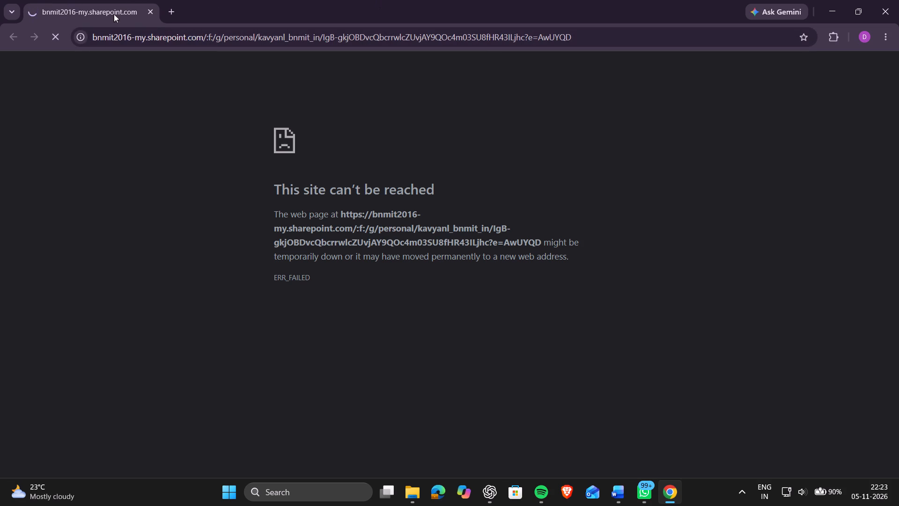
Close the SharePoint page in the browser.
{"action": "left_click", "coordinate": [150, 12]}
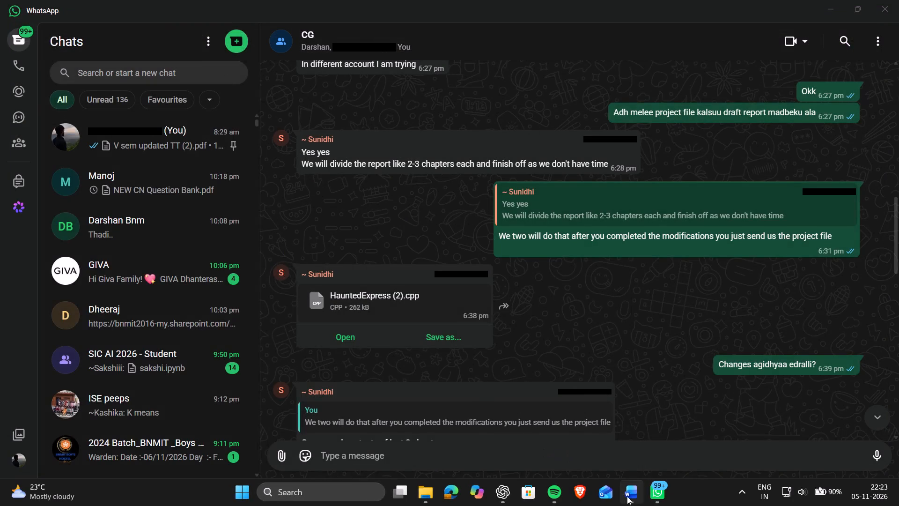
Switch to Word, save the Prepared CN notes document and close it.
{"action": "left_click", "coordinate": [636, 496]}
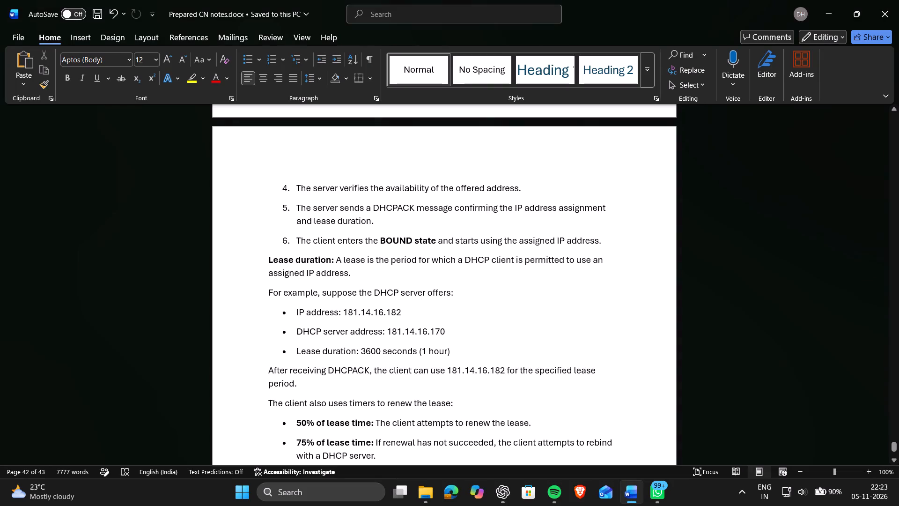
{"action": "key", "text": "ctrl+s"}
{"action": "left_click", "coordinate": [891, 2]}
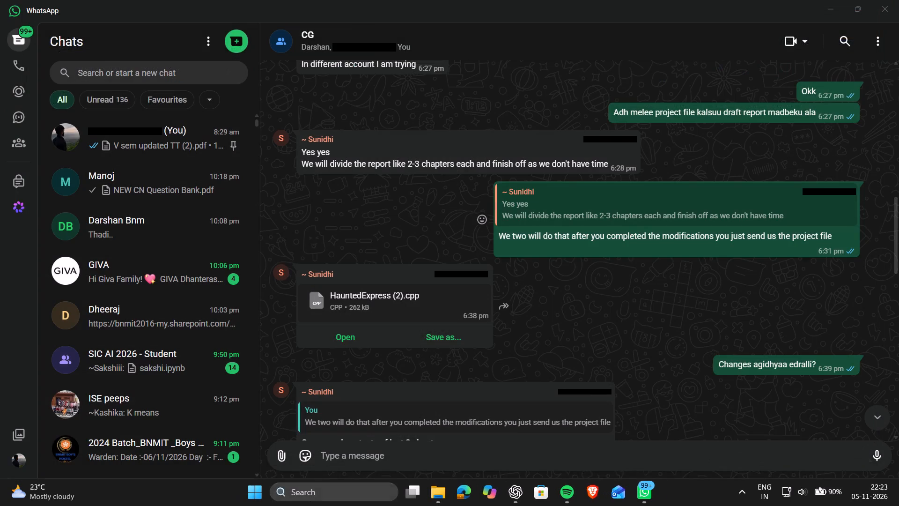
Search for Word in Windows and open its recent document Cover Page _ Certificate_updated.doc.
{"action": "left_click", "coordinate": [304, 492]}
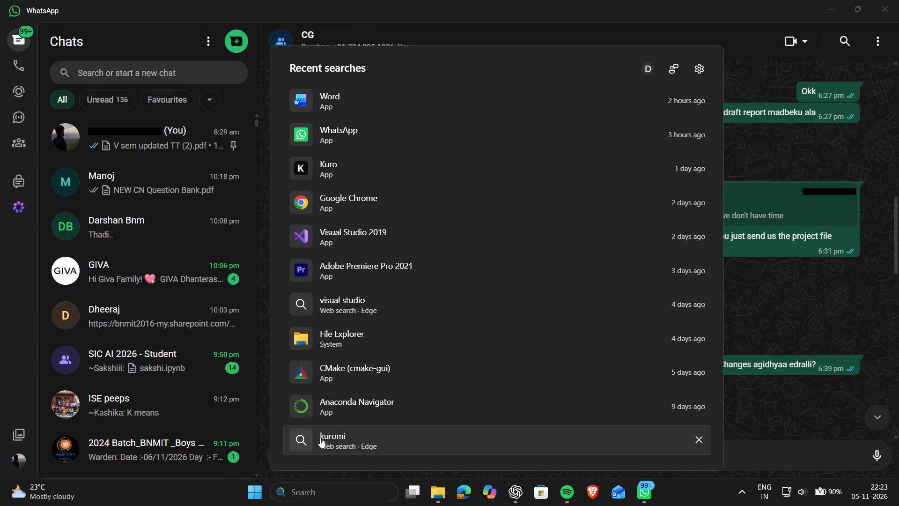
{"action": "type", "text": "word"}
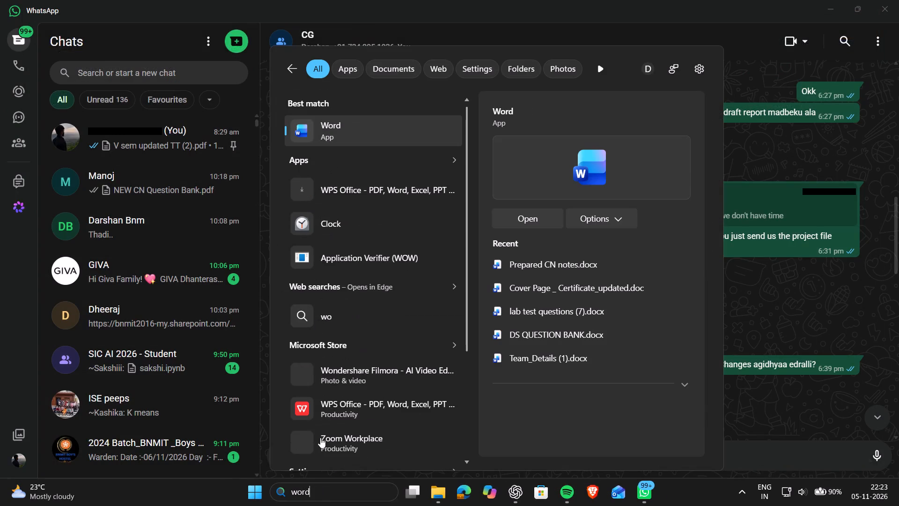
{"action": "left_click", "coordinate": [663, 279]}
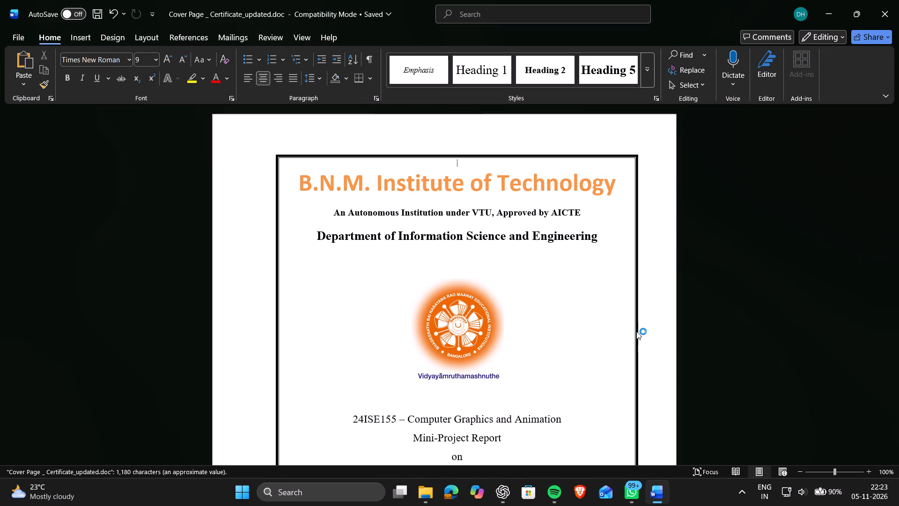
Change the font of the heading "B.N.M. Institute of Technology" on the cover page to English 111 Vivace.
{"action": "scroll", "coordinate": [480, 238], "scroll_direction": "down", "scroll_amount": 1}
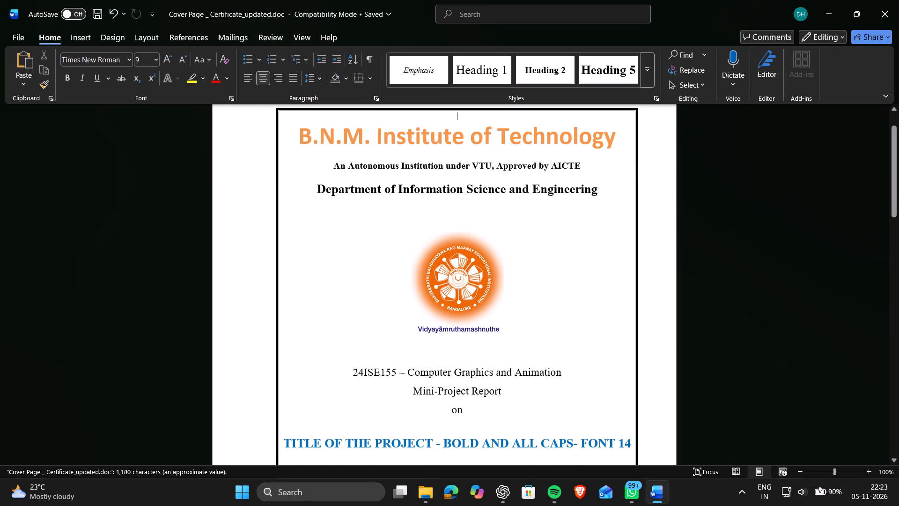
{"action": "left_click_drag", "start_coordinate": [301, 134], "coordinate": [620, 139]}
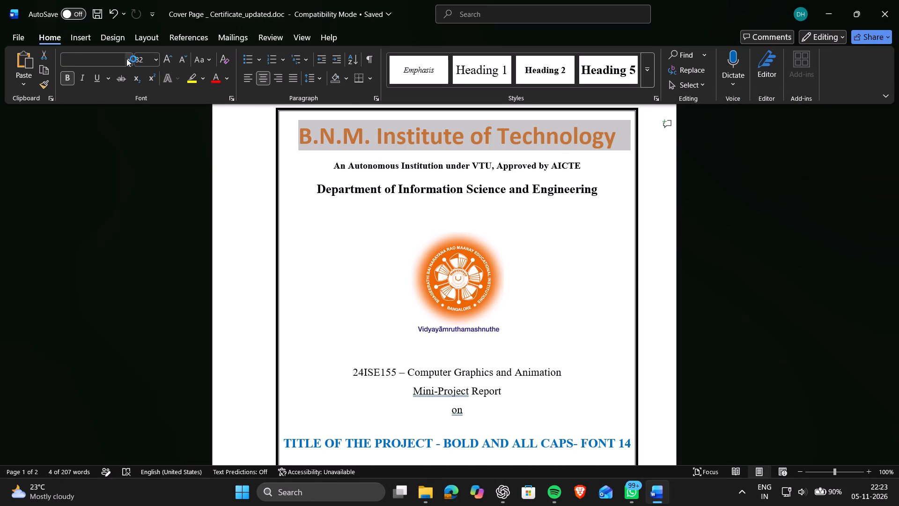
{"action": "left_click", "coordinate": [130, 53]}
{"action": "left_click", "coordinate": [128, 59]}
{"action": "left_click", "coordinate": [128, 59]}
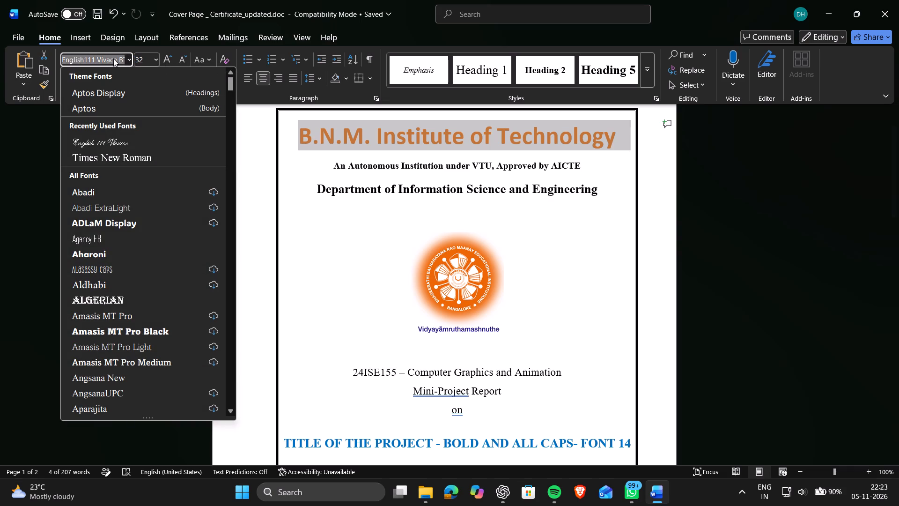
{"action": "key", "text": "BackSpace"}
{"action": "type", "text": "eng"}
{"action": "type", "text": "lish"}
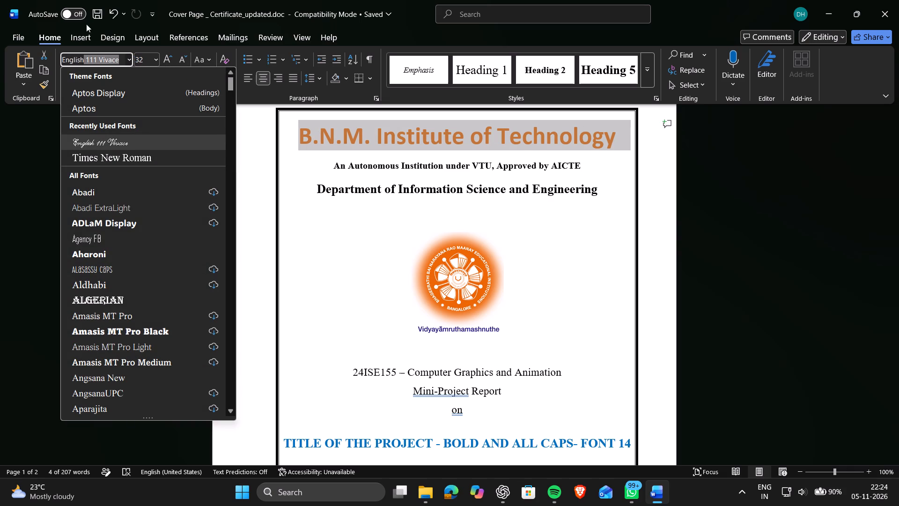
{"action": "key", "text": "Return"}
{"action": "left_click", "coordinate": [324, 226]}
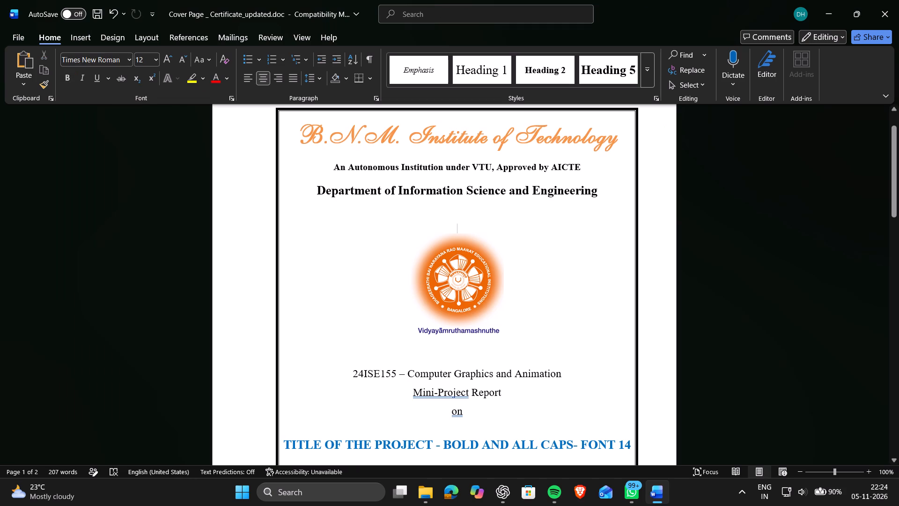
Delete the "Name (USN )" placeholder above the academic year on the cover page.
{"action": "scroll", "coordinate": [386, 269], "scroll_direction": "down", "scroll_amount": 2}
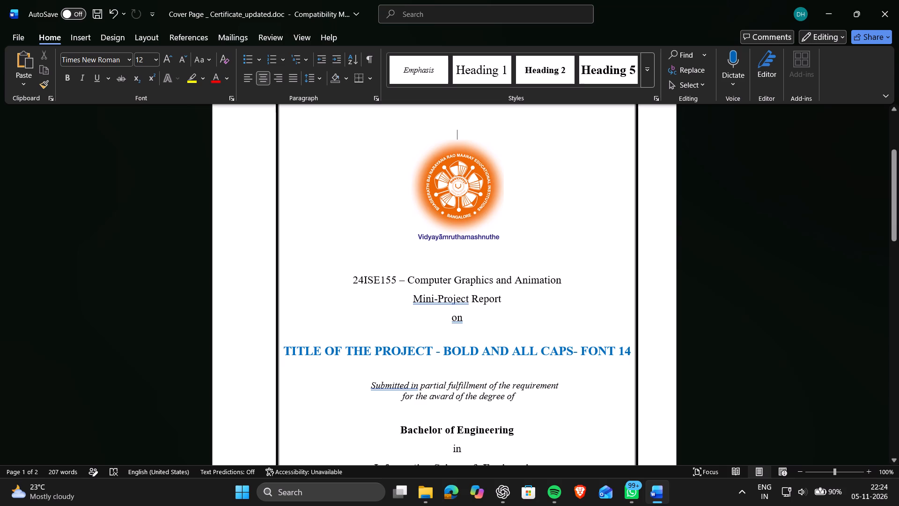
{"action": "scroll", "coordinate": [376, 350], "scroll_direction": "down", "scroll_amount": 3}
{"action": "scroll", "coordinate": [435, 308], "scroll_direction": "down", "scroll_amount": 1}
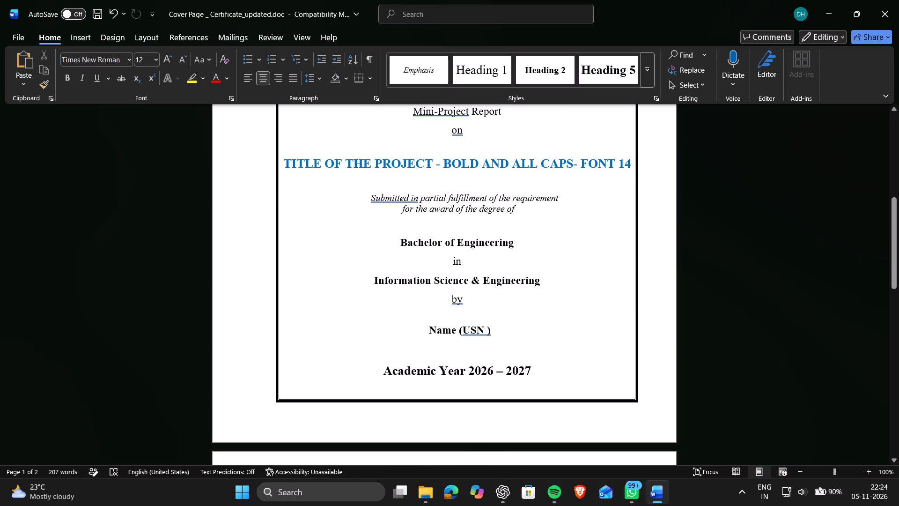
{"action": "left_click", "coordinate": [426, 331]}
{"action": "left_click_drag", "start_coordinate": [426, 331], "coordinate": [510, 333]}
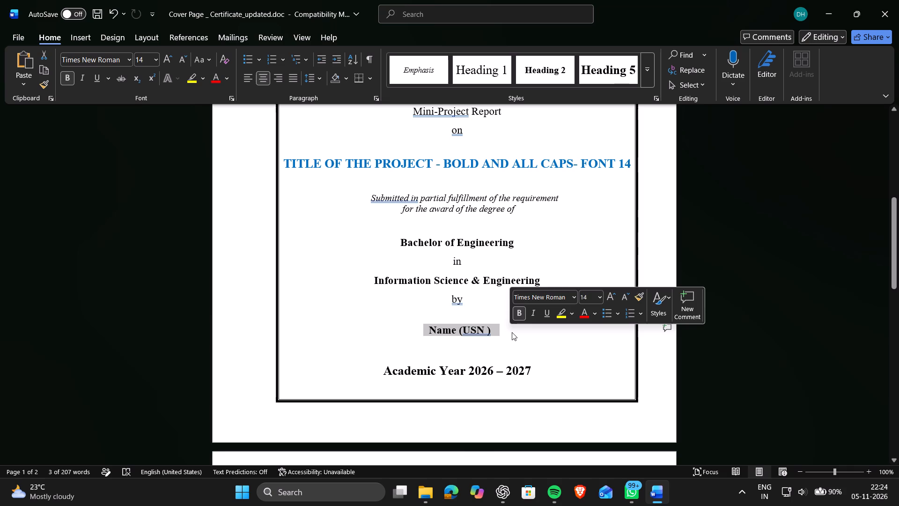
{"action": "key", "text": "BackSpace"}
{"action": "left_click", "coordinate": [512, 332]}
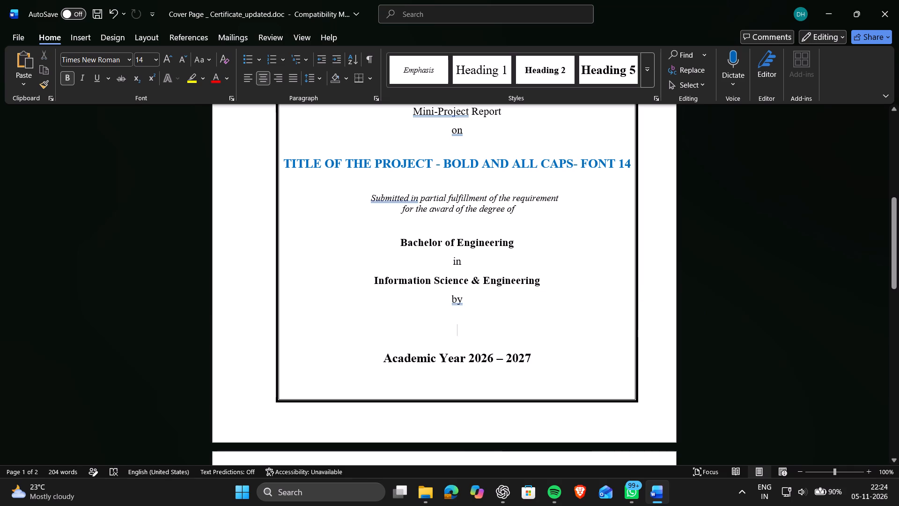
Enter the first student's name and initial on the emptied line below "by".
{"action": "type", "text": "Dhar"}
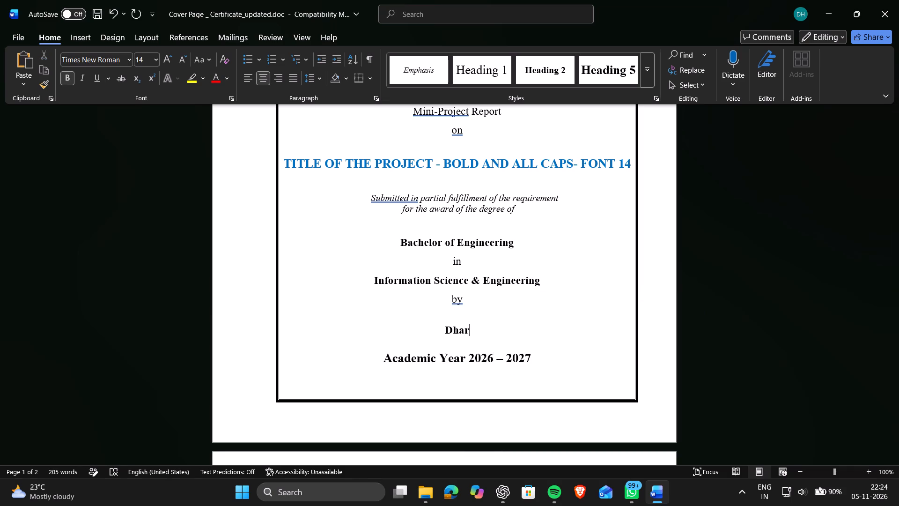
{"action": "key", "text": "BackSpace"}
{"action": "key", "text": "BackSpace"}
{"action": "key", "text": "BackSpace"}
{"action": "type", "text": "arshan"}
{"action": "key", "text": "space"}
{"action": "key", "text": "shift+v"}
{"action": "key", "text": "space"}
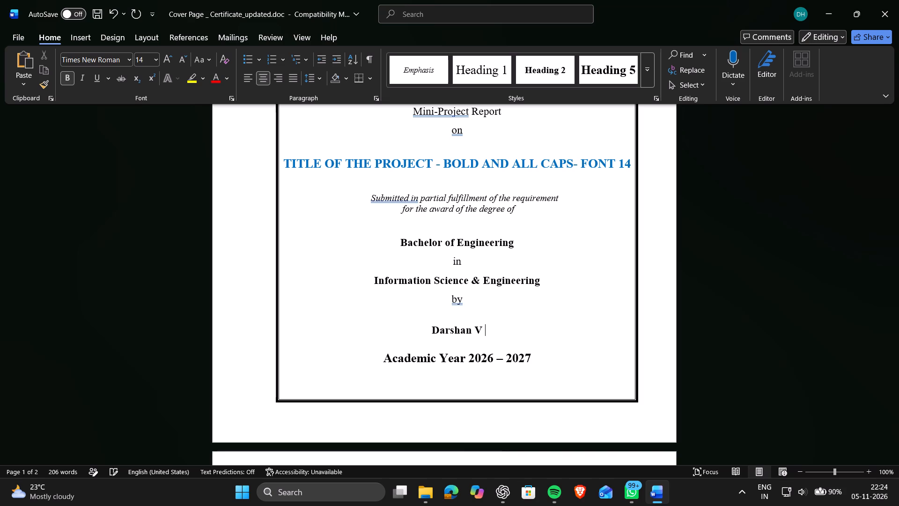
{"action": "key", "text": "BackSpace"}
Add the first student's USN in parentheses after the name, with a space before it, and start a new line.
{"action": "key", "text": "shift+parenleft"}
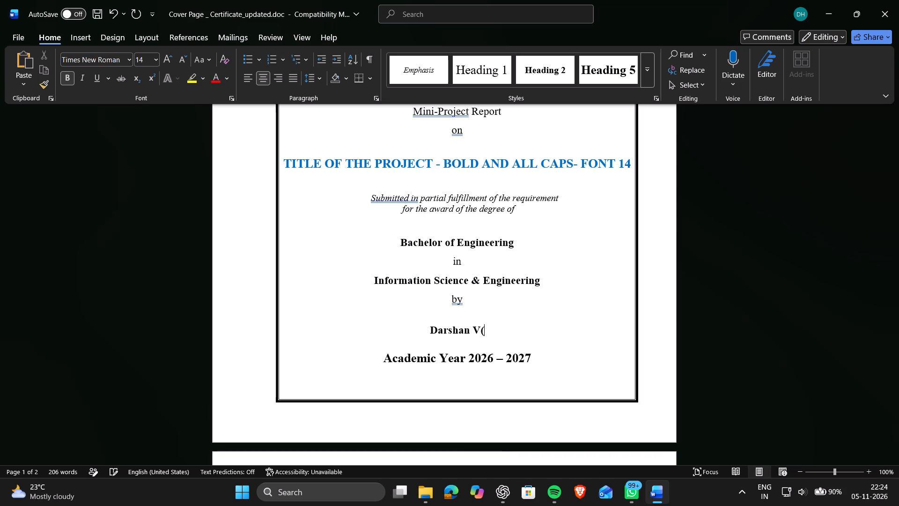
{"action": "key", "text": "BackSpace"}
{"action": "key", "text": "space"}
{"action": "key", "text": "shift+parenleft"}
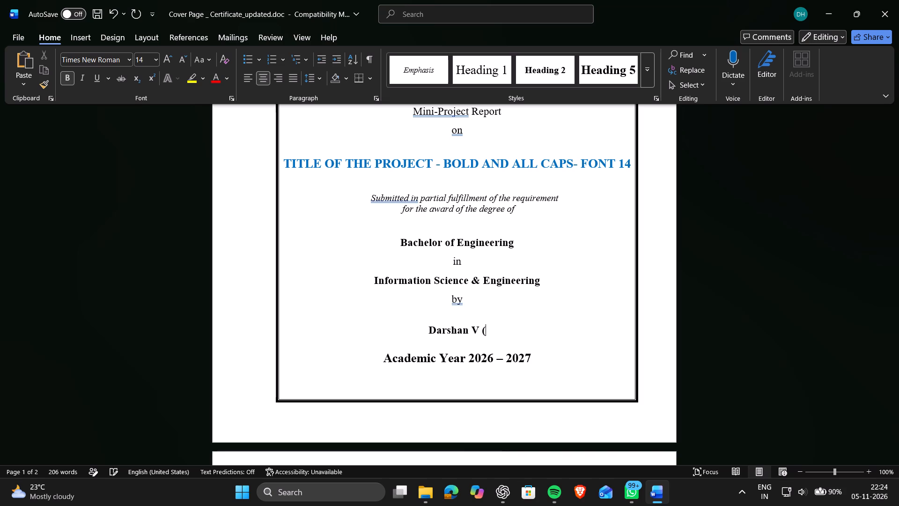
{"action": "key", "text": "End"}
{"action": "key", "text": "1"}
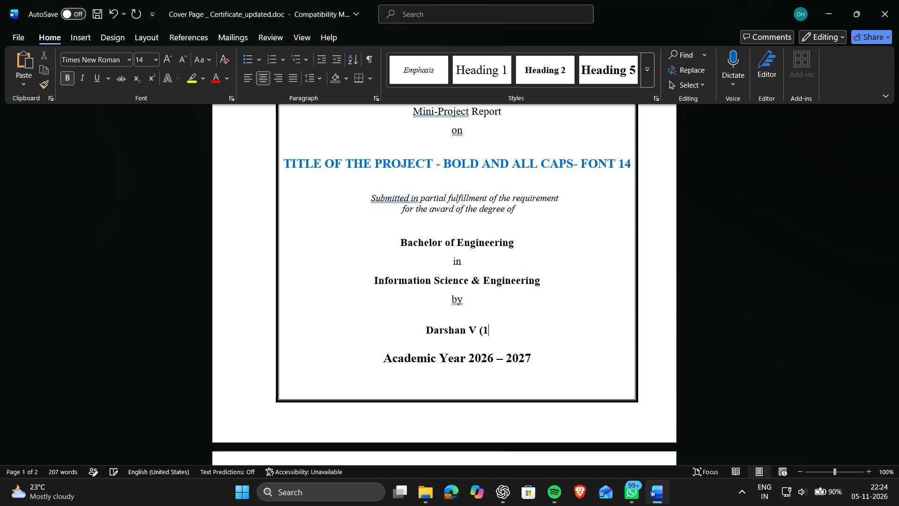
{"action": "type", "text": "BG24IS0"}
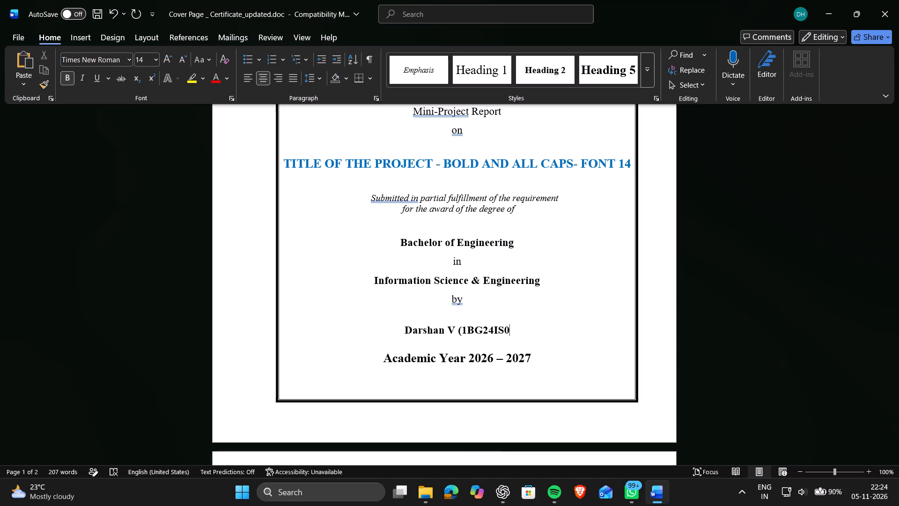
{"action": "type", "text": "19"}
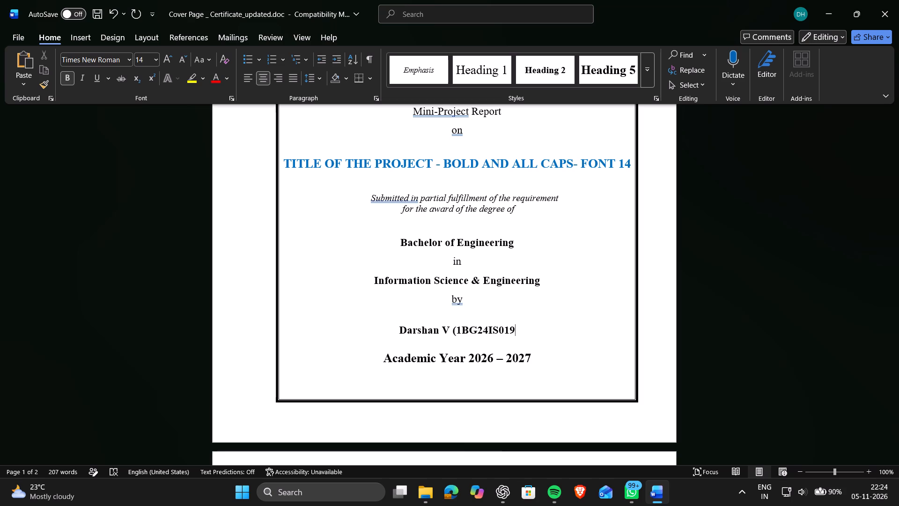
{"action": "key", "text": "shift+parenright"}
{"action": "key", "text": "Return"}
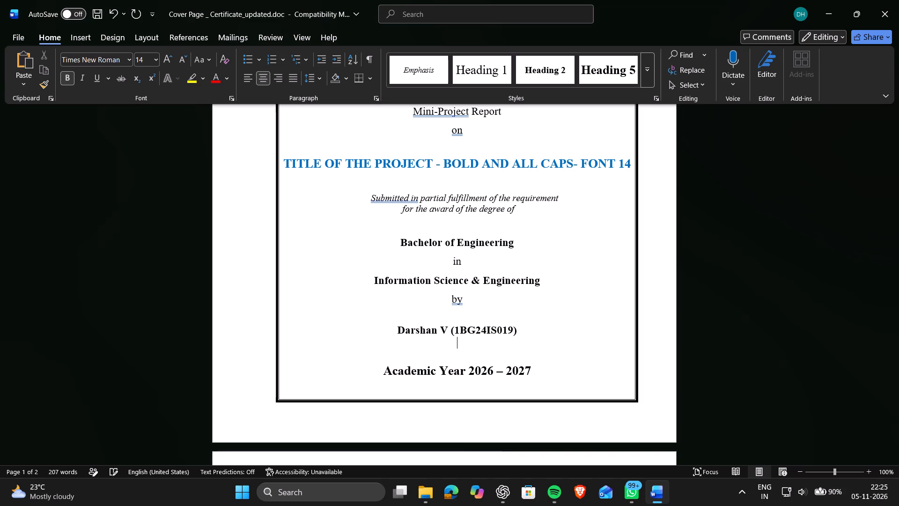
Enter the second student's name with spaced initials on the line below the first student.
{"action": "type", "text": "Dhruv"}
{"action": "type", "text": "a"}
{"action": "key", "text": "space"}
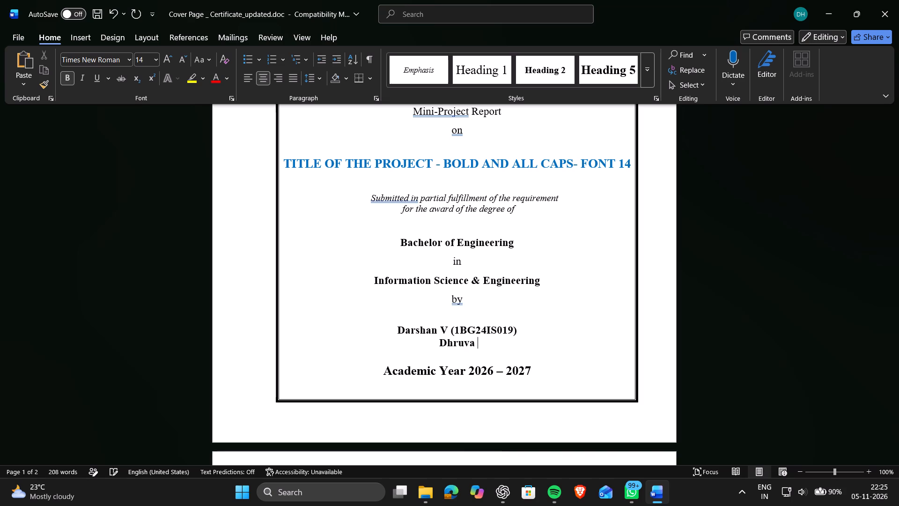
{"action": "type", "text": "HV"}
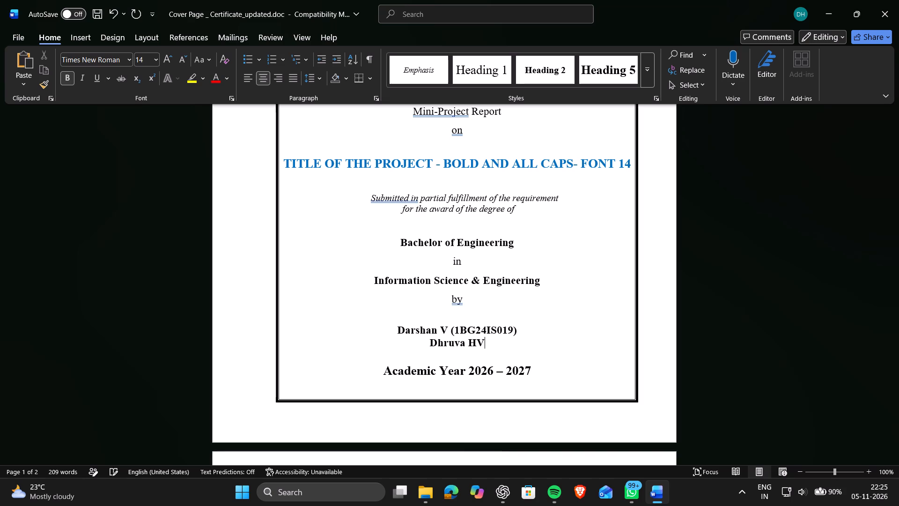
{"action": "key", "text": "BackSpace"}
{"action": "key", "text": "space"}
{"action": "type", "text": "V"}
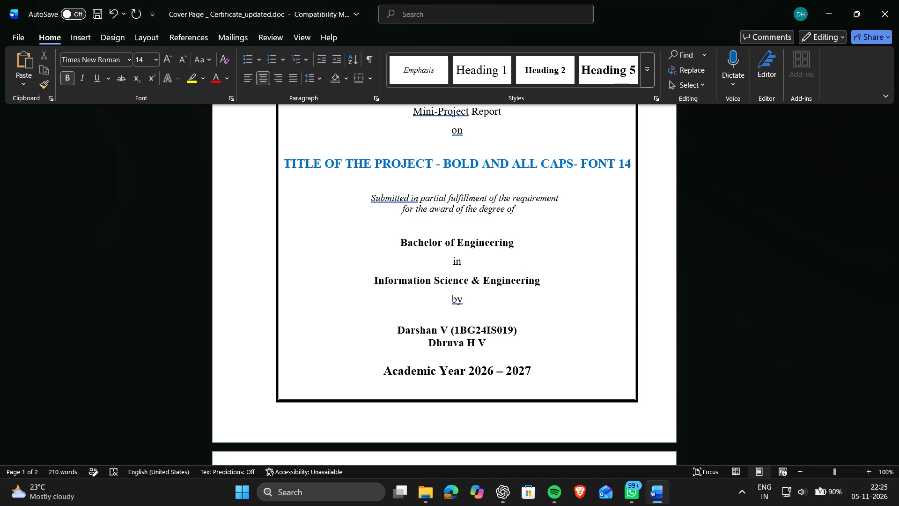
Add the second student's USN in parentheses directly after the name and start a new line.
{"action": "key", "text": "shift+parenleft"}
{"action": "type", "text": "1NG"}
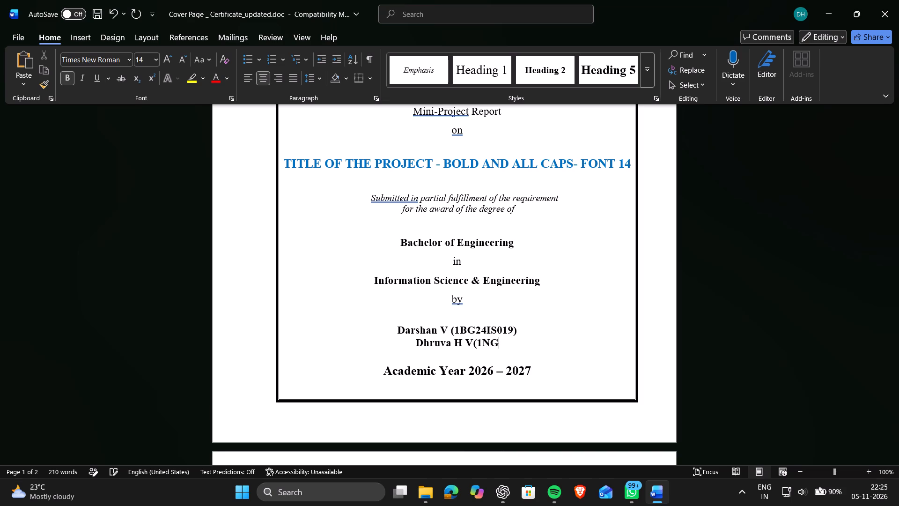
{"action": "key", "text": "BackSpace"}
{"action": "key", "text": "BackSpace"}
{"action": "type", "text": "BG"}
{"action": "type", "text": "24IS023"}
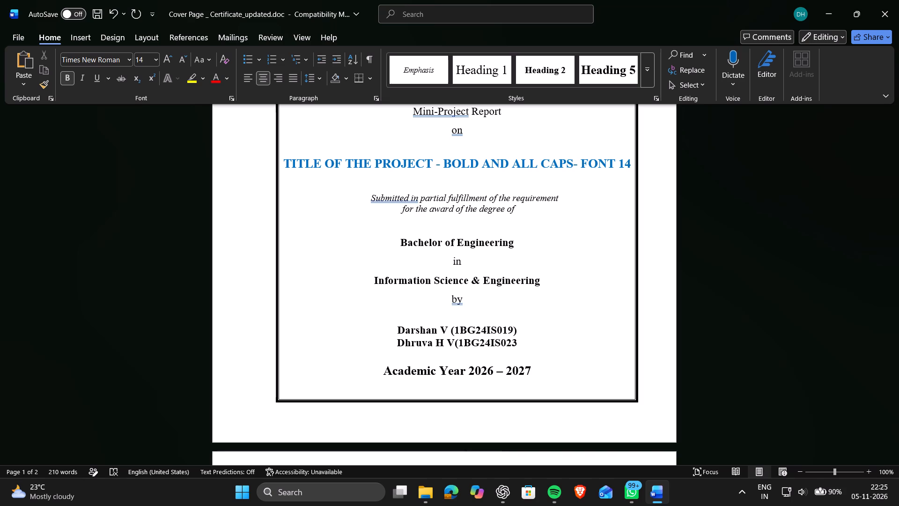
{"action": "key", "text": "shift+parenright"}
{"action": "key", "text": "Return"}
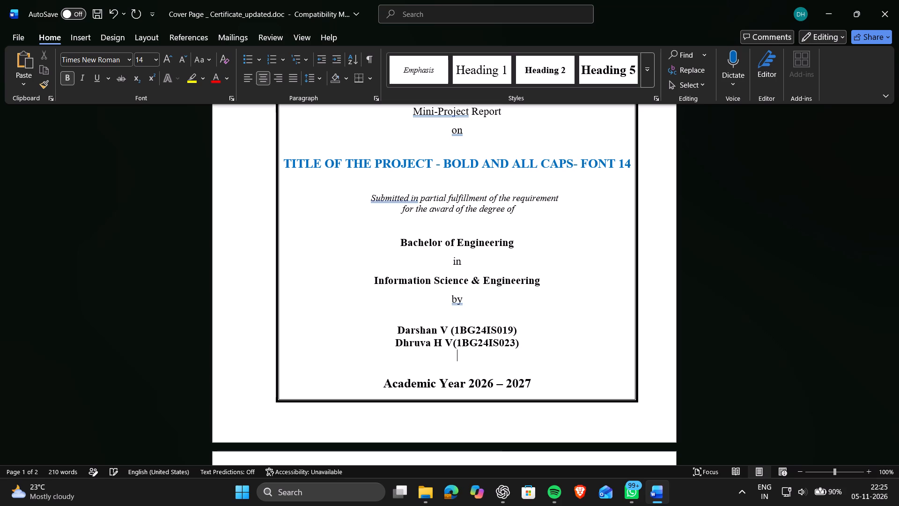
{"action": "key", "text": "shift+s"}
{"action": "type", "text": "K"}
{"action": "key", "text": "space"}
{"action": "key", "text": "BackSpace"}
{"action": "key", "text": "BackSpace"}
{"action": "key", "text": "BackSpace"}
Enter the third student's full name on the line below the second student, followed directly by an opening parenthesis.
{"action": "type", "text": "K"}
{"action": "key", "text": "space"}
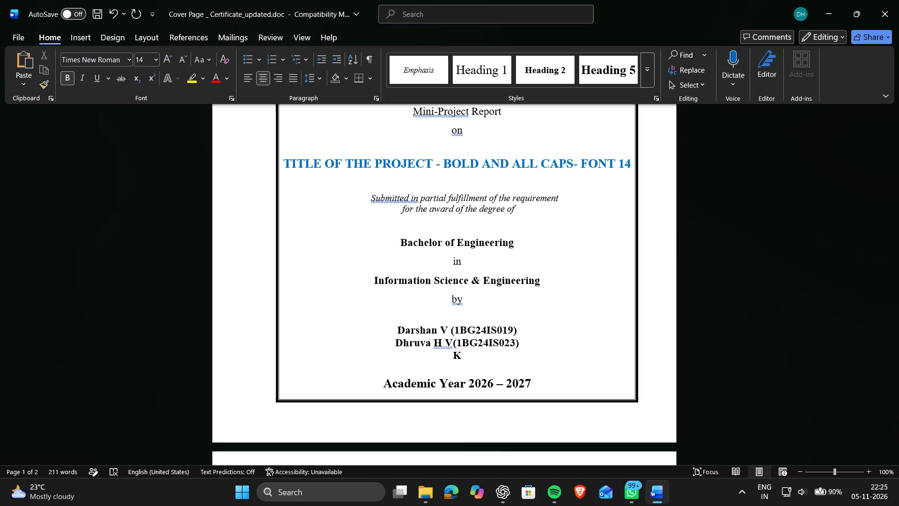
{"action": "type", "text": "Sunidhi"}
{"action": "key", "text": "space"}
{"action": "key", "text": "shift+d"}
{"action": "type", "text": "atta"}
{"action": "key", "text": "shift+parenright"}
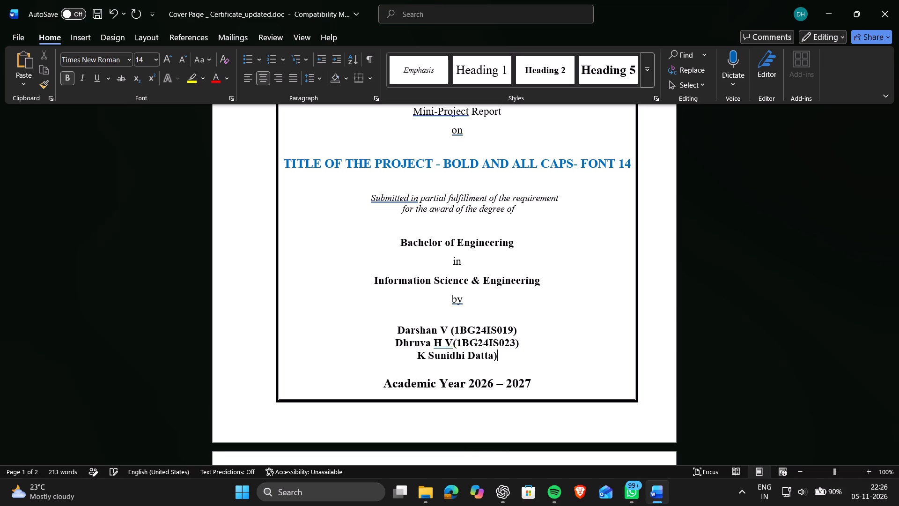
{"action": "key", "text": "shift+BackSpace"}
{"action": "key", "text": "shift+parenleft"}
Insert a space between the second student's initials and the opening parenthesis of the USN.
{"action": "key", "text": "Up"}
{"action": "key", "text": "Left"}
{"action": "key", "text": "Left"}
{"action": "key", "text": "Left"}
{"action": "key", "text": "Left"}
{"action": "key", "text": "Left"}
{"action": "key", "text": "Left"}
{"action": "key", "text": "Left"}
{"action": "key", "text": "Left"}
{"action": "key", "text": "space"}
Insert a space between the third student's name and the opening parenthesis.
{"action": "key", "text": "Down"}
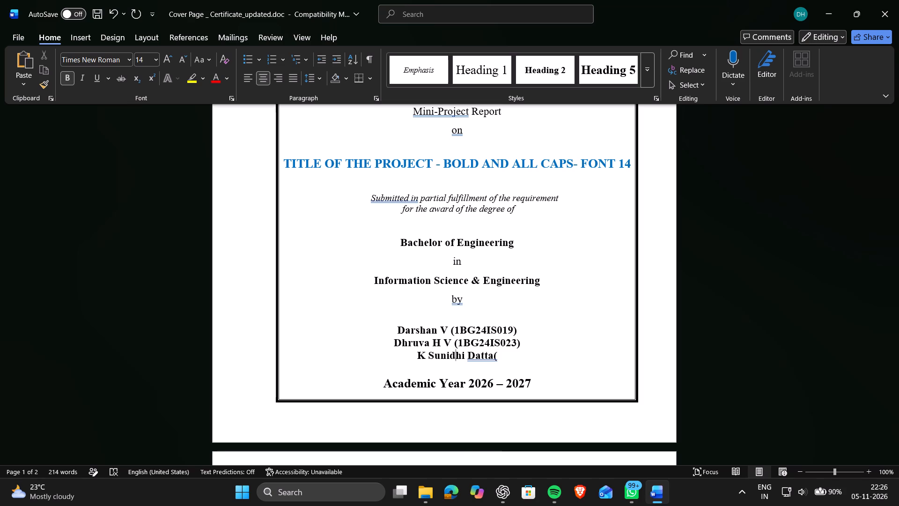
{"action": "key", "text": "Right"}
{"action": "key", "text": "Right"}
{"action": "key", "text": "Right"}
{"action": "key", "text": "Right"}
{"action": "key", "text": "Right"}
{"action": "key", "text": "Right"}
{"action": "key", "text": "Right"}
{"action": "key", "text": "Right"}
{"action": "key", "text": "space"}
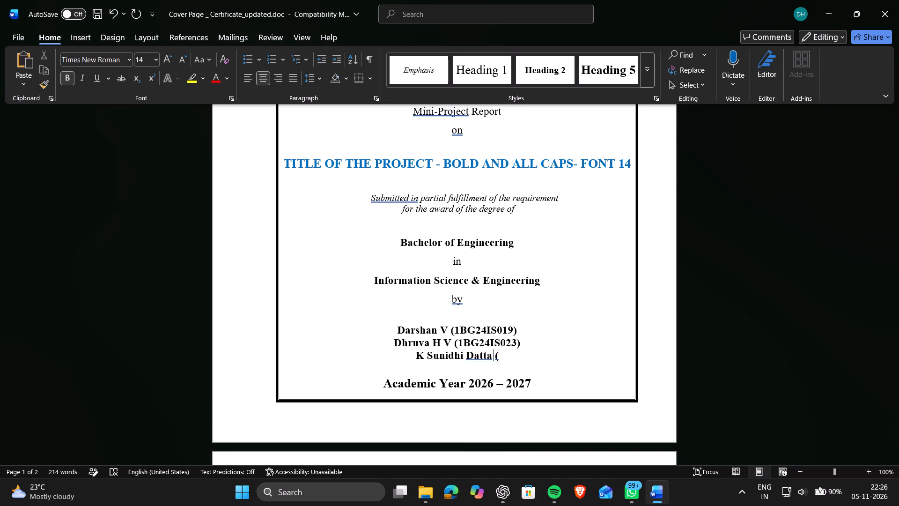
Enter the third student's USN after the opening parenthesis and close the parenthesis.
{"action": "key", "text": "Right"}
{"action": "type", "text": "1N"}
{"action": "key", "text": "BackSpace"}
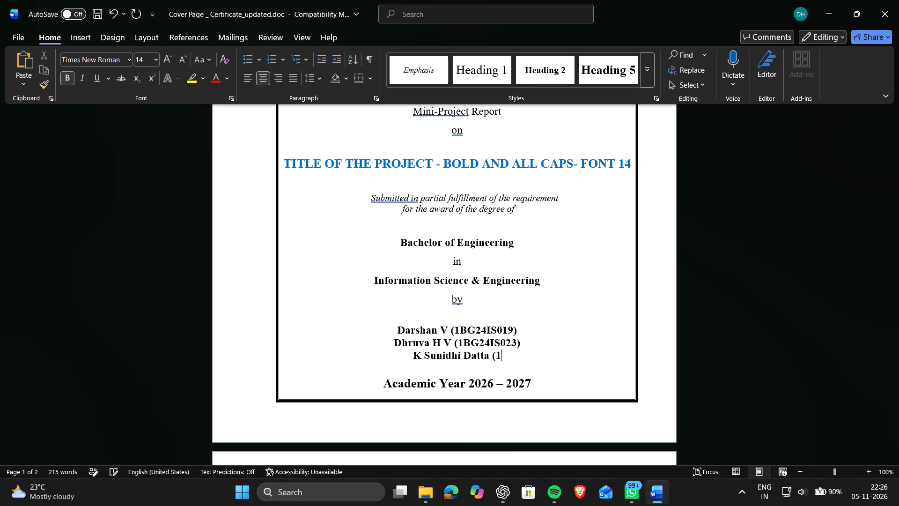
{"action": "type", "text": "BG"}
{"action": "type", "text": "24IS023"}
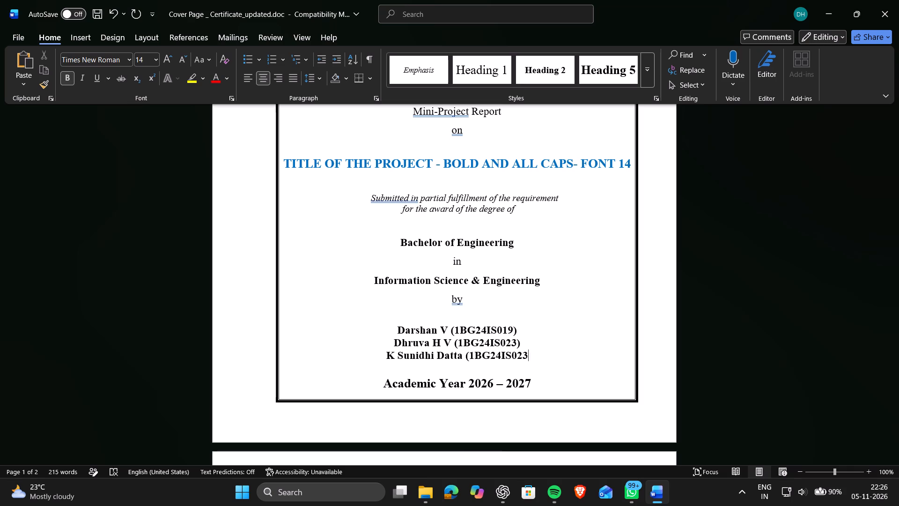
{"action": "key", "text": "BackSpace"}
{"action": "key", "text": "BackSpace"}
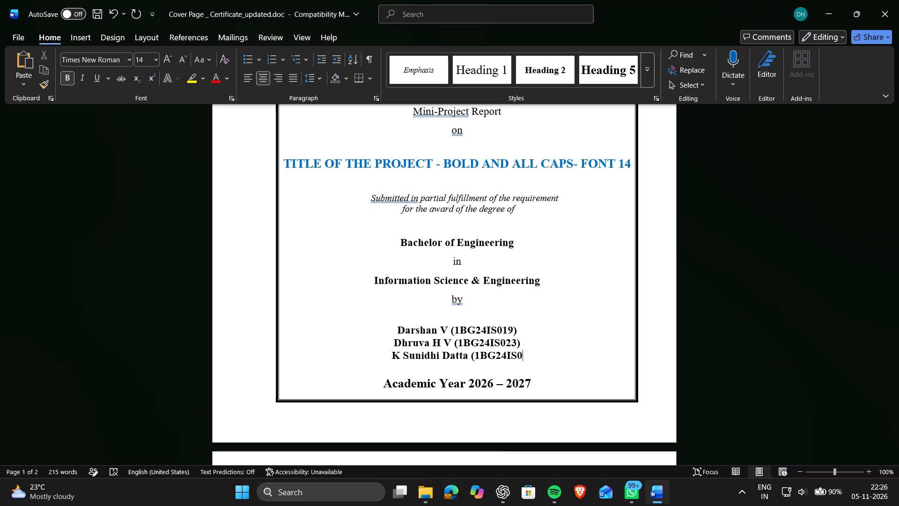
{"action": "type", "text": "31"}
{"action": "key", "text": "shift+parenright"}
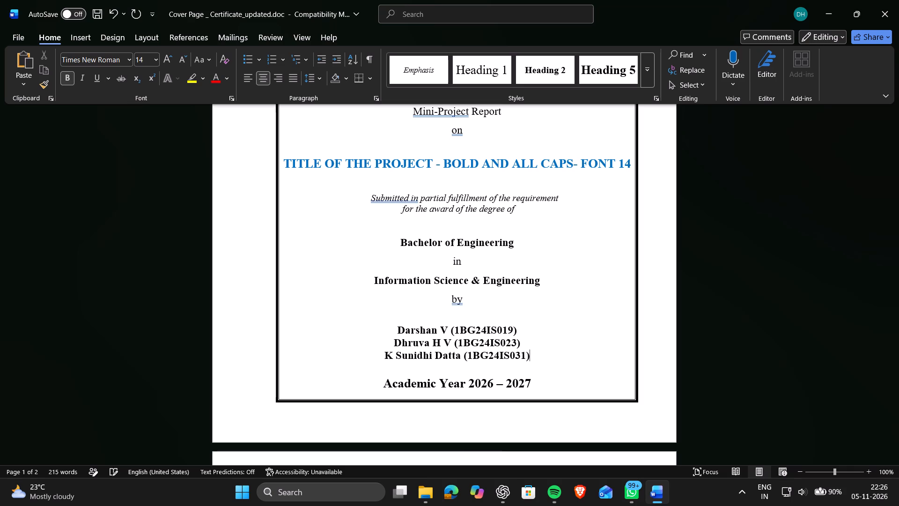
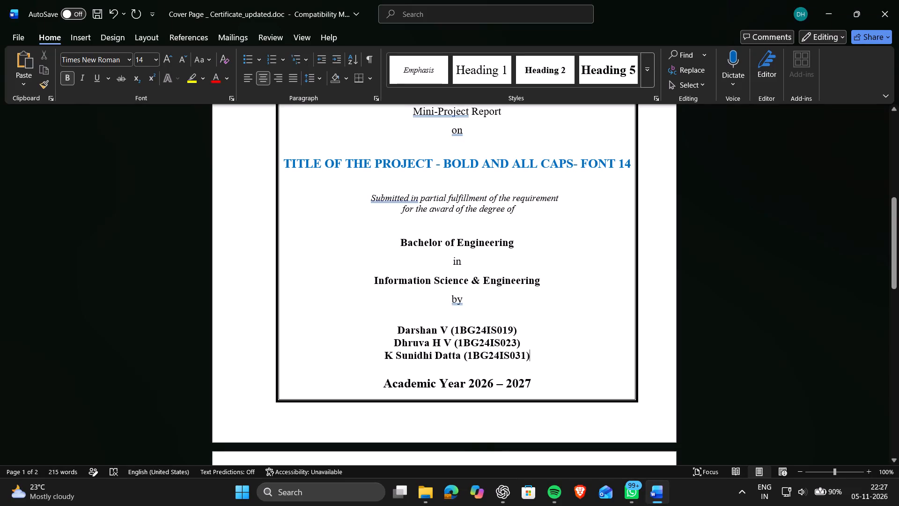
Add a single trailing space after the closing parenthesis on the first student's line of the cover page.
{"action": "left_click", "coordinate": [523, 328]}
{"action": "key", "text": "space"}
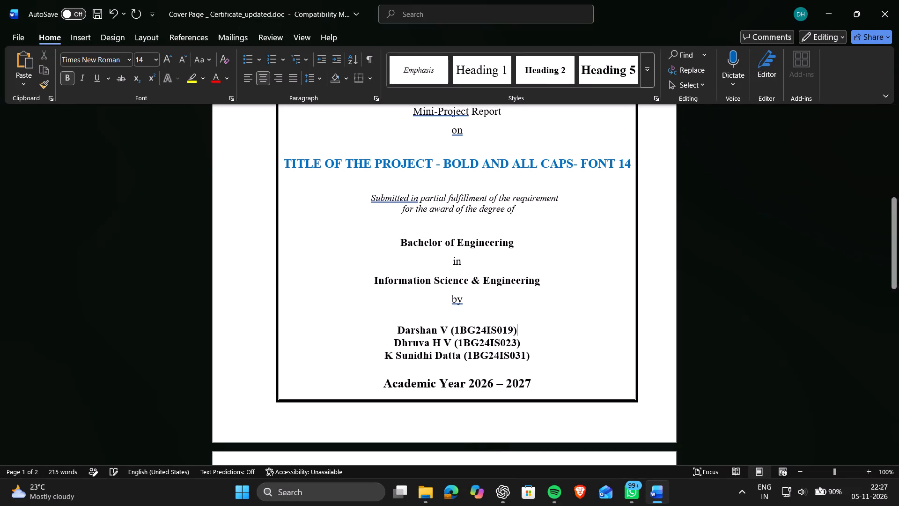
{"action": "key", "text": "space"}
{"action": "key", "text": "BackSpace"}
Set the "B.N.M. Institute of Technology" heading on the certificate page to the English 111 Vivace font.
{"action": "scroll", "coordinate": [436, 329], "scroll_direction": "down", "scroll_amount": 5}
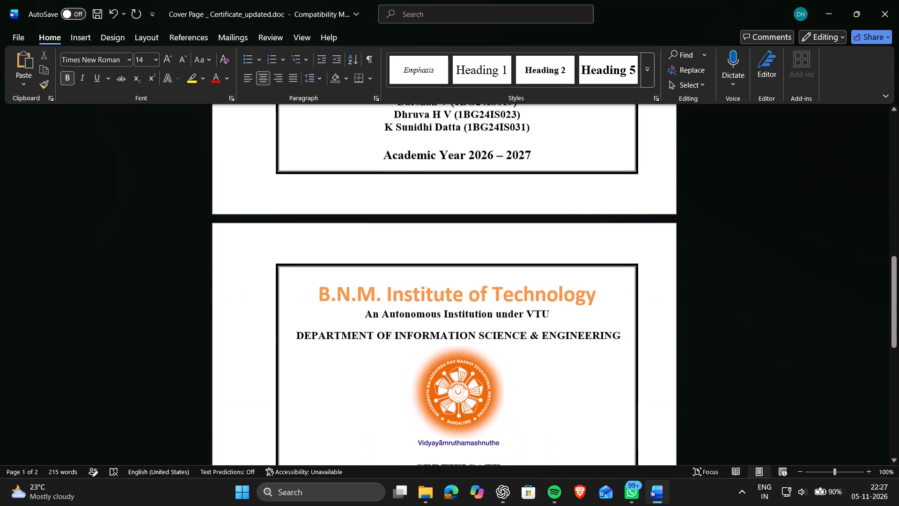
{"action": "left_click_drag", "start_coordinate": [321, 280], "coordinate": [604, 285]}
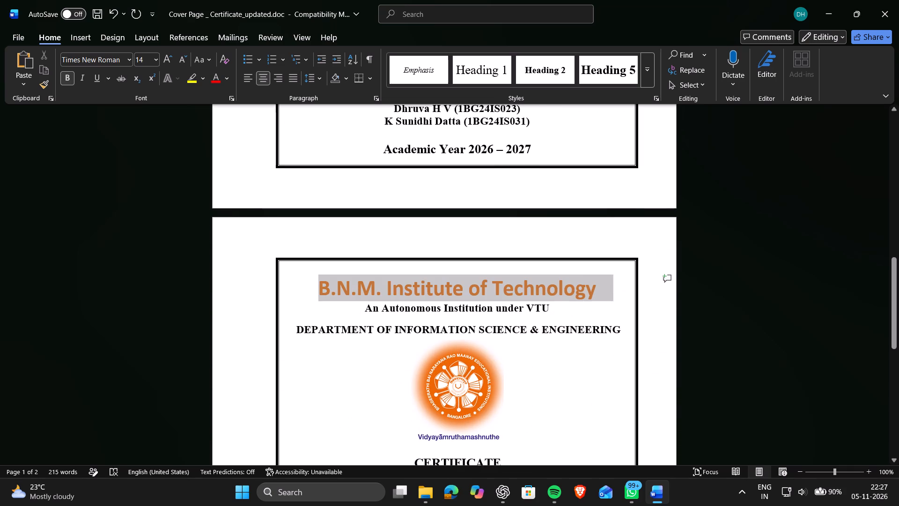
{"action": "left_click_drag", "start_coordinate": [604, 285], "coordinate": [605, 285]}
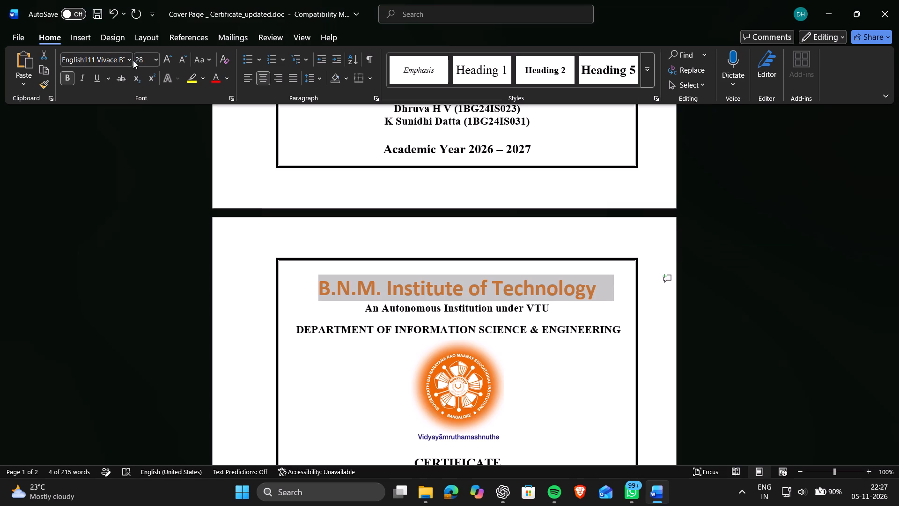
{"action": "left_click", "coordinate": [123, 56]}
{"action": "type", "text": "enf"}
{"action": "key", "text": "BackSpace"}
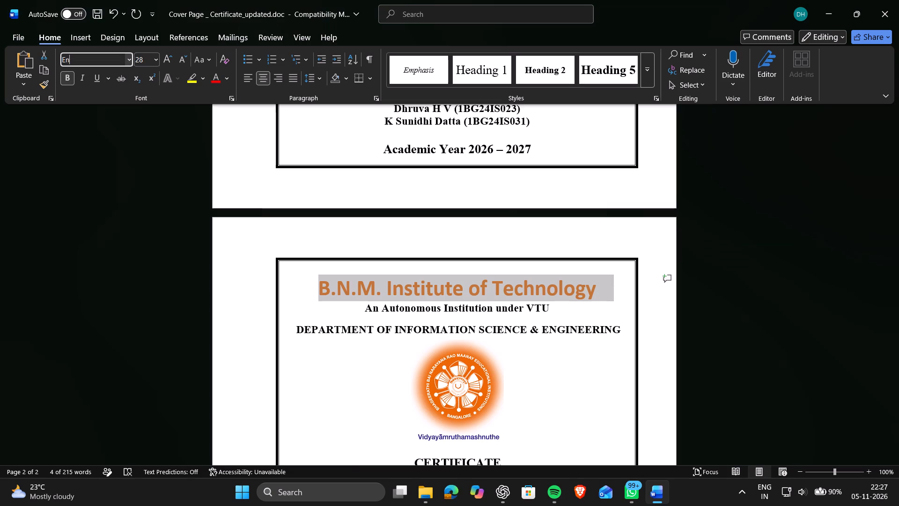
{"action": "type", "text": "gli"}
{"action": "key", "text": "Return"}
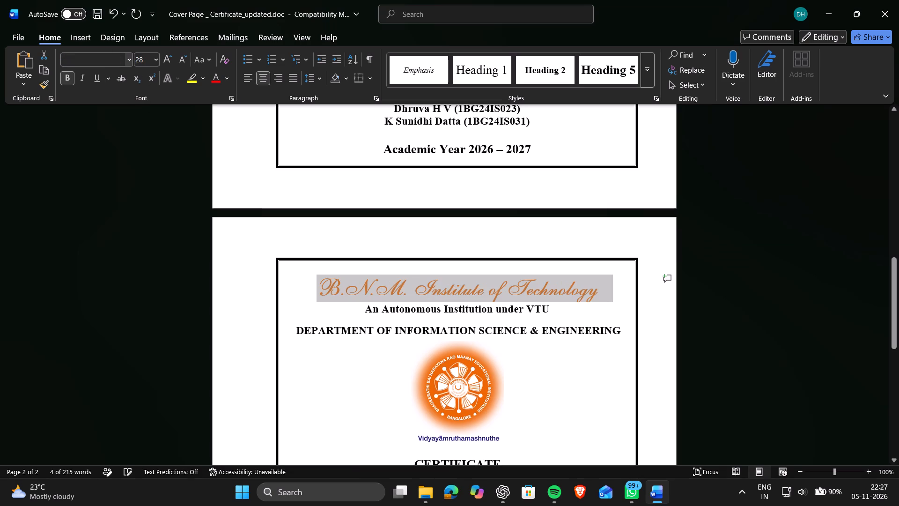
Copy the first student's name, without the USN, from the cover page's student list.
{"action": "scroll", "coordinate": [355, 224], "scroll_direction": "down", "scroll_amount": 4}
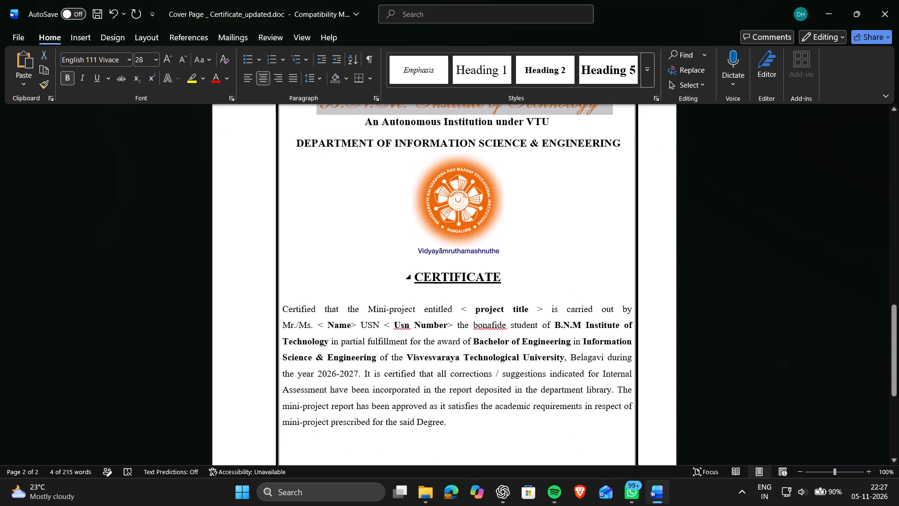
{"action": "scroll", "coordinate": [508, 306], "scroll_direction": "down", "scroll_amount": 1}
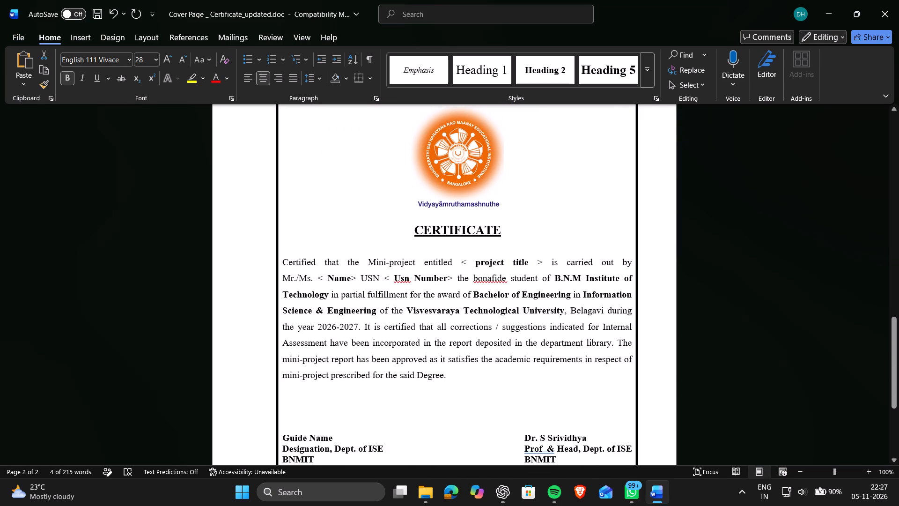
{"action": "scroll", "coordinate": [345, 260], "scroll_direction": "up", "scroll_amount": 8}
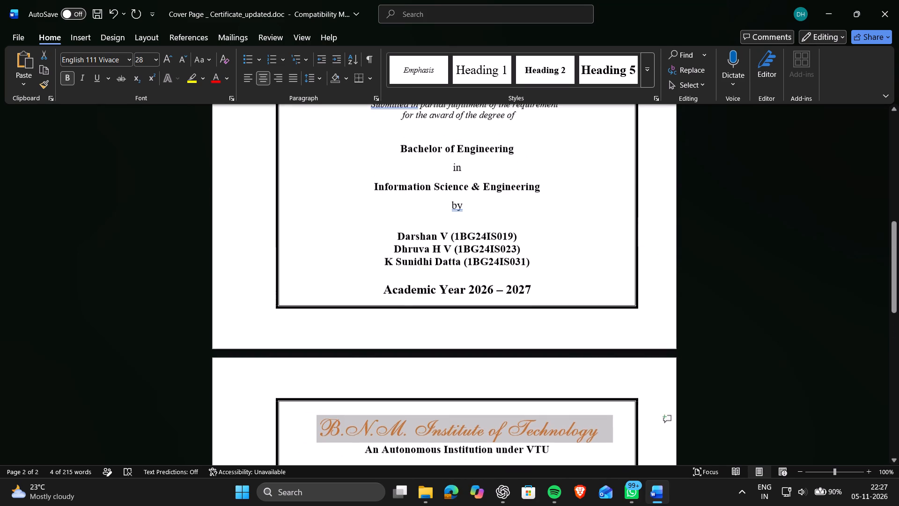
{"action": "left_click", "coordinate": [373, 226]}
{"action": "left_click_drag", "start_coordinate": [391, 232], "coordinate": [522, 233]}
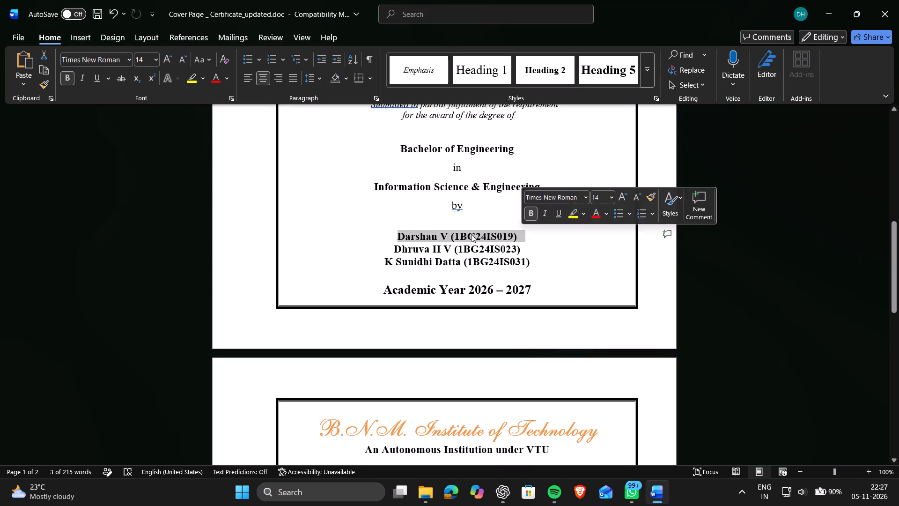
{"action": "left_click", "coordinate": [435, 230]}
{"action": "left_click_drag", "start_coordinate": [396, 233], "coordinate": [446, 235]}
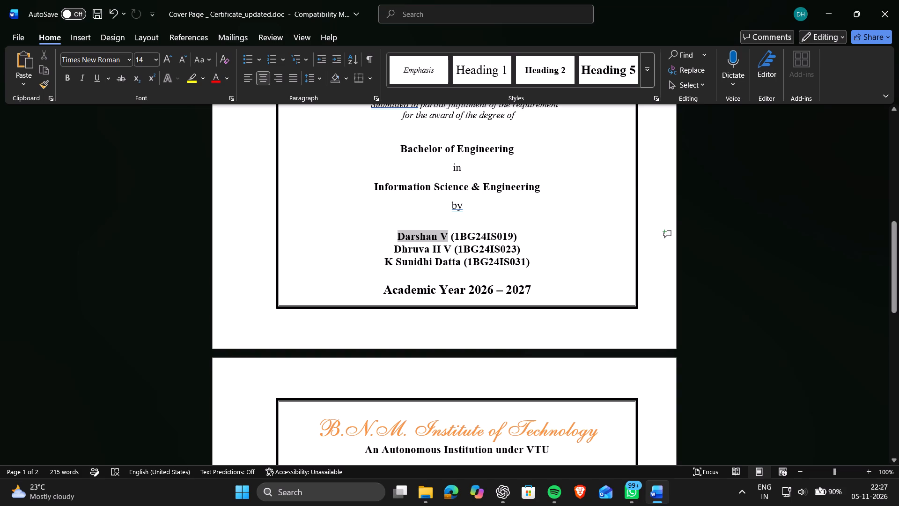
{"action": "key", "text": "ctrl+c"}
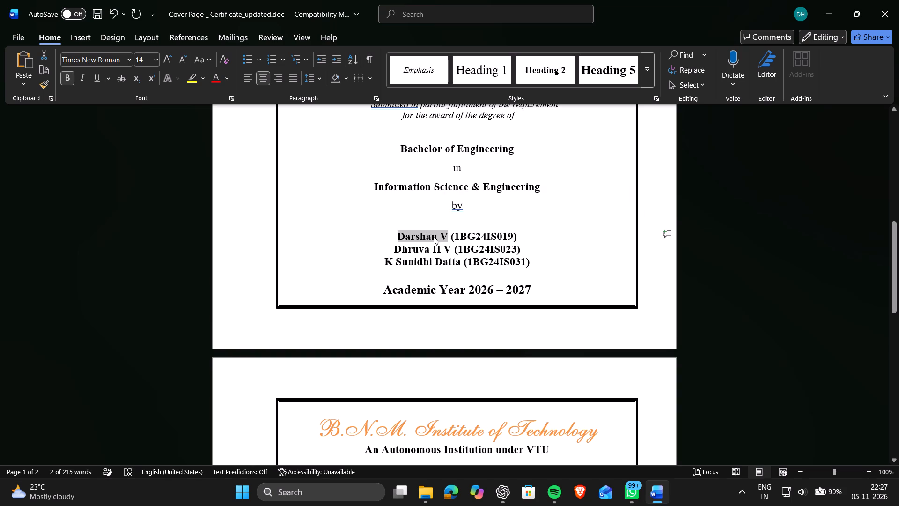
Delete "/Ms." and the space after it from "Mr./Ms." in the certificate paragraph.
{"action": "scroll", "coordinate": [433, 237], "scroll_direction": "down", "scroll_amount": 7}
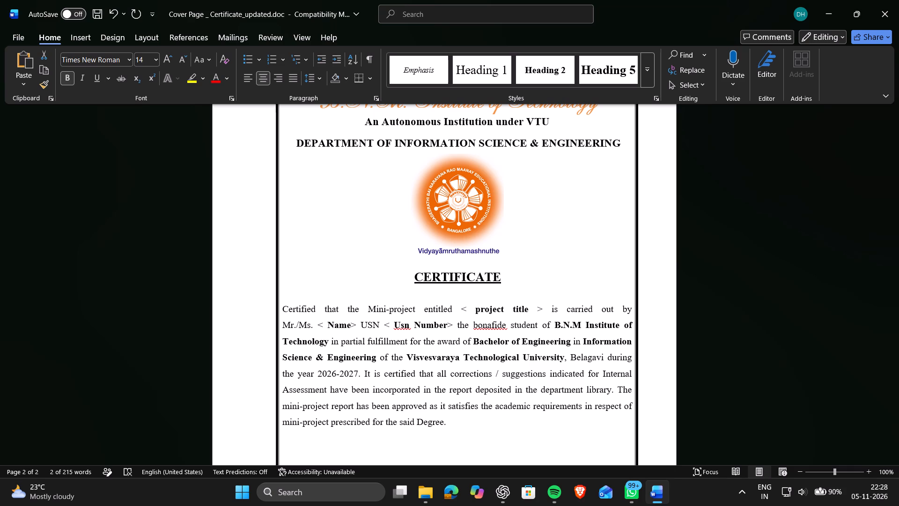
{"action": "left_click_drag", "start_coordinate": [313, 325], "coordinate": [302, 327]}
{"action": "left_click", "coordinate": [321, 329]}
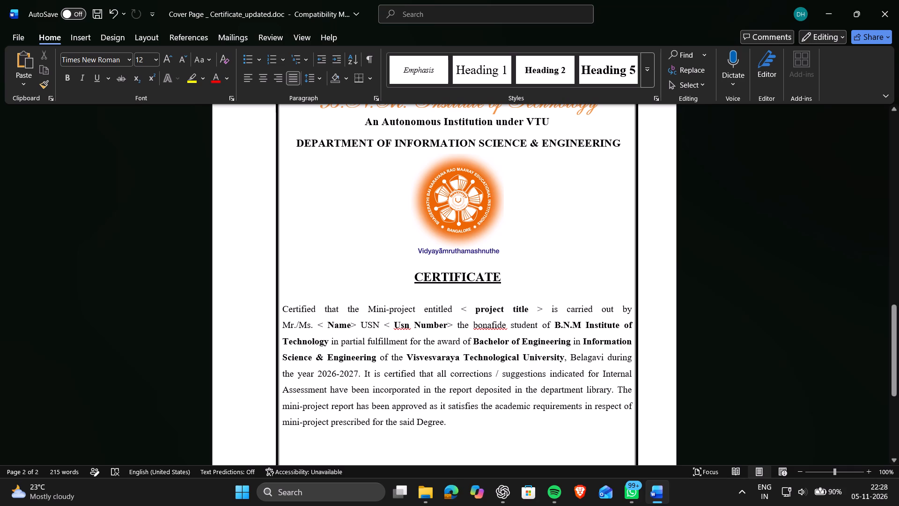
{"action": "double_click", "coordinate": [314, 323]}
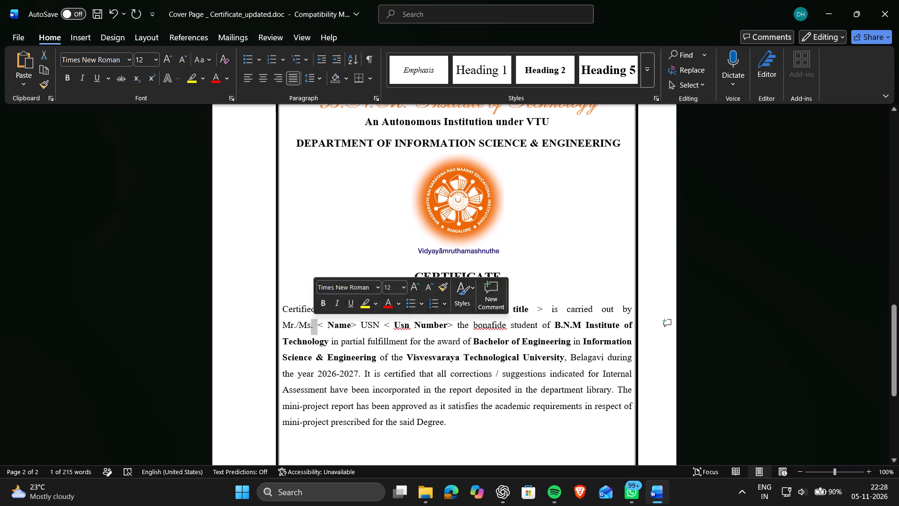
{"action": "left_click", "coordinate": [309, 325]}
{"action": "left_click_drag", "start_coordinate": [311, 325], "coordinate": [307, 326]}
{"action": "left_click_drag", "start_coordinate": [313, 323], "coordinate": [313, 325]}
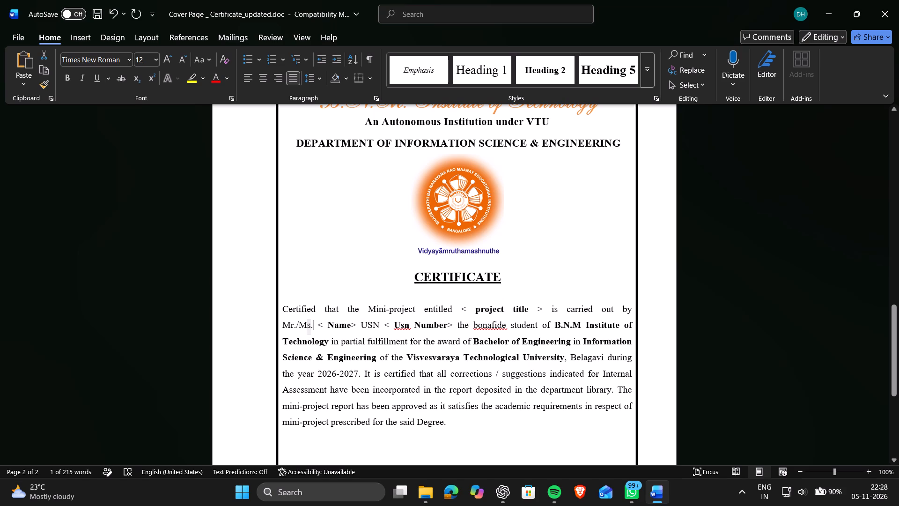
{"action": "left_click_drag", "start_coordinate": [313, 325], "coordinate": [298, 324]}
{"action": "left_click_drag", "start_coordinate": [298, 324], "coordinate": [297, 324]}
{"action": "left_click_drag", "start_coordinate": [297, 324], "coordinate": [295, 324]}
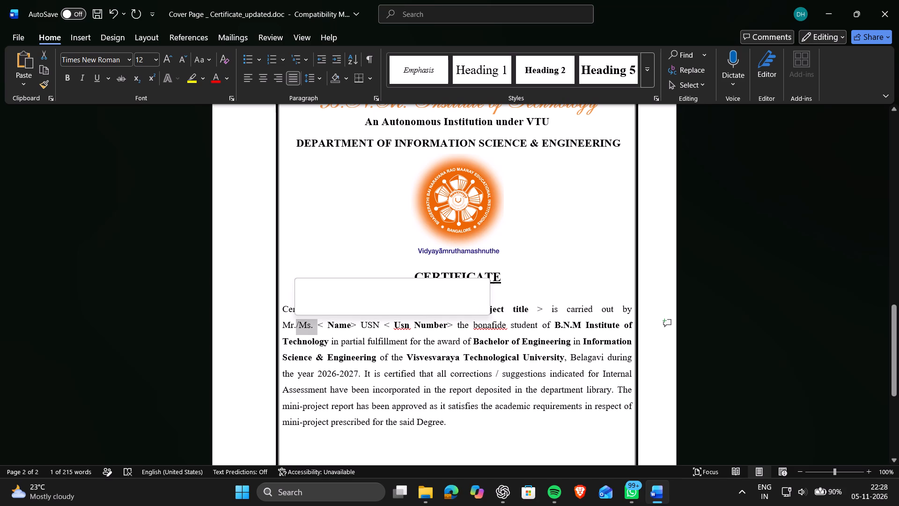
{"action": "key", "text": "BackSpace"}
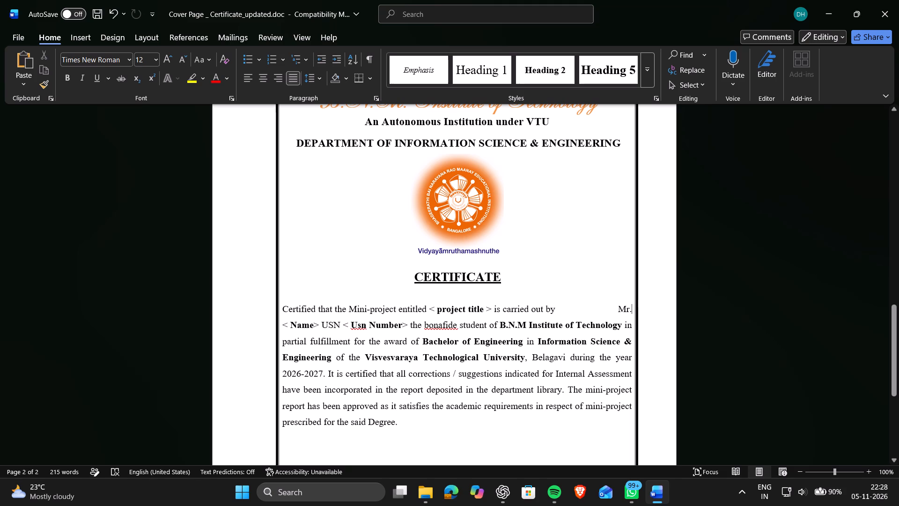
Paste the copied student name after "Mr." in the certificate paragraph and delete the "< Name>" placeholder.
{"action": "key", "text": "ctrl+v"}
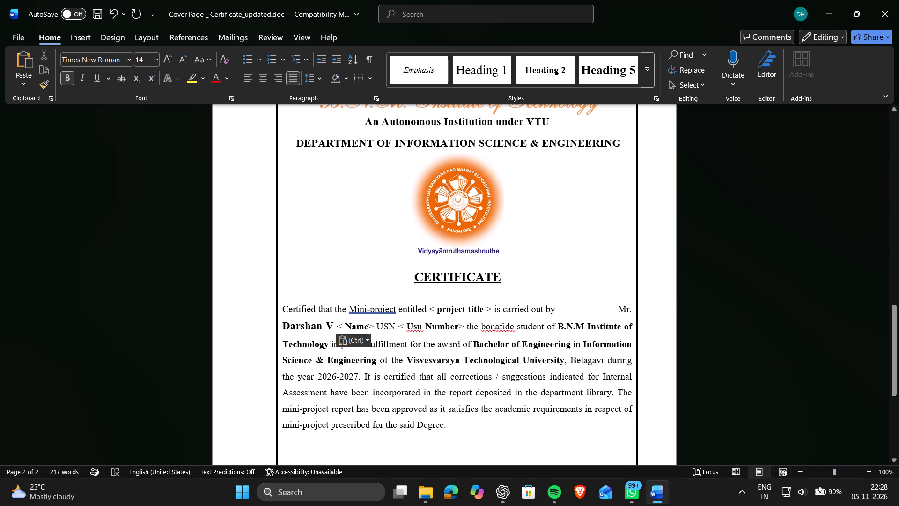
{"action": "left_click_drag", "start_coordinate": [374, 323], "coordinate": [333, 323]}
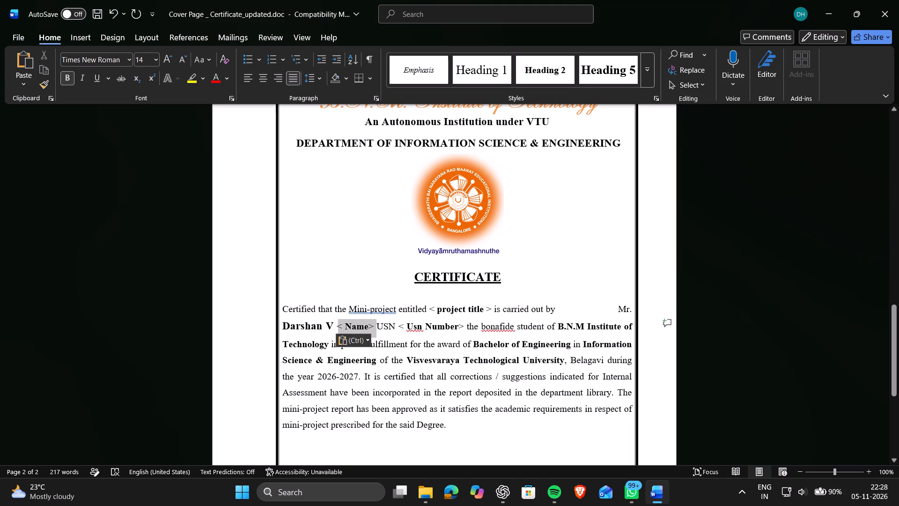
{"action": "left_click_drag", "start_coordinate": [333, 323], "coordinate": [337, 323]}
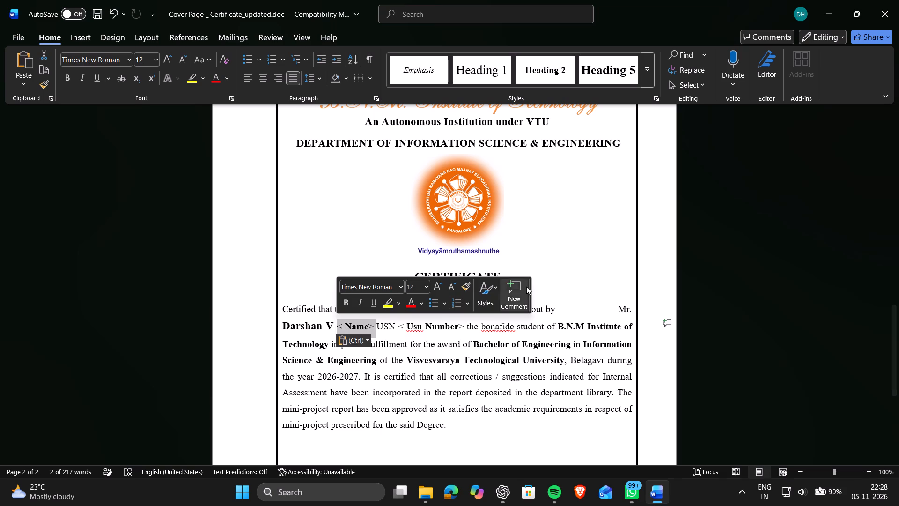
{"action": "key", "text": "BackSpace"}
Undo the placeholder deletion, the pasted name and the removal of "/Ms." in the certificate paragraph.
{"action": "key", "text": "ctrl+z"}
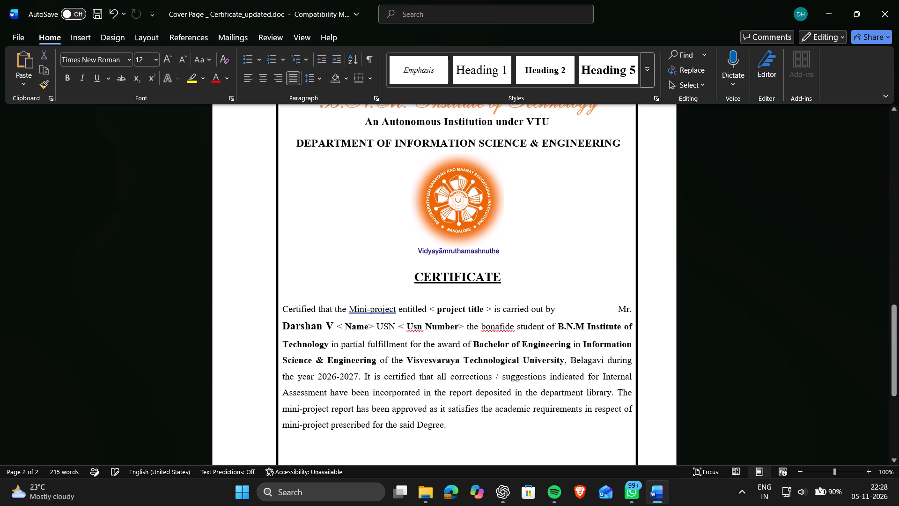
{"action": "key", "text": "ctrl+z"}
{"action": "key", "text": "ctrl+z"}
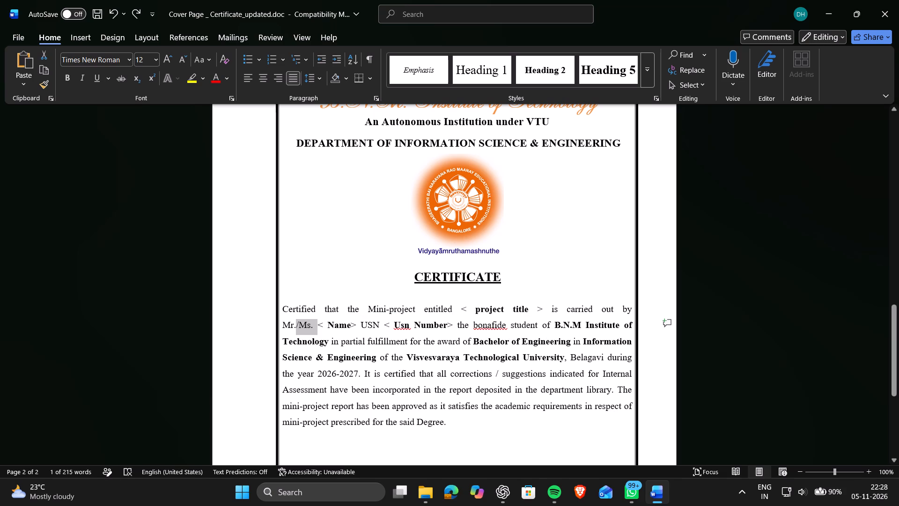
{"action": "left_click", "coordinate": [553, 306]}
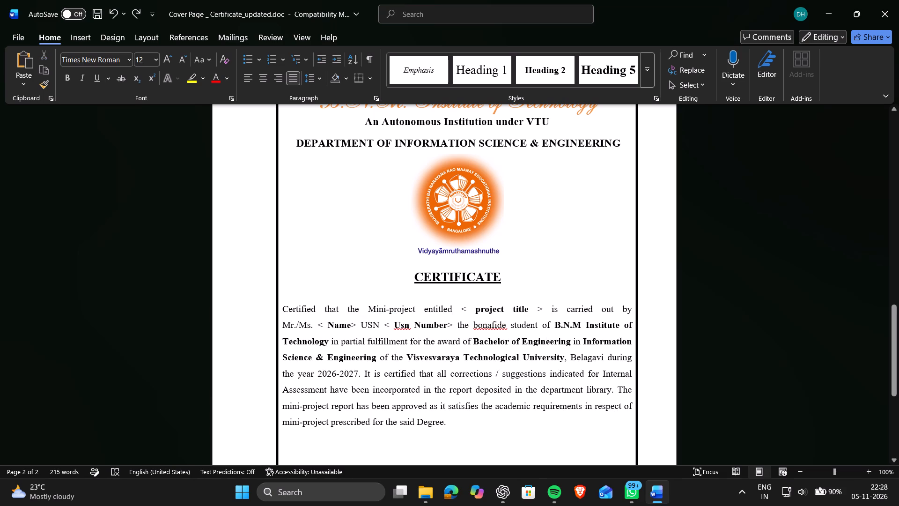
Delete "/Ms." from "Mr./Ms." in the certificate paragraph, keeping the space before the name placeholder.
{"action": "left_click", "coordinate": [312, 325]}
{"action": "key", "text": "BackSpace"}
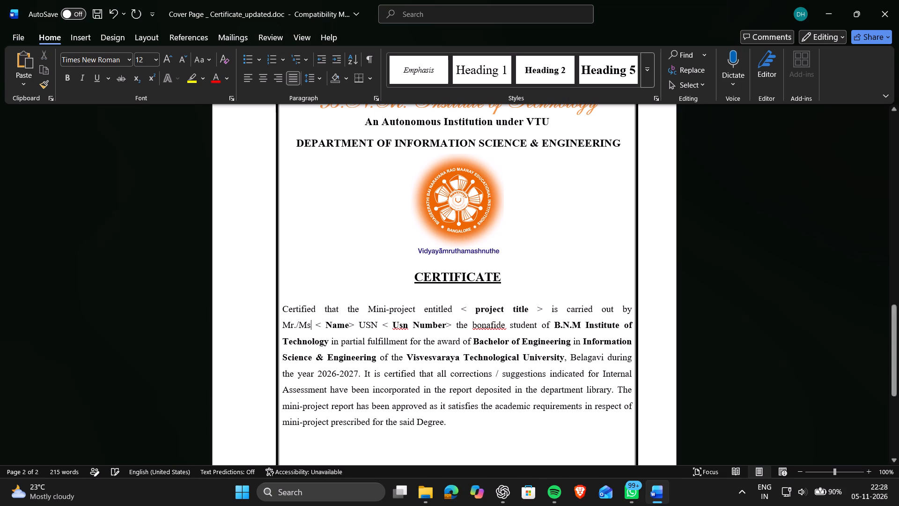
{"action": "key", "text": "BackSpace"}
{"action": "key", "text": "BackSpace"}
{"action": "key", "text": "BackSpace"}
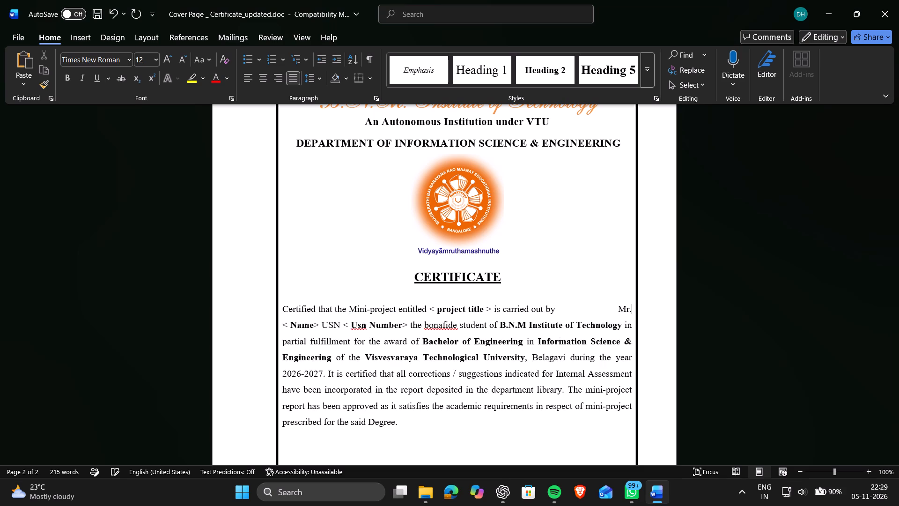
Close the wide gap between "carried out by" and "Mr." in the certificate paragraph, leaving a single space.
{"action": "left_click", "coordinate": [617, 306]}
{"action": "key", "text": "BackSpace"}
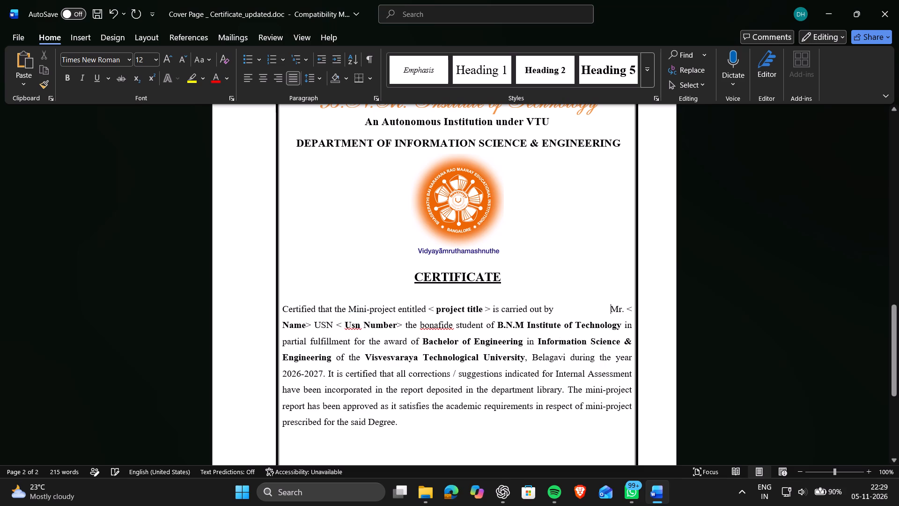
{"action": "key", "text": "BackSpace"}
{"action": "key", "text": "BackSpace"}
{"action": "key", "text": "BackSpace"}
{"action": "key", "text": "BackSpace"}
{"action": "key", "text": "BackSpace"}
{"action": "key", "text": "BackSpace"}
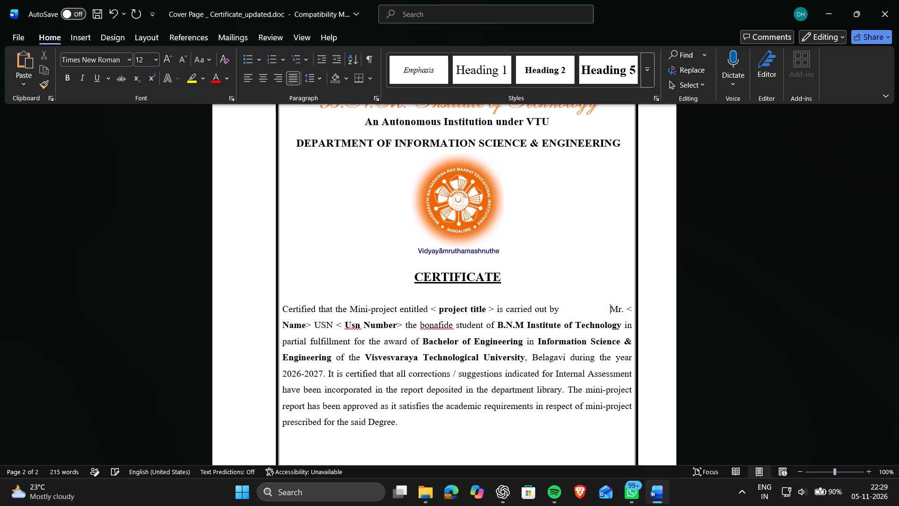
{"action": "key", "text": "BackSpace"}
{"action": "key", "text": "BackSpace"}
{"action": "key", "text": "BackSpace"}
{"action": "key", "text": "BackSpace"}
{"action": "key", "text": "BackSpace"}
{"action": "key", "text": "BackSpace"}
{"action": "key", "text": "BackSpace"}
{"action": "key", "text": "BackSpace"}
{"action": "key", "text": "BackSpace"}
{"action": "key", "text": "BackSpace"}
{"action": "key", "text": "BackSpace"}
{"action": "key", "text": "BackSpace"}
{"action": "key", "text": "BackSpace"}
{"action": "key", "text": "BackSpace"}
{"action": "key", "text": "BackSpace"}
{"action": "key", "text": "BackSpace"}
{"action": "key", "text": "BackSpace"}
{"action": "key", "text": "BackSpace"}
{"action": "key", "text": "BackSpace"}
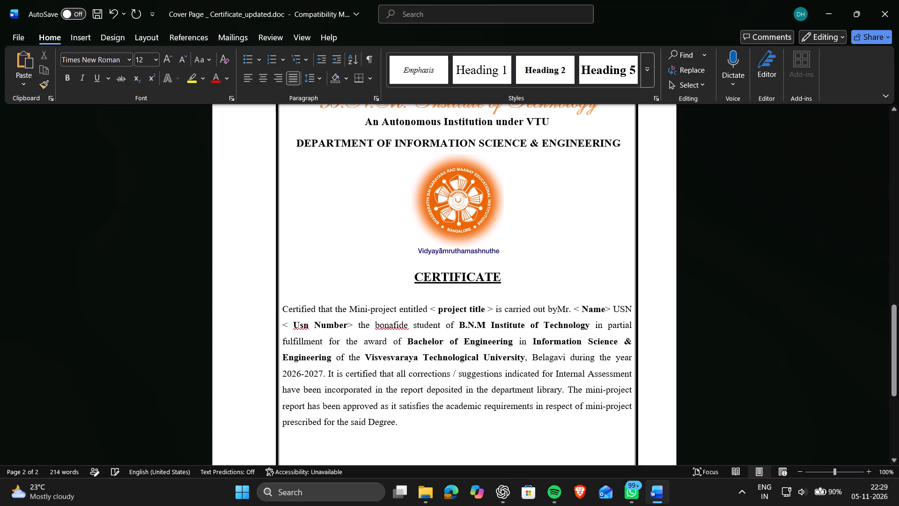
{"action": "key", "text": "space"}
{"action": "key", "text": "space"}
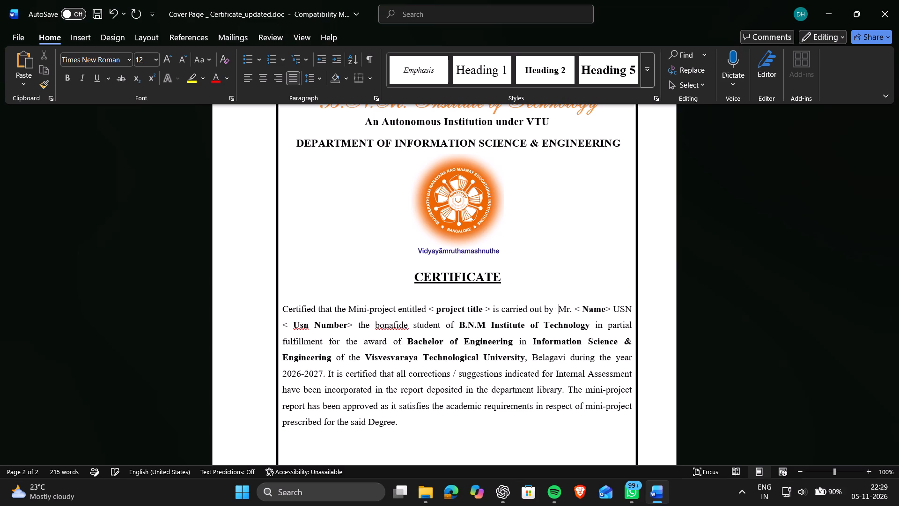
{"action": "key", "text": "BackSpace"}
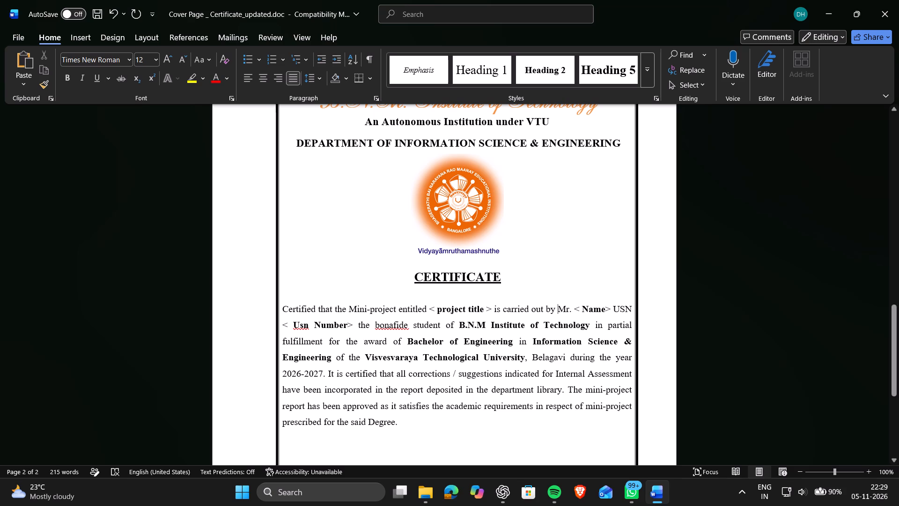
Replace the "< Name>" placeholder in the certificate paragraph with the copied first student's name, keeping the period after "Mr".
{"action": "left_click_drag", "start_coordinate": [573, 305], "coordinate": [611, 318]}
{"action": "key", "text": "ctrl+v"}
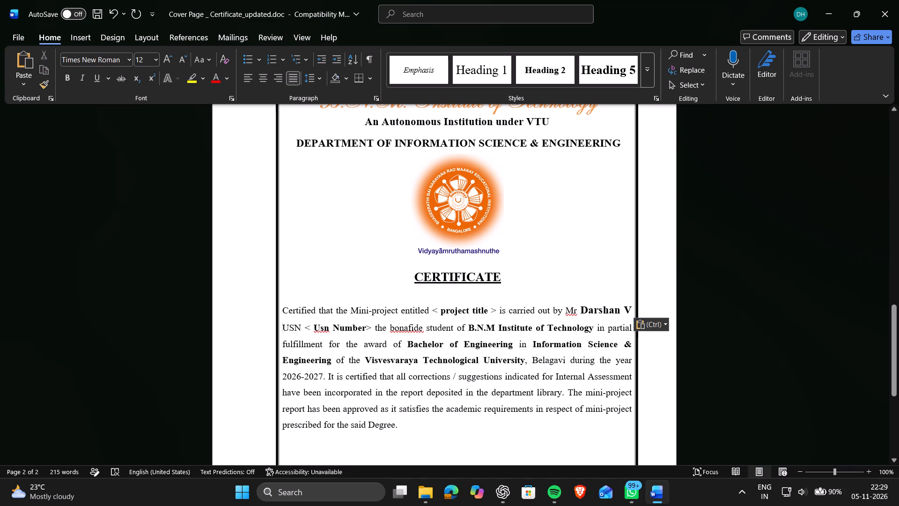
{"action": "left_click", "coordinate": [582, 311]}
{"action": "key", "text": "Left"}
{"action": "key", "text": "period"}
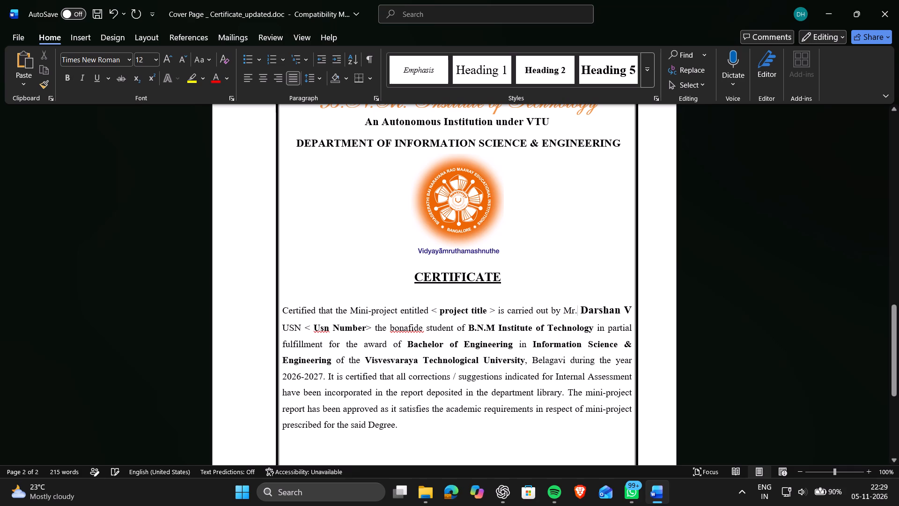
Replace the "< Usn Number>" placeholder in the certificate paragraph with the first student's USN copied from the cover page, followed by a comma and space.
{"action": "scroll", "coordinate": [377, 220], "scroll_direction": "up", "scroll_amount": 3}
{"action": "scroll", "coordinate": [378, 221], "scroll_direction": "down", "scroll_amount": 1}
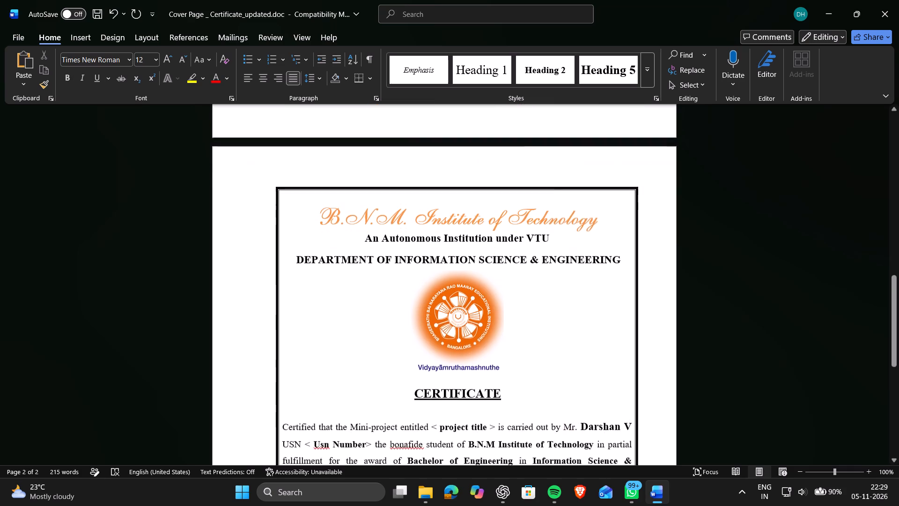
{"action": "scroll", "coordinate": [378, 221], "scroll_direction": "down", "scroll_amount": 1}
{"action": "scroll", "coordinate": [360, 313], "scroll_direction": "up", "scroll_amount": 3}
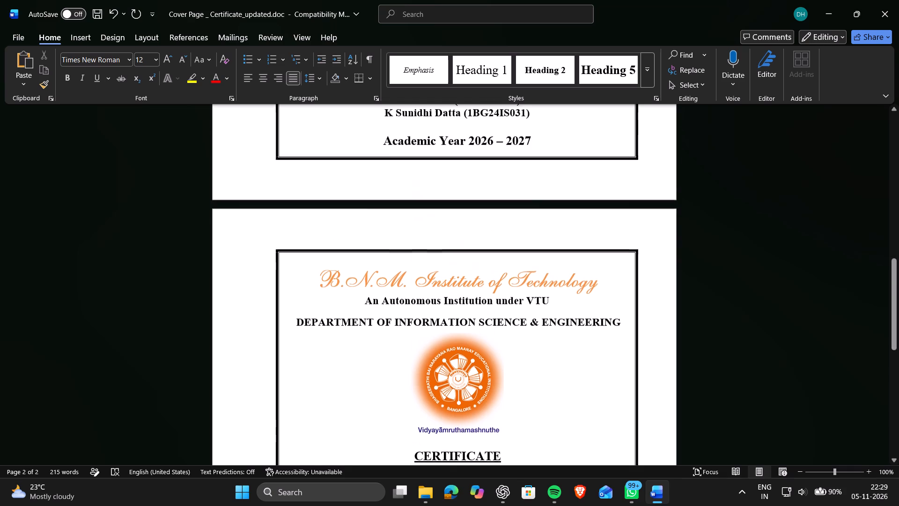
{"action": "scroll", "coordinate": [378, 291], "scroll_direction": "up", "scroll_amount": 3}
{"action": "left_click_drag", "start_coordinate": [513, 236], "coordinate": [509, 238]}
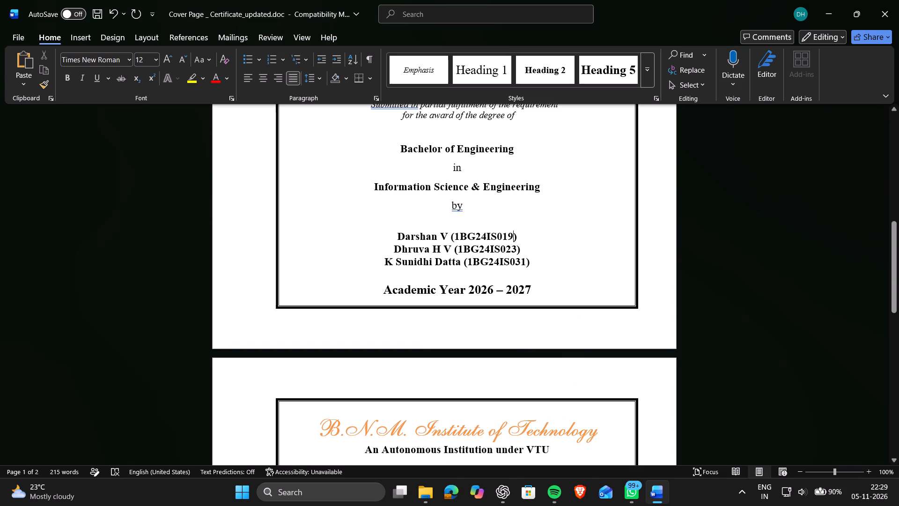
{"action": "left_click_drag", "start_coordinate": [509, 238], "coordinate": [455, 236]}
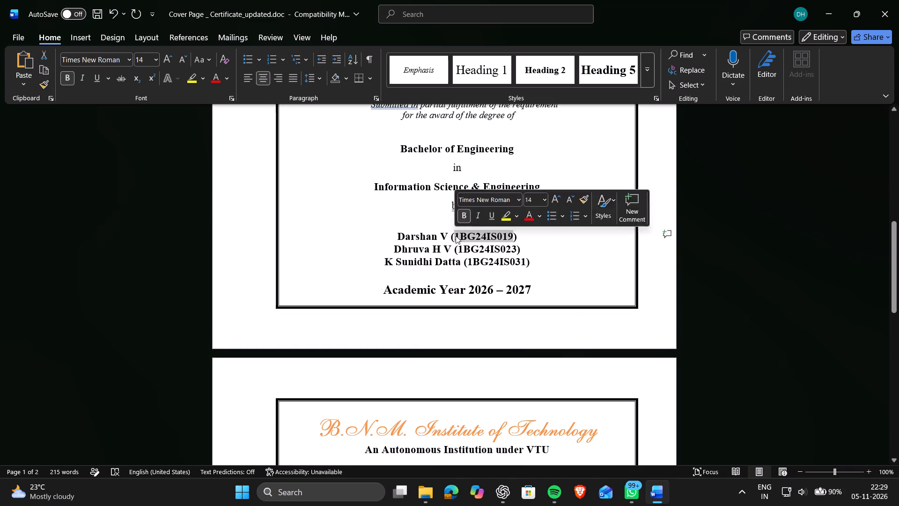
{"action": "key", "text": "ctrl+c"}
{"action": "scroll", "coordinate": [502, 260], "scroll_direction": "down", "scroll_amount": 6}
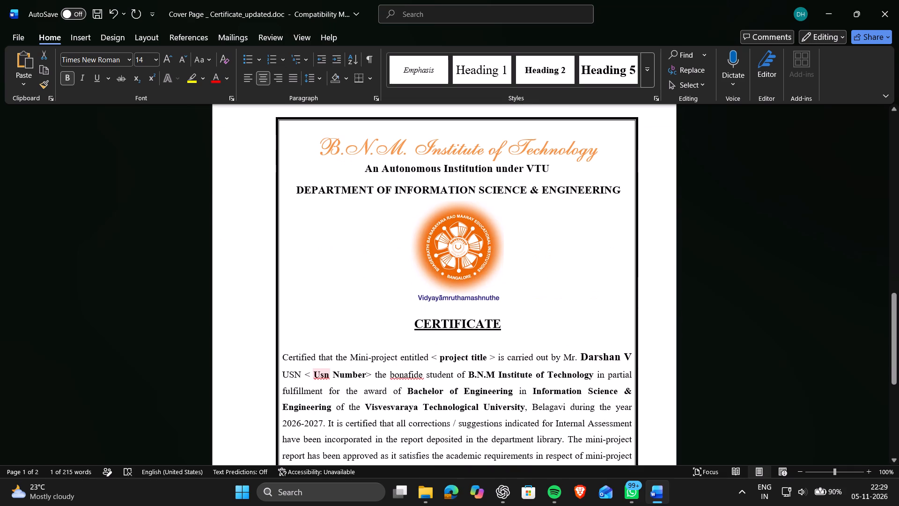
{"action": "left_click_drag", "start_coordinate": [312, 374], "coordinate": [363, 380]}
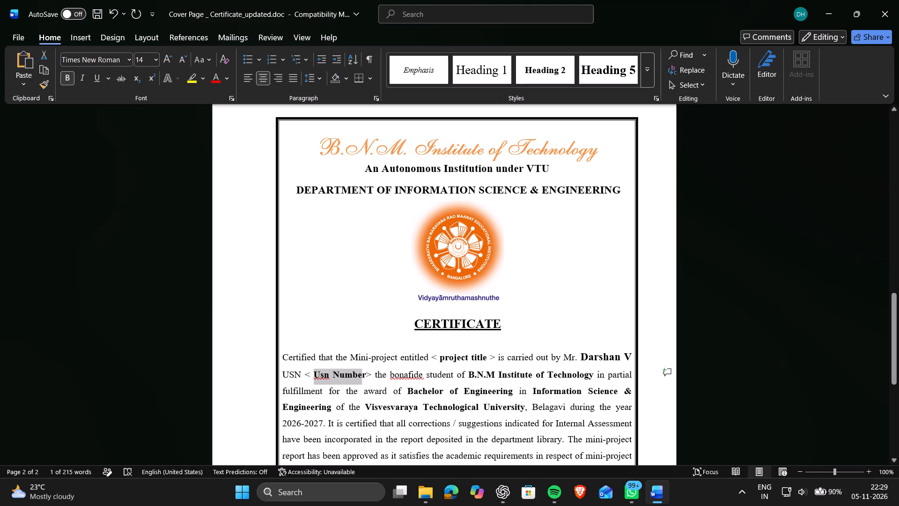
{"action": "left_click_drag", "start_coordinate": [363, 380], "coordinate": [367, 380]}
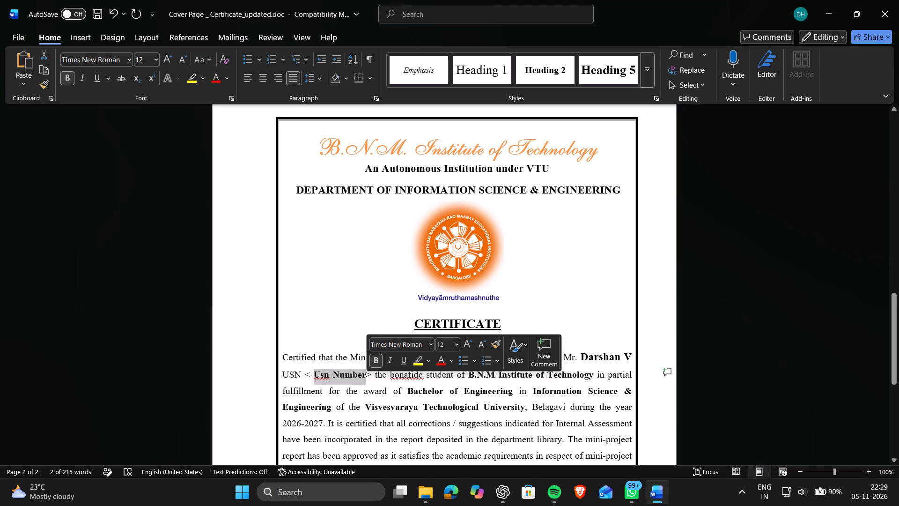
{"action": "left_click_drag", "start_coordinate": [372, 374], "coordinate": [314, 369]}
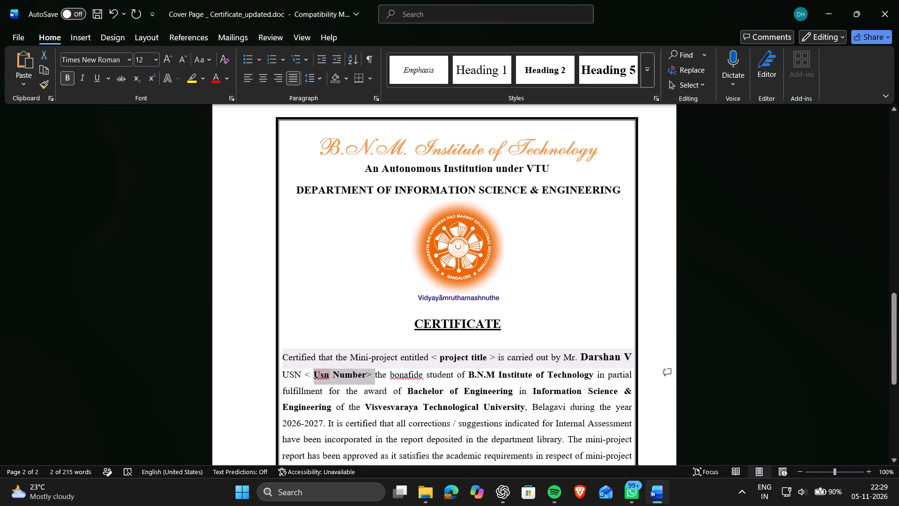
{"action": "left_click_drag", "start_coordinate": [314, 369], "coordinate": [308, 372]}
{"action": "key", "text": "ctrl+v"}
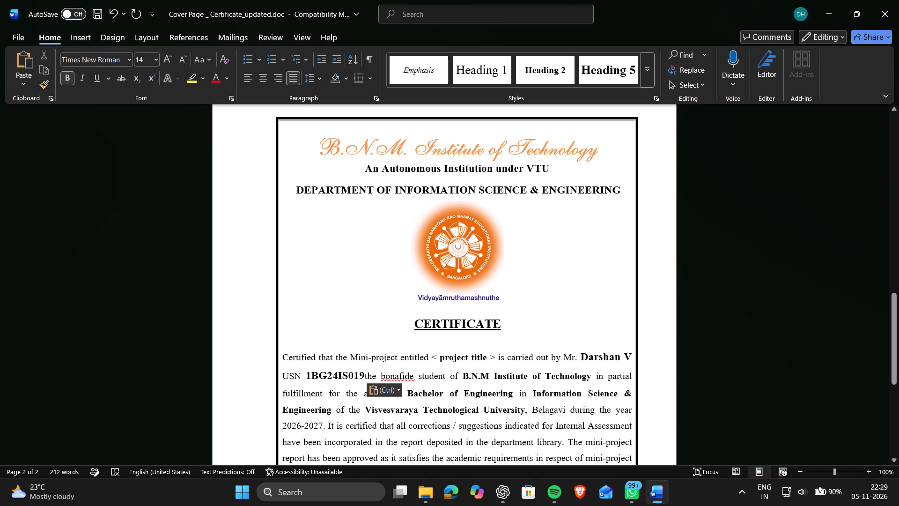
{"action": "key", "text": "comma"}
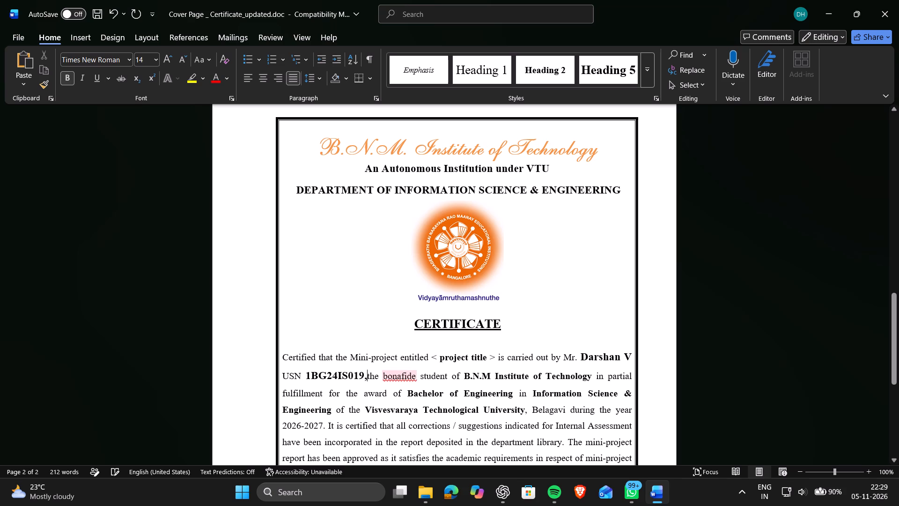
{"action": "key", "text": "space"}
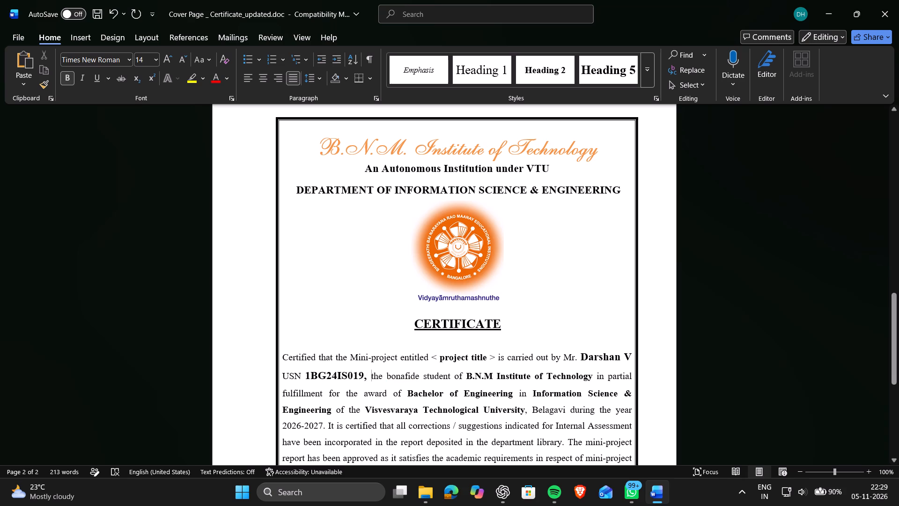
Copy "Mr. " from before the first student's name and paste it after the comma following that student's USN.
{"action": "left_click_drag", "start_coordinate": [564, 357], "coordinate": [575, 358]}
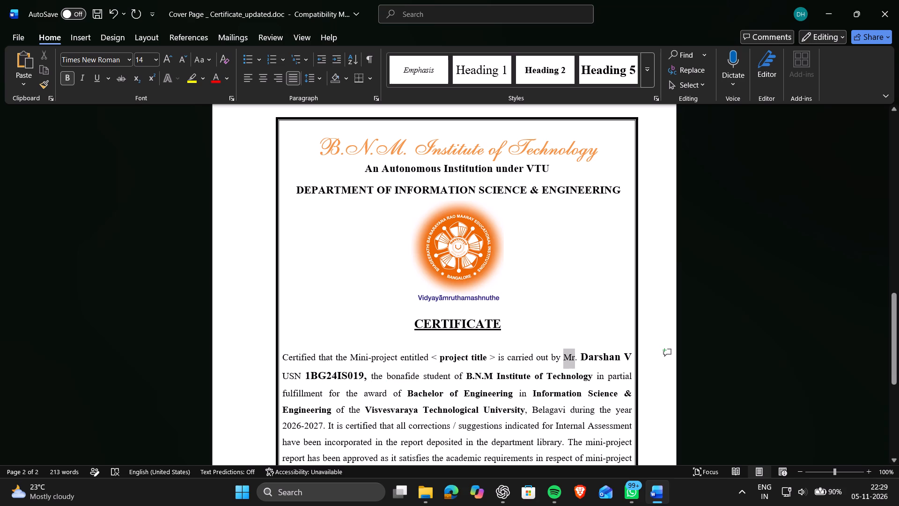
{"action": "left_click_drag", "start_coordinate": [575, 358], "coordinate": [575, 359]}
{"action": "left_click", "coordinate": [575, 359]}
{"action": "left_click_drag", "start_coordinate": [577, 359], "coordinate": [568, 357]}
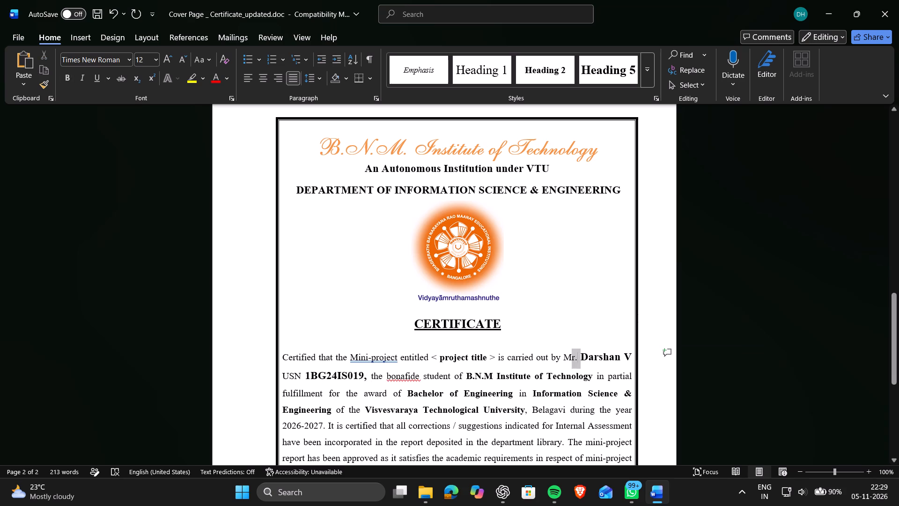
{"action": "left_click_drag", "start_coordinate": [568, 357], "coordinate": [566, 357]}
{"action": "key", "text": "ctrl+c"}
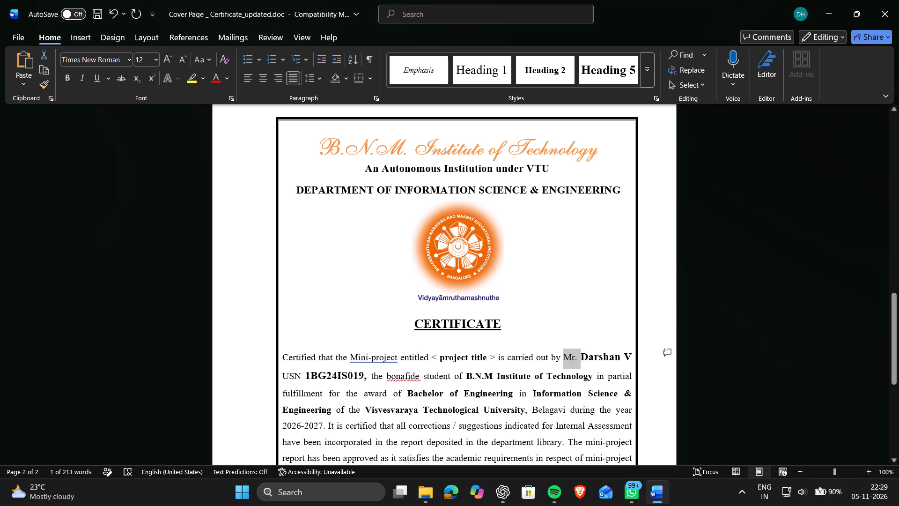
{"action": "left_click", "coordinate": [370, 373]}
{"action": "key", "text": "ctrl+v"}
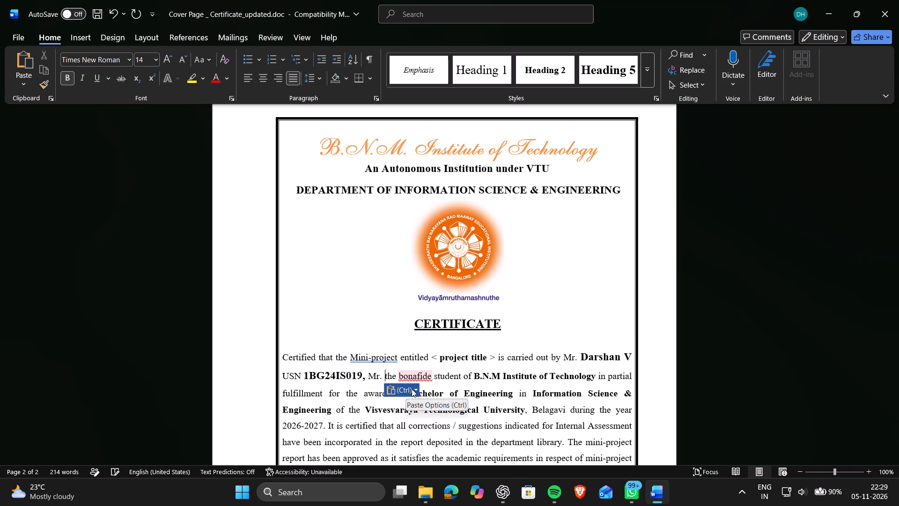
Copy the second student's name from the cover page and paste it after the second "Mr." in the certificate paragraph, separated by a space.
{"action": "scroll", "coordinate": [424, 314], "scroll_direction": "up", "scroll_amount": 7}
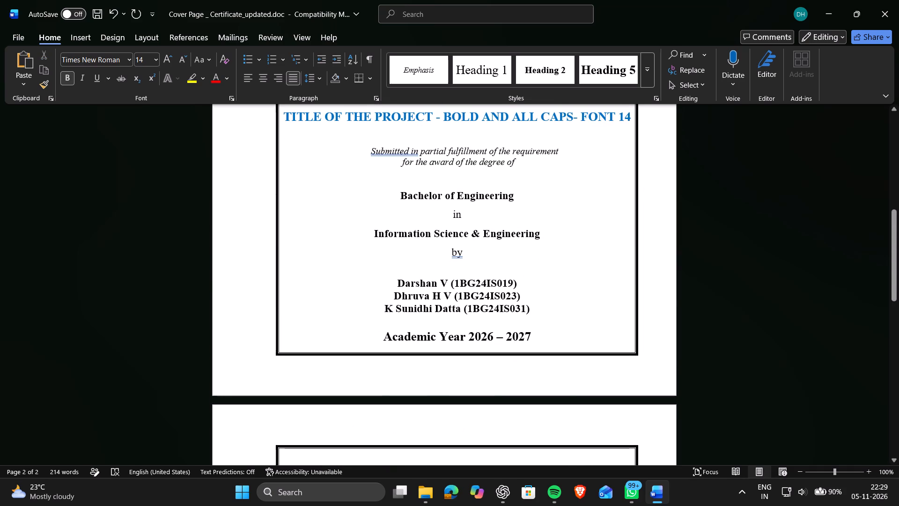
{"action": "left_click_drag", "start_coordinate": [394, 293], "coordinate": [449, 295]}
{"action": "key", "text": "ctrl+c"}
{"action": "scroll", "coordinate": [461, 310], "scroll_direction": "down", "scroll_amount": 8}
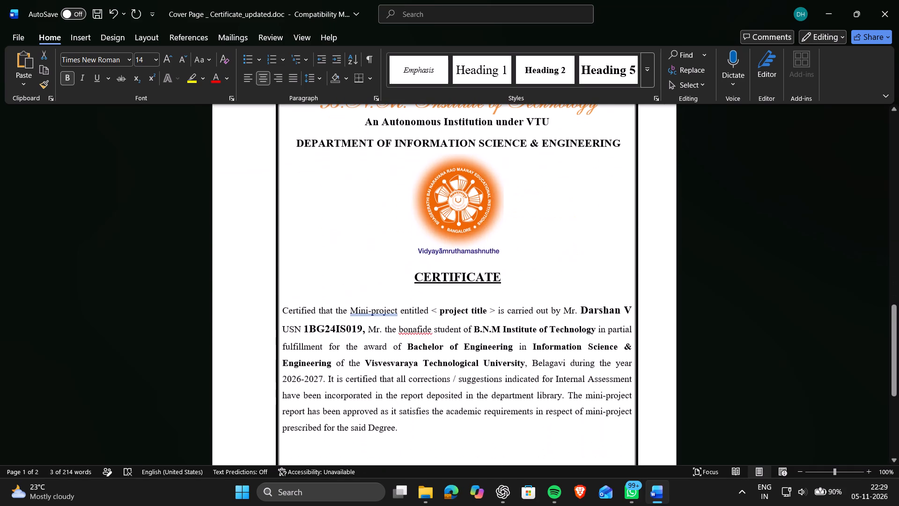
{"action": "left_click", "coordinate": [380, 327]}
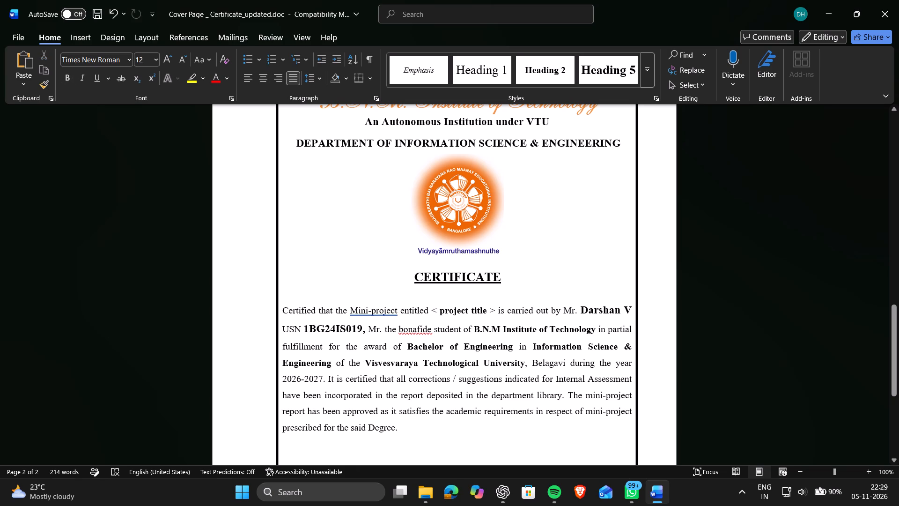
{"action": "key", "text": "Right"}
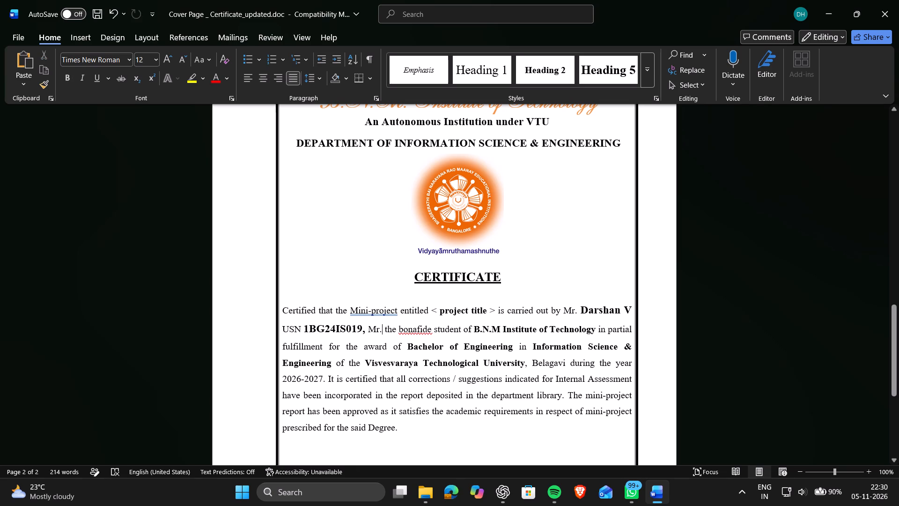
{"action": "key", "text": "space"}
{"action": "key", "text": "ctrl+v"}
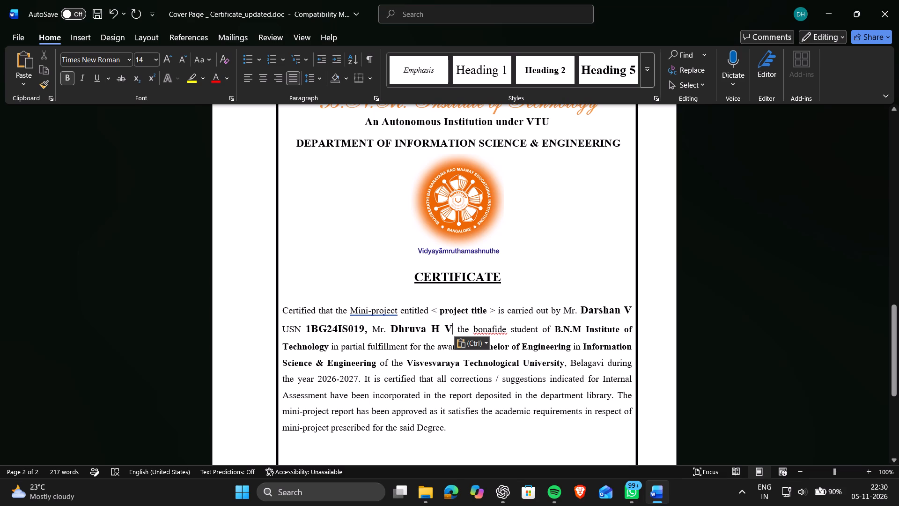
Add the label "USN" in non-bold text after the second student's name in the certificate paragraph, with a space on either side.
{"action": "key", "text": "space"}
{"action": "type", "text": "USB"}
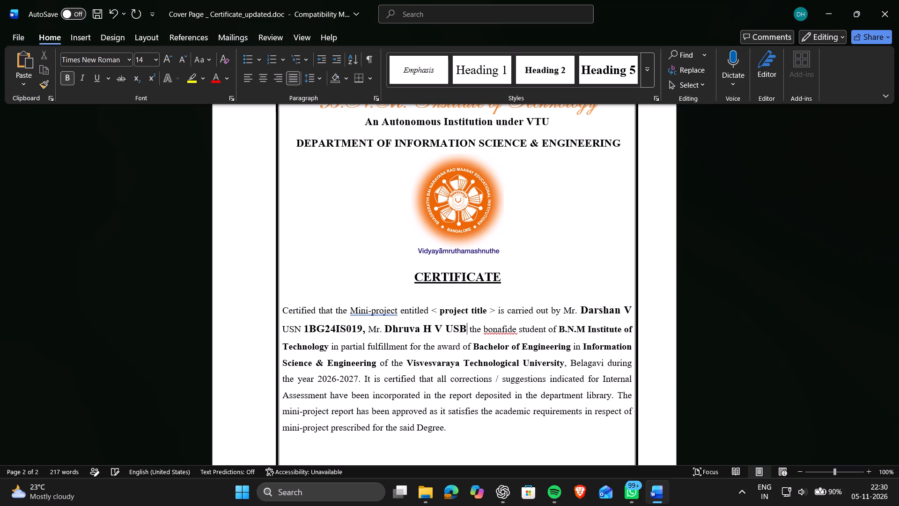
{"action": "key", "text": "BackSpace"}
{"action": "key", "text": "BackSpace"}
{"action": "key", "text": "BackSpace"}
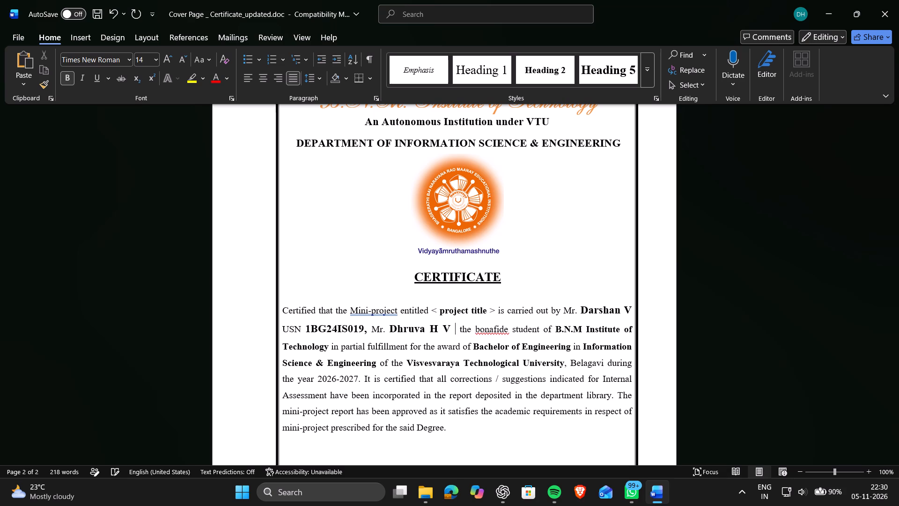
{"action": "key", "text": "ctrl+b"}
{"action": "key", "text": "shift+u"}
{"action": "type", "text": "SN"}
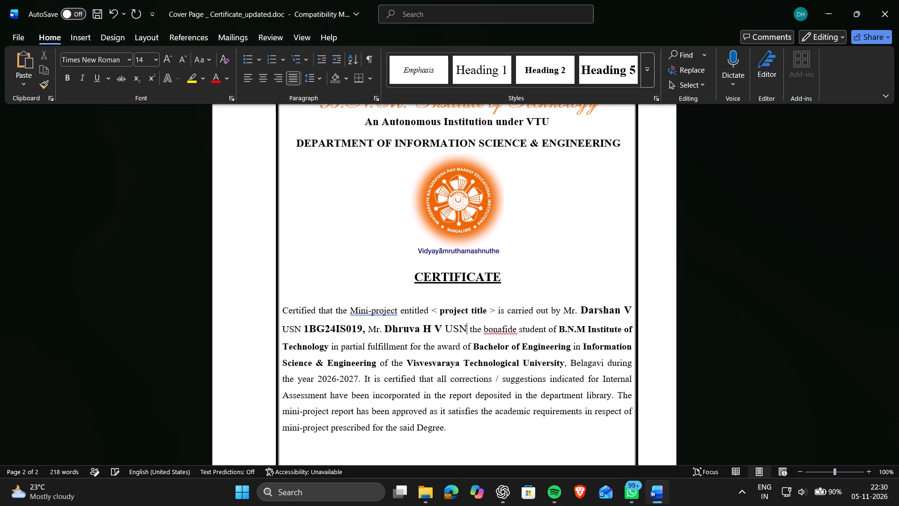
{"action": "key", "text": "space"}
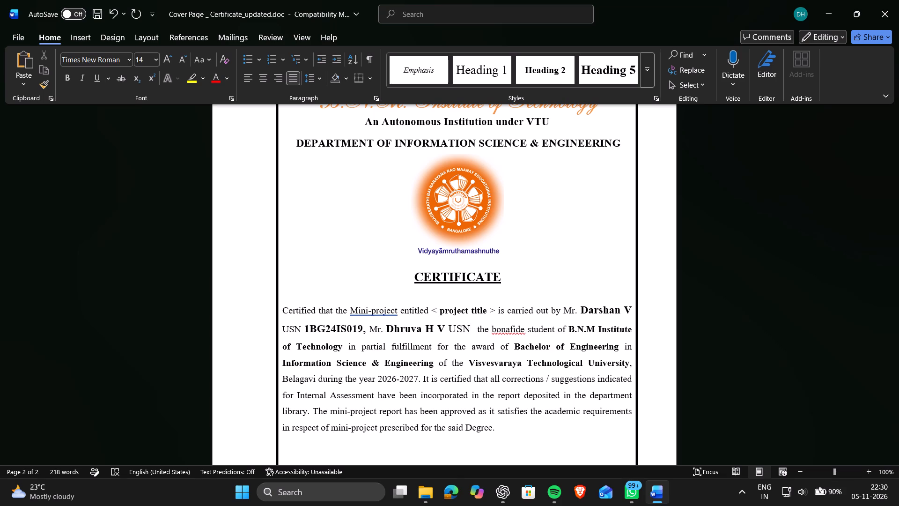
Bring the second student's USN from the cover page into the certificate paragraph in bold, after the second "USN" label.
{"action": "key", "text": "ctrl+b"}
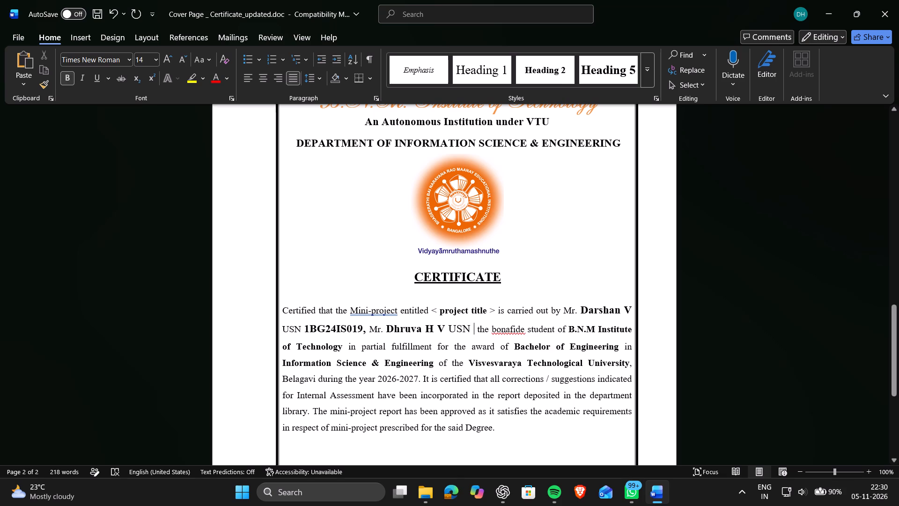
{"action": "scroll", "coordinate": [360, 275], "scroll_direction": "up", "scroll_amount": 6}
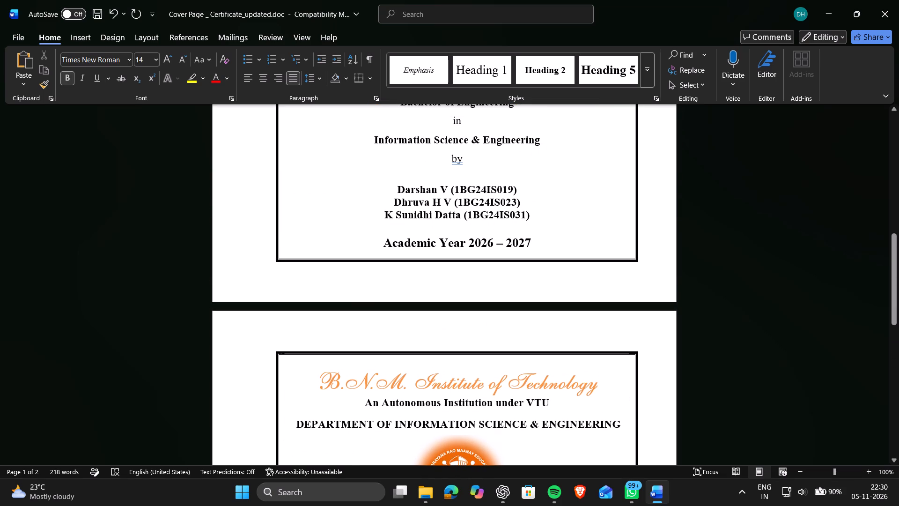
Copy the second student's USN from the cover page to after the second "USN" in the certificate paragraph, adding a comma and space.
{"action": "left_click_drag", "start_coordinate": [459, 202], "coordinate": [515, 199]}
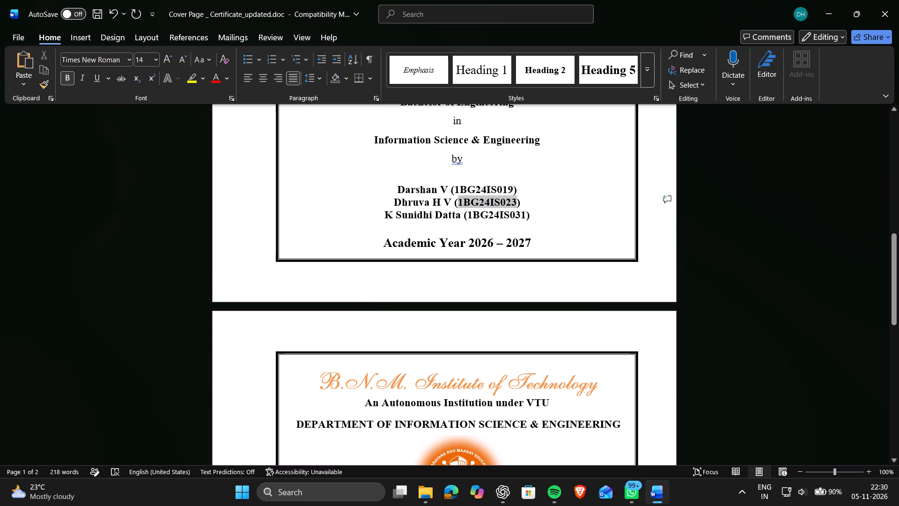
{"action": "left_click_drag", "start_coordinate": [515, 199], "coordinate": [515, 199]}
{"action": "key", "text": "ctrl+c"}
{"action": "scroll", "coordinate": [537, 233], "scroll_direction": "down", "scroll_amount": 7}
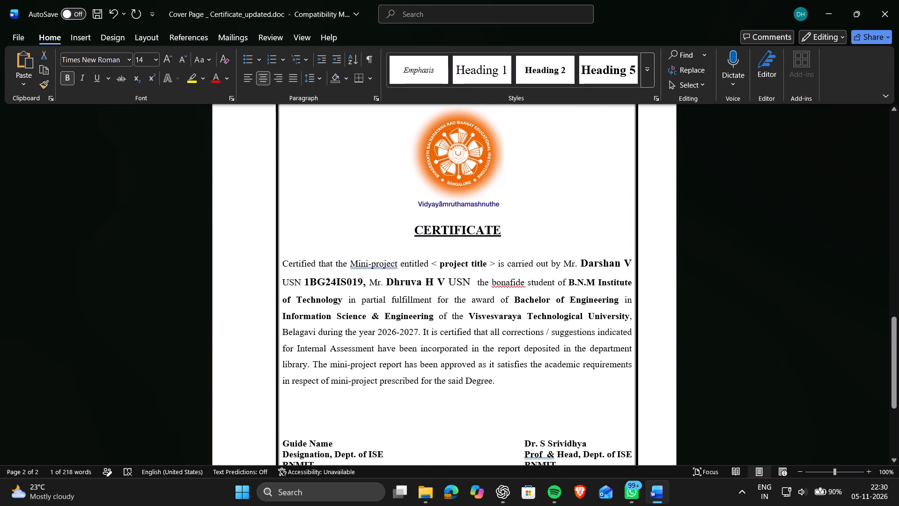
{"action": "left_click", "coordinate": [473, 281]}
{"action": "key", "text": "ctrl+v"}
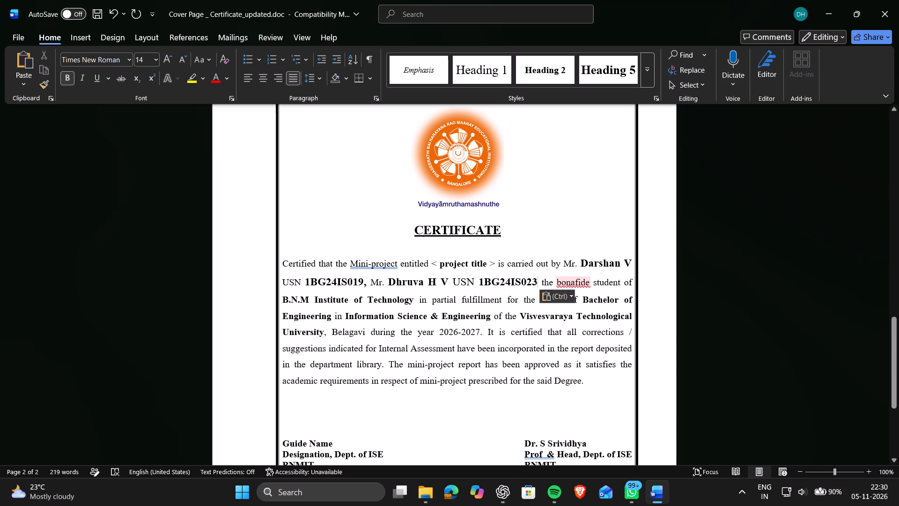
{"action": "key", "text": "comma"}
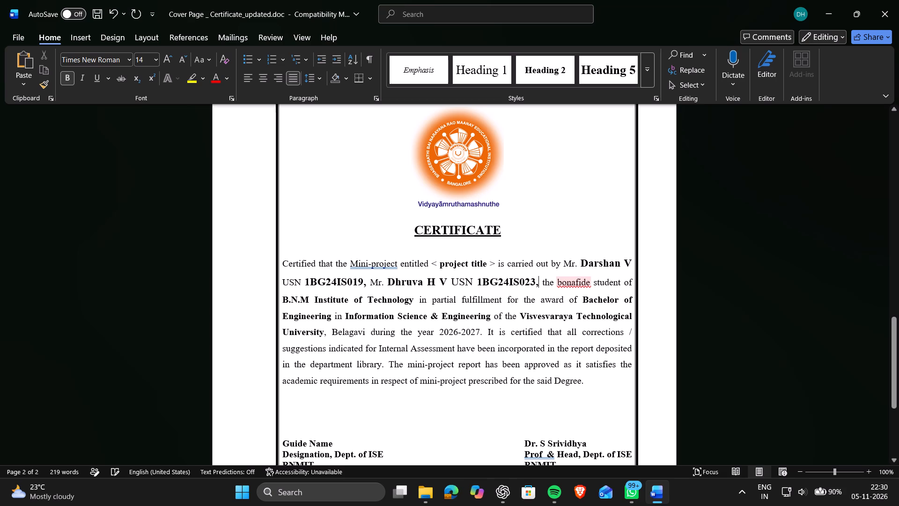
{"action": "key", "text": "space"}
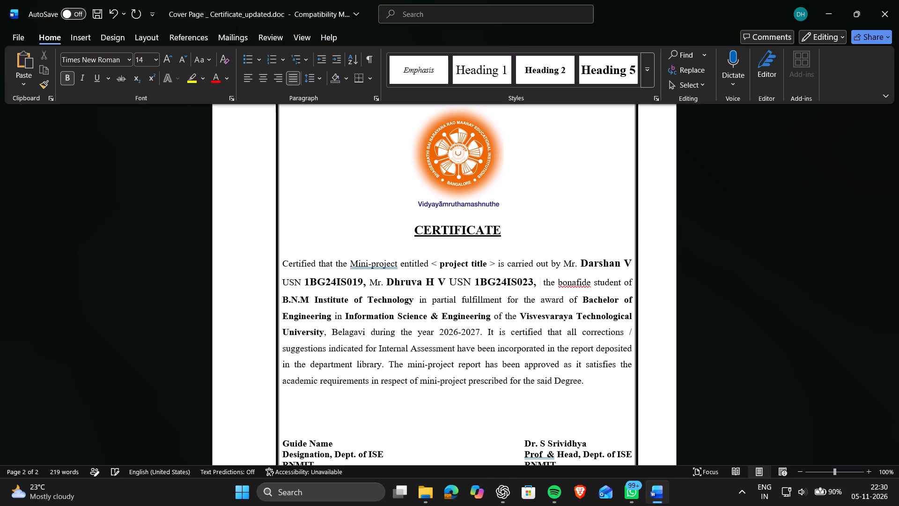
Add "Ms." and a space in non-bold text after the second student's USN in the certificate paragraph.
{"action": "key", "text": "m"}
{"action": "key", "text": "BackSpace"}
{"action": "key", "text": "ctrl+b"}
{"action": "key", "text": "ctrl+m"}
{"action": "key", "text": "s"}
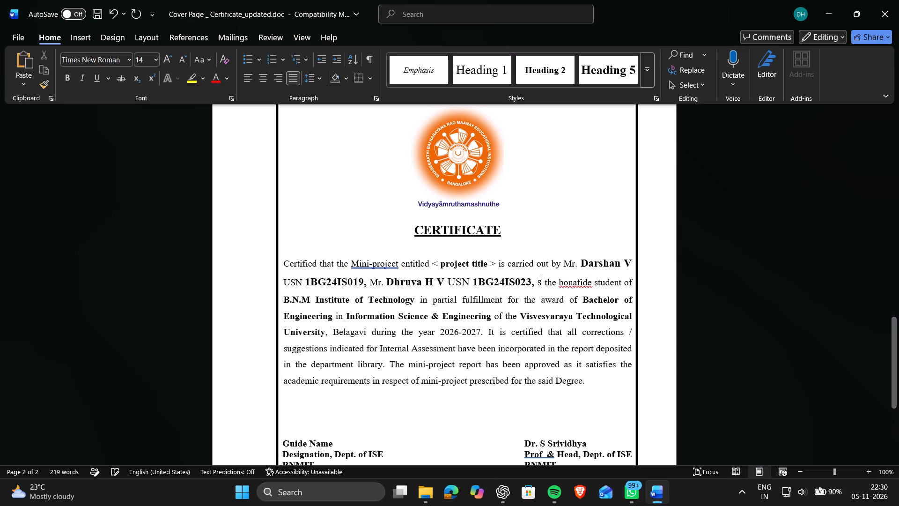
{"action": "key", "text": "BackSpace"}
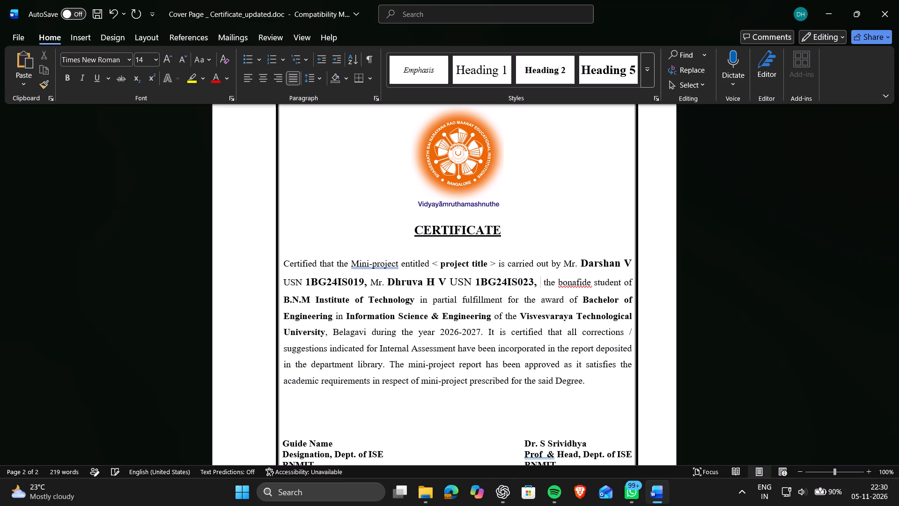
{"action": "key", "text": "shift+m"}
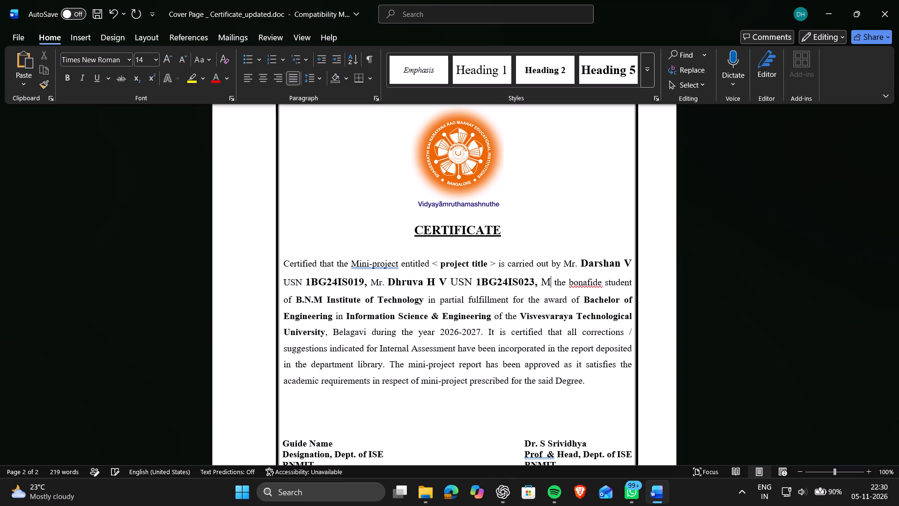
{"action": "type", "text": "s."}
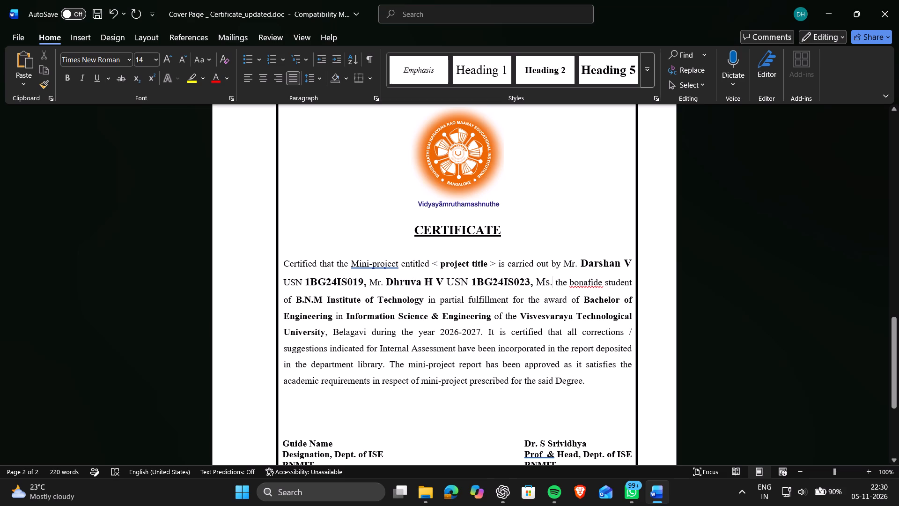
{"action": "scroll", "coordinate": [514, 205], "scroll_direction": "up", "scroll_amount": 1}
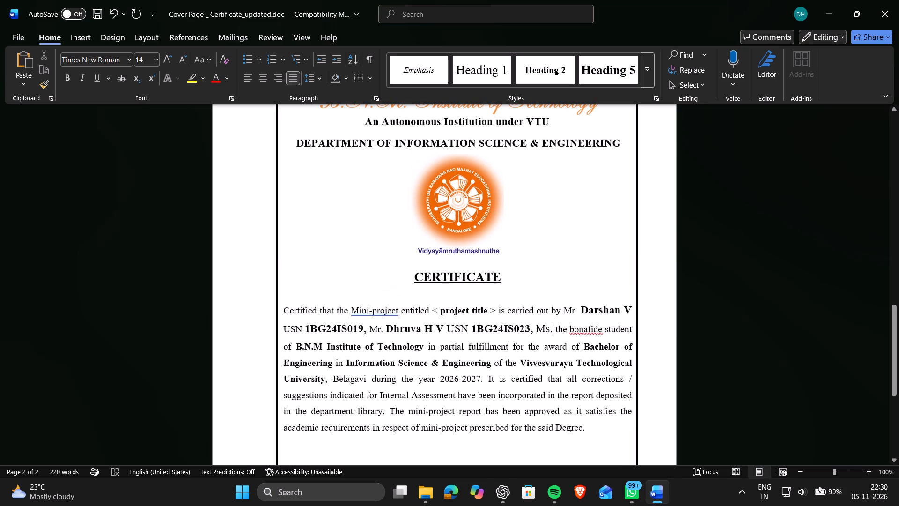
{"action": "key", "text": "space"}
Copy the third student's name from the cover page and paste it after "Ms." in the certificate paragraph, followed by a space.
{"action": "scroll", "coordinate": [514, 205], "scroll_direction": "up", "scroll_amount": 6}
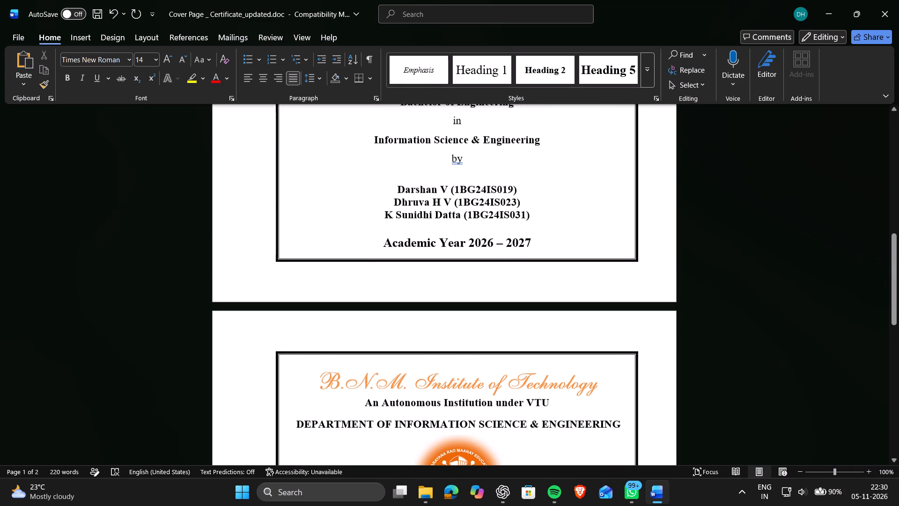
{"action": "left_click_drag", "start_coordinate": [380, 207], "coordinate": [442, 215]}
{"action": "left_click", "coordinate": [443, 215]}
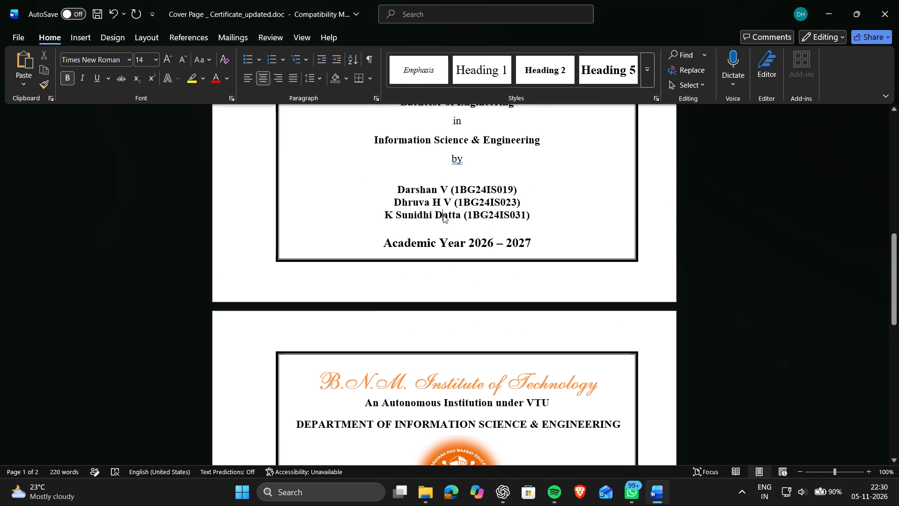
{"action": "left_click_drag", "start_coordinate": [461, 214], "coordinate": [395, 211]}
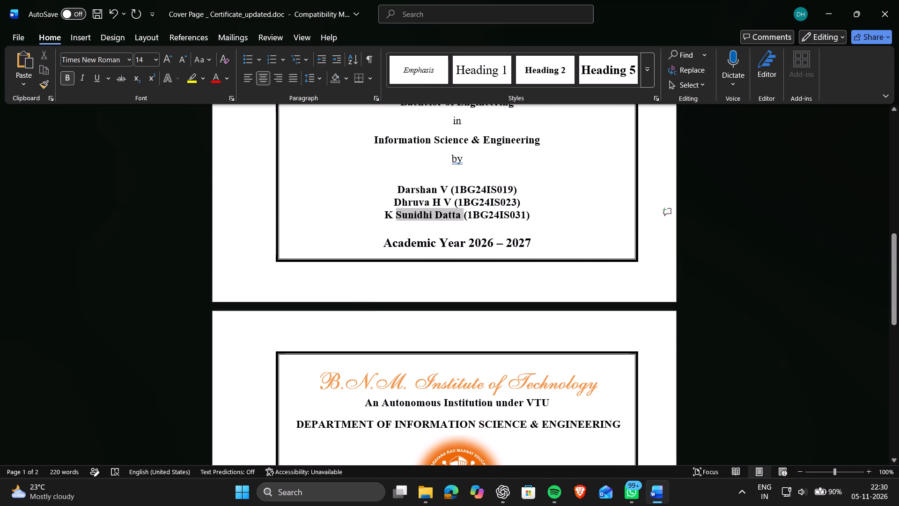
{"action": "left_click_drag", "start_coordinate": [395, 211], "coordinate": [385, 212]}
{"action": "key", "text": "ctrl+c"}
{"action": "scroll", "coordinate": [385, 212], "scroll_direction": "down", "scroll_amount": 6}
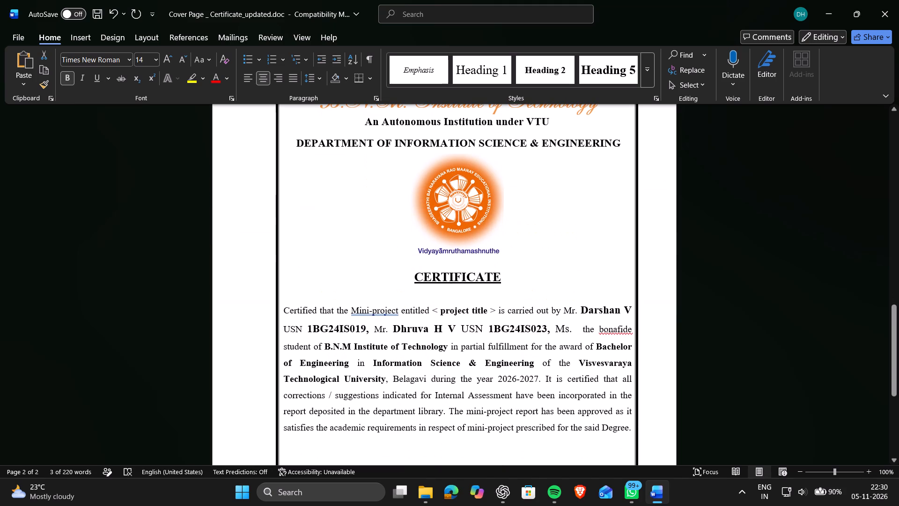
{"action": "left_click", "coordinate": [572, 327]}
{"action": "key", "text": "space"}
{"action": "key", "text": "ctrl+v"}
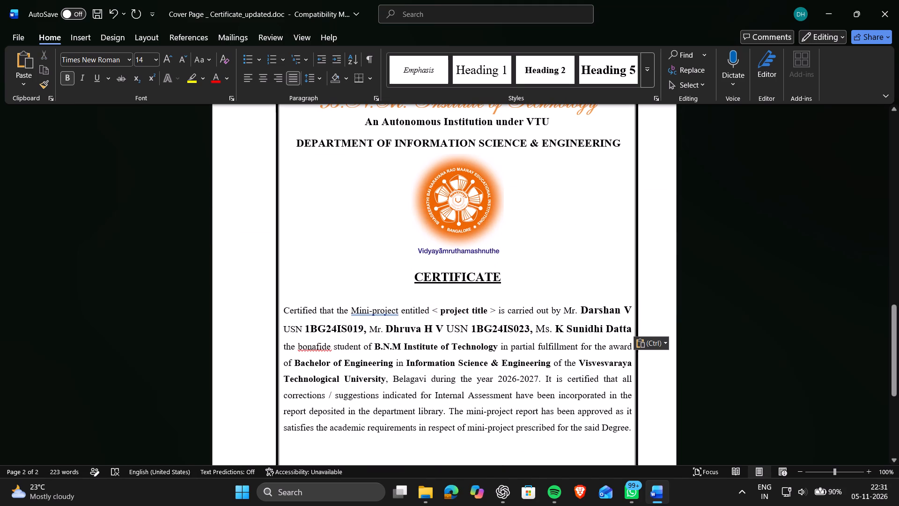
{"action": "key", "text": "space"}
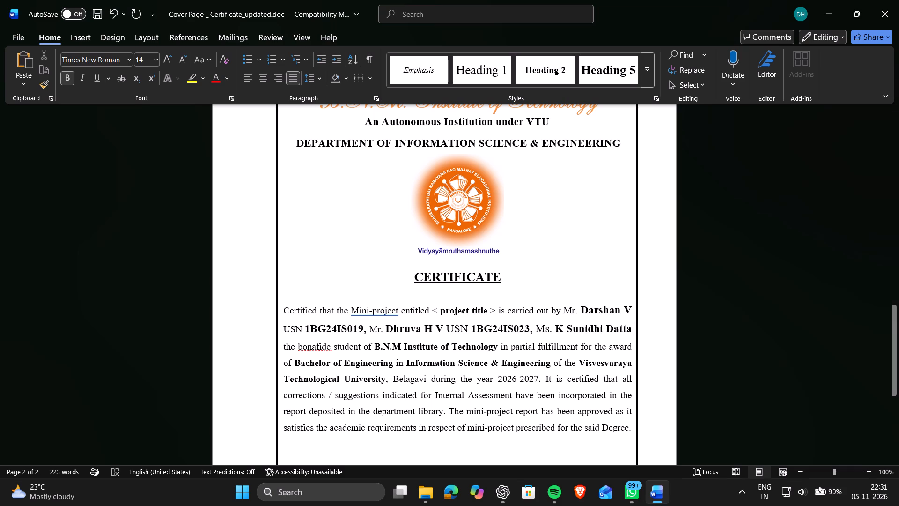
Add "USN" and a space in non-bold text after the third student's name in the certificate paragraph.
{"action": "key", "text": "ctrl+b"}
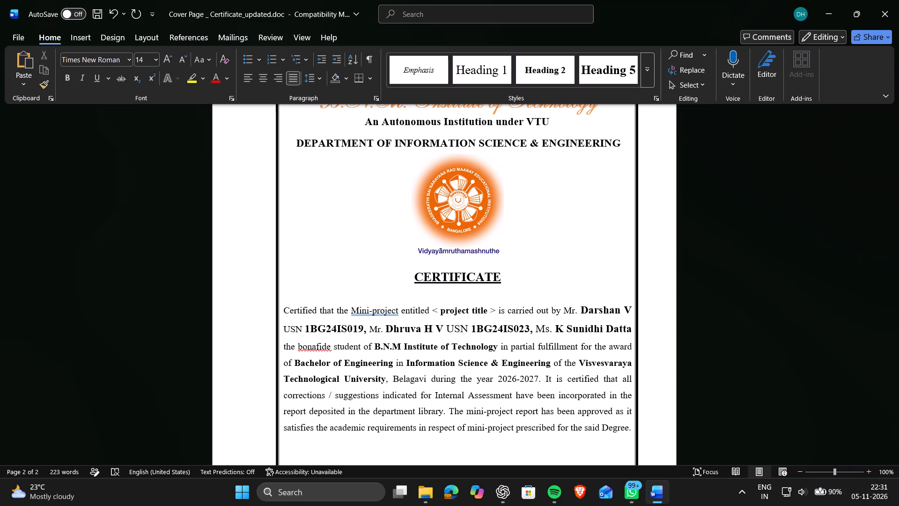
{"action": "type", "text": "USN"}
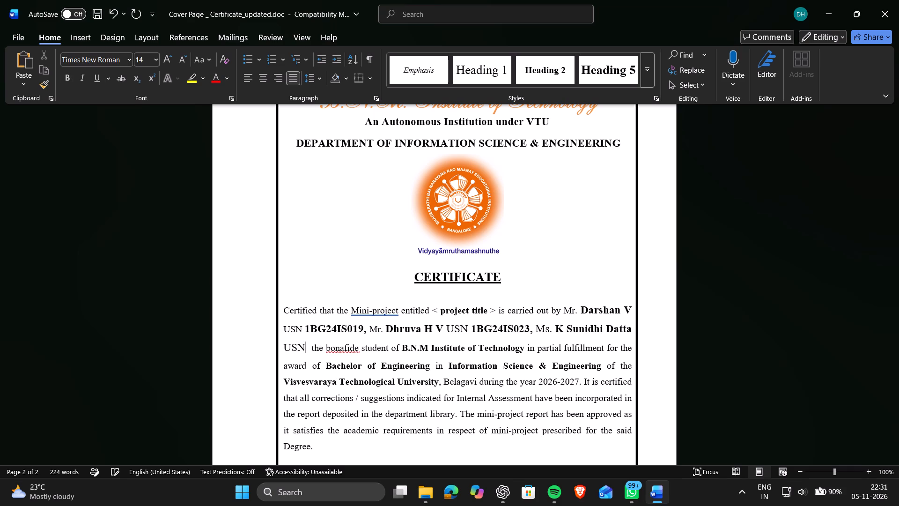
{"action": "key", "text": "space"}
Copy the third student's USN from the cover page and paste it after the third "USN" in the certificate paragraph.
{"action": "scroll", "coordinate": [534, 335], "scroll_direction": "up", "scroll_amount": 1}
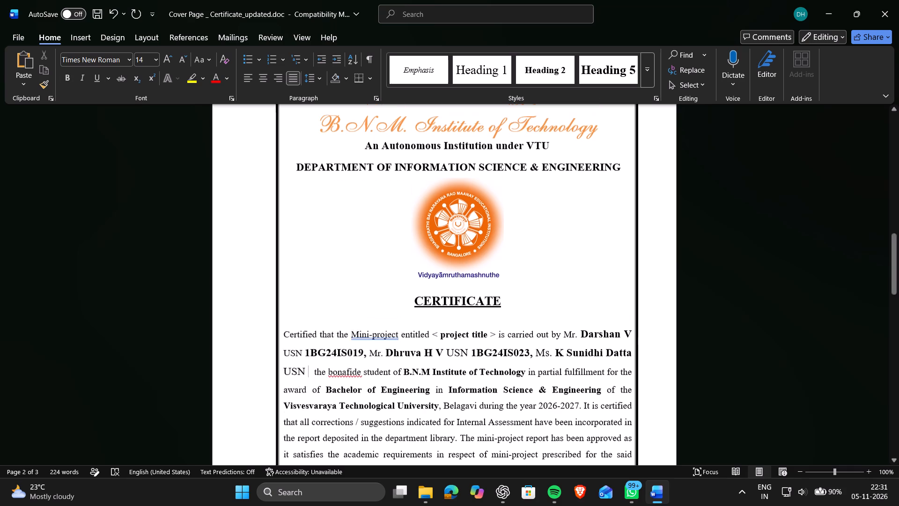
{"action": "scroll", "coordinate": [534, 335], "scroll_direction": "up", "scroll_amount": 3}
{"action": "scroll", "coordinate": [564, 301], "scroll_direction": "up", "scroll_amount": 1}
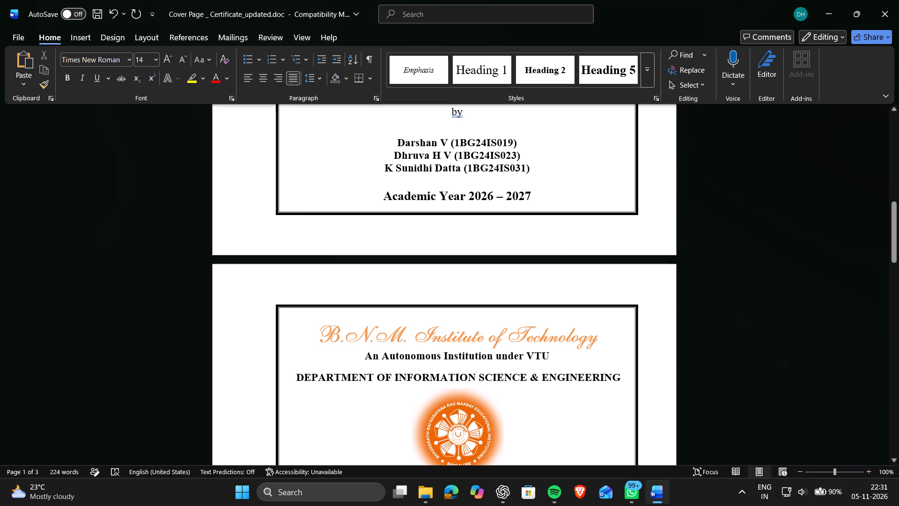
{"action": "left_click_drag", "start_coordinate": [526, 169], "coordinate": [487, 167]}
{"action": "left_click_drag", "start_coordinate": [487, 167], "coordinate": [468, 167]}
{"action": "key", "text": "ctrl+c"}
{"action": "scroll", "coordinate": [468, 167], "scroll_direction": "down", "scroll_amount": 7}
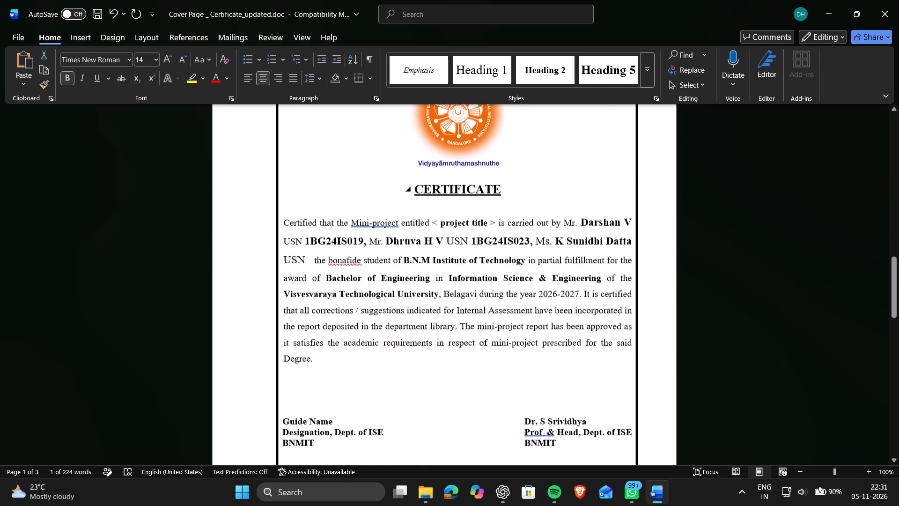
{"action": "left_click", "coordinate": [307, 253]}
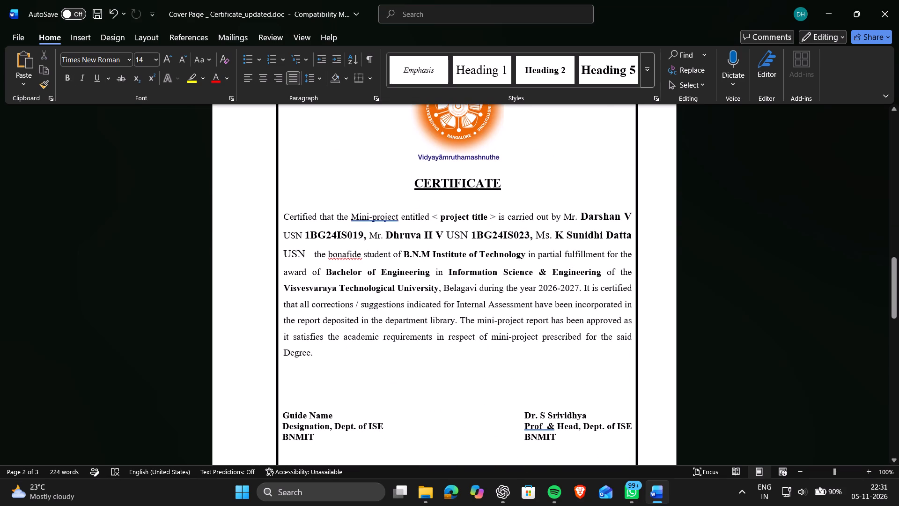
{"action": "key", "text": "ctrl+v"}
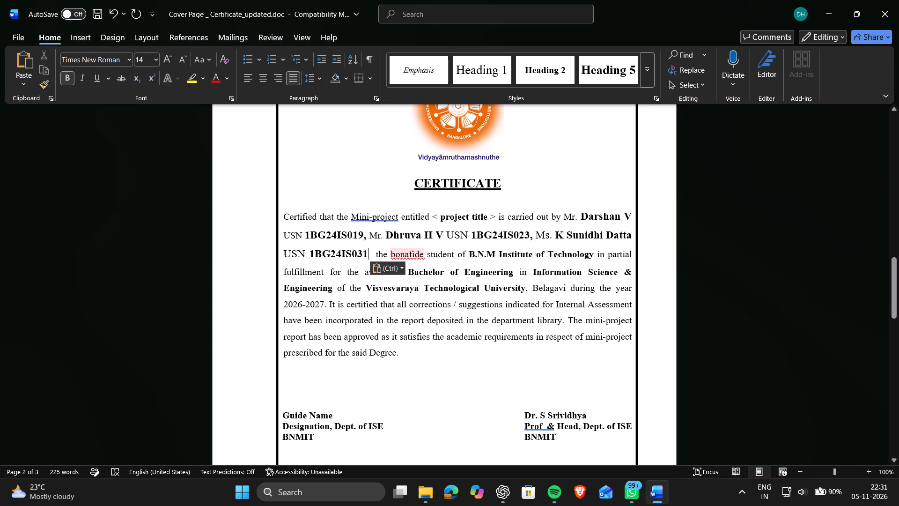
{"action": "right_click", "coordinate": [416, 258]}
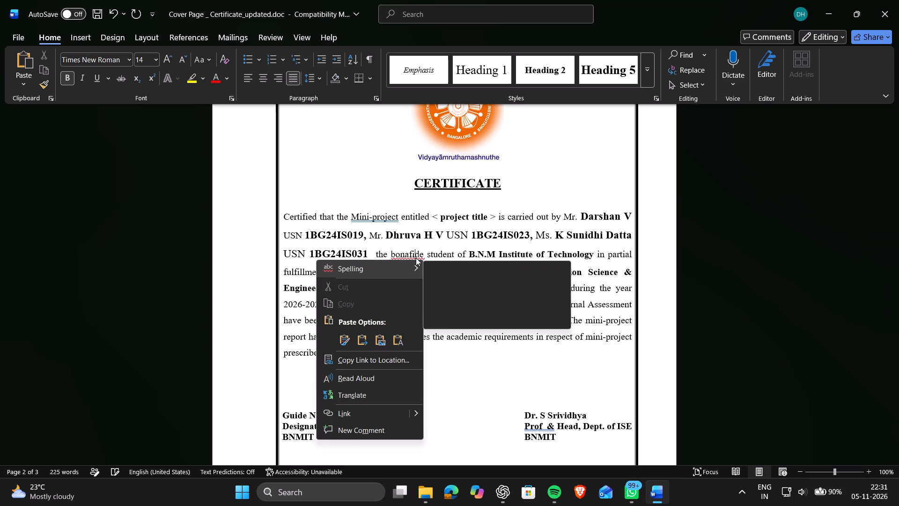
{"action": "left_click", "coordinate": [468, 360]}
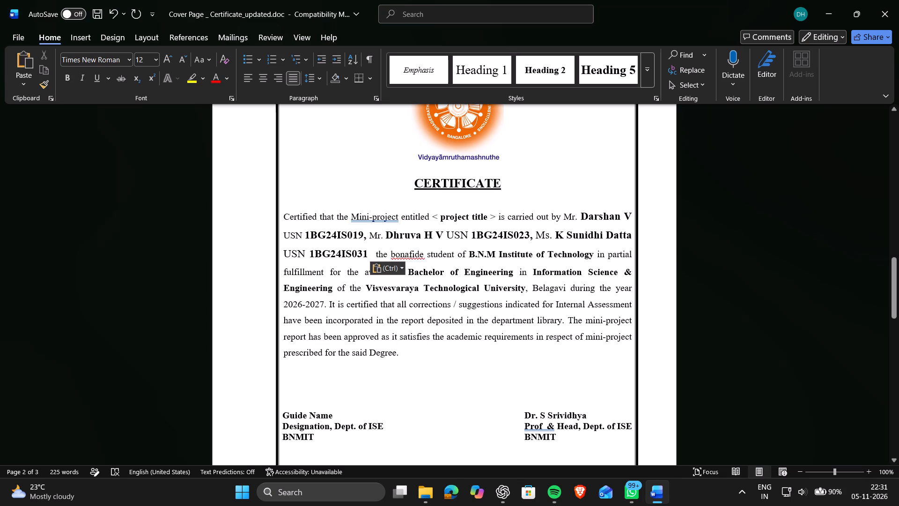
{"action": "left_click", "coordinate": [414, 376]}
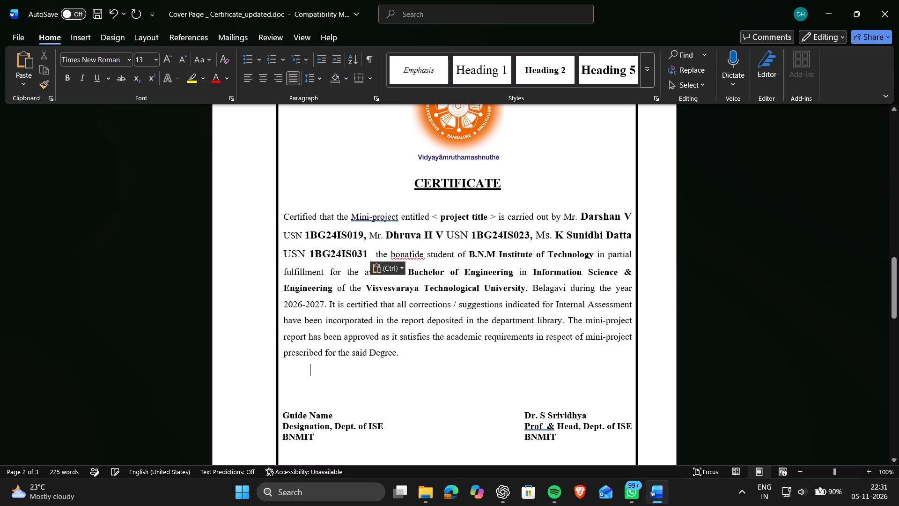
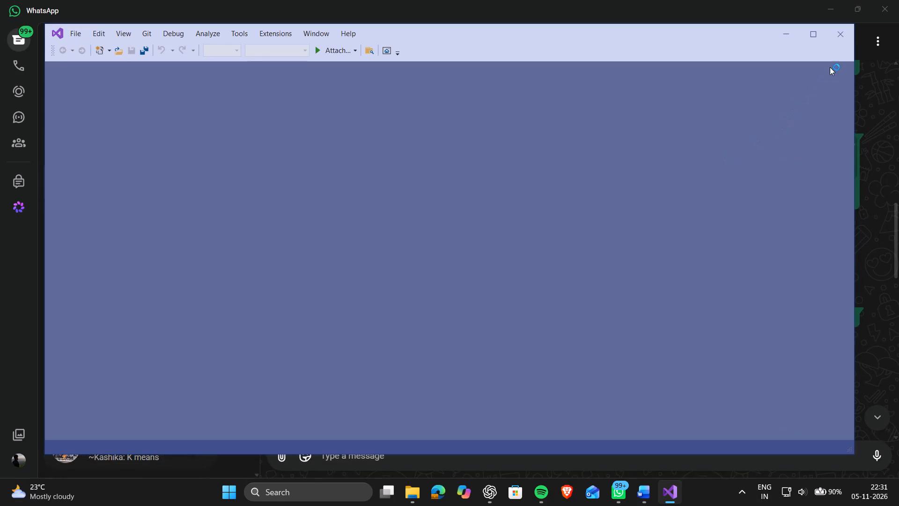
Close the Visual Studio window that opened over WhatsApp.
{"action": "left_click", "coordinate": [838, 37]}
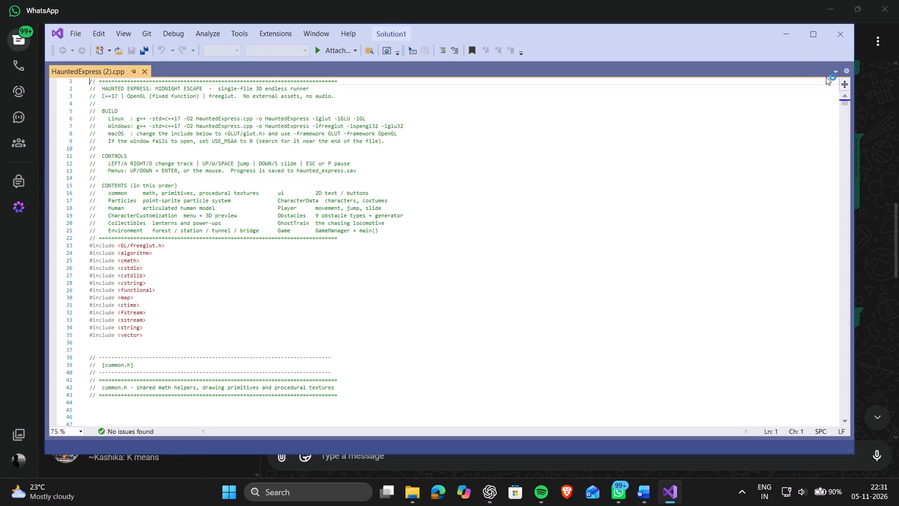
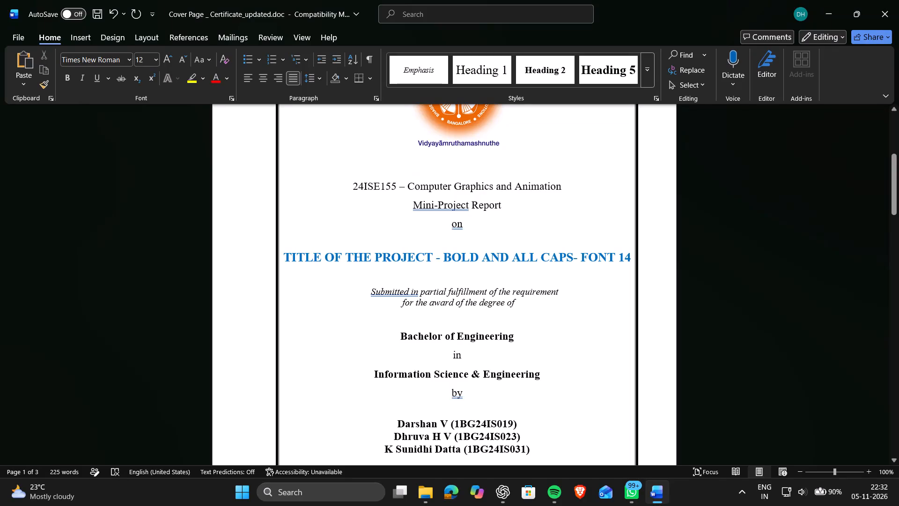
Select the entire blue project title placeholder line on the report's cover page.
{"action": "left_click_drag", "start_coordinate": [283, 255], "coordinate": [486, 252]}
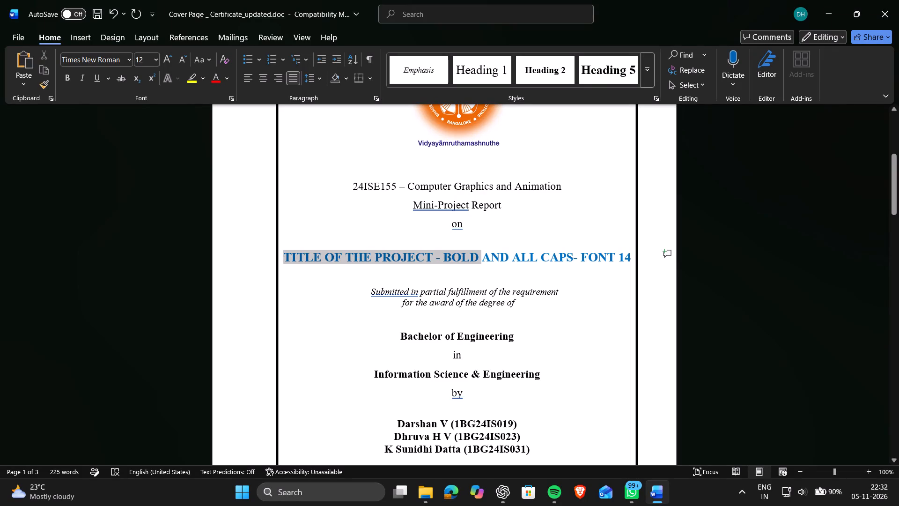
{"action": "left_click_drag", "start_coordinate": [486, 252], "coordinate": [633, 263]}
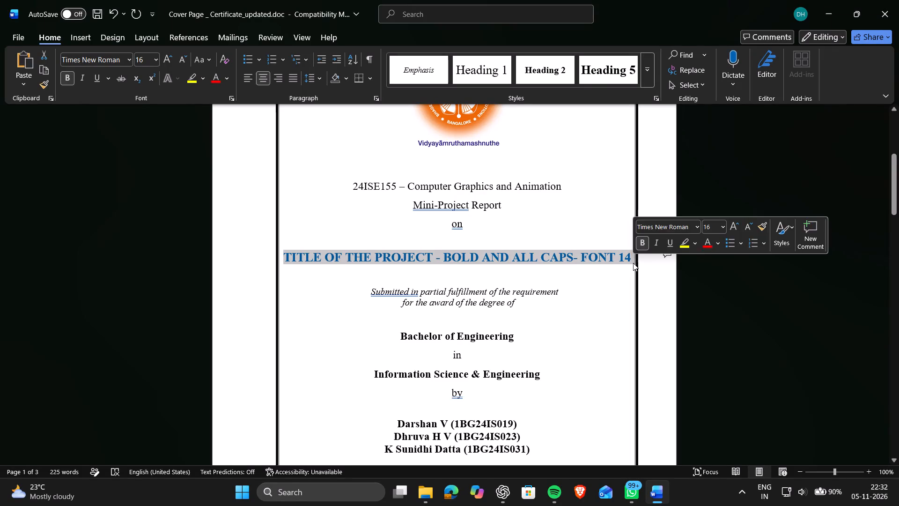
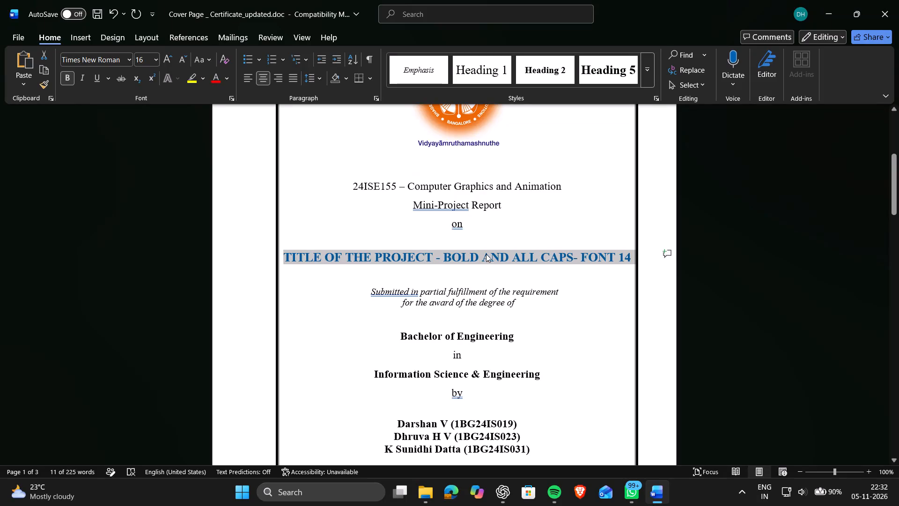
Replace the selected title placeholder on the cover page with the copied project title HAUNTED EXPRESS.
{"action": "key", "text": "ctrl+v"}
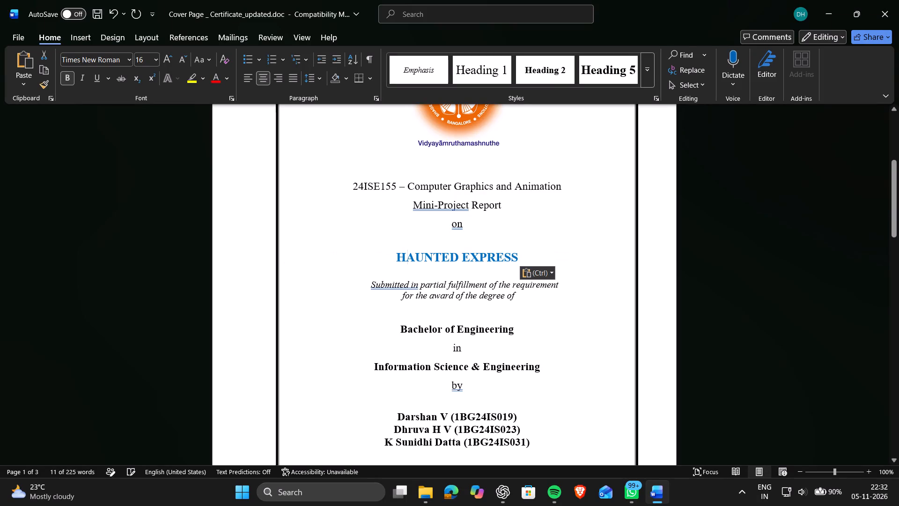
{"action": "left_click", "coordinate": [497, 254]}
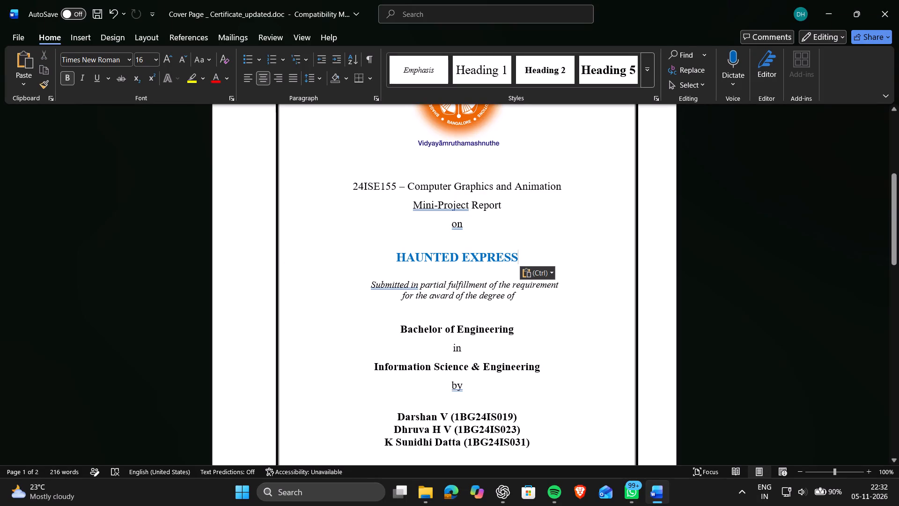
{"action": "left_click_drag", "start_coordinate": [518, 258], "coordinate": [382, 254]}
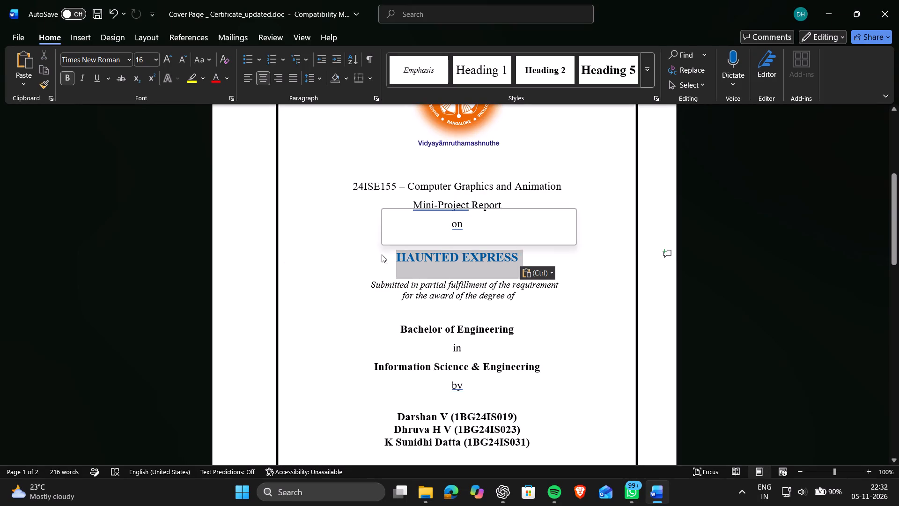
{"action": "left_click", "coordinate": [599, 197]}
{"action": "key", "text": "ctrl+z"}
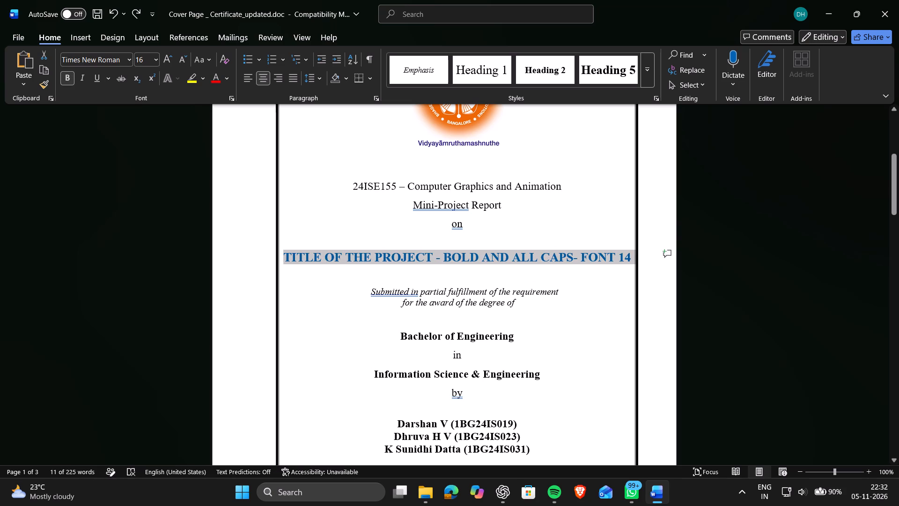
{"action": "key", "text": "ctrl+y"}
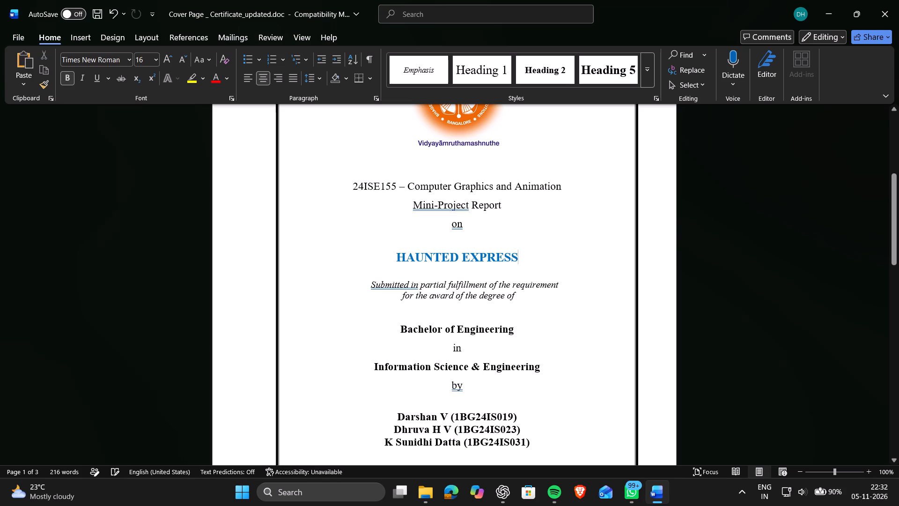
Set the font size of the HAUNTED EXPRESS title on the cover page to 14.
{"action": "left_click_drag", "start_coordinate": [526, 259], "coordinate": [393, 250]}
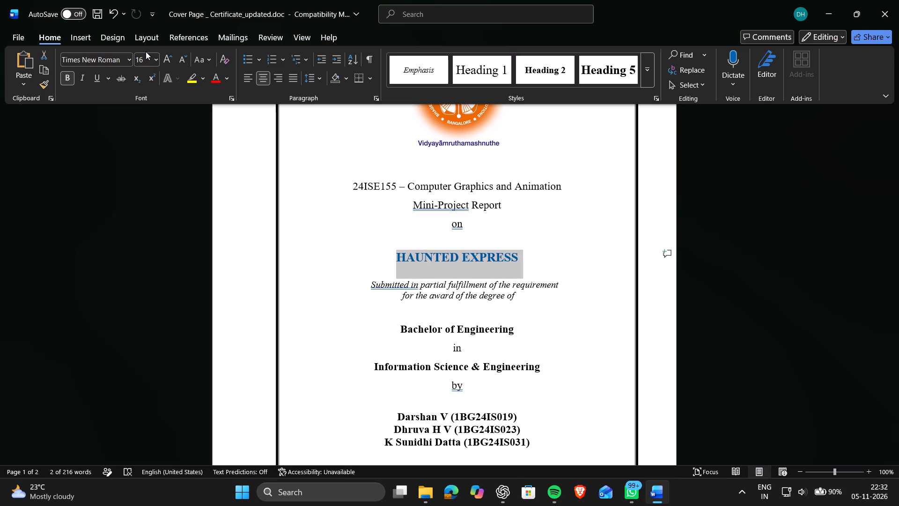
{"action": "left_click", "coordinate": [145, 56]}
{"action": "type", "text": "14"}
{"action": "key", "text": "Return"}
{"action": "left_click", "coordinate": [529, 231]}
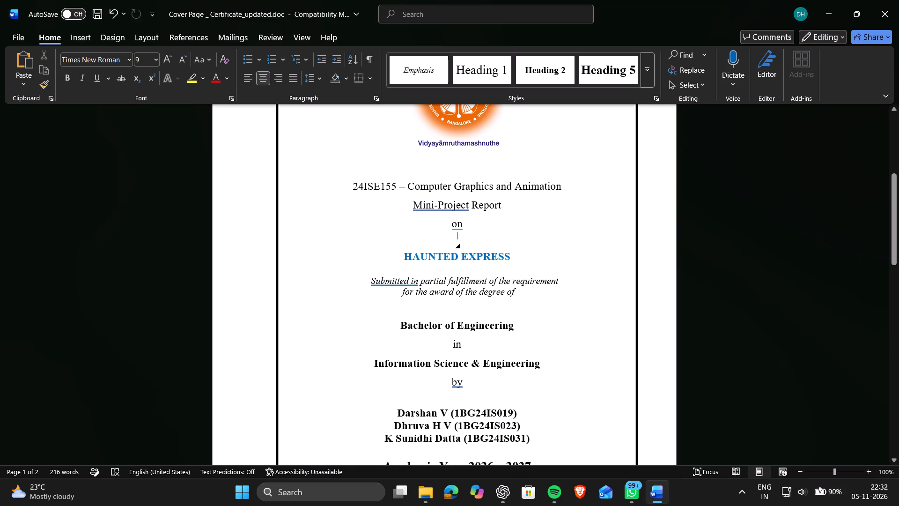
Go to the project title placeholder in the certificate page's opening sentence and place the text cursor in it.
{"action": "scroll", "coordinate": [533, 236], "scroll_direction": "down", "scroll_amount": 1}
{"action": "left_click", "coordinate": [597, 303]}
{"action": "scroll", "coordinate": [593, 317], "scroll_direction": "down", "scroll_amount": 1}
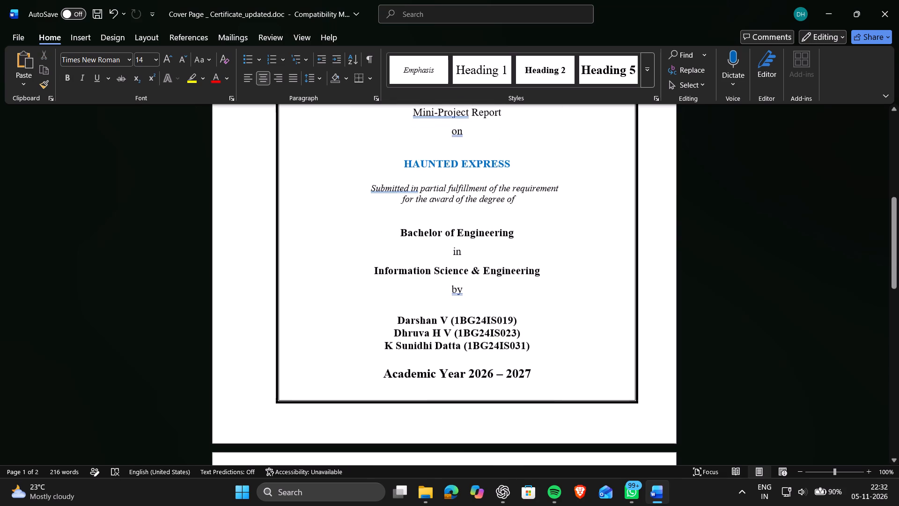
{"action": "scroll", "coordinate": [592, 314], "scroll_direction": "down", "scroll_amount": 3}
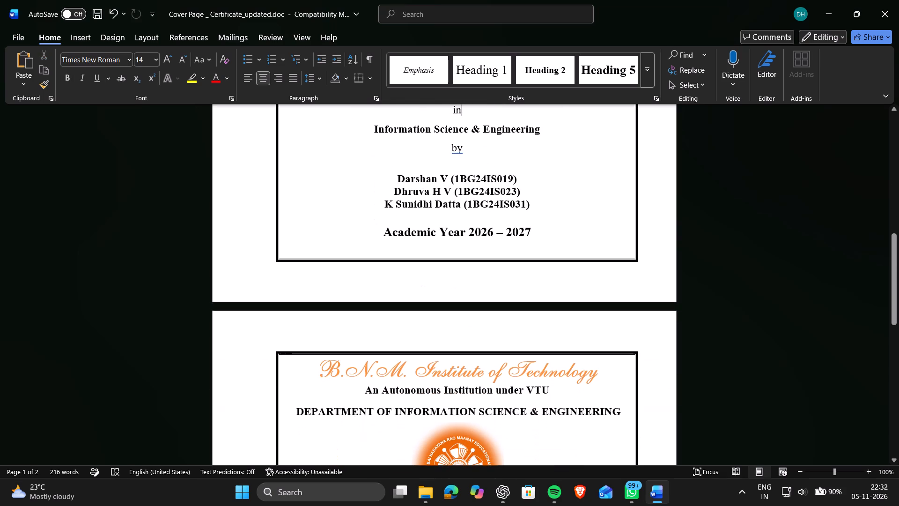
{"action": "scroll", "coordinate": [499, 201], "scroll_direction": "down", "scroll_amount": 6}
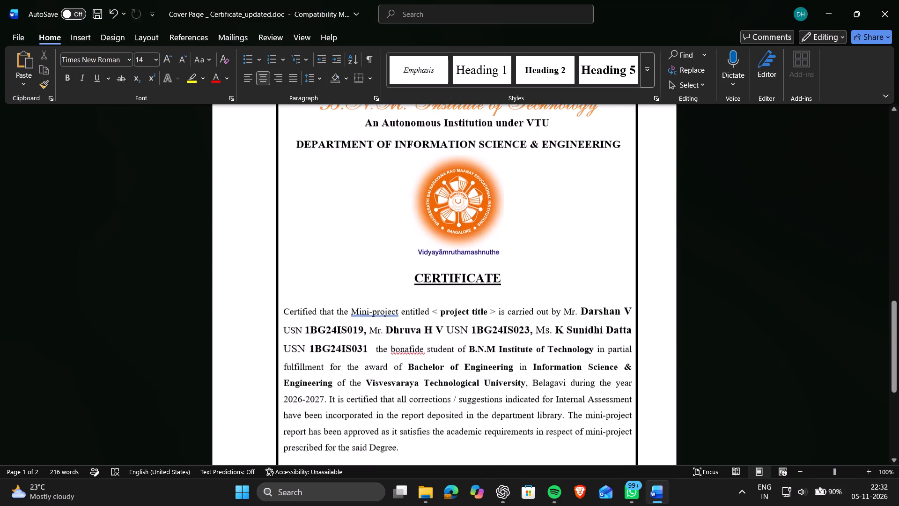
{"action": "scroll", "coordinate": [479, 229], "scroll_direction": "down", "scroll_amount": 1}
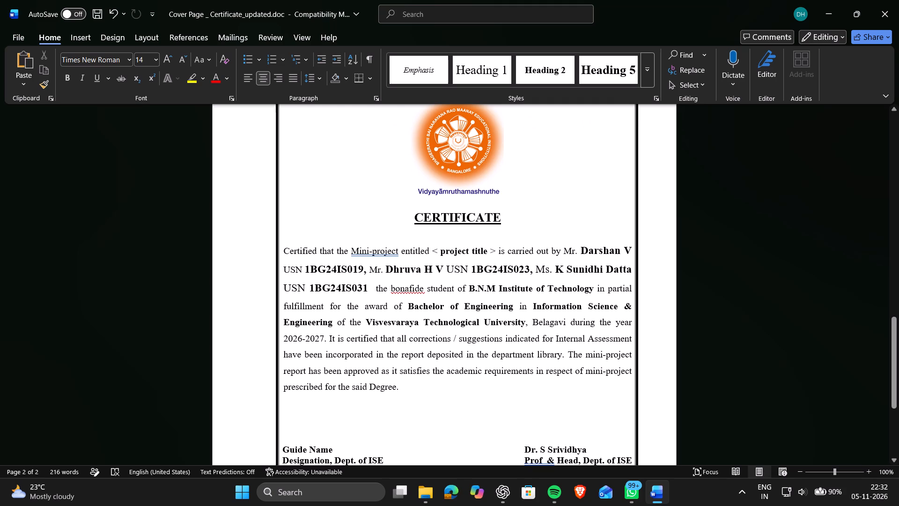
{"action": "left_click_drag", "start_coordinate": [430, 246], "coordinate": [448, 251]}
{"action": "left_click", "coordinate": [469, 250]}
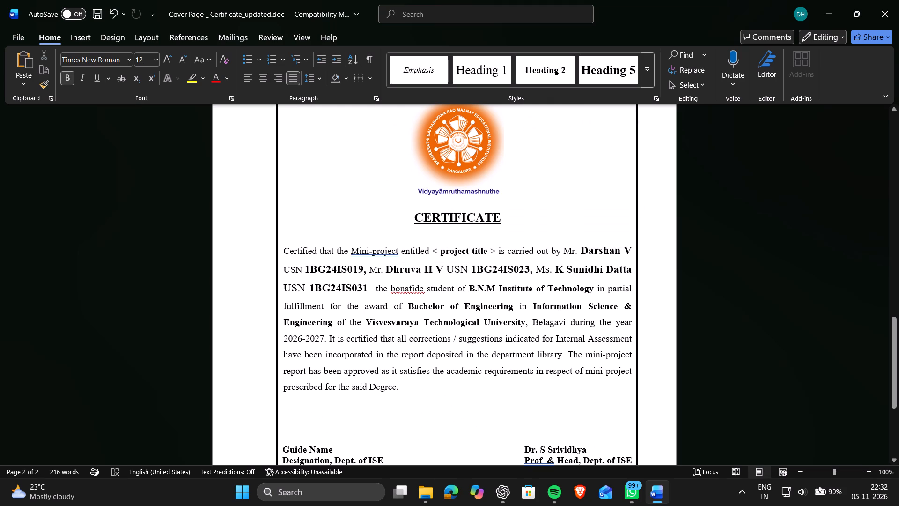
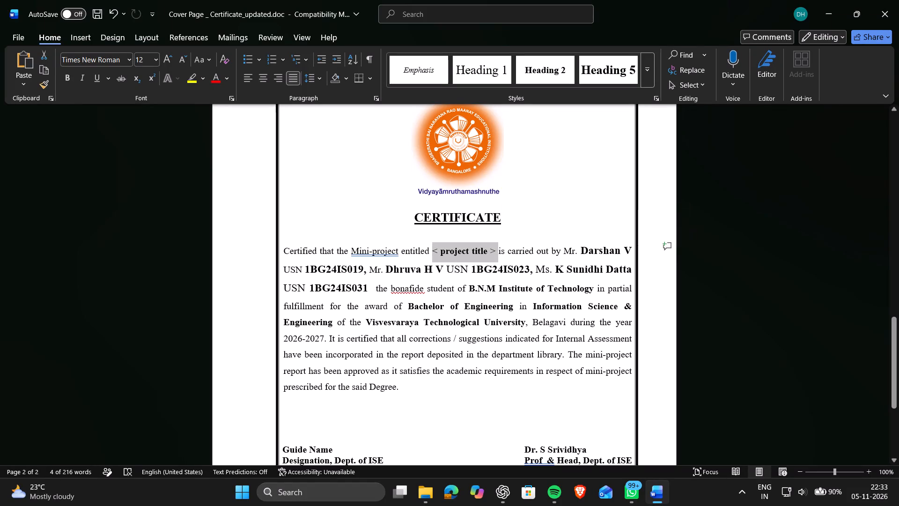
Replace the project title placeholder in the certificate's opening sentence with the copied title Haunted Express, once, followed by a space.
{"action": "key", "text": "ctrl+v"}
{"action": "key", "text": "ctrl+v"}
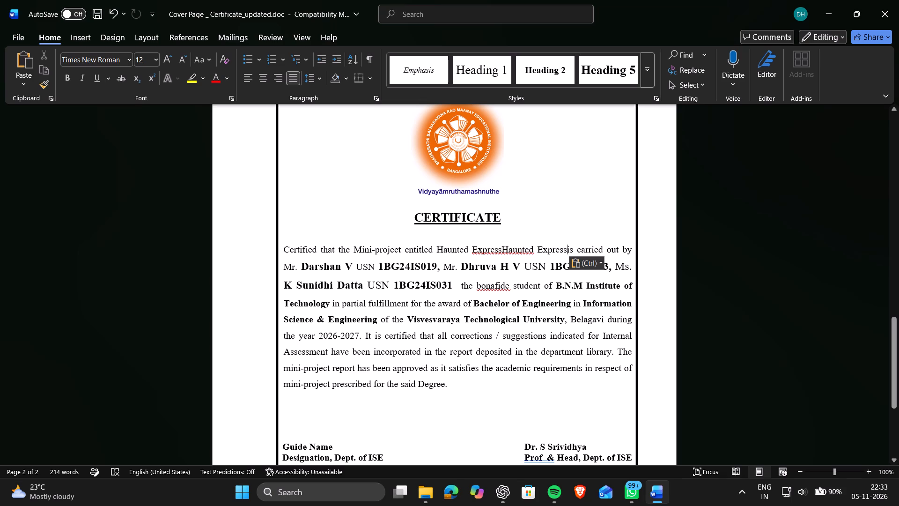
{"action": "key", "text": "ctrl+z"}
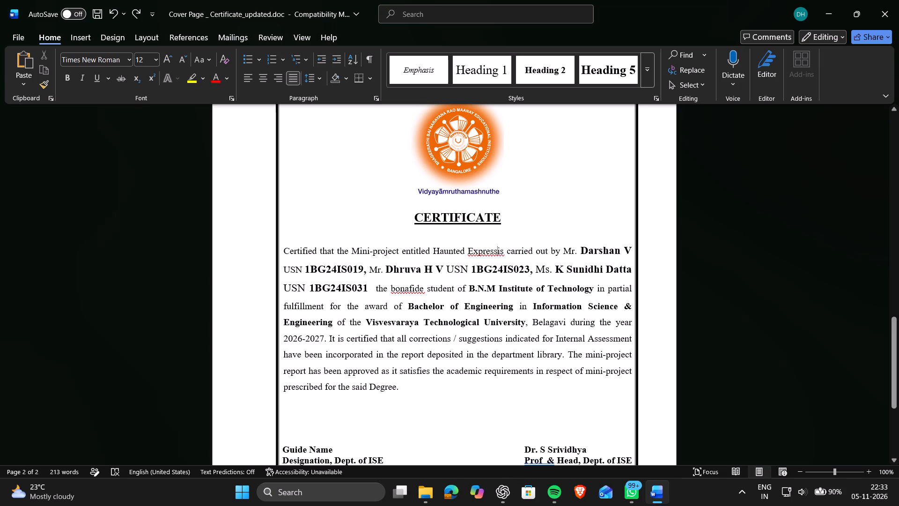
{"action": "key", "text": "space"}
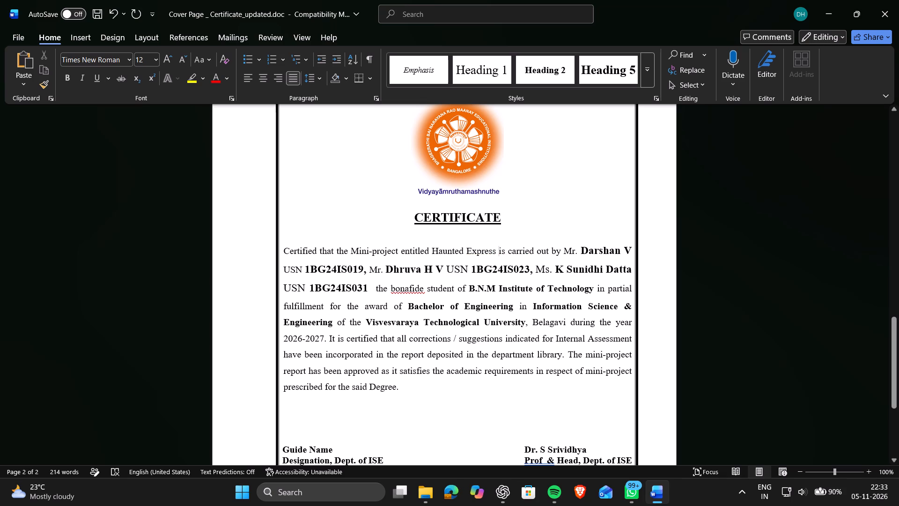
Make the project title Haunted Express bold in the certificate's opening sentence.
{"action": "left_click_drag", "start_coordinate": [431, 247], "coordinate": [489, 245]}
{"action": "key", "text": "ctrl+b"}
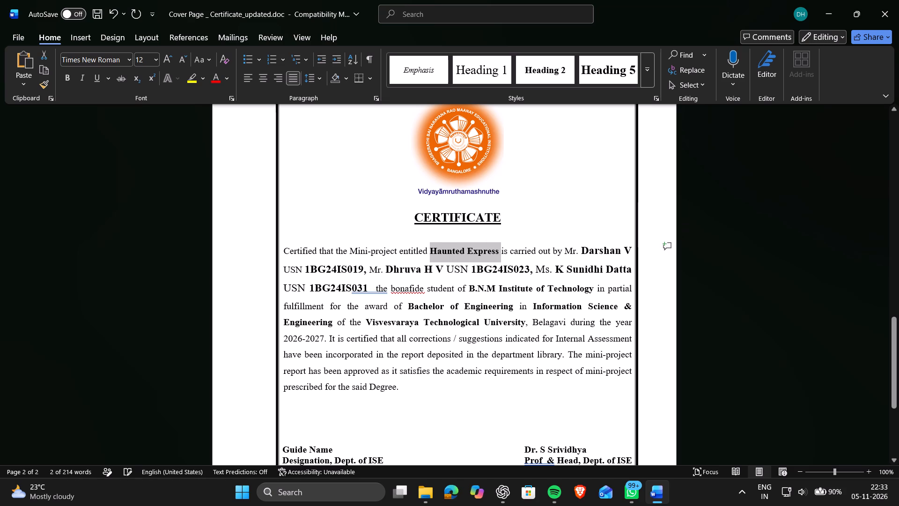
{"action": "left_click", "coordinate": [566, 224]}
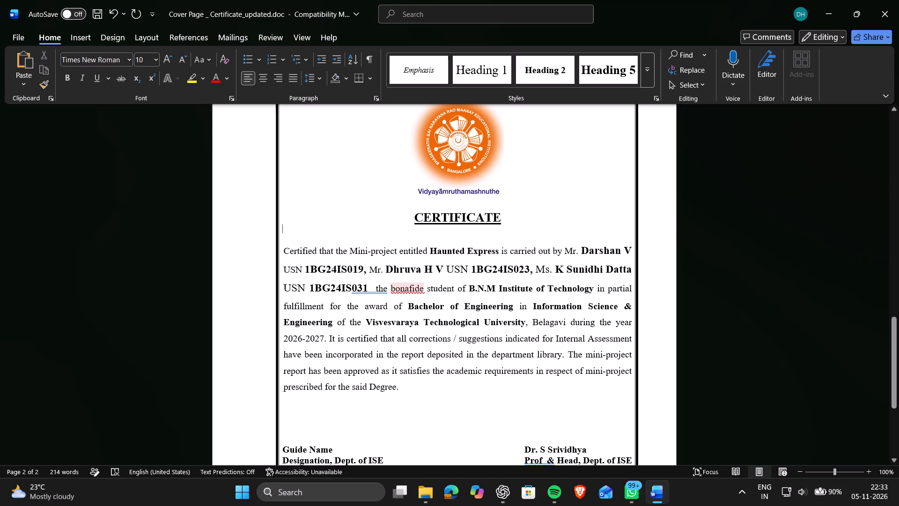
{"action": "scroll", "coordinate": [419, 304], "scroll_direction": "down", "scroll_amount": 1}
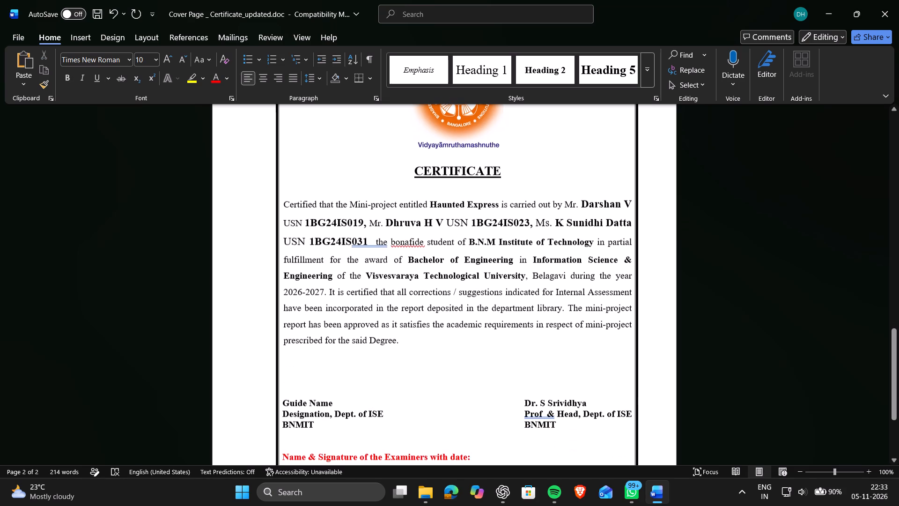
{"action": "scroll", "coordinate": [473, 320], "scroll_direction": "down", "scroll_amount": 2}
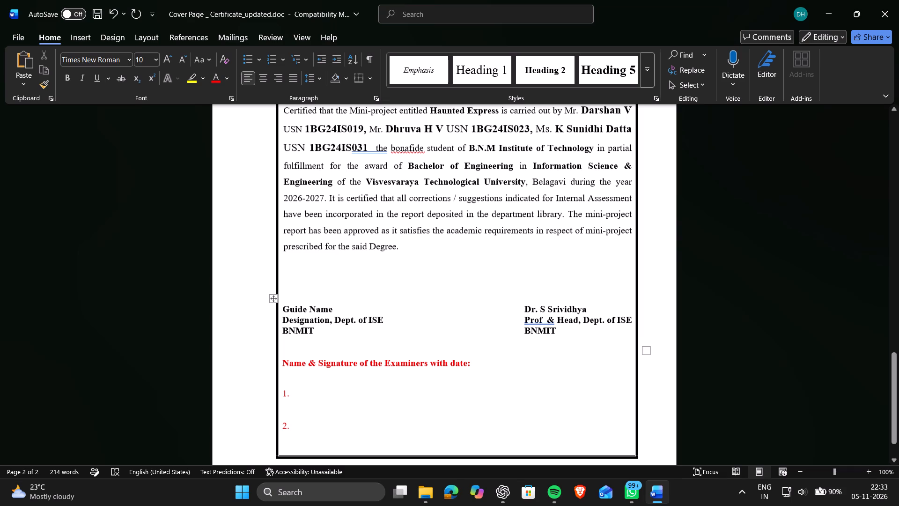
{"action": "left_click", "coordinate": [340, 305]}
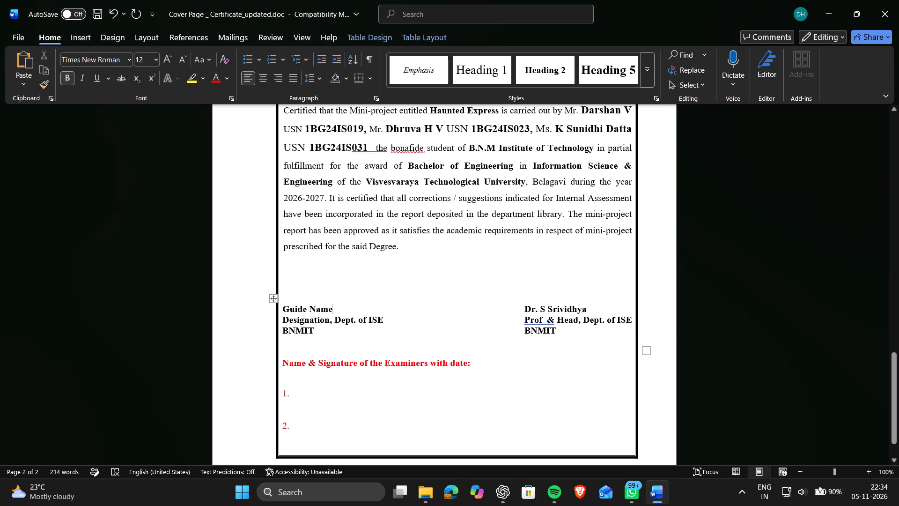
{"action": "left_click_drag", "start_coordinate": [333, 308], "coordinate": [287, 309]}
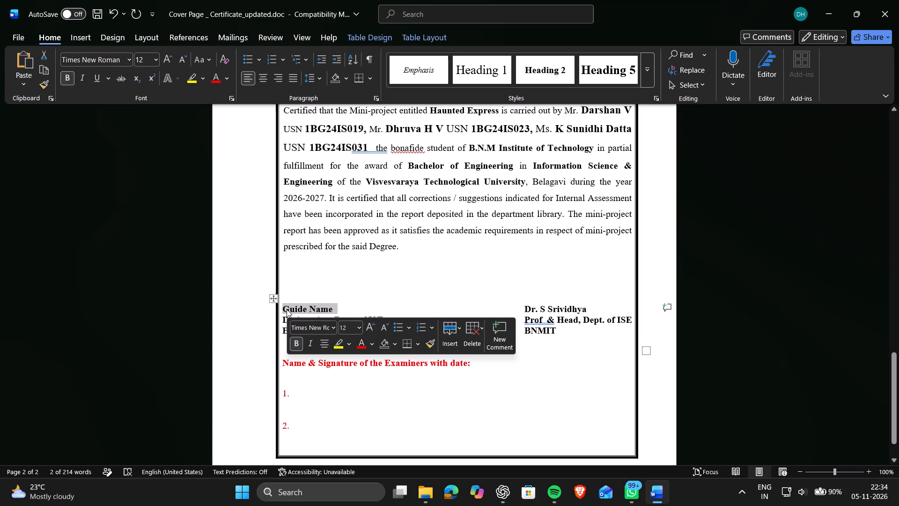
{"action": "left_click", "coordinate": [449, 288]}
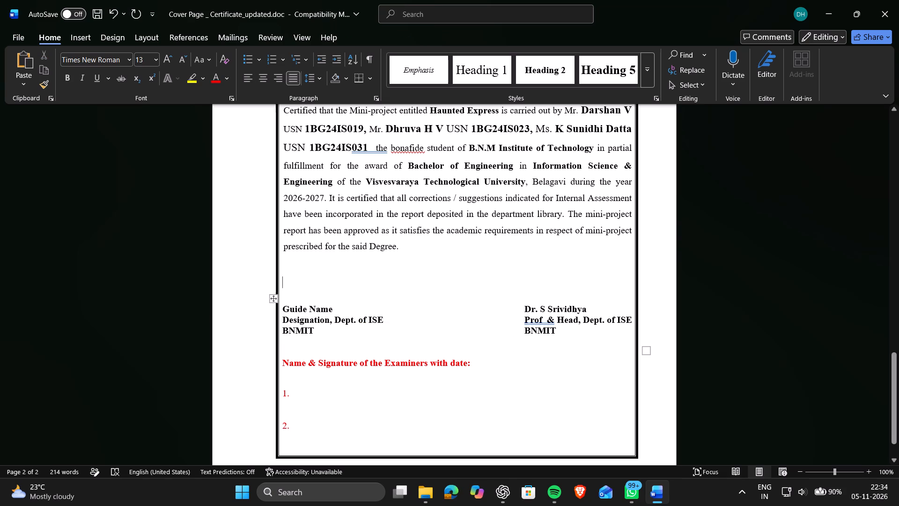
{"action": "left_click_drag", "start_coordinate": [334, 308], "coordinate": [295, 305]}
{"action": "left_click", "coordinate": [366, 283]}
Replace the word Designation under Guide Name in the certificate's signature block with Assistant, keeping the department text after it.
{"action": "left_click", "coordinate": [330, 316]}
{"action": "key", "text": "BackSpace"}
{"action": "key", "text": "BackSpace"}
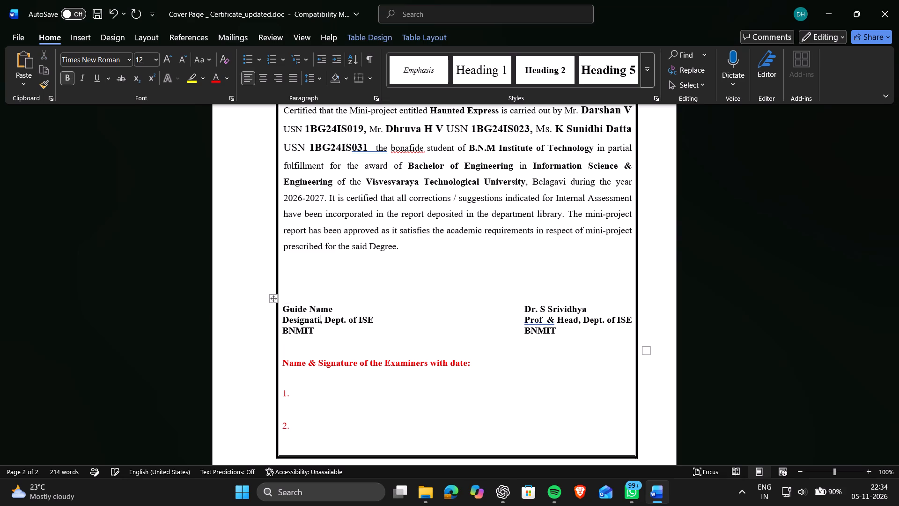
{"action": "key", "text": "BackSpace"}
{"action": "key", "text": "BackSpace"}
{"action": "key", "text": "BackSpace"}
{"action": "key", "text": "BackSpace"}
{"action": "key", "text": "BackSpace"}
{"action": "key", "text": "BackSpace"}
{"action": "key", "text": "BackSpace"}
{"action": "key", "text": "BackSpace"}
{"action": "key", "text": "BackSpace"}
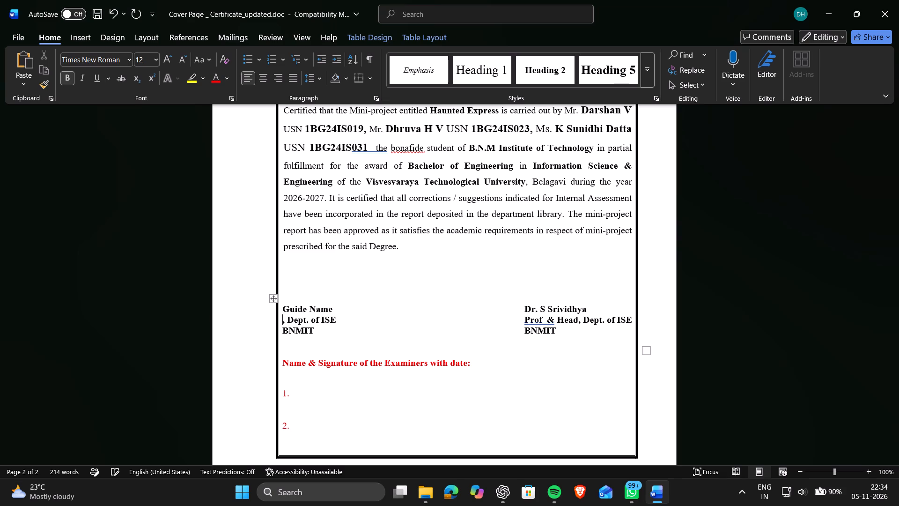
{"action": "type", "text": "Assistant"}
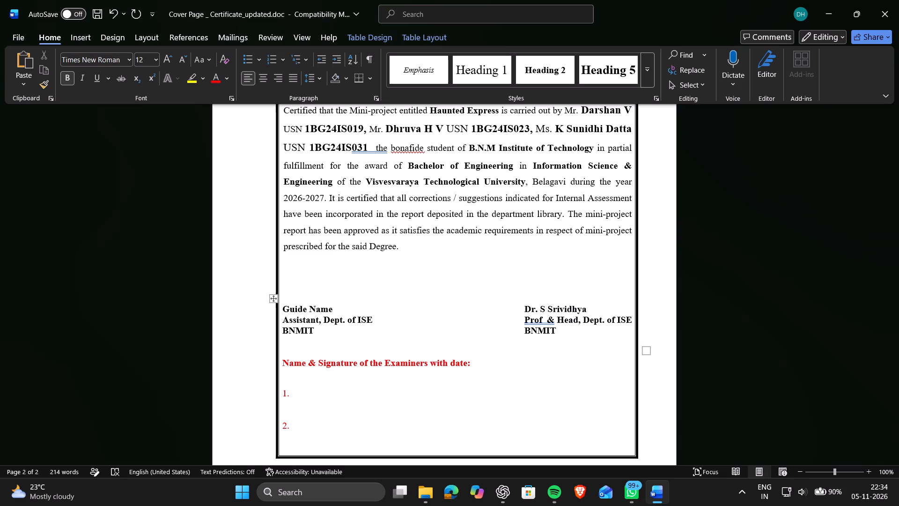
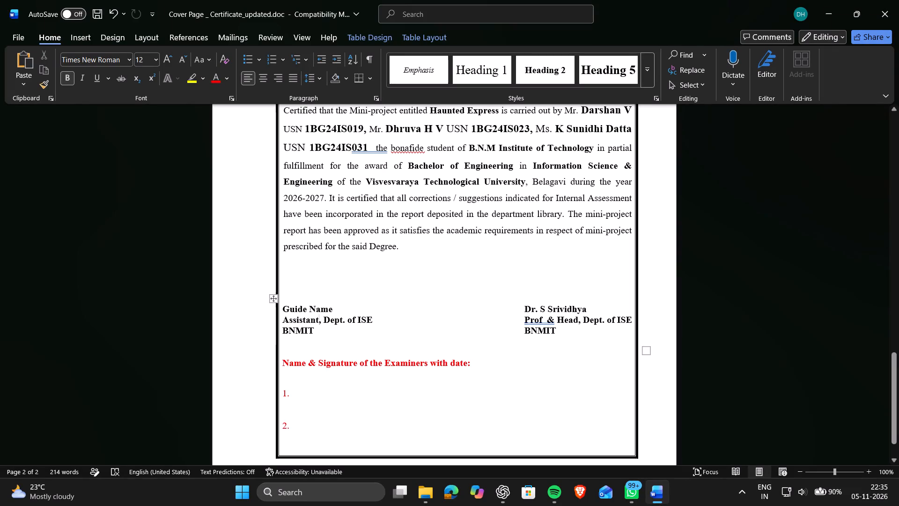
Review the cover page and the certificate page, checking the project title, student entries and signature block.
{"action": "scroll", "coordinate": [437, 327], "scroll_direction": "down", "scroll_amount": 7}
{"action": "scroll", "coordinate": [437, 327], "scroll_direction": "up", "scroll_amount": 6}
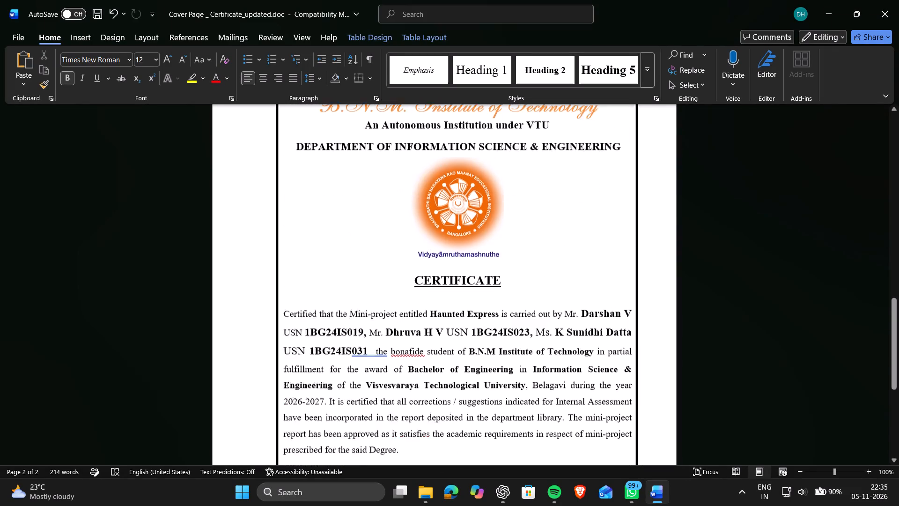
{"action": "scroll", "coordinate": [437, 327], "scroll_direction": "up", "scroll_amount": 16}
{"action": "scroll", "coordinate": [472, 280], "scroll_direction": "up", "scroll_amount": 1}
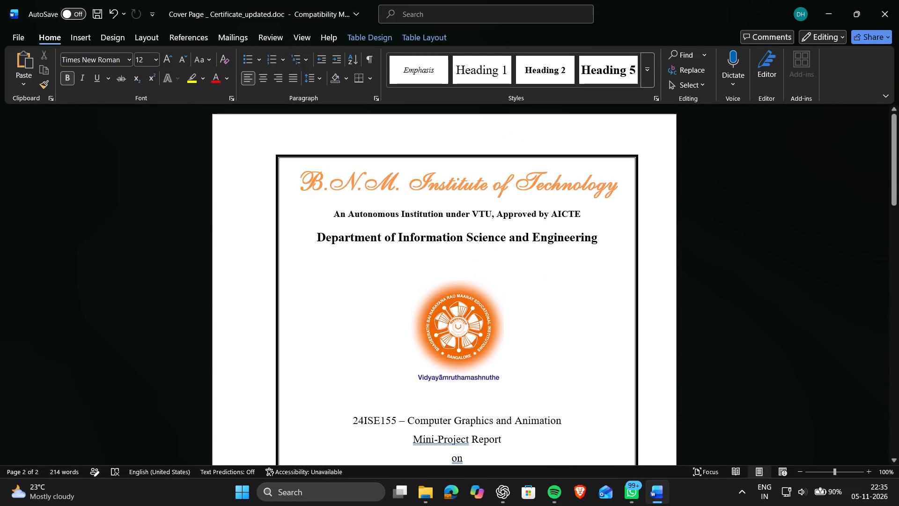
{"action": "scroll", "coordinate": [464, 370], "scroll_direction": "down", "scroll_amount": 2}
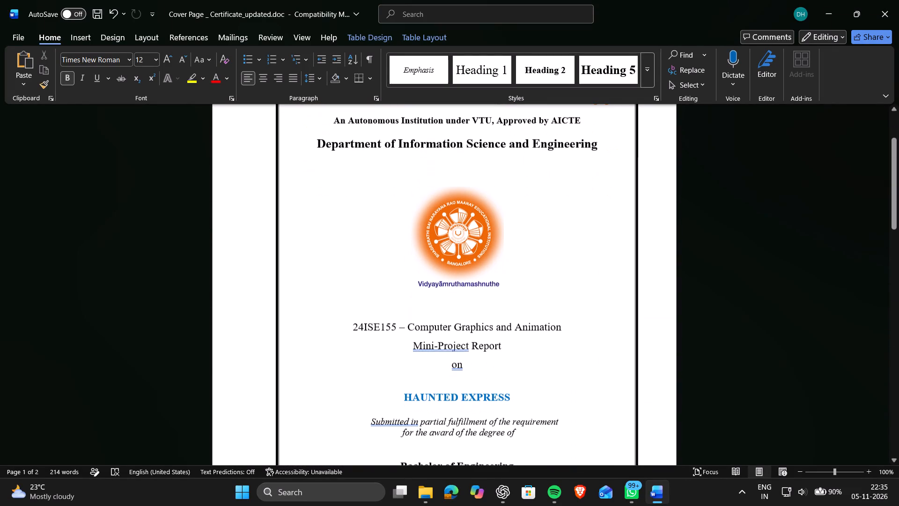
{"action": "scroll", "coordinate": [504, 340], "scroll_direction": "down", "scroll_amount": 4}
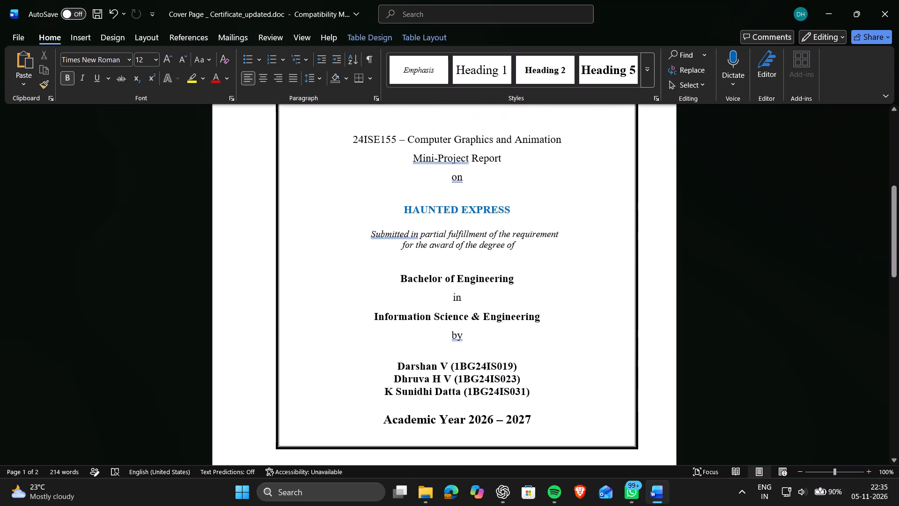
{"action": "scroll", "coordinate": [505, 340], "scroll_direction": "down", "scroll_amount": 12}
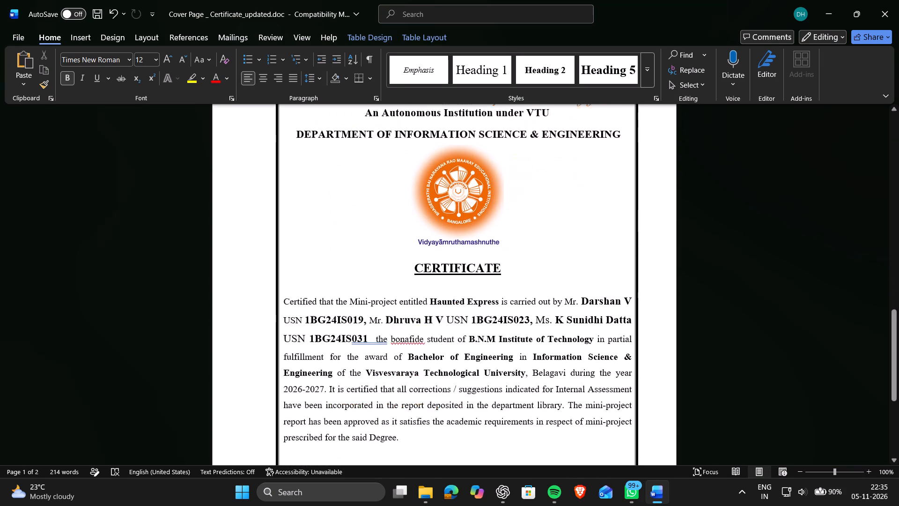
{"action": "scroll", "coordinate": [508, 339], "scroll_direction": "down", "scroll_amount": 2}
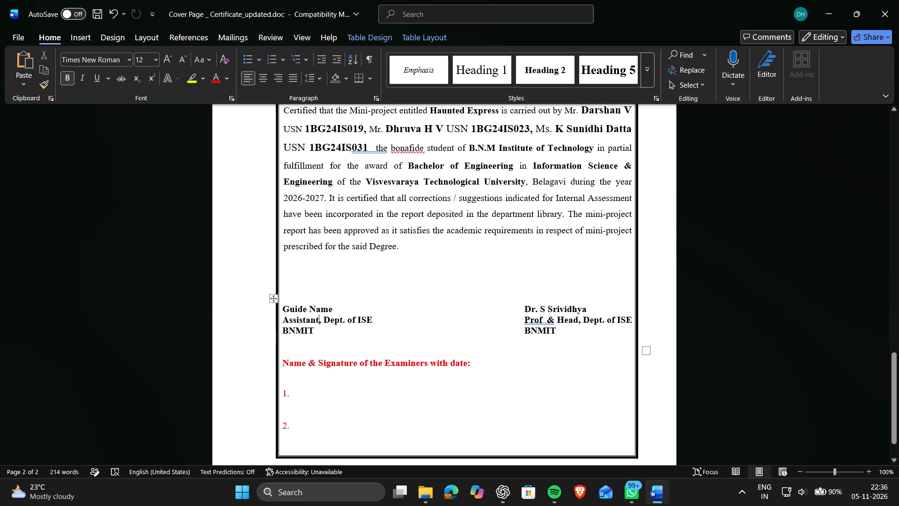
Replace the Guide Name placeholder in the certificate's signature block with the guide's first name, preceded by the title Ms.
{"action": "left_click_drag", "start_coordinate": [343, 305], "coordinate": [301, 315]}
{"action": "left_click", "coordinate": [301, 315]}
{"action": "left_click_drag", "start_coordinate": [333, 308], "coordinate": [313, 307]}
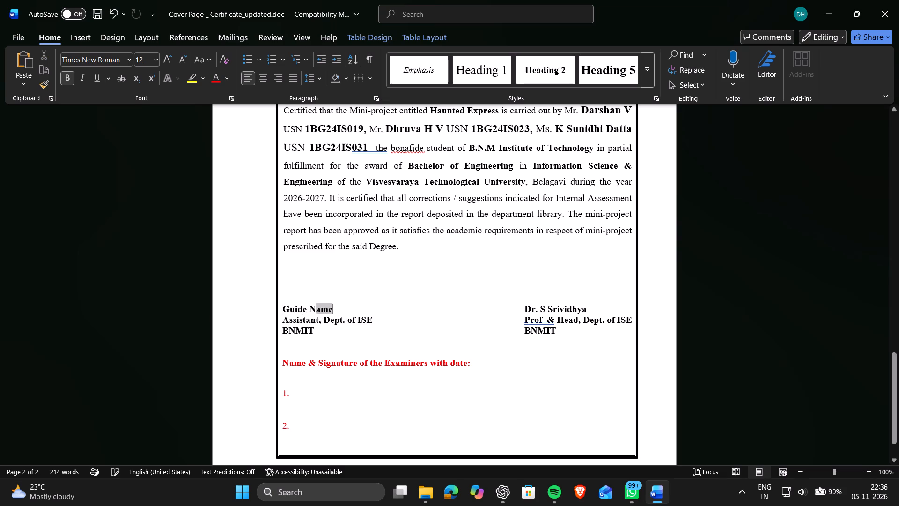
{"action": "left_click_drag", "start_coordinate": [313, 307], "coordinate": [289, 308]}
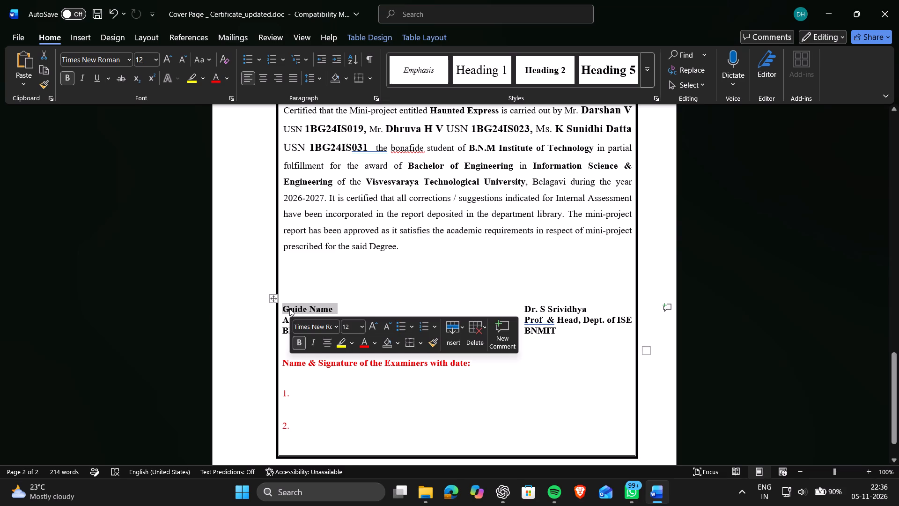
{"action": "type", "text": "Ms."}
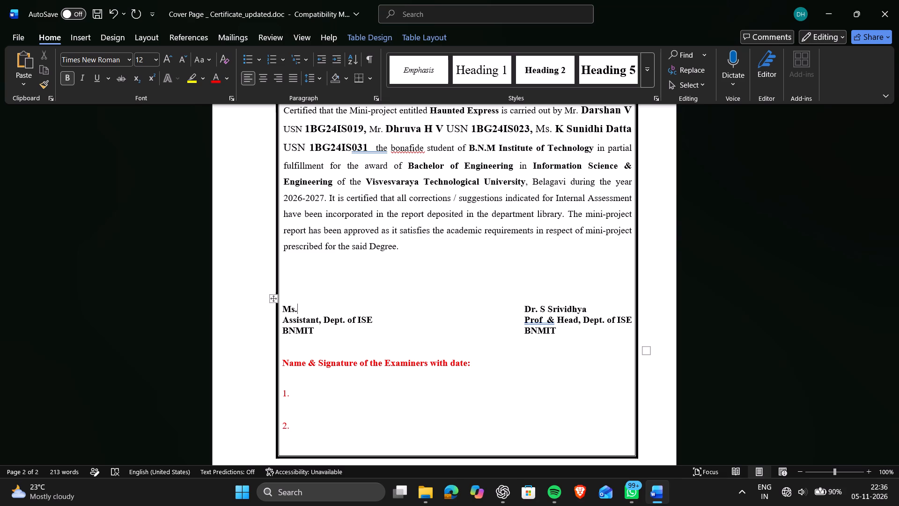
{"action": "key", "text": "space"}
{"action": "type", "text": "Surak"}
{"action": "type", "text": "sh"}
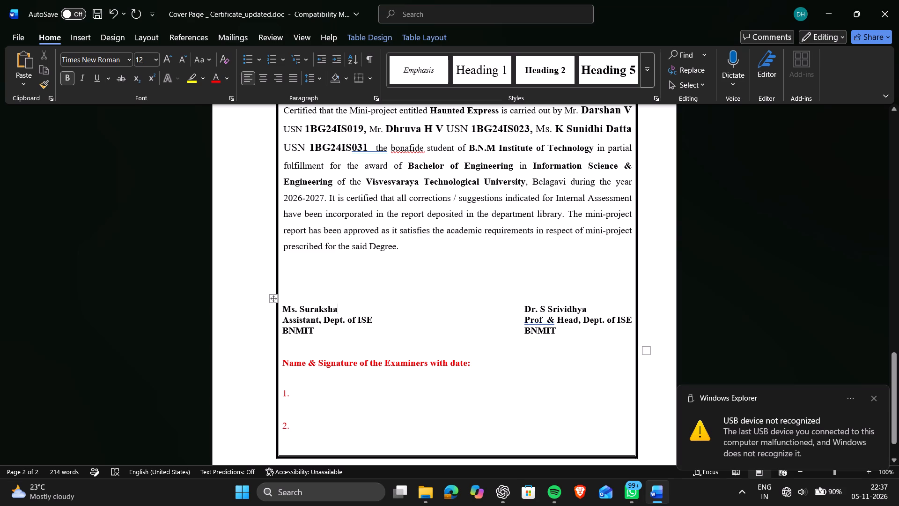
Add Professor after Assistant in the guide's designation line of the certificate's signature block, so it reads Assistant Professor, Dept. of ISE.
{"action": "left_click", "coordinate": [319, 318]}
{"action": "key", "text": "space"}
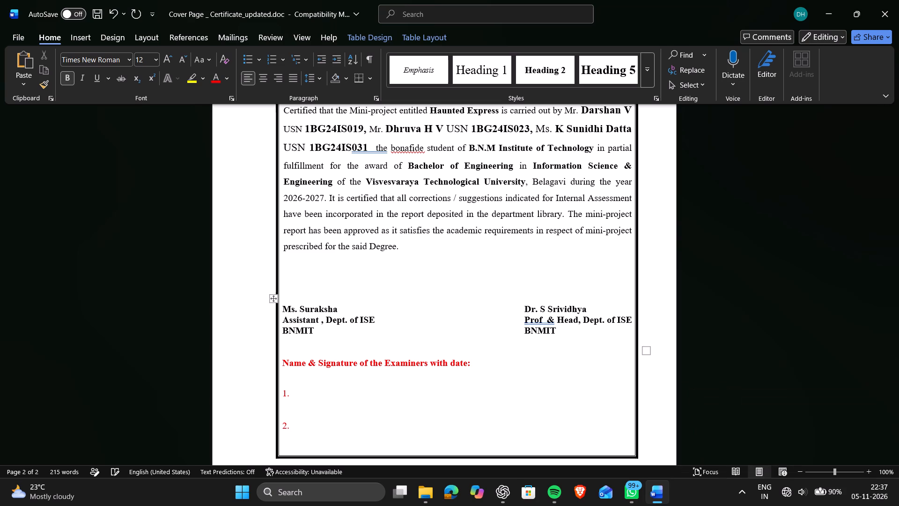
{"action": "key", "text": "shift+p"}
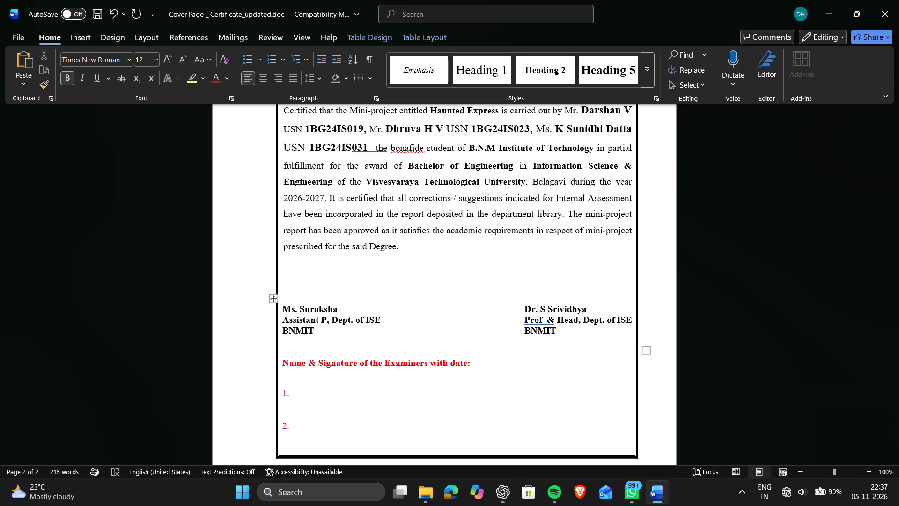
{"action": "key", "text": "r"}
{"action": "type", "text": "ofessor"}
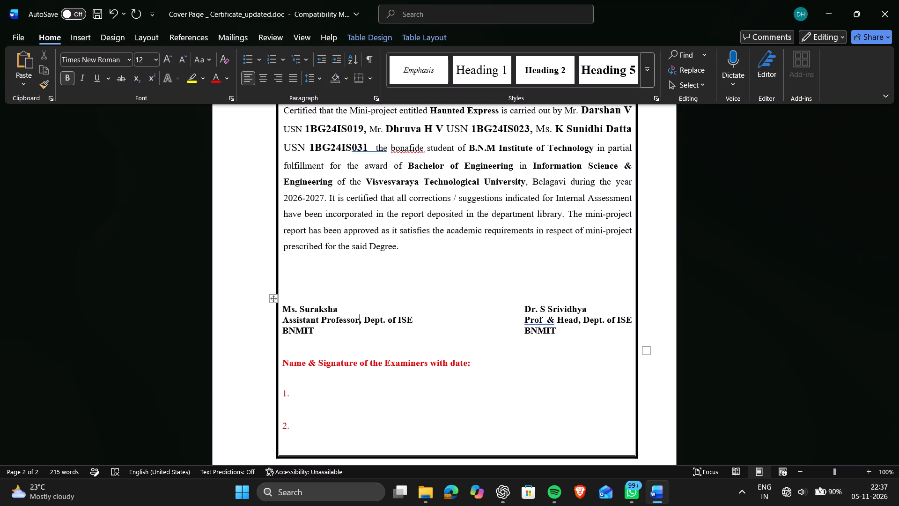
{"action": "left_click", "coordinate": [417, 338]}
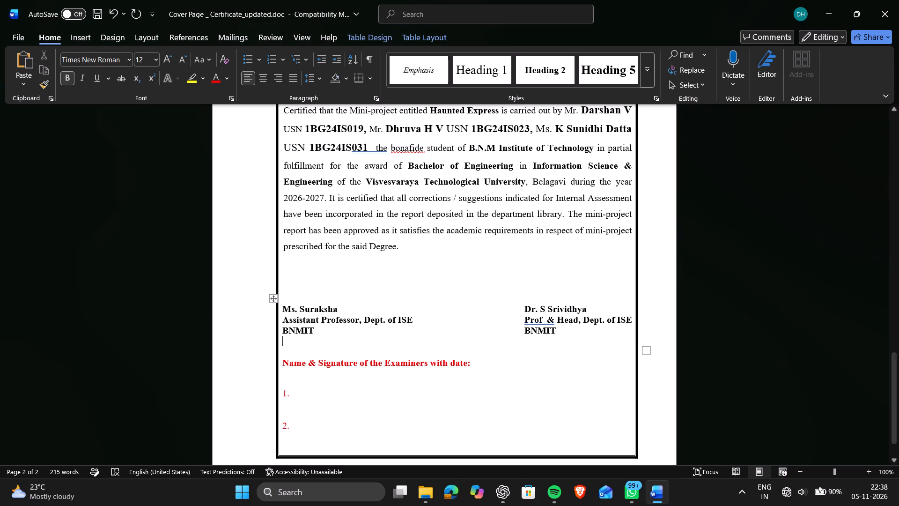
Save the edited cover page and certificate document under its existing name.
{"action": "scroll", "coordinate": [326, 216], "scroll_direction": "down", "scroll_amount": 2}
{"action": "scroll", "coordinate": [338, 306], "scroll_direction": "down", "scroll_amount": 3}
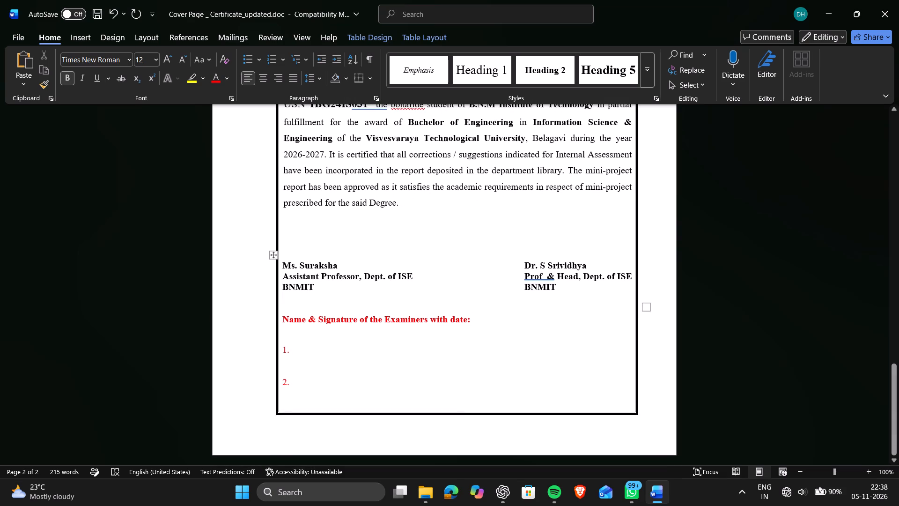
{"action": "scroll", "coordinate": [437, 213], "scroll_direction": "up", "scroll_amount": 5}
{"action": "scroll", "coordinate": [538, 211], "scroll_direction": "up", "scroll_amount": 4}
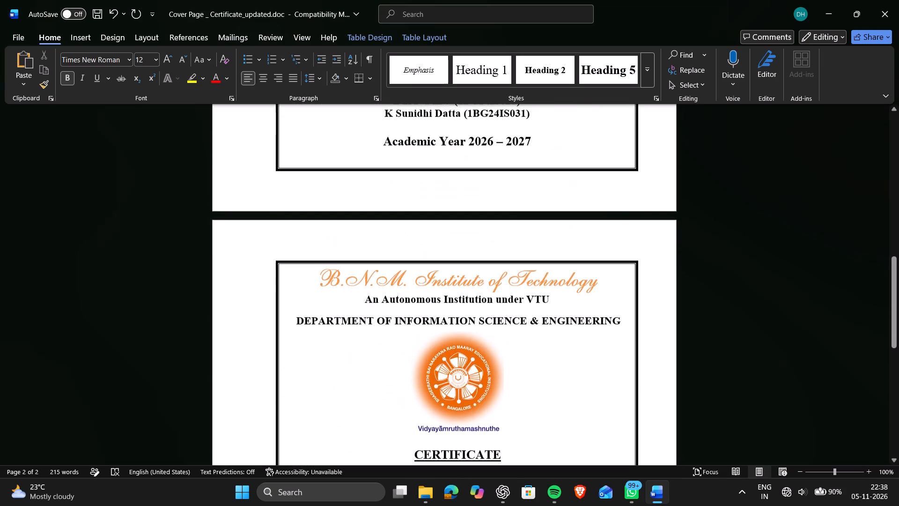
{"action": "scroll", "coordinate": [538, 213], "scroll_direction": "up", "scroll_amount": 7}
{"action": "left_click", "coordinate": [538, 213]}
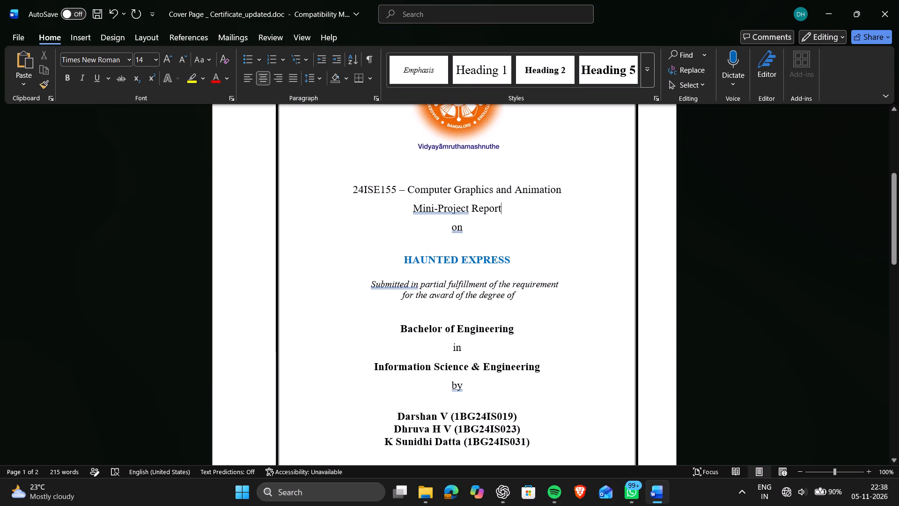
{"action": "key", "text": "ctrl+s"}
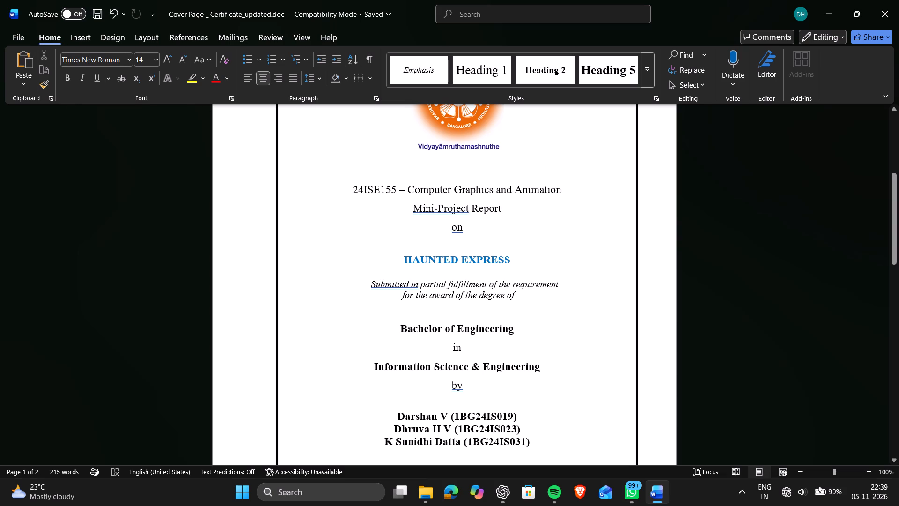
{"action": "key", "text": "ctrl+s"}
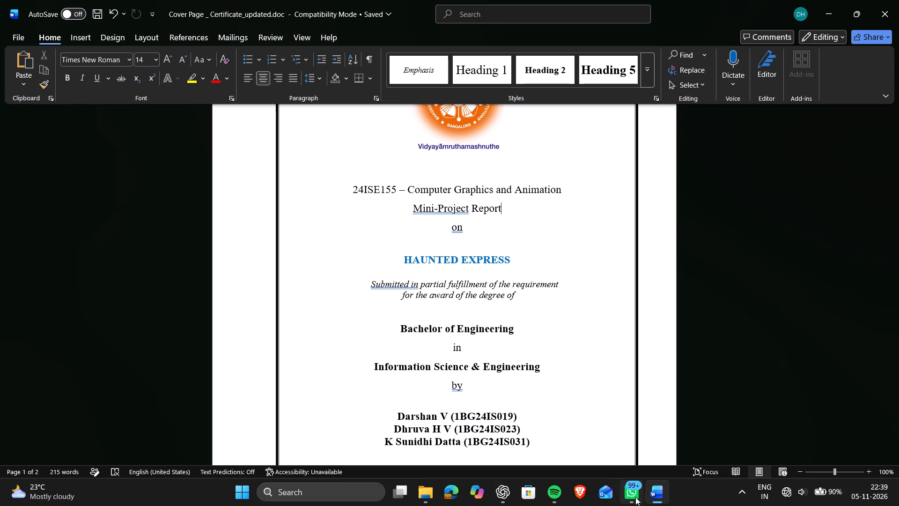
Open 1 introduction.docx from the Downloads folder in File Explorer and enable editing in it.
{"action": "left_click", "coordinate": [419, 493]}
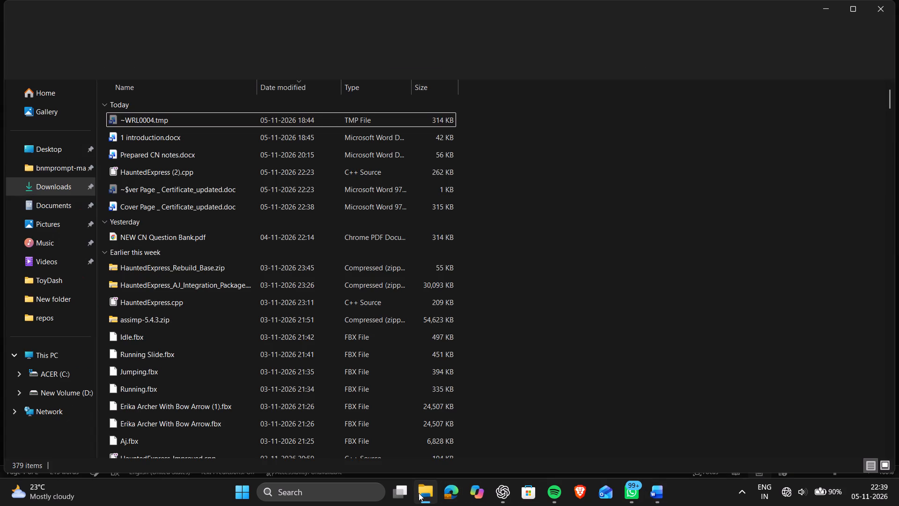
{"action": "double_click", "coordinate": [191, 138]}
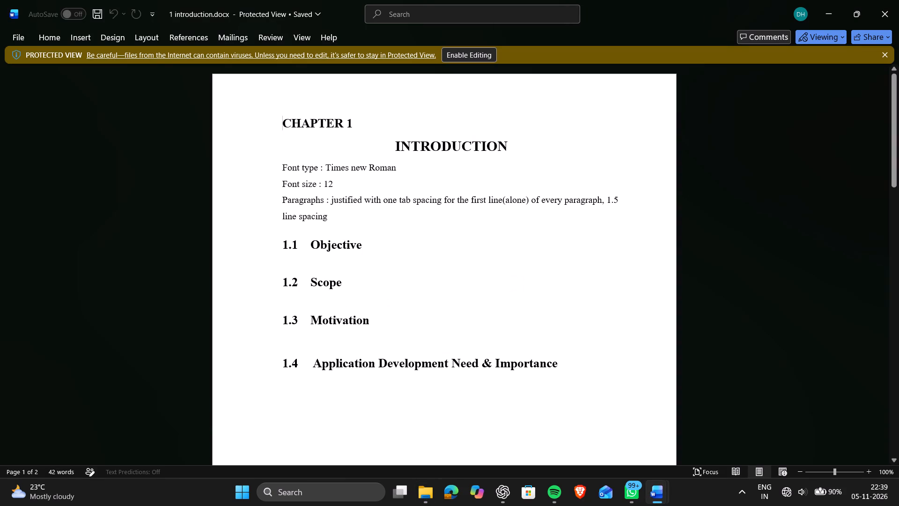
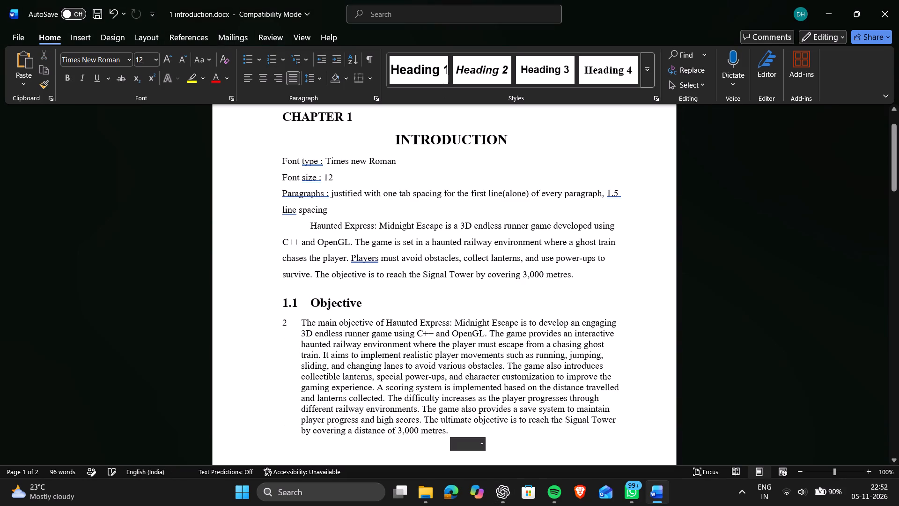
Remove the stray list number and gap before the pasted Objective paragraph so it sits directly beneath its heading.
{"action": "left_click_drag", "start_coordinate": [300, 321], "coordinate": [291, 321]}
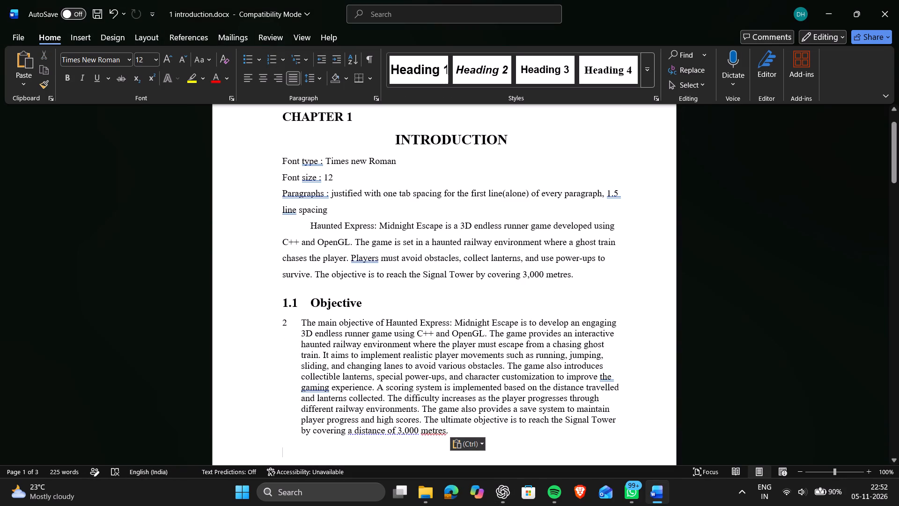
{"action": "left_click_drag", "start_coordinate": [291, 321], "coordinate": [270, 321]}
{"action": "key", "text": "BackSpace"}
{"action": "scroll", "coordinate": [351, 313], "scroll_direction": "down", "scroll_amount": 2}
{"action": "key", "text": "BackSpace"}
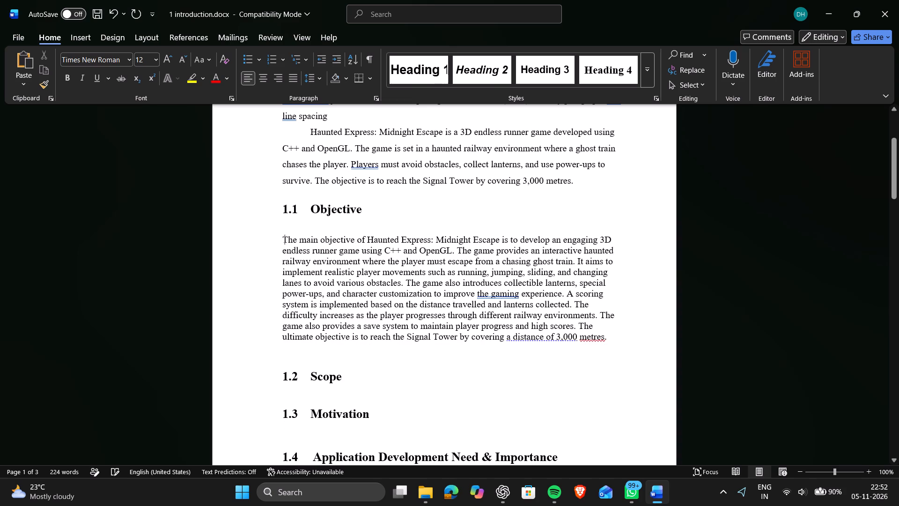
{"action": "key", "text": "BackSpace"}
{"action": "key", "text": "Return"}
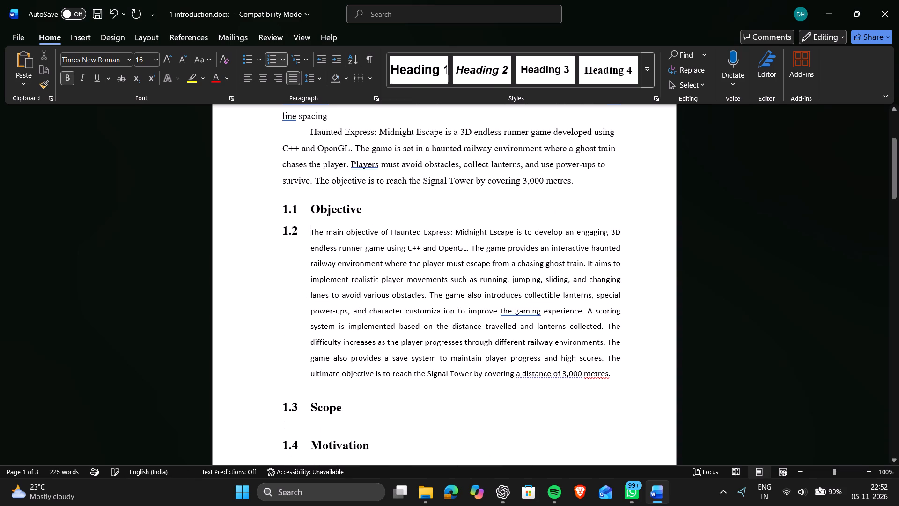
{"action": "key", "text": "BackSpace"}
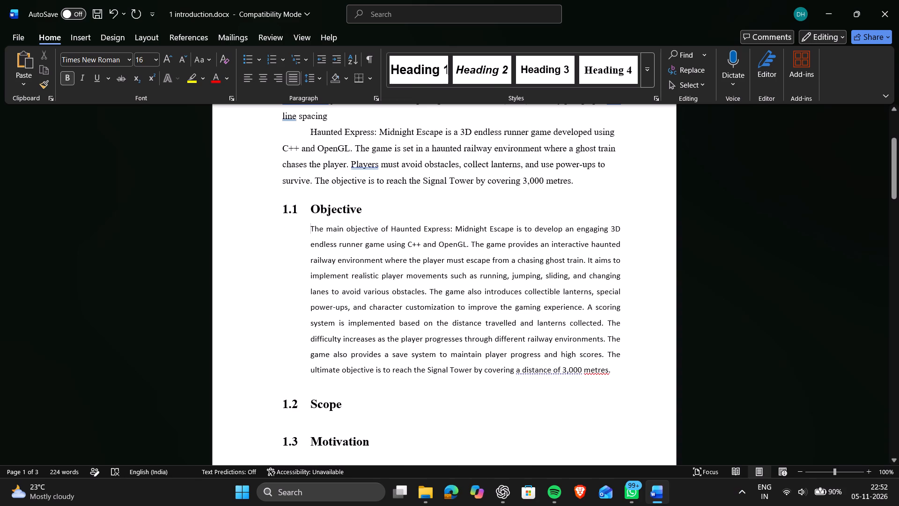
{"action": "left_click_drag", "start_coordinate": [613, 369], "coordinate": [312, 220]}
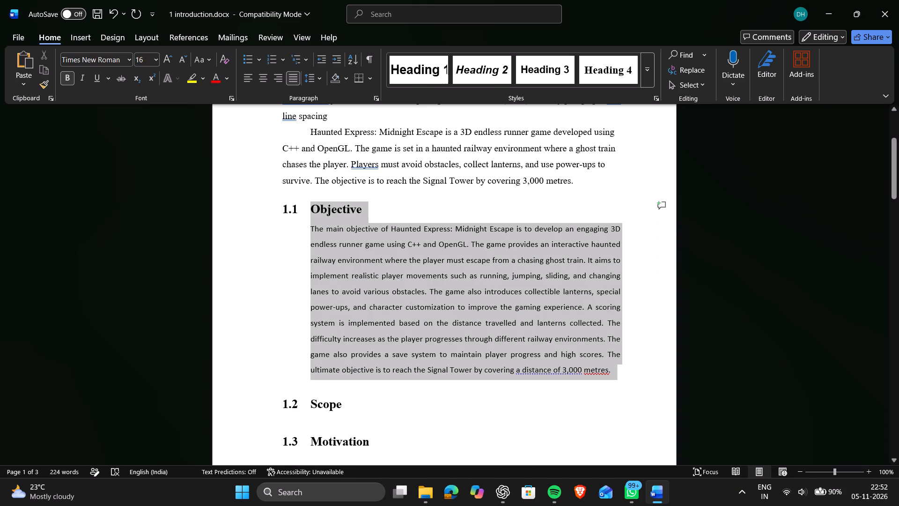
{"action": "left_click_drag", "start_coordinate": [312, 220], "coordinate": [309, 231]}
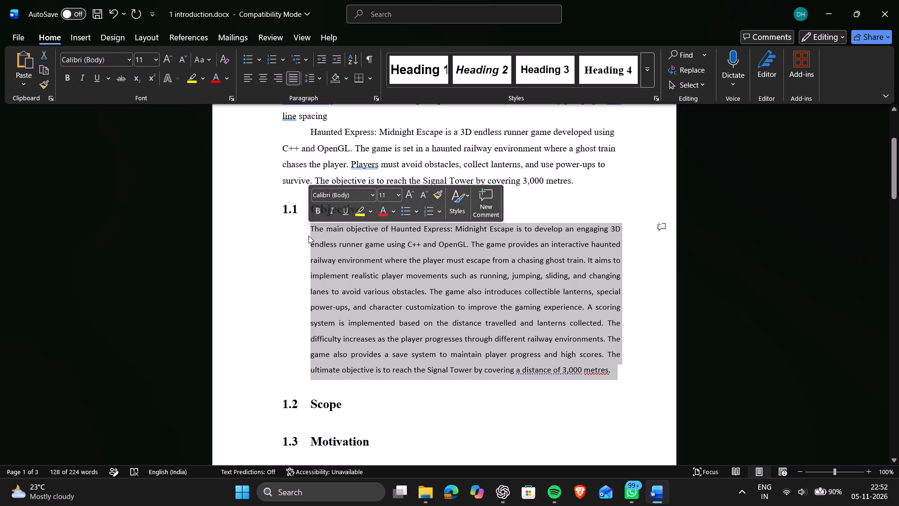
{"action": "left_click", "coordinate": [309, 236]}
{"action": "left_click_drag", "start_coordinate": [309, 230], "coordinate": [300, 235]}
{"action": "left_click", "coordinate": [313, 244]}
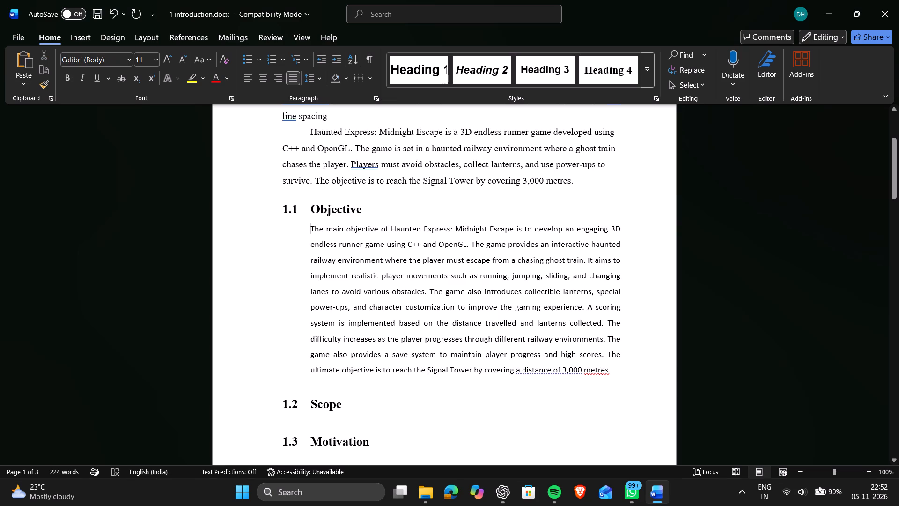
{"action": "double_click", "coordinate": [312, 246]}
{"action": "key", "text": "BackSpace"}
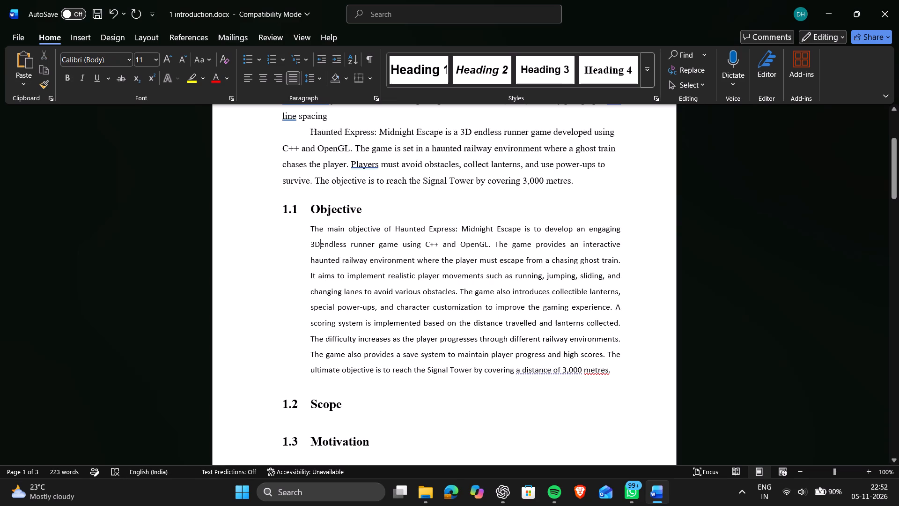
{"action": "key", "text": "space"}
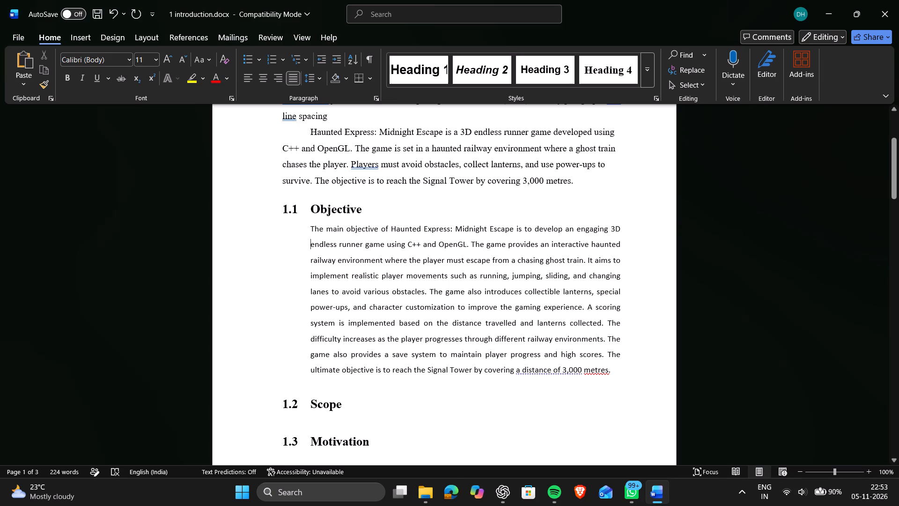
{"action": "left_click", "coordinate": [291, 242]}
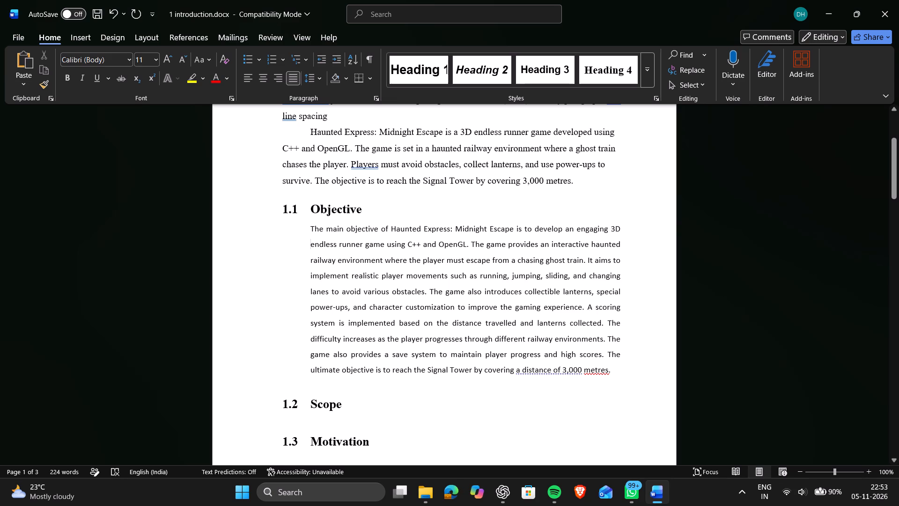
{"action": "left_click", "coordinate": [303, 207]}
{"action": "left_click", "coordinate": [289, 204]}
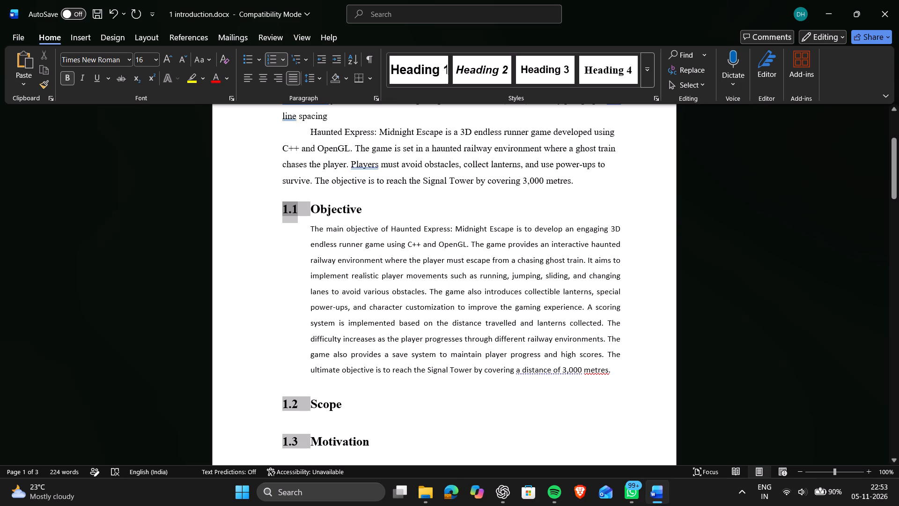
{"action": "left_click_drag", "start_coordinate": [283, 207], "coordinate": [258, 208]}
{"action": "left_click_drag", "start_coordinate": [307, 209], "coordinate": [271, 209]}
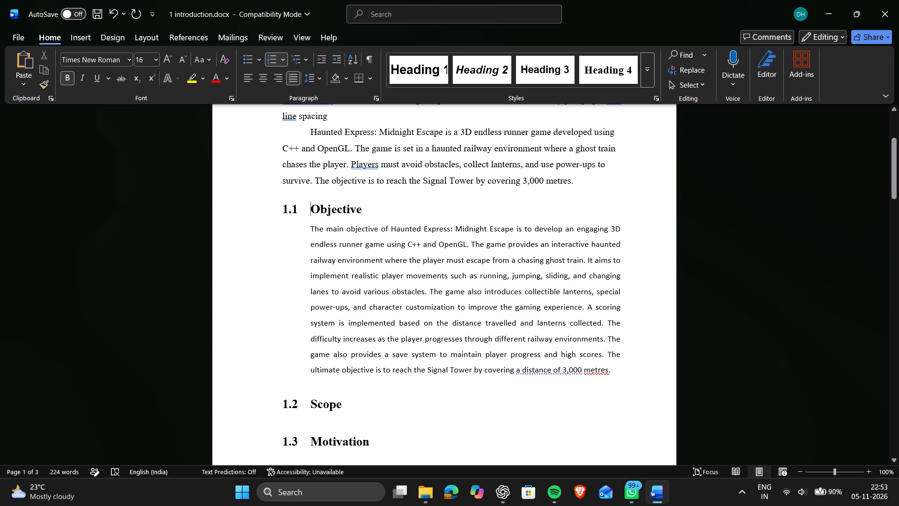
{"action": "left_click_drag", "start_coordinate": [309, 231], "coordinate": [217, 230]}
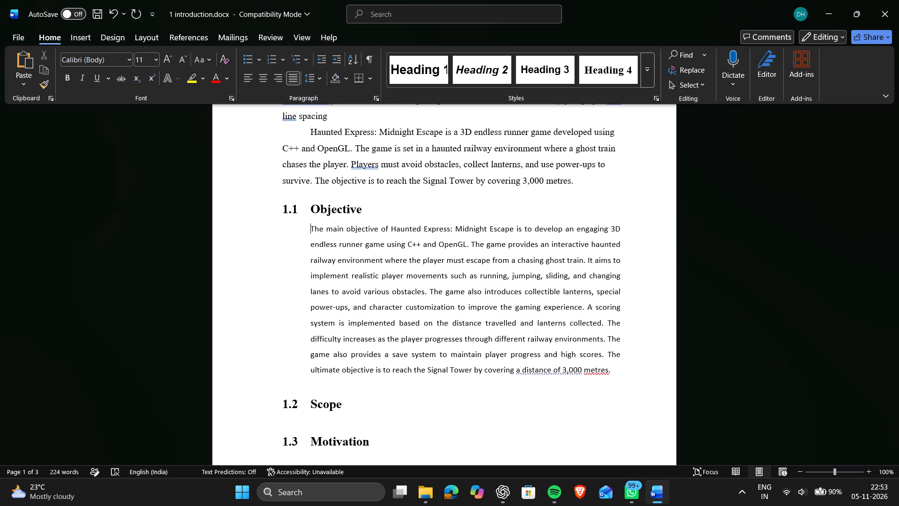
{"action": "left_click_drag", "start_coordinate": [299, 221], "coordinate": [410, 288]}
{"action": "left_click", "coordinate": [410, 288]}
Left-align the body paragraph under the 1.1 Objective heading.
{"action": "left_click_drag", "start_coordinate": [306, 231], "coordinate": [602, 379]}
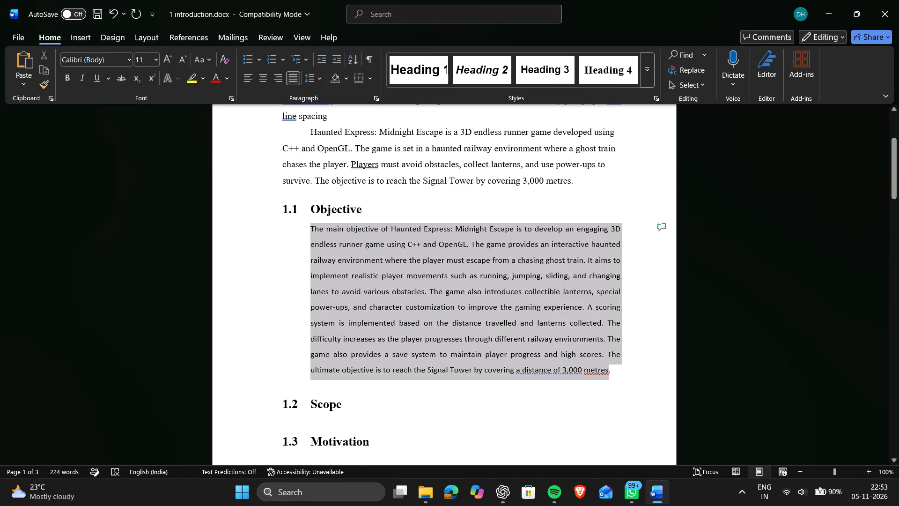
{"action": "left_click_drag", "start_coordinate": [602, 379], "coordinate": [607, 380]}
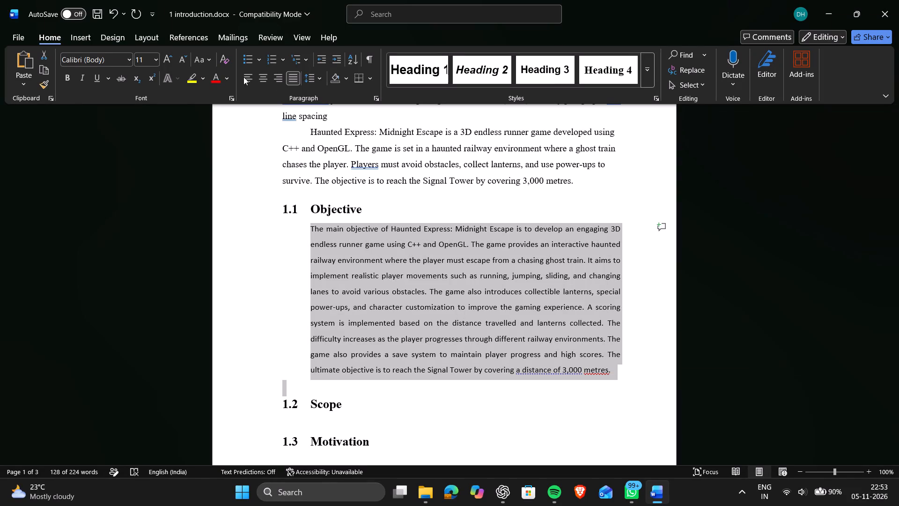
{"action": "left_click", "coordinate": [243, 76]}
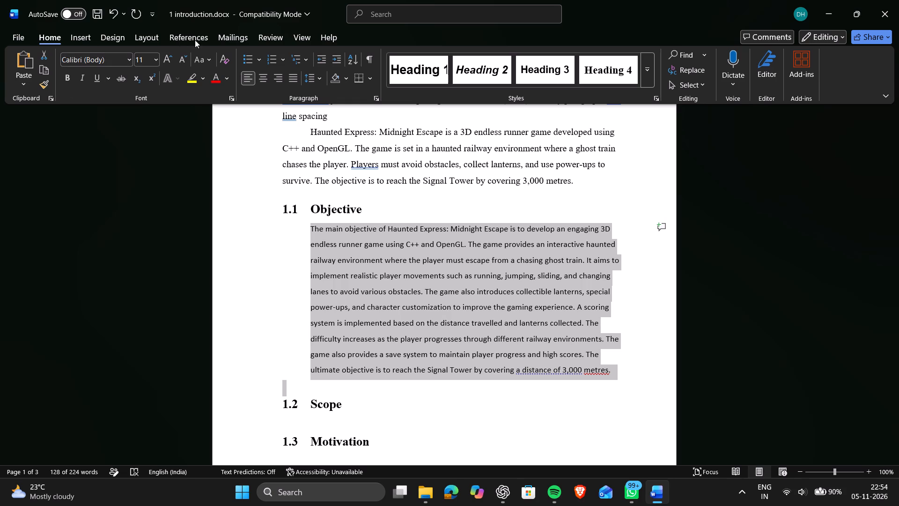
Show the ruler and move the Objective paragraph's hanging indent to the page's left margin, keeping only its first line indented.
{"action": "left_click", "coordinate": [305, 36]}
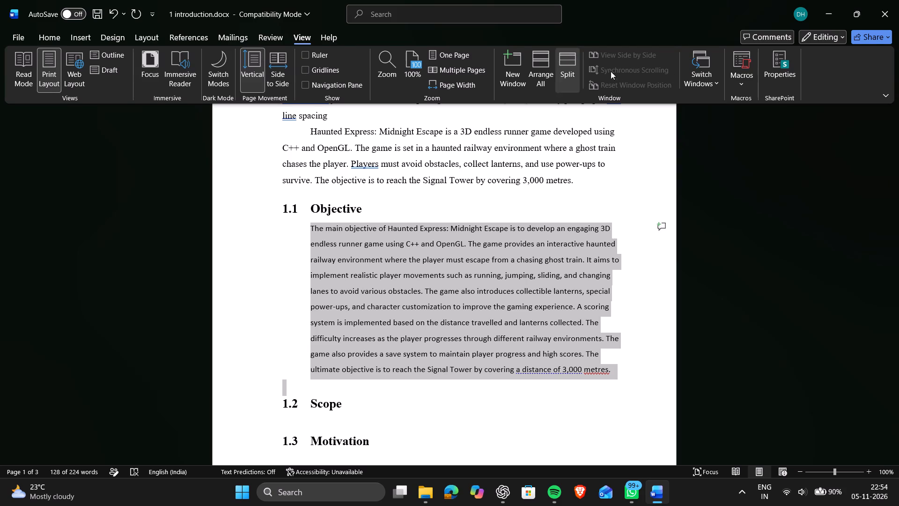
{"action": "left_click", "coordinate": [307, 55]}
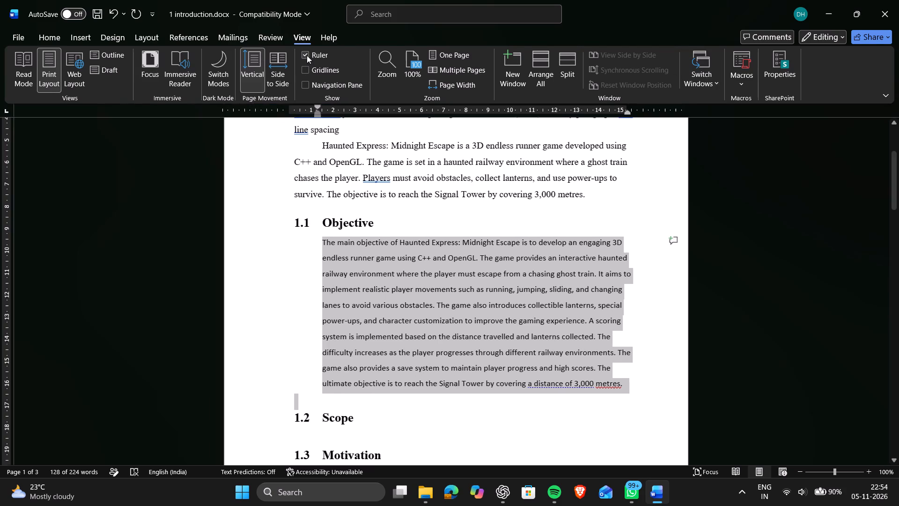
{"action": "left_click_drag", "start_coordinate": [318, 112], "coordinate": [301, 118]}
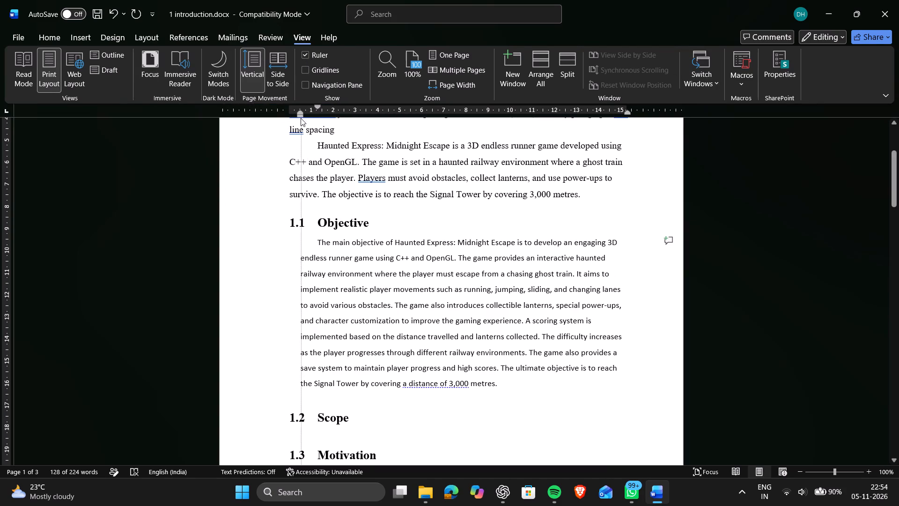
{"action": "left_click_drag", "start_coordinate": [301, 118], "coordinate": [290, 124]}
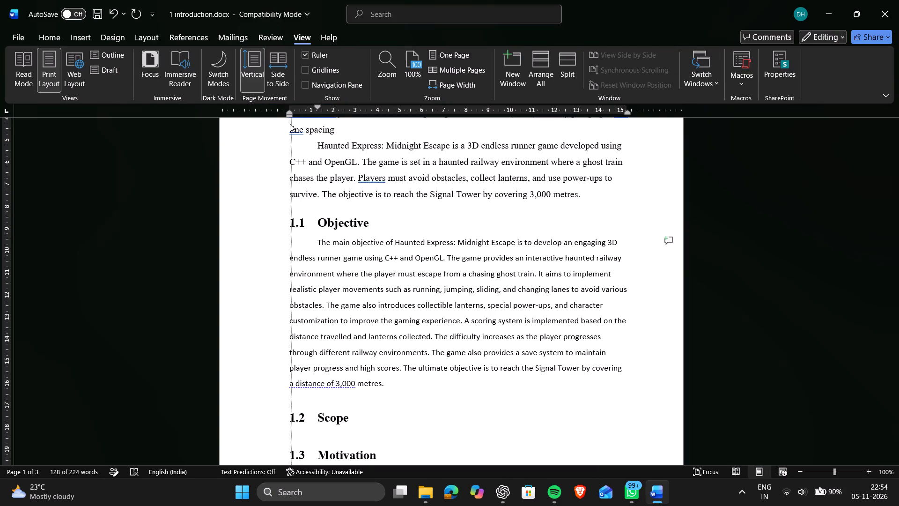
{"action": "left_click_drag", "start_coordinate": [290, 124], "coordinate": [288, 125]}
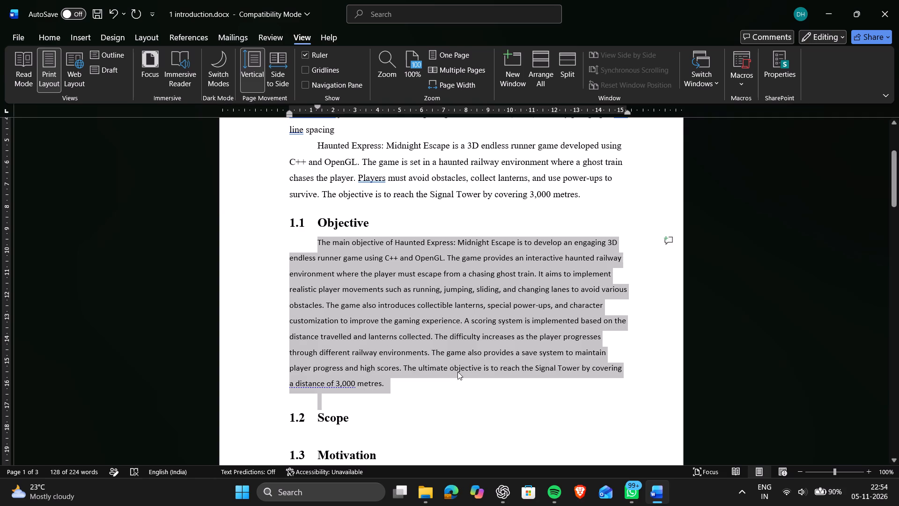
{"action": "left_click", "coordinate": [457, 372]}
{"action": "scroll", "coordinate": [463, 345], "scroll_direction": "up", "scroll_amount": 3}
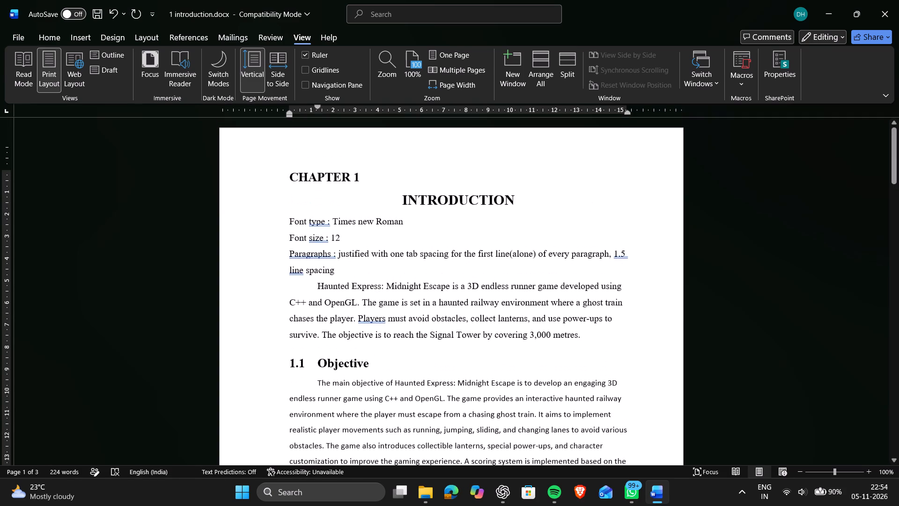
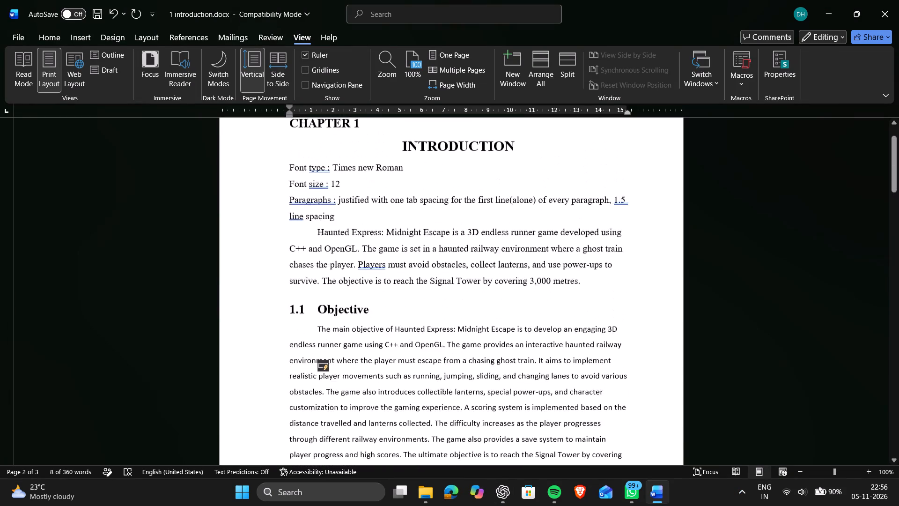
{"action": "scroll", "coordinate": [400, 240], "scroll_direction": "up", "scroll_amount": 3}
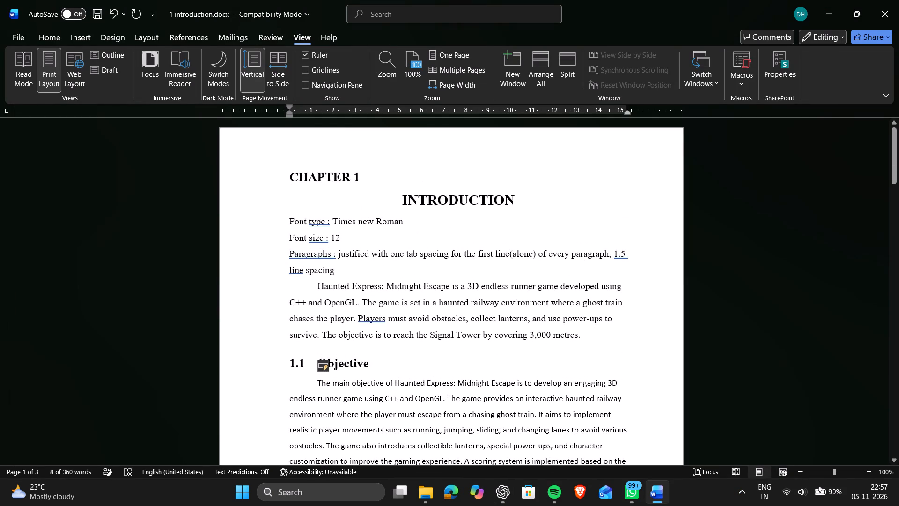
{"action": "left_click_drag", "start_coordinate": [320, 284], "coordinate": [573, 344]}
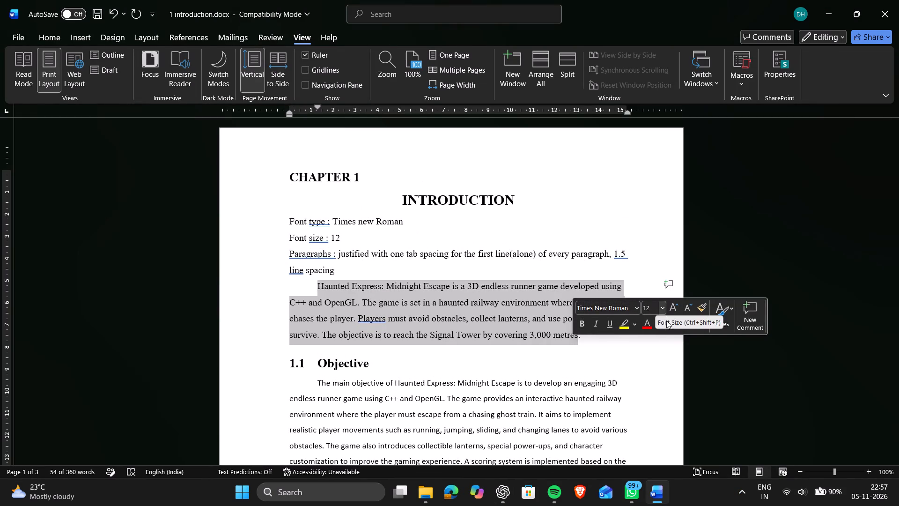
{"action": "left_click", "coordinate": [619, 355]}
{"action": "left_click_drag", "start_coordinate": [591, 342], "coordinate": [313, 280]}
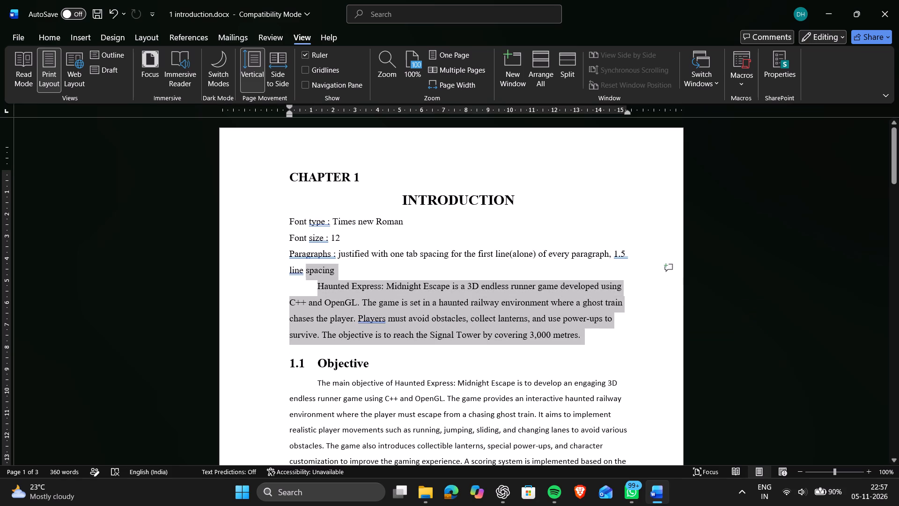
{"action": "left_click_drag", "start_coordinate": [313, 280], "coordinate": [312, 280]}
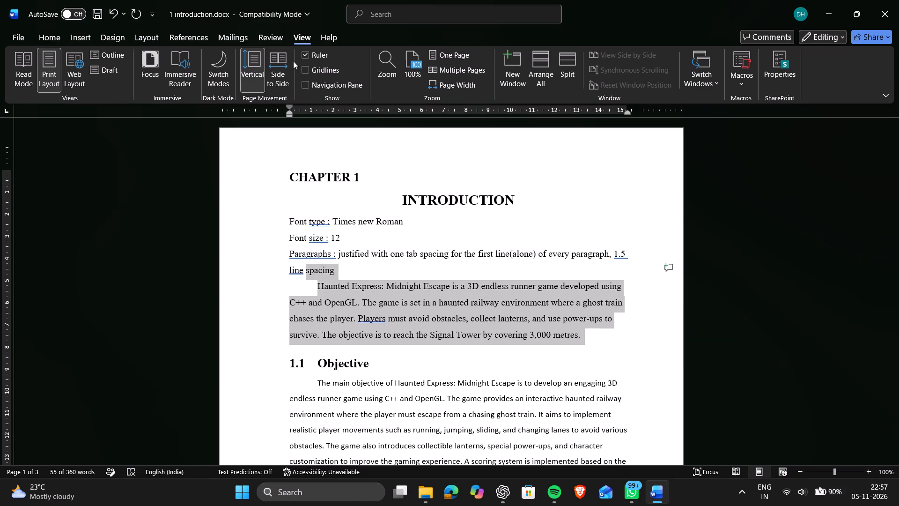
{"action": "left_click", "coordinate": [49, 38]}
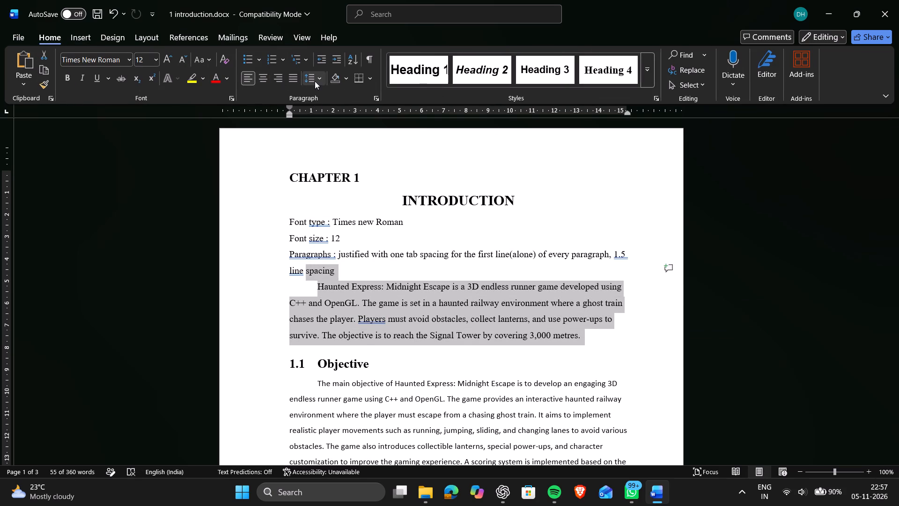
{"action": "left_click", "coordinate": [318, 80]}
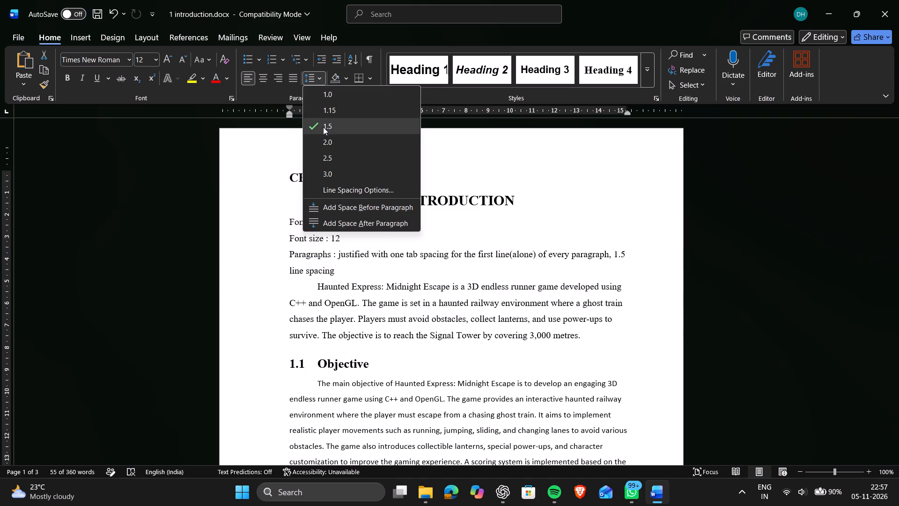
{"action": "left_click", "coordinate": [323, 127]}
{"action": "left_click", "coordinate": [366, 269]}
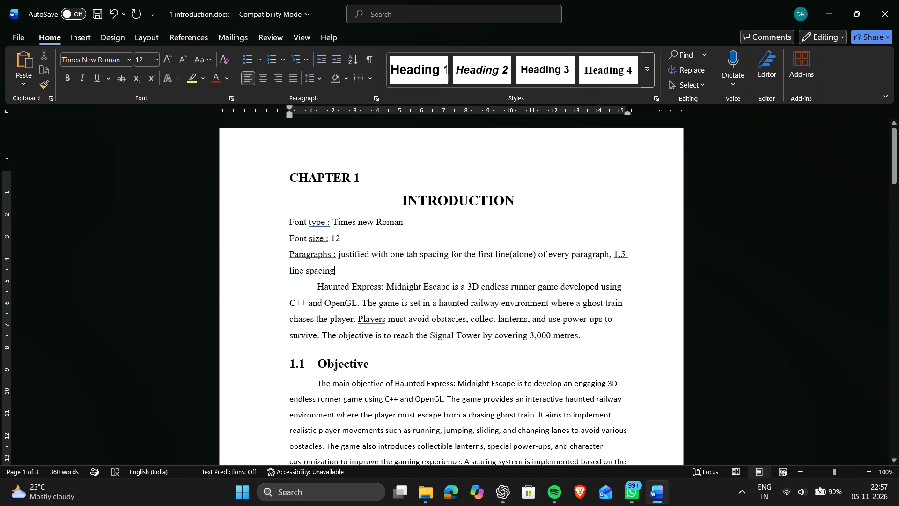
Set the font size of the whole paragraph beneath the 1.1 Objective heading to 12.
{"action": "scroll", "coordinate": [361, 313], "scroll_direction": "down", "scroll_amount": 1}
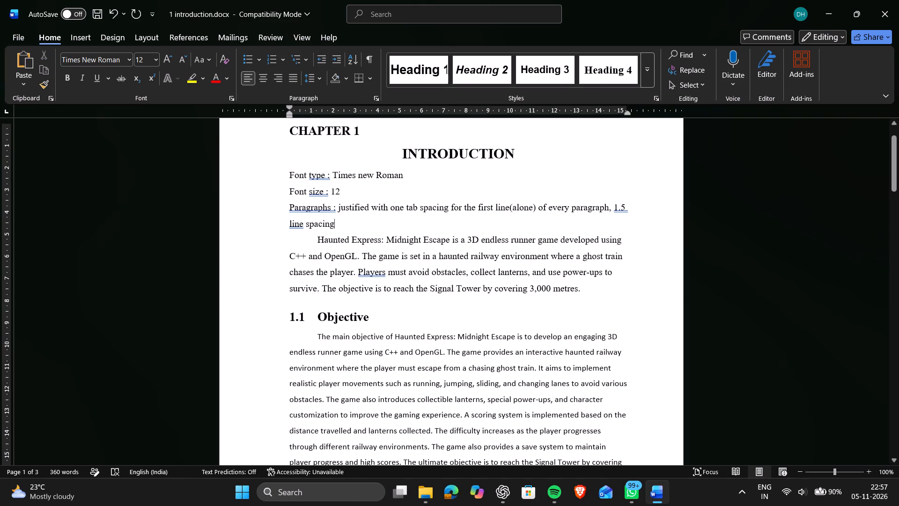
{"action": "left_click_drag", "start_coordinate": [314, 329], "coordinate": [435, 394]}
{"action": "scroll", "coordinate": [436, 387], "scroll_direction": "down", "scroll_amount": 2}
{"action": "left_click", "coordinate": [412, 335]}
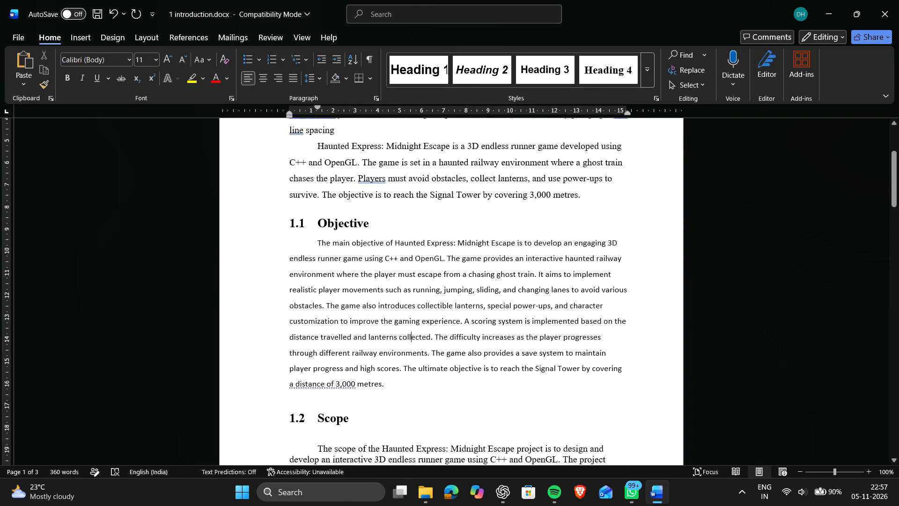
{"action": "left_click_drag", "start_coordinate": [315, 239], "coordinate": [375, 393]}
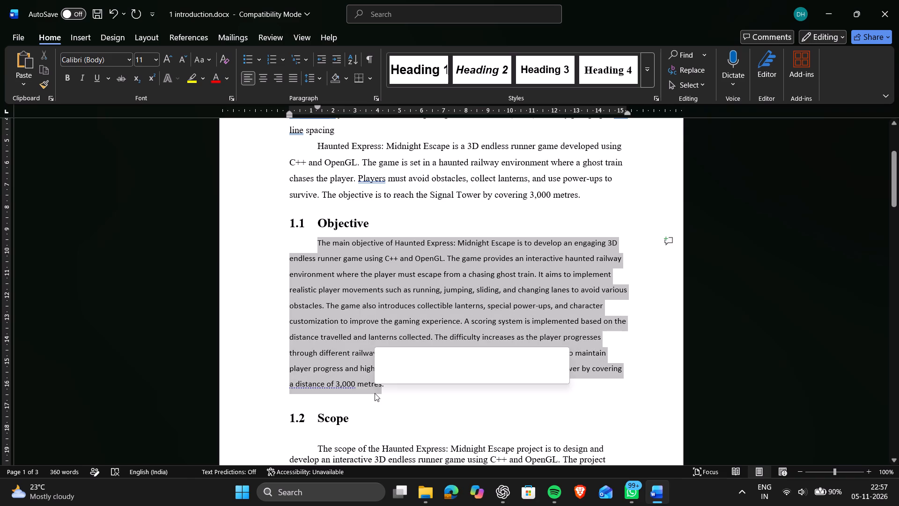
{"action": "left_click", "coordinate": [465, 363]}
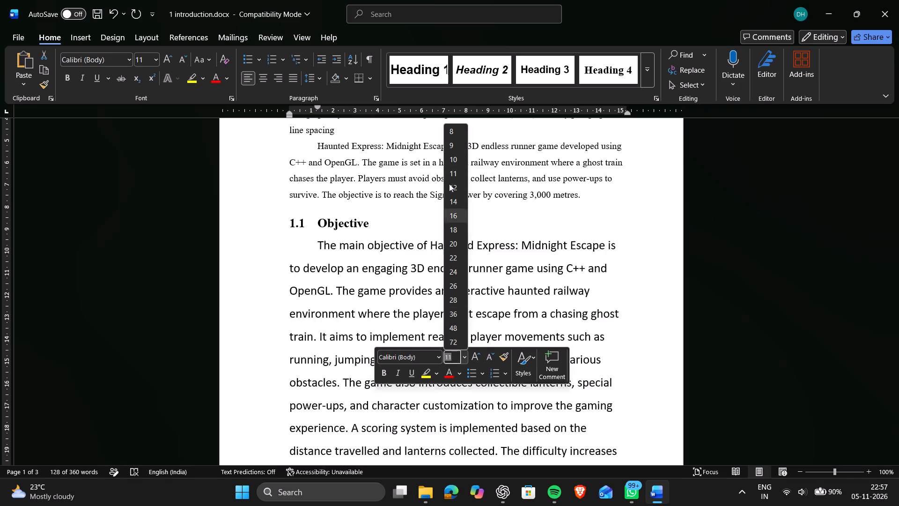
{"action": "left_click", "coordinate": [446, 186]}
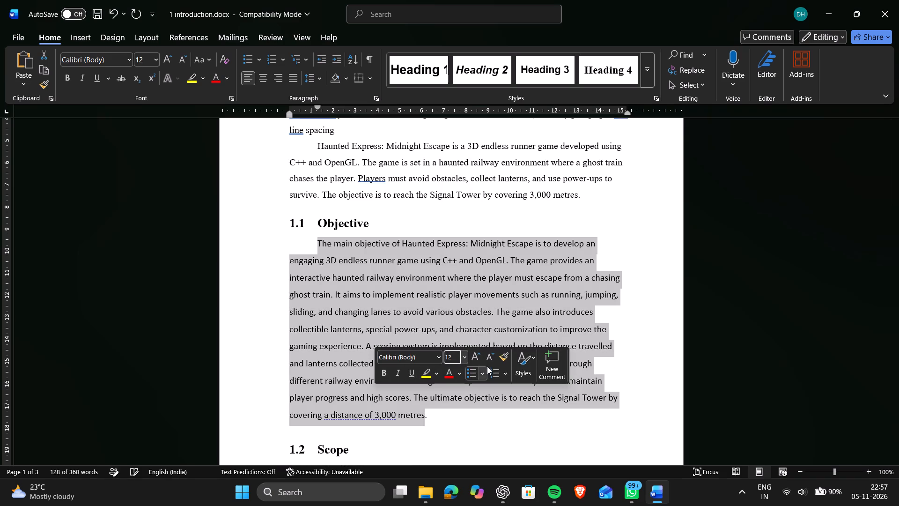
Apply 1.5 line spacing to the Objective paragraph.
{"action": "left_click", "coordinate": [482, 372]}
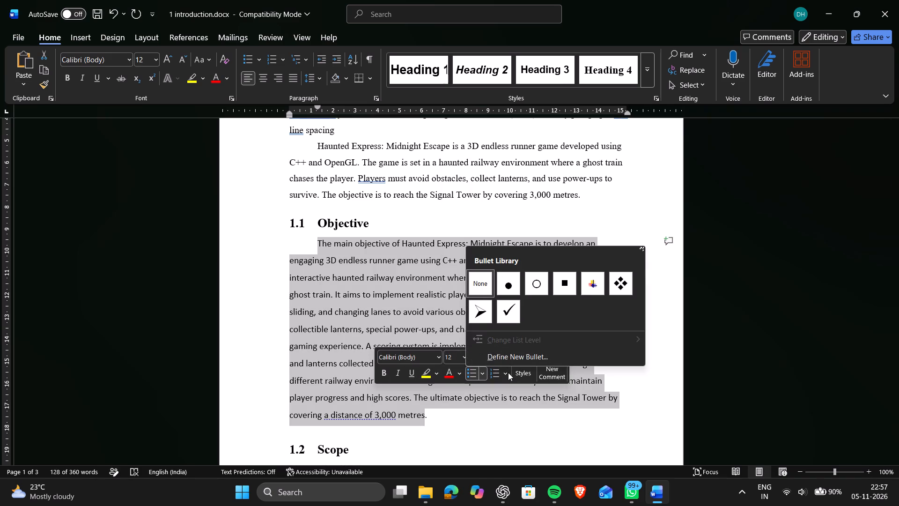
{"action": "left_click", "coordinate": [508, 372]}
{"action": "left_click", "coordinate": [508, 372]}
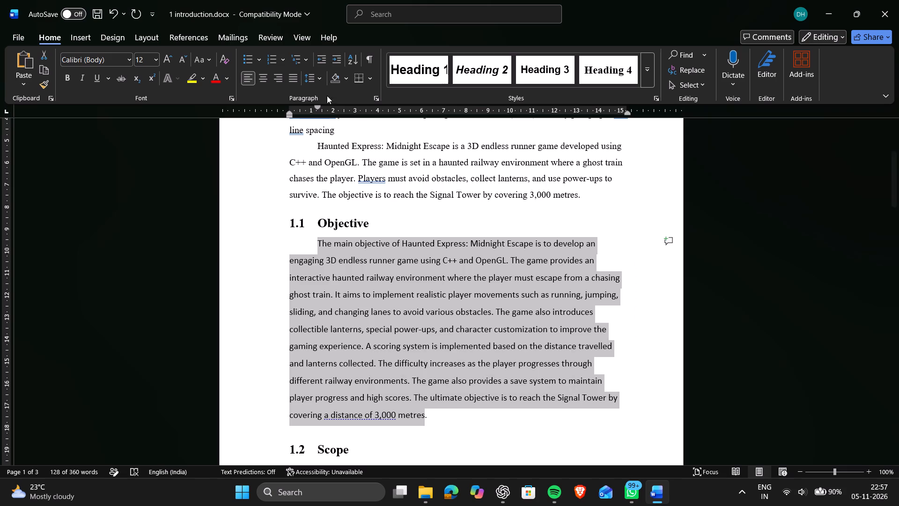
{"action": "left_click", "coordinate": [320, 80]}
{"action": "left_click", "coordinate": [347, 130]}
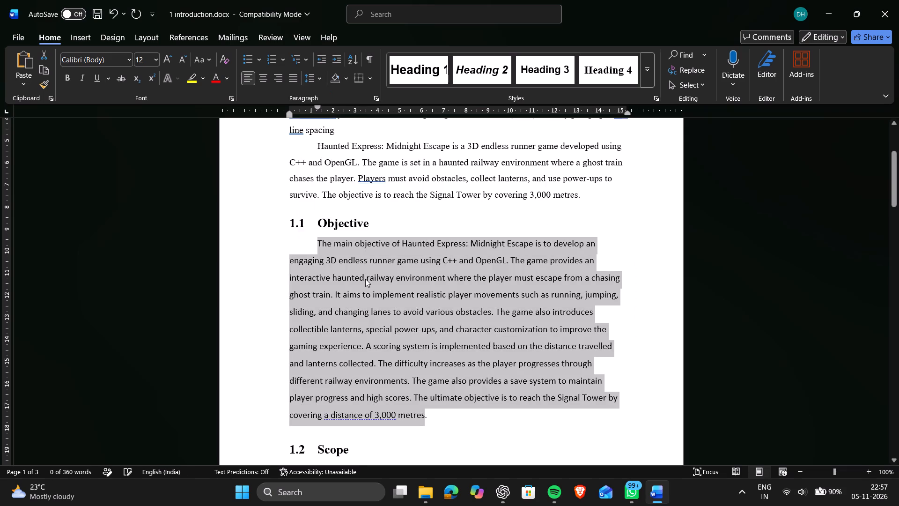
Apply 1.5 line spacing to the entire Scope paragraph, including the part that continues onto the second page.
{"action": "scroll", "coordinate": [365, 279], "scroll_direction": "down", "scroll_amount": 3}
{"action": "scroll", "coordinate": [330, 315], "scroll_direction": "down", "scroll_amount": 1}
{"action": "left_click_drag", "start_coordinate": [317, 285], "coordinate": [395, 312]}
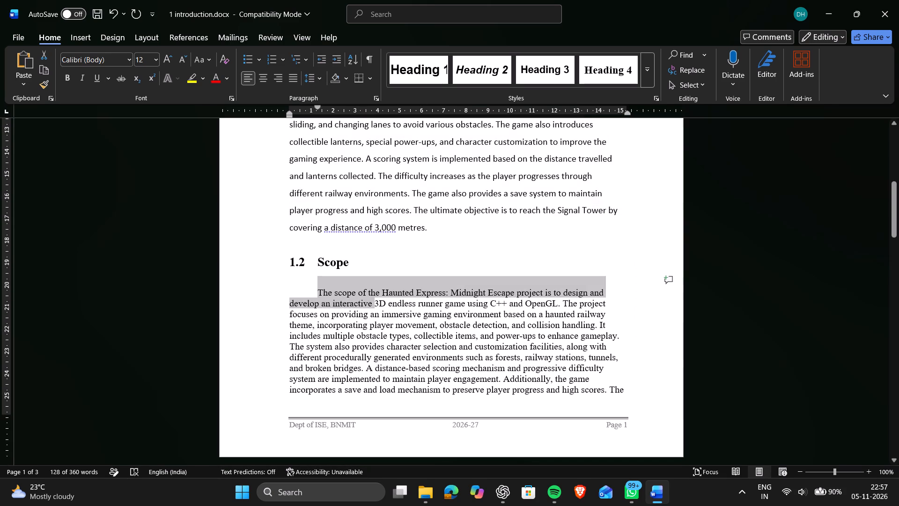
{"action": "left_click_drag", "start_coordinate": [395, 312], "coordinate": [627, 398]}
{"action": "scroll", "coordinate": [627, 393], "scroll_direction": "down", "scroll_amount": 2}
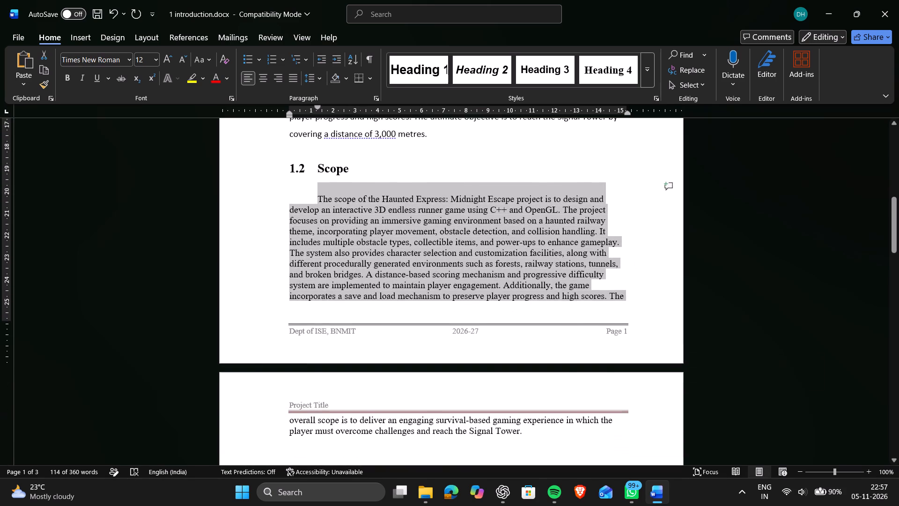
{"action": "scroll", "coordinate": [560, 378], "scroll_direction": "down", "scroll_amount": 1}
{"action": "left_click_drag", "start_coordinate": [534, 396], "coordinate": [295, 203]}
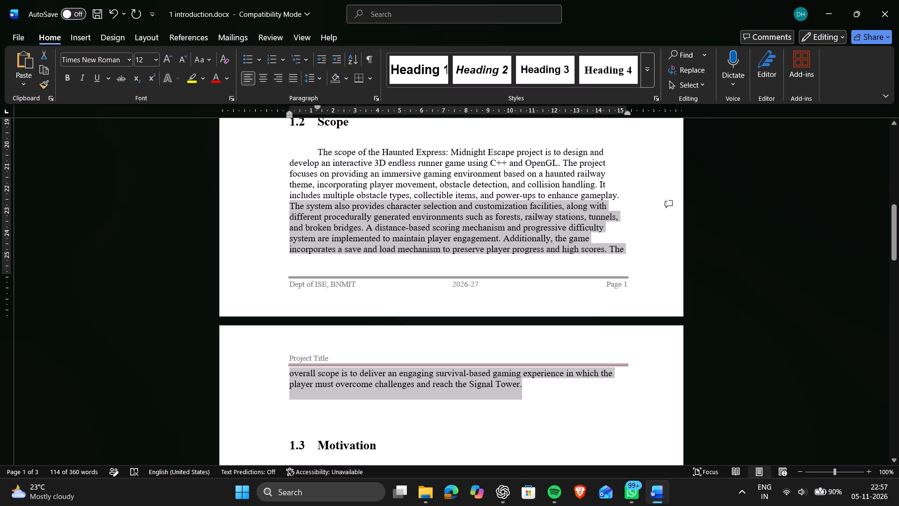
{"action": "left_click_drag", "start_coordinate": [295, 203], "coordinate": [279, 153]}
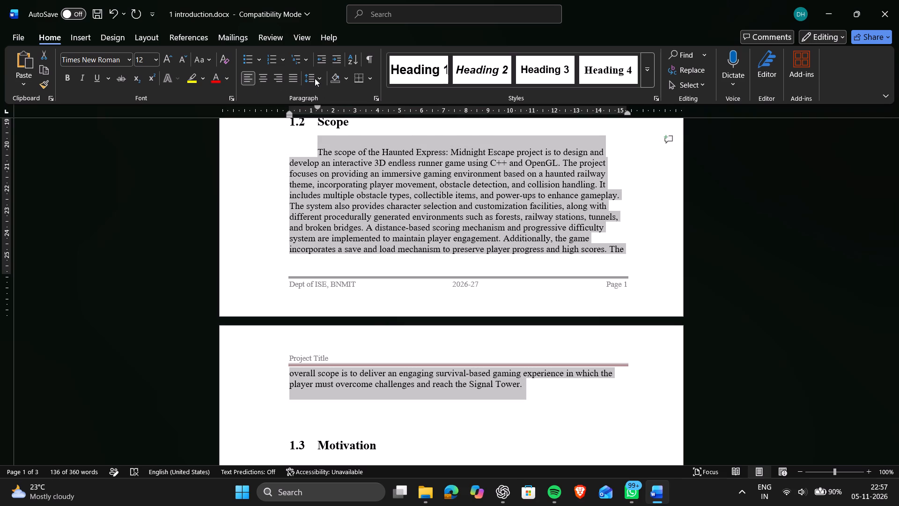
{"action": "left_click", "coordinate": [315, 78]}
{"action": "left_click", "coordinate": [332, 122]}
{"action": "scroll", "coordinate": [402, 271], "scroll_direction": "up", "scroll_amount": 1}
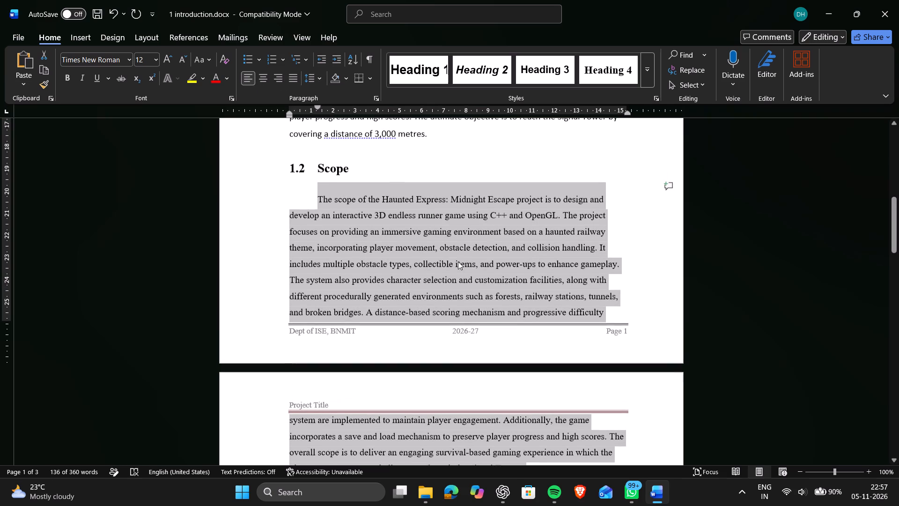
{"action": "left_click", "coordinate": [476, 164]}
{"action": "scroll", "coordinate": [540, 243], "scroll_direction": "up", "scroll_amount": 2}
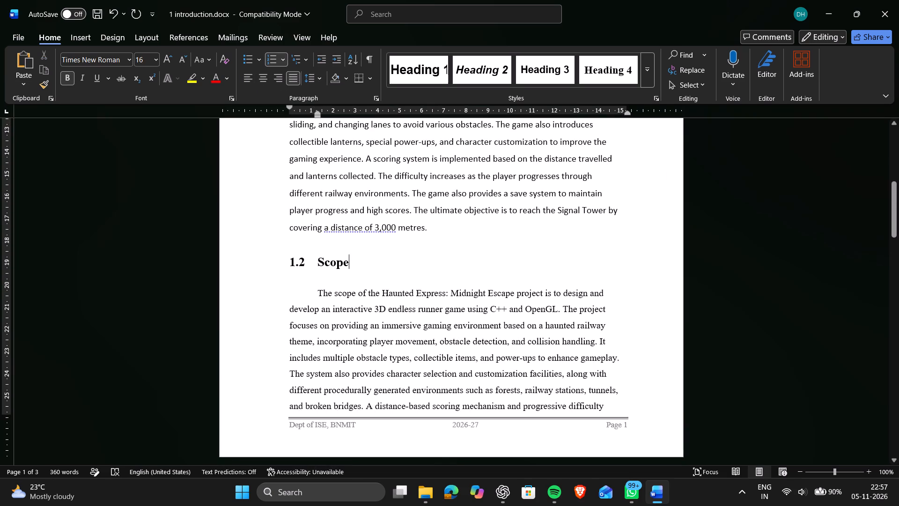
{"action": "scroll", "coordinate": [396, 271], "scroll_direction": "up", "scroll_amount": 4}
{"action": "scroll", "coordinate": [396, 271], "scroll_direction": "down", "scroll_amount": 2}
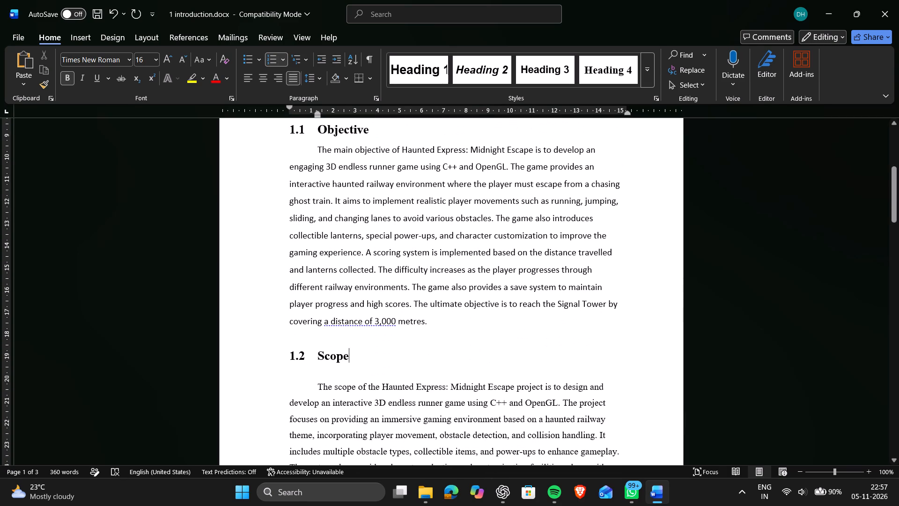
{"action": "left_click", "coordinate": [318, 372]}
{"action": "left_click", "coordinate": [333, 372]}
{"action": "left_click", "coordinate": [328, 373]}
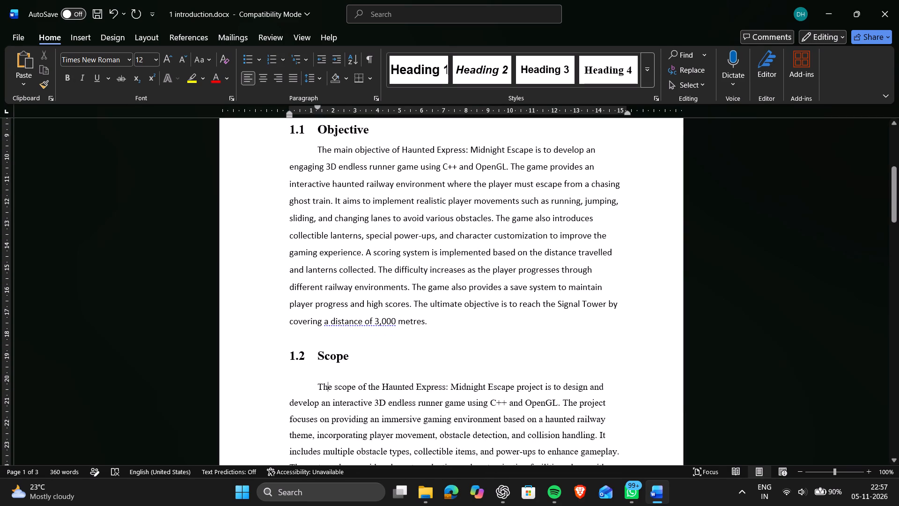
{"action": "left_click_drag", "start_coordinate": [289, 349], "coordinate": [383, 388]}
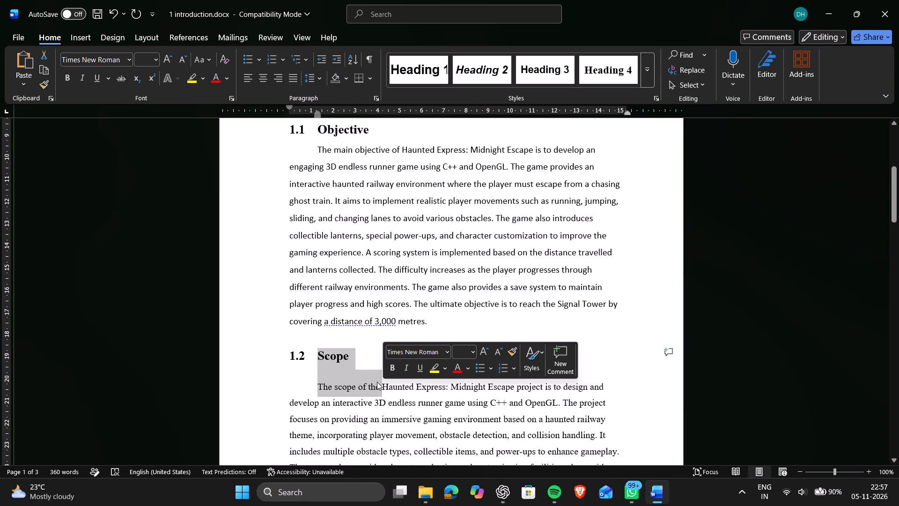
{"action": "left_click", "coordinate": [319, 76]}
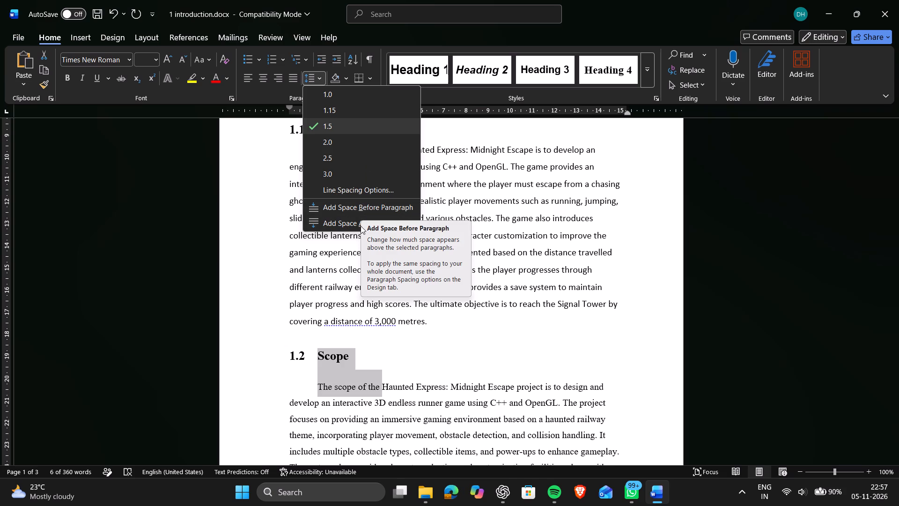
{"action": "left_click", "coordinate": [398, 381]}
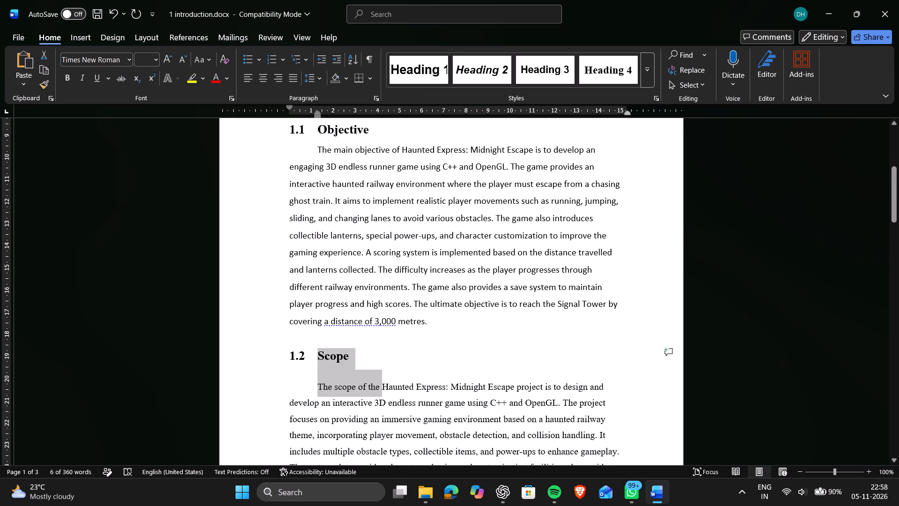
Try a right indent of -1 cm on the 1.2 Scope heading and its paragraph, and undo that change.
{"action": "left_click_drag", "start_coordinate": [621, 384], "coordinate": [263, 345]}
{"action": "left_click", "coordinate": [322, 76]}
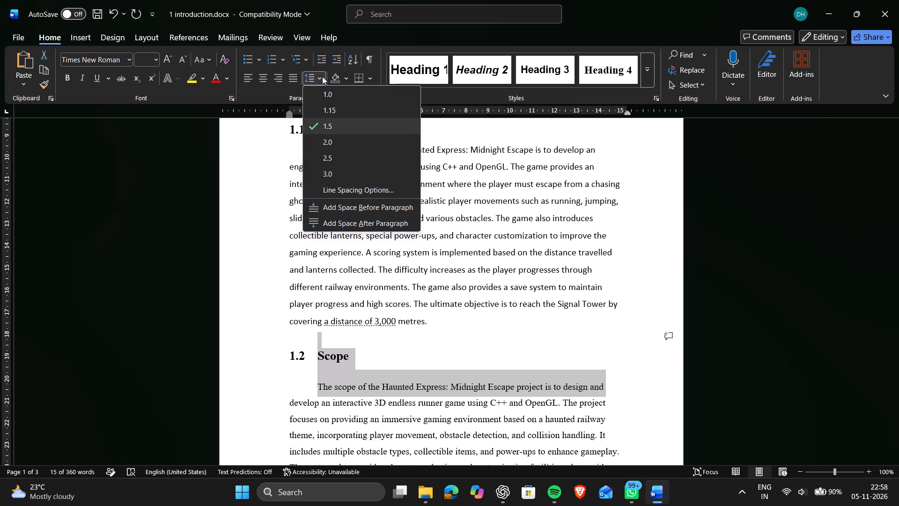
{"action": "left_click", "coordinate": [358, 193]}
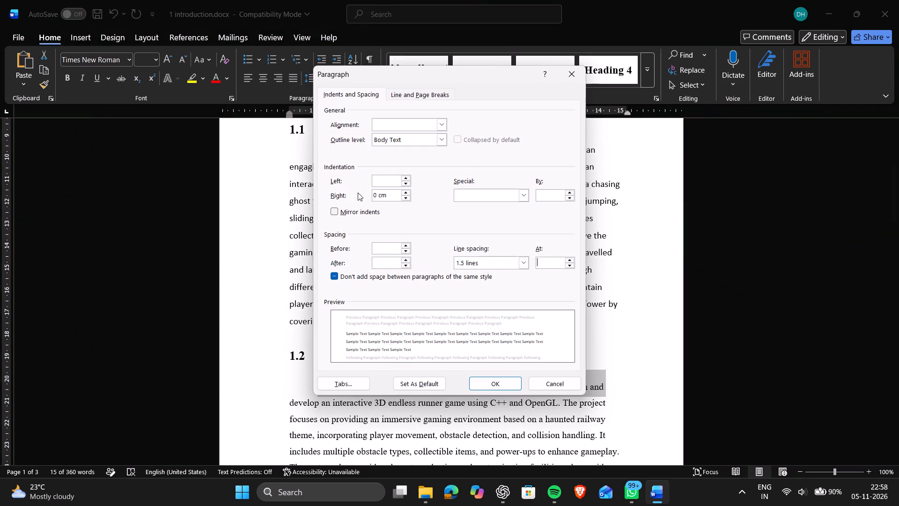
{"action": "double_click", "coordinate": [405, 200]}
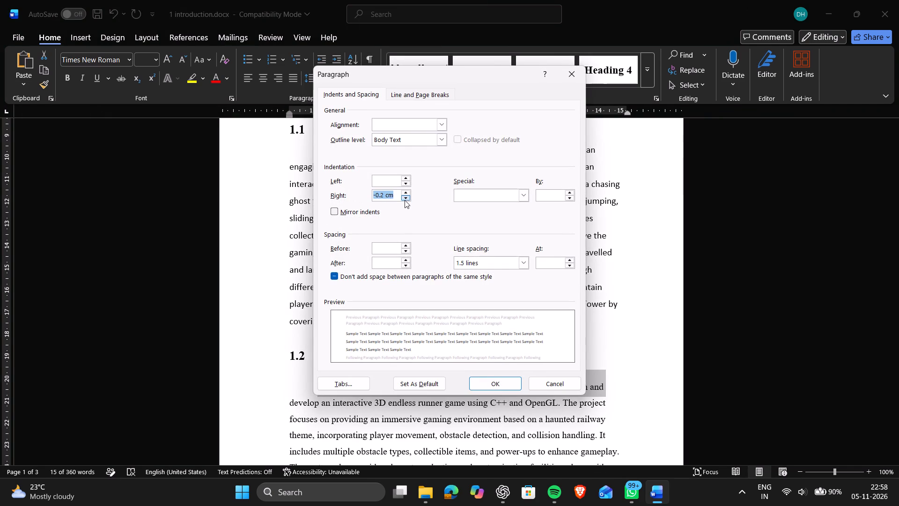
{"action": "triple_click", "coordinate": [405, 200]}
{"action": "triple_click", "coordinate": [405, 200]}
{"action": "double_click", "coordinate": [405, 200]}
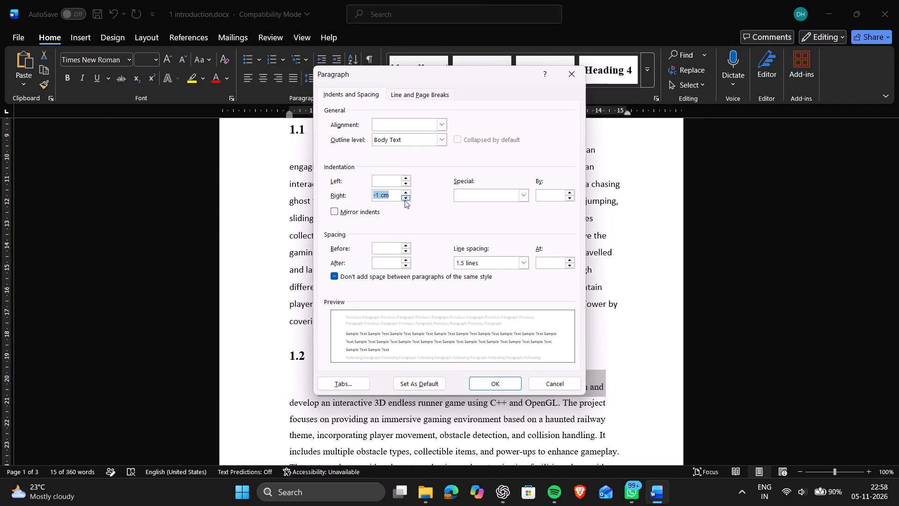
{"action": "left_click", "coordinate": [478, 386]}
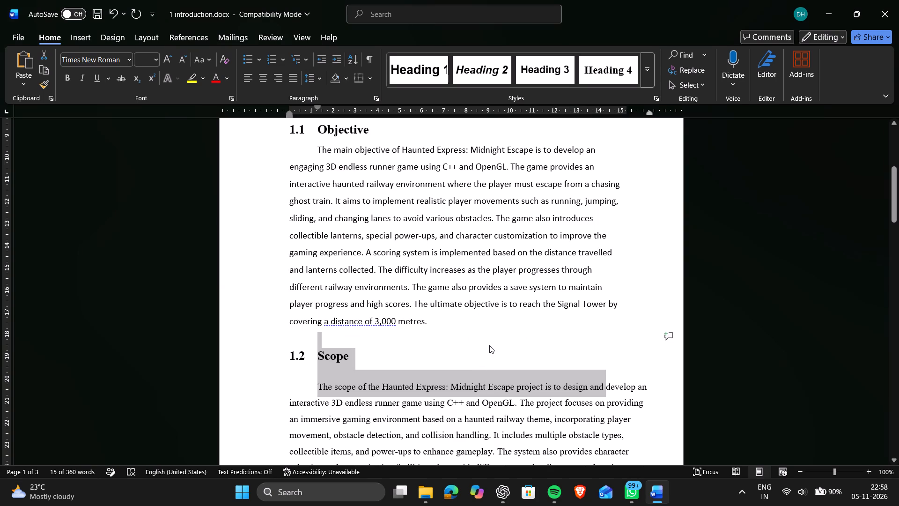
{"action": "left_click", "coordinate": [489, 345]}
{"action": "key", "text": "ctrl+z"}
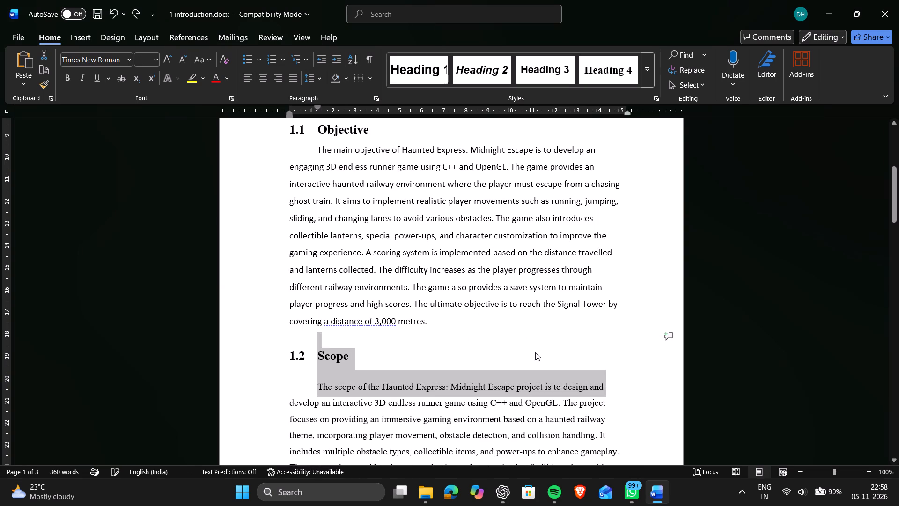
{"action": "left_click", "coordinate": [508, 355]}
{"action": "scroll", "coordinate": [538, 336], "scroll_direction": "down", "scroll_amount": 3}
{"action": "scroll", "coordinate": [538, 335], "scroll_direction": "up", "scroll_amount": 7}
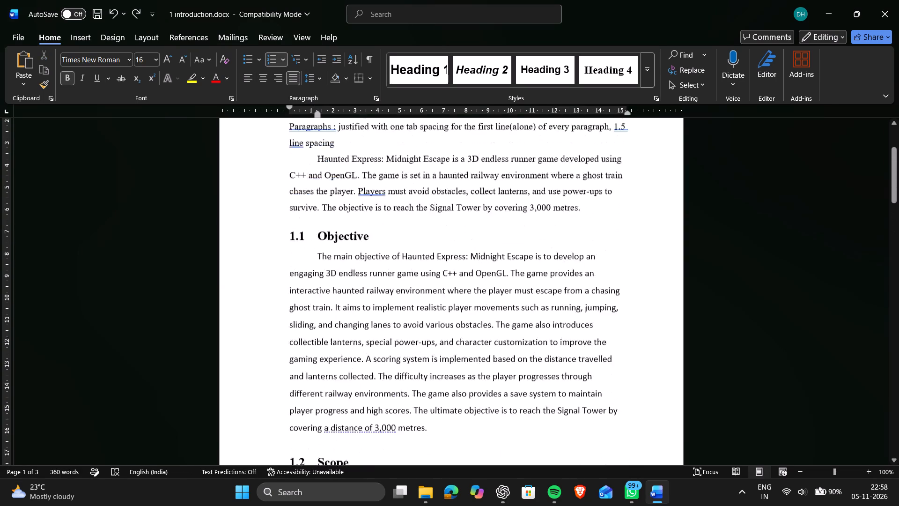
Remove one of the blank lines between the end of the Scope paragraph and the 1.3 Motivation heading.
{"action": "scroll", "coordinate": [538, 335], "scroll_direction": "up", "scroll_amount": 1}
{"action": "scroll", "coordinate": [393, 282], "scroll_direction": "down", "scroll_amount": 4}
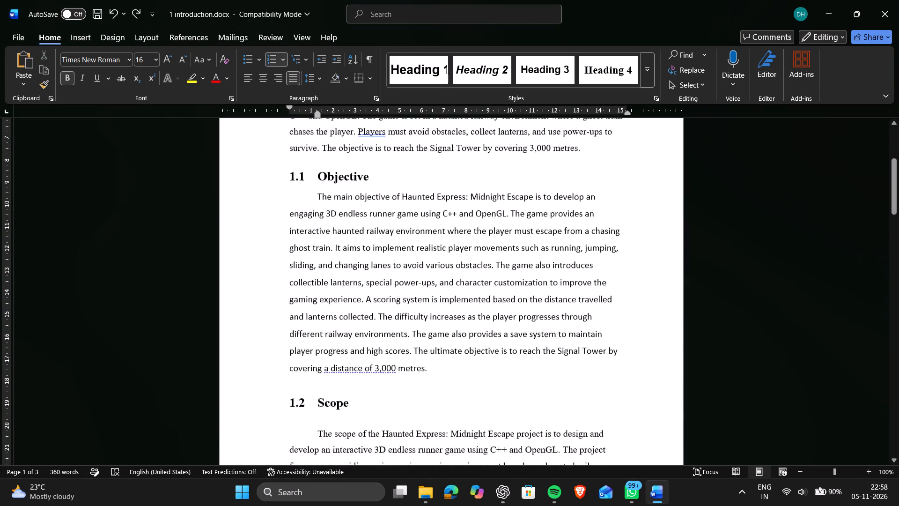
{"action": "scroll", "coordinate": [393, 282], "scroll_direction": "down", "scroll_amount": 2}
{"action": "scroll", "coordinate": [354, 295], "scroll_direction": "down", "scroll_amount": 8}
{"action": "scroll", "coordinate": [354, 295], "scroll_direction": "up", "scroll_amount": 1}
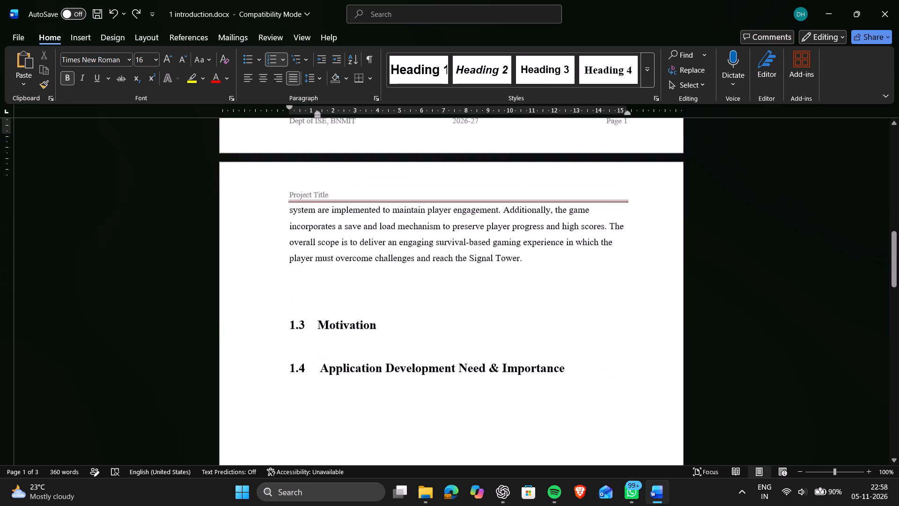
{"action": "left_click", "coordinate": [320, 316]}
{"action": "left_click", "coordinate": [307, 327]}
{"action": "key", "text": "BackSpace"}
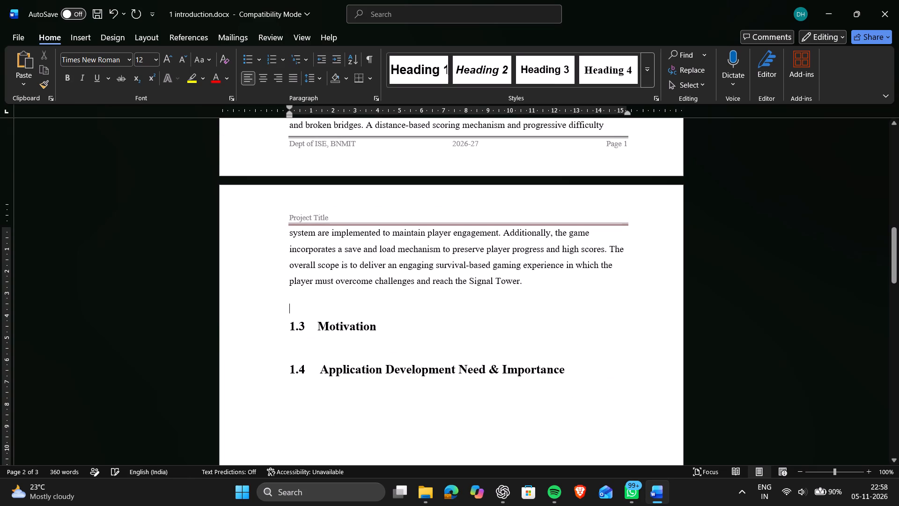
Add an unnumbered blank line directly beneath the 1.3 Motivation heading for its body text.
{"action": "scroll", "coordinate": [336, 295], "scroll_direction": "up", "scroll_amount": 5}
{"action": "scroll", "coordinate": [337, 295], "scroll_direction": "down", "scroll_amount": 4}
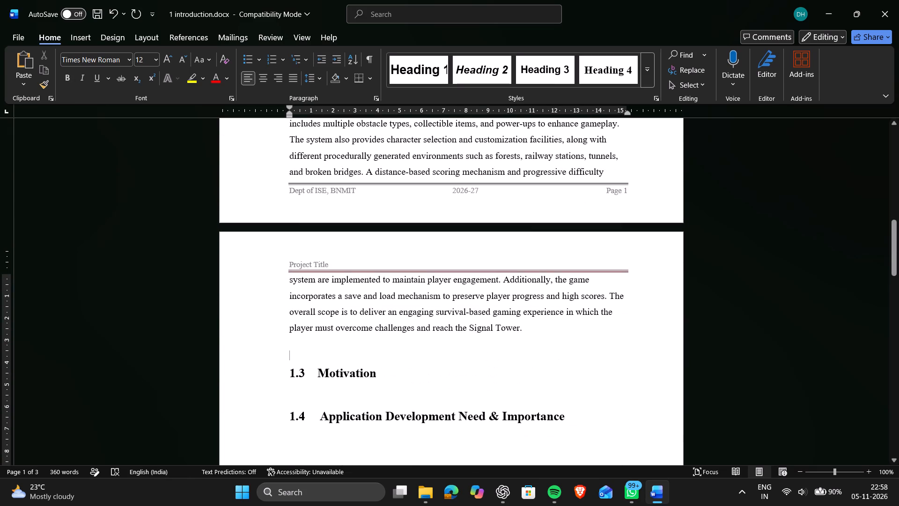
{"action": "scroll", "coordinate": [337, 333], "scroll_direction": "down", "scroll_amount": 2}
{"action": "left_click", "coordinate": [391, 280]}
{"action": "key", "text": "Return"}
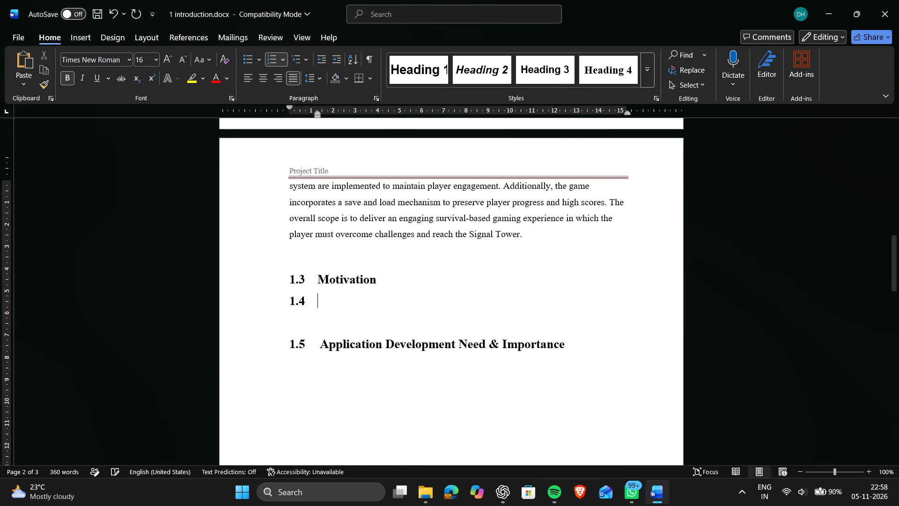
{"action": "key", "text": "BackSpace"}
Remove the blank line under the 1.2 Scope heading so its paragraph starts directly below, unnumbered and in the heading block's justified layout.
{"action": "scroll", "coordinate": [325, 272], "scroll_direction": "up", "scroll_amount": 2}
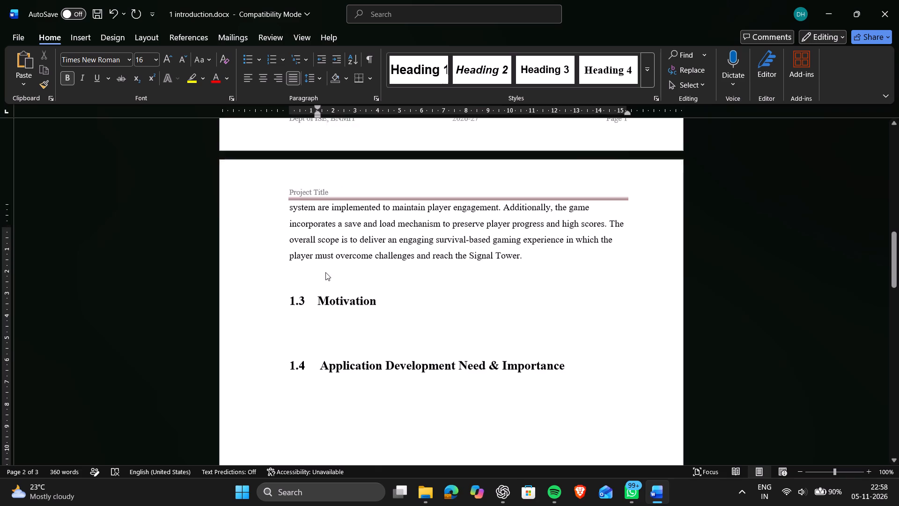
{"action": "scroll", "coordinate": [325, 272], "scroll_direction": "up", "scroll_amount": 6}
{"action": "left_click", "coordinate": [313, 342]}
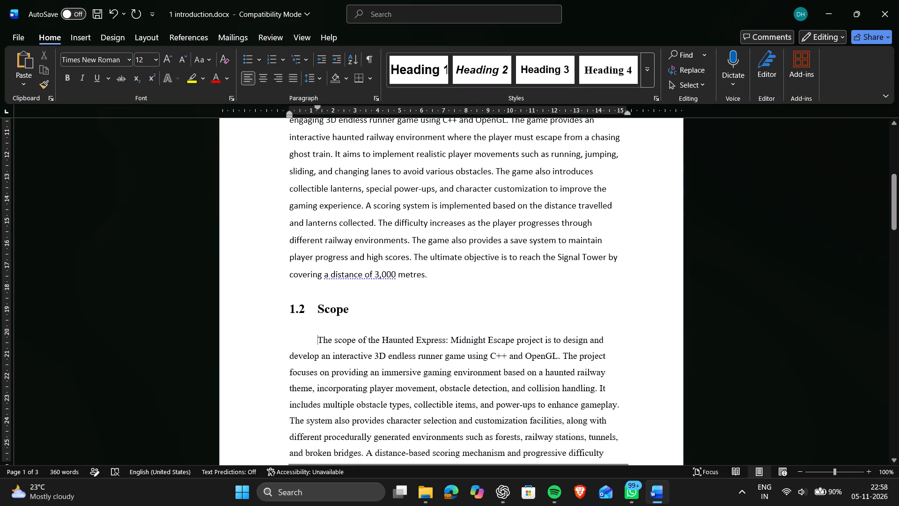
{"action": "key", "text": "BackSpace"}
{"action": "key", "text": "BackSpace"}
{"action": "key", "text": "Return"}
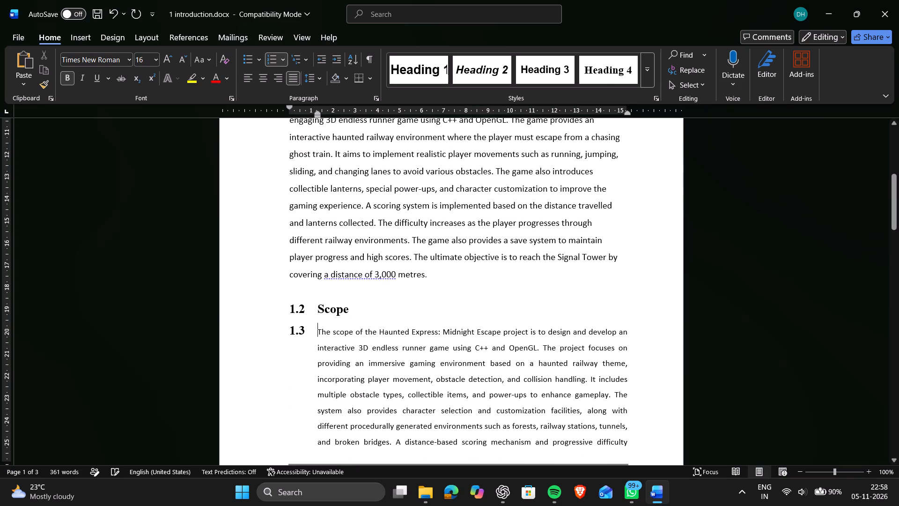
{"action": "key", "text": "BackSpace"}
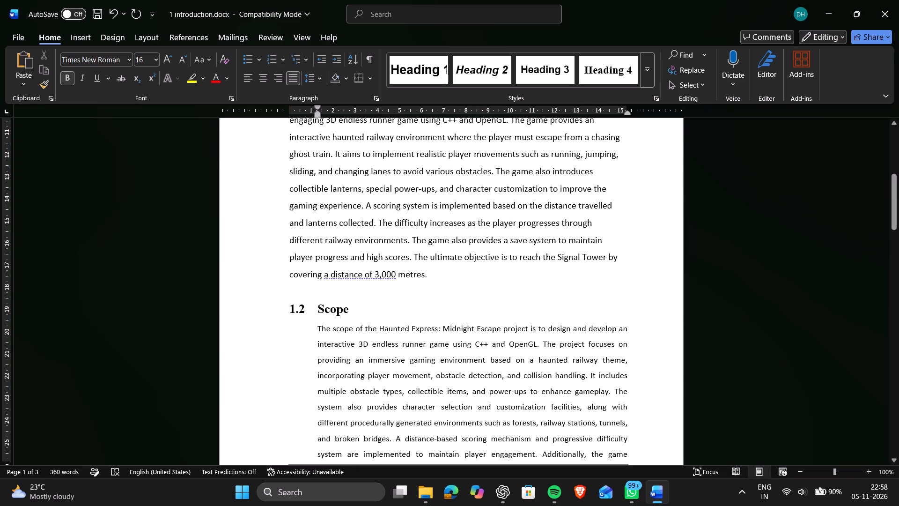
Set the Scope paragraph's left indent to 0 on the ruler for all lines except the indented first line.
{"action": "left_click_drag", "start_coordinate": [321, 112], "coordinate": [288, 112]}
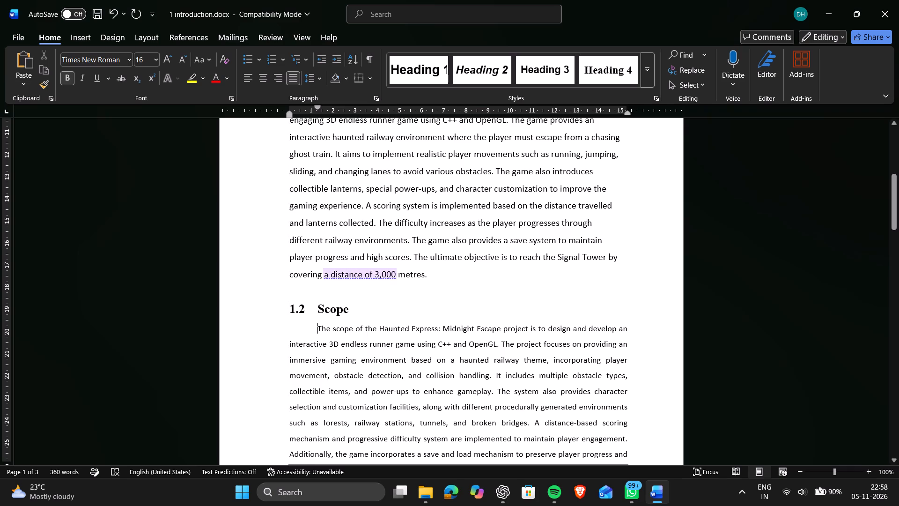
{"action": "scroll", "coordinate": [358, 269], "scroll_direction": "up", "scroll_amount": 2}
{"action": "scroll", "coordinate": [358, 269], "scroll_direction": "down", "scroll_amount": 7}
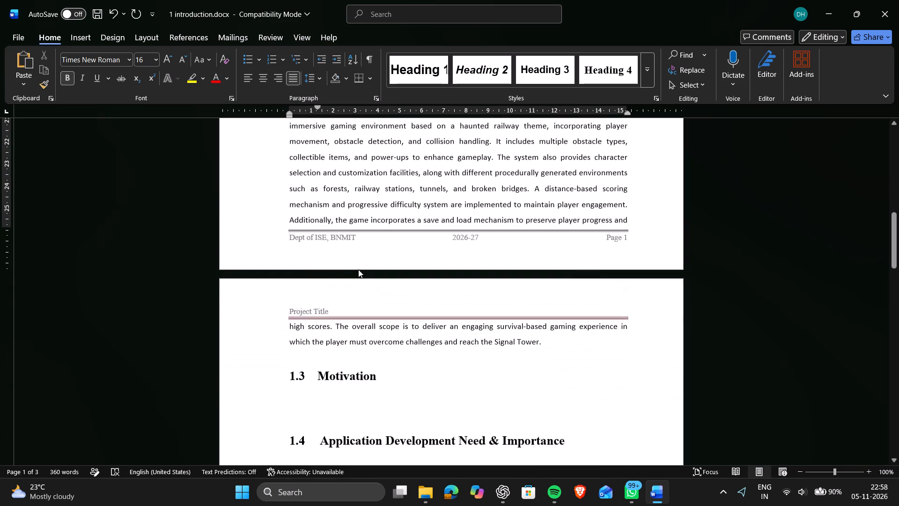
{"action": "scroll", "coordinate": [358, 269], "scroll_direction": "down", "scroll_amount": 2}
{"action": "left_click", "coordinate": [354, 302]}
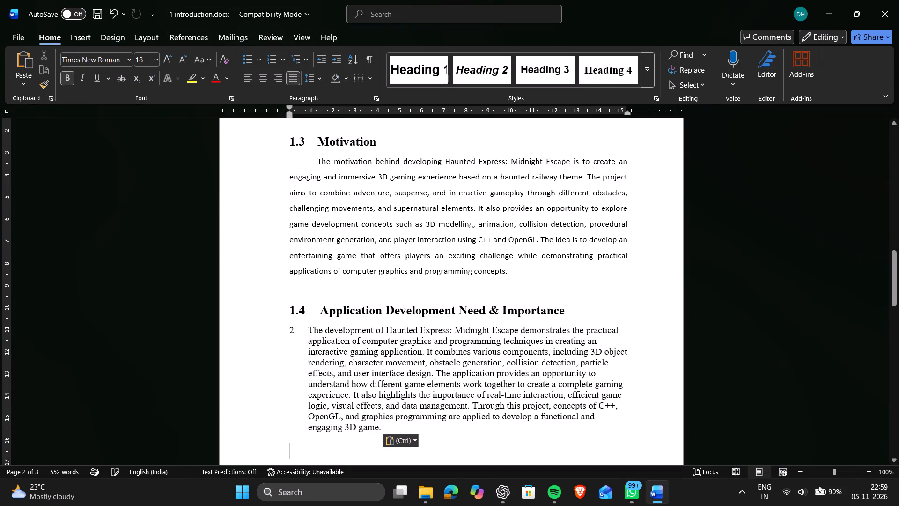
Remove the automatic numbering from the pasted 1.4 paragraph and place it directly beneath its heading in the body text format.
{"action": "left_click", "coordinate": [302, 328]}
{"action": "key", "text": "BackSpace"}
{"action": "key", "text": "BackSpace"}
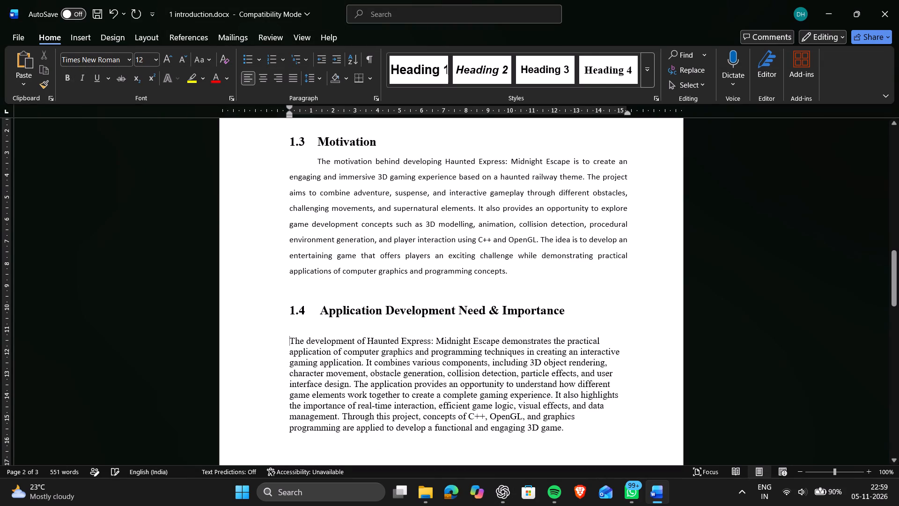
{"action": "key", "text": "BackSpace"}
{"action": "key", "text": "Return"}
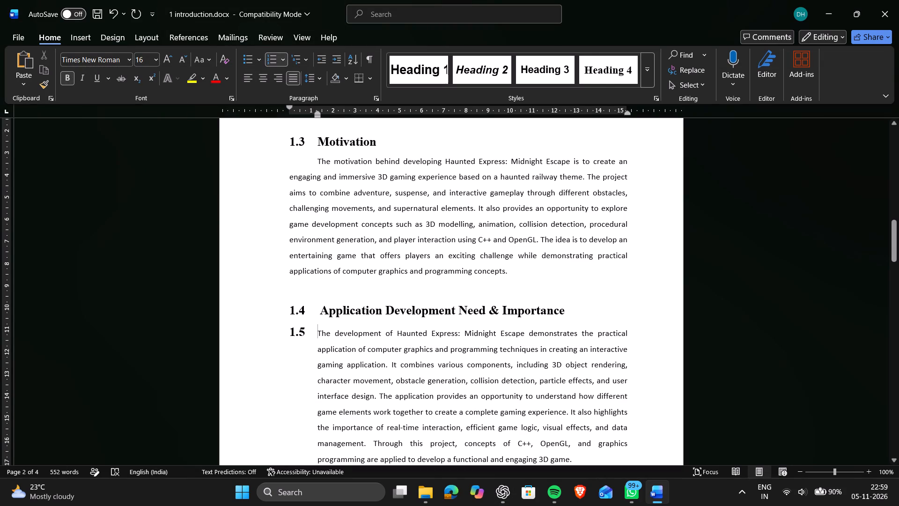
{"action": "key", "text": "BackSpace"}
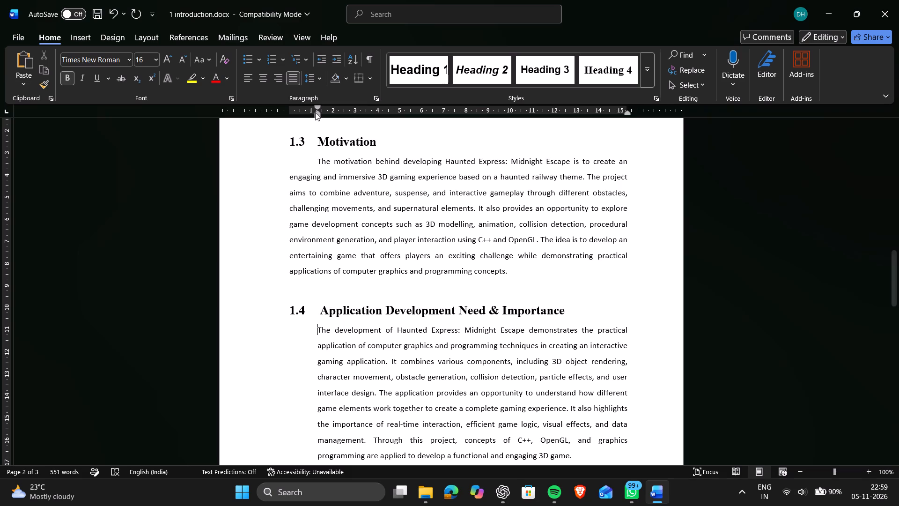
Set the 1.4 paragraph's left indent to 0 for all lines except the indented first line.
{"action": "left_click_drag", "start_coordinate": [317, 111], "coordinate": [299, 116]}
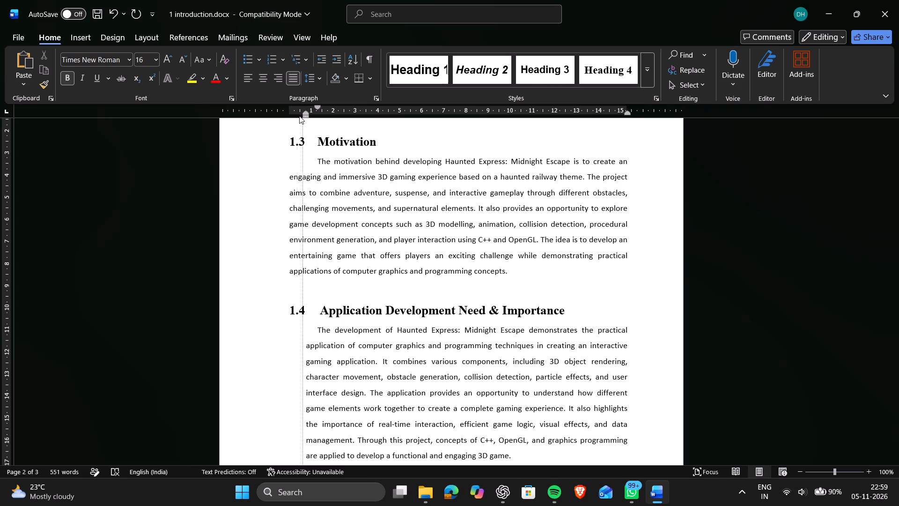
{"action": "left_click_drag", "start_coordinate": [299, 116], "coordinate": [290, 113]}
{"action": "scroll", "coordinate": [432, 283], "scroll_direction": "down", "scroll_amount": 2}
{"action": "left_click", "coordinate": [398, 413]}
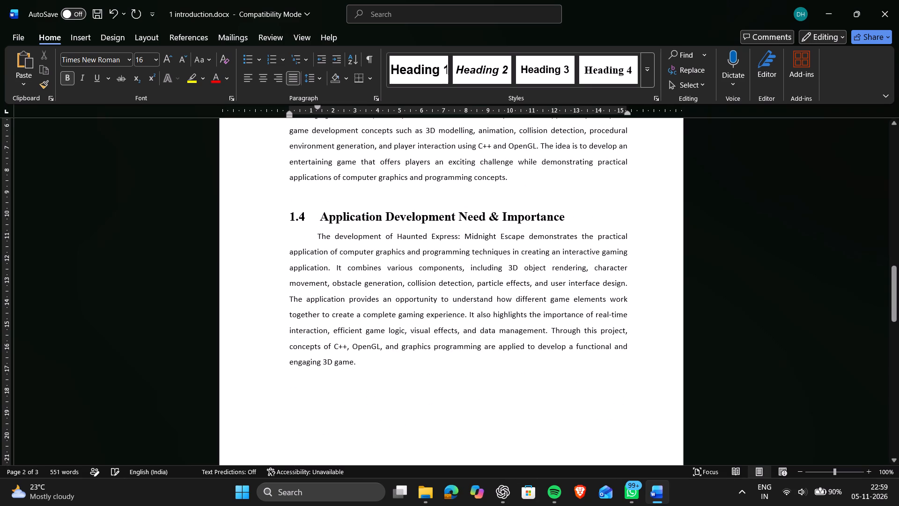
Delete the font type, font size and paragraph formatting instructions beneath the INTRODUCTION title.
{"action": "scroll", "coordinate": [409, 410], "scroll_direction": "up", "scroll_amount": 15}
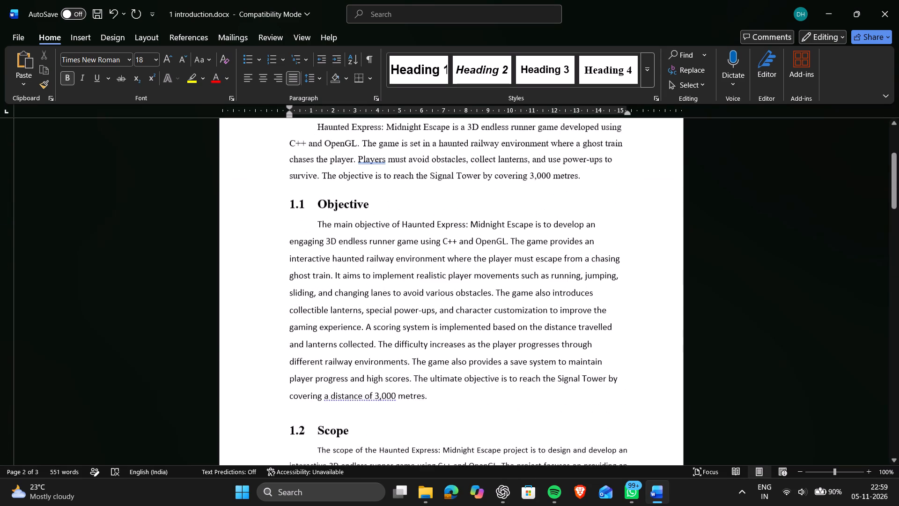
{"action": "scroll", "coordinate": [409, 410], "scroll_direction": "up", "scroll_amount": 4}
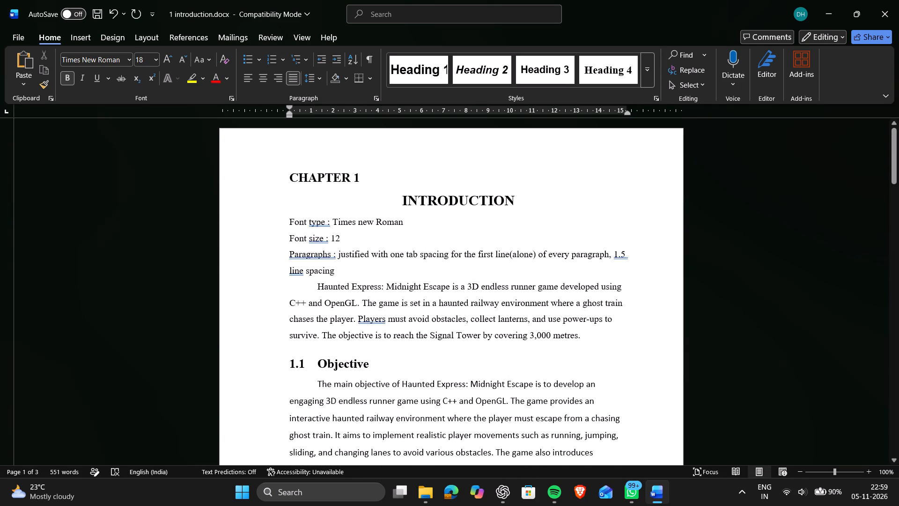
{"action": "left_click_drag", "start_coordinate": [344, 268], "coordinate": [297, 219]}
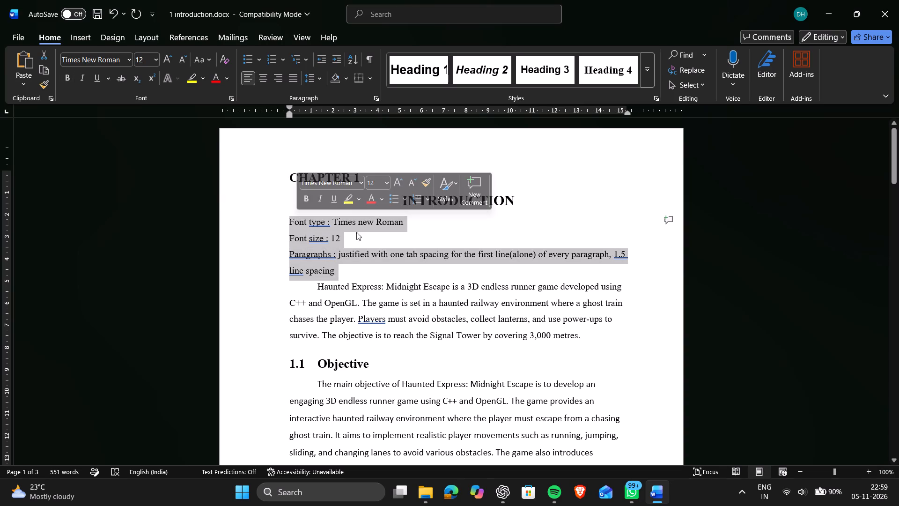
{"action": "key", "text": "BackSpace"}
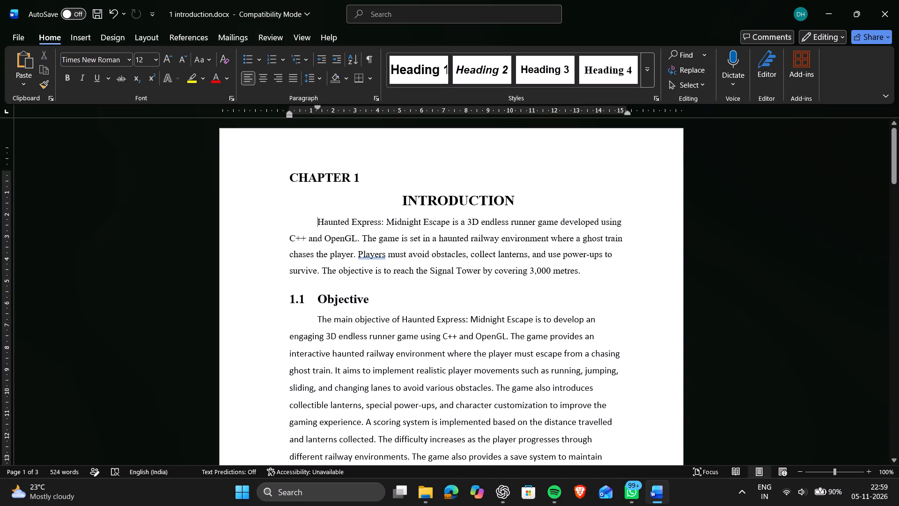
Justify the introductory Haunted Express paragraph and the 1.1 Objective paragraph.
{"action": "left_click_drag", "start_coordinate": [582, 268], "coordinate": [315, 223]}
{"action": "key", "text": "ctrl+j"}
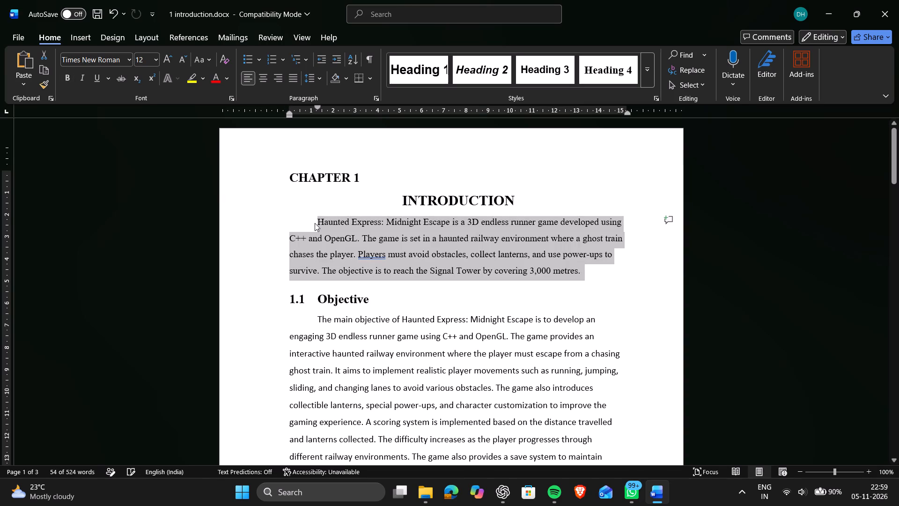
{"action": "scroll", "coordinate": [400, 313], "scroll_direction": "down", "scroll_amount": 2}
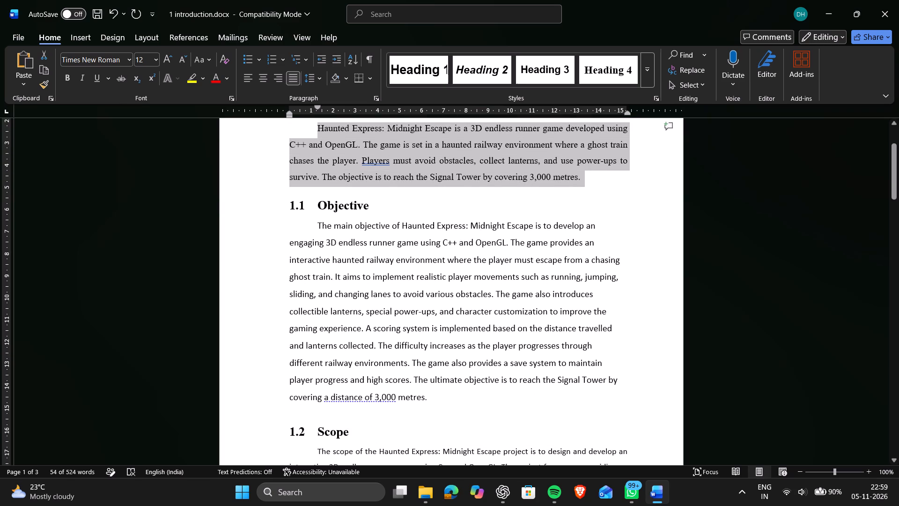
{"action": "left_click_drag", "start_coordinate": [432, 406], "coordinate": [317, 226]}
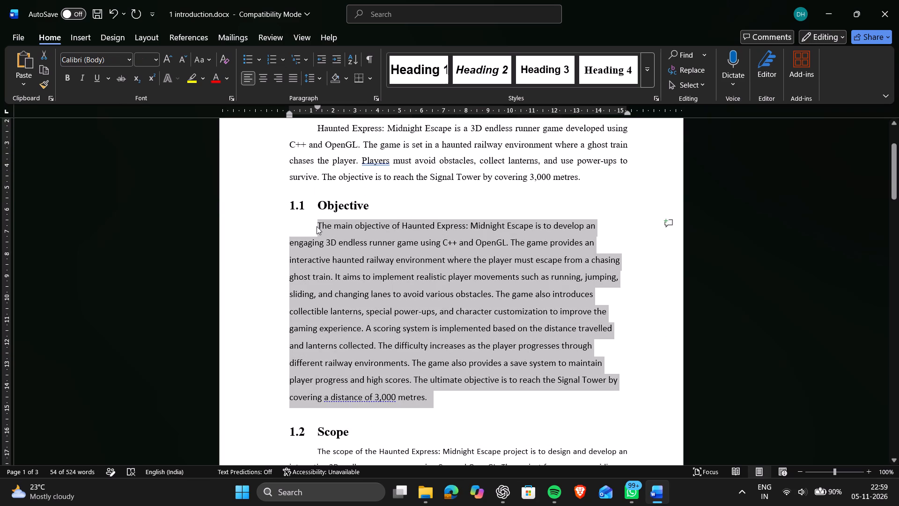
{"action": "key", "text": "ctrl+j"}
Set the 1.2 Scope paragraph's font size to 12 and apply justified alignment.
{"action": "scroll", "coordinate": [341, 248], "scroll_direction": "down", "scroll_amount": 5}
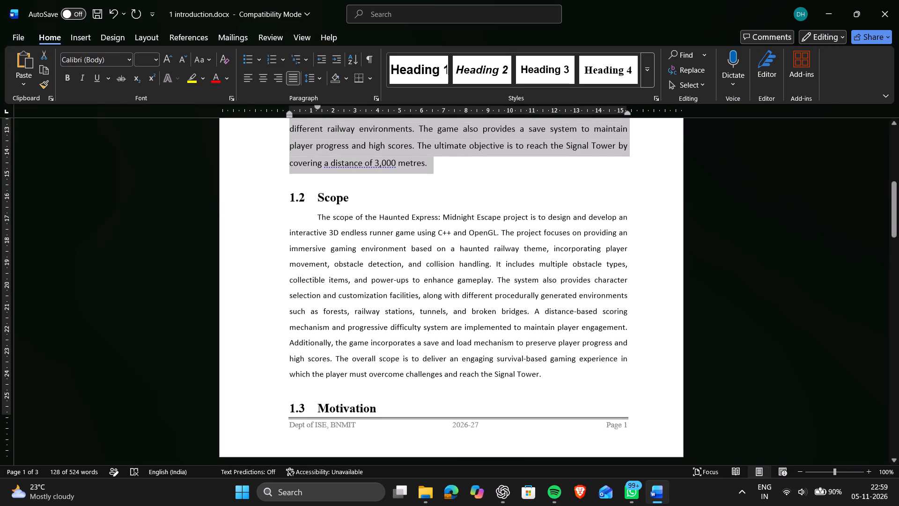
{"action": "left_click_drag", "start_coordinate": [548, 378], "coordinate": [328, 216]}
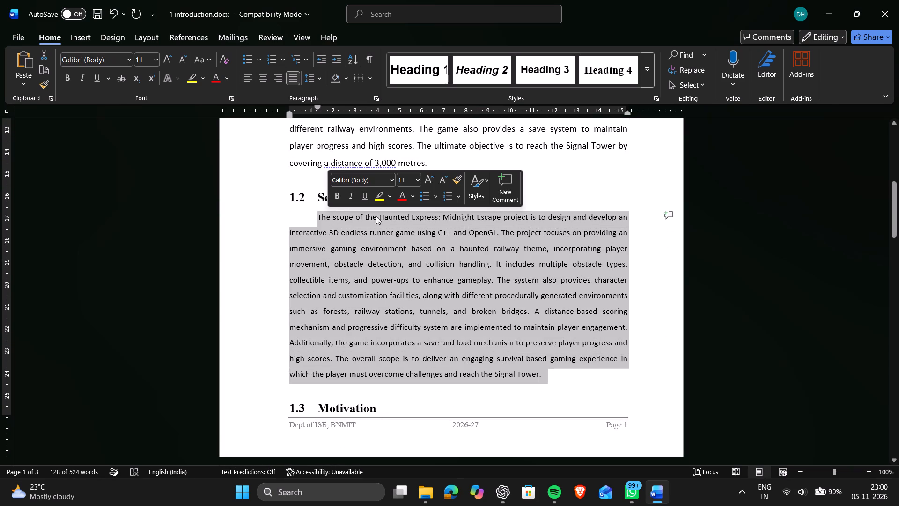
{"action": "left_click", "coordinate": [413, 180]}
{"action": "left_click", "coordinate": [415, 179]}
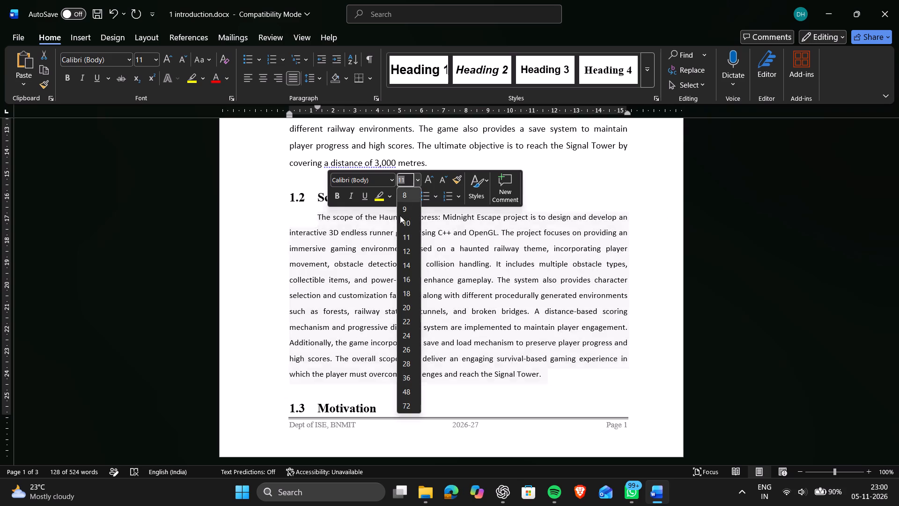
{"action": "left_click", "coordinate": [410, 251]}
{"action": "key", "text": "ctrl+j"}
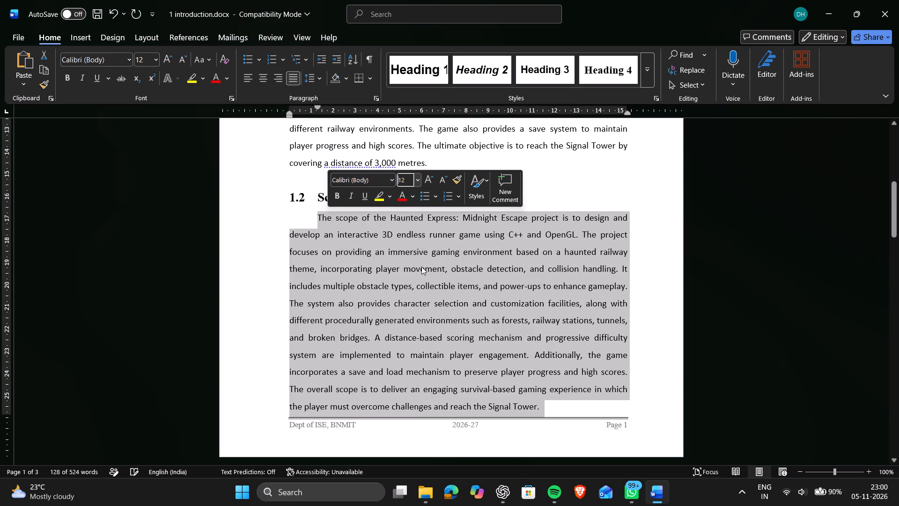
Set the 1.3 Motivation paragraph's font size to 12, check its line spacing option, and apply justified alignment.
{"action": "scroll", "coordinate": [429, 272], "scroll_direction": "down", "scroll_amount": 3}
{"action": "scroll", "coordinate": [480, 350], "scroll_direction": "down", "scroll_amount": 3}
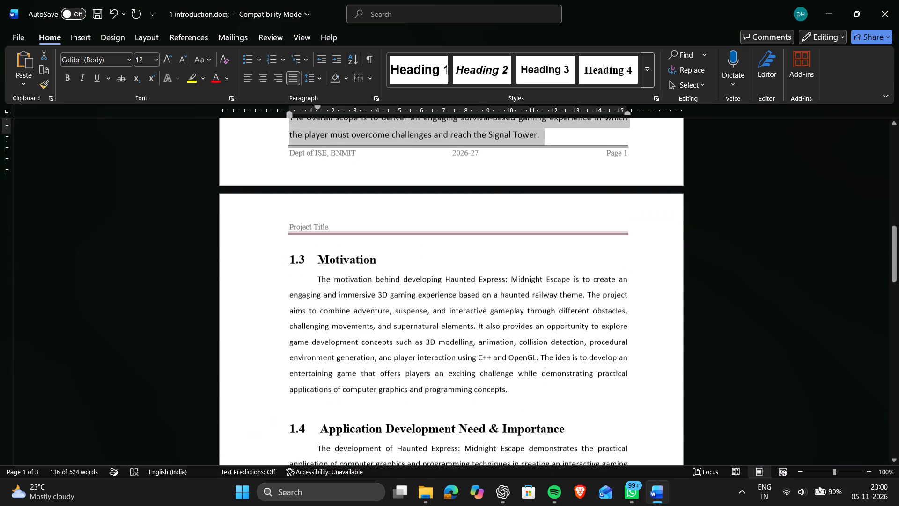
{"action": "left_click_drag", "start_coordinate": [509, 379], "coordinate": [321, 262]}
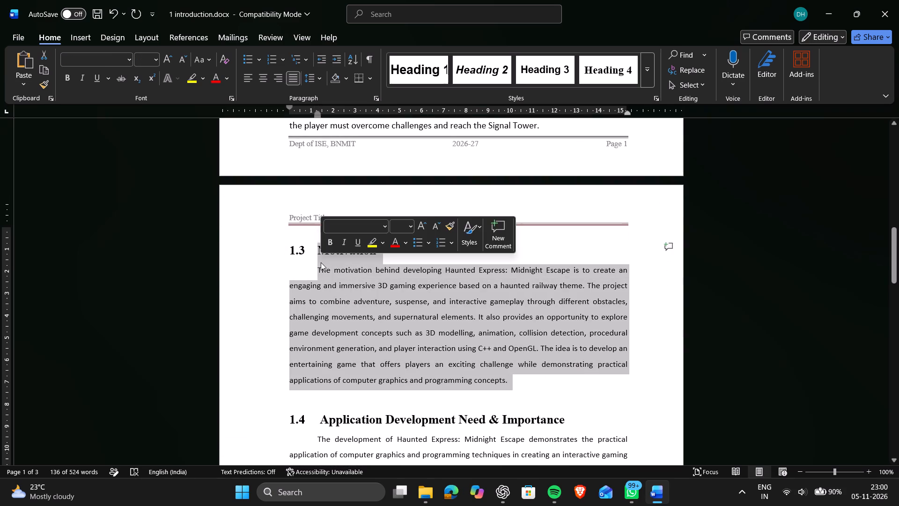
{"action": "left_click", "coordinate": [347, 289]}
{"action": "left_click", "coordinate": [498, 379]}
{"action": "left_click_drag", "start_coordinate": [526, 382], "coordinate": [437, 360]}
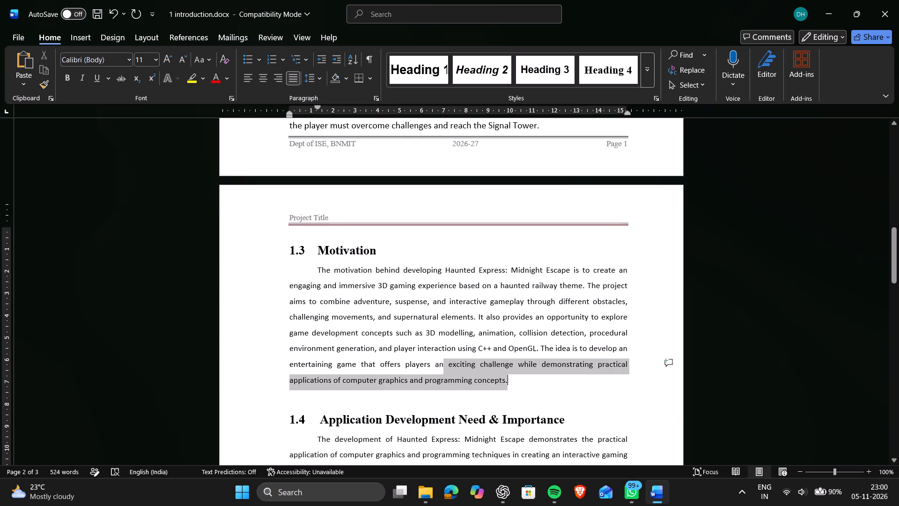
{"action": "left_click_drag", "start_coordinate": [437, 360], "coordinate": [322, 269]}
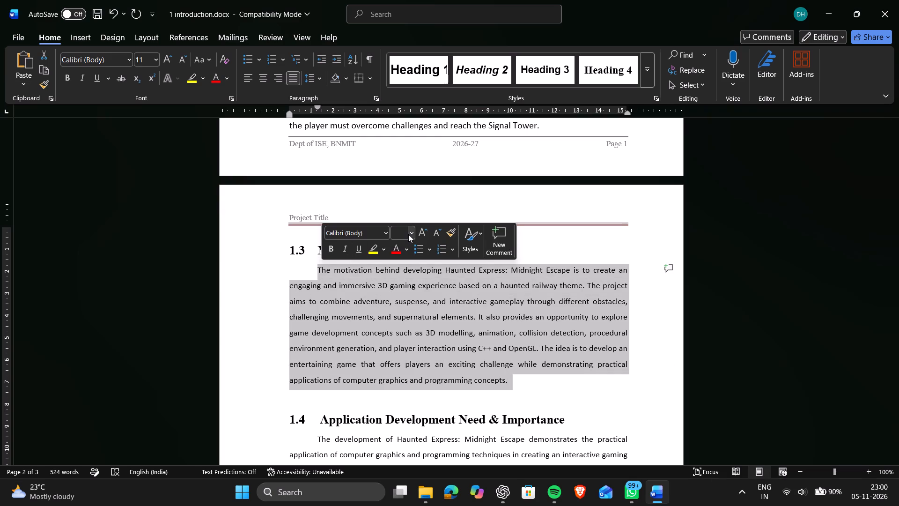
{"action": "left_click", "coordinate": [409, 234]}
{"action": "left_click", "coordinate": [405, 308]}
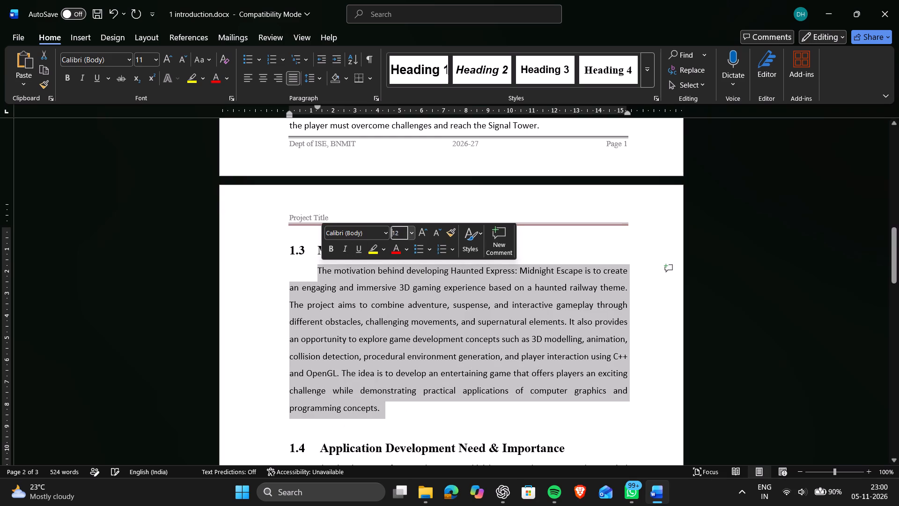
{"action": "left_click", "coordinate": [315, 83]}
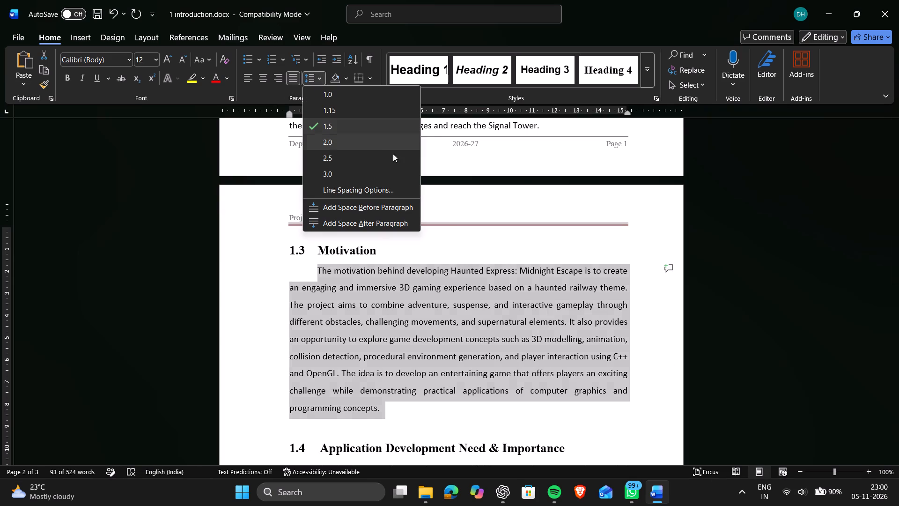
{"action": "left_click", "coordinate": [551, 323]}
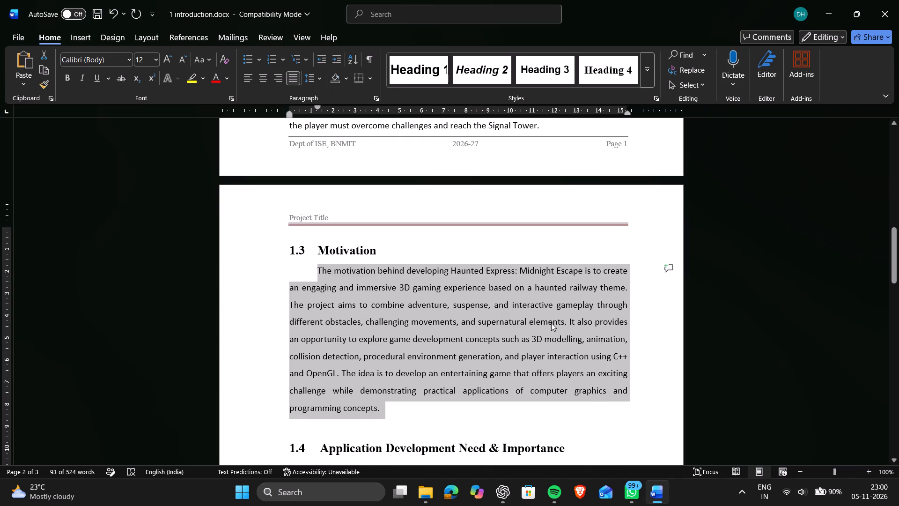
{"action": "key", "text": "ctrl+j"}
{"action": "key", "text": "ctrl+j"}
Set the font size of the paragraph under 1.4 Application Development Need & Importance to 12.
{"action": "scroll", "coordinate": [551, 323], "scroll_direction": "down", "scroll_amount": 4}
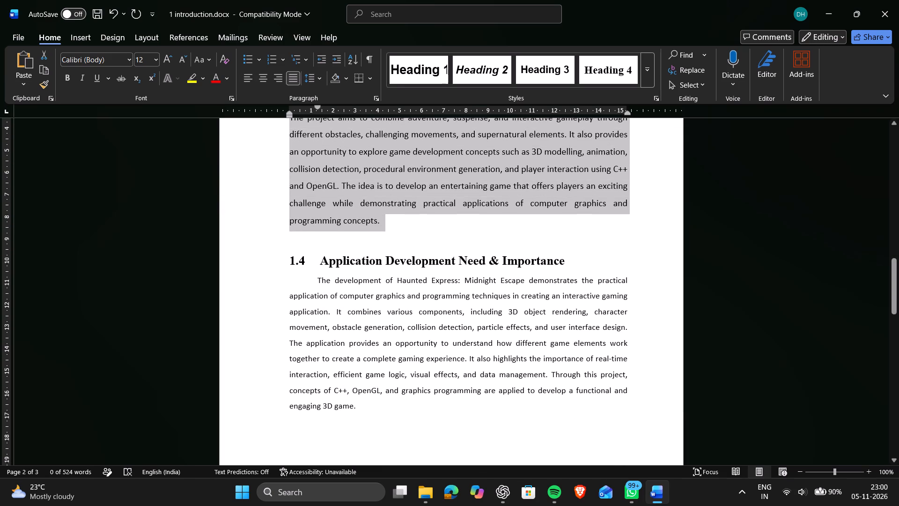
{"action": "left_click_drag", "start_coordinate": [362, 416], "coordinate": [330, 278]}
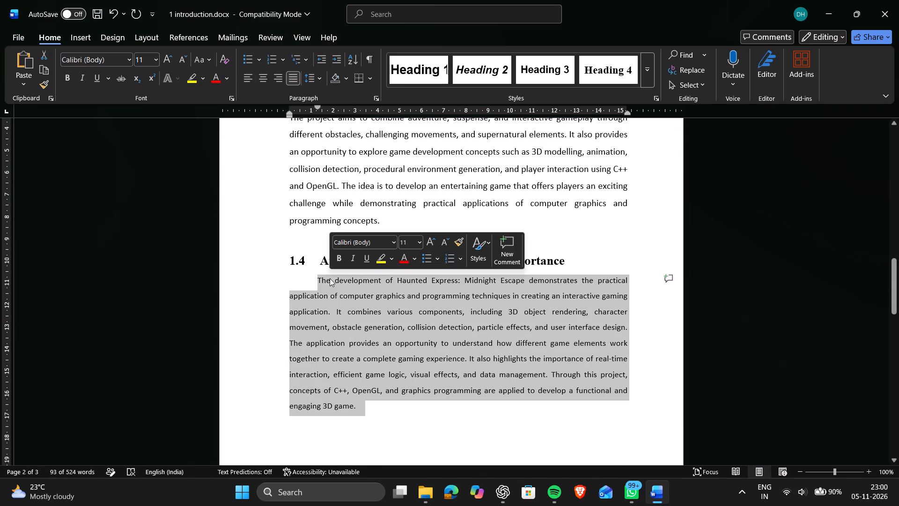
{"action": "left_click", "coordinate": [422, 244]}
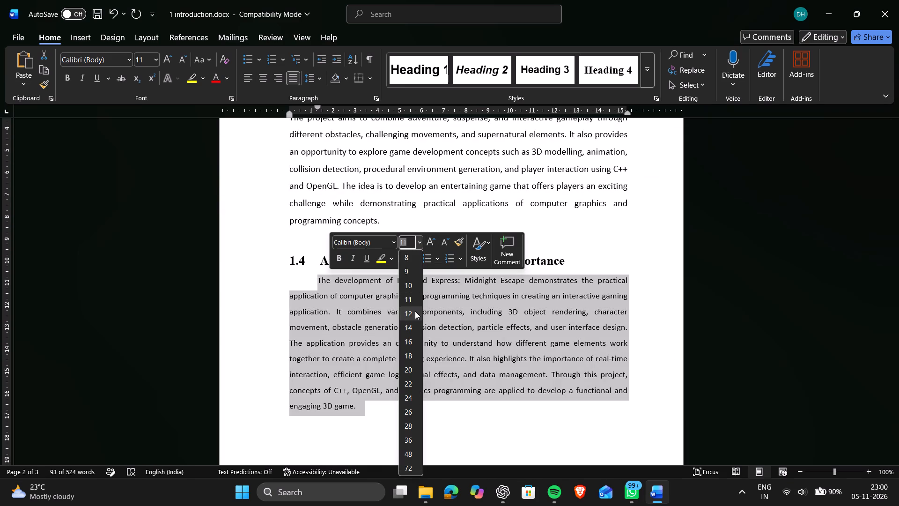
{"action": "left_click", "coordinate": [415, 311]}
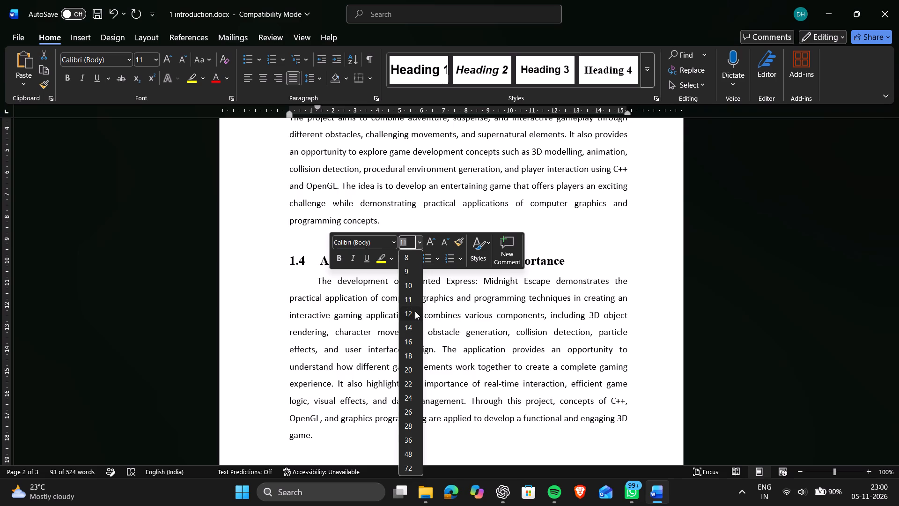
{"action": "scroll", "coordinate": [501, 359], "scroll_direction": "down", "scroll_amount": 3}
{"action": "left_click", "coordinate": [477, 383]}
Review the whole chapter's layout, from the blank trailing pages to the chapter title and down through the numbered sections.
{"action": "scroll", "coordinate": [477, 383], "scroll_direction": "down", "scroll_amount": 4}
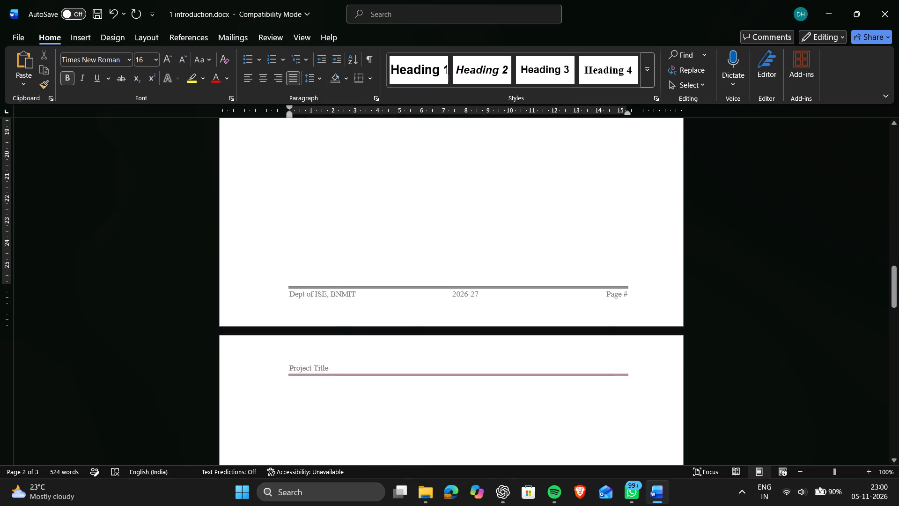
{"action": "scroll", "coordinate": [477, 383], "scroll_direction": "down", "scroll_amount": 16}
{"action": "scroll", "coordinate": [477, 383], "scroll_direction": "down", "scroll_amount": 6}
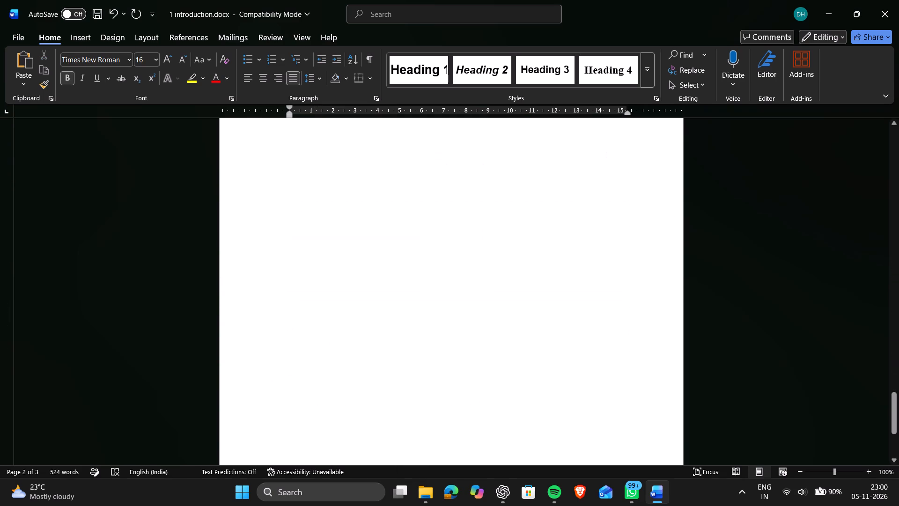
{"action": "scroll", "coordinate": [477, 383], "scroll_direction": "up", "scroll_amount": 1}
{"action": "scroll", "coordinate": [477, 383], "scroll_direction": "down", "scroll_amount": 10}
{"action": "scroll", "coordinate": [476, 382], "scroll_direction": "up", "scroll_amount": 12}
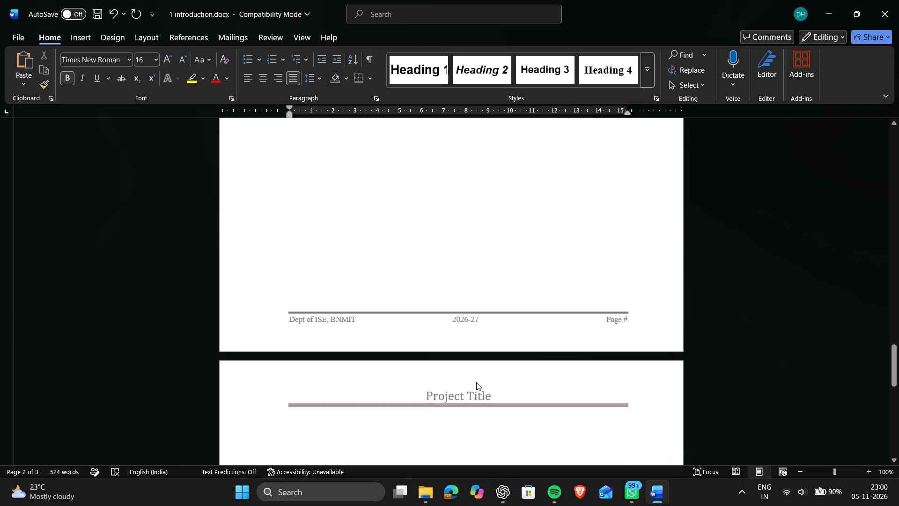
{"action": "scroll", "coordinate": [476, 382], "scroll_direction": "up", "scroll_amount": 20}
{"action": "scroll", "coordinate": [476, 382], "scroll_direction": "up", "scroll_amount": 3}
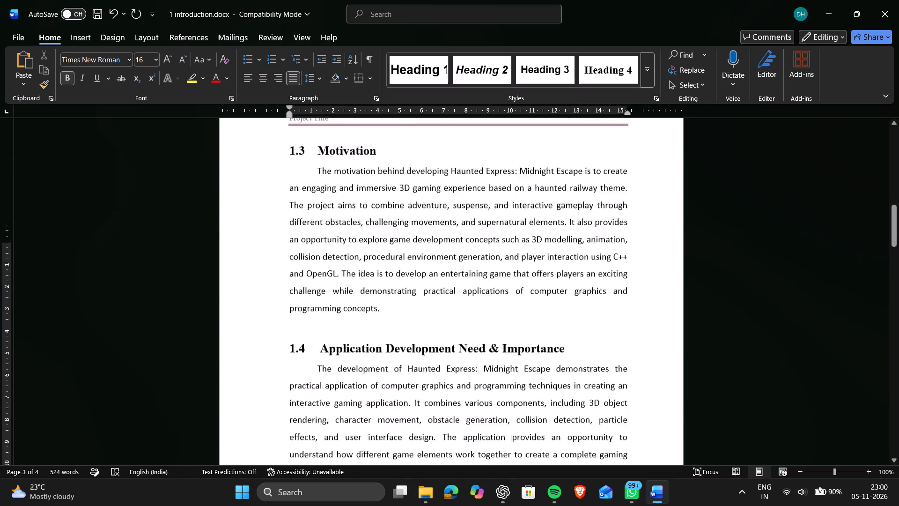
{"action": "scroll", "coordinate": [476, 382], "scroll_direction": "up", "scroll_amount": 12}
{"action": "scroll", "coordinate": [476, 382], "scroll_direction": "up", "scroll_amount": 9}
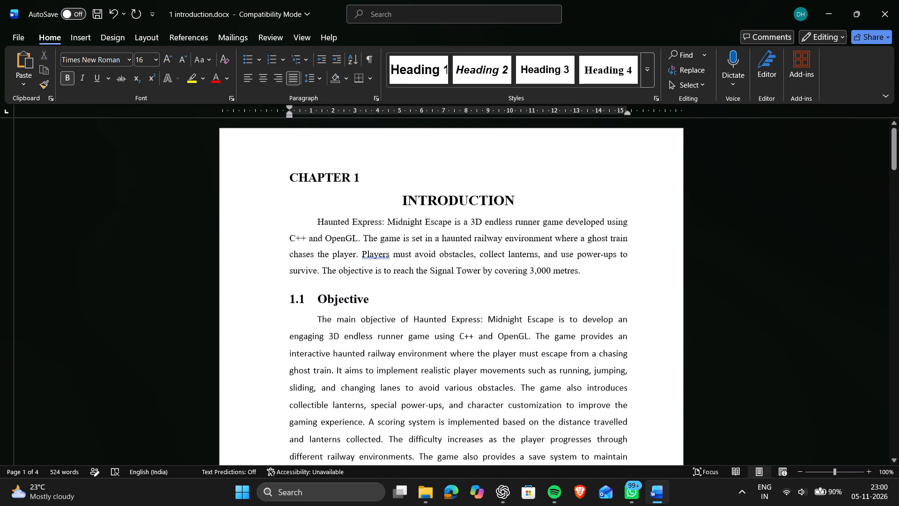
{"action": "scroll", "coordinate": [476, 382], "scroll_direction": "down", "scroll_amount": 10}
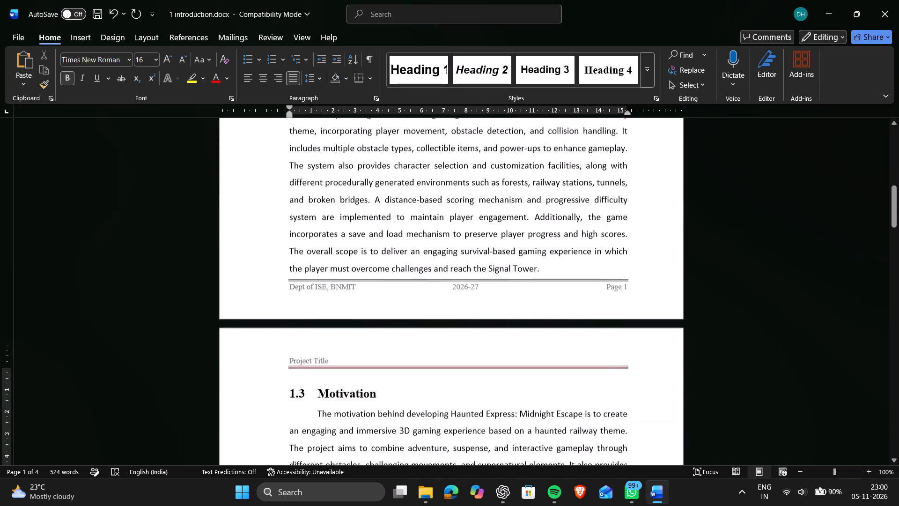
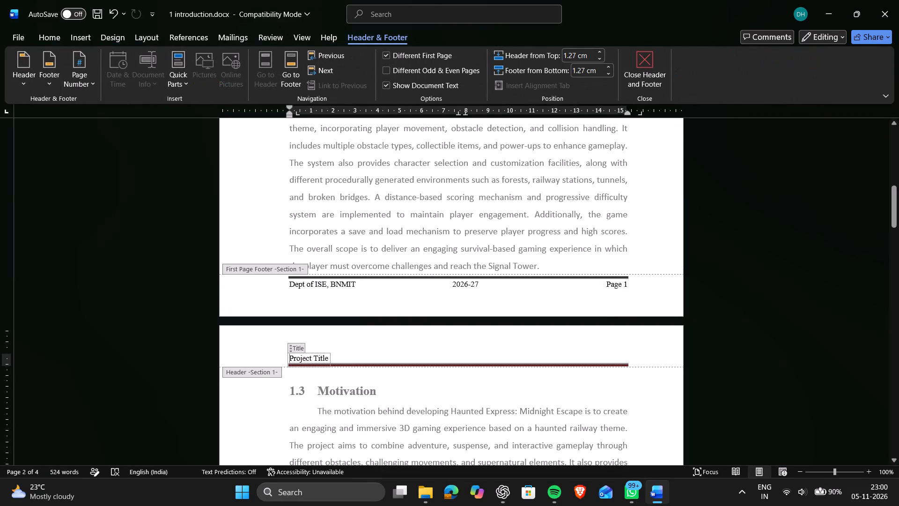
Replace the project title placeholder in the page header with Haunted Express and return to the body text.
{"action": "key", "text": "ctrl+a"}
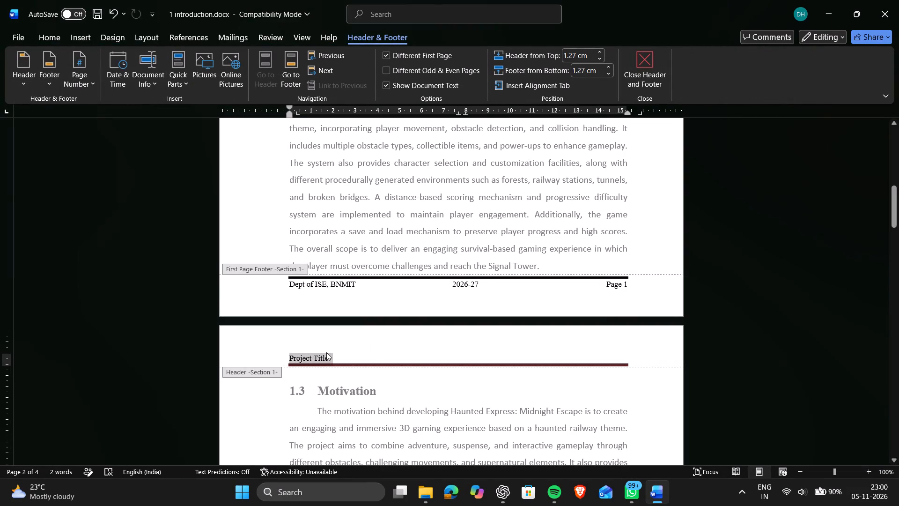
{"action": "key", "text": "shift+h"}
{"action": "type", "text": "anu"}
{"action": "key", "text": "BackSpace"}
{"action": "key", "text": "BackSpace"}
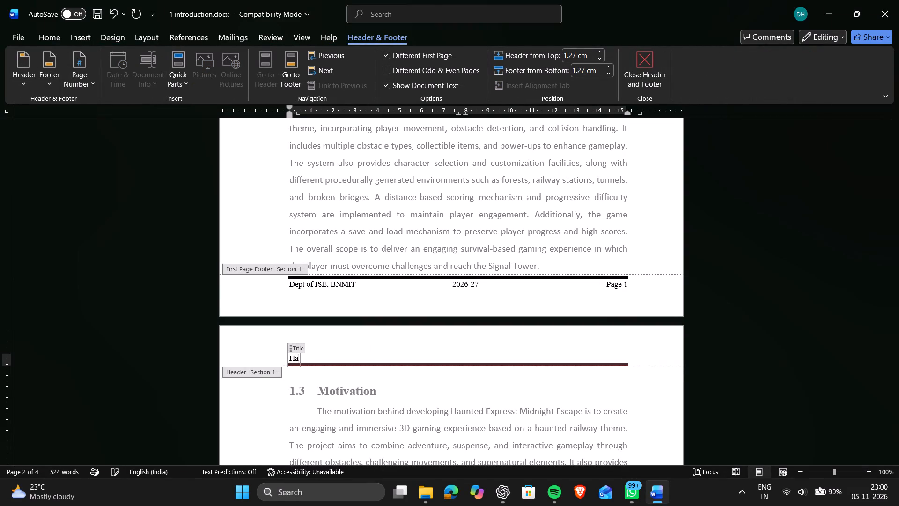
{"action": "type", "text": "unted"}
{"action": "key", "text": "space"}
{"action": "type", "text": "Express"}
{"action": "key", "text": "Return"}
{"action": "left_click", "coordinate": [460, 372]}
{"action": "double_click", "coordinate": [463, 380]}
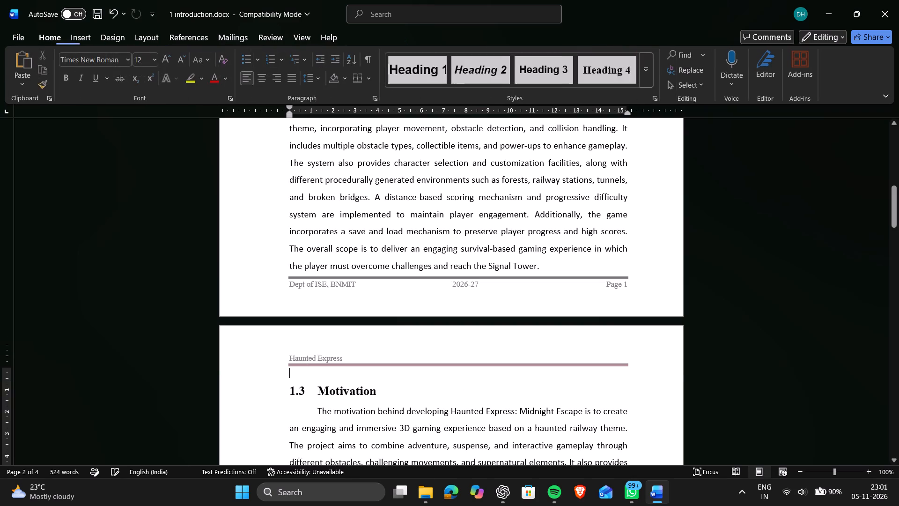
Examine the page headers, footers and section layout throughout the chapter.
{"action": "scroll", "coordinate": [461, 381], "scroll_direction": "up", "scroll_amount": 10}
{"action": "scroll", "coordinate": [461, 381], "scroll_direction": "down", "scroll_amount": 15}
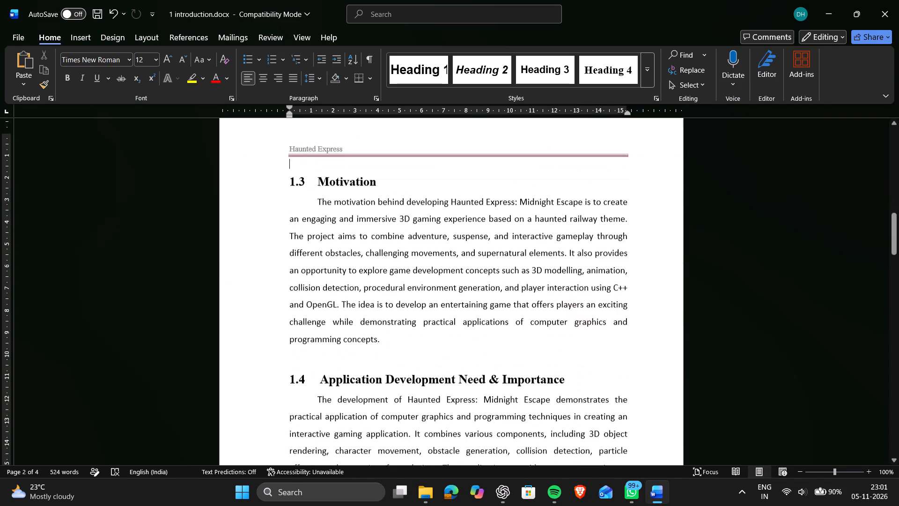
{"action": "scroll", "coordinate": [461, 381], "scroll_direction": "down", "scroll_amount": 10}
{"action": "scroll", "coordinate": [461, 381], "scroll_direction": "up", "scroll_amount": 2}
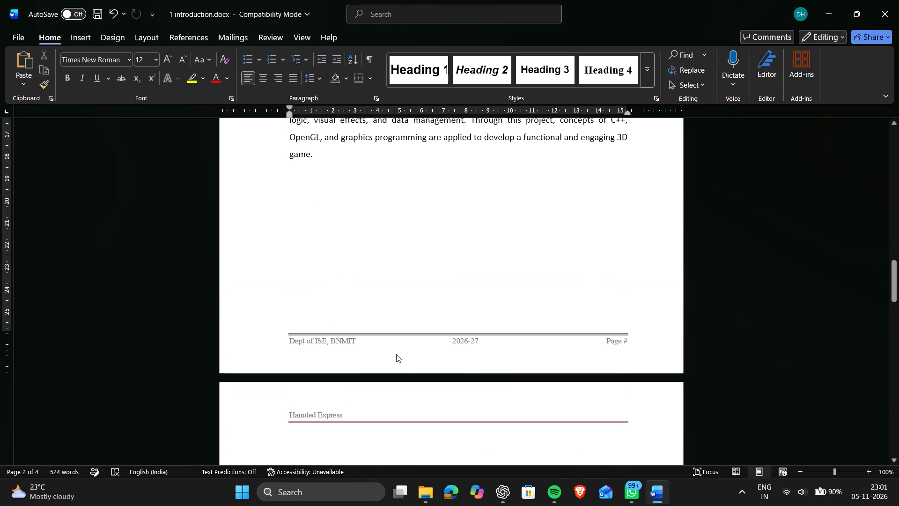
{"action": "scroll", "coordinate": [533, 333], "scroll_direction": "up", "scroll_amount": 6}
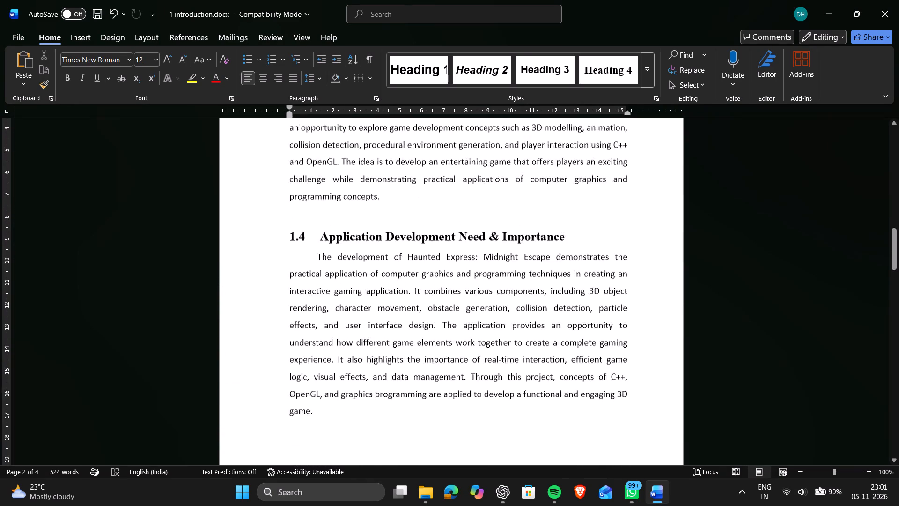
{"action": "scroll", "coordinate": [542, 332], "scroll_direction": "up", "scroll_amount": 16}
{"action": "scroll", "coordinate": [542, 332], "scroll_direction": "down", "scroll_amount": 1}
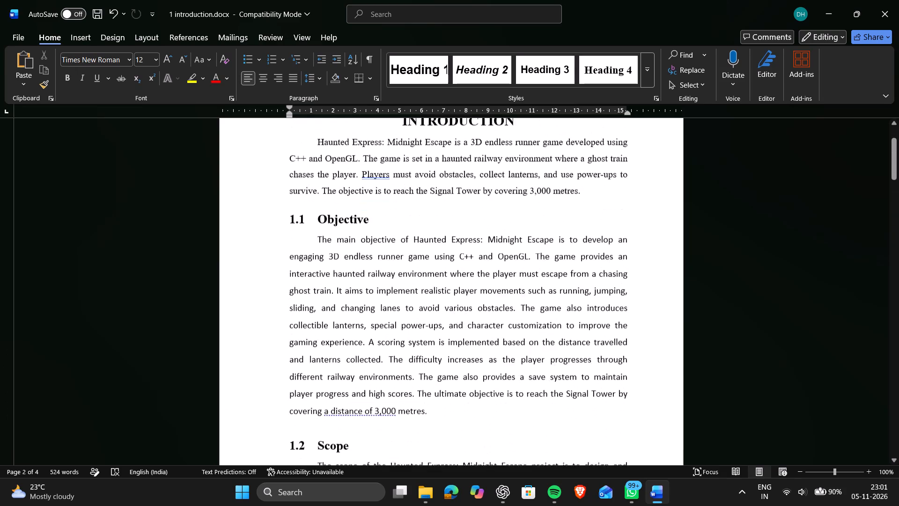
{"action": "scroll", "coordinate": [542, 332], "scroll_direction": "up", "scroll_amount": 5}
Replace the # placeholder after Page in the second page's footer with 2 and return to the body.
{"action": "scroll", "coordinate": [542, 332], "scroll_direction": "down", "scroll_amount": 20}
{"action": "scroll", "coordinate": [542, 332], "scroll_direction": "down", "scroll_amount": 5}
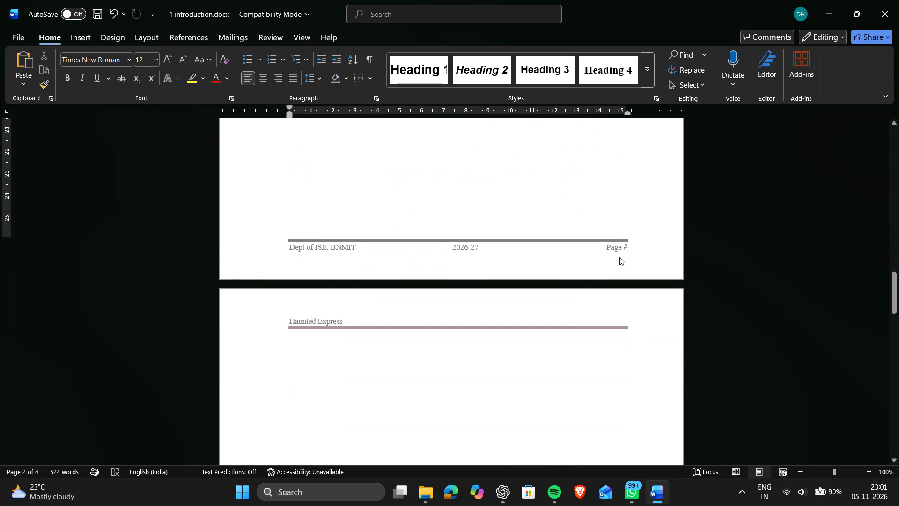
{"action": "double_click", "coordinate": [625, 251]}
{"action": "left_click", "coordinate": [629, 246]}
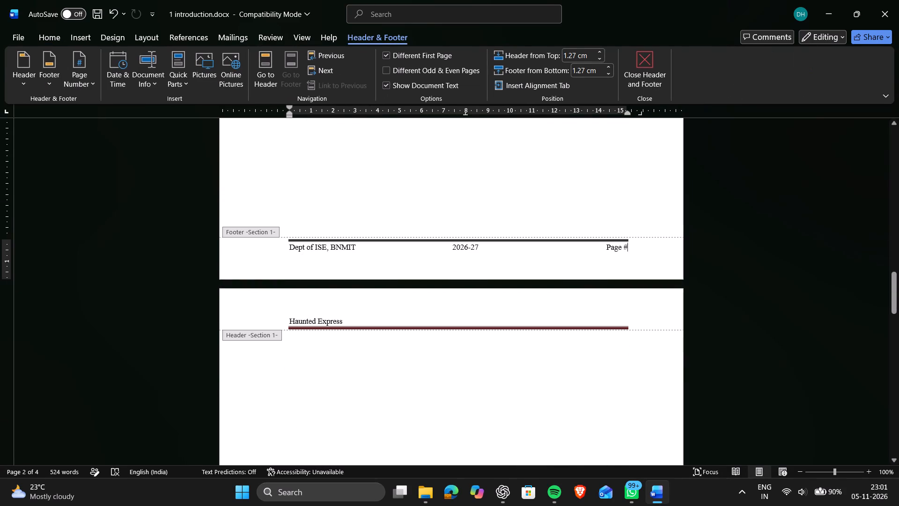
{"action": "key", "text": "BackSpace"}
{"action": "key", "text": "2"}
{"action": "scroll", "coordinate": [625, 283], "scroll_direction": "down", "scroll_amount": 5}
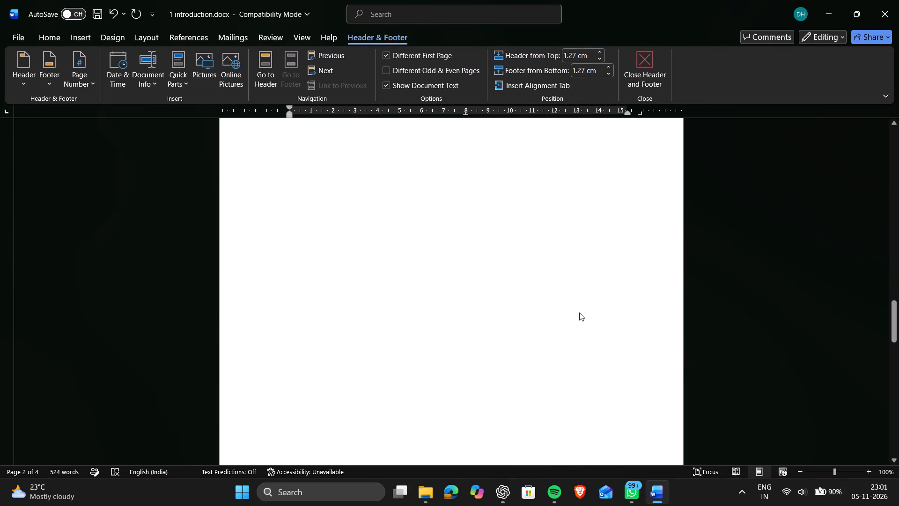
{"action": "left_click", "coordinate": [579, 313]}
{"action": "left_click", "coordinate": [579, 313]}
{"action": "left_click", "coordinate": [579, 313]}
Delete the empty lines that follow the middle of the blank third page to cut the excess trailing space.
{"action": "scroll", "coordinate": [579, 313], "scroll_direction": "up", "scroll_amount": 2}
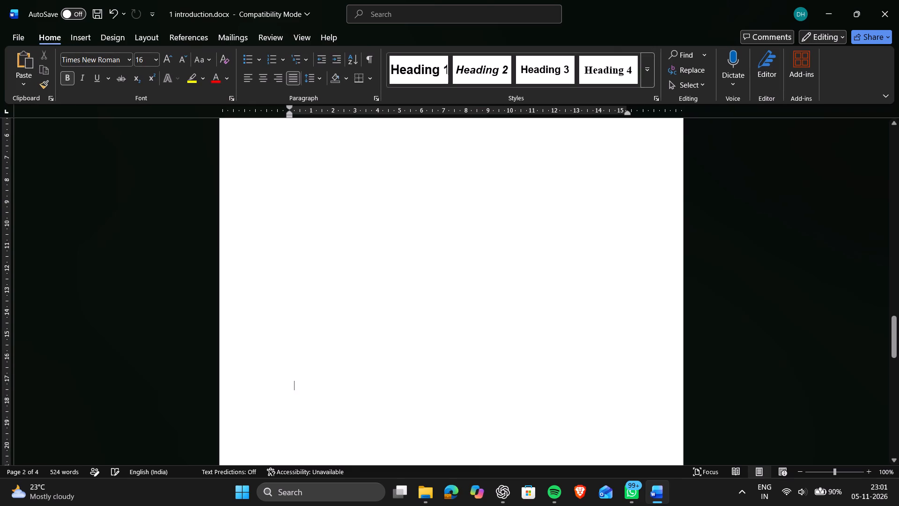
{"action": "scroll", "coordinate": [579, 313], "scroll_direction": "up", "scroll_amount": 8}
{"action": "scroll", "coordinate": [580, 313], "scroll_direction": "down", "scroll_amount": 6}
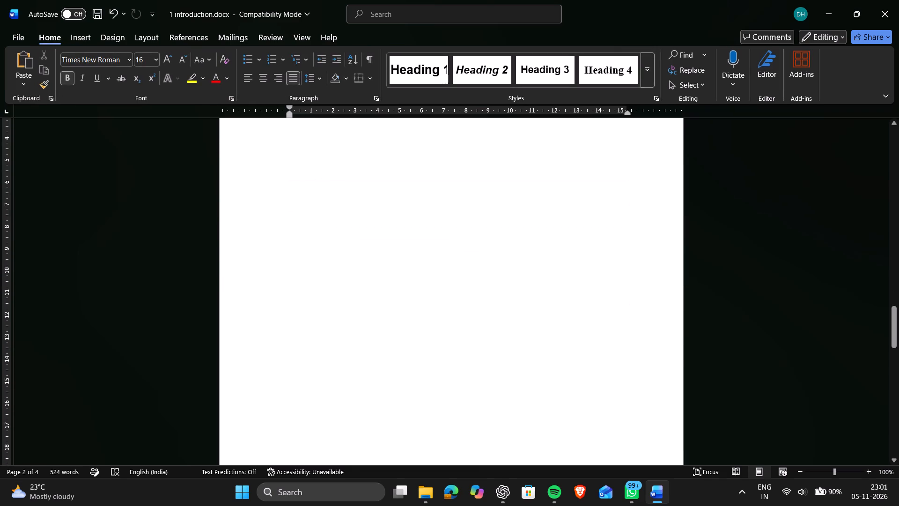
{"action": "right_click", "coordinate": [580, 313]}
{"action": "left_click", "coordinate": [478, 305]}
{"action": "key", "text": "Delete"}
{"action": "key", "text": "Delete"}
{"action": "key", "text": "Delete"}
{"action": "key", "text": "Delete"}
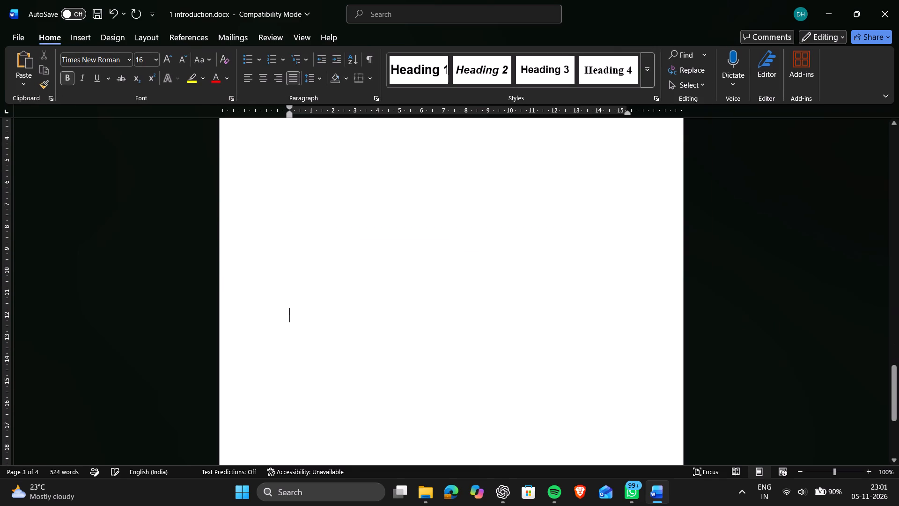
{"action": "key", "text": "Delete"}
{"action": "key", "text": "Delete"}
{"action": "key", "text": "Delete"}
{"action": "key", "text": "Delete"}
{"action": "key", "text": "Delete"}
{"action": "key", "text": "Delete"}
{"action": "key", "text": "Delete"}
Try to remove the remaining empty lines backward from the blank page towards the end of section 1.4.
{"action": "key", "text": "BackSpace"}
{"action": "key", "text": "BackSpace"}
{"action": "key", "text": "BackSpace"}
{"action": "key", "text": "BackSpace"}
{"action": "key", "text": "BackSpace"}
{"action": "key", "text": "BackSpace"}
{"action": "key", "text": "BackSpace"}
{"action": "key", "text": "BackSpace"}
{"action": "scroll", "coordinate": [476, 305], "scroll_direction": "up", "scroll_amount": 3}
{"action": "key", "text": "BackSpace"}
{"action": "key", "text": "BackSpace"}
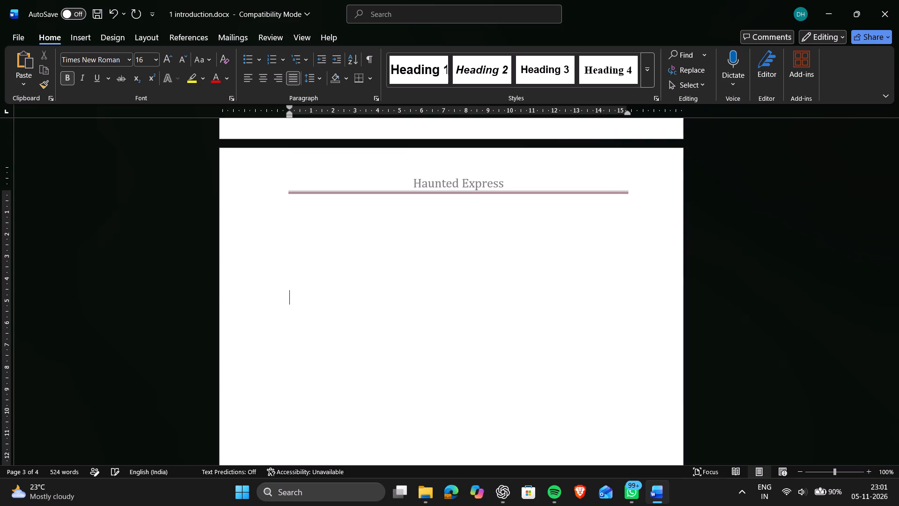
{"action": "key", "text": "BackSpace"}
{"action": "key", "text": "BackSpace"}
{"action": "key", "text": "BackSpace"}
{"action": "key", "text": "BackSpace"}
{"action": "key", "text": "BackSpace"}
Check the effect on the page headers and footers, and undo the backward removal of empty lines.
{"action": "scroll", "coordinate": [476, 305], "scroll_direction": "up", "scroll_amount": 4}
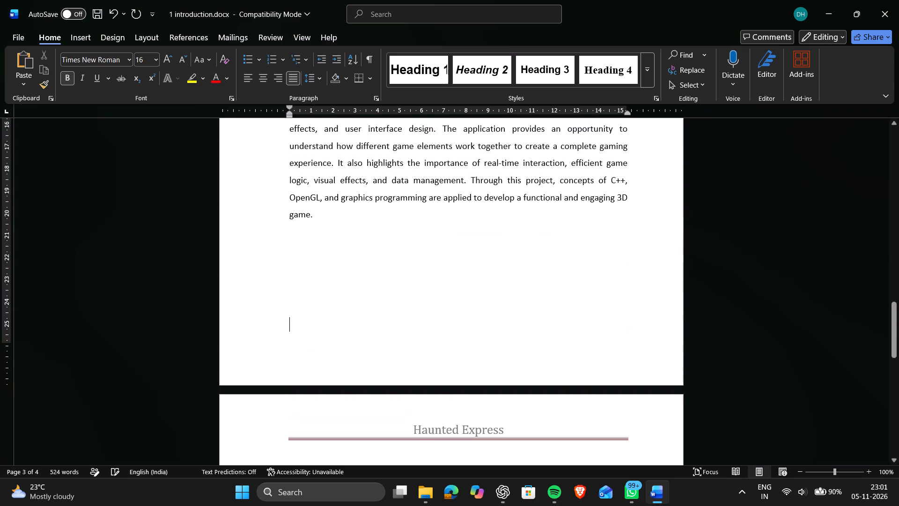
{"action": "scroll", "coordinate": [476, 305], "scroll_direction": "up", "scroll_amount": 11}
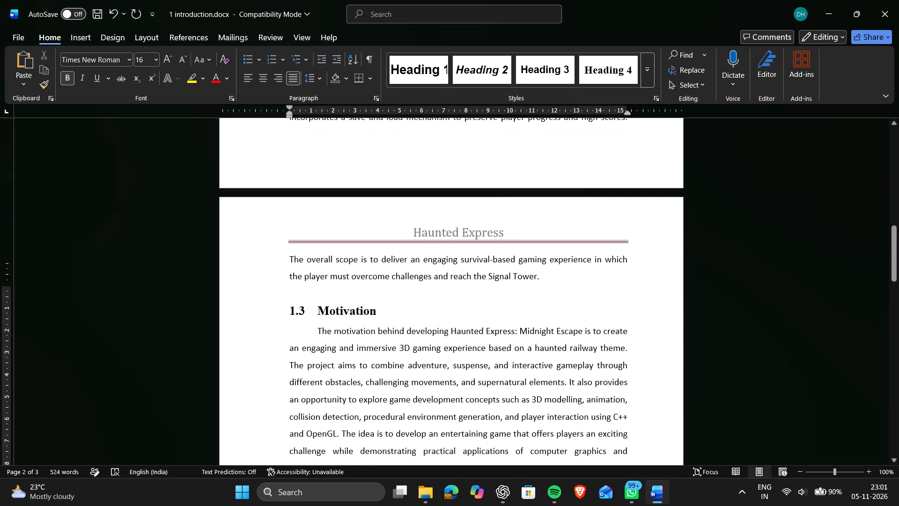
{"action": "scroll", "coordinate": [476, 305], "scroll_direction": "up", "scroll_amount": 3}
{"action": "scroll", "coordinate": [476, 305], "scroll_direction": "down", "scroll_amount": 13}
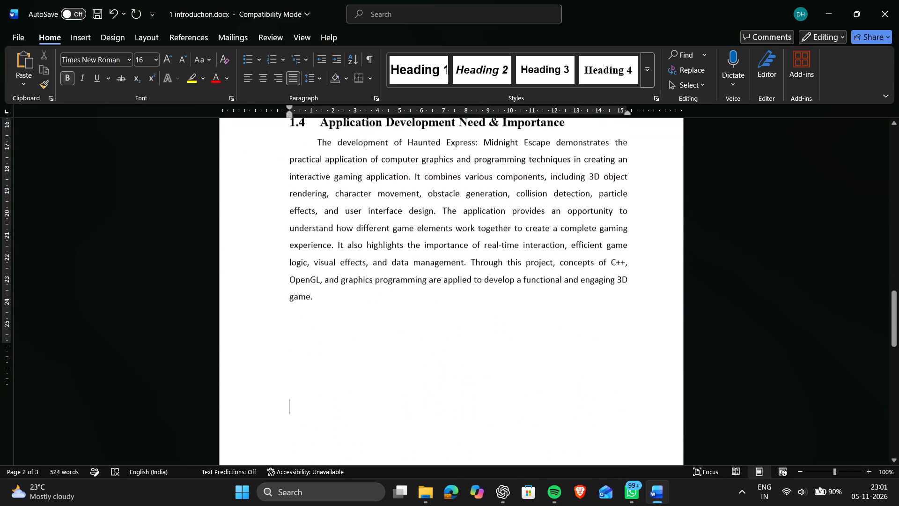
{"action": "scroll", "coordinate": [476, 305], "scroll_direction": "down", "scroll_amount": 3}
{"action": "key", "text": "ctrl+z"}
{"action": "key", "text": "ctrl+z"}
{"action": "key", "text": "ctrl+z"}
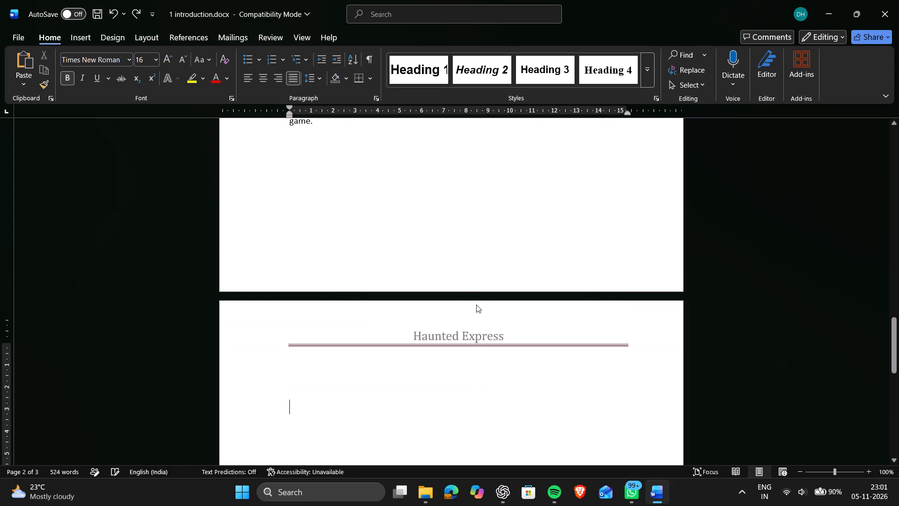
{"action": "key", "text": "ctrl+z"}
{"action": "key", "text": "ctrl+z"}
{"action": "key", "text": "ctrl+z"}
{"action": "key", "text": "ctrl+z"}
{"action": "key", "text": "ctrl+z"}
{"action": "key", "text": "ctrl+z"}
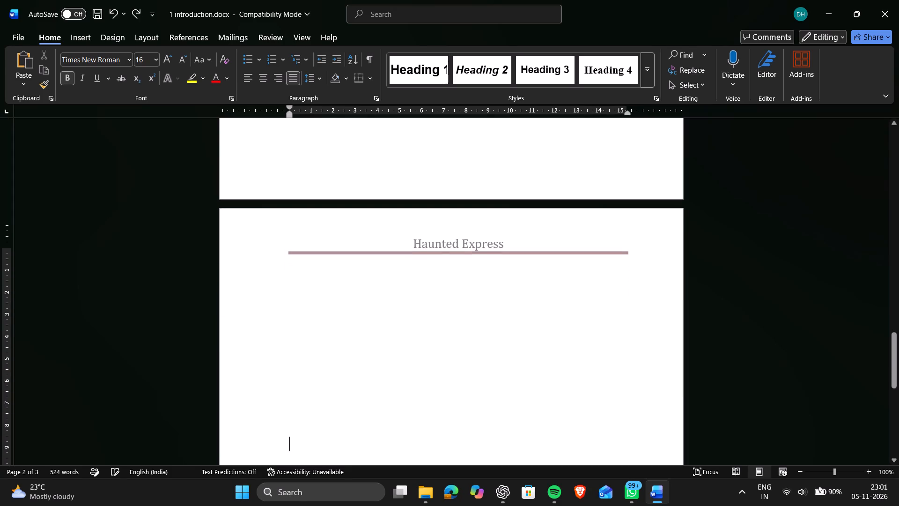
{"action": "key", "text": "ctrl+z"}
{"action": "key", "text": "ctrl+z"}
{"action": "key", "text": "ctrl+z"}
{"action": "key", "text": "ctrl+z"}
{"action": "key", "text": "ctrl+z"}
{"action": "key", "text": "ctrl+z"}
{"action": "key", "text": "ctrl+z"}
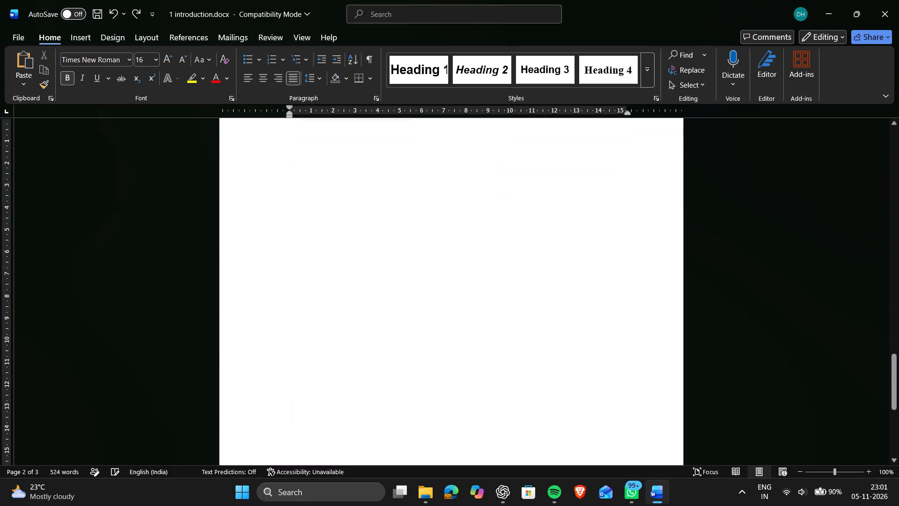
Check the headers and footers from section 1.3 through to the end of the trailing blank page.
{"action": "scroll", "coordinate": [476, 305], "scroll_direction": "up", "scroll_amount": 6}
{"action": "scroll", "coordinate": [476, 305], "scroll_direction": "down", "scroll_amount": 4}
{"action": "scroll", "coordinate": [476, 305], "scroll_direction": "up", "scroll_amount": 5}
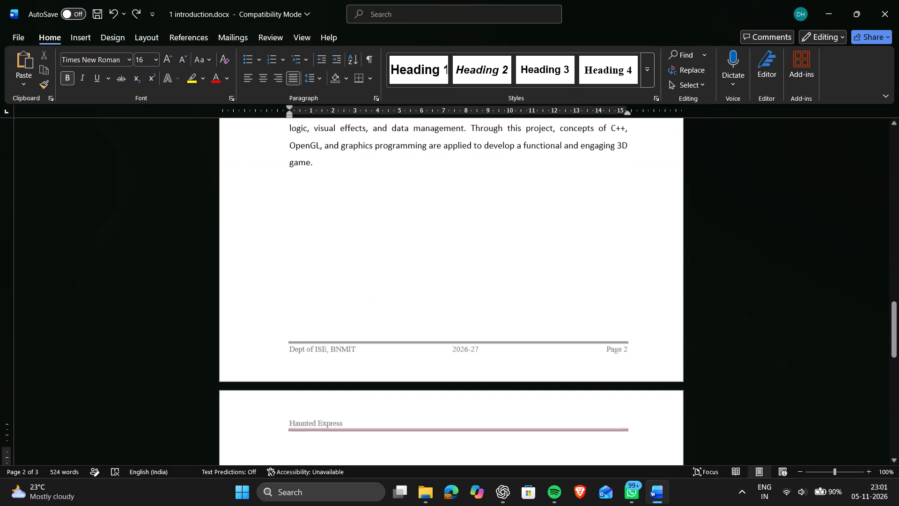
{"action": "scroll", "coordinate": [475, 305], "scroll_direction": "up", "scroll_amount": 10}
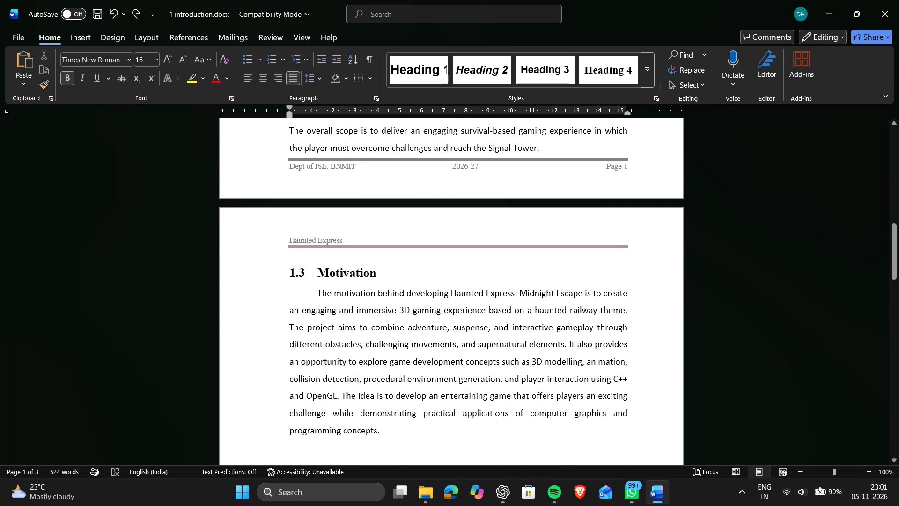
{"action": "left_click", "coordinate": [482, 289]}
{"action": "scroll", "coordinate": [482, 288], "scroll_direction": "down", "scroll_amount": 15}
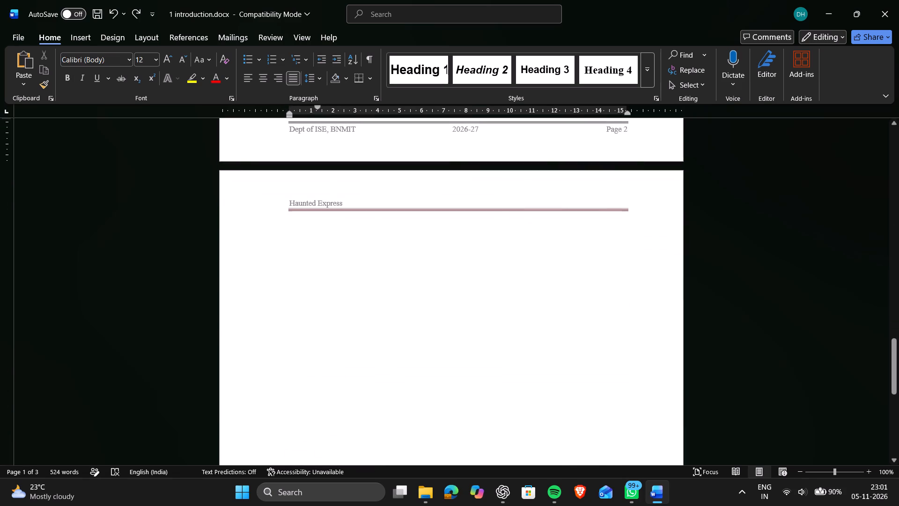
{"action": "scroll", "coordinate": [301, 238], "scroll_direction": "down", "scroll_amount": 18}
{"action": "right_click", "coordinate": [404, 278]}
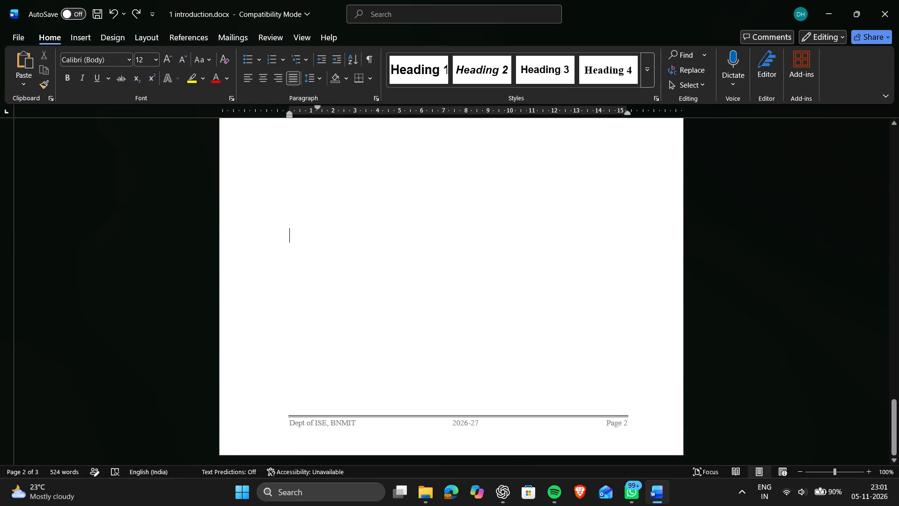
{"action": "left_click", "coordinate": [342, 233]}
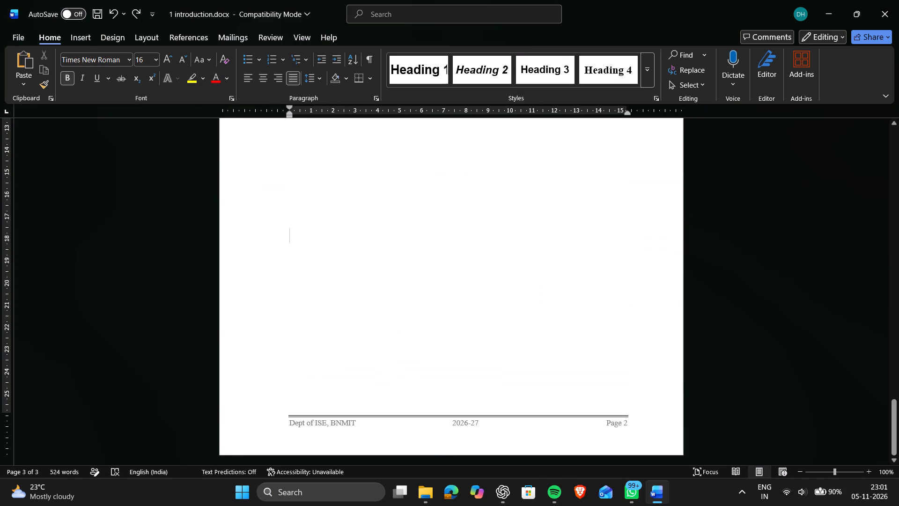
{"action": "scroll", "coordinate": [342, 233], "scroll_direction": "up", "scroll_amount": 4}
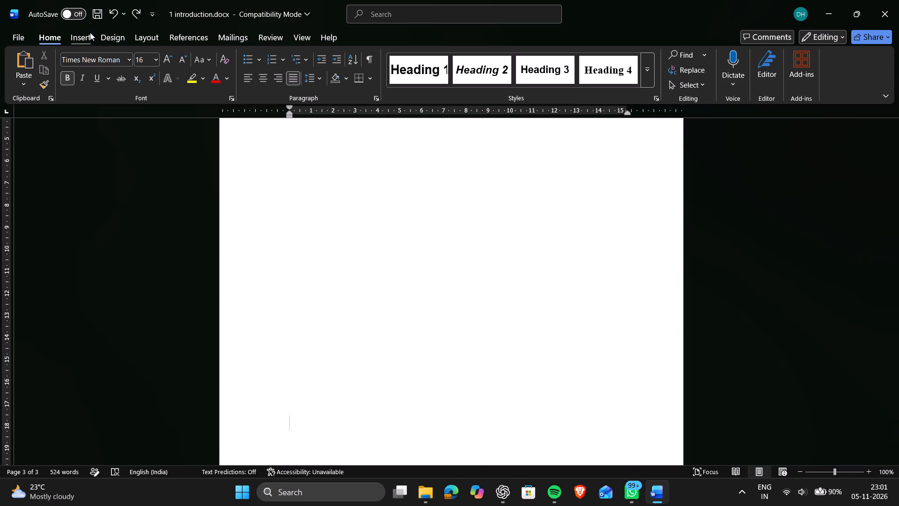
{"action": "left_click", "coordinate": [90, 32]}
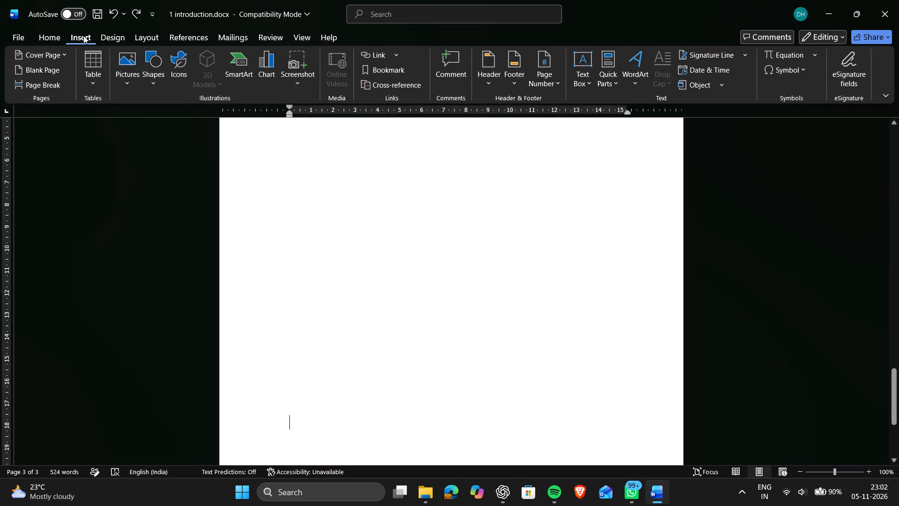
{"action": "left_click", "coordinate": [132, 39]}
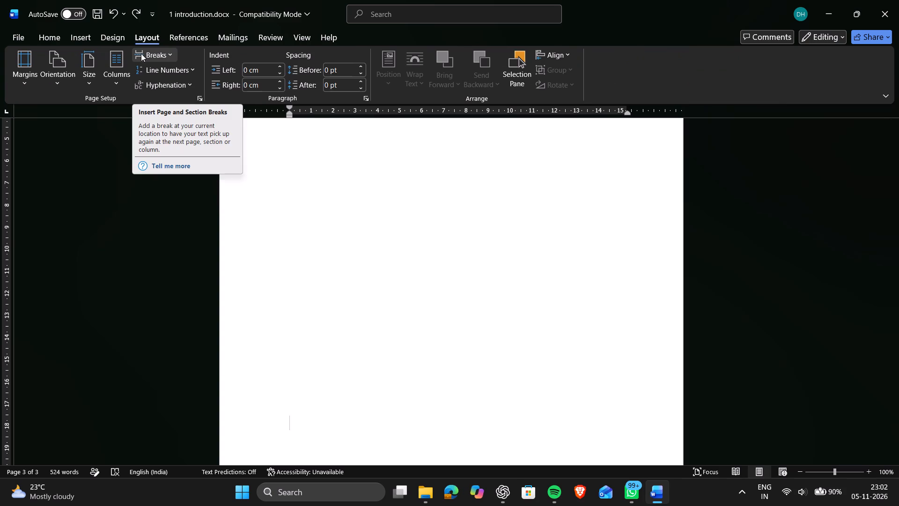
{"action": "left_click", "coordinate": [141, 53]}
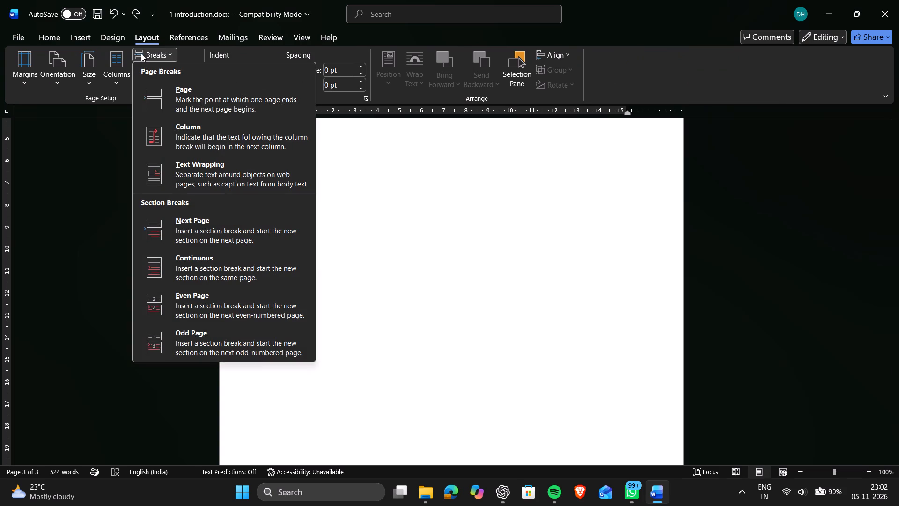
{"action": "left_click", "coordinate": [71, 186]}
Examine the blank third page and the space between the end of section 1.4 and the page 2 footer.
{"action": "scroll", "coordinate": [297, 251], "scroll_direction": "up", "scroll_amount": 1}
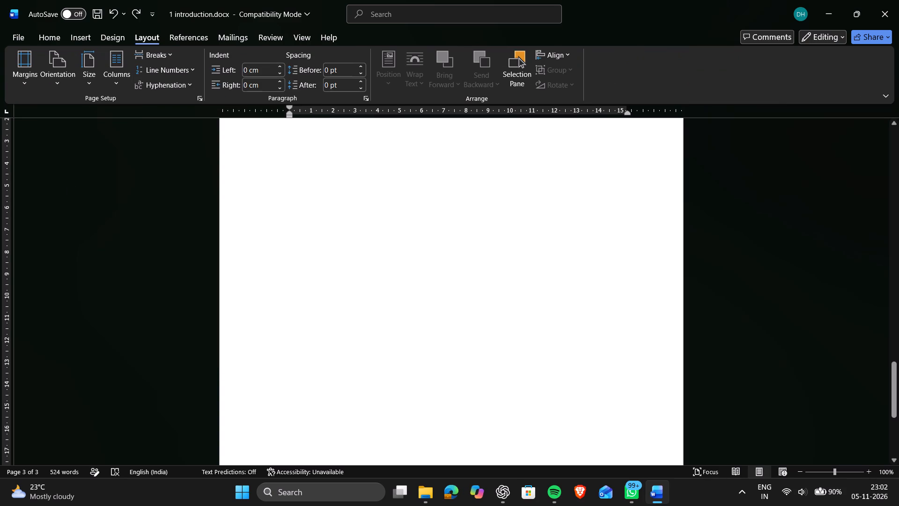
{"action": "scroll", "coordinate": [297, 251], "scroll_direction": "up", "scroll_amount": 2}
{"action": "left_click", "coordinate": [297, 251]}
{"action": "scroll", "coordinate": [295, 241], "scroll_direction": "up", "scroll_amount": 6}
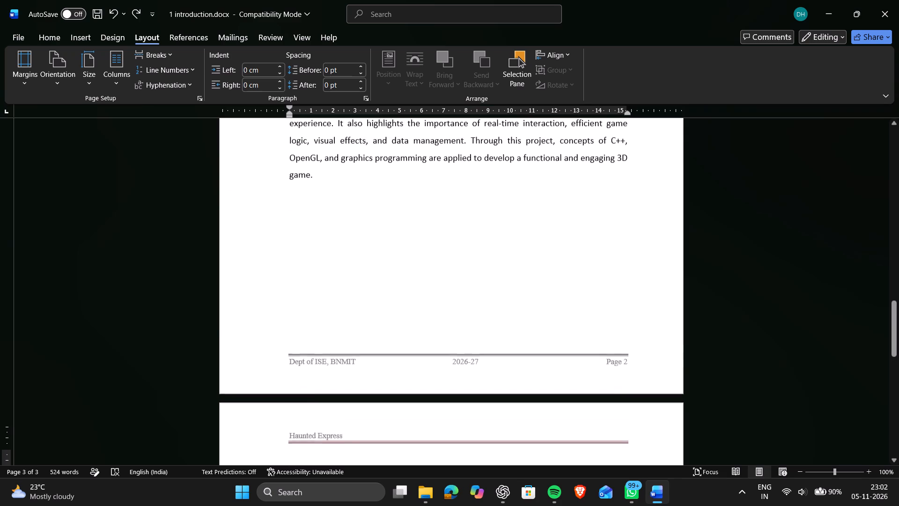
{"action": "scroll", "coordinate": [300, 209], "scroll_direction": "up", "scroll_amount": 2}
{"action": "scroll", "coordinate": [302, 202], "scroll_direction": "down", "scroll_amount": 1}
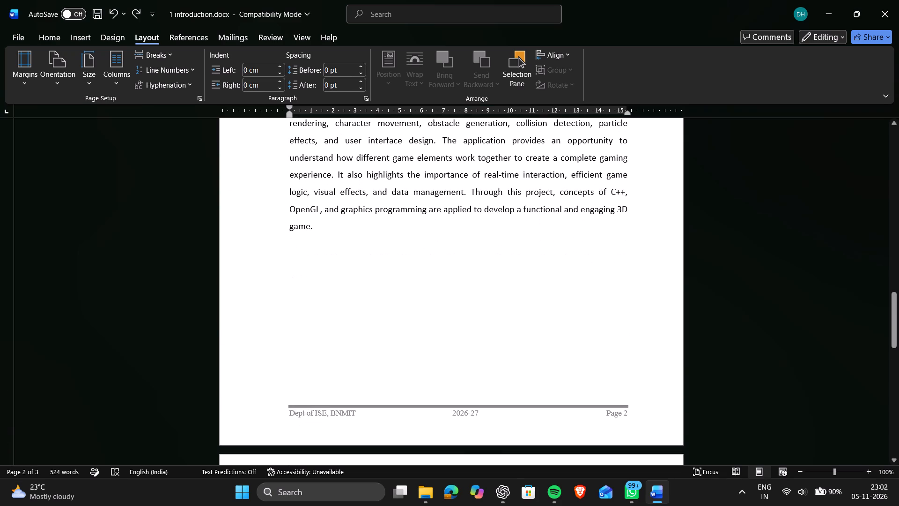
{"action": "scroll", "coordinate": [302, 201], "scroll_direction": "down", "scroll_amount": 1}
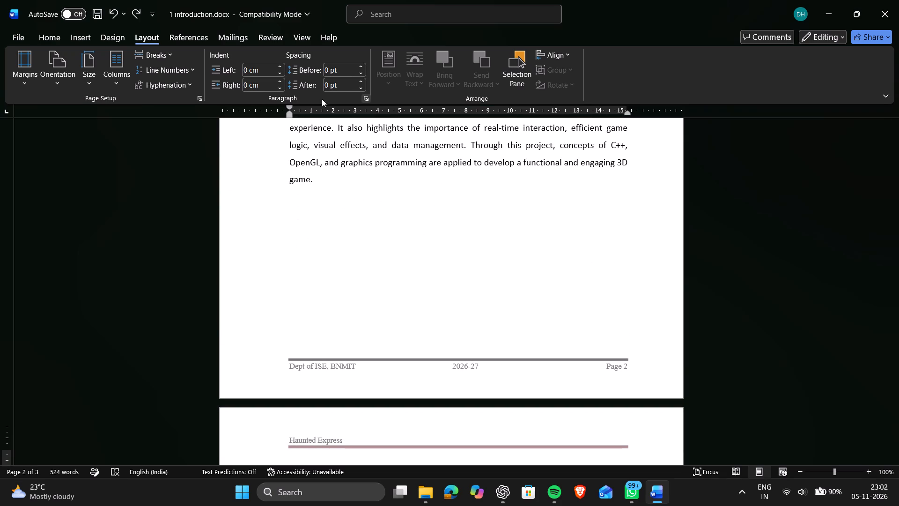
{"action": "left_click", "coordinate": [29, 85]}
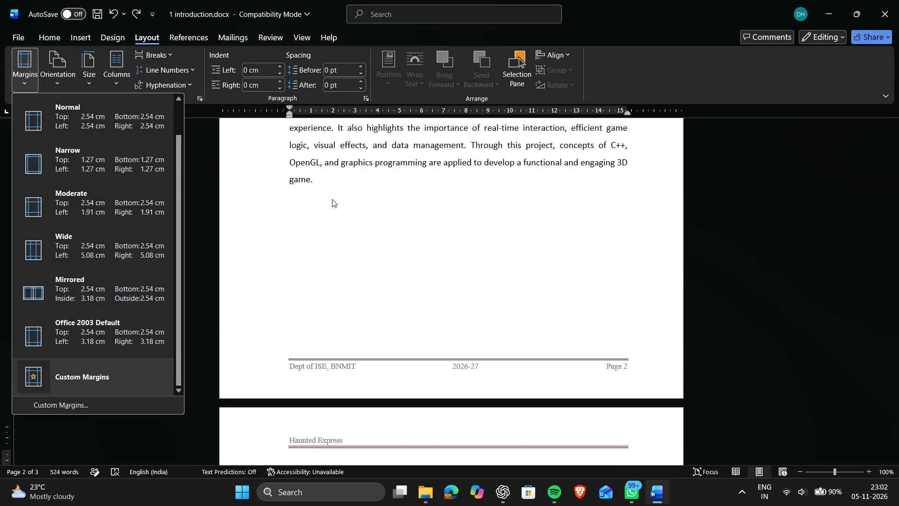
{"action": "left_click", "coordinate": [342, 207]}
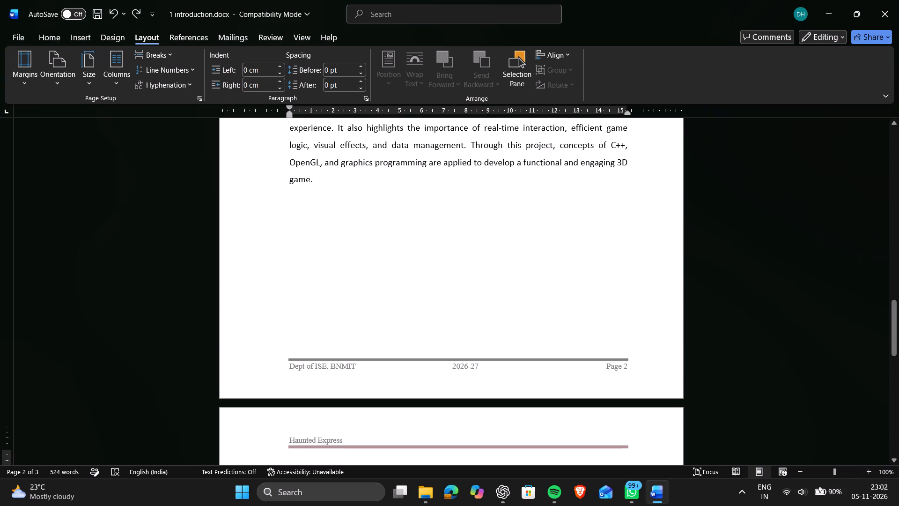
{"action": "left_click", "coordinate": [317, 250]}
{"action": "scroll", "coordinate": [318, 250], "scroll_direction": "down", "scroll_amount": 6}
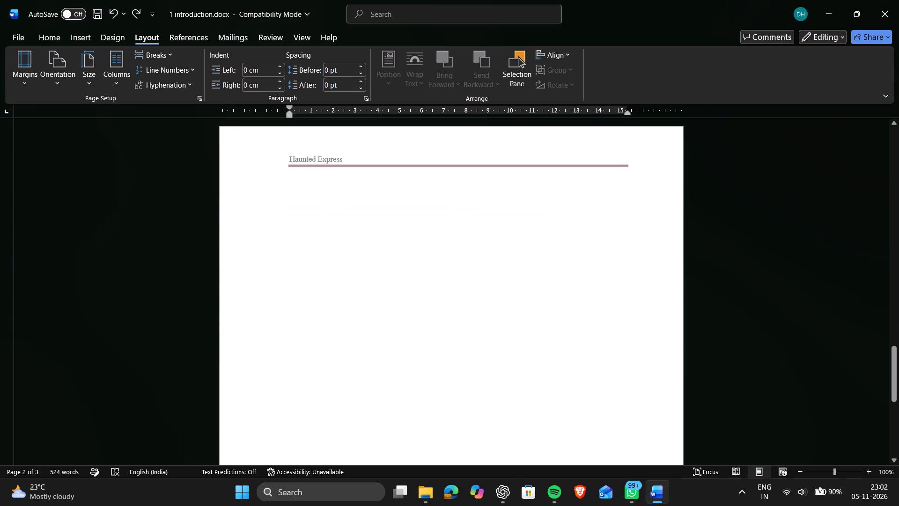
Open the Haunted Express header on the blank third page for editing and look through its context options.
{"action": "right_click", "coordinate": [432, 153]}
{"action": "double_click", "coordinate": [365, 152]}
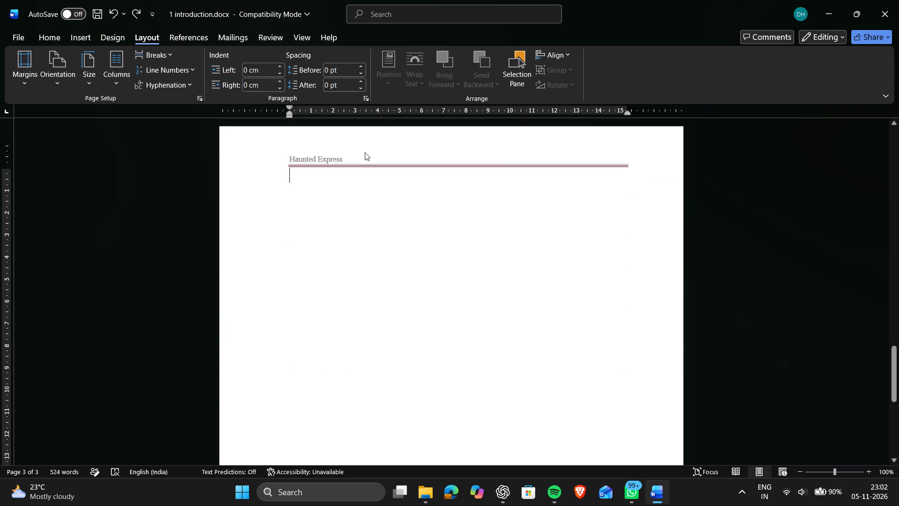
{"action": "triple_click", "coordinate": [365, 152]}
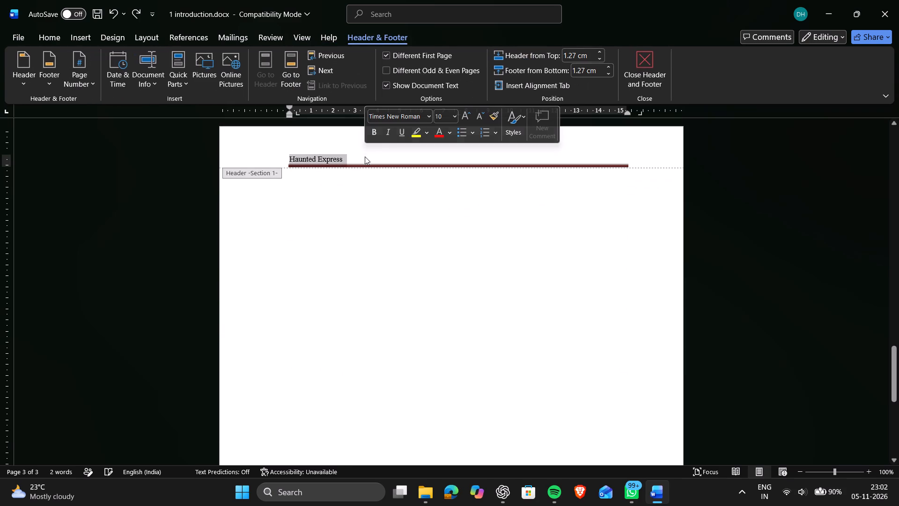
{"action": "right_click", "coordinate": [365, 159]}
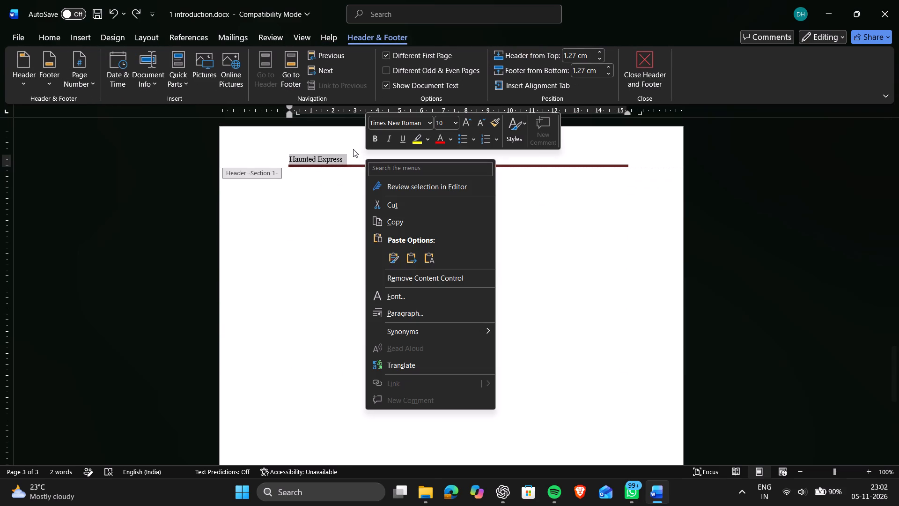
{"action": "left_click", "coordinate": [353, 149]}
{"action": "left_click", "coordinate": [428, 147]}
{"action": "right_click", "coordinate": [428, 147]}
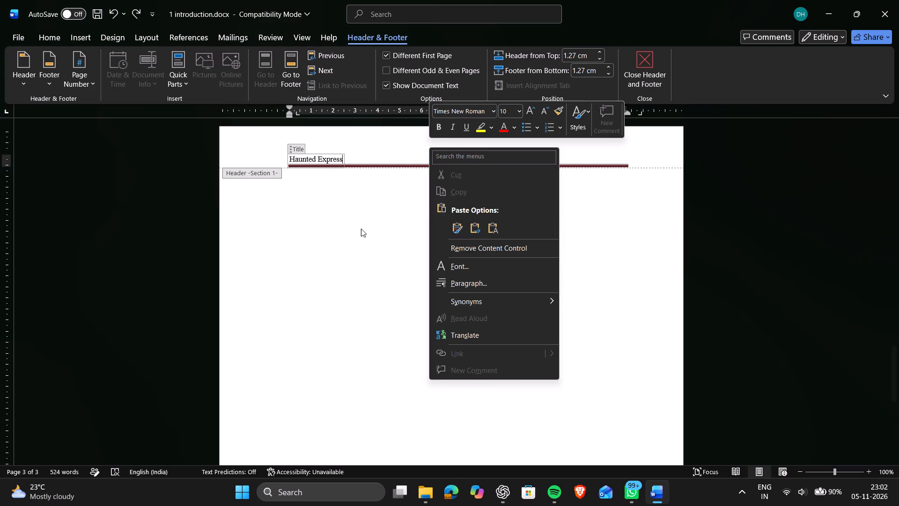
{"action": "left_click", "coordinate": [379, 145]}
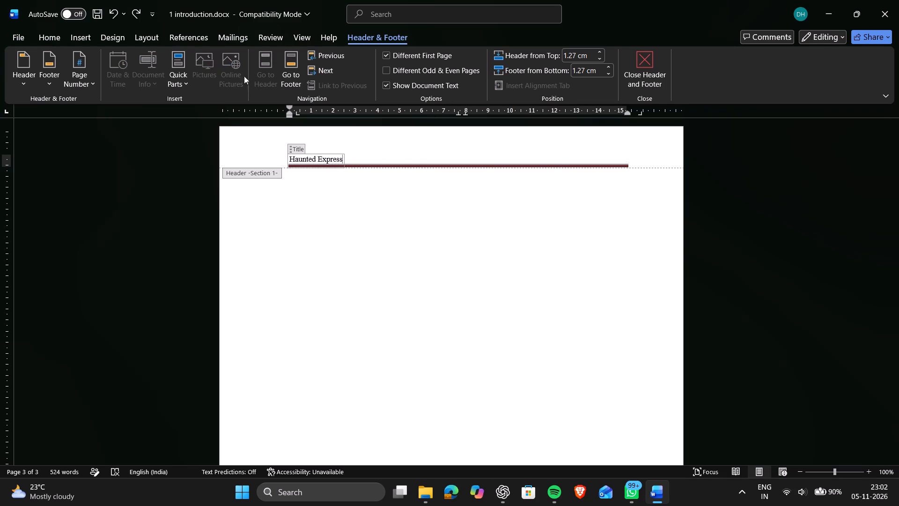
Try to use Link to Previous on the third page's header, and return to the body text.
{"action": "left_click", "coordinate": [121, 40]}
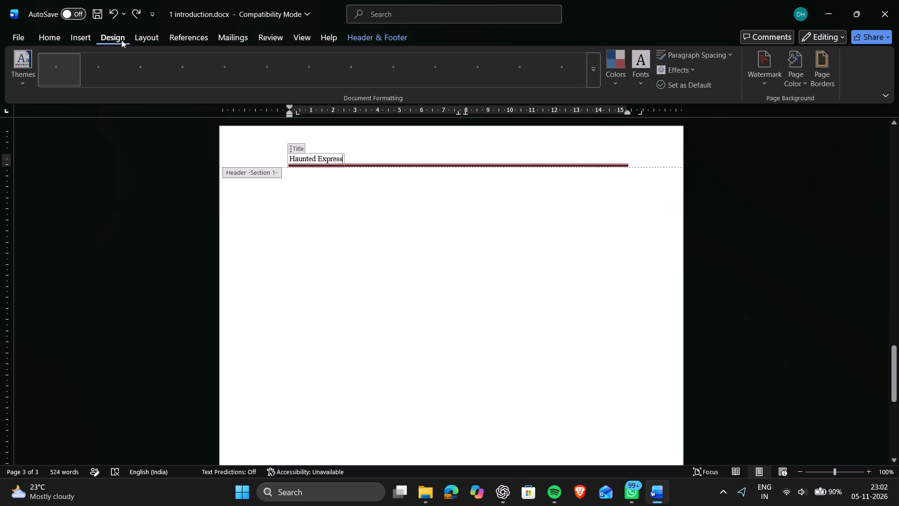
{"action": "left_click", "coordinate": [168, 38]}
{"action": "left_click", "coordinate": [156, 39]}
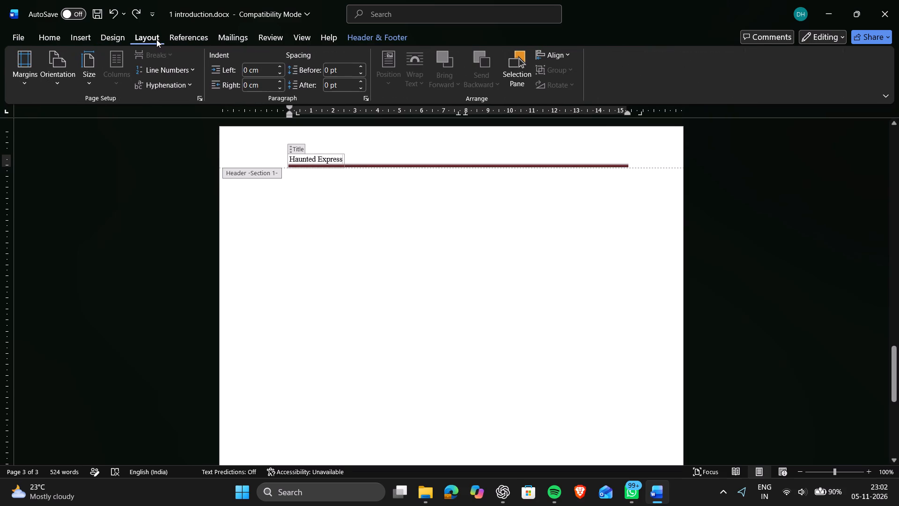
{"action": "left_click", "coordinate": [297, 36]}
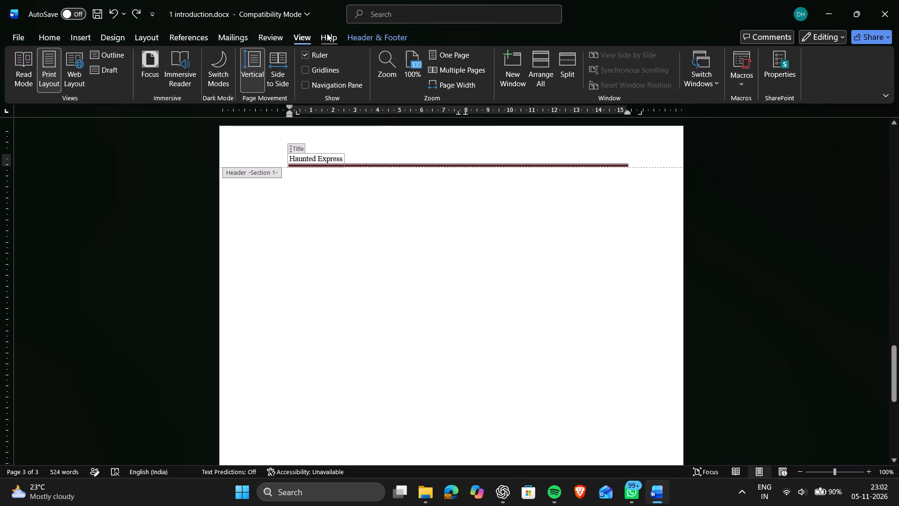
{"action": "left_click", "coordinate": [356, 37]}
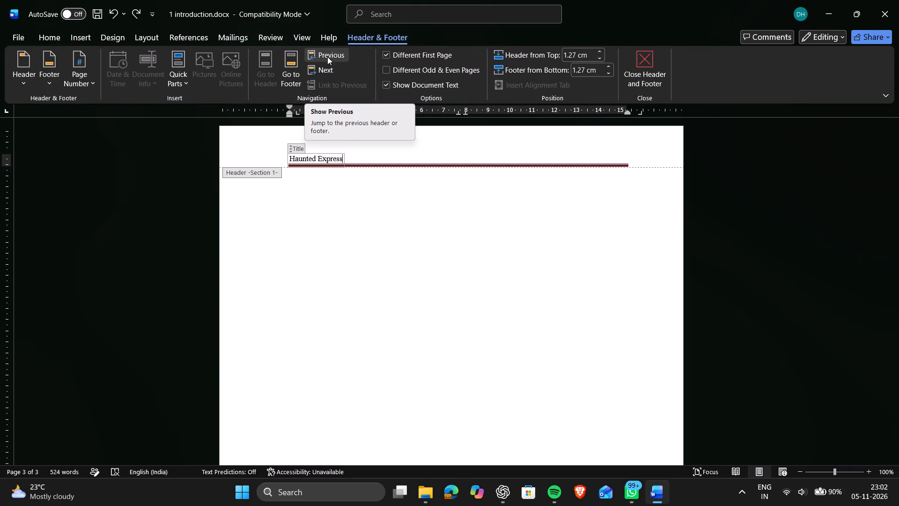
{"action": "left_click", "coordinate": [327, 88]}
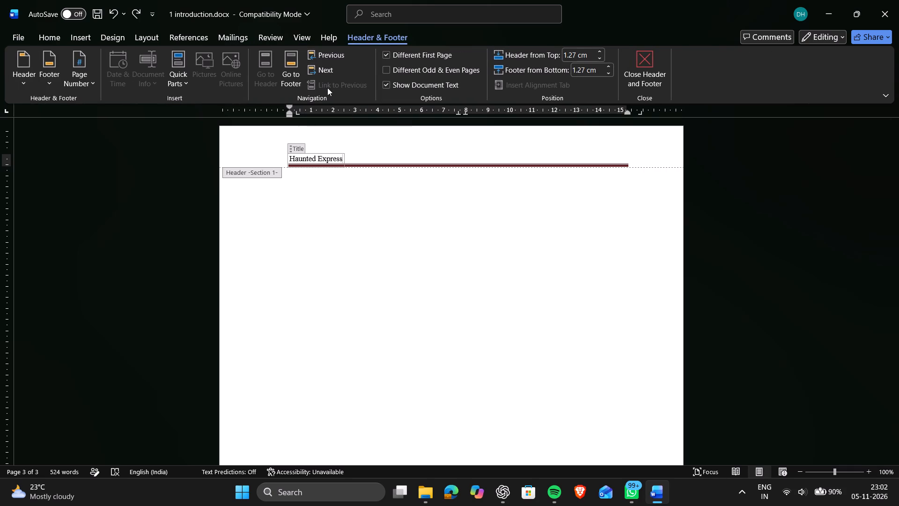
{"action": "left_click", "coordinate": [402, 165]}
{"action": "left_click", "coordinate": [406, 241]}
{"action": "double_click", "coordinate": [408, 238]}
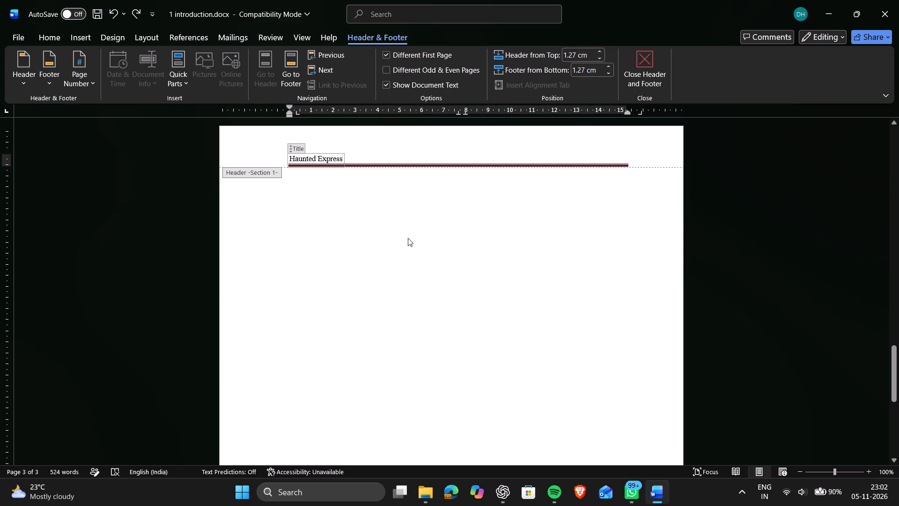
Check the page layout from the chapter title through section 1.4 in the print preview.
{"action": "scroll", "coordinate": [409, 238], "scroll_direction": "up", "scroll_amount": 5}
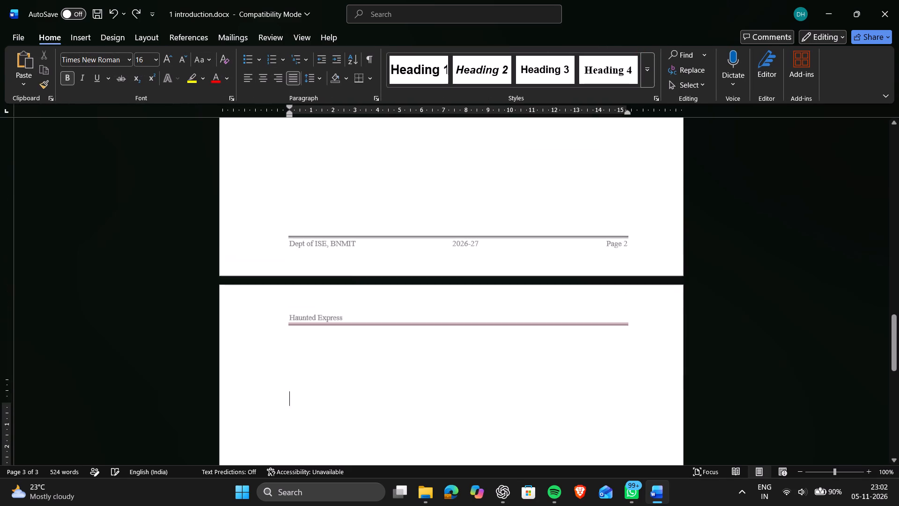
{"action": "scroll", "coordinate": [411, 237], "scroll_direction": "up", "scroll_amount": 6}
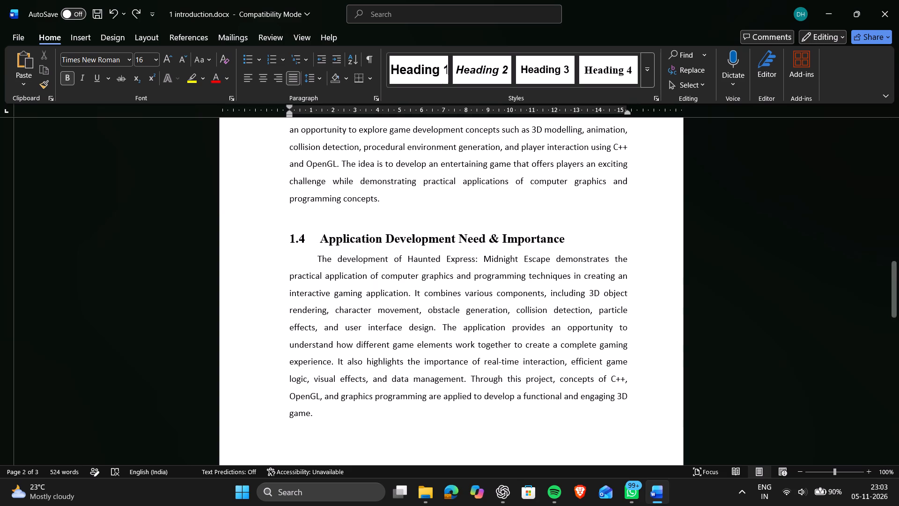
{"action": "key", "text": "ctrl+p"}
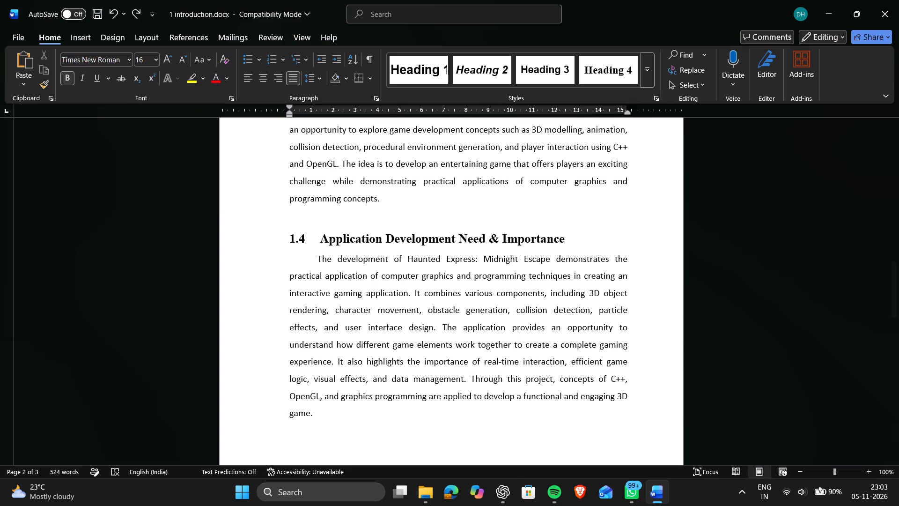
{"action": "scroll", "coordinate": [631, 251], "scroll_direction": "down", "scroll_amount": 1}
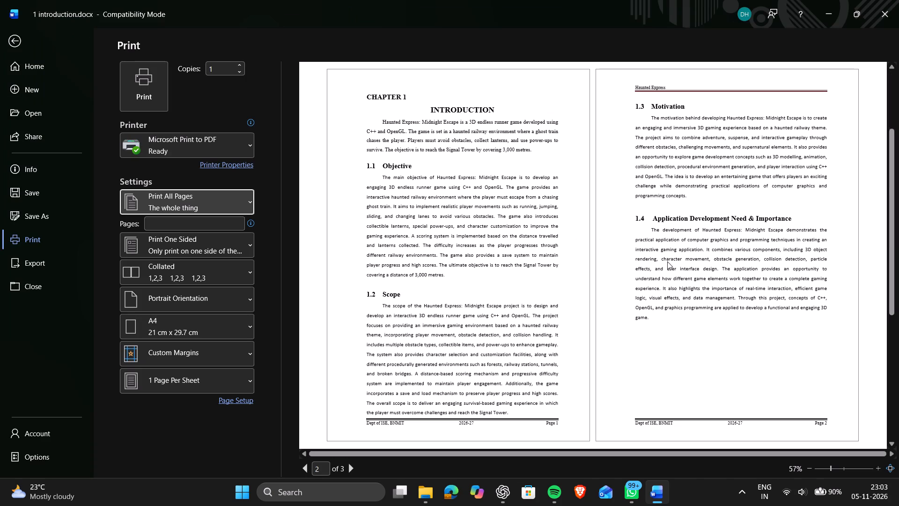
{"action": "scroll", "coordinate": [667, 261], "scroll_direction": "down", "scroll_amount": 2}
{"action": "scroll", "coordinate": [692, 273], "scroll_direction": "up", "scroll_amount": 1}
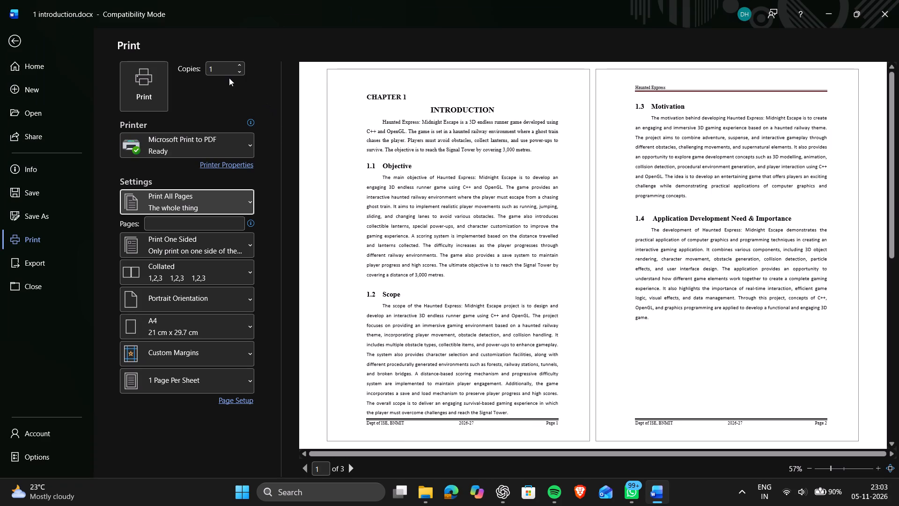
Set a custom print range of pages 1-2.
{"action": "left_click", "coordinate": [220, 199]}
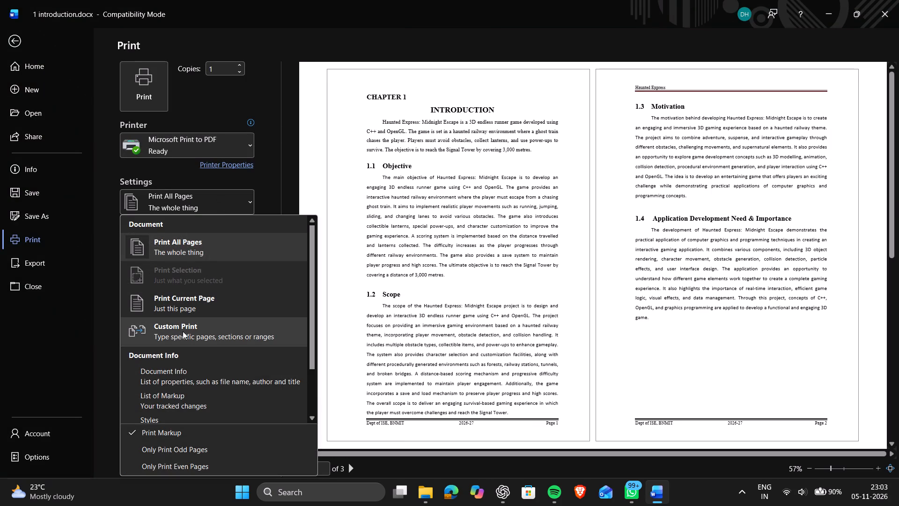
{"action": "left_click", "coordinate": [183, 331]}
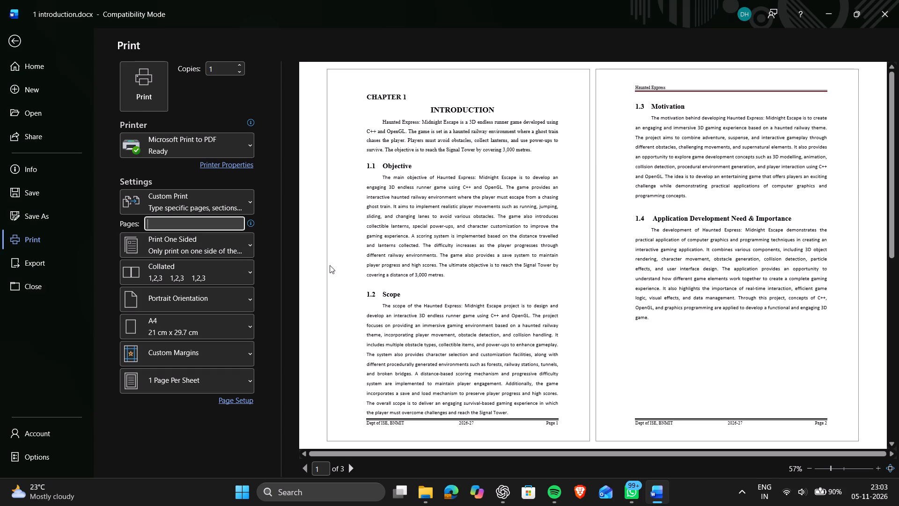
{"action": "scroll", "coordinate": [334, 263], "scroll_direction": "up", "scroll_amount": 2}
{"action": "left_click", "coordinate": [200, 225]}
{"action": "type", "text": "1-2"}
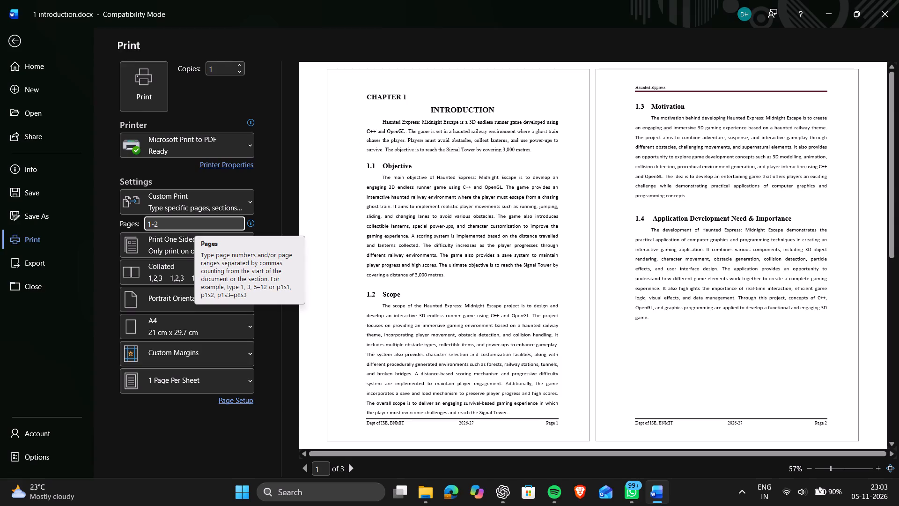
Look through the available printers and print-to-file options.
{"action": "scroll", "coordinate": [194, 224], "scroll_direction": "up", "scroll_amount": 1}
{"action": "left_click", "coordinate": [236, 144]}
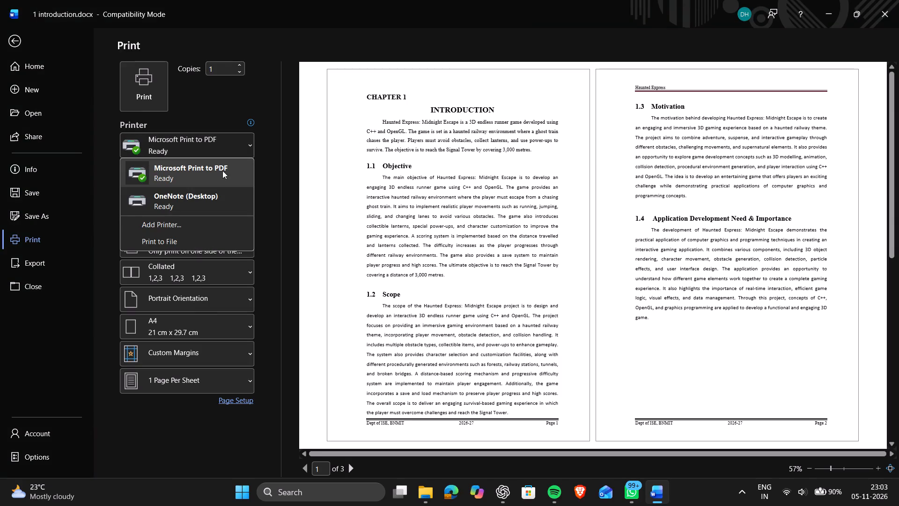
{"action": "scroll", "coordinate": [222, 171], "scroll_direction": "down", "scroll_amount": 3}
{"action": "scroll", "coordinate": [212, 197], "scroll_direction": "up", "scroll_amount": 4}
{"action": "scroll", "coordinate": [212, 197], "scroll_direction": "down", "scroll_amount": 3}
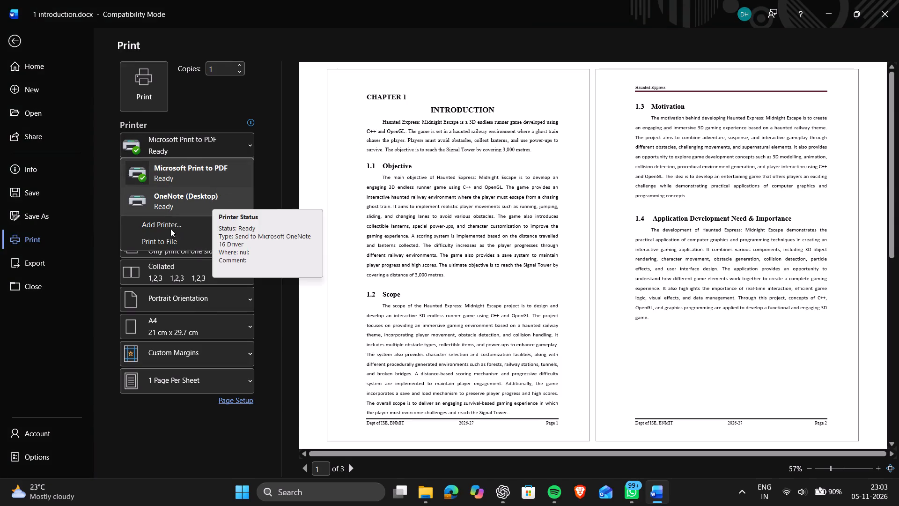
{"action": "scroll", "coordinate": [162, 198], "scroll_direction": "up", "scroll_amount": 1}
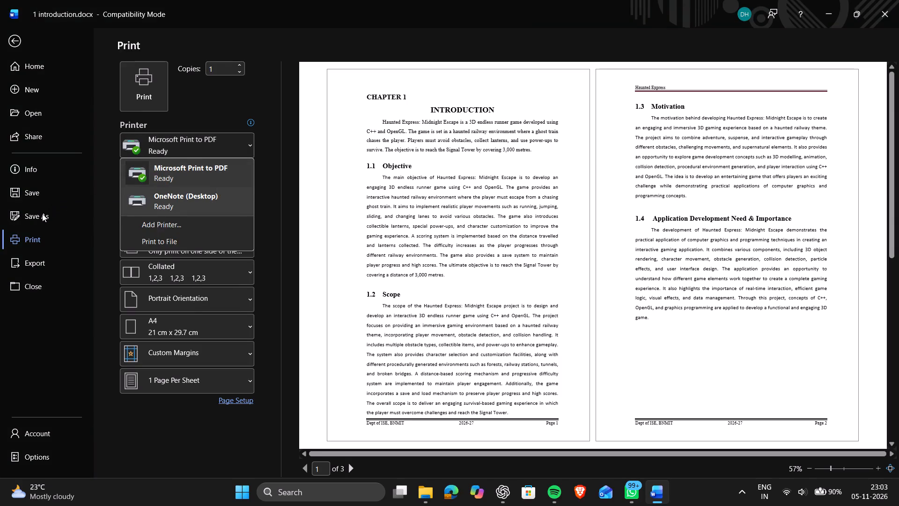
Look through the Save As locations and the Downloads folder, and return to the document without saving.
{"action": "left_click", "coordinate": [39, 216]}
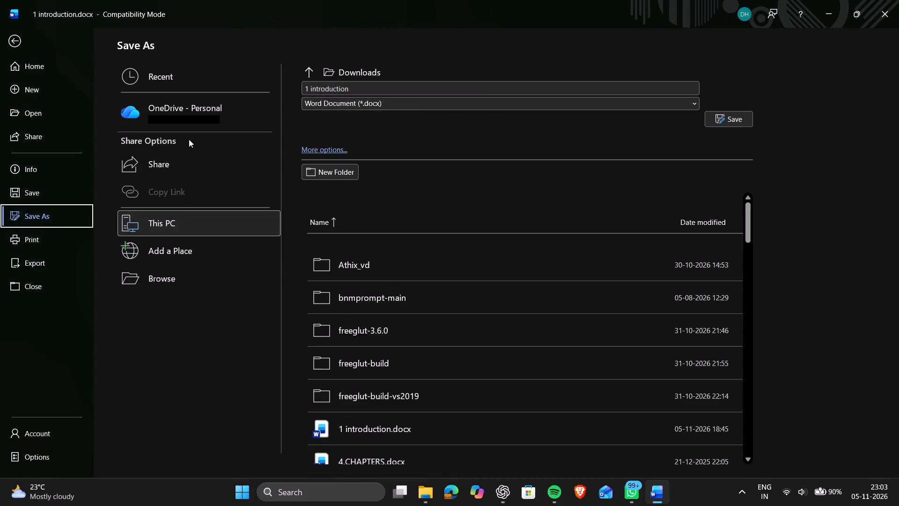
{"action": "scroll", "coordinate": [350, 210], "scroll_direction": "down", "scroll_amount": 6}
{"action": "scroll", "coordinate": [215, 189], "scroll_direction": "up", "scroll_amount": 3}
{"action": "scroll", "coordinate": [449, 232], "scroll_direction": "up", "scroll_amount": 9}
{"action": "left_click", "coordinate": [15, 43]}
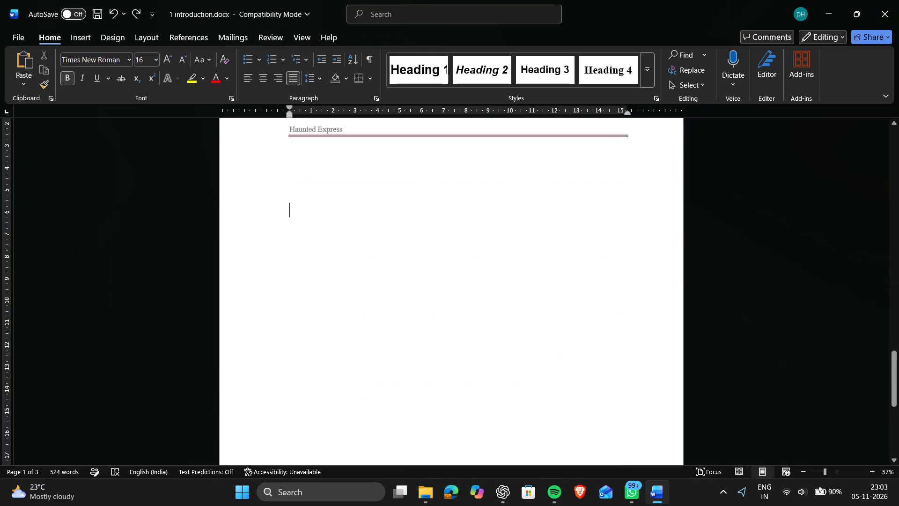
Delete the empty lines from the blank third page backward to the bottom of page 2.
{"action": "scroll", "coordinate": [457, 239], "scroll_direction": "up", "scroll_amount": 6}
{"action": "scroll", "coordinate": [469, 235], "scroll_direction": "down", "scroll_amount": 3}
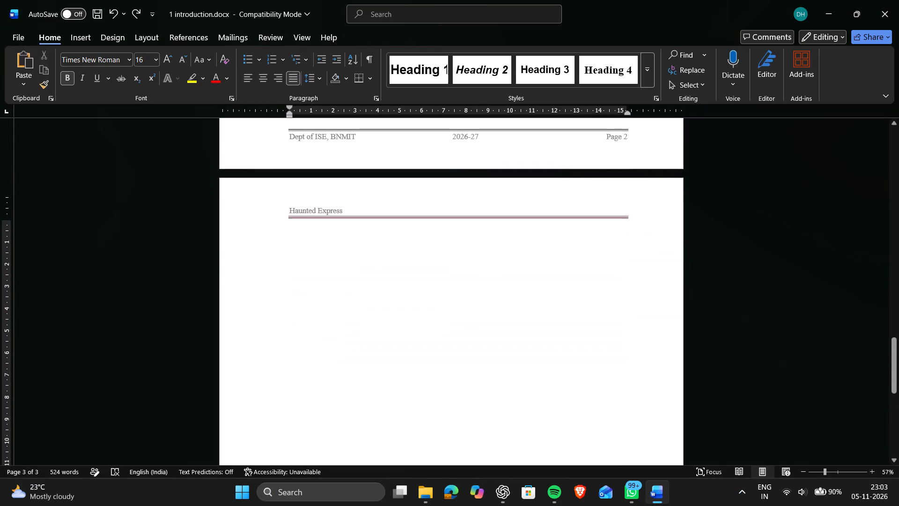
{"action": "key", "text": "BackSpace"}
{"action": "key", "text": "BackSpace"}
{"action": "key", "text": "BackSpace"}
{"action": "key", "text": "BackSpace"}
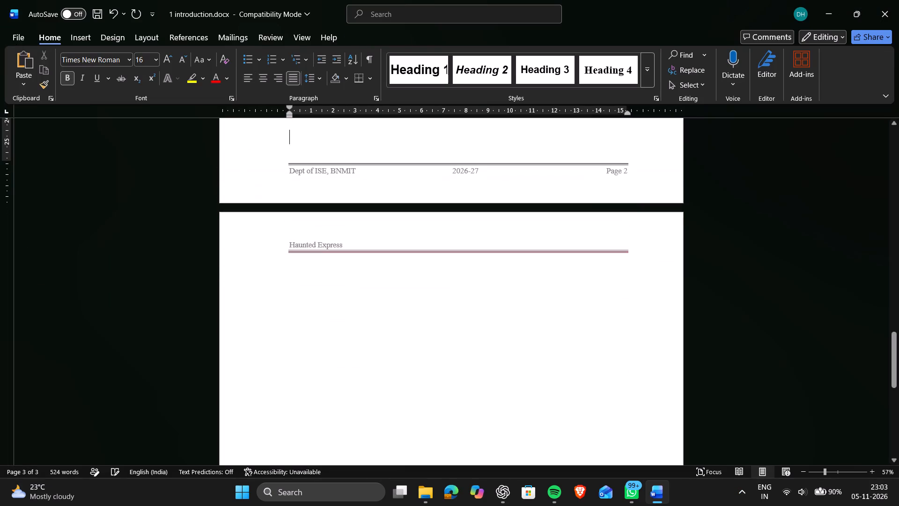
Check the end of the document after page 2, view it in Read Mode, and exit that view.
{"action": "scroll", "coordinate": [469, 235], "scroll_direction": "down", "scroll_amount": 14}
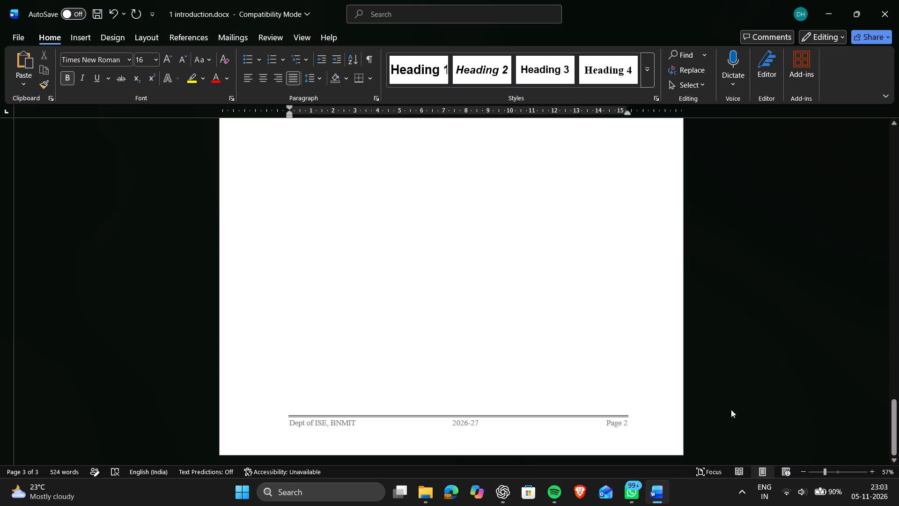
{"action": "left_click", "coordinate": [734, 469]}
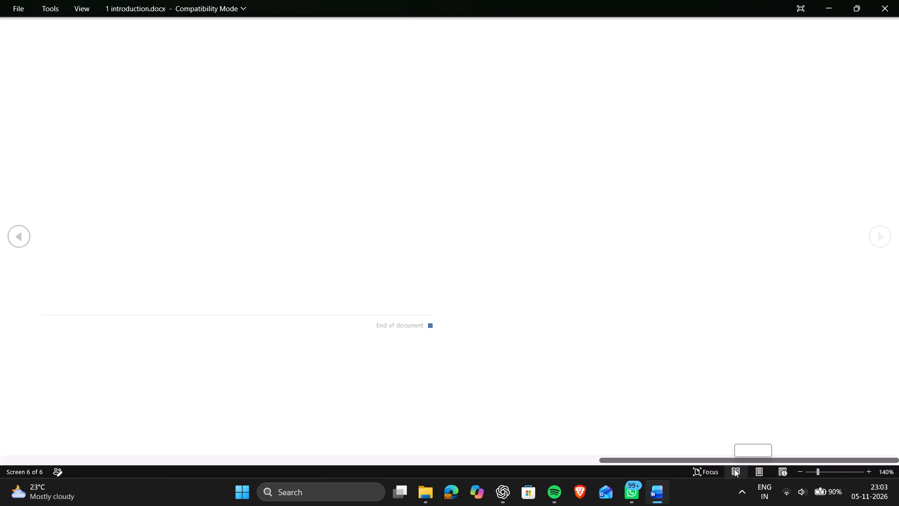
{"action": "left_click", "coordinate": [734, 469]}
{"action": "key", "text": "Escape"}
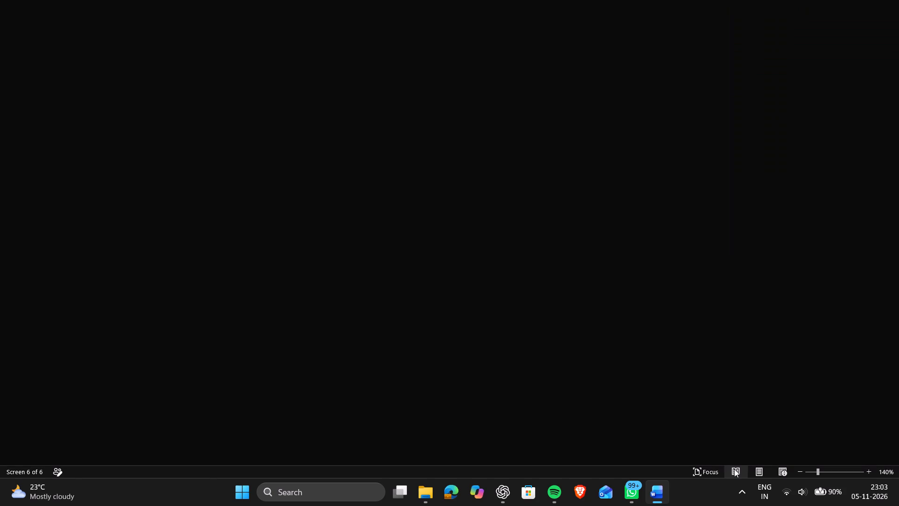
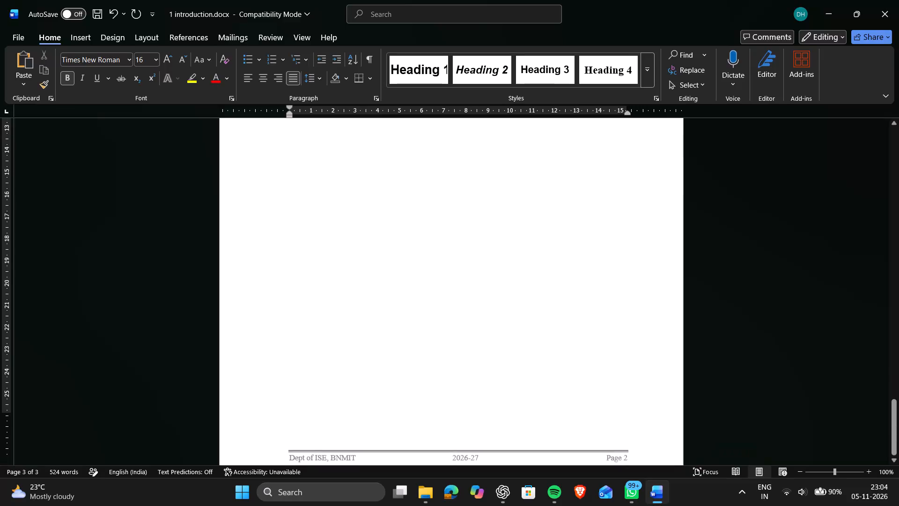
Check the page 3 footer's link to the previous section, and return to the body text at the bottom of page 2.
{"action": "double_click", "coordinate": [531, 444]}
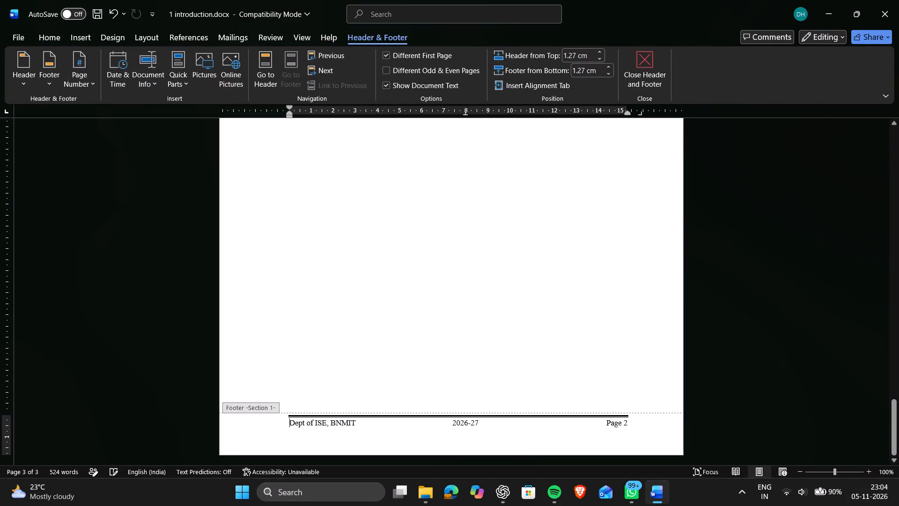
{"action": "left_click", "coordinate": [322, 86]}
{"action": "double_click", "coordinate": [350, 208]}
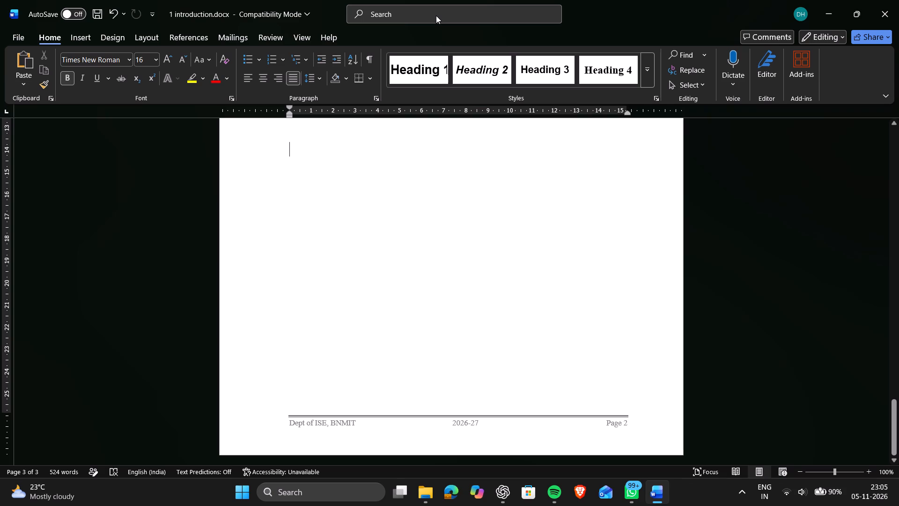
{"action": "scroll", "coordinate": [436, 15], "scroll_direction": "up", "scroll_amount": 3}
{"action": "scroll", "coordinate": [292, 153], "scroll_direction": "up", "scroll_amount": 10}
{"action": "double_click", "coordinate": [324, 204]}
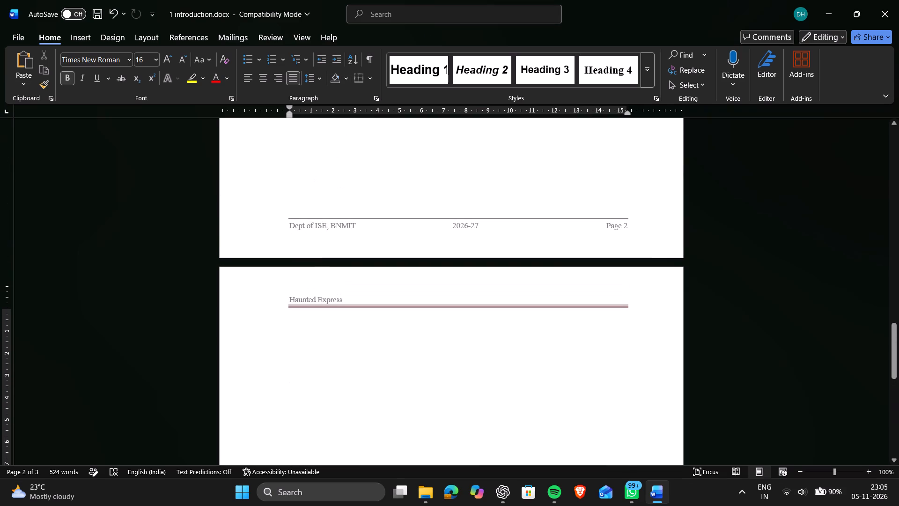
{"action": "left_click", "coordinate": [324, 210]}
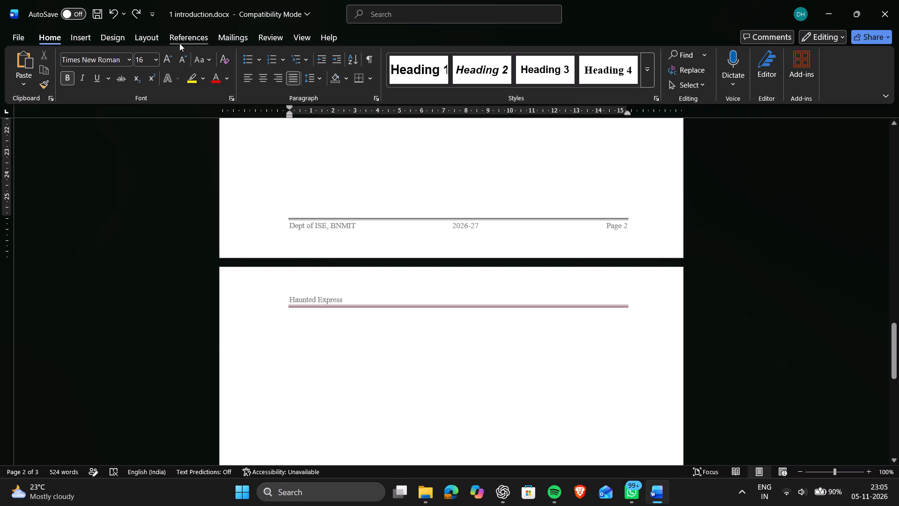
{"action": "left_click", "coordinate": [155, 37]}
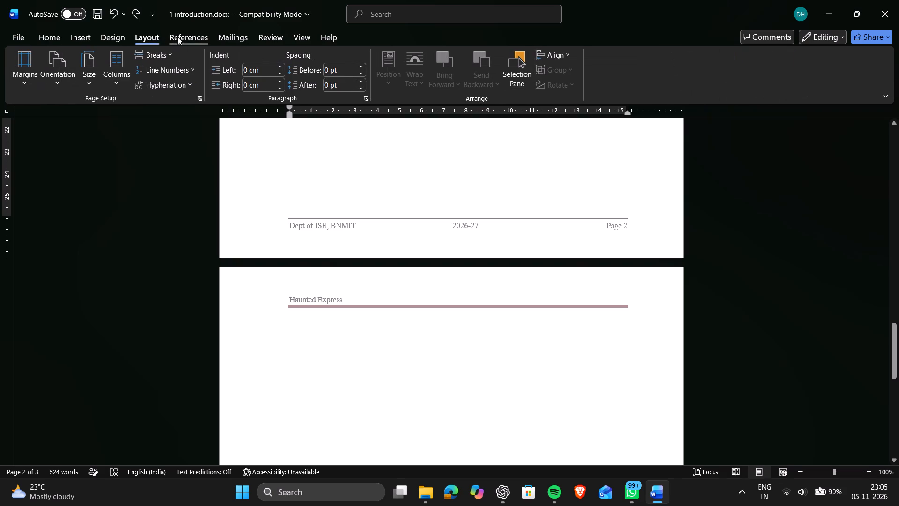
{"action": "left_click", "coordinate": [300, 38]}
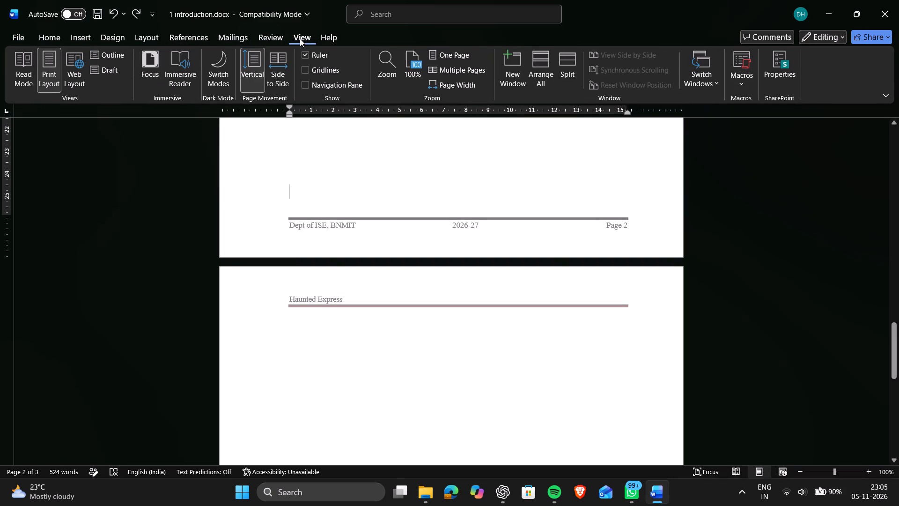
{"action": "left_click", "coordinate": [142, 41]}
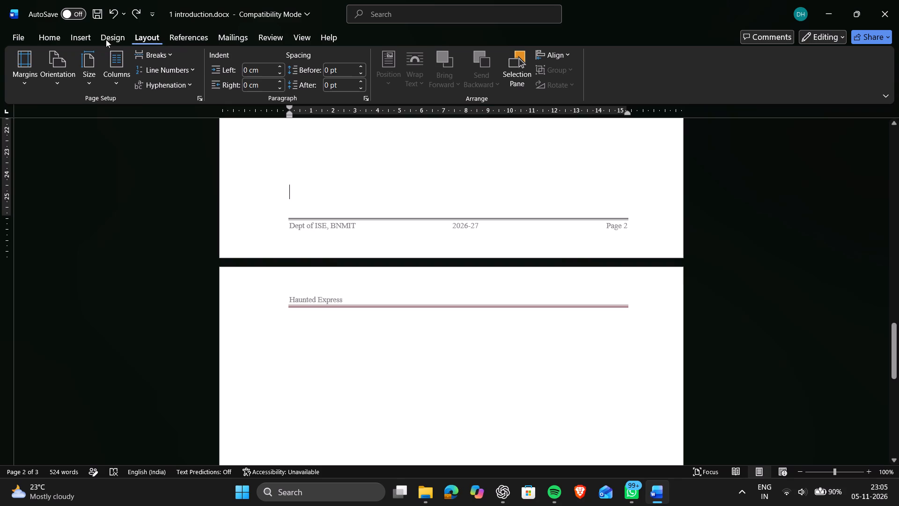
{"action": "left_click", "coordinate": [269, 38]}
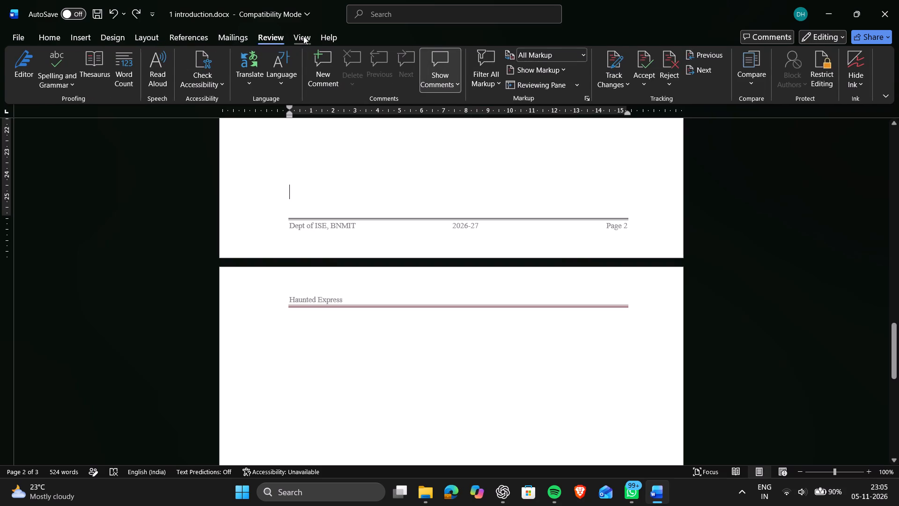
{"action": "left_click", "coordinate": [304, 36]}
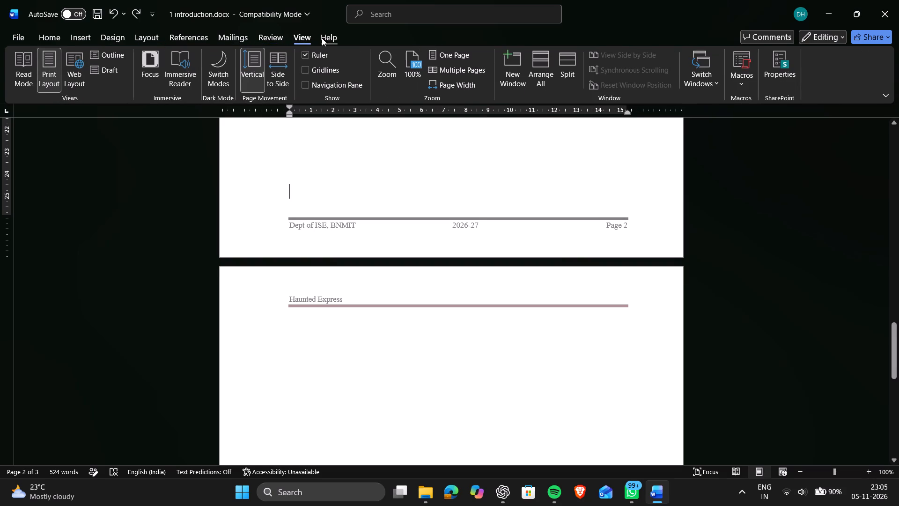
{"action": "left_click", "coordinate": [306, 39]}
Open the page 2 footer and examine the built-in header options and the Haunted Express header on page 3.
{"action": "double_click", "coordinate": [515, 231]}
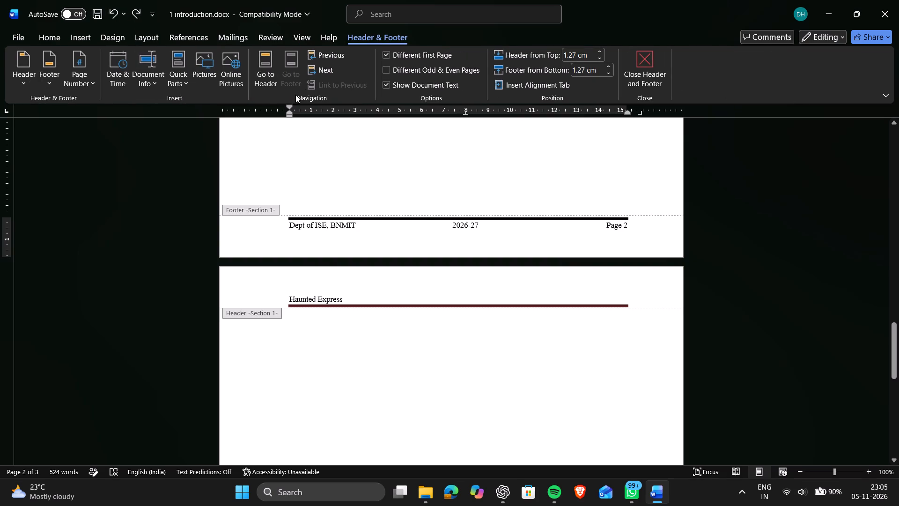
{"action": "left_click", "coordinate": [21, 82]}
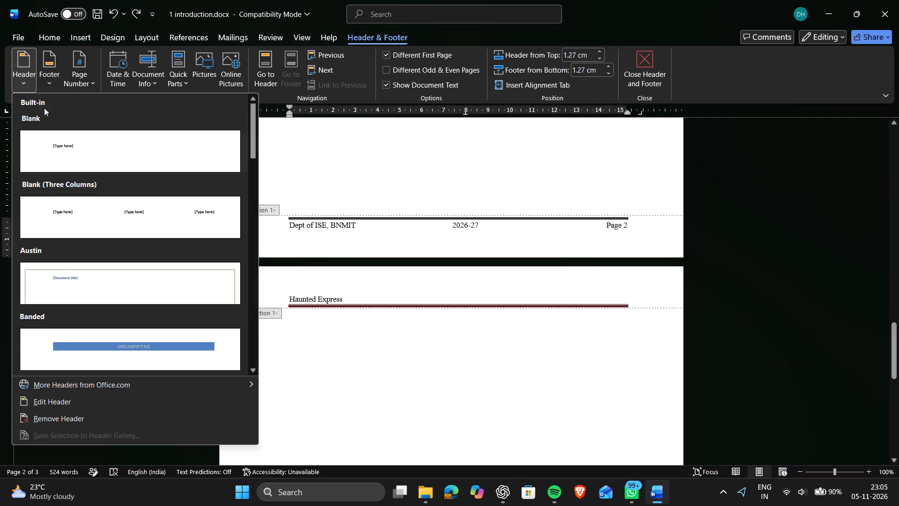
{"action": "left_click", "coordinate": [352, 379]}
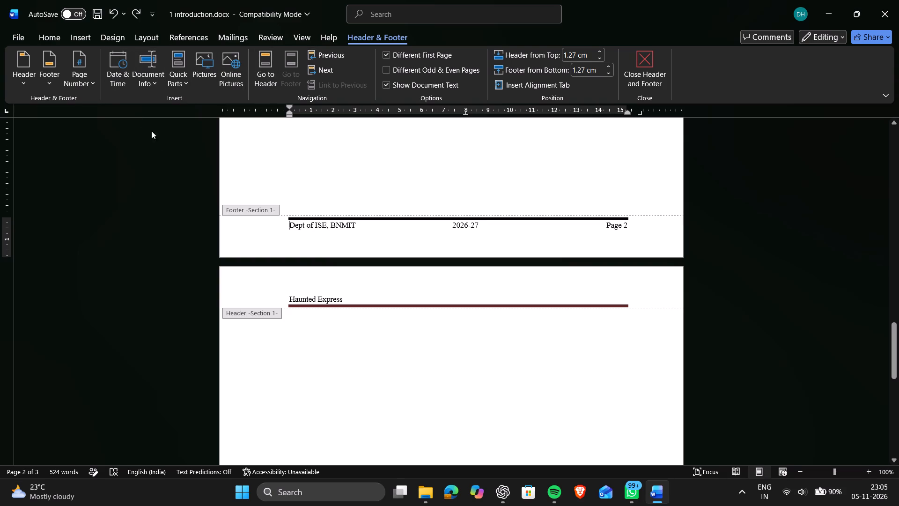
{"action": "left_click", "coordinate": [355, 246]}
{"action": "left_click", "coordinate": [332, 268]}
{"action": "left_click", "coordinate": [378, 289]}
{"action": "double_click", "coordinate": [378, 289]}
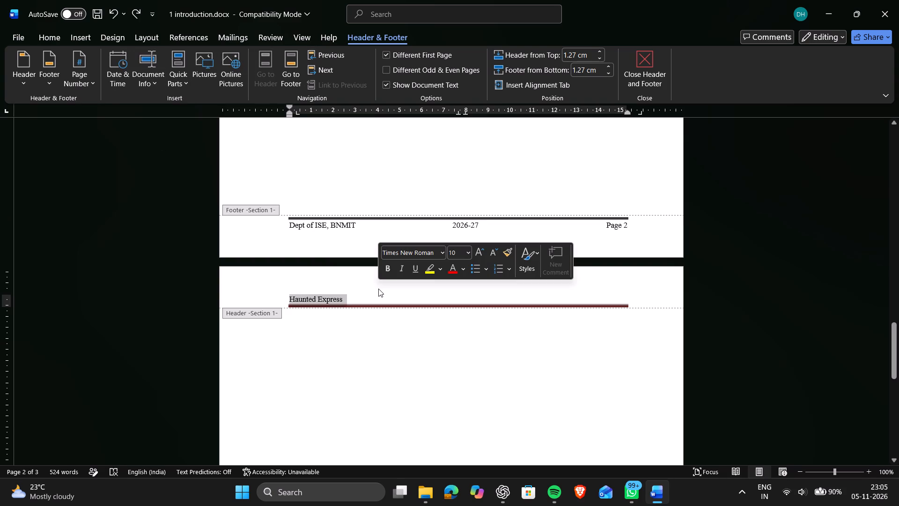
{"action": "left_click", "coordinate": [380, 197]}
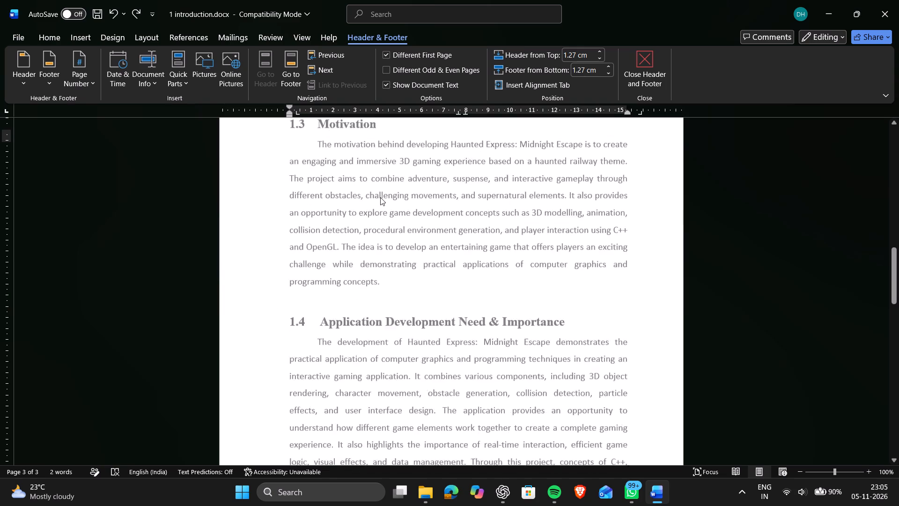
Examine the header, footer and page number options, and return to the body text near the bottom of page 2.
{"action": "scroll", "coordinate": [388, 234], "scroll_direction": "down", "scroll_amount": 8}
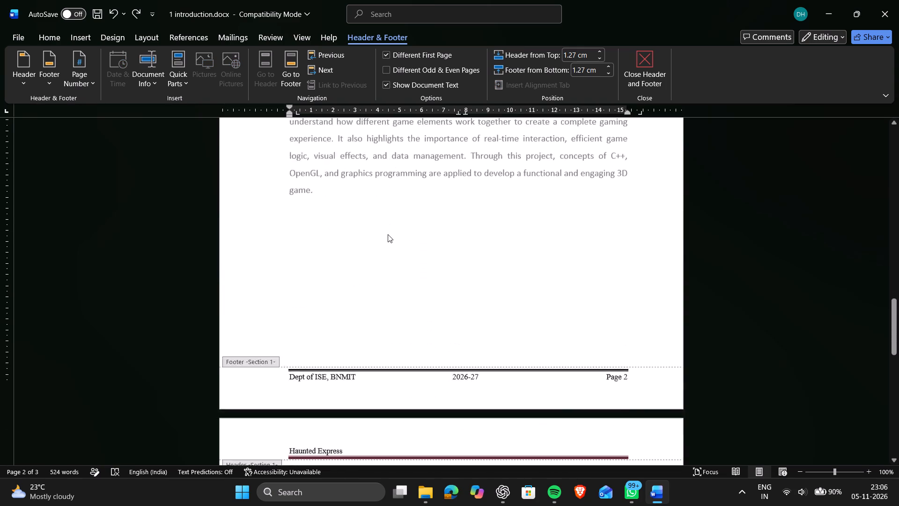
{"action": "scroll", "coordinate": [388, 234], "scroll_direction": "down", "scroll_amount": 2}
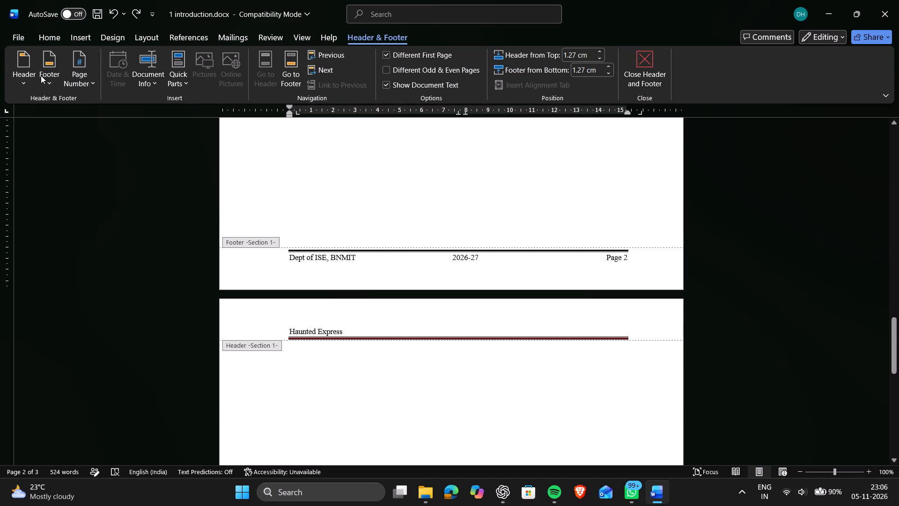
{"action": "left_click", "coordinate": [14, 84]}
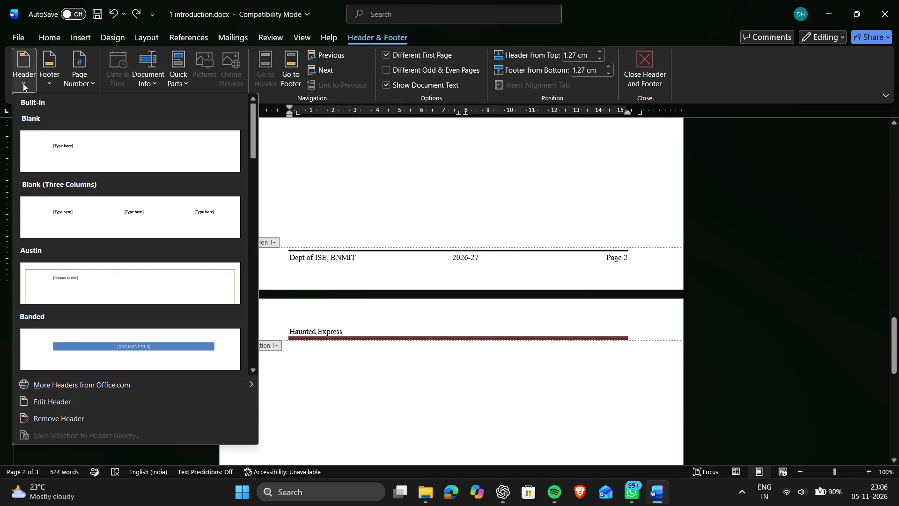
{"action": "left_click", "coordinate": [43, 82]}
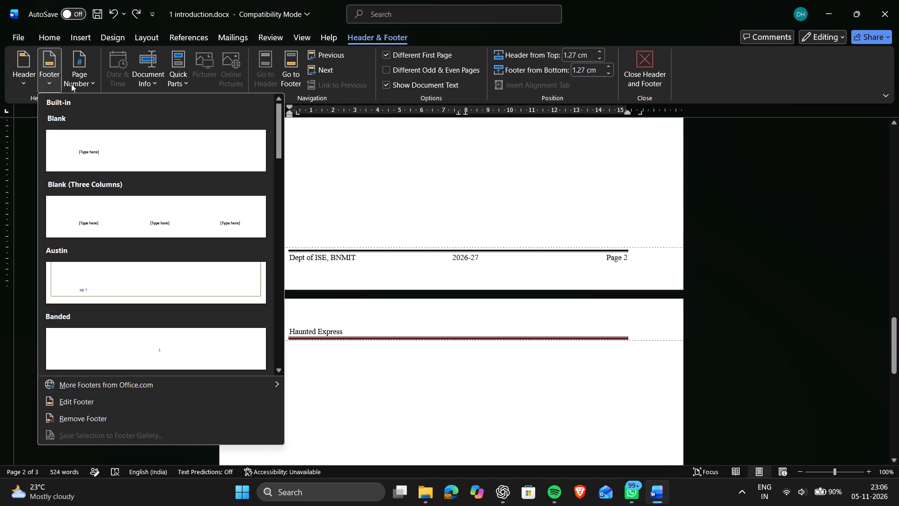
{"action": "left_click", "coordinate": [93, 83]}
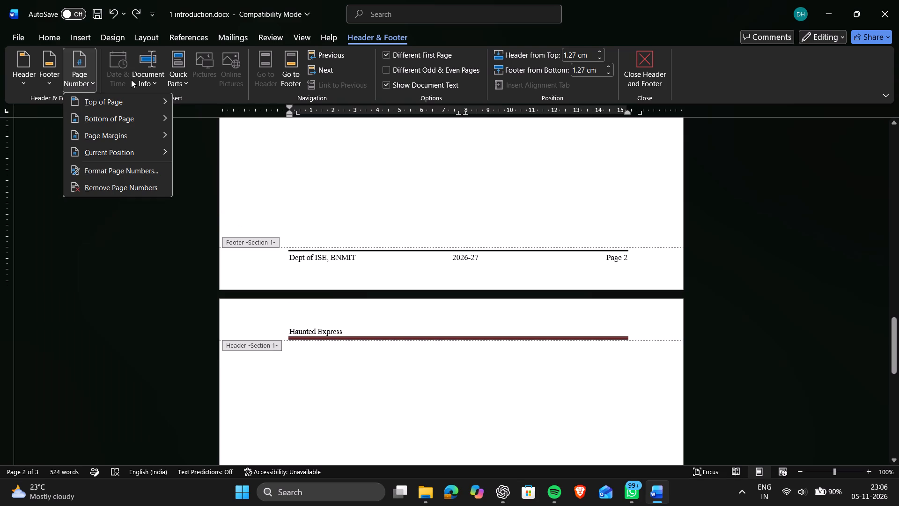
{"action": "left_click", "coordinate": [201, 87]}
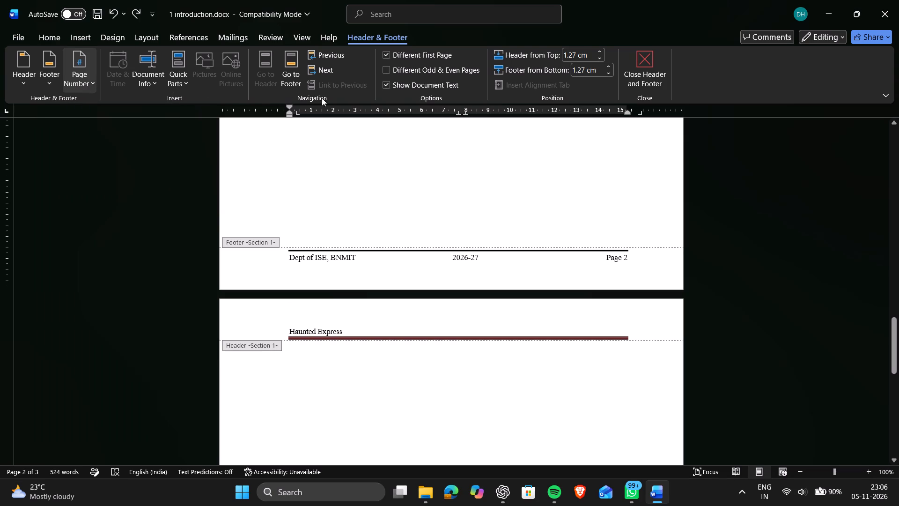
{"action": "left_click", "coordinate": [328, 164]}
{"action": "left_click", "coordinate": [328, 164]}
{"action": "left_click", "coordinate": [328, 164]}
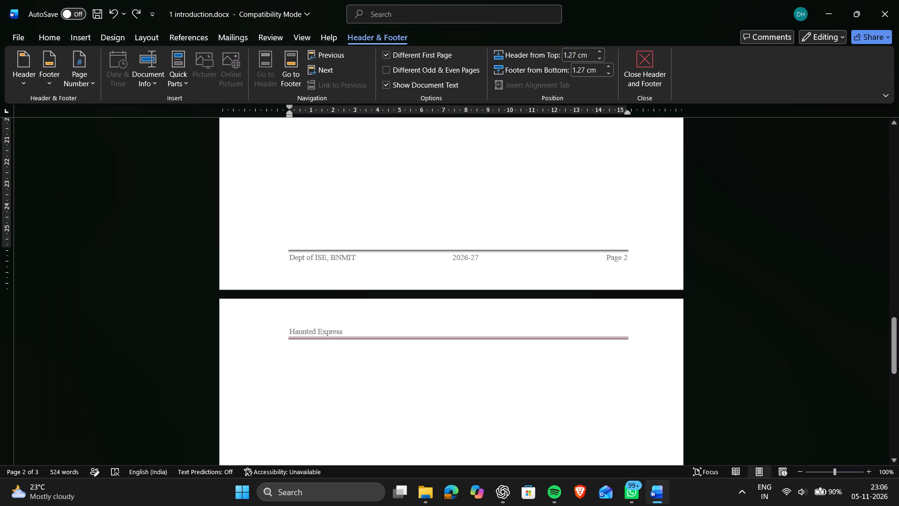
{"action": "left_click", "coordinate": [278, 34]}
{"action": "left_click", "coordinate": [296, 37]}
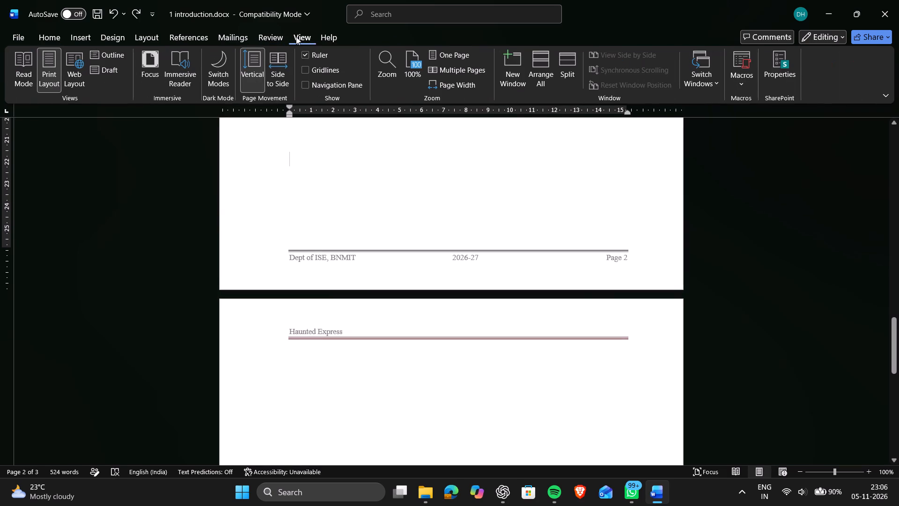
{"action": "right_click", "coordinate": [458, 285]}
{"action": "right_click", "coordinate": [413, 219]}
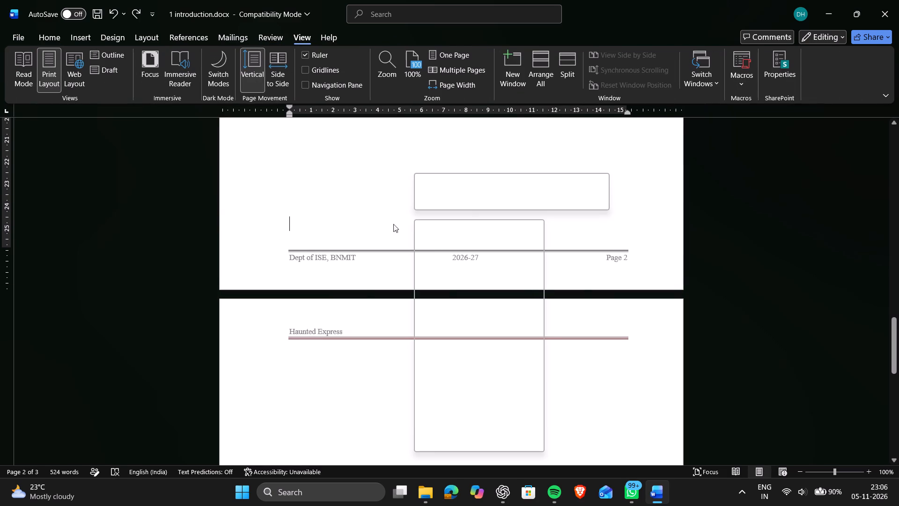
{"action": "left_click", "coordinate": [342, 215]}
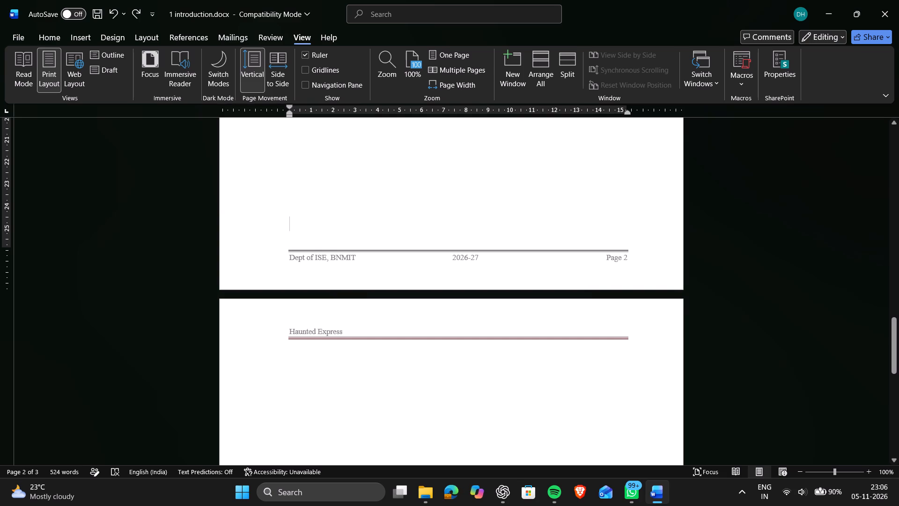
Go to the very end of the document on the blank third page.
{"action": "key", "text": "ctrl+End"}
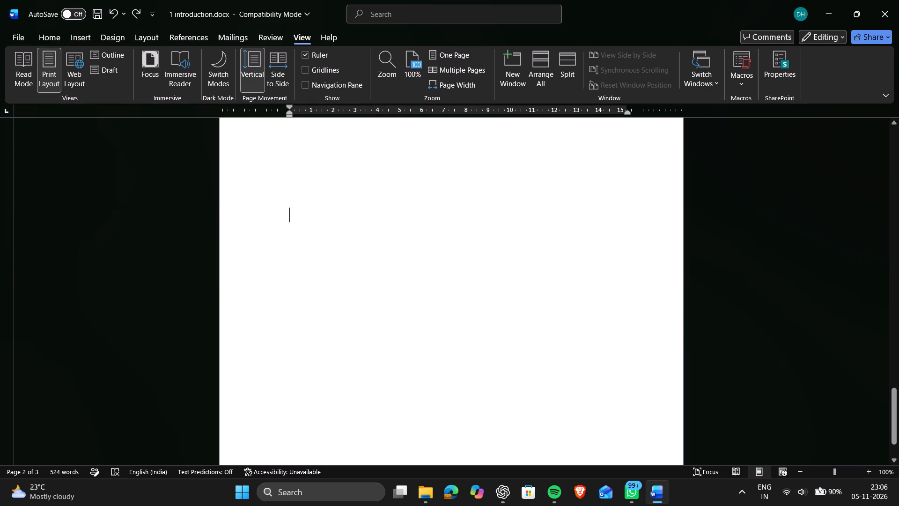
Delete the empty lines after the closing paragraph of section 1.4, removing the blank third page.
{"action": "scroll", "coordinate": [342, 215], "scroll_direction": "up", "scroll_amount": 1}
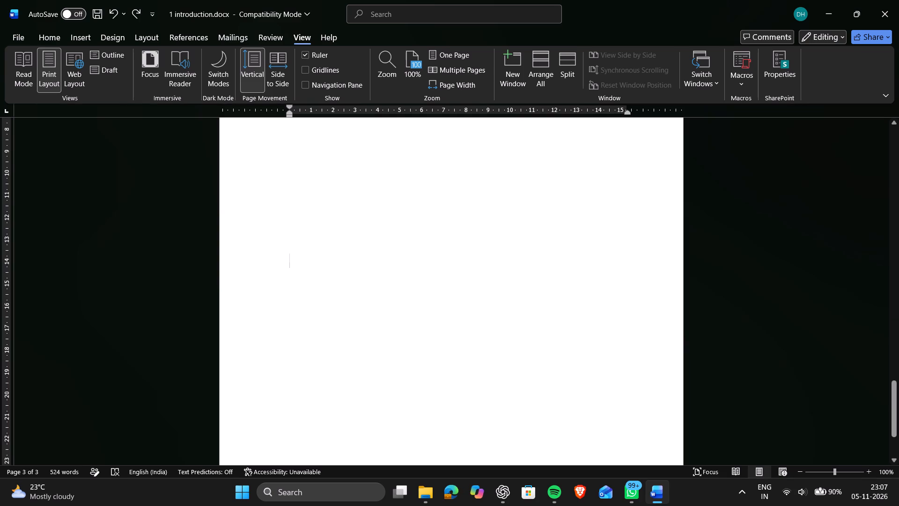
{"action": "key", "text": "BackSpace"}
{"action": "key", "text": "BackSpace"}
{"action": "key", "text": "BackSpace"}
{"action": "key", "text": "BackSpace"}
{"action": "key", "text": "BackSpace"}
{"action": "key", "text": "BackSpace"}
{"action": "key", "text": "BackSpace"}
{"action": "key", "text": "BackSpace"}
{"action": "key", "text": "BackSpace"}
{"action": "key", "text": "BackSpace"}
{"action": "key", "text": "BackSpace"}
{"action": "key", "text": "BackSpace"}
{"action": "key", "text": "BackSpace"}
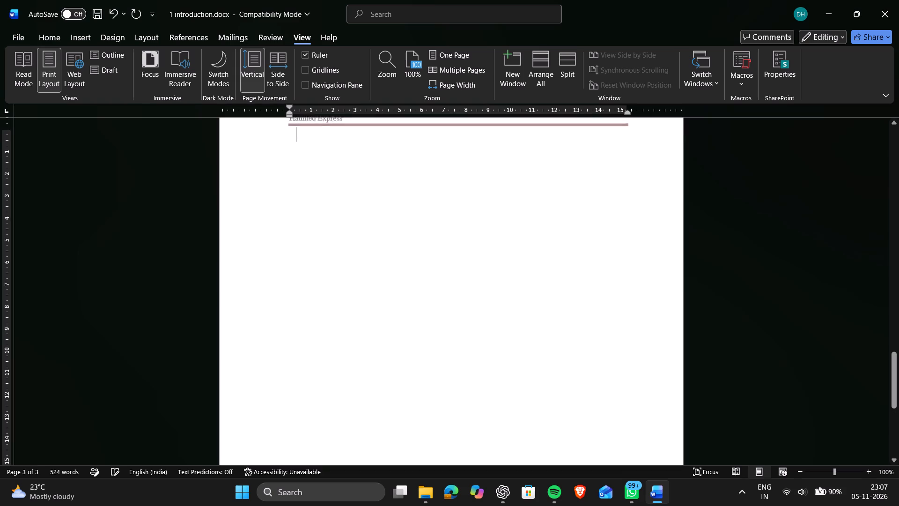
{"action": "key", "text": "BackSpace"}
{"action": "key", "text": "BackSpace"}
{"action": "key", "text": "BackSpace"}
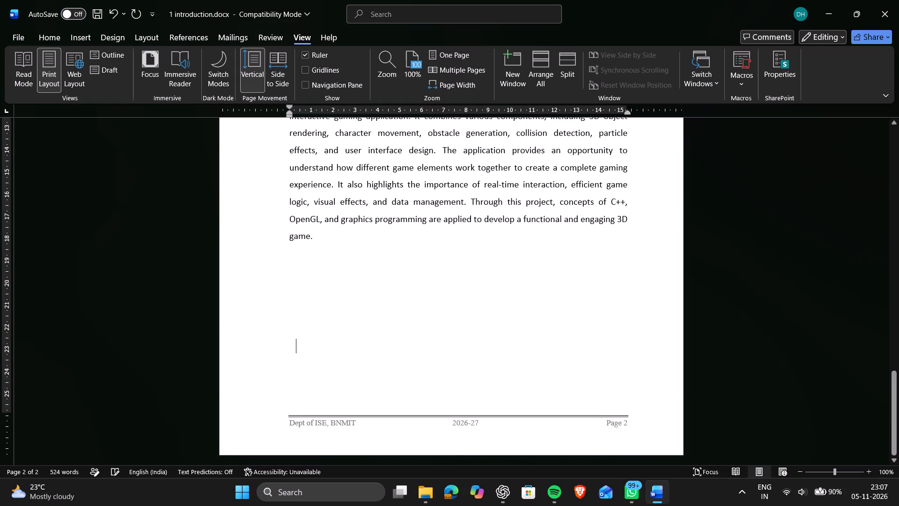
{"action": "scroll", "coordinate": [372, 196], "scroll_direction": "down", "scroll_amount": 3}
{"action": "key", "text": "BackSpace"}
{"action": "key", "text": "BackSpace"}
{"action": "key", "text": "BackSpace"}
{"action": "key", "text": "BackSpace"}
Review the layout, headers and footers of the Introduction chapter from section 1.4 back to the chapter title.
{"action": "scroll", "coordinate": [388, 215], "scroll_direction": "up", "scroll_amount": 1}
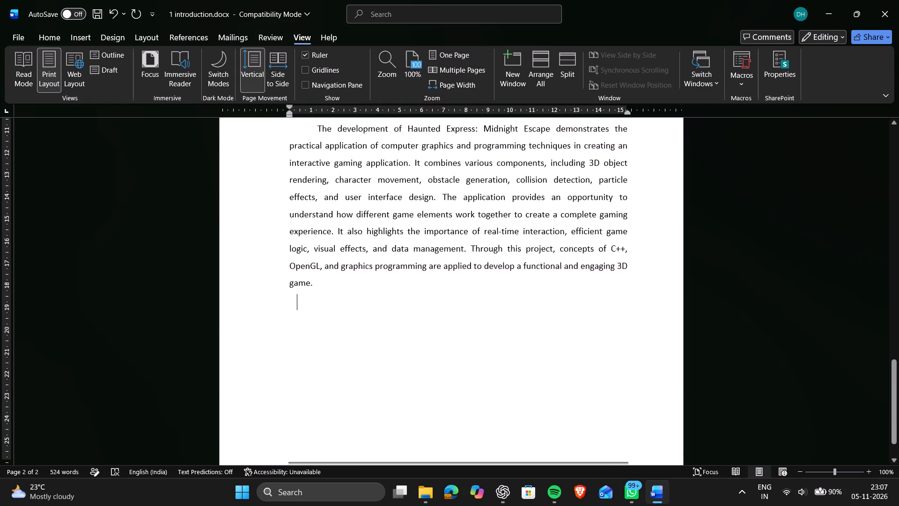
{"action": "scroll", "coordinate": [420, 237], "scroll_direction": "up", "scroll_amount": 20}
{"action": "scroll", "coordinate": [420, 237], "scroll_direction": "up", "scroll_amount": 7}
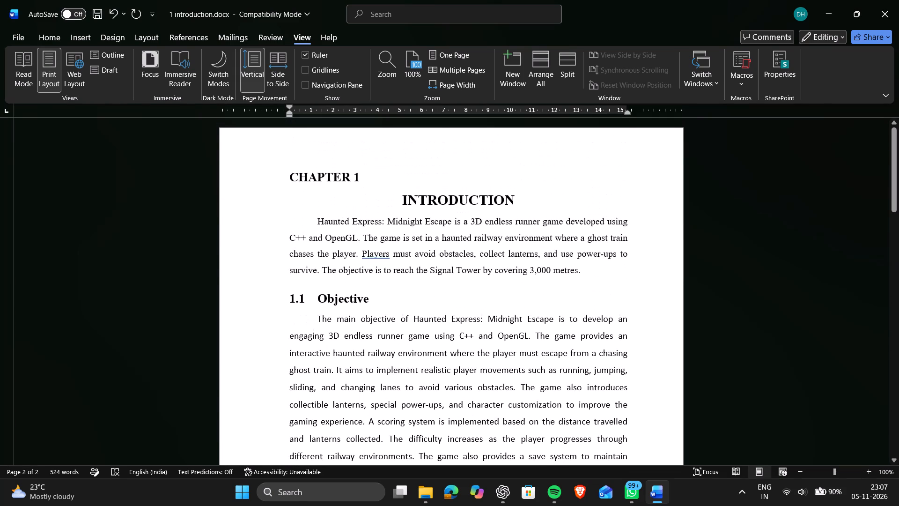
{"action": "scroll", "coordinate": [420, 237], "scroll_direction": "down", "scroll_amount": 16}
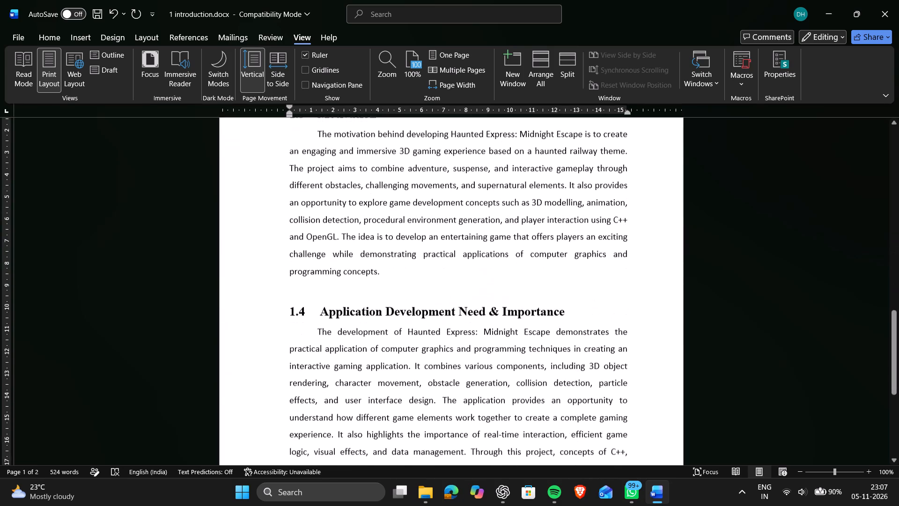
{"action": "scroll", "coordinate": [436, 264], "scroll_direction": "down", "scroll_amount": 5}
{"action": "scroll", "coordinate": [436, 264], "scroll_direction": "up", "scroll_amount": 7}
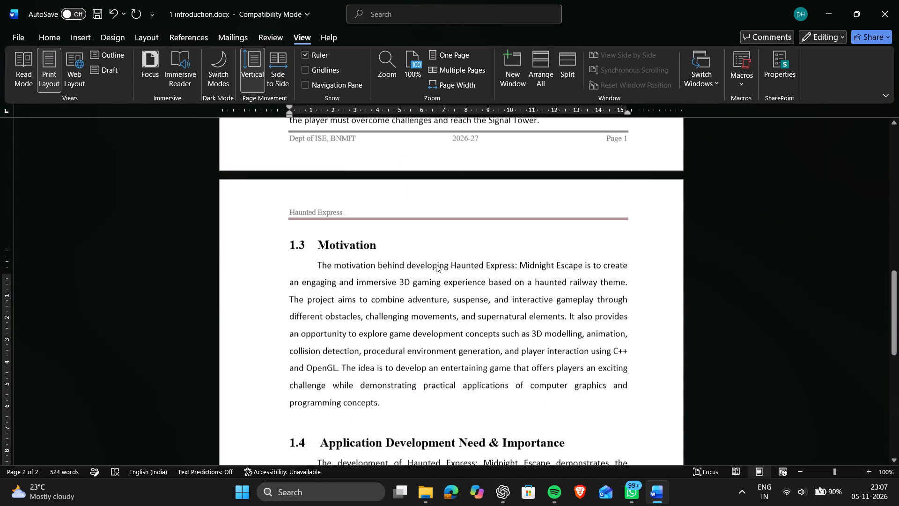
{"action": "scroll", "coordinate": [436, 264], "scroll_direction": "up", "scroll_amount": 14}
Save the Introduction chapter document.
{"action": "key", "text": "ctrl+s"}
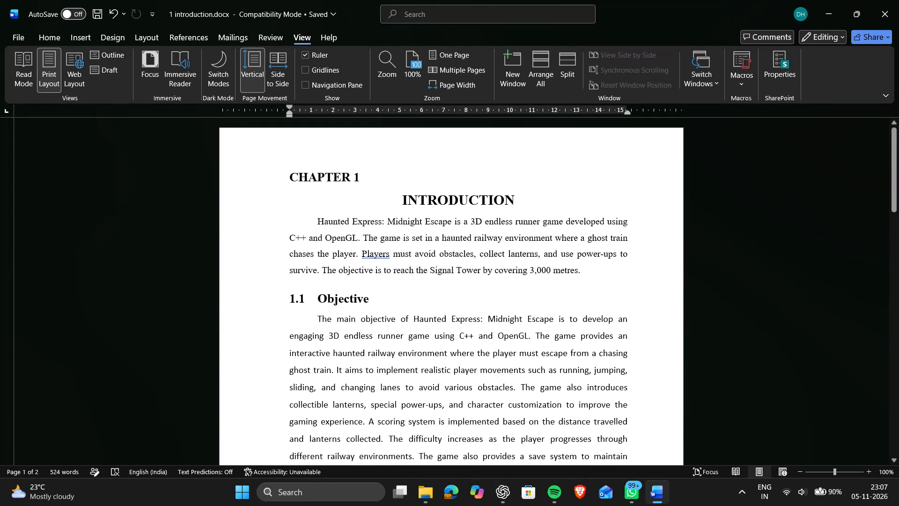
{"action": "key", "text": "ctrl+s"}
{"action": "key", "text": "ctrl+s"}
{"action": "key", "text": "ctrl+s"}
{"action": "key", "text": "ctrl+s"}
{"action": "key", "text": "ctrl+s"}
{"action": "key", "text": "ctrl+s"}
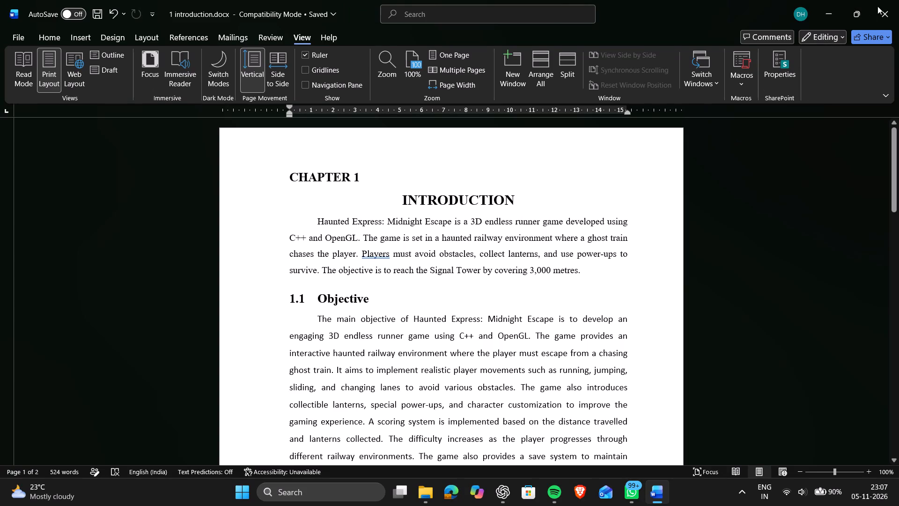
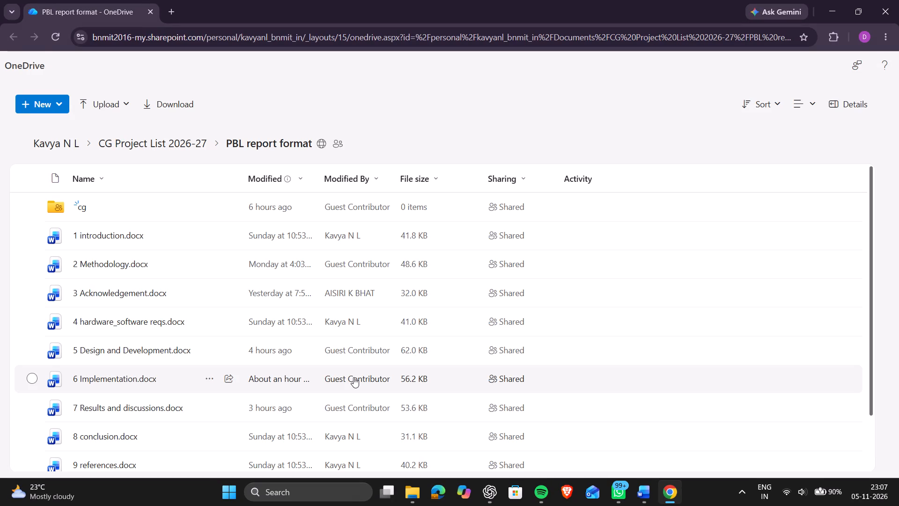
Look through the chapter template documents in the shared PBL report format folder on OneDrive.
{"action": "scroll", "coordinate": [215, 350], "scroll_direction": "down", "scroll_amount": 1}
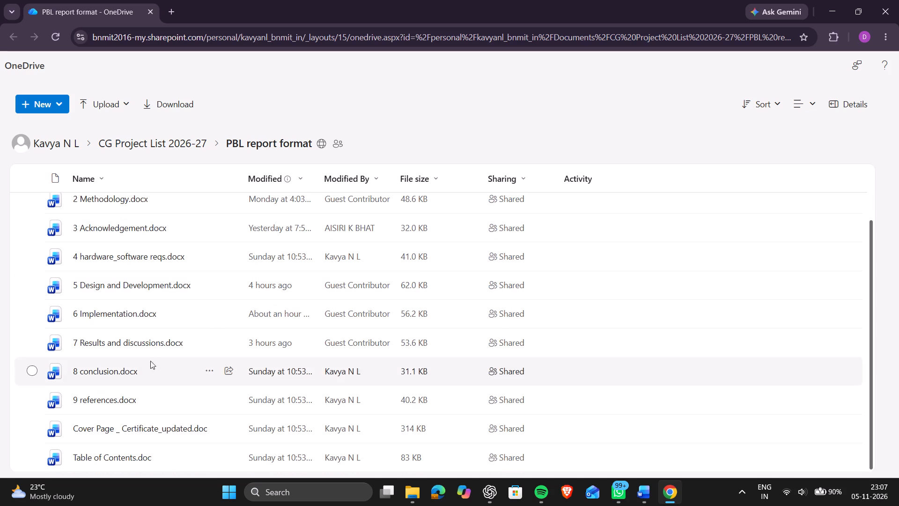
{"action": "scroll", "coordinate": [118, 326], "scroll_direction": "up", "scroll_amount": 1}
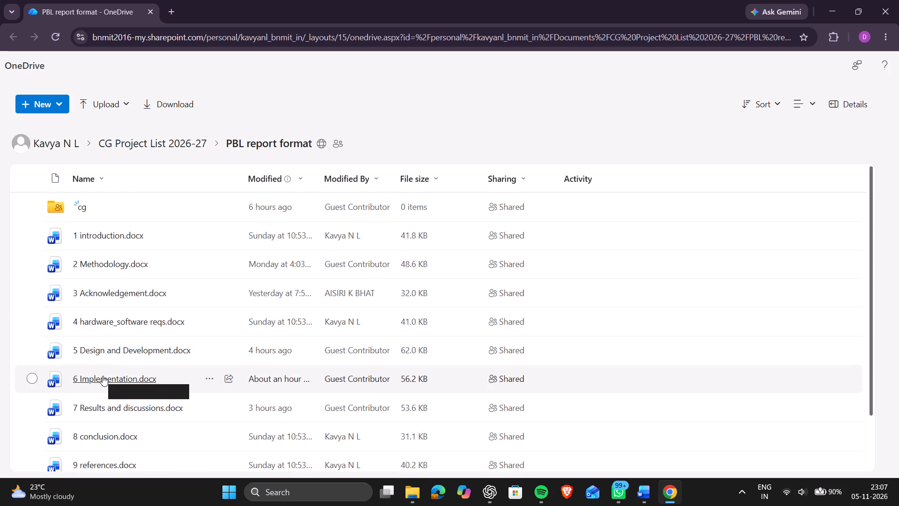
Look through the report template files in the PBL report format folder on OneDrive in the browser.
{"action": "scroll", "coordinate": [103, 376], "scroll_direction": "down", "scroll_amount": 3}
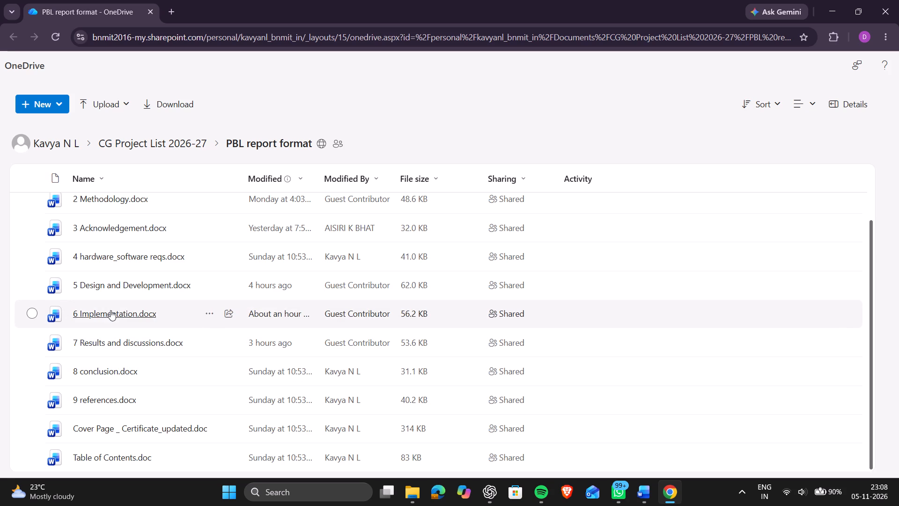
{"action": "scroll", "coordinate": [111, 310], "scroll_direction": "up", "scroll_amount": 1}
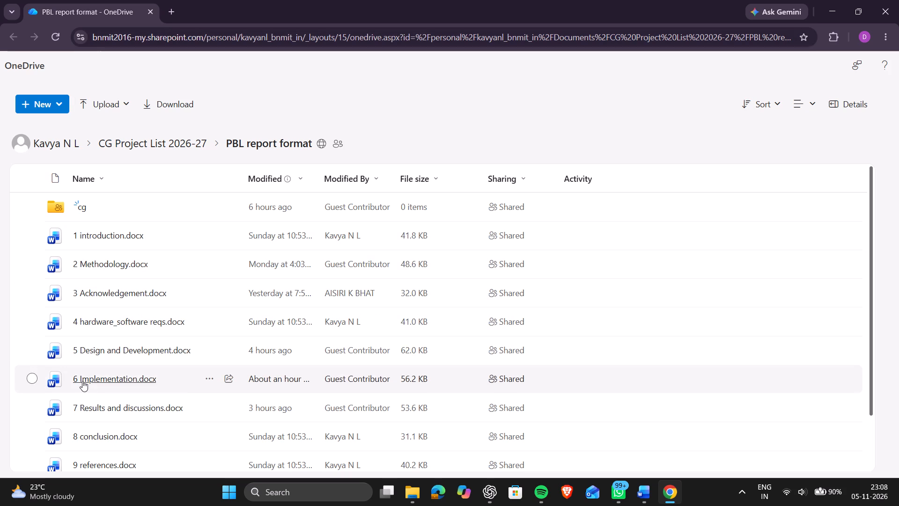
{"action": "scroll", "coordinate": [88, 428], "scroll_direction": "down", "scroll_amount": 1}
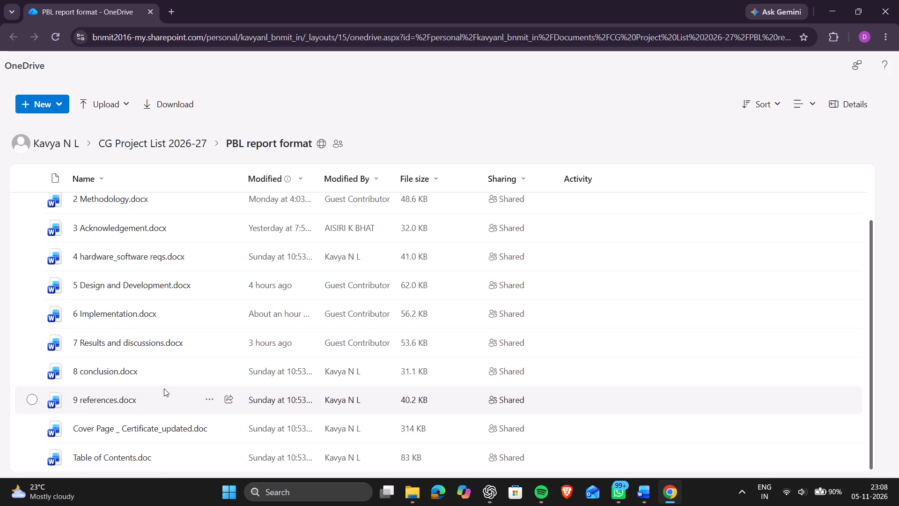
{"action": "scroll", "coordinate": [101, 207], "scroll_direction": "up", "scroll_amount": 1}
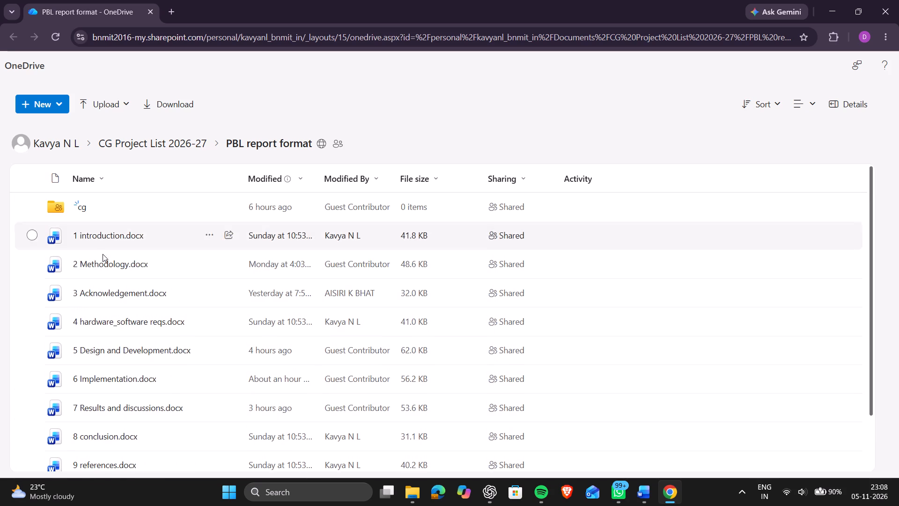
{"action": "scroll", "coordinate": [105, 281], "scroll_direction": "down", "scroll_amount": 1}
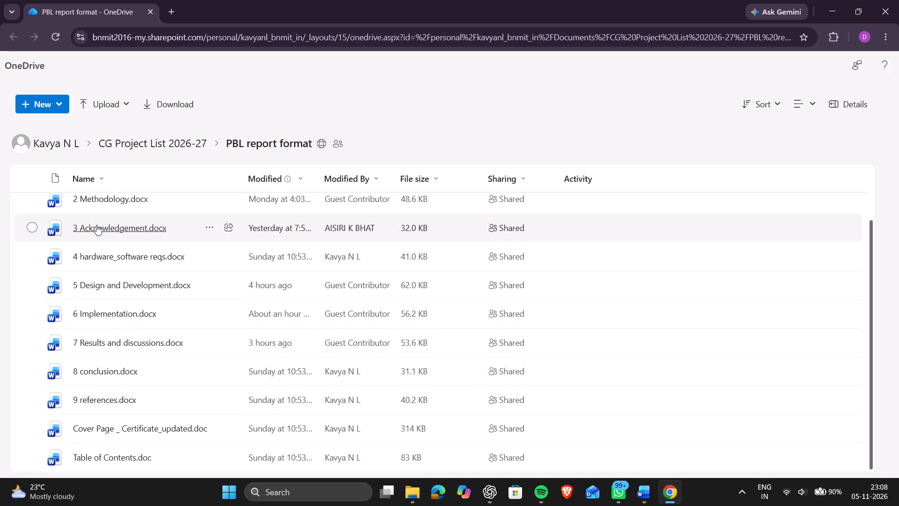
{"action": "scroll", "coordinate": [123, 255], "scroll_direction": "up", "scroll_amount": 1}
Download 2 Methodology.docx, 3 Acknowledgement.docx and 4 hardware_software reqs.docx from the PBL report format folder.
{"action": "right_click", "coordinate": [152, 265]}
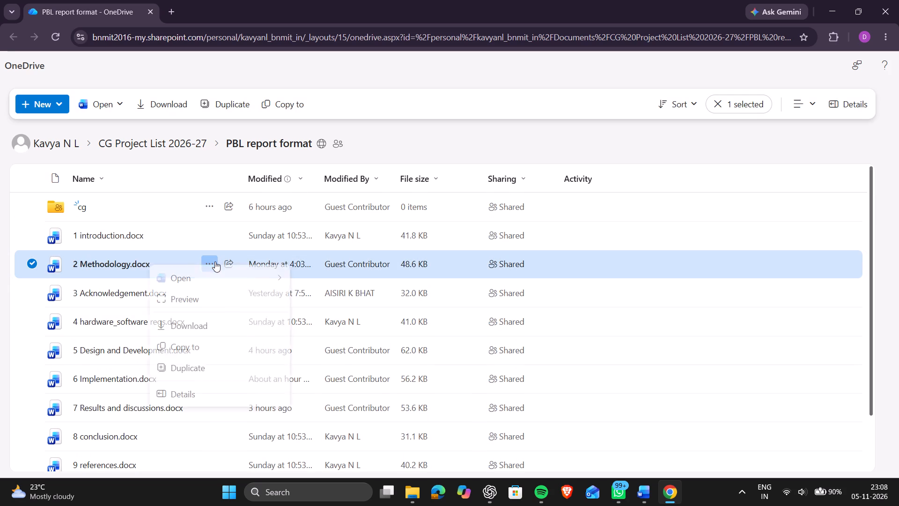
{"action": "left_click", "coordinate": [215, 261]}
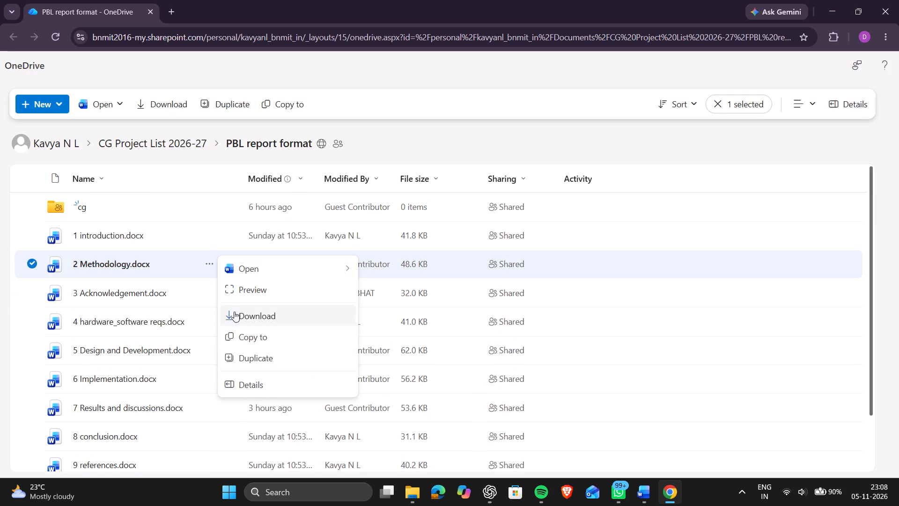
{"action": "left_click", "coordinate": [234, 312]}
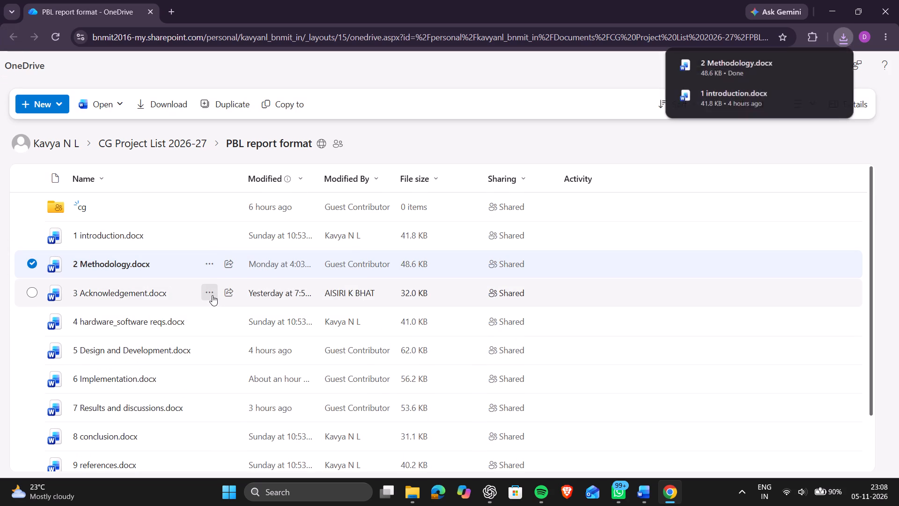
{"action": "left_click", "coordinate": [212, 295]}
{"action": "left_click", "coordinate": [247, 348]}
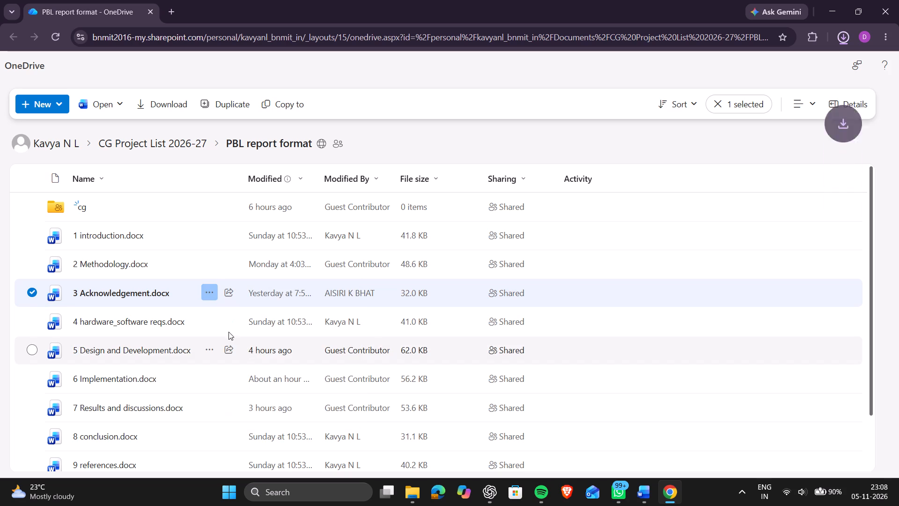
{"action": "left_click", "coordinate": [210, 320]}
{"action": "left_click", "coordinate": [235, 365]}
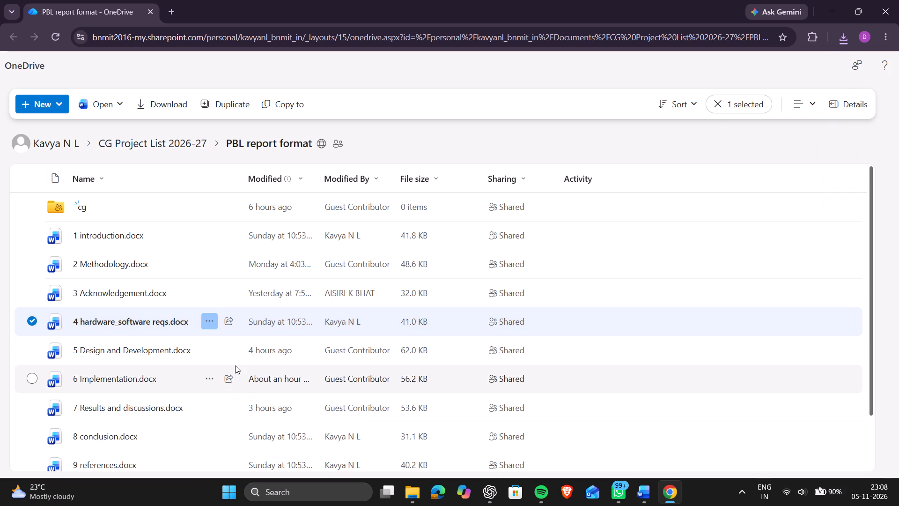
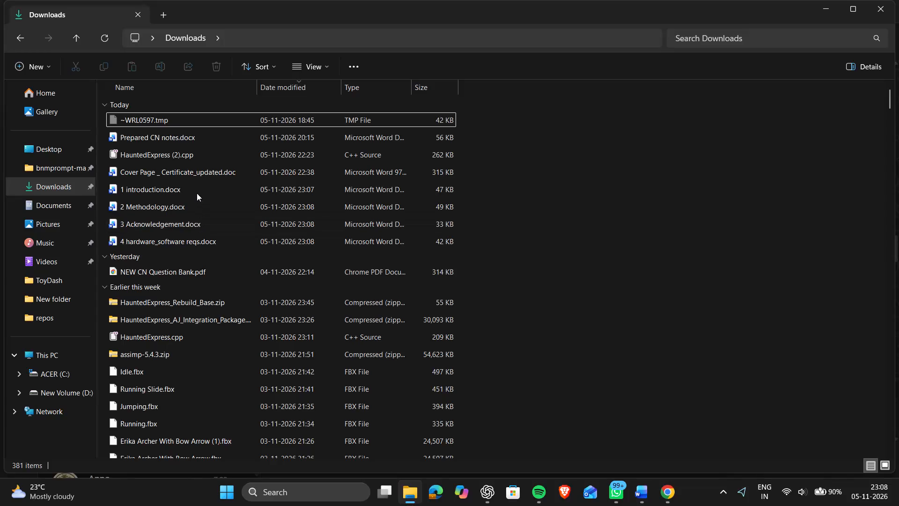
Open 2 Methodology.docx from Downloads for editing and close the 1 introduction.docx document.
{"action": "double_click", "coordinate": [184, 213]}
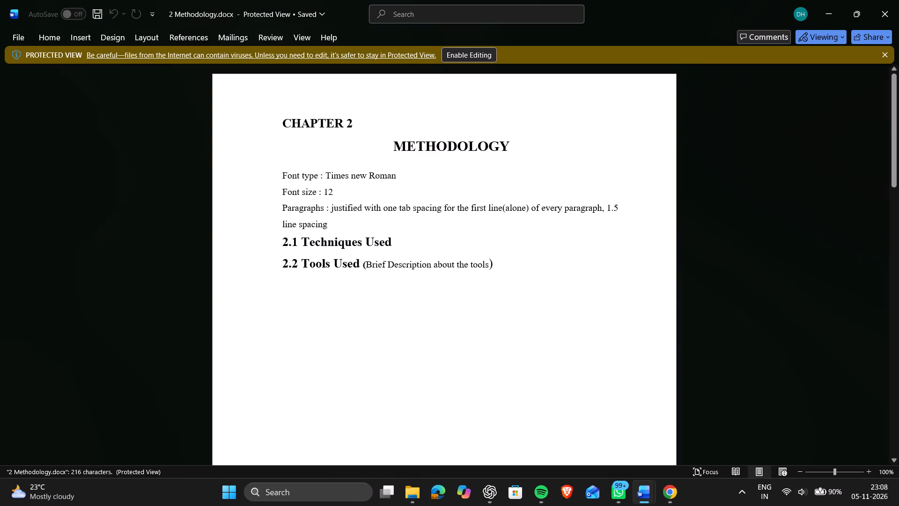
{"action": "left_click", "coordinate": [482, 58]}
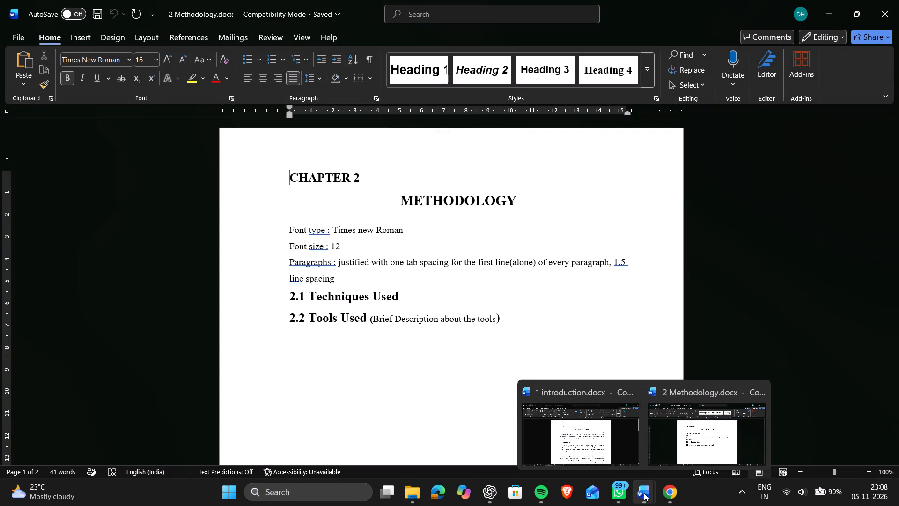
{"action": "left_click", "coordinate": [632, 392]}
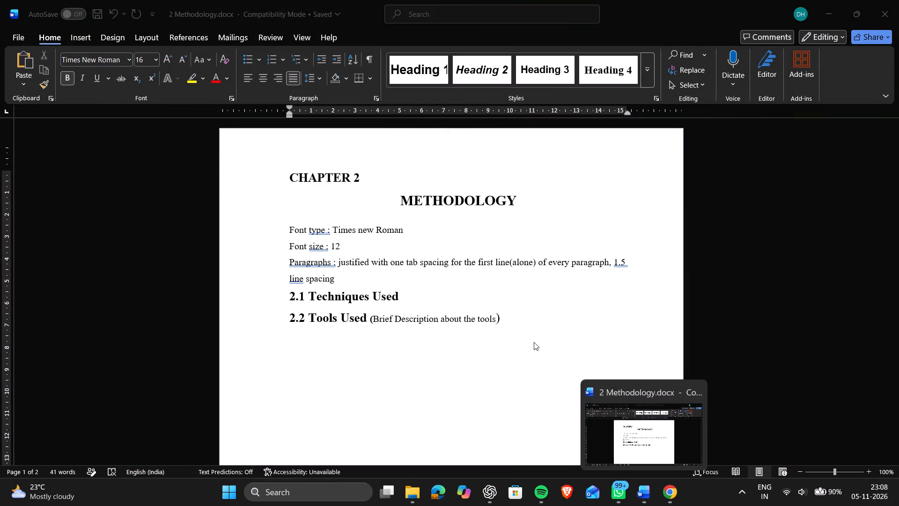
{"action": "left_click", "coordinate": [534, 342]}
{"action": "scroll", "coordinate": [359, 264], "scroll_direction": "down", "scroll_amount": 1}
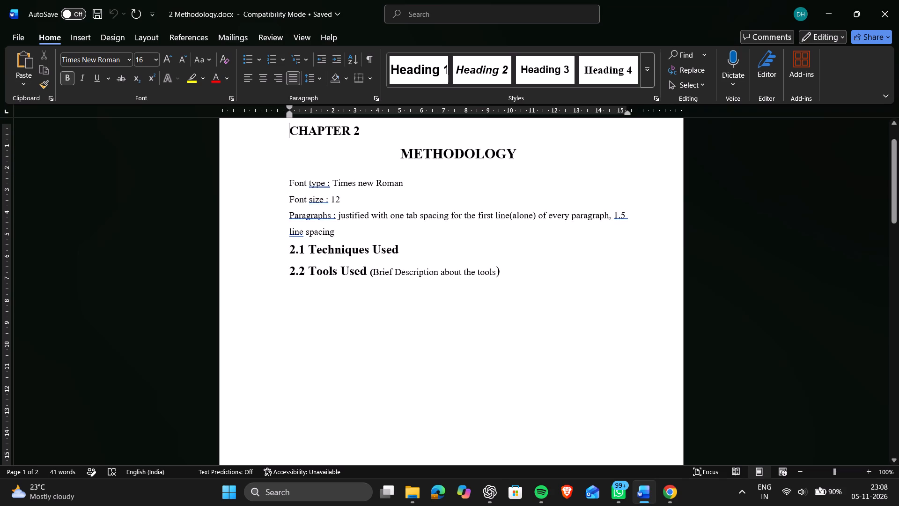
{"action": "left_click_drag", "start_coordinate": [392, 151], "coordinate": [603, 151]}
{"action": "key", "text": "ctrl+c"}
{"action": "key", "text": "alt+Tab"}
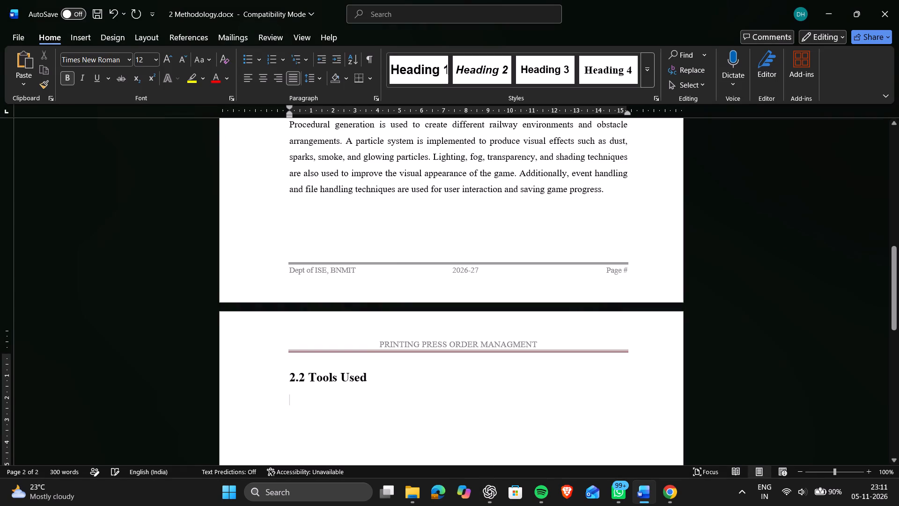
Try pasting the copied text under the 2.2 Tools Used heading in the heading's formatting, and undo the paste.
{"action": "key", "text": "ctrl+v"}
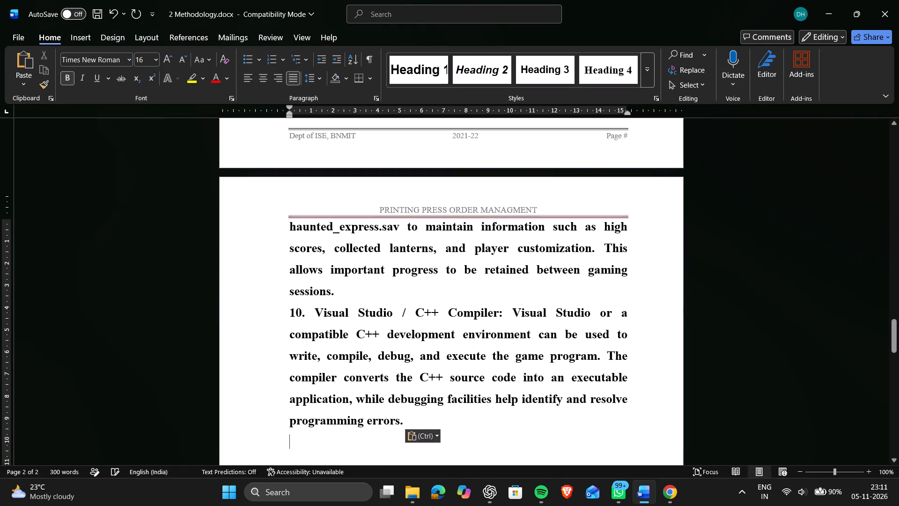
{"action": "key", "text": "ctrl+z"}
Set the text below the 2.2 Tools Used heading to 12 pt non-bold and paste the copied tool descriptions there.
{"action": "scroll", "coordinate": [417, 336], "scroll_direction": "up", "scroll_amount": 2}
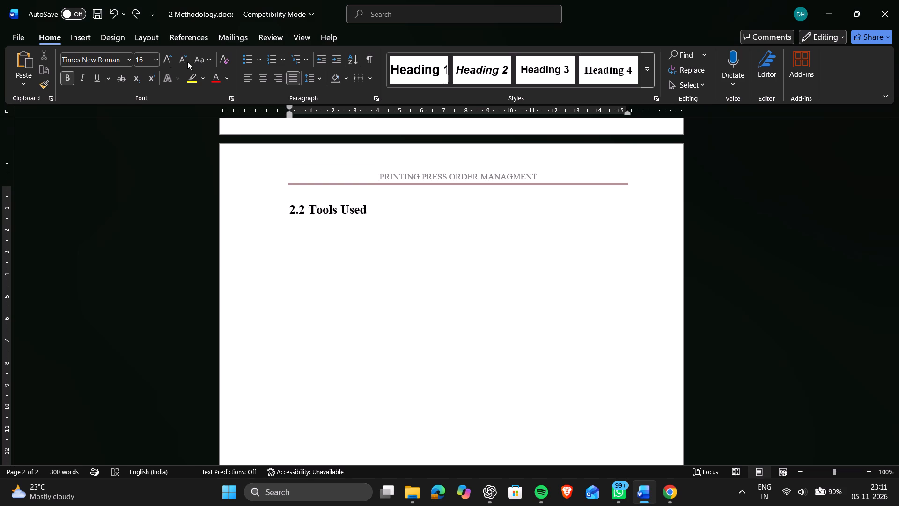
{"action": "left_click", "coordinate": [158, 60]}
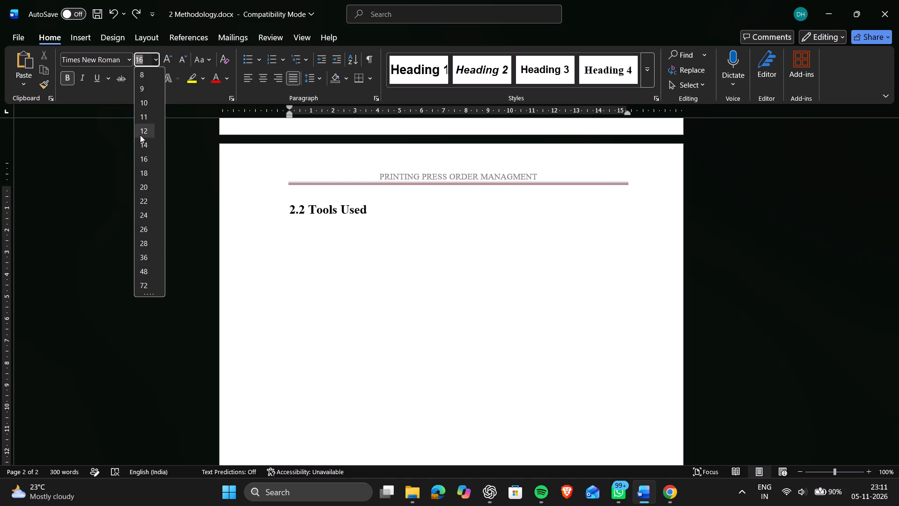
{"action": "left_click", "coordinate": [140, 135]}
{"action": "left_click", "coordinate": [62, 74]}
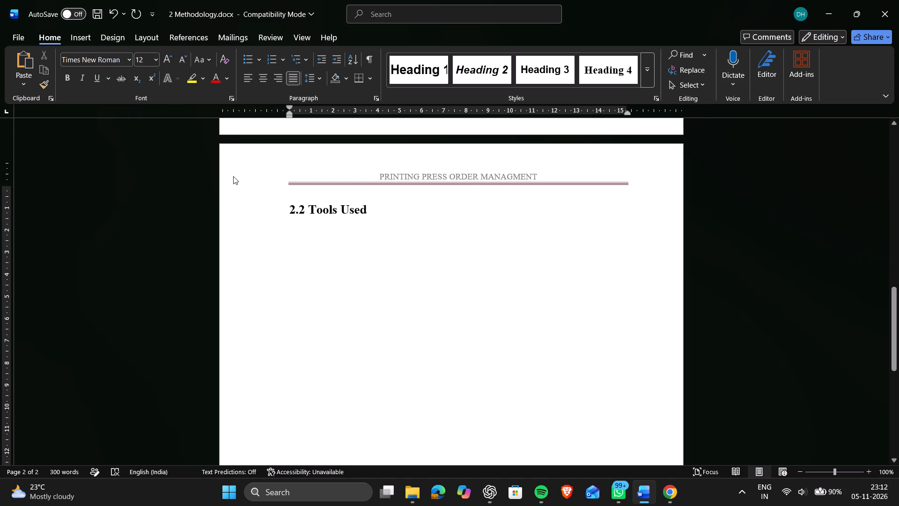
{"action": "key", "text": "ctrl+b"}
{"action": "key", "text": "ctrl+b"}
{"action": "key", "text": "ctrl+v"}
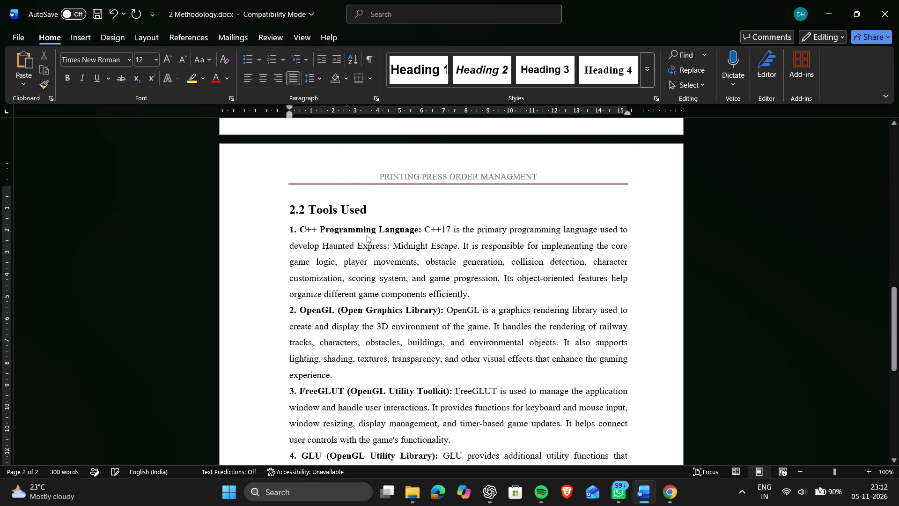
Look over the pasted tool descriptions under the 2.2 Tools Used heading.
{"action": "scroll", "coordinate": [378, 253], "scroll_direction": "up", "scroll_amount": 8}
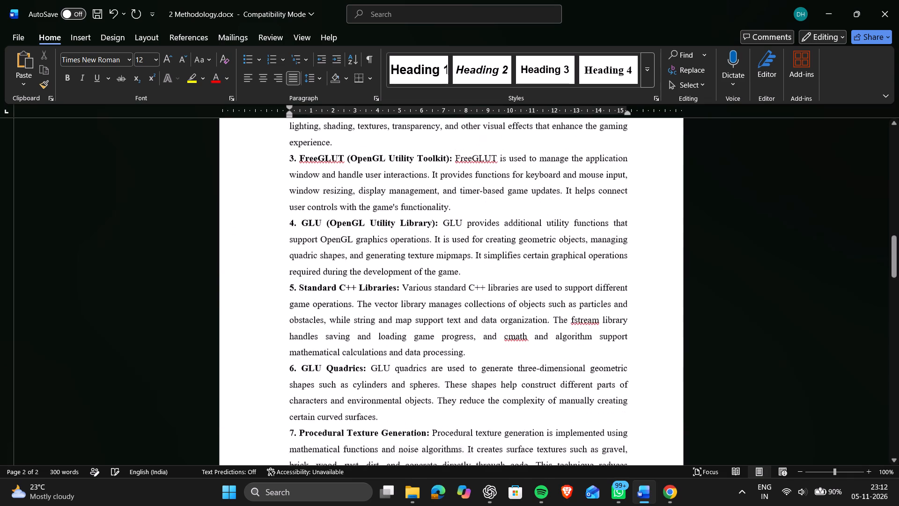
{"action": "scroll", "coordinate": [378, 253], "scroll_direction": "up", "scroll_amount": 5}
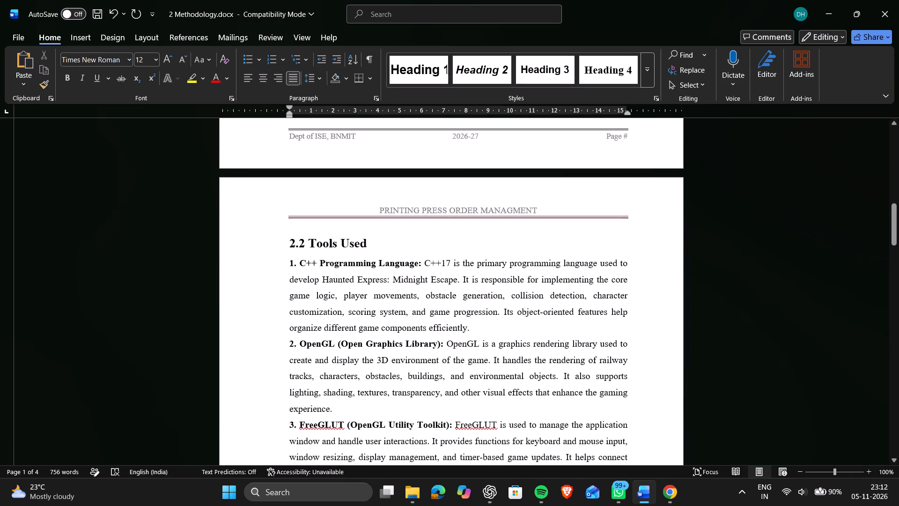
{"action": "scroll", "coordinate": [434, 296], "scroll_direction": "down", "scroll_amount": 3}
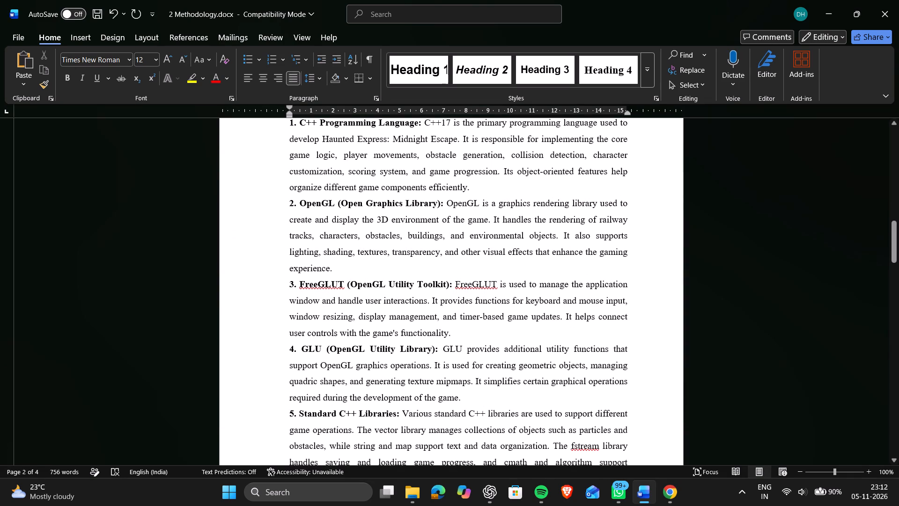
Select all ten pasted tool descriptions, check their line spacing setting, and clear the selection.
{"action": "scroll", "coordinate": [359, 313], "scroll_direction": "up", "scroll_amount": 2}
{"action": "left_click_drag", "start_coordinate": [286, 214], "coordinate": [437, 314]}
{"action": "scroll", "coordinate": [437, 310], "scroll_direction": "down", "scroll_amount": 4}
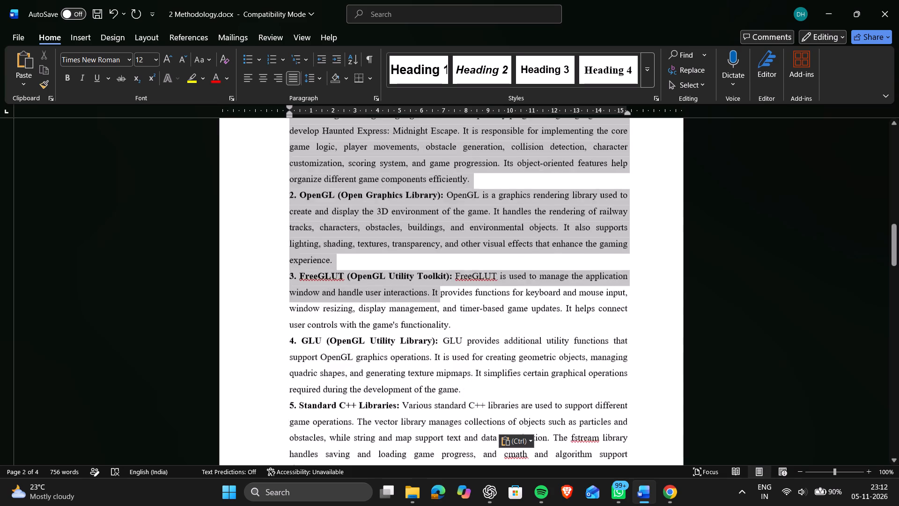
{"action": "left_click_drag", "start_coordinate": [437, 314], "coordinate": [438, 315]}
{"action": "scroll", "coordinate": [438, 315], "scroll_direction": "down", "scroll_amount": 11}
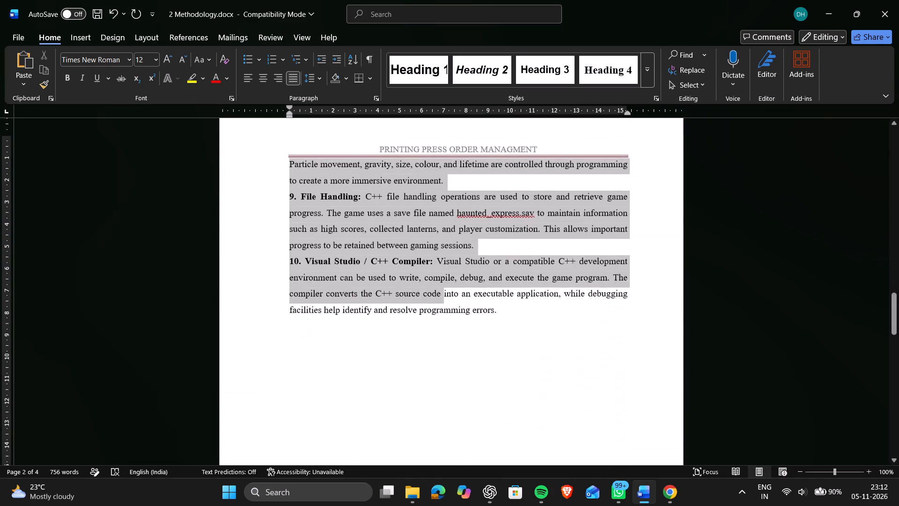
{"action": "left_click_drag", "start_coordinate": [438, 315], "coordinate": [494, 288]}
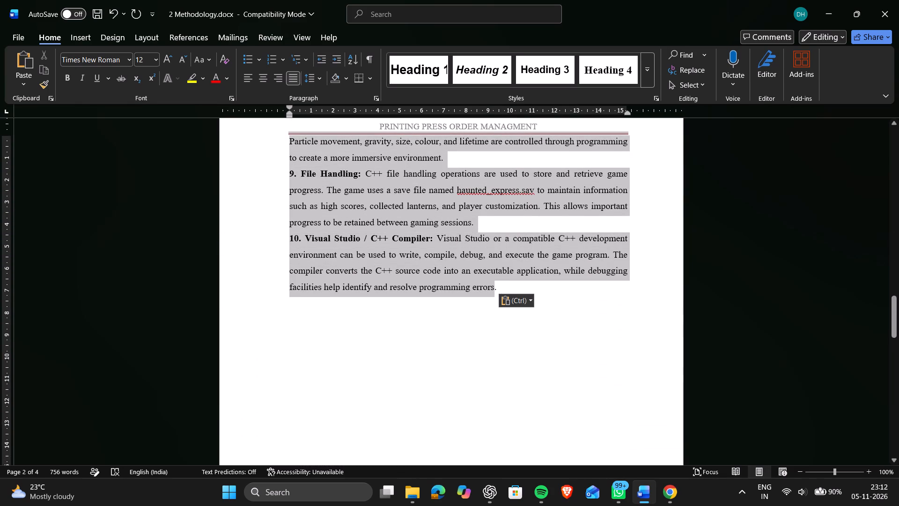
{"action": "left_click_drag", "start_coordinate": [494, 288], "coordinate": [496, 289]}
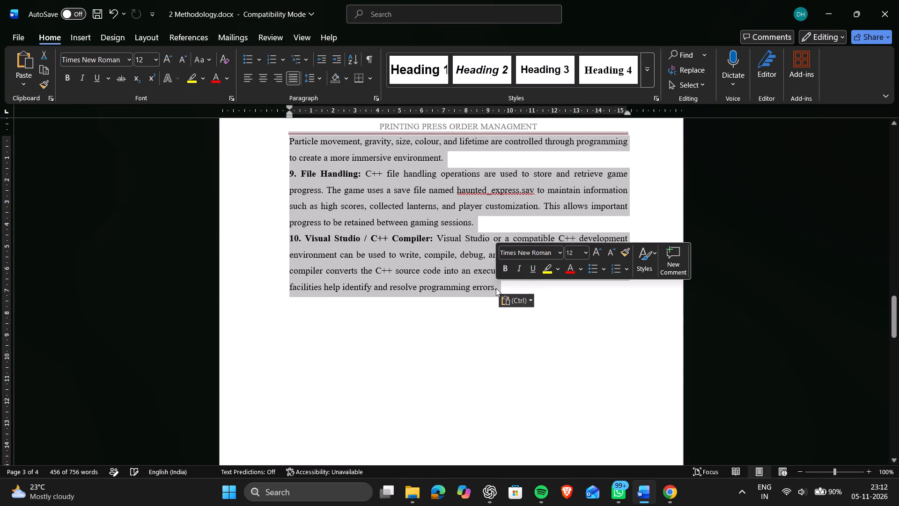
{"action": "left_click", "coordinate": [319, 79]}
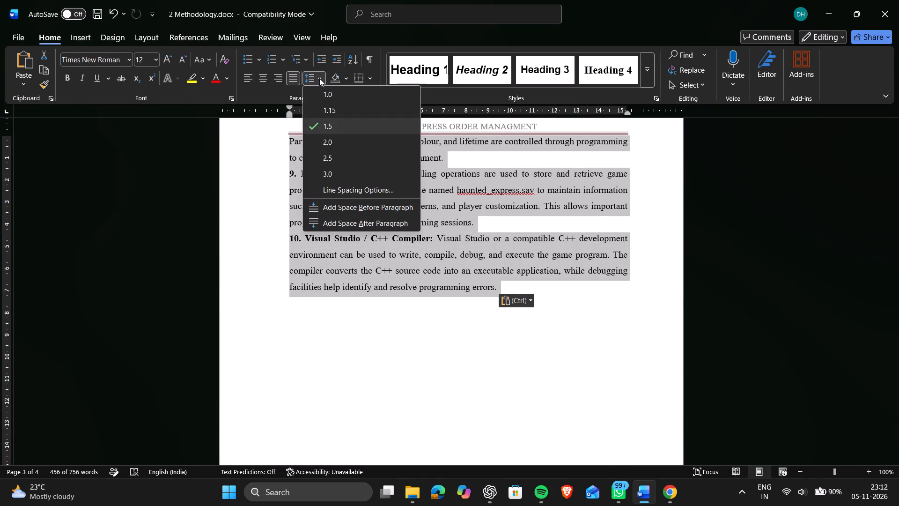
{"action": "left_click", "coordinate": [326, 330]}
{"action": "left_click", "coordinate": [341, 325]}
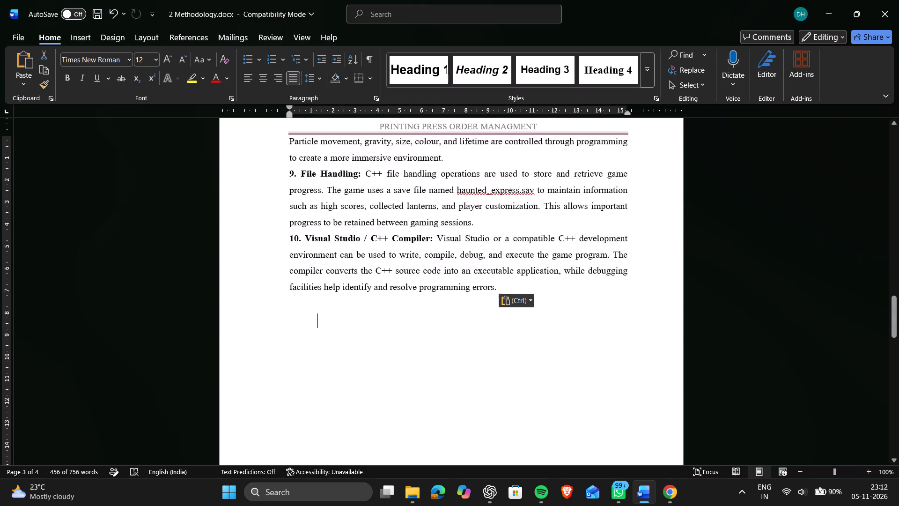
Review the Methodology chapter from the last tool description back to the chapter title, checking text, headers and footers.
{"action": "scroll", "coordinate": [341, 325], "scroll_direction": "up", "scroll_amount": 3}
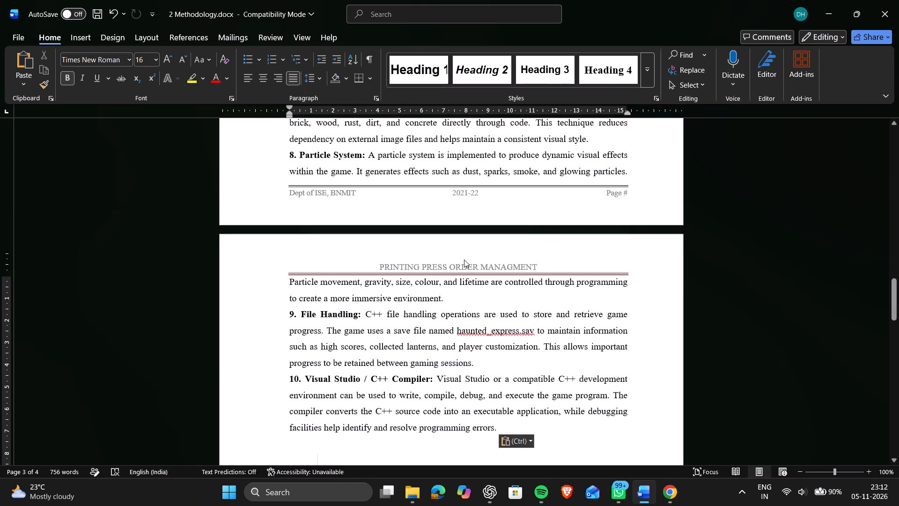
{"action": "left_click", "coordinate": [514, 260]}
{"action": "scroll", "coordinate": [551, 260], "scroll_direction": "up", "scroll_amount": 10}
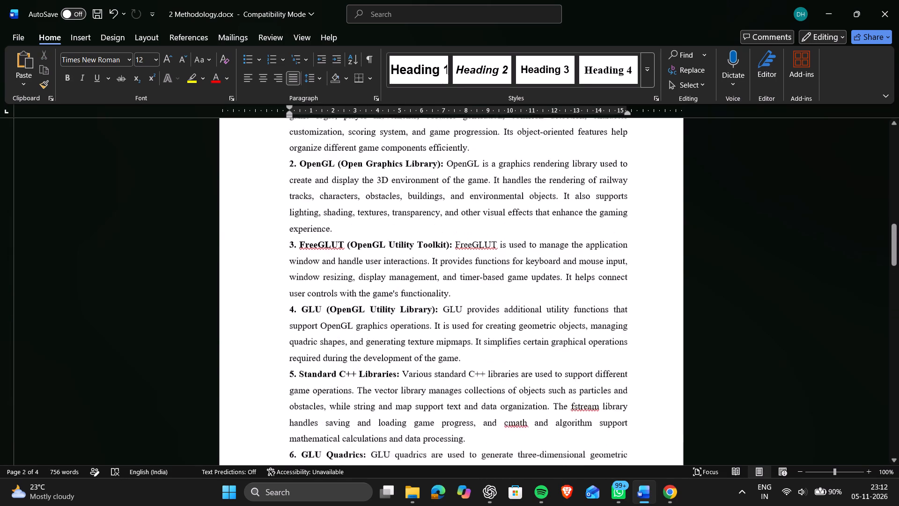
{"action": "scroll", "coordinate": [551, 260], "scroll_direction": "up", "scroll_amount": 9}
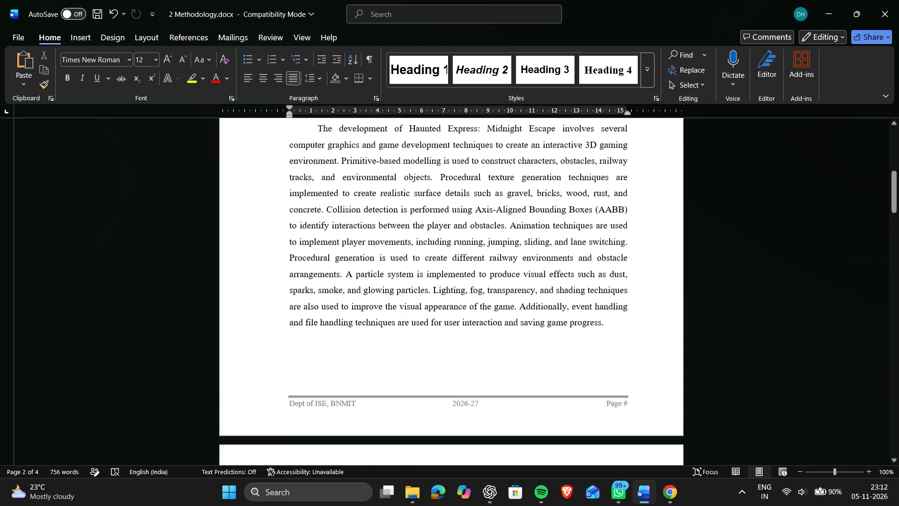
{"action": "scroll", "coordinate": [551, 260], "scroll_direction": "up", "scroll_amount": 5}
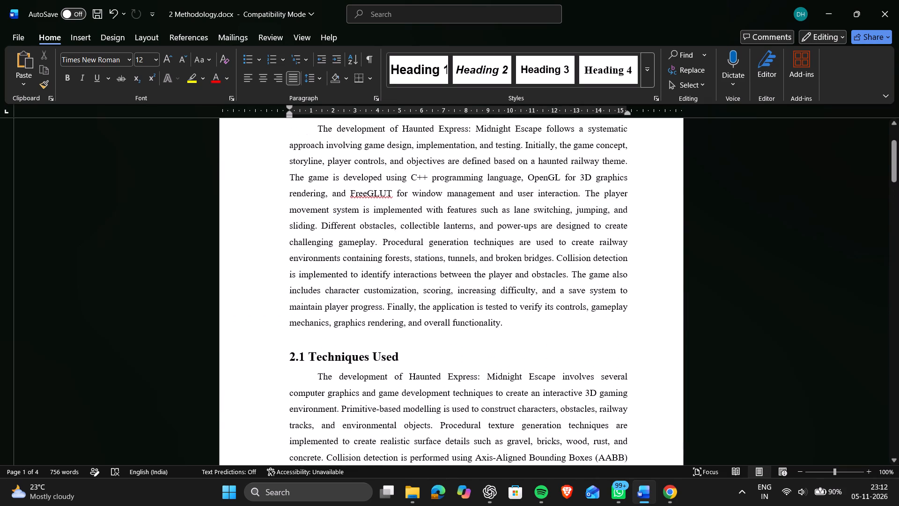
{"action": "scroll", "coordinate": [551, 260], "scroll_direction": "up", "scroll_amount": 5}
{"action": "scroll", "coordinate": [551, 260], "scroll_direction": "down", "scroll_amount": 11}
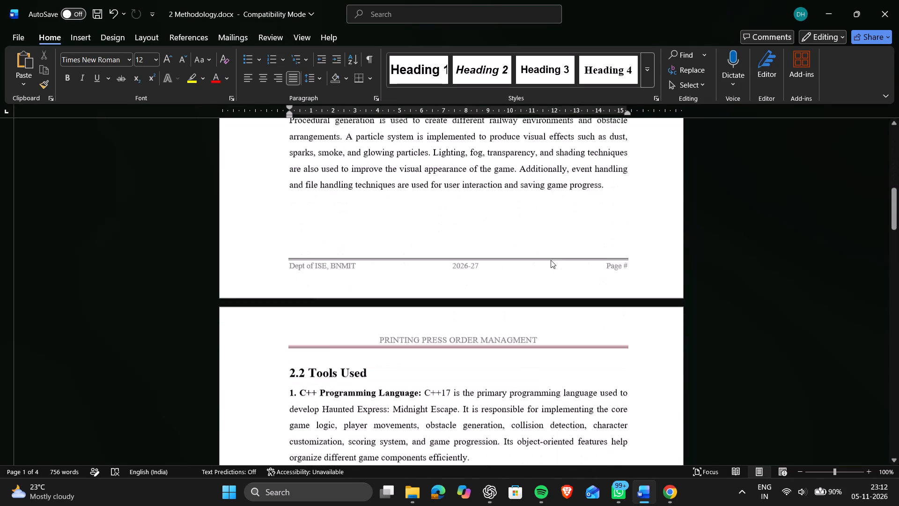
{"action": "scroll", "coordinate": [341, 241], "scroll_direction": "up", "scroll_amount": 14}
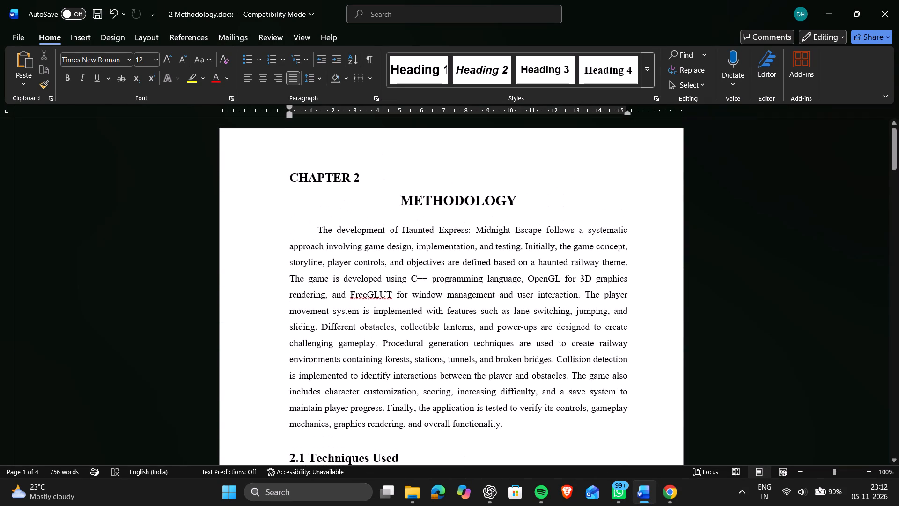
Set the page number in the first page footer to 3.
{"action": "scroll", "coordinate": [347, 238], "scroll_direction": "down", "scroll_amount": 11}
{"action": "scroll", "coordinate": [347, 238], "scroll_direction": "up", "scroll_amount": 3}
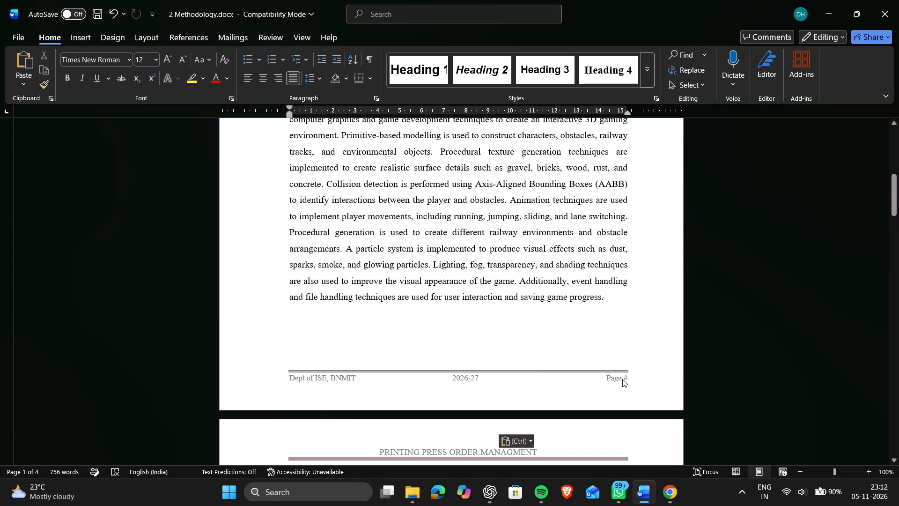
{"action": "left_click", "coordinate": [622, 378]}
{"action": "double_click", "coordinate": [625, 376]}
{"action": "left_click", "coordinate": [628, 379]}
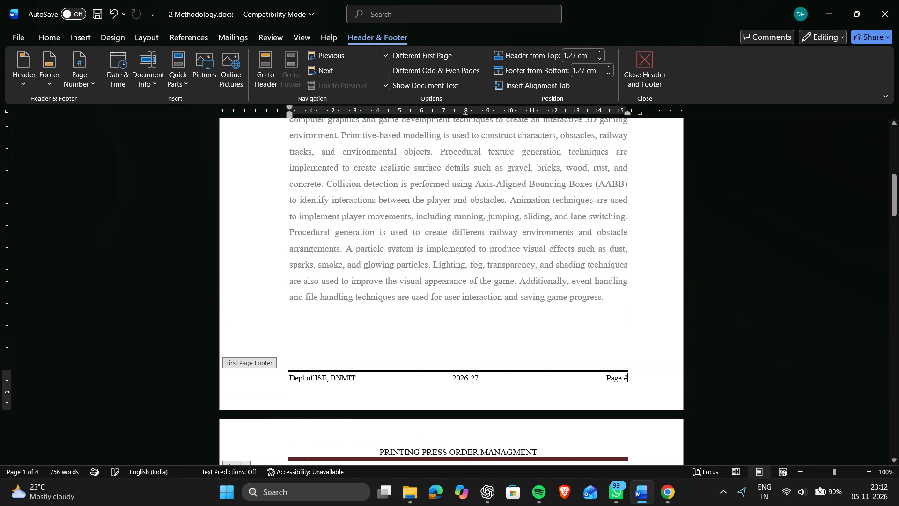
{"action": "key", "text": "BackSpace"}
{"action": "key", "text": "3"}
Set the page number in the second page's footer to 4.
{"action": "scroll", "coordinate": [628, 379], "scroll_direction": "down", "scroll_amount": 5}
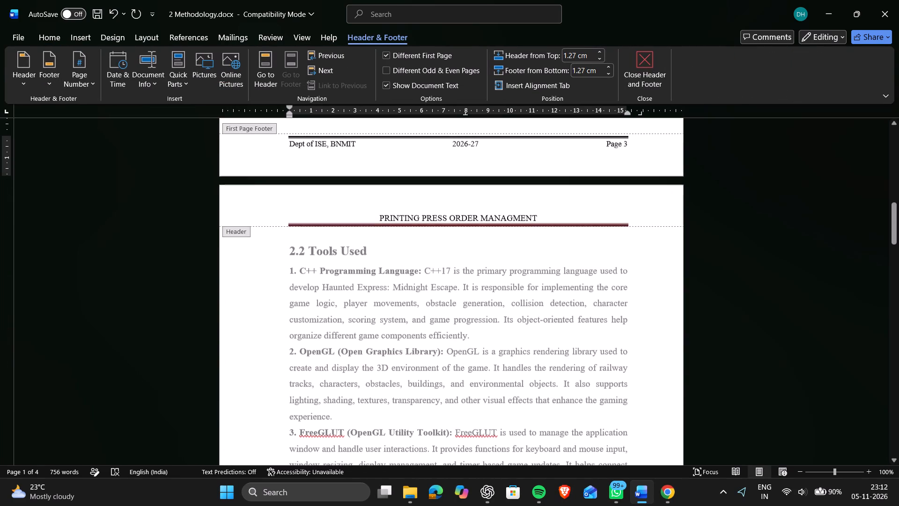
{"action": "scroll", "coordinate": [628, 379], "scroll_direction": "down", "scroll_amount": 10}
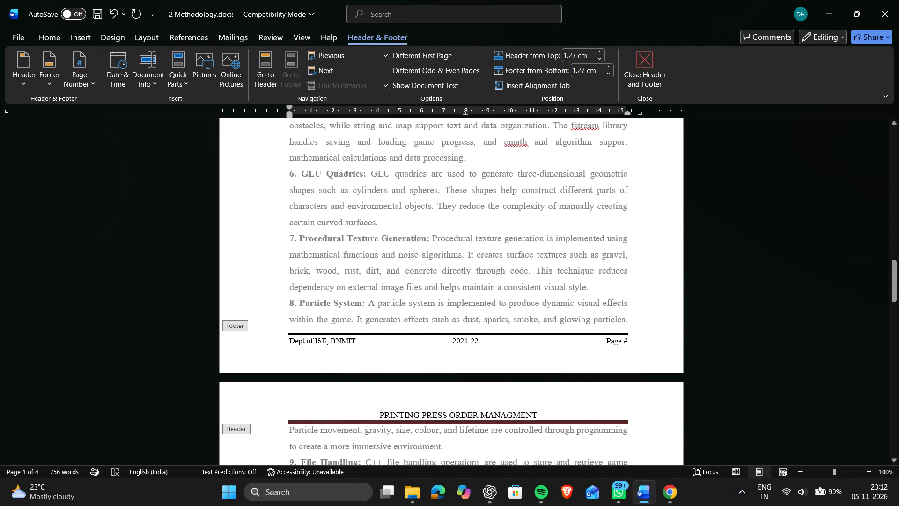
{"action": "left_click", "coordinate": [626, 340]}
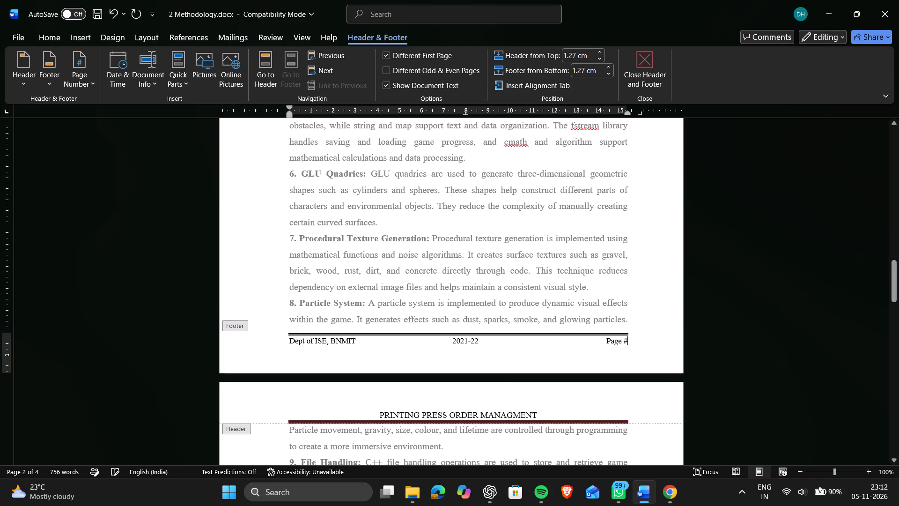
{"action": "key", "text": "BackSpace"}
{"action": "key", "text": "4"}
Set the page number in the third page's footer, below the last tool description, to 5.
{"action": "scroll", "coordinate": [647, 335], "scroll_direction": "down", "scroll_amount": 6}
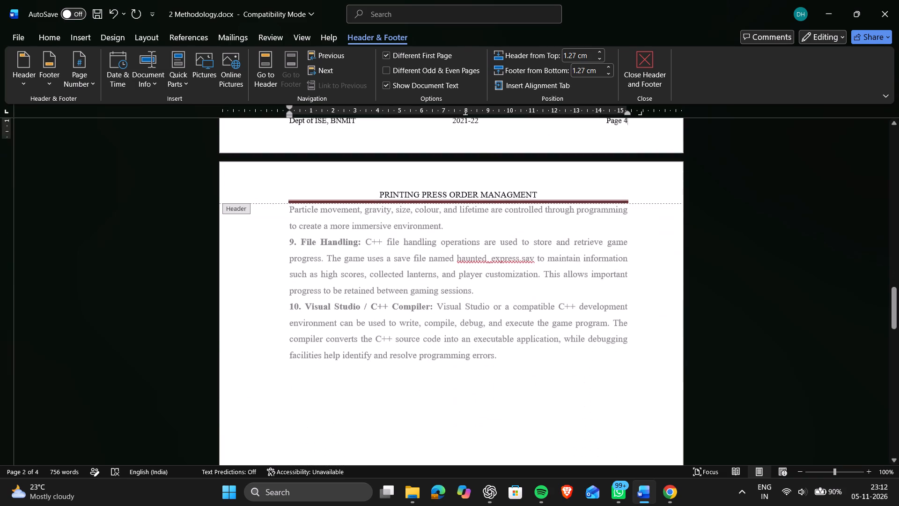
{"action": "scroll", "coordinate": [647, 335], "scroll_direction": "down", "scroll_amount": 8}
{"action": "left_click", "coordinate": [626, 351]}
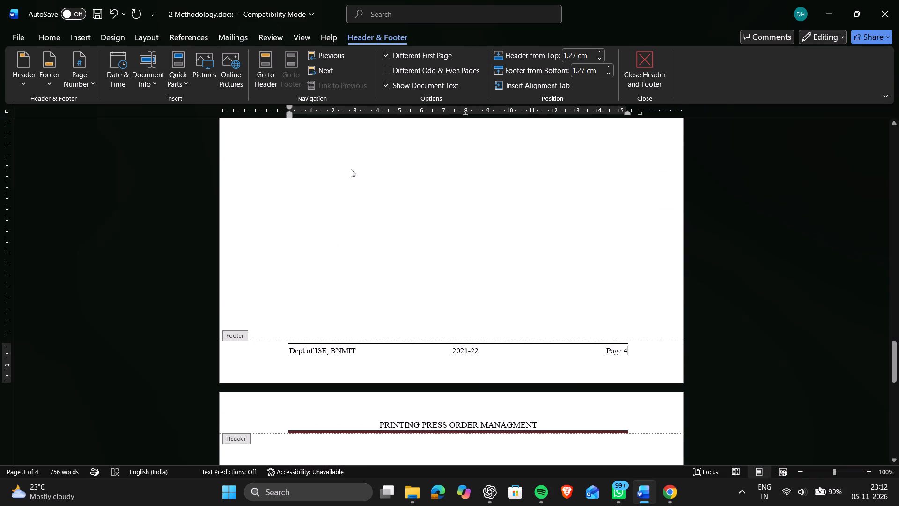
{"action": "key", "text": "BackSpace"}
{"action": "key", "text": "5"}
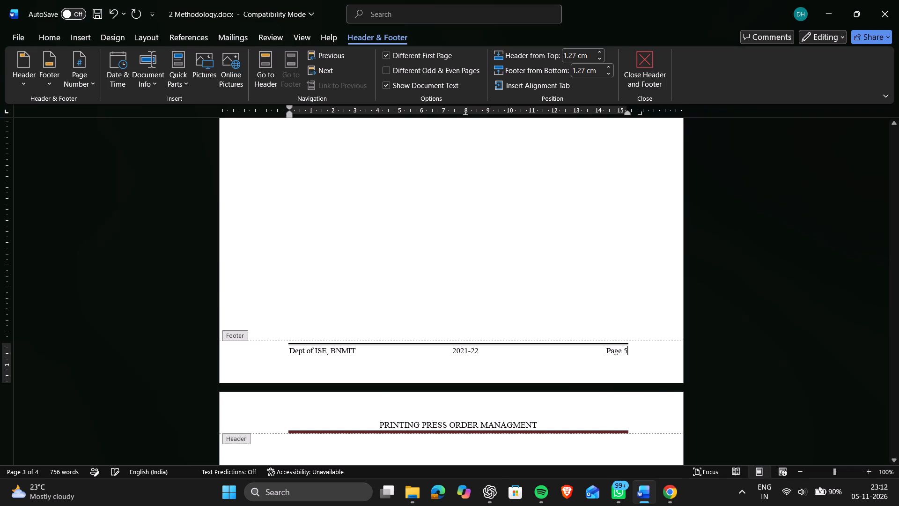
Set the page number in the second page's footer back to 4.
{"action": "scroll", "coordinate": [655, 388], "scroll_direction": "up", "scroll_amount": 10}
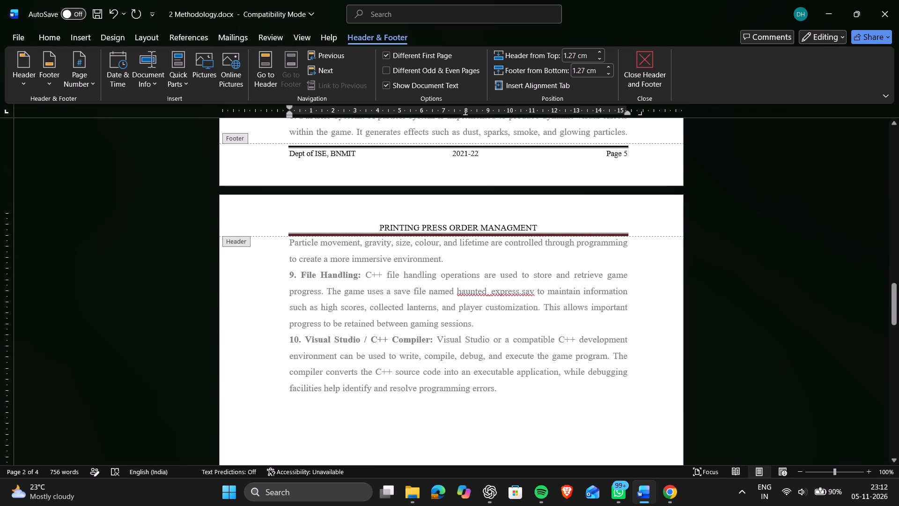
{"action": "left_click", "coordinate": [632, 153]}
{"action": "key", "text": "BackSpace"}
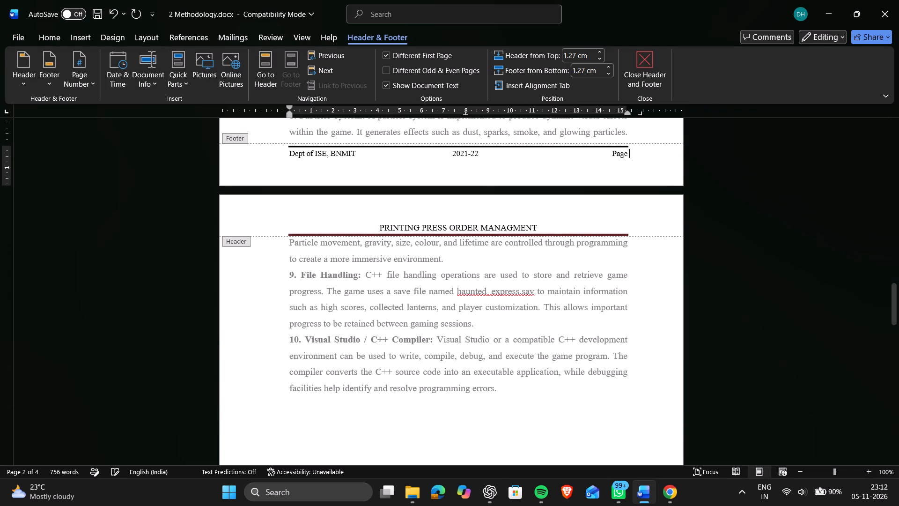
{"action": "key", "text": "4"}
Check the footers of the remaining pages and place the cursor after the page number in the third page's footer.
{"action": "scroll", "coordinate": [648, 286], "scroll_direction": "down", "scroll_amount": 12}
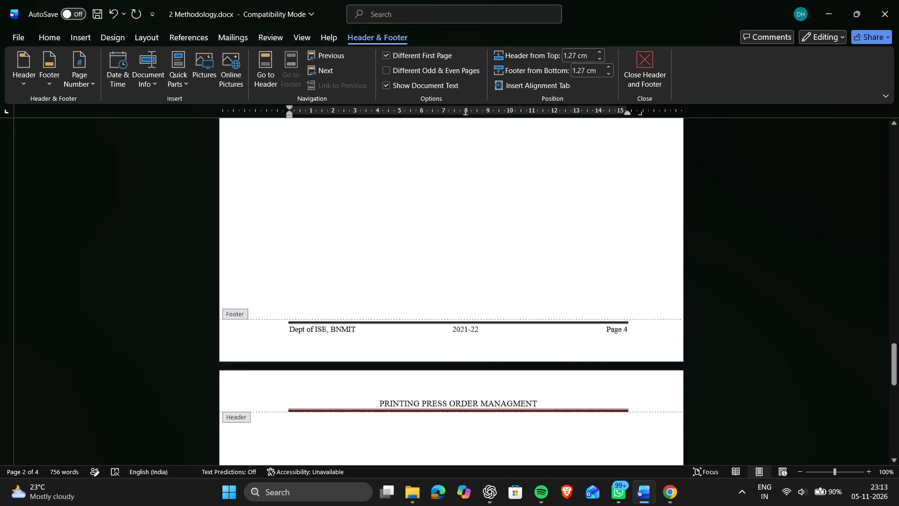
{"action": "scroll", "coordinate": [648, 303], "scroll_direction": "down", "scroll_amount": 14}
{"action": "scroll", "coordinate": [648, 303], "scroll_direction": "up", "scroll_amount": 12}
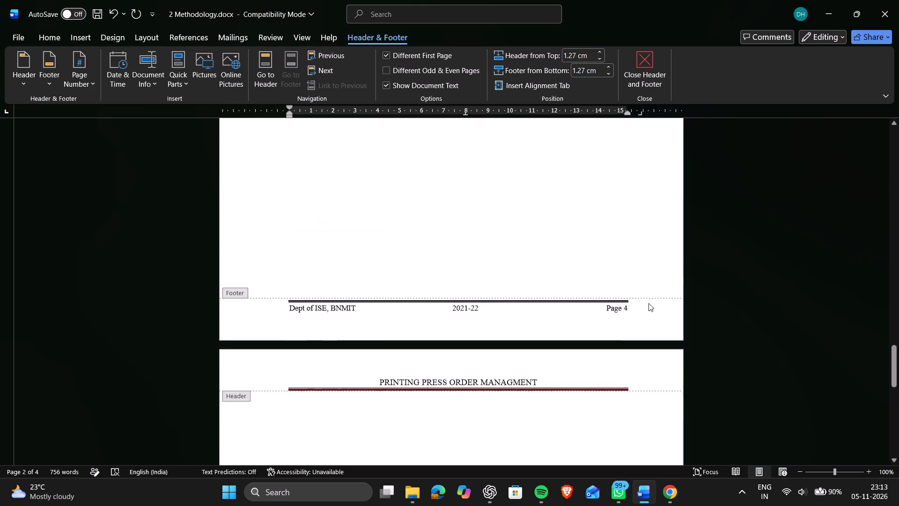
{"action": "left_click", "coordinate": [626, 327]}
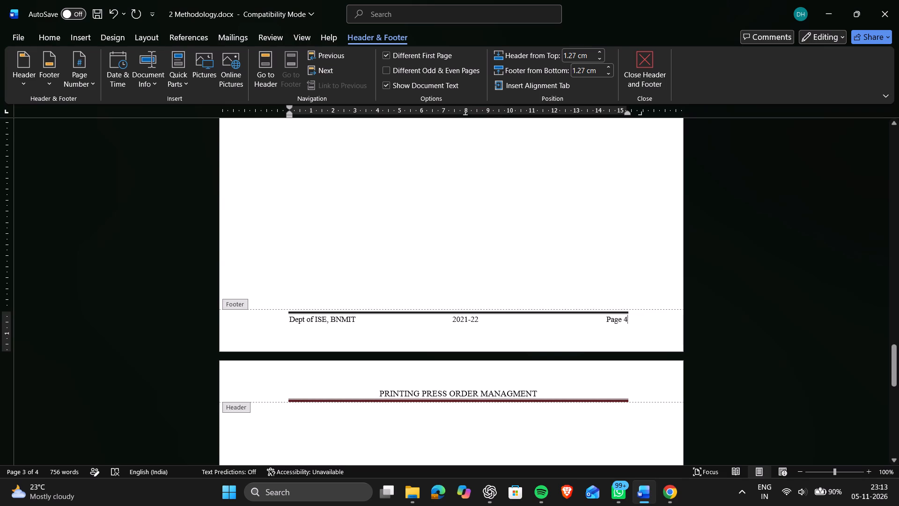
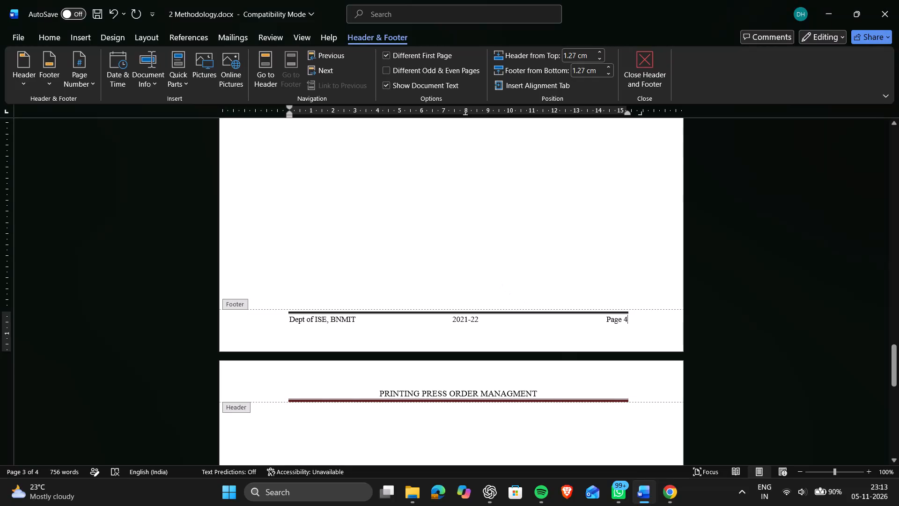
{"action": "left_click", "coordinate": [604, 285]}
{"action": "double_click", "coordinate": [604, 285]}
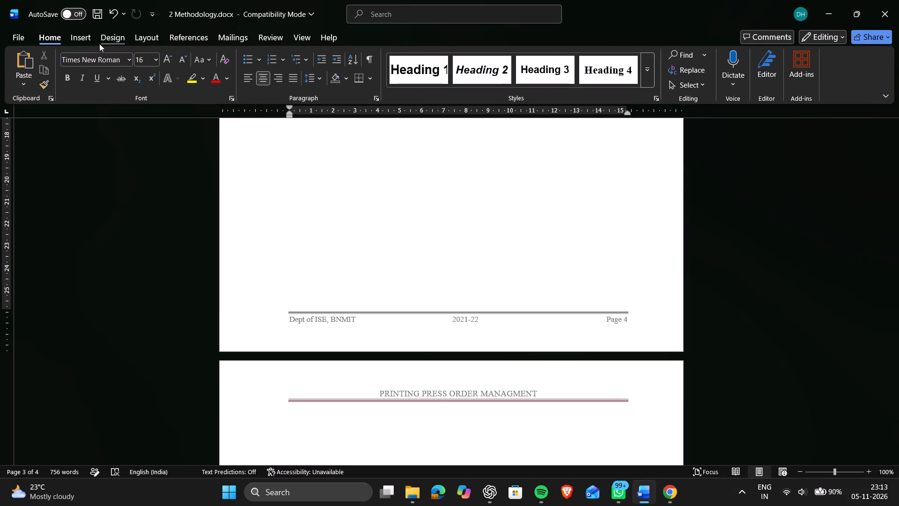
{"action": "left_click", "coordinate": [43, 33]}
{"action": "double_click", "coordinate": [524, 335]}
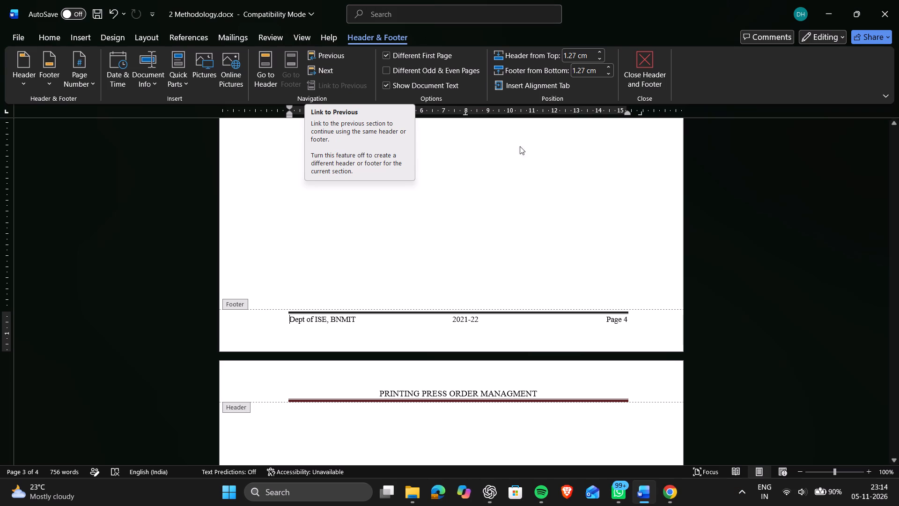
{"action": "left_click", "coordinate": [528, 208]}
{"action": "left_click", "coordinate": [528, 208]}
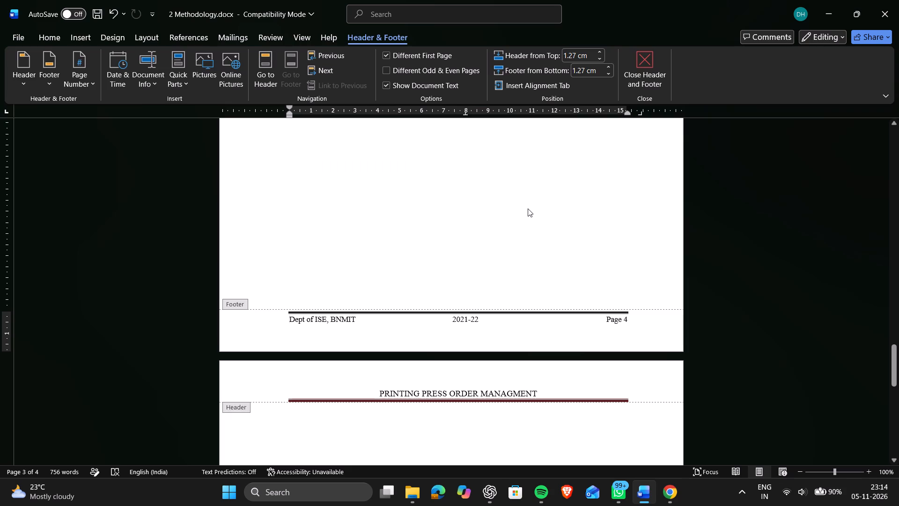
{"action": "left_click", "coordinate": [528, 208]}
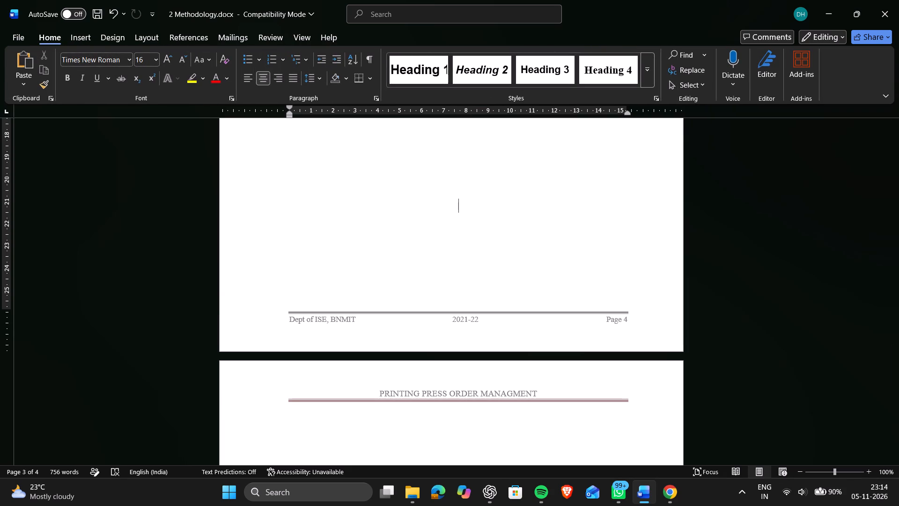
Show the formatting marks and delete the surplus centred empty paragraphs spilling from the third page onto the blank fourth page.
{"action": "key", "text": "ctrl+shift+8"}
{"action": "scroll", "coordinate": [524, 260], "scroll_direction": "down", "scroll_amount": 3}
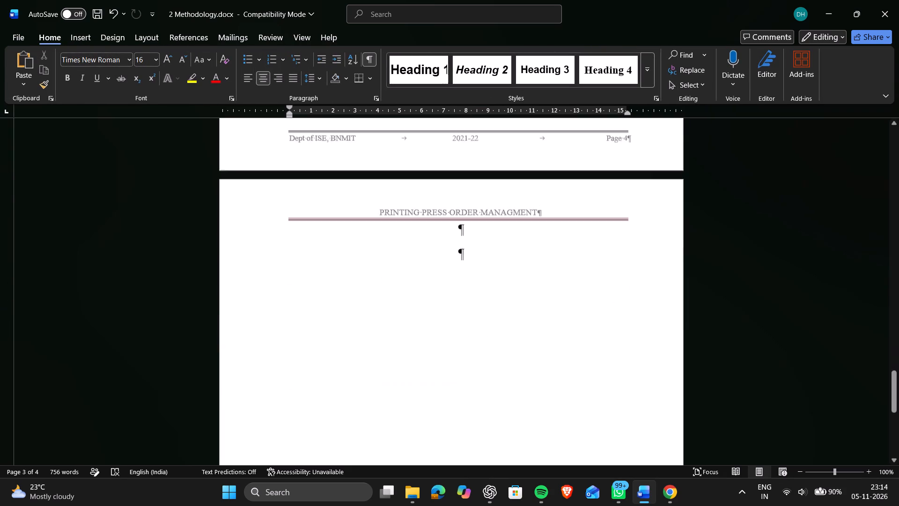
{"action": "scroll", "coordinate": [524, 260], "scroll_direction": "down", "scroll_amount": 5}
{"action": "scroll", "coordinate": [524, 260], "scroll_direction": "up", "scroll_amount": 9}
{"action": "left_click", "coordinate": [476, 335]}
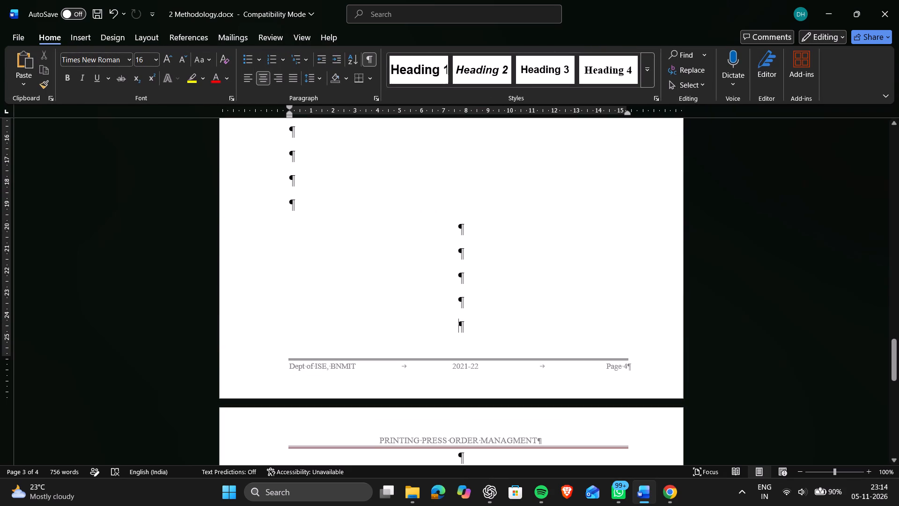
{"action": "key", "text": "Delete"}
{"action": "double_click", "coordinate": [479, 332]}
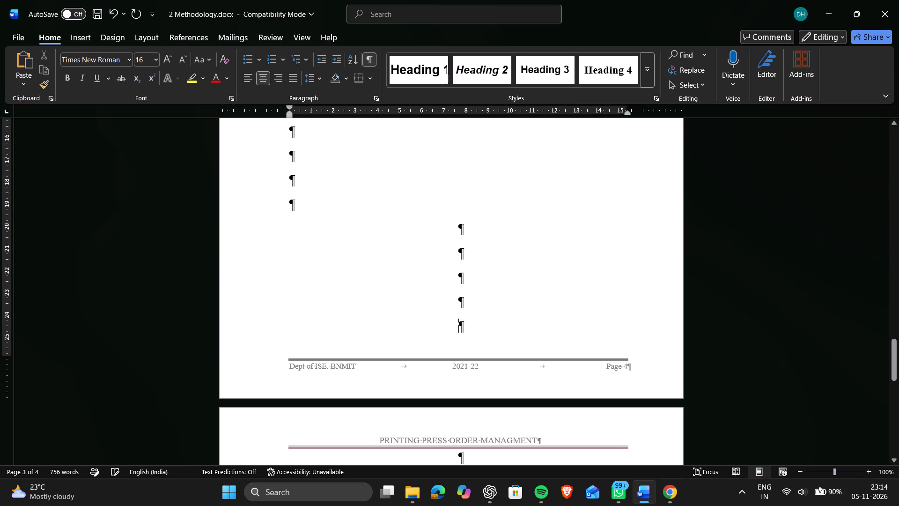
{"action": "left_click", "coordinate": [485, 323]}
{"action": "left_click_drag", "start_coordinate": [467, 331], "coordinate": [453, 236]}
{"action": "key", "text": "Delete"}
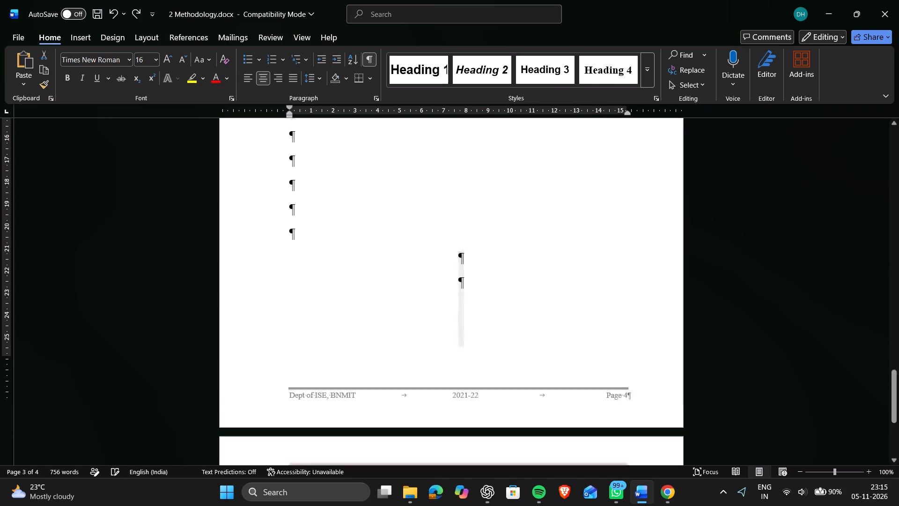
{"action": "left_click_drag", "start_coordinate": [475, 314], "coordinate": [465, 275]}
{"action": "key", "text": "Delete"}
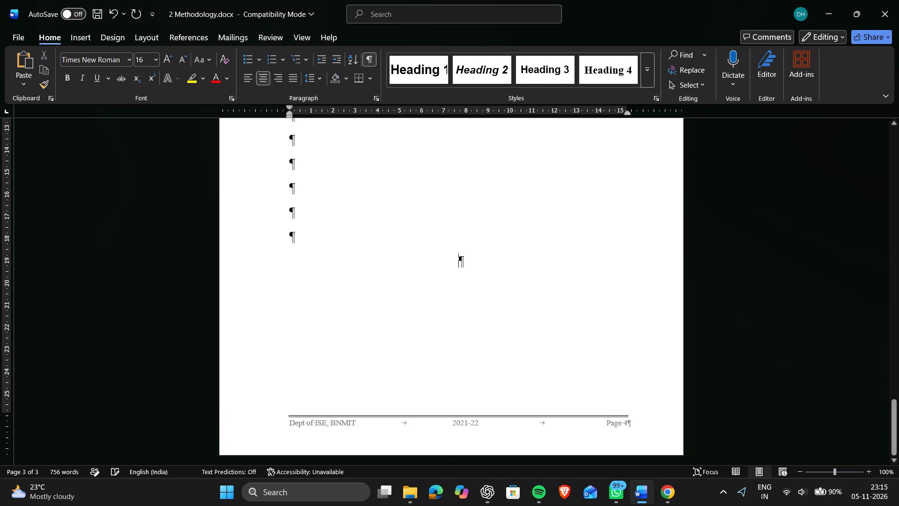
Delete the run of empty paragraphs below the Visual Studio / C++ Compiler description on the third page.
{"action": "left_click_drag", "start_coordinate": [472, 272], "coordinate": [442, 245]}
{"action": "scroll", "coordinate": [326, 237], "scroll_direction": "up", "scroll_amount": 2}
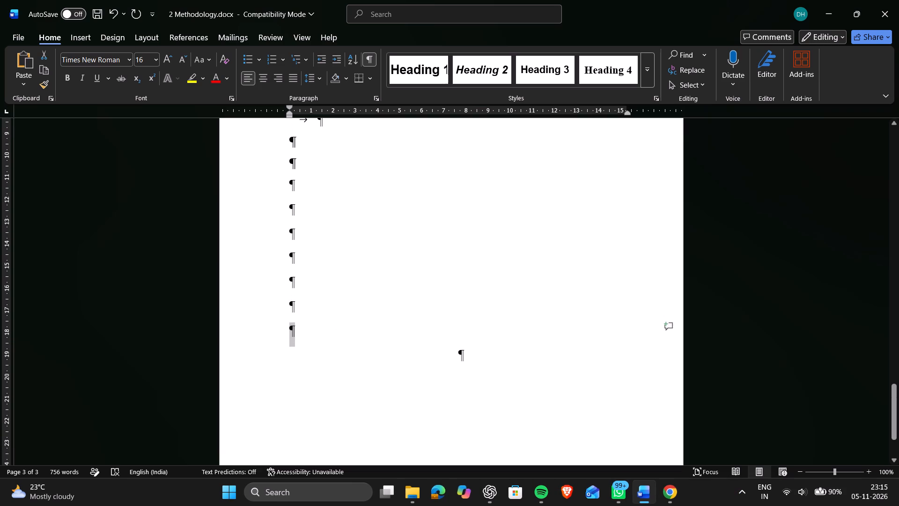
{"action": "left_click_drag", "start_coordinate": [329, 357], "coordinate": [296, 263]}
{"action": "scroll", "coordinate": [290, 244], "scroll_direction": "up", "scroll_amount": 3}
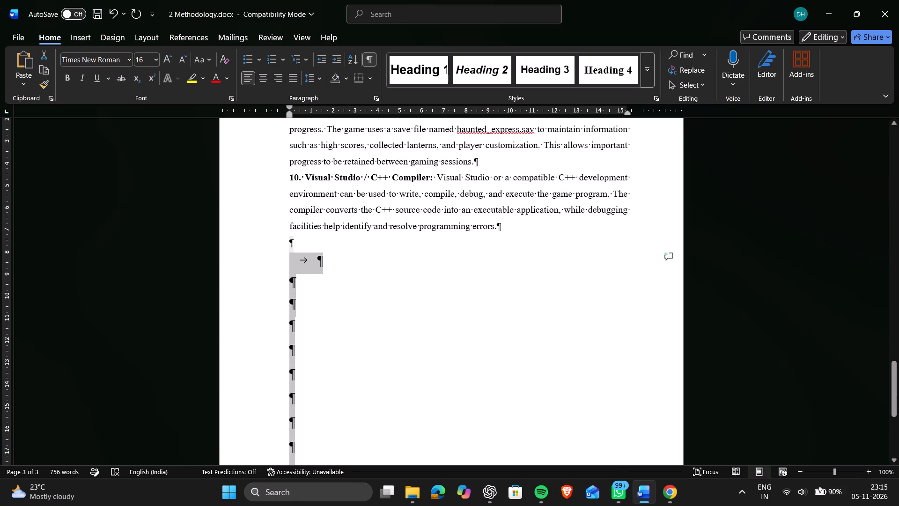
{"action": "left_click_drag", "start_coordinate": [296, 263], "coordinate": [286, 250]}
{"action": "key", "text": "Delete"}
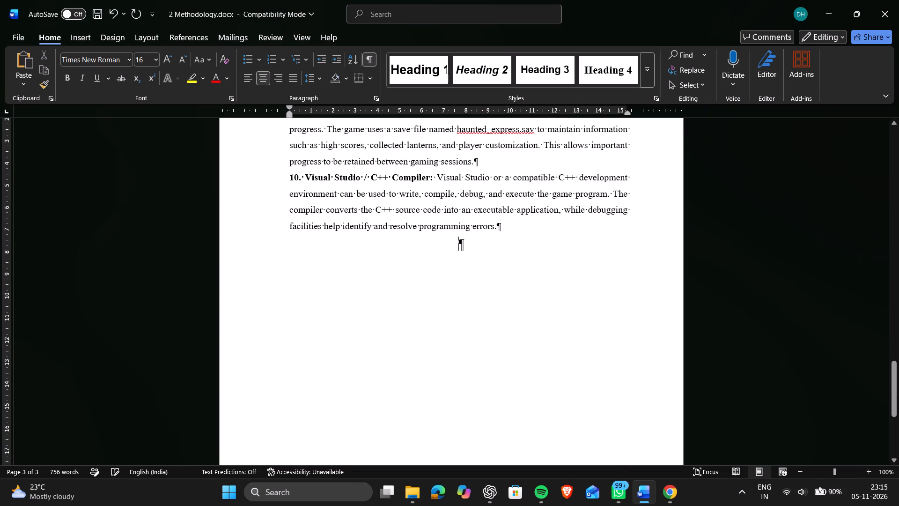
Delete the last remaining empty paragraph directly after the Visual Studio / C++ Compiler description.
{"action": "left_click", "coordinate": [523, 232]}
{"action": "left_click", "coordinate": [520, 228]}
{"action": "double_click", "coordinate": [520, 227]}
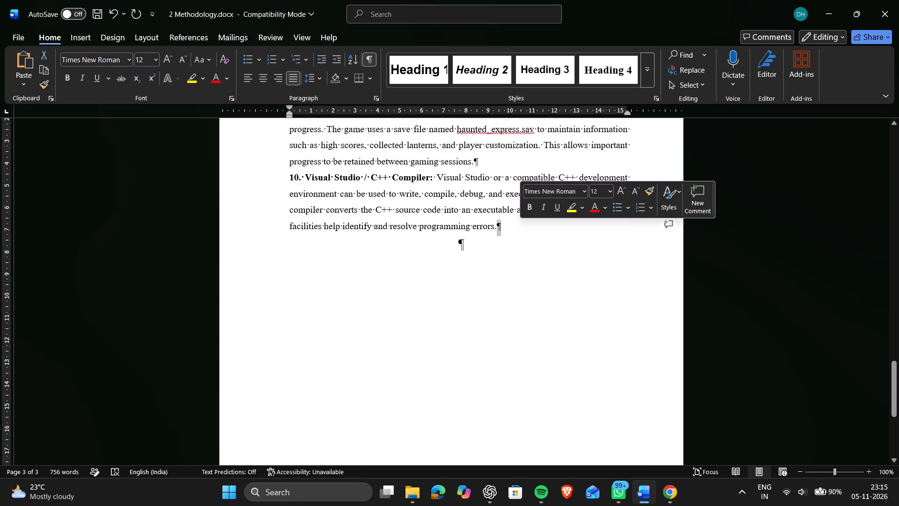
{"action": "left_click", "coordinate": [520, 227]}
{"action": "double_click", "coordinate": [511, 229]}
{"action": "key", "text": "Delete"}
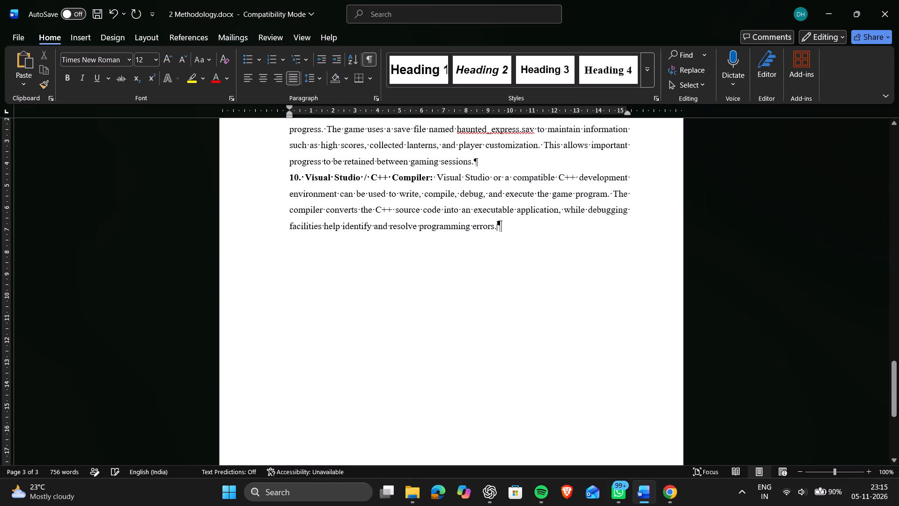
{"action": "double_click", "coordinate": [507, 230]}
{"action": "key", "text": "Delete"}
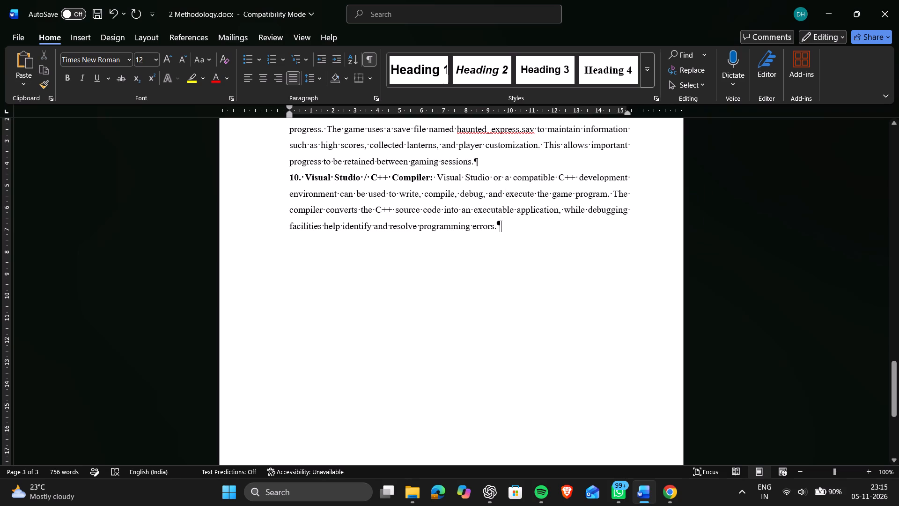
{"action": "double_click", "coordinate": [507, 227]}
{"action": "key", "text": "Delete"}
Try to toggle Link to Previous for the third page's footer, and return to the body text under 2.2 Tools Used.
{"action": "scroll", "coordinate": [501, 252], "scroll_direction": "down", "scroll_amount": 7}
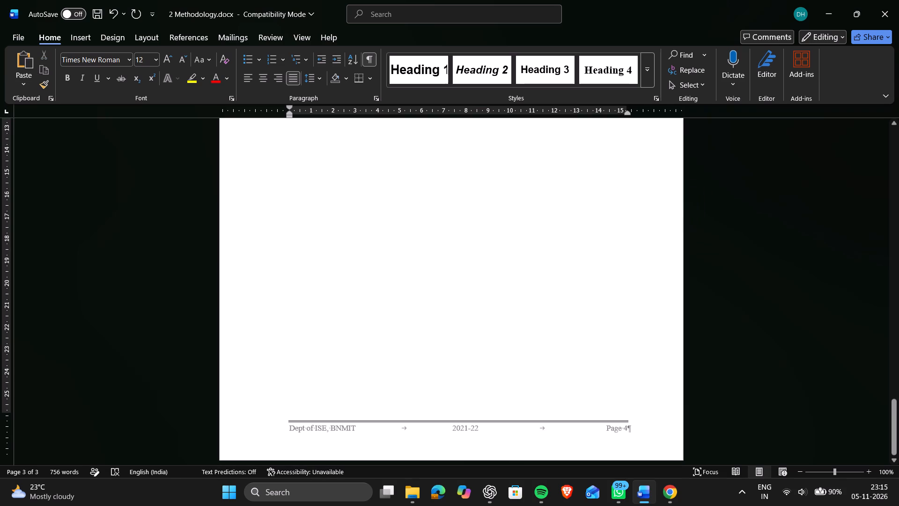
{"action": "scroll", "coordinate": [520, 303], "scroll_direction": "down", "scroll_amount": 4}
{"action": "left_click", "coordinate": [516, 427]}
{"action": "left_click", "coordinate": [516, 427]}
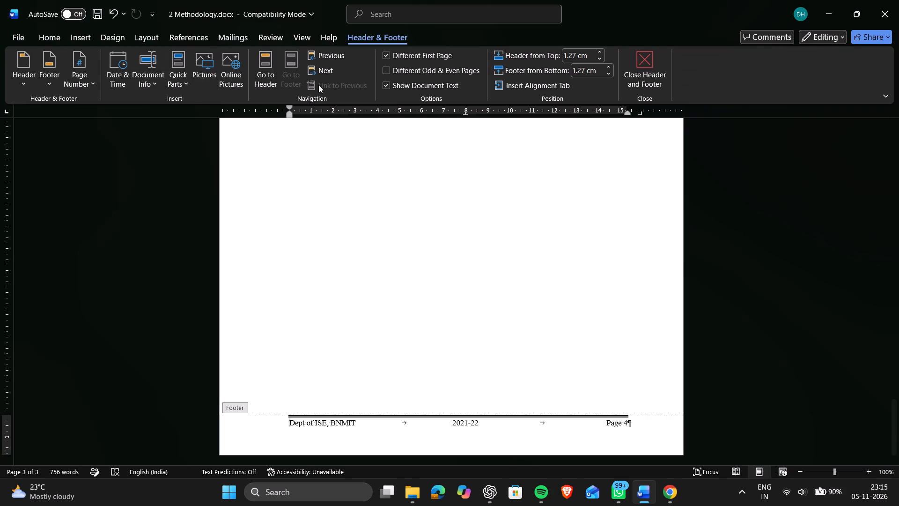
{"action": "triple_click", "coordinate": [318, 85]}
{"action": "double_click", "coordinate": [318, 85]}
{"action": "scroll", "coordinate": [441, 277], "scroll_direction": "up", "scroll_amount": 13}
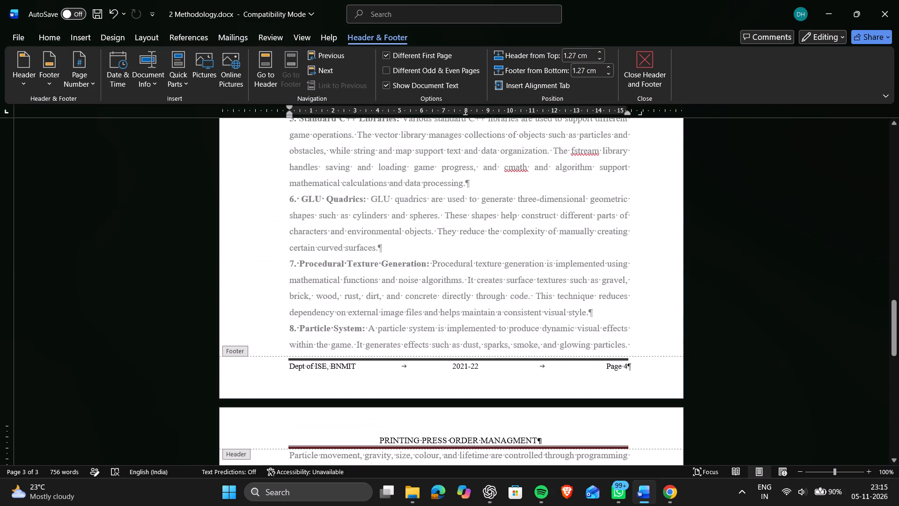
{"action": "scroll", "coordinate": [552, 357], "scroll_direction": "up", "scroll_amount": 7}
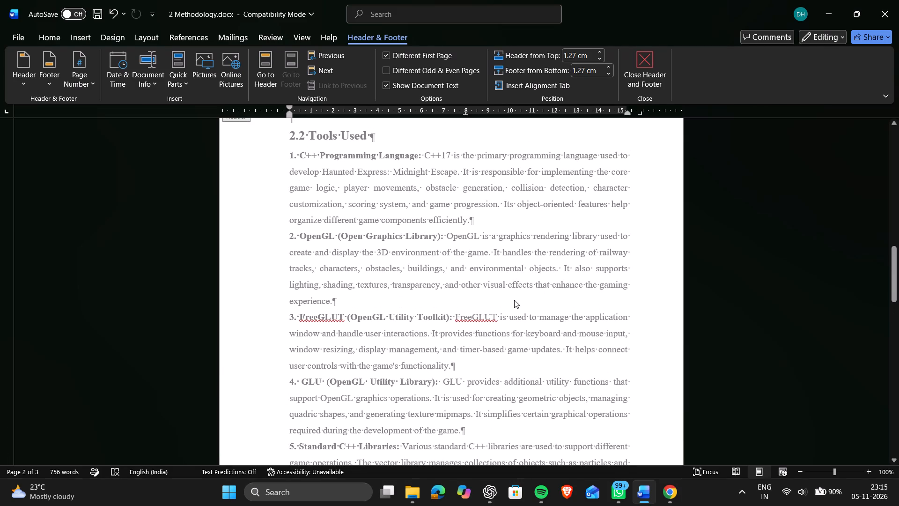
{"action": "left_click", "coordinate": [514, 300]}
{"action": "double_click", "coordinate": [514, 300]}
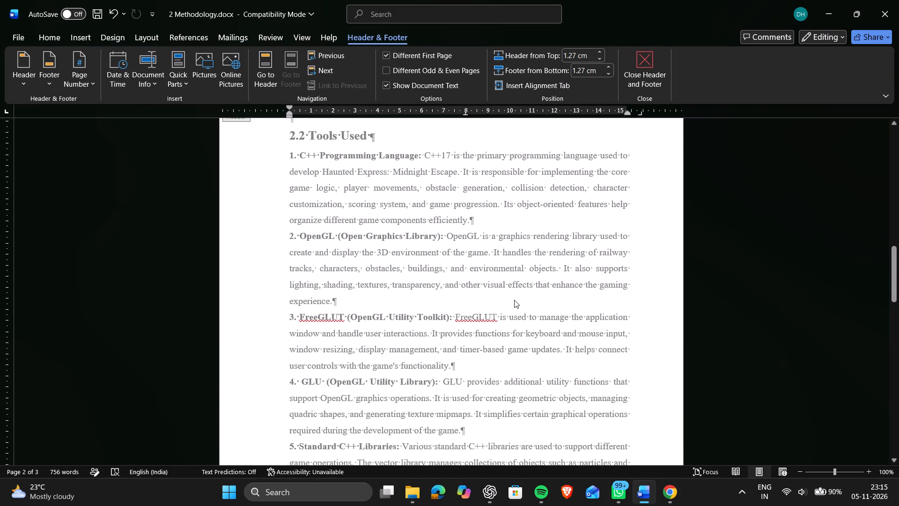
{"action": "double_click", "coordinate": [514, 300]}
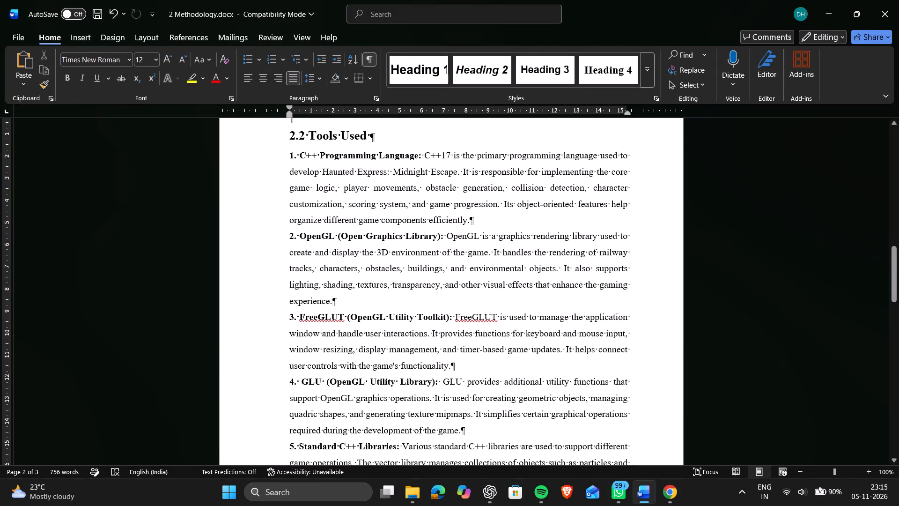
Hide the formatting marks in the document.
{"action": "left_click", "coordinate": [470, 305]}
{"action": "key", "text": "ctrl+shift+8"}
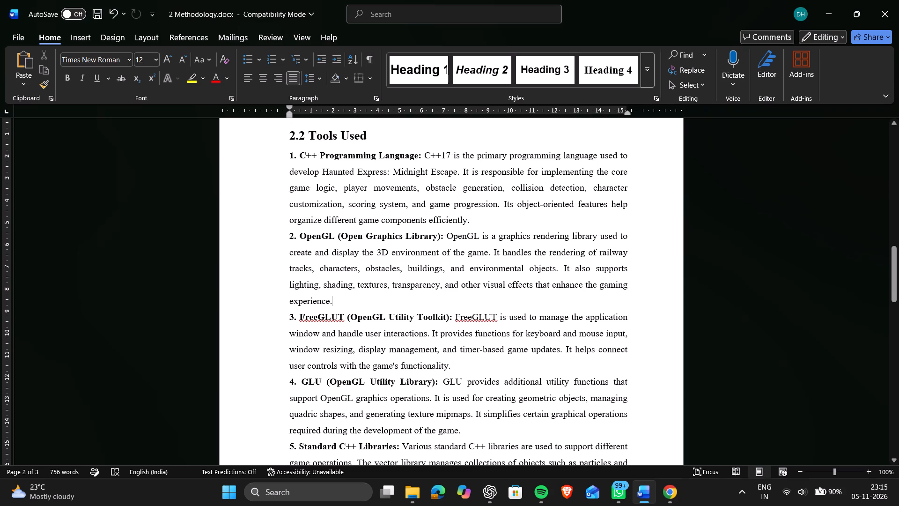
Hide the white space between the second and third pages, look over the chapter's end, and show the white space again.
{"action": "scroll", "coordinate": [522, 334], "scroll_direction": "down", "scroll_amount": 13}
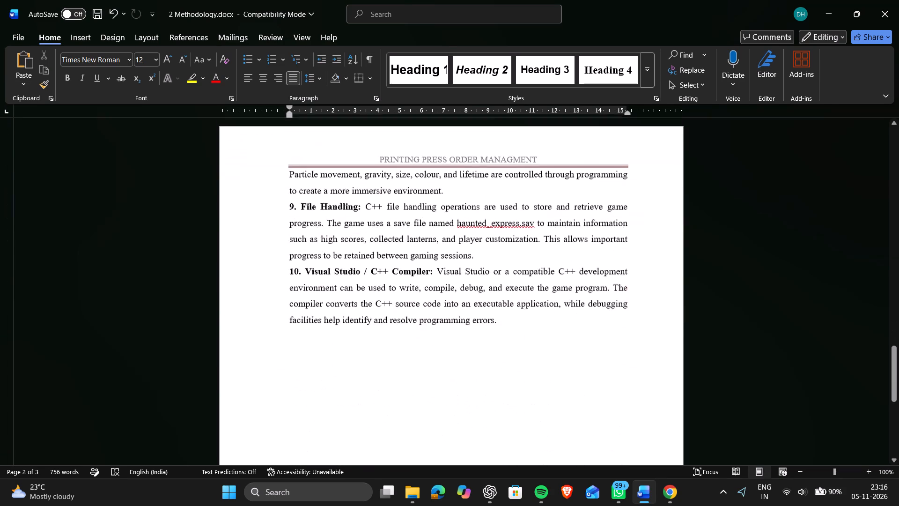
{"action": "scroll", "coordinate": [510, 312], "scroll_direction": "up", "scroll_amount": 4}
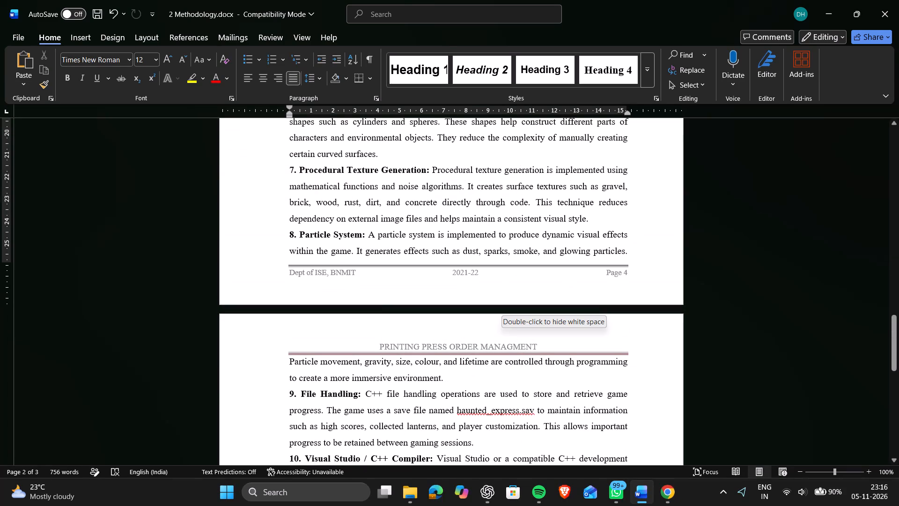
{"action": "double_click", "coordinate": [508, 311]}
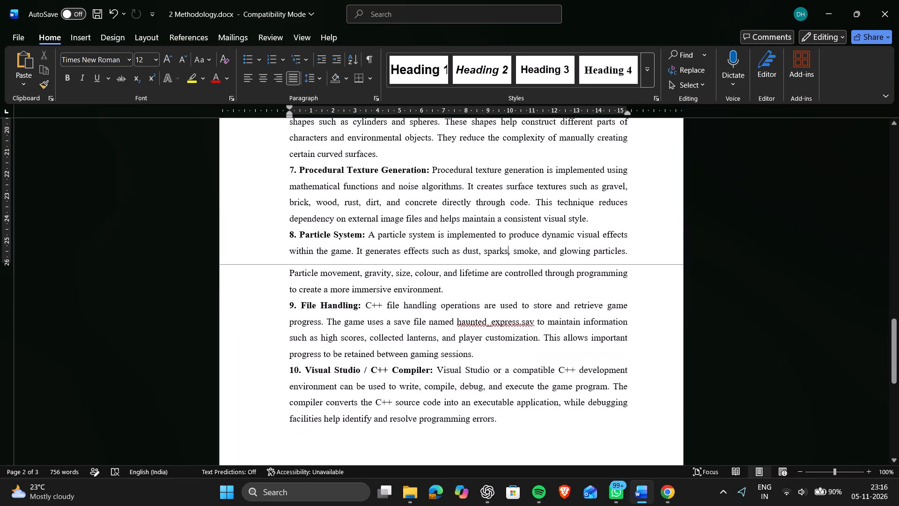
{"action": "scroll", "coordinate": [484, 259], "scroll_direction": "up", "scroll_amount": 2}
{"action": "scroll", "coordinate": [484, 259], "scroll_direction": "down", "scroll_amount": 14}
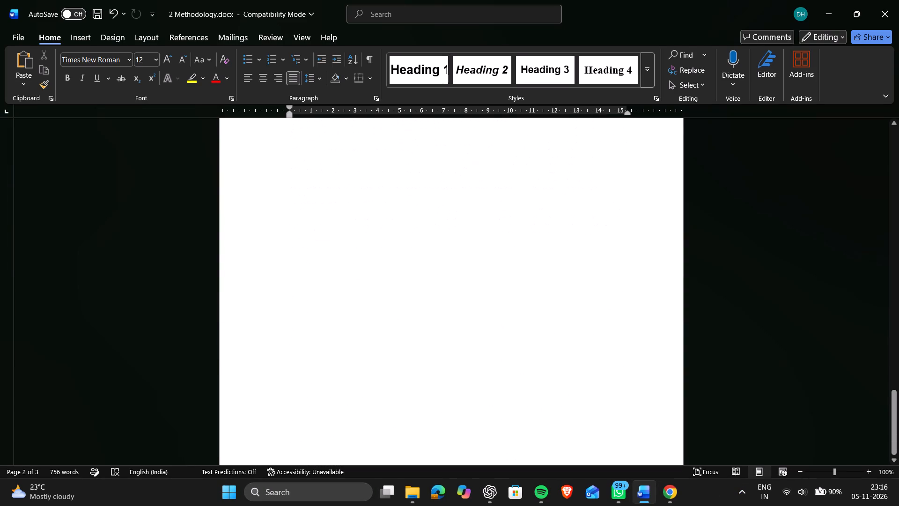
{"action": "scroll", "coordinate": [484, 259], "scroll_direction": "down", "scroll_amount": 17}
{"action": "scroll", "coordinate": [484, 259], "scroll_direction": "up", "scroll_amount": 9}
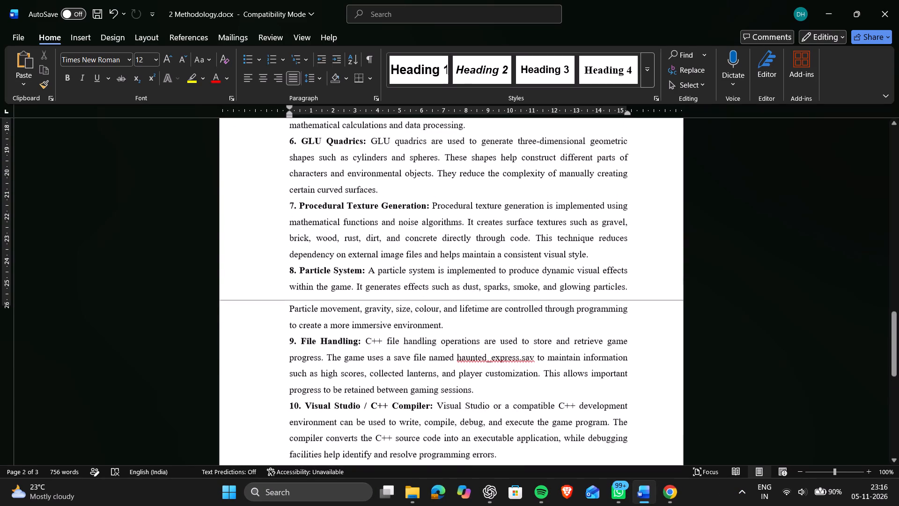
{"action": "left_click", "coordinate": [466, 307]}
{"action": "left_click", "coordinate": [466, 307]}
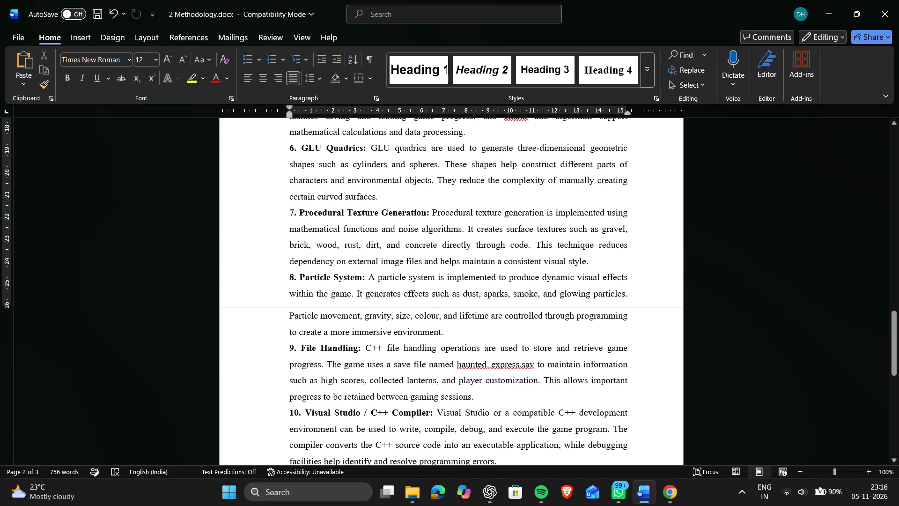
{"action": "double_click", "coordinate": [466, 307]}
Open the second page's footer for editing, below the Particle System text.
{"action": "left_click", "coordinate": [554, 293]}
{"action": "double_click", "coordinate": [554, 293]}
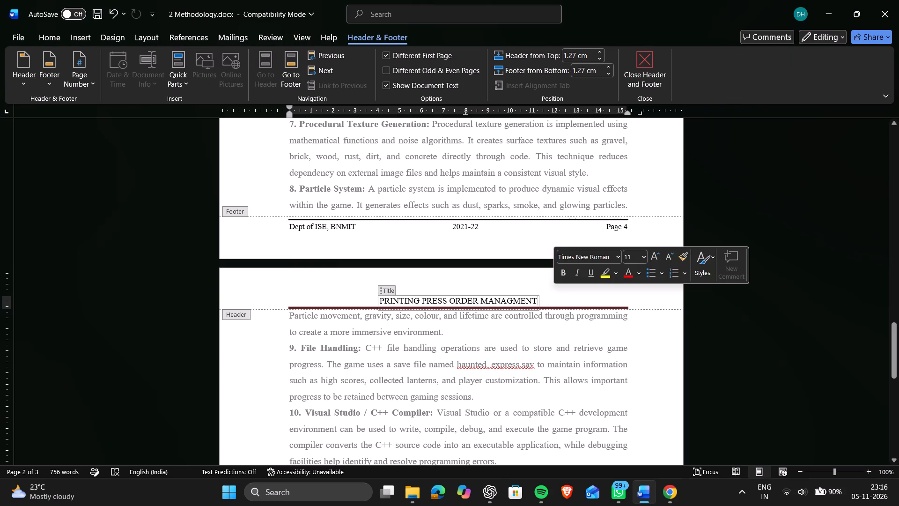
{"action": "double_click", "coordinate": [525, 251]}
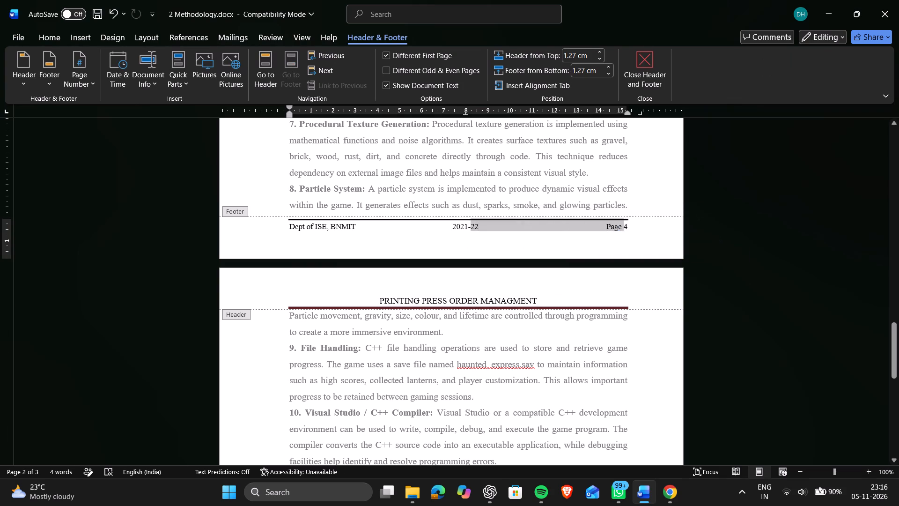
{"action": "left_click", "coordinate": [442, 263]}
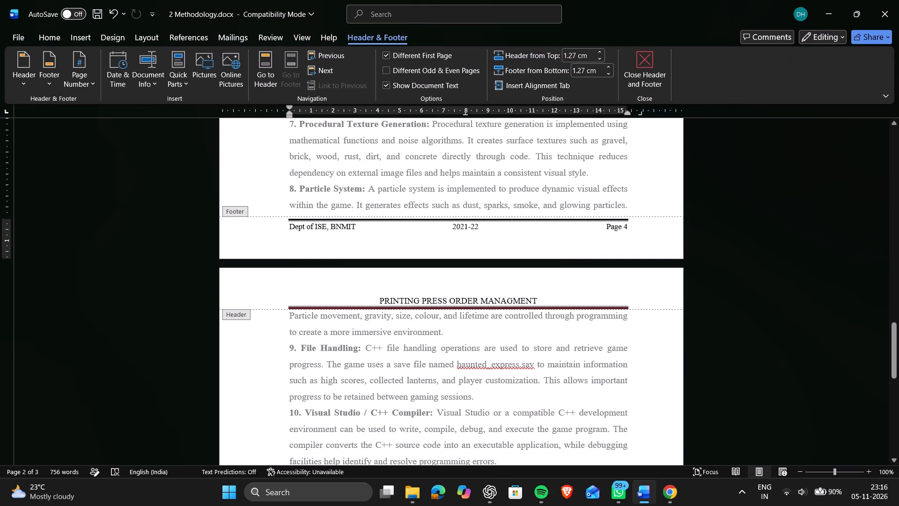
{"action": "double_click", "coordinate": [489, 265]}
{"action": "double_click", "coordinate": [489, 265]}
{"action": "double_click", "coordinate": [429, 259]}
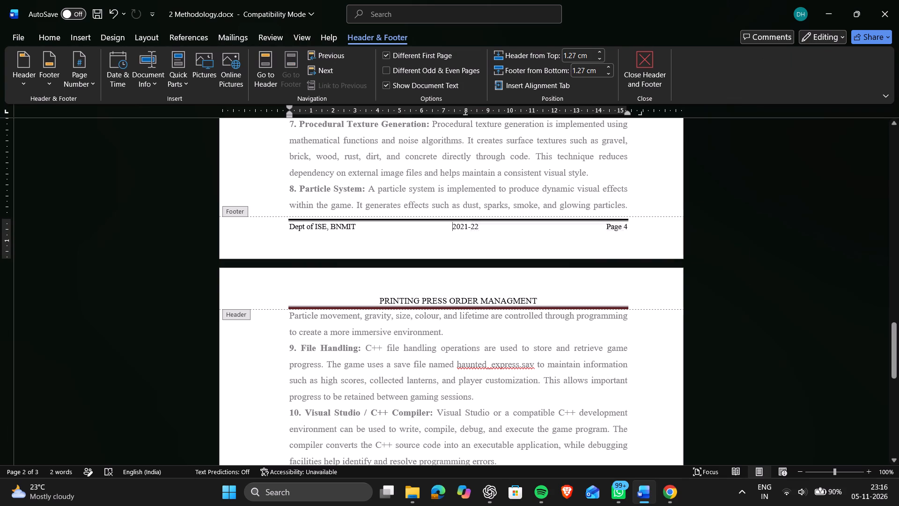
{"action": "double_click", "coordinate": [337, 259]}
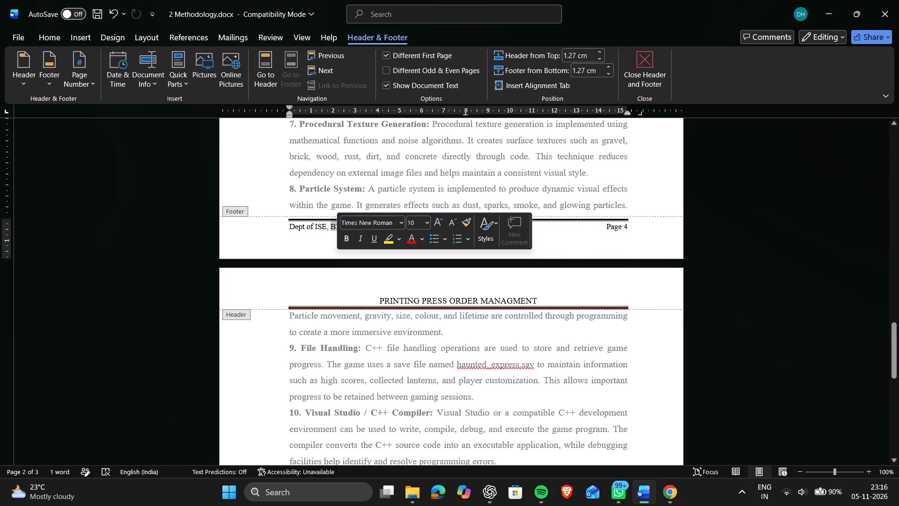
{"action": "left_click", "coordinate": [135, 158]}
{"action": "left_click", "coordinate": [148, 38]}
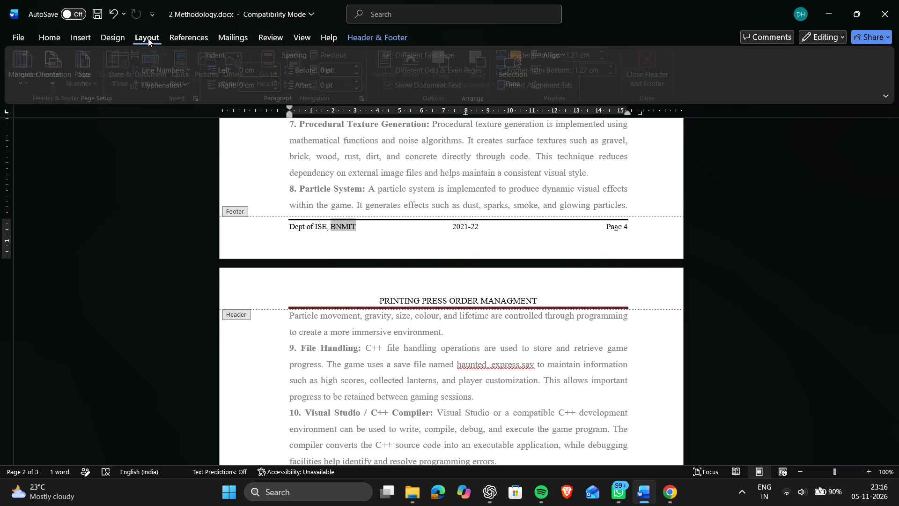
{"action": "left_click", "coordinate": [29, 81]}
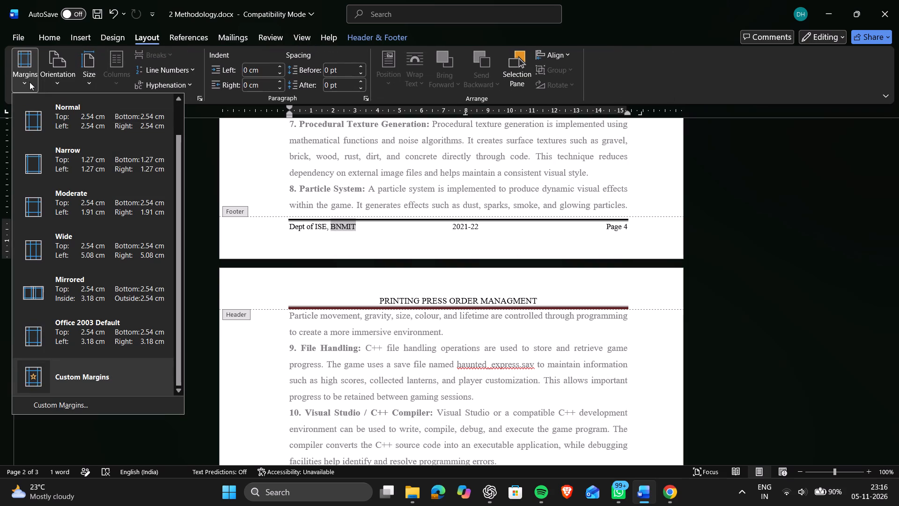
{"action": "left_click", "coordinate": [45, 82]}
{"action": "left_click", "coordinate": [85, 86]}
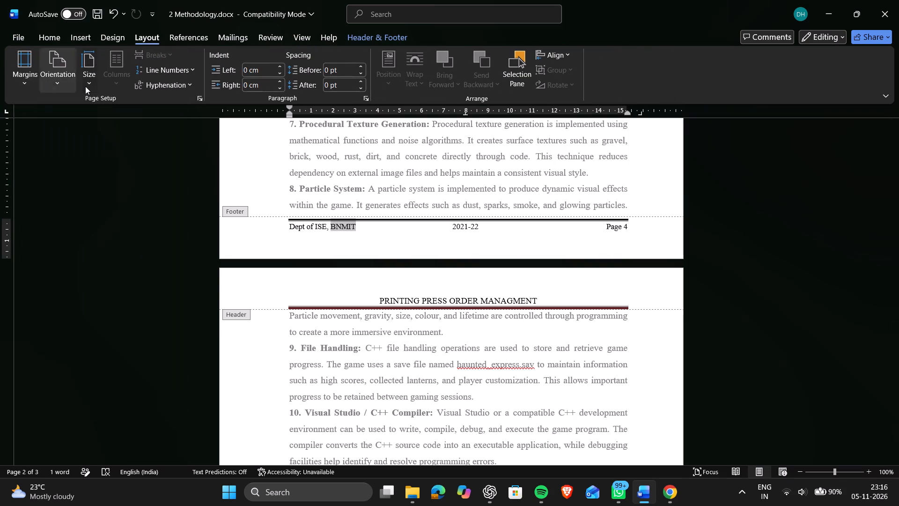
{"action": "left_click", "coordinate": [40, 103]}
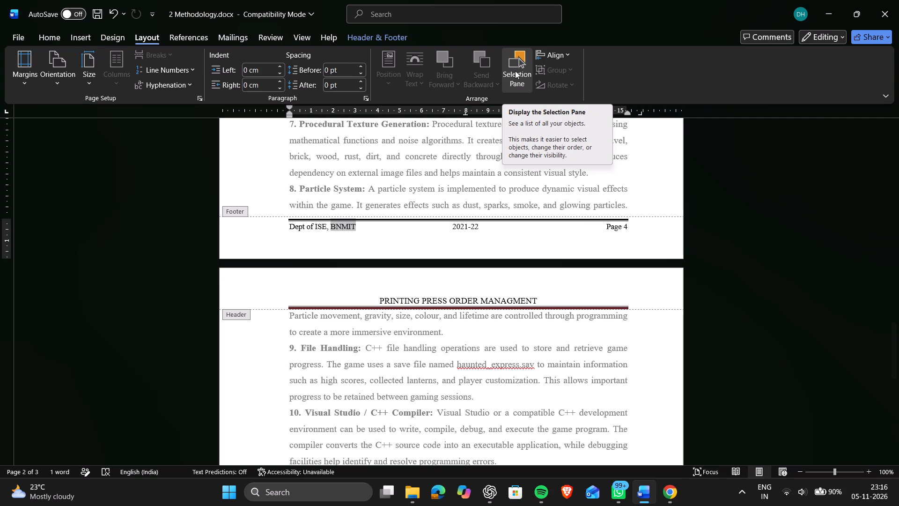
Look through all three pages of the chapter, comparing the years and page numbers in their footers.
{"action": "scroll", "coordinate": [577, 332], "scroll_direction": "down", "scroll_amount": 5}
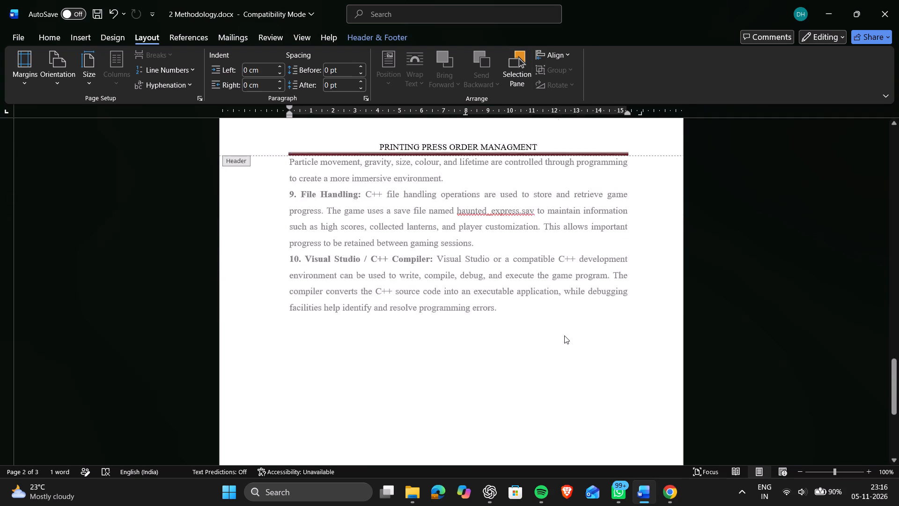
{"action": "scroll", "coordinate": [564, 335], "scroll_direction": "down", "scroll_amount": 18}
{"action": "scroll", "coordinate": [564, 335], "scroll_direction": "up", "scroll_amount": 11}
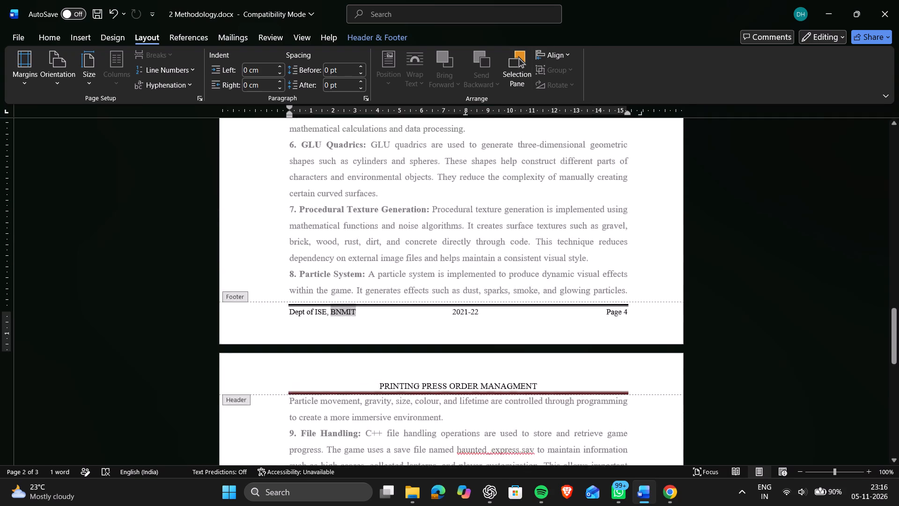
{"action": "scroll", "coordinate": [564, 335], "scroll_direction": "up", "scroll_amount": 20}
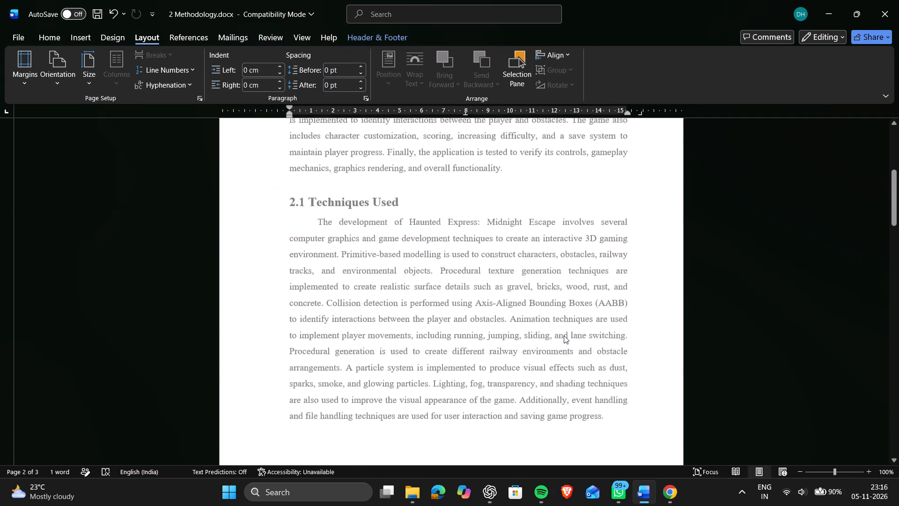
{"action": "scroll", "coordinate": [564, 335], "scroll_direction": "up", "scroll_amount": 11}
{"action": "scroll", "coordinate": [564, 335], "scroll_direction": "down", "scroll_amount": 10}
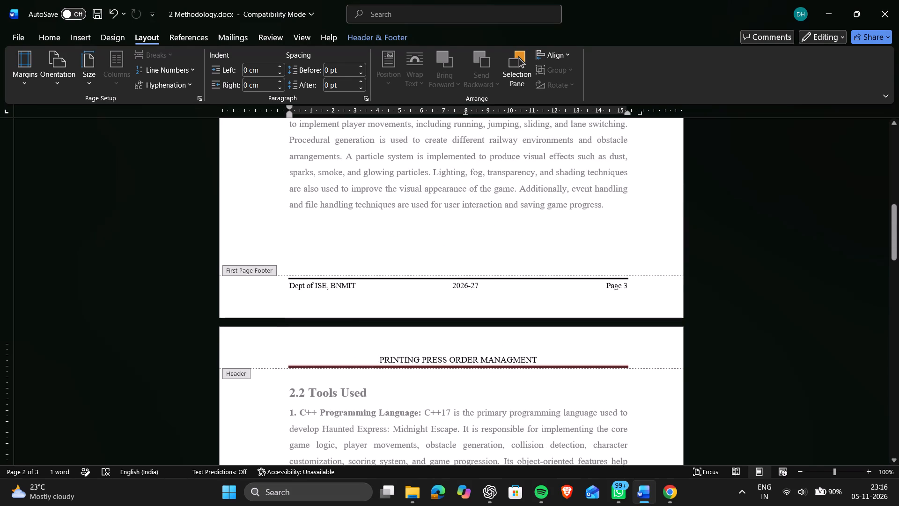
{"action": "scroll", "coordinate": [415, 345], "scroll_direction": "up", "scroll_amount": 3}
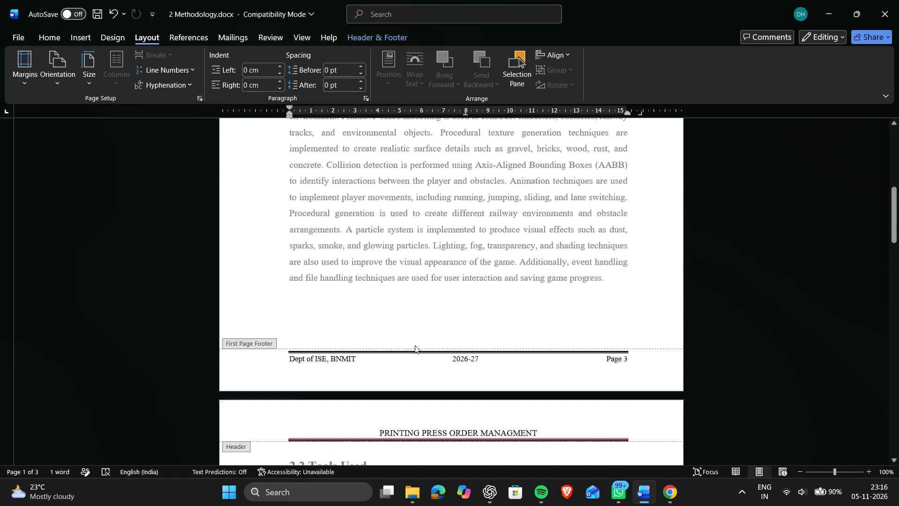
{"action": "scroll", "coordinate": [415, 345], "scroll_direction": "up", "scroll_amount": 8}
{"action": "scroll", "coordinate": [415, 345], "scroll_direction": "down", "scroll_amount": 19}
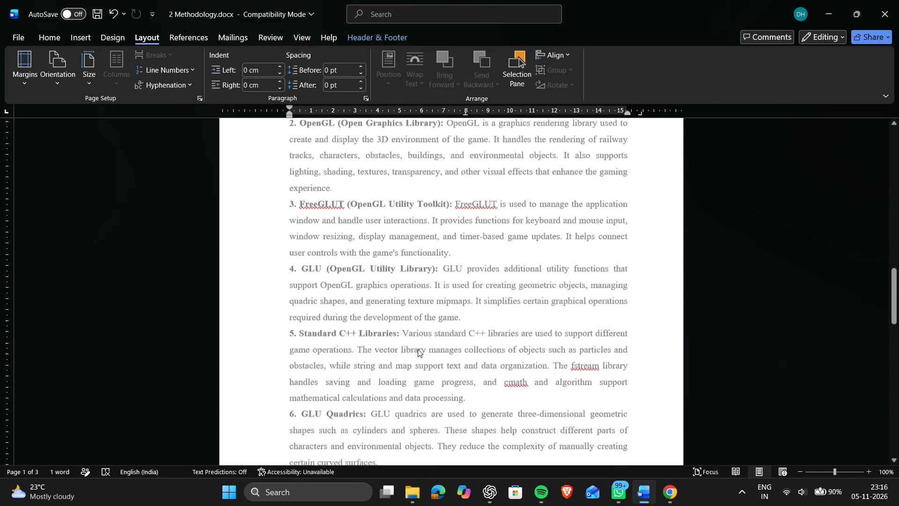
{"action": "scroll", "coordinate": [418, 349], "scroll_direction": "down", "scroll_amount": 20}
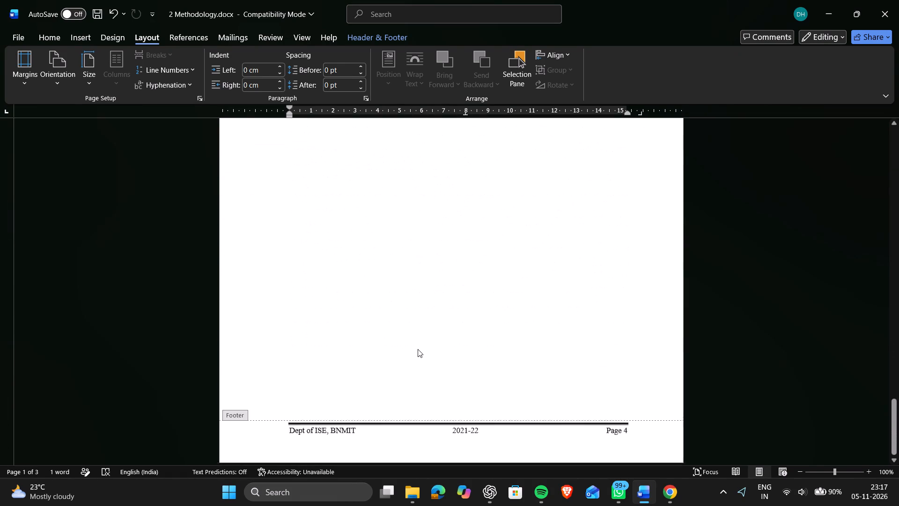
{"action": "scroll", "coordinate": [418, 349], "scroll_direction": "down", "scroll_amount": 3}
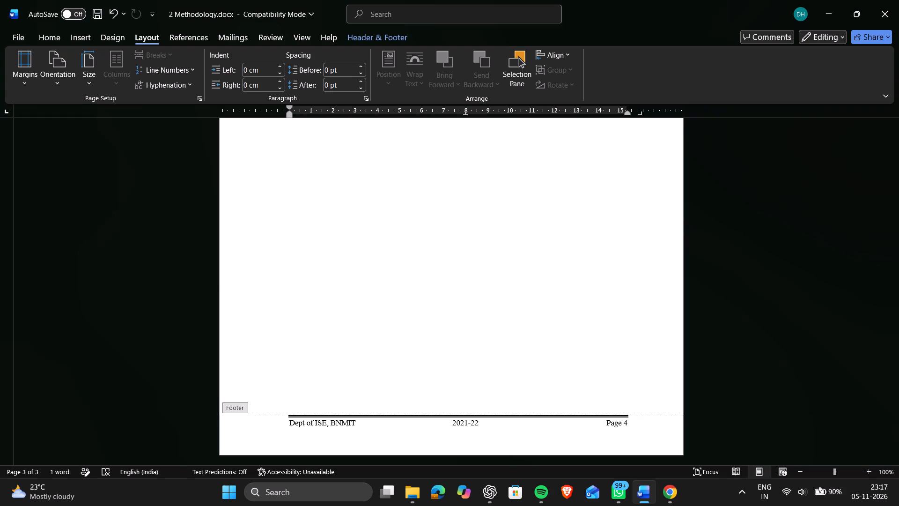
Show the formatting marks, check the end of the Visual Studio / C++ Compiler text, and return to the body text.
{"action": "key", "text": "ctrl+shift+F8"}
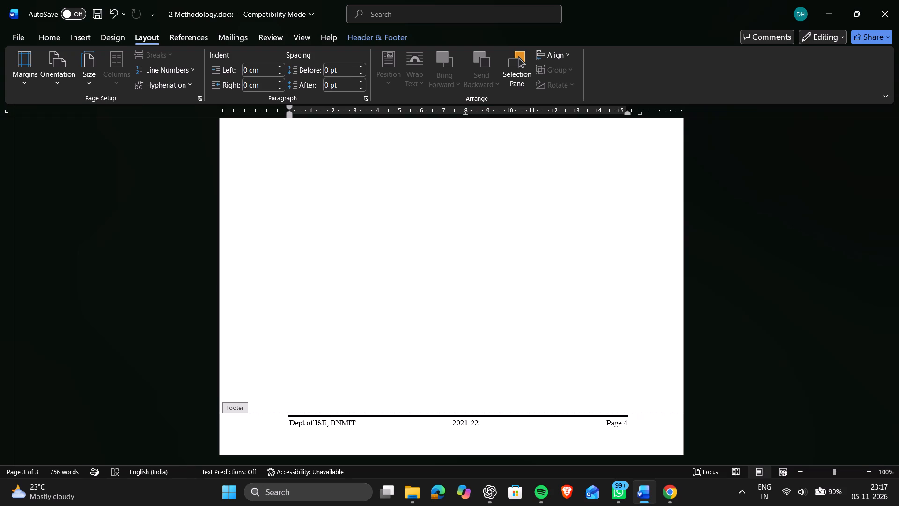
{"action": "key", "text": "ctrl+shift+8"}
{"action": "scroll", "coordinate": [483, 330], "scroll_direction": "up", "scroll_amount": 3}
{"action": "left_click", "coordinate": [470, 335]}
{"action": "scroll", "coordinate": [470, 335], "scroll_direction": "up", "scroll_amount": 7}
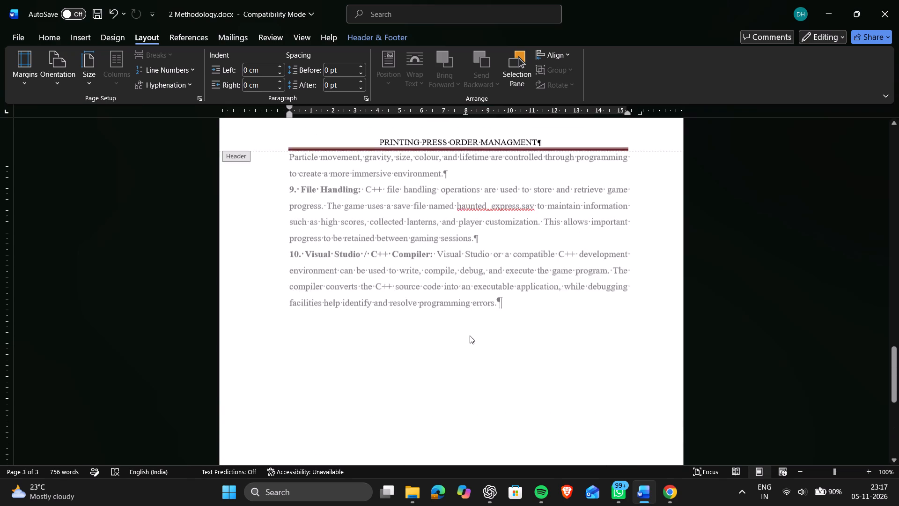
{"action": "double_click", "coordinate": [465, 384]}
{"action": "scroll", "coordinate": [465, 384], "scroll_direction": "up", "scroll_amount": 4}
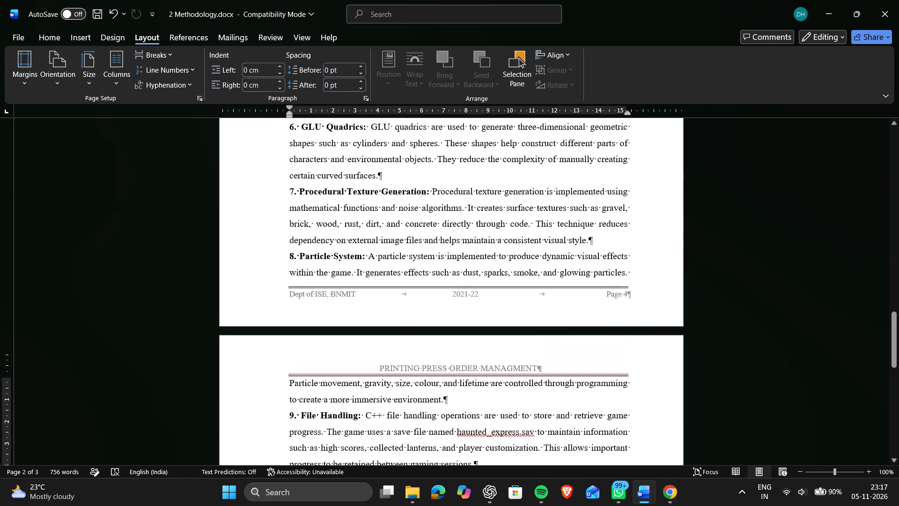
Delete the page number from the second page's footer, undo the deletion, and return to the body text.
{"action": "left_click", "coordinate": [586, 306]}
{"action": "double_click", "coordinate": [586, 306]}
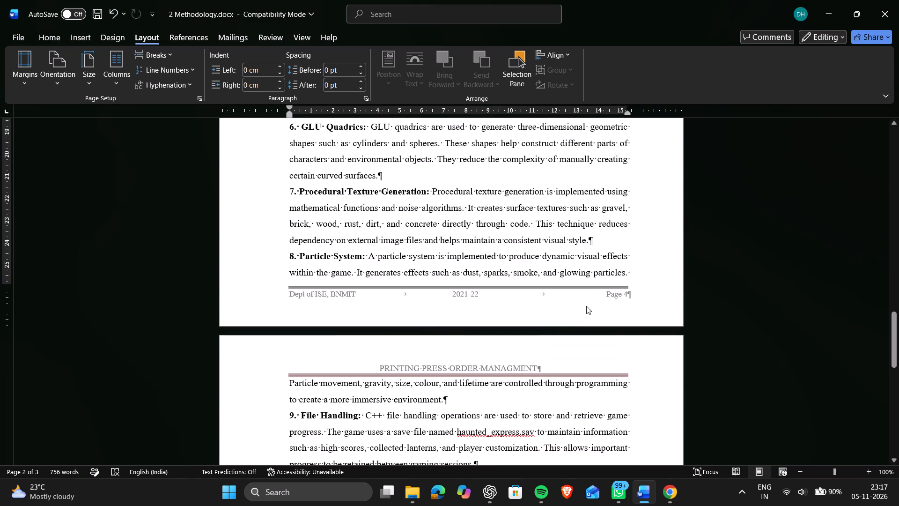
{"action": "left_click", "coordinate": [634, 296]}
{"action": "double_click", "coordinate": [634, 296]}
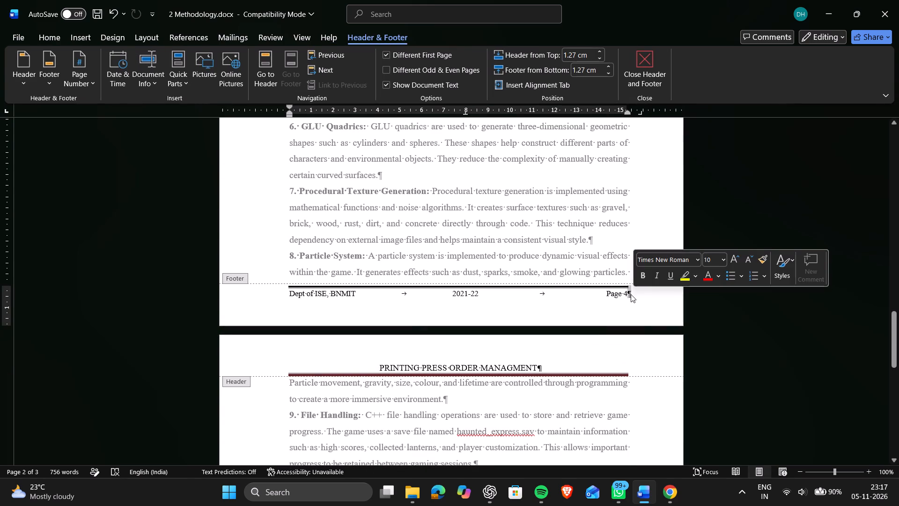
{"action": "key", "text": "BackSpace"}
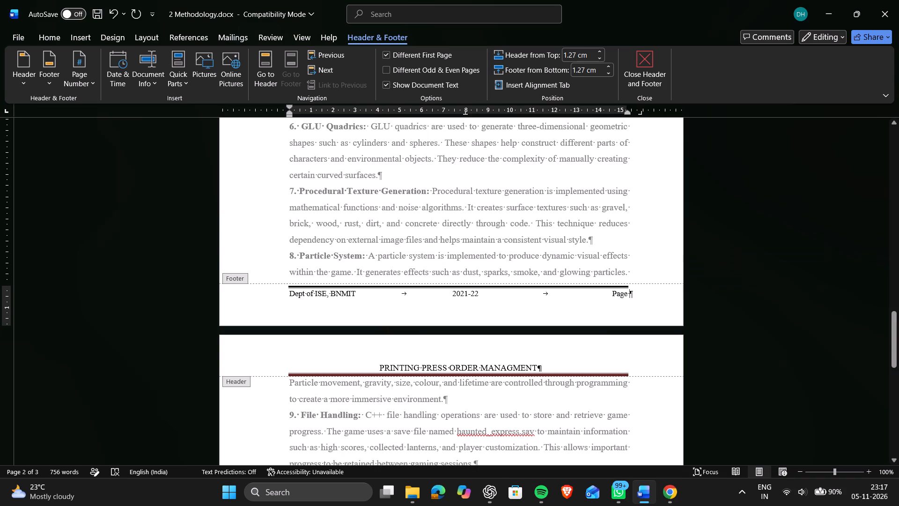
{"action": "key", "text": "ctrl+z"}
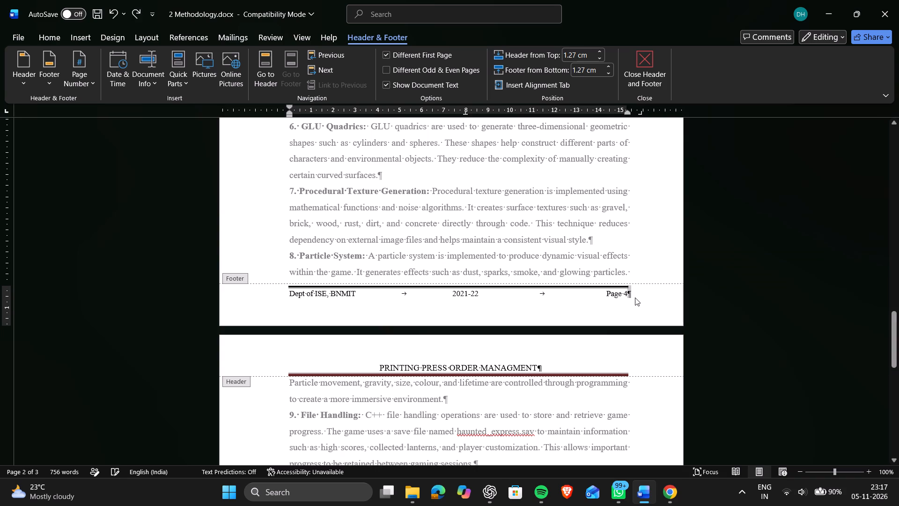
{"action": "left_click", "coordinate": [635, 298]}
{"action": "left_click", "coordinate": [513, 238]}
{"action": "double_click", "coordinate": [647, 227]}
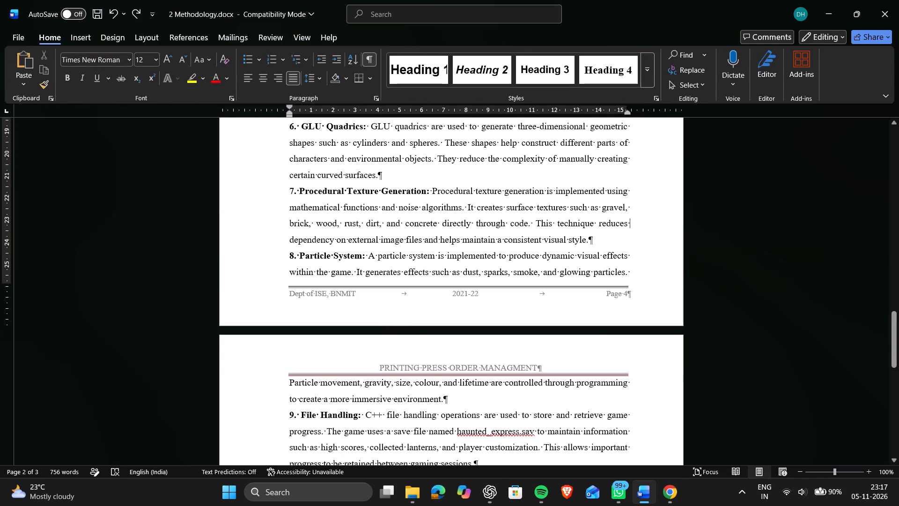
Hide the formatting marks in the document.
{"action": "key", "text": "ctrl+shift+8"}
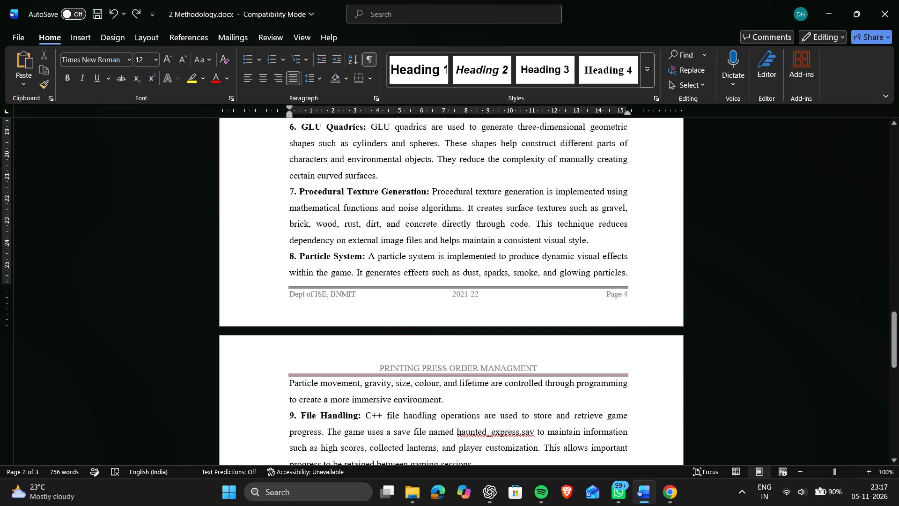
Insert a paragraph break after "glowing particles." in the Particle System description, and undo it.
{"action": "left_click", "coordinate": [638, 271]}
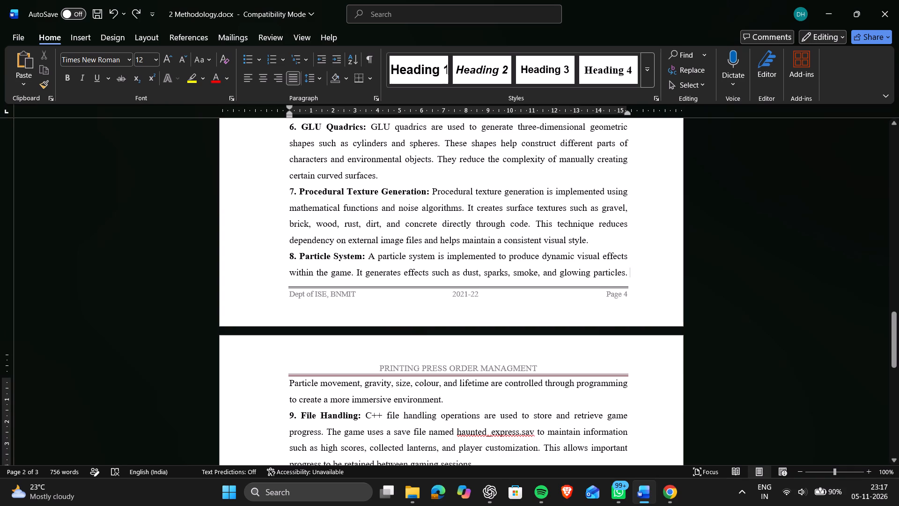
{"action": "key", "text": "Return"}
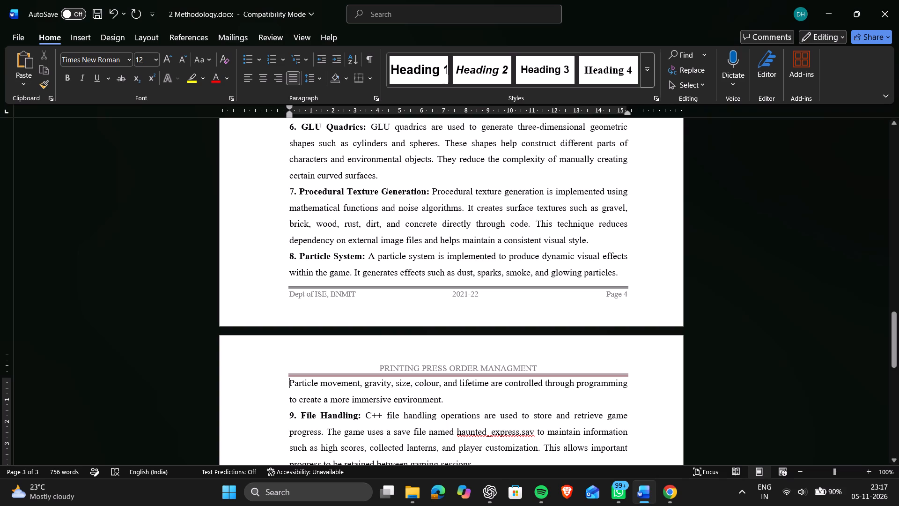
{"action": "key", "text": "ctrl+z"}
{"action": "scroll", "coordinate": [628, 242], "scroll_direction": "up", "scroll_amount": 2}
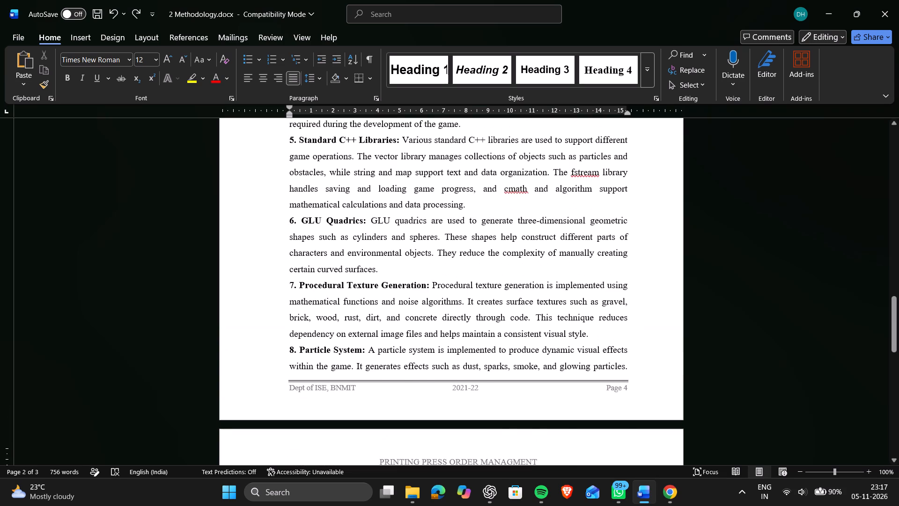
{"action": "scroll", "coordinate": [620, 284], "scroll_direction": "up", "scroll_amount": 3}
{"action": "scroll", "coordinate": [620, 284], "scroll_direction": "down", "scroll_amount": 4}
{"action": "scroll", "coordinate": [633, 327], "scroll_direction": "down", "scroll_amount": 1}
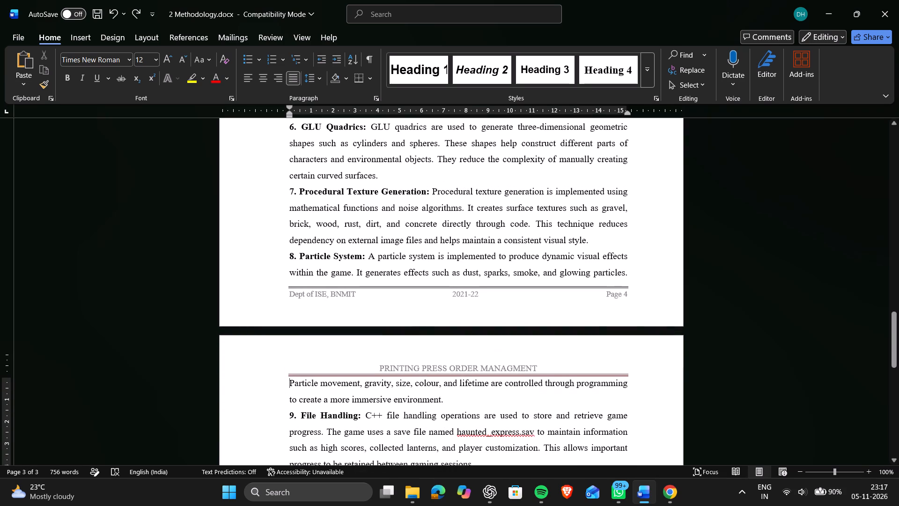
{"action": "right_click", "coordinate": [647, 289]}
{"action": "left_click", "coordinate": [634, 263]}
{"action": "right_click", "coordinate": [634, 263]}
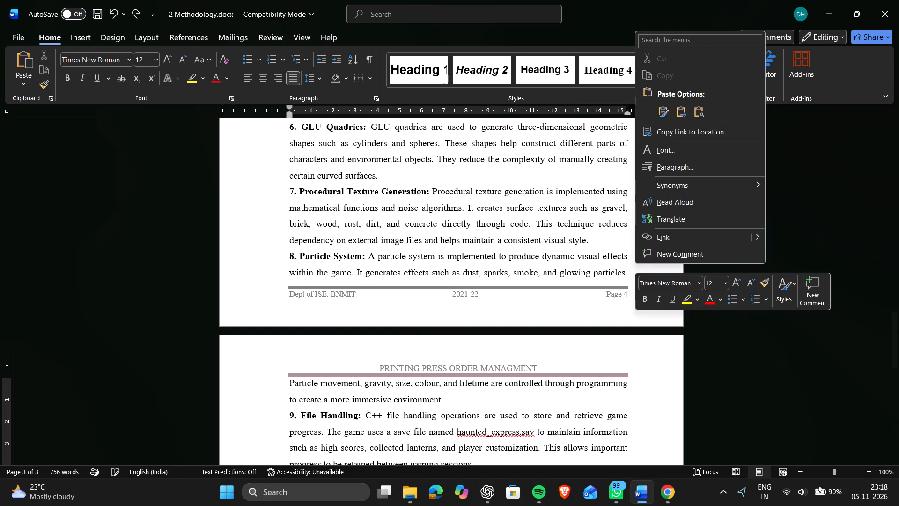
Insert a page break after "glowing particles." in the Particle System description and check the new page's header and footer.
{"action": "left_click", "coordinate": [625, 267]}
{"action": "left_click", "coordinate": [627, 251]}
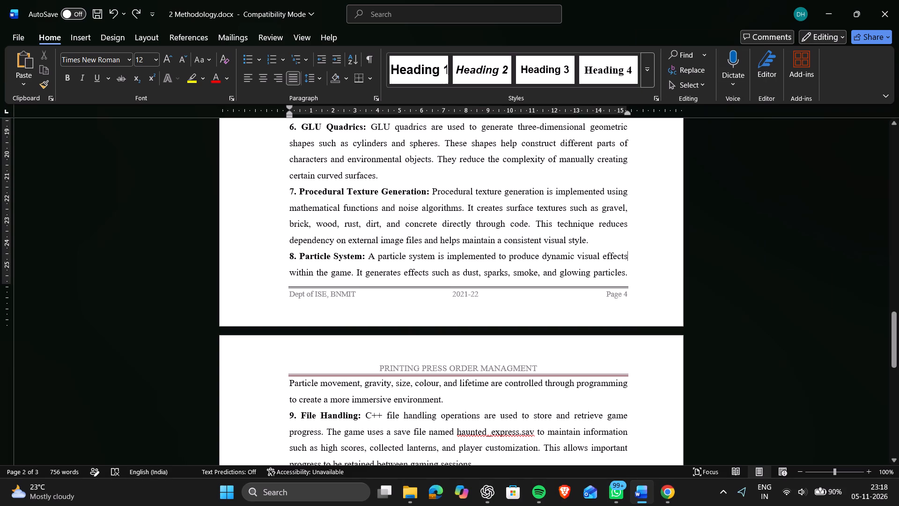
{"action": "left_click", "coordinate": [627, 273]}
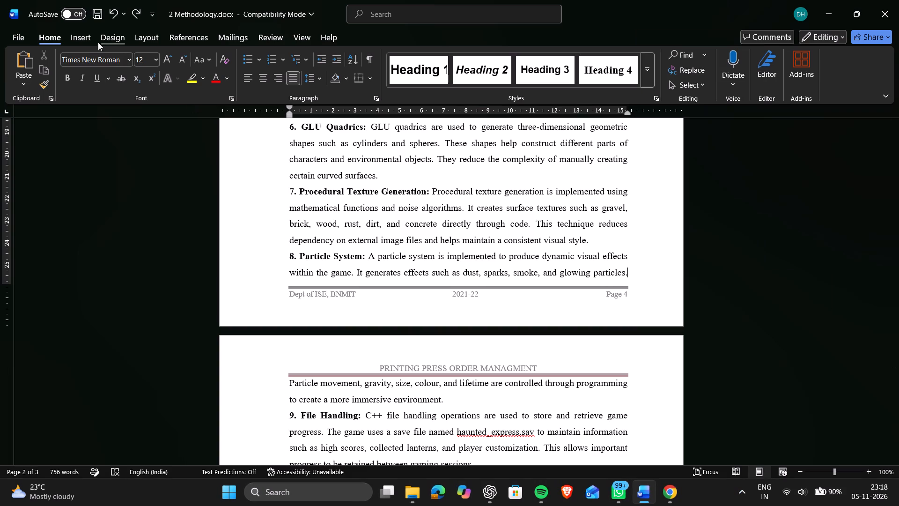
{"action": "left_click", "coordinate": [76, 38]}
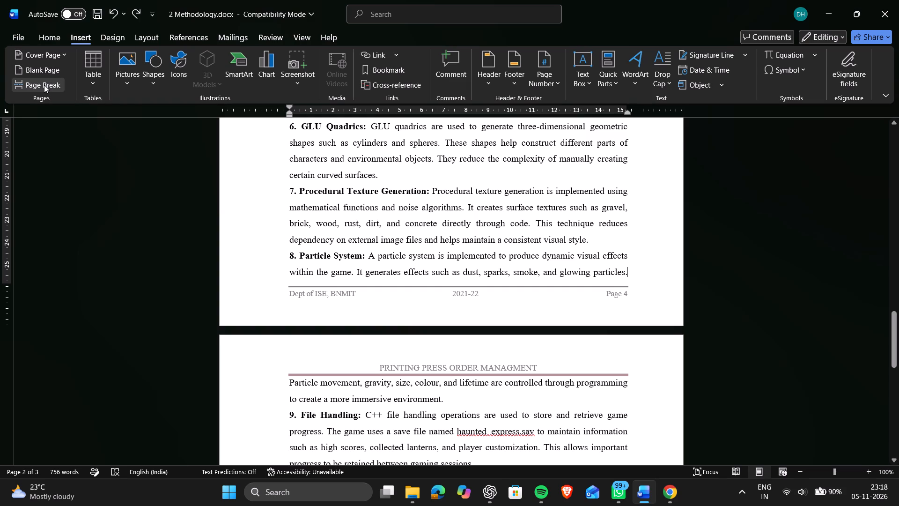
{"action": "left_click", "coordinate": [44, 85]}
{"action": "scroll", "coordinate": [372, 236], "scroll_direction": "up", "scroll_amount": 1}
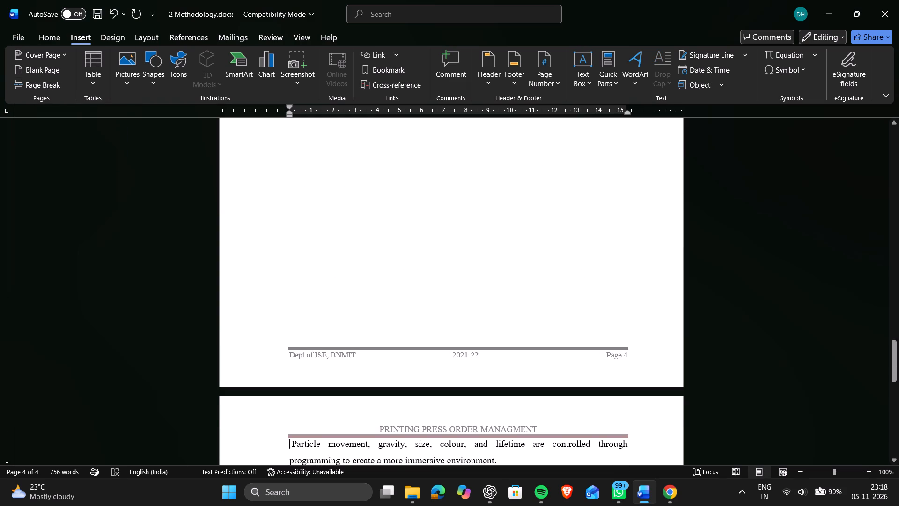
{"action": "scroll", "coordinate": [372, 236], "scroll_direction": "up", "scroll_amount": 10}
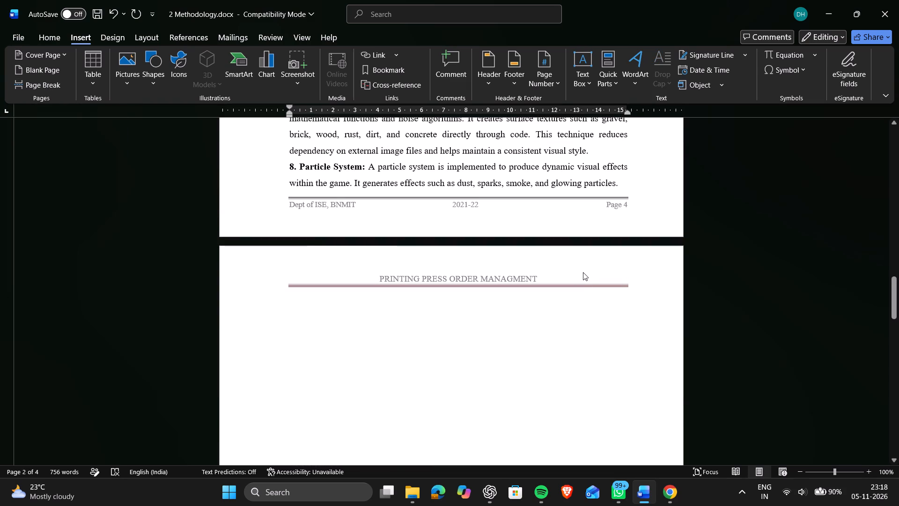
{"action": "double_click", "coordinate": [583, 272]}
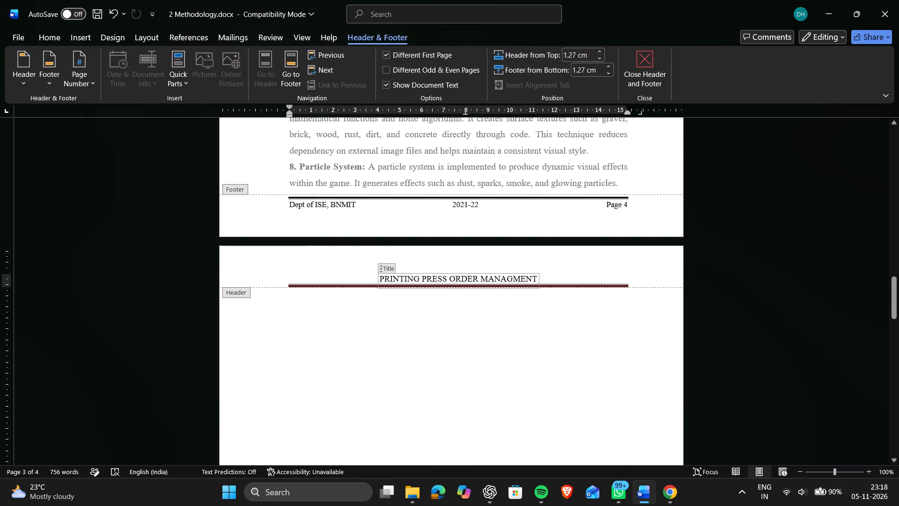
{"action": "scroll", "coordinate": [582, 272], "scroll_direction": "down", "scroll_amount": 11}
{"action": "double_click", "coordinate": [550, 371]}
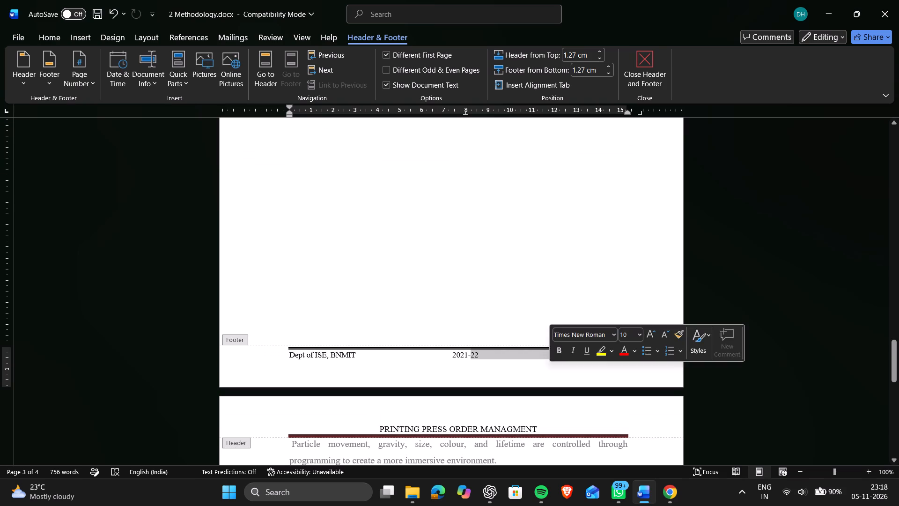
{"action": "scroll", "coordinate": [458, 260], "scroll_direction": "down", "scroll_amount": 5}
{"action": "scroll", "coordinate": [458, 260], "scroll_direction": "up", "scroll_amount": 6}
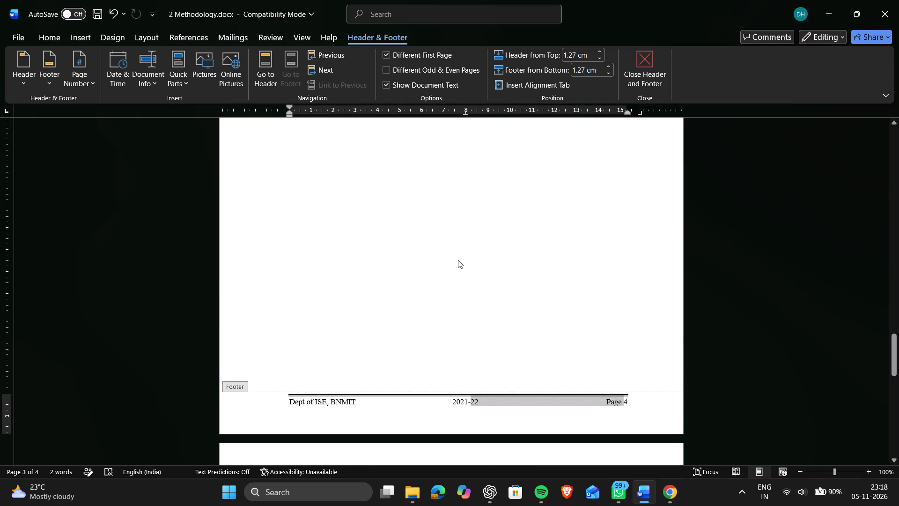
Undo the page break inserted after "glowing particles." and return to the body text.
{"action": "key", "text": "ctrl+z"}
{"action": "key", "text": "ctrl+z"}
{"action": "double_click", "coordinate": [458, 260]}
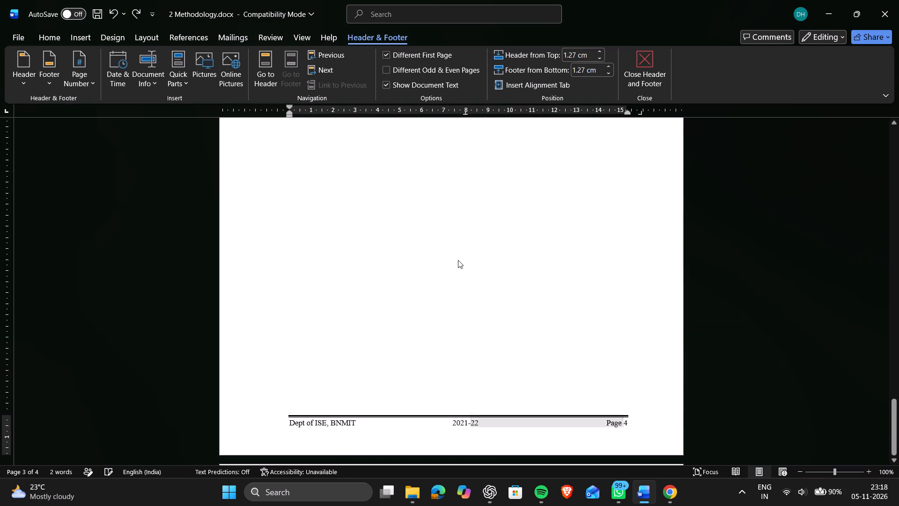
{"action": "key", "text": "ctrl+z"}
Review the years and page numbers in the footers across all pages of the Methodology chapter.
{"action": "scroll", "coordinate": [458, 260], "scroll_direction": "up", "scroll_amount": 3}
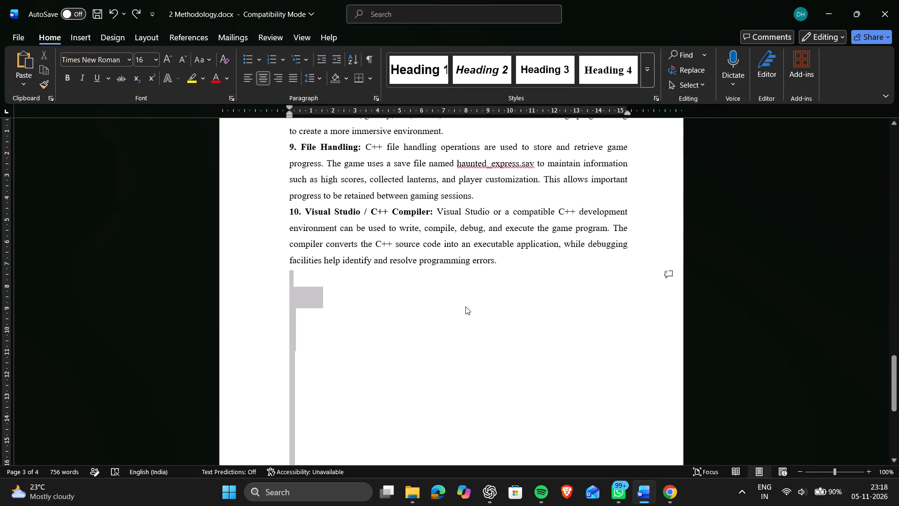
{"action": "scroll", "coordinate": [465, 306], "scroll_direction": "down", "scroll_amount": 10}
{"action": "scroll", "coordinate": [465, 306], "scroll_direction": "up", "scroll_amount": 12}
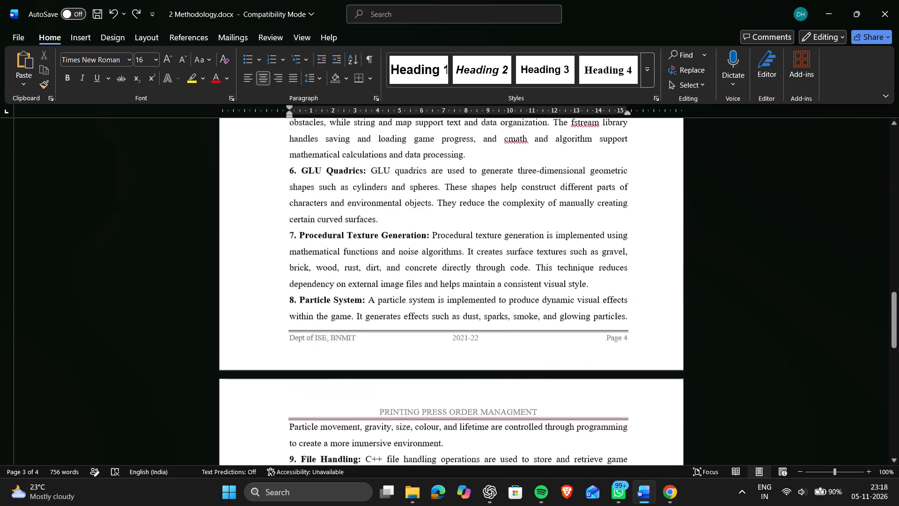
{"action": "scroll", "coordinate": [465, 306], "scroll_direction": "up", "scroll_amount": 15}
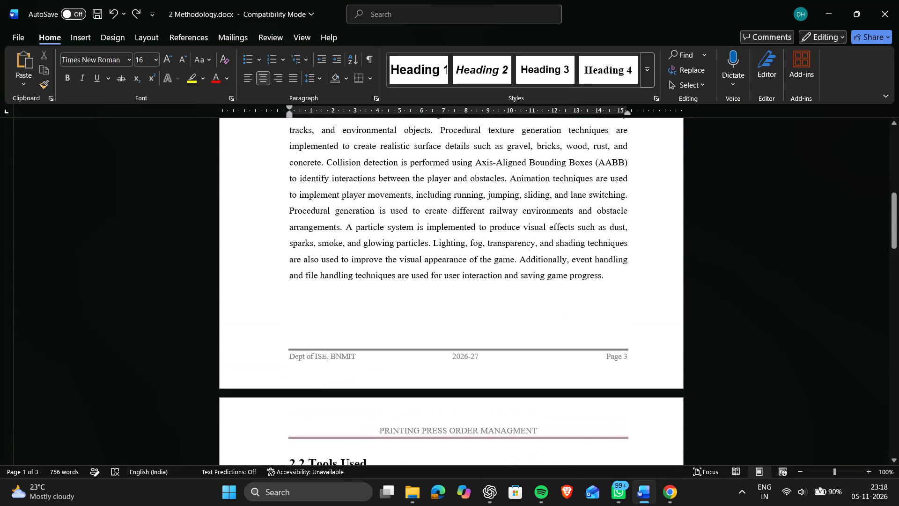
{"action": "left_click", "coordinate": [465, 306]}
{"action": "scroll", "coordinate": [465, 306], "scroll_direction": "down", "scroll_amount": 20}
{"action": "scroll", "coordinate": [465, 306], "scroll_direction": "up", "scroll_amount": 5}
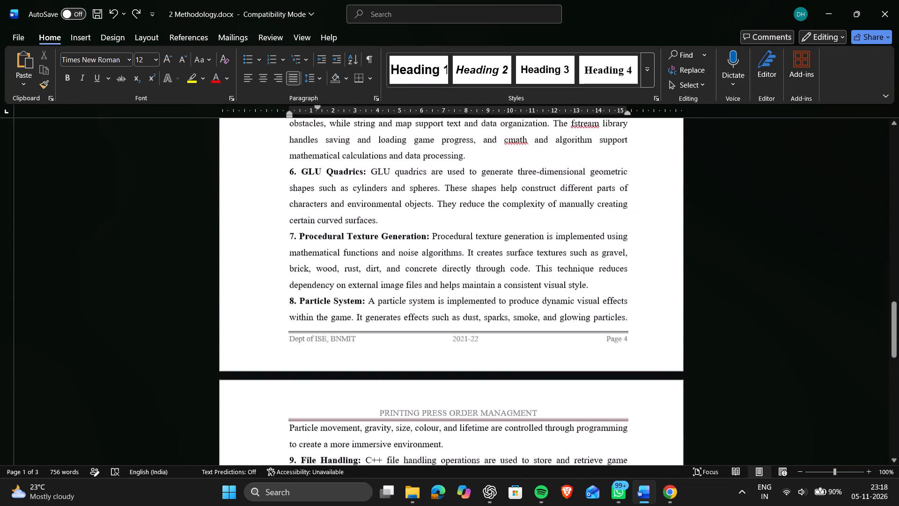
{"action": "scroll", "coordinate": [465, 306], "scroll_direction": "up", "scroll_amount": 16}
{"action": "scroll", "coordinate": [465, 306], "scroll_direction": "up", "scroll_amount": 8}
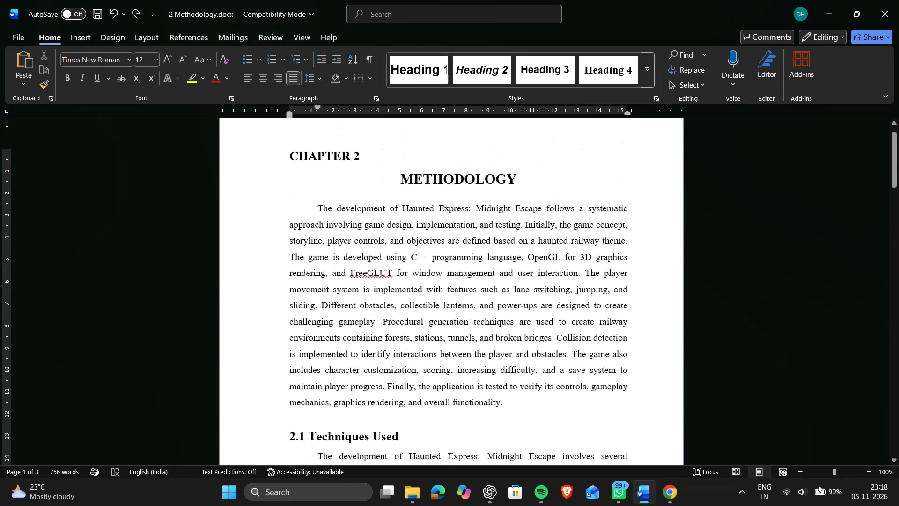
{"action": "scroll", "coordinate": [465, 306], "scroll_direction": "up", "scroll_amount": 5}
{"action": "scroll", "coordinate": [465, 306], "scroll_direction": "down", "scroll_amount": 12}
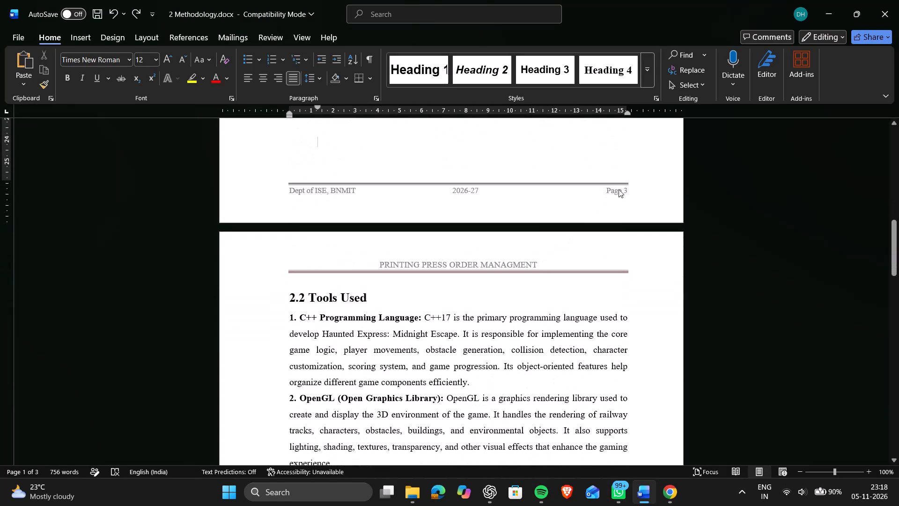
{"action": "left_click", "coordinate": [626, 187]}
{"action": "scroll", "coordinate": [575, 247], "scroll_direction": "down", "scroll_amount": 13}
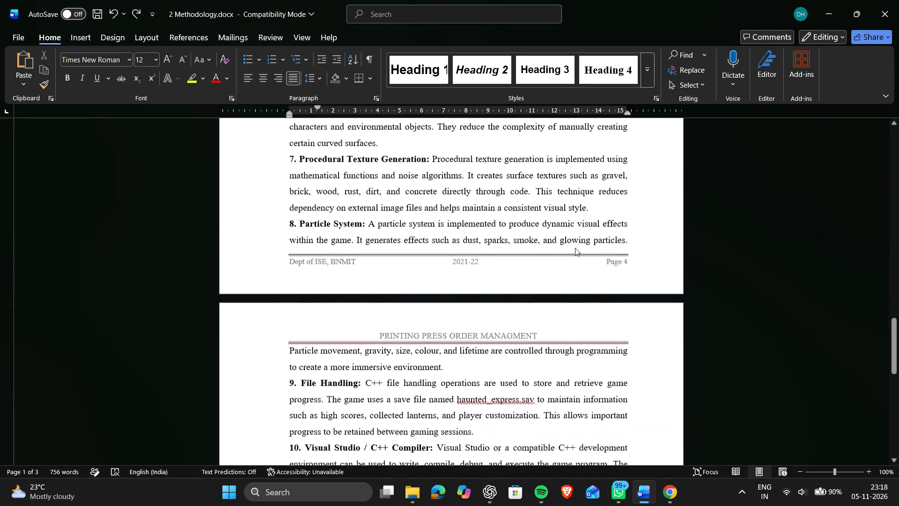
{"action": "scroll", "coordinate": [575, 248], "scroll_direction": "down", "scroll_amount": 1}
{"action": "left_click", "coordinate": [619, 200]}
{"action": "scroll", "coordinate": [621, 216], "scroll_direction": "down", "scroll_amount": 7}
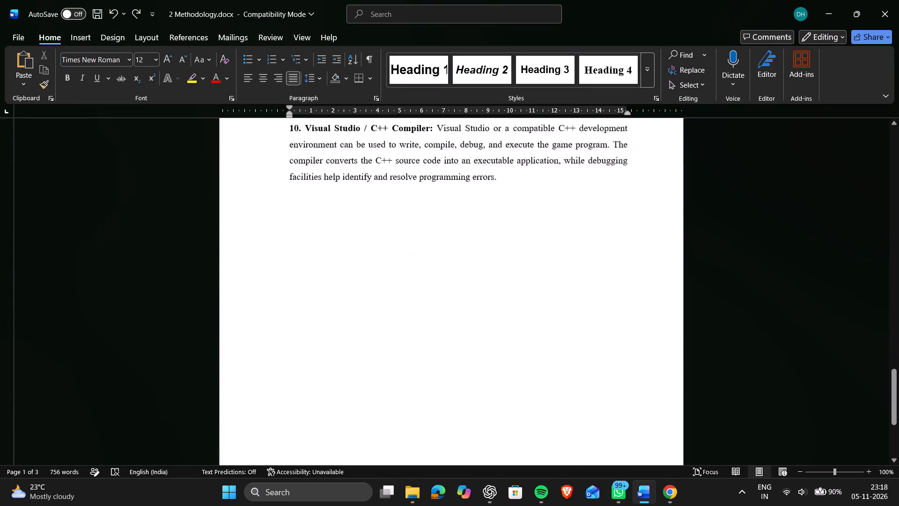
{"action": "scroll", "coordinate": [619, 223], "scroll_direction": "down", "scroll_amount": 5}
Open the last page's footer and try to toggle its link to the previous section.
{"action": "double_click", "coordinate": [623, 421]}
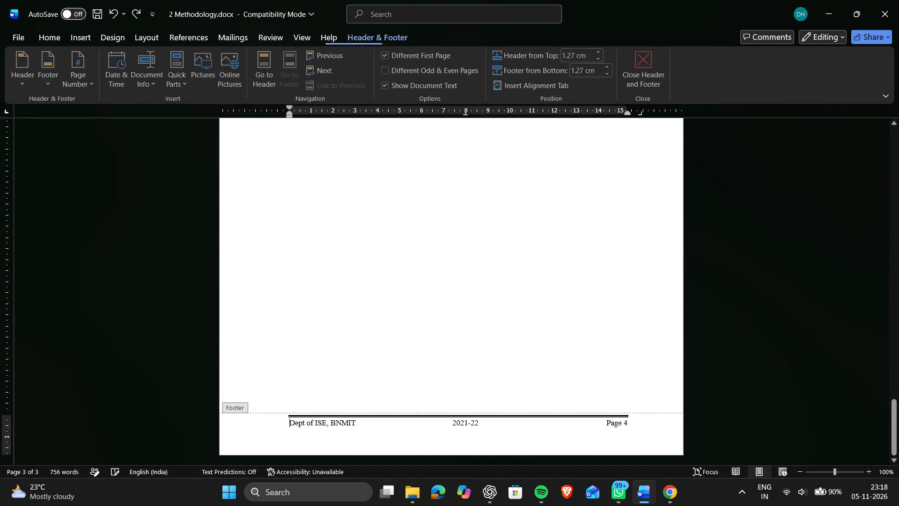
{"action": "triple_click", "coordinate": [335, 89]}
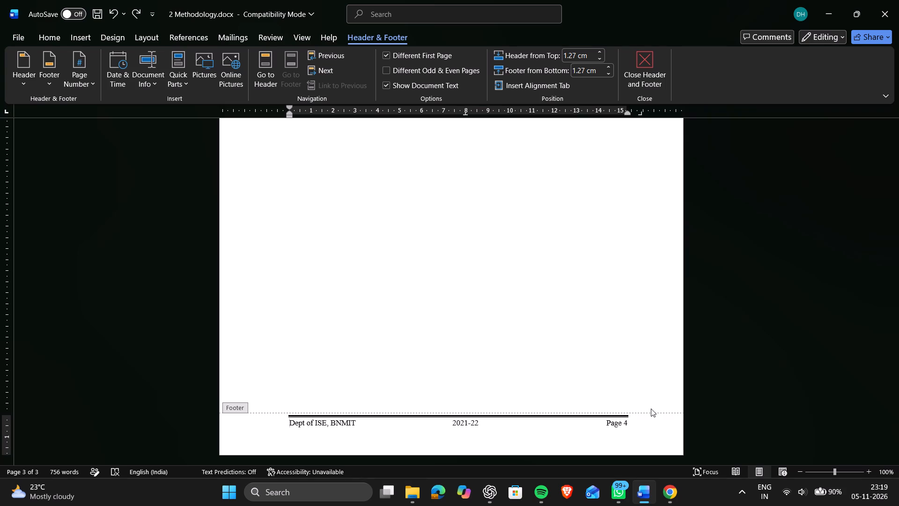
Return to the body text and insert a Next Page section break after "glowing particles." in the Particle System description.
{"action": "scroll", "coordinate": [772, 435], "scroll_direction": "up", "scroll_amount": 3}
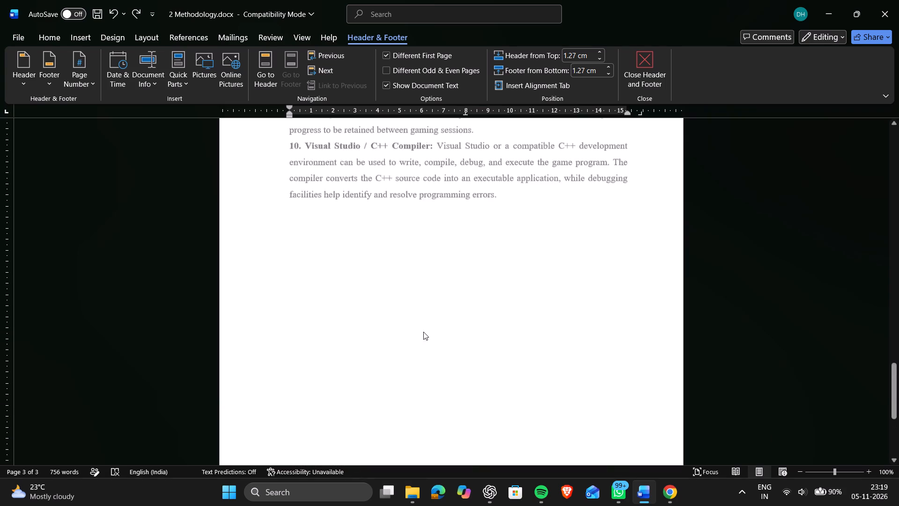
{"action": "scroll", "coordinate": [423, 332], "scroll_direction": "up", "scroll_amount": 8}
{"action": "left_click", "coordinate": [647, 248]}
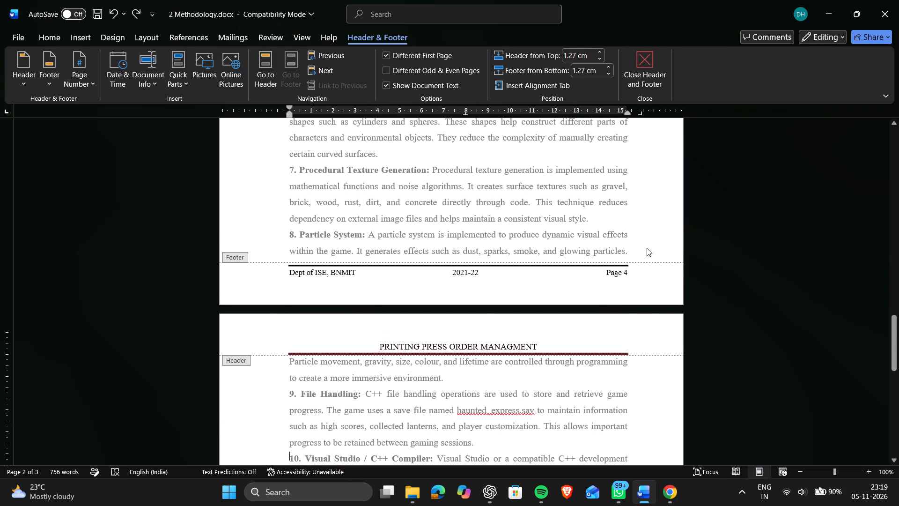
{"action": "double_click", "coordinate": [641, 250]}
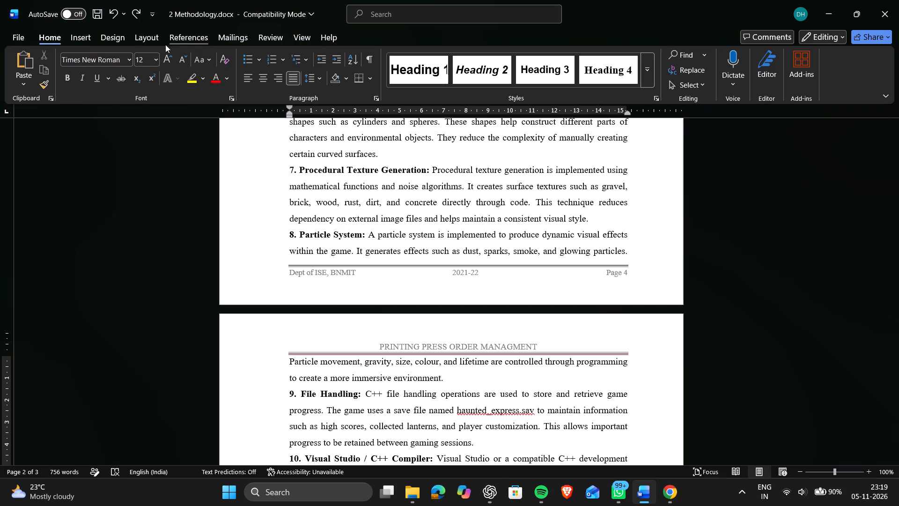
{"action": "left_click", "coordinate": [140, 44]}
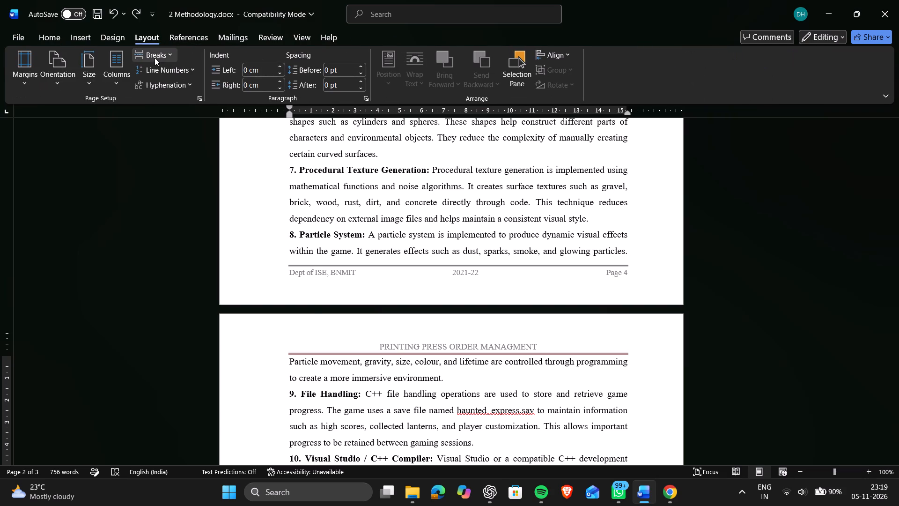
{"action": "left_click", "coordinate": [155, 57]}
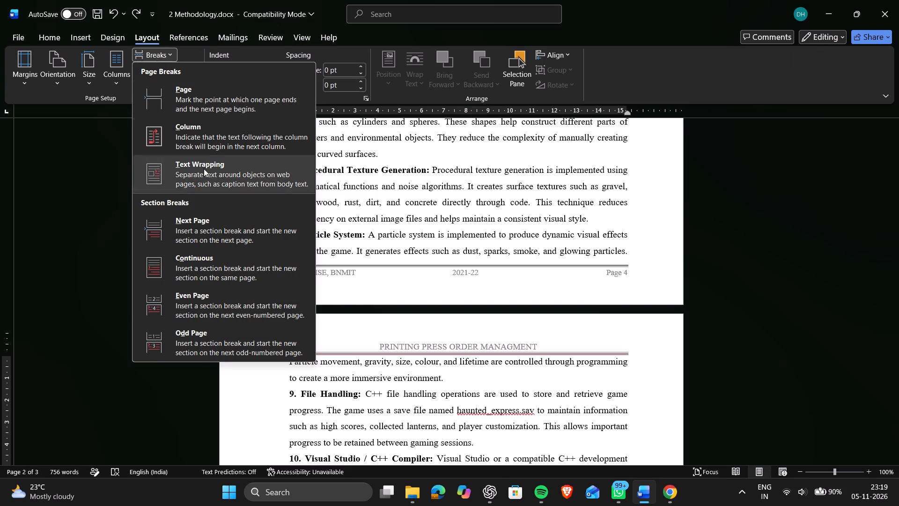
{"action": "left_click", "coordinate": [215, 225]}
Unlink the Section 2 first-page footer on the last page from the previous section.
{"action": "scroll", "coordinate": [363, 290], "scroll_direction": "down", "scroll_amount": 3}
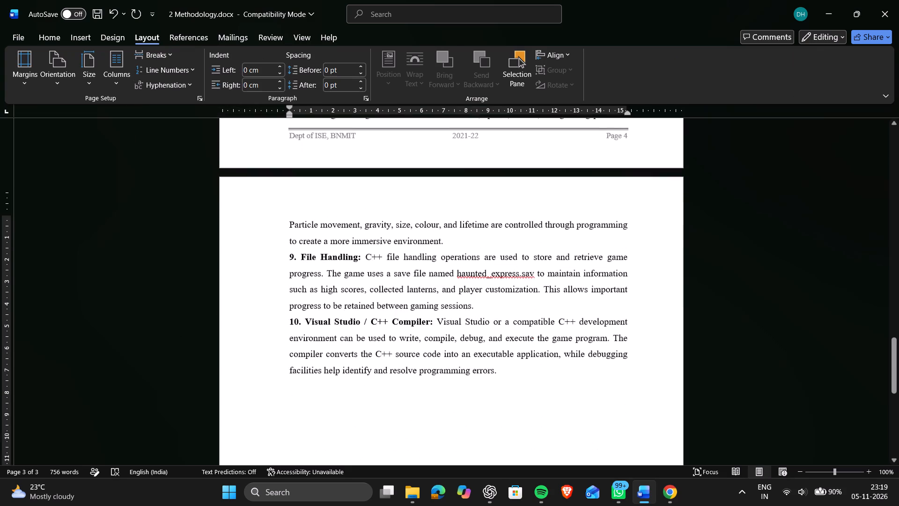
{"action": "scroll", "coordinate": [363, 290], "scroll_direction": "down", "scroll_amount": 12}
{"action": "double_click", "coordinate": [559, 449]}
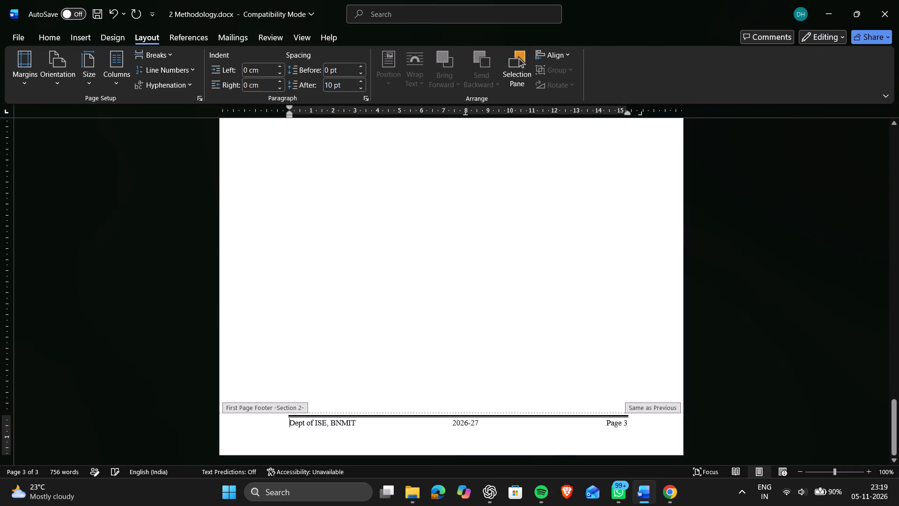
{"action": "left_click", "coordinate": [329, 82]}
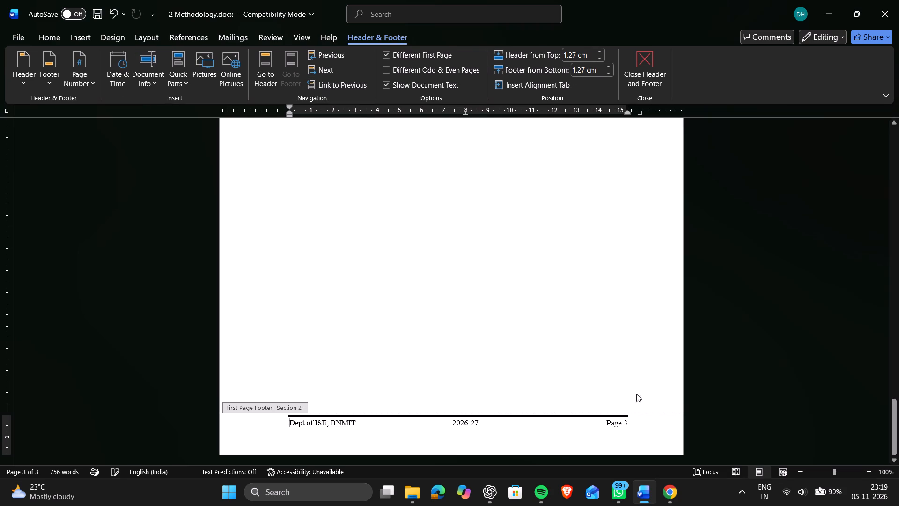
Replace the page number in the last page's footer with 5 and return to the body text.
{"action": "left_click", "coordinate": [630, 421]}
{"action": "key", "text": "BackSpace"}
{"action": "scroll", "coordinate": [630, 421], "scroll_direction": "up", "scroll_amount": 15}
{"action": "scroll", "coordinate": [630, 421], "scroll_direction": "up", "scroll_amount": 11}
{"action": "scroll", "coordinate": [630, 421], "scroll_direction": "down", "scroll_amount": 6}
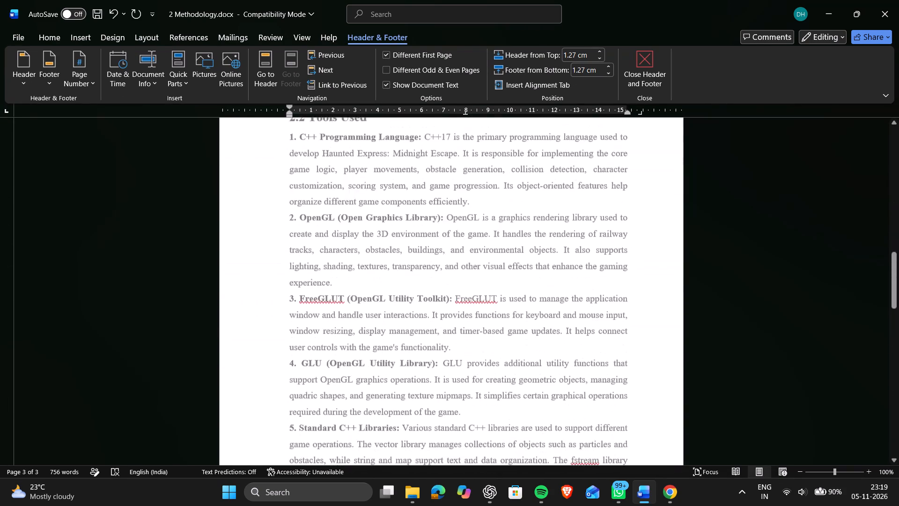
{"action": "scroll", "coordinate": [630, 421], "scroll_direction": "down", "scroll_amount": 20}
{"action": "scroll", "coordinate": [630, 421], "scroll_direction": "down", "scroll_amount": 1}
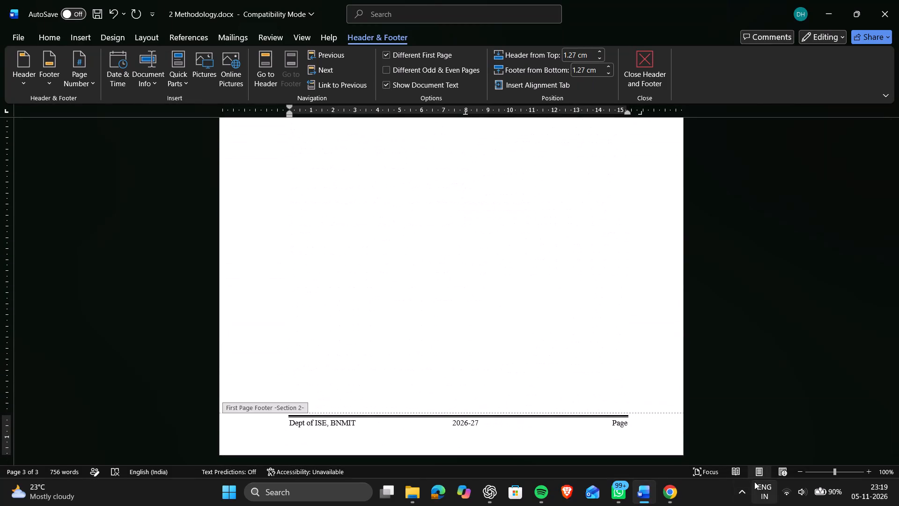
{"action": "key", "text": "5"}
{"action": "left_click", "coordinate": [596, 329]}
{"action": "double_click", "coordinate": [596, 329]}
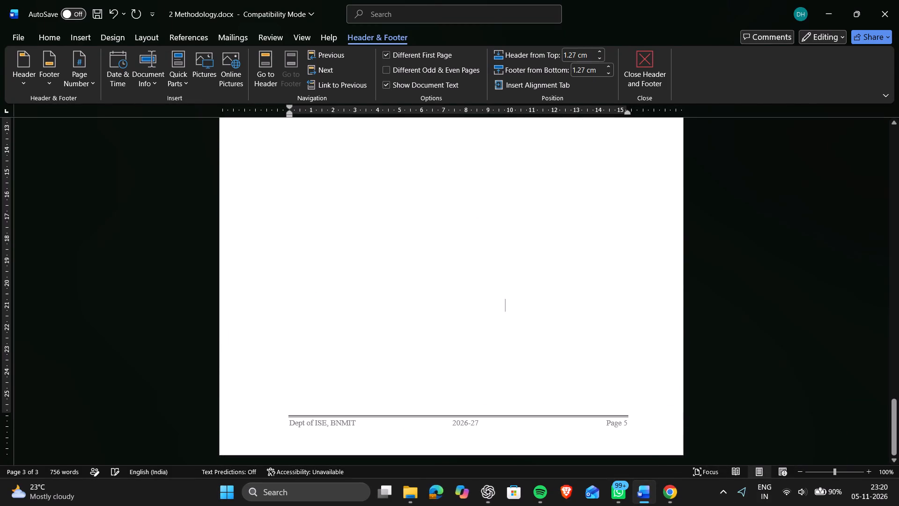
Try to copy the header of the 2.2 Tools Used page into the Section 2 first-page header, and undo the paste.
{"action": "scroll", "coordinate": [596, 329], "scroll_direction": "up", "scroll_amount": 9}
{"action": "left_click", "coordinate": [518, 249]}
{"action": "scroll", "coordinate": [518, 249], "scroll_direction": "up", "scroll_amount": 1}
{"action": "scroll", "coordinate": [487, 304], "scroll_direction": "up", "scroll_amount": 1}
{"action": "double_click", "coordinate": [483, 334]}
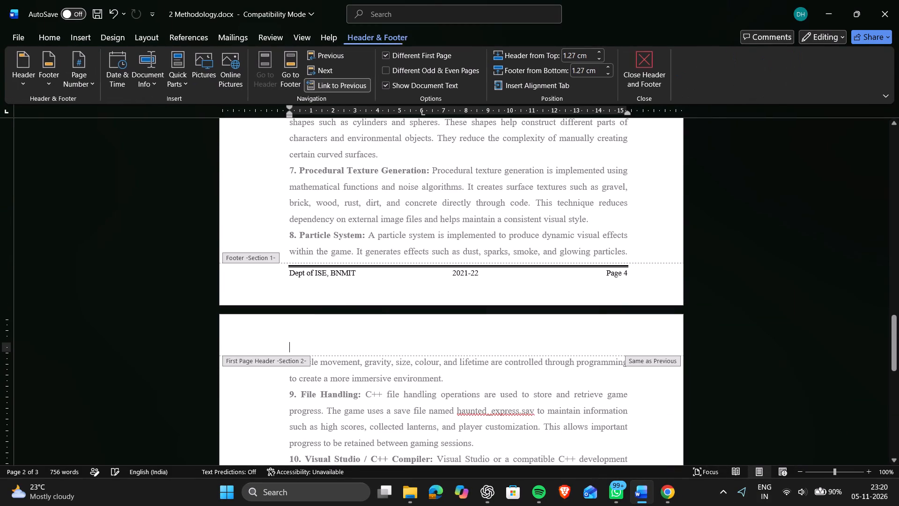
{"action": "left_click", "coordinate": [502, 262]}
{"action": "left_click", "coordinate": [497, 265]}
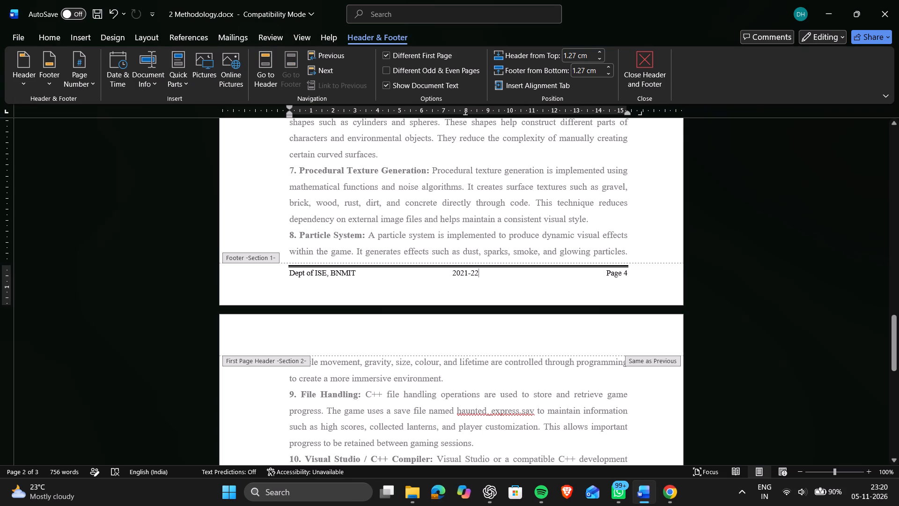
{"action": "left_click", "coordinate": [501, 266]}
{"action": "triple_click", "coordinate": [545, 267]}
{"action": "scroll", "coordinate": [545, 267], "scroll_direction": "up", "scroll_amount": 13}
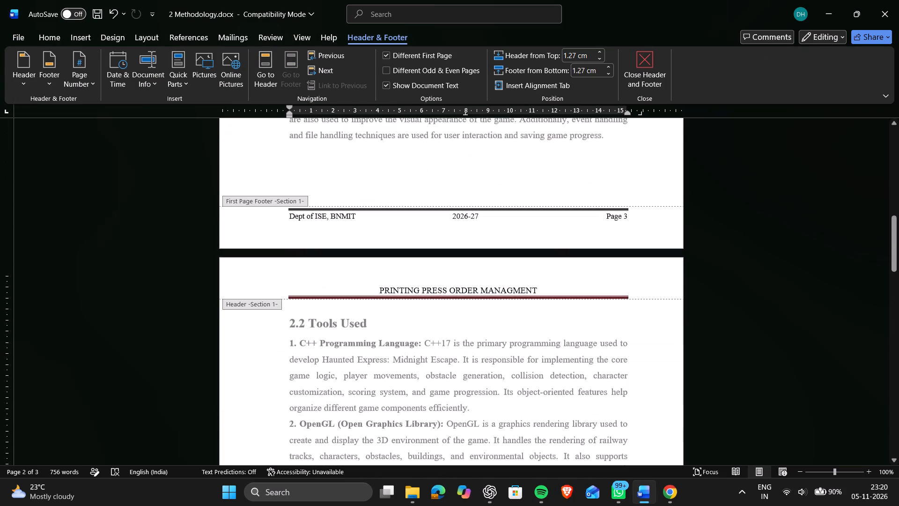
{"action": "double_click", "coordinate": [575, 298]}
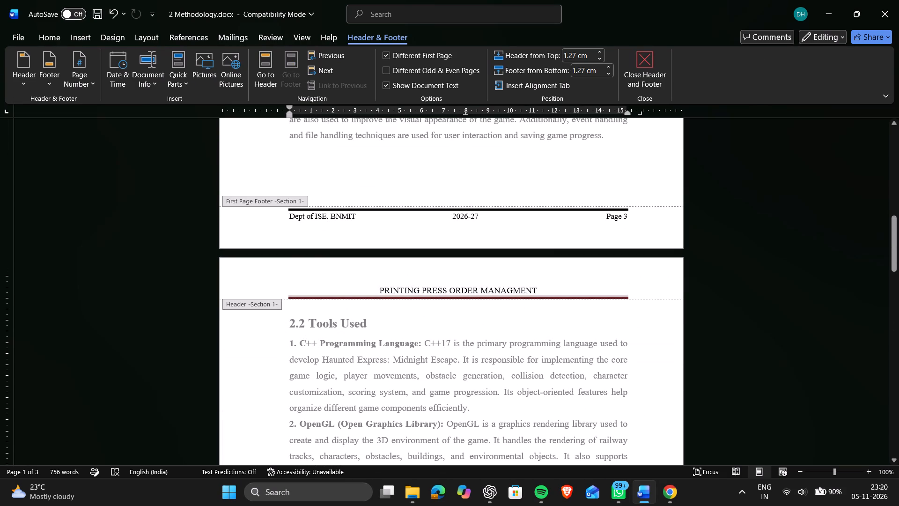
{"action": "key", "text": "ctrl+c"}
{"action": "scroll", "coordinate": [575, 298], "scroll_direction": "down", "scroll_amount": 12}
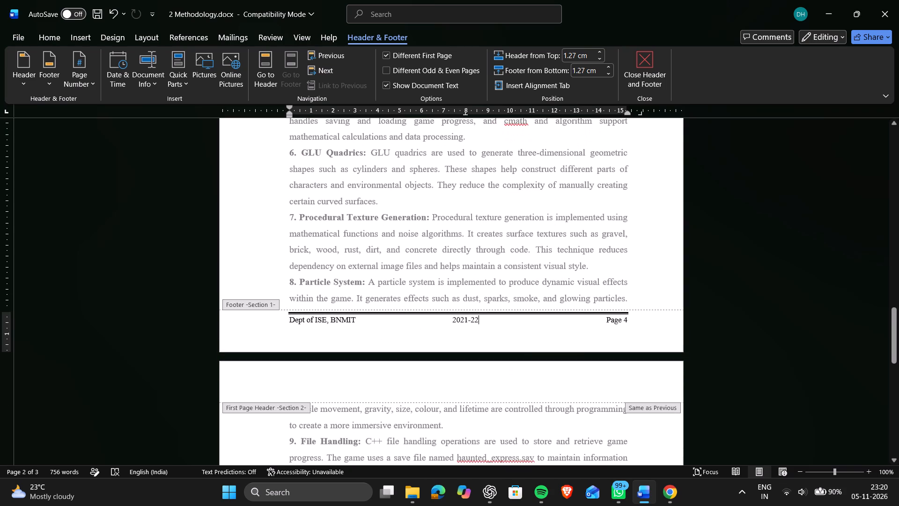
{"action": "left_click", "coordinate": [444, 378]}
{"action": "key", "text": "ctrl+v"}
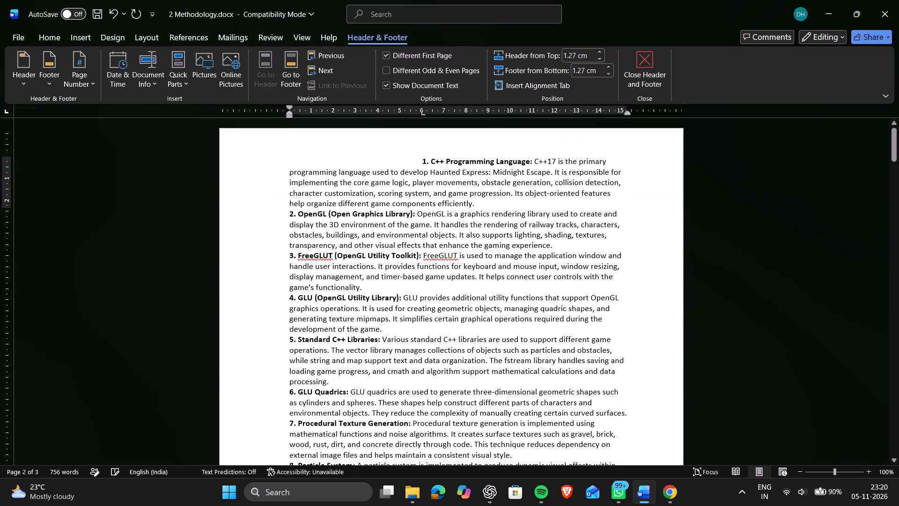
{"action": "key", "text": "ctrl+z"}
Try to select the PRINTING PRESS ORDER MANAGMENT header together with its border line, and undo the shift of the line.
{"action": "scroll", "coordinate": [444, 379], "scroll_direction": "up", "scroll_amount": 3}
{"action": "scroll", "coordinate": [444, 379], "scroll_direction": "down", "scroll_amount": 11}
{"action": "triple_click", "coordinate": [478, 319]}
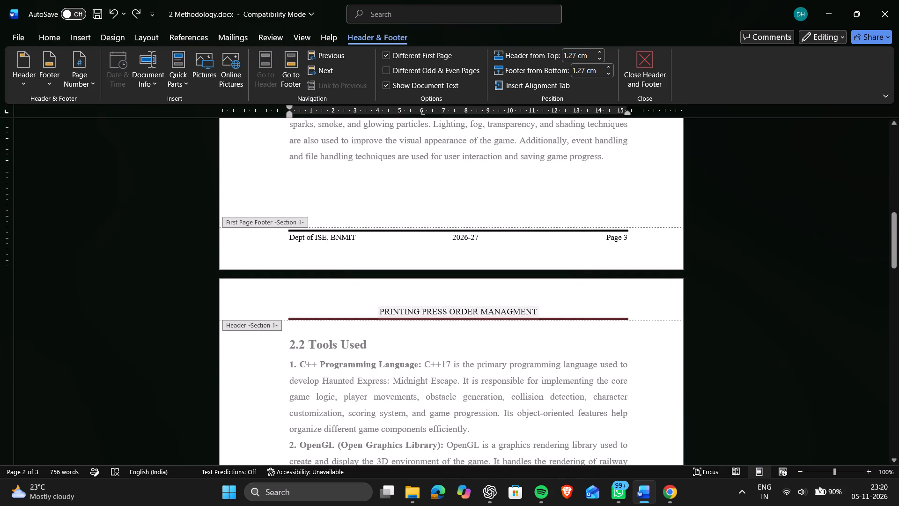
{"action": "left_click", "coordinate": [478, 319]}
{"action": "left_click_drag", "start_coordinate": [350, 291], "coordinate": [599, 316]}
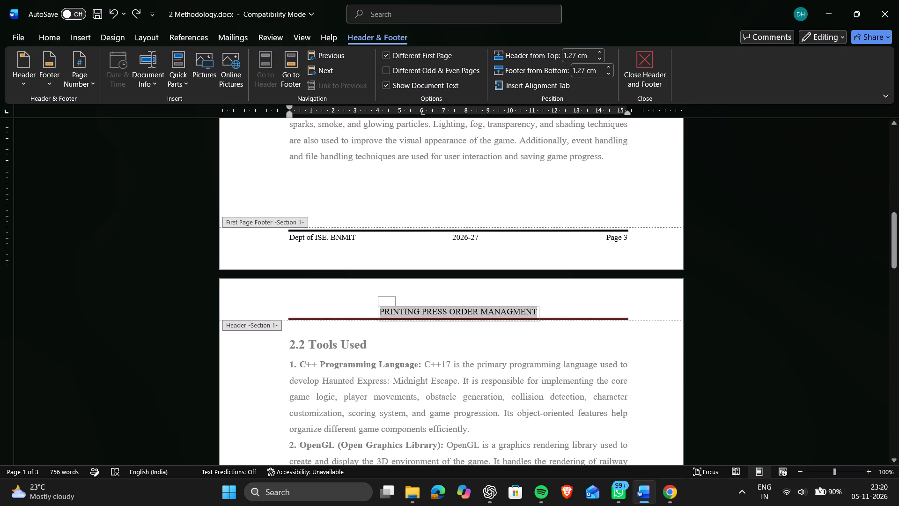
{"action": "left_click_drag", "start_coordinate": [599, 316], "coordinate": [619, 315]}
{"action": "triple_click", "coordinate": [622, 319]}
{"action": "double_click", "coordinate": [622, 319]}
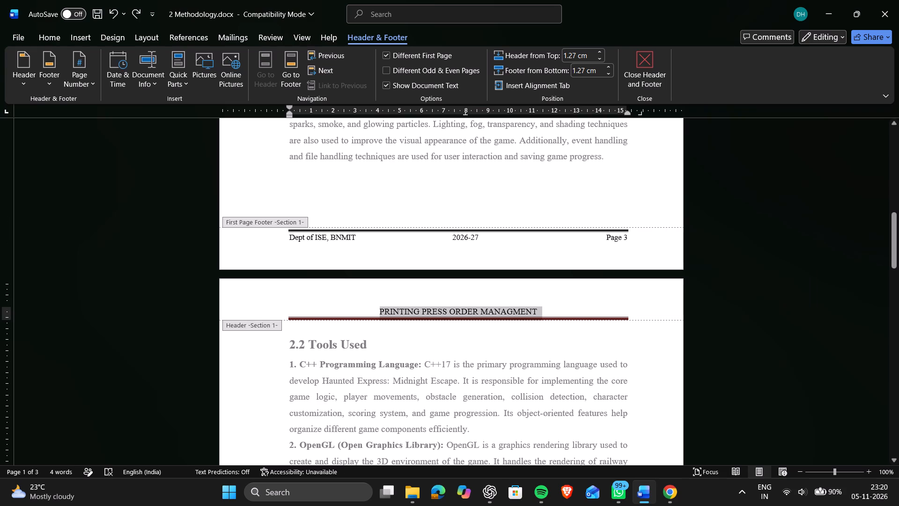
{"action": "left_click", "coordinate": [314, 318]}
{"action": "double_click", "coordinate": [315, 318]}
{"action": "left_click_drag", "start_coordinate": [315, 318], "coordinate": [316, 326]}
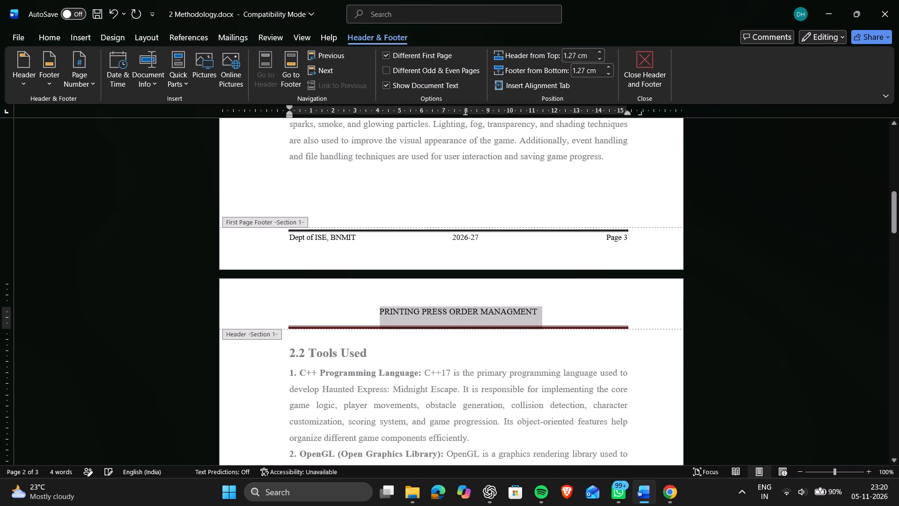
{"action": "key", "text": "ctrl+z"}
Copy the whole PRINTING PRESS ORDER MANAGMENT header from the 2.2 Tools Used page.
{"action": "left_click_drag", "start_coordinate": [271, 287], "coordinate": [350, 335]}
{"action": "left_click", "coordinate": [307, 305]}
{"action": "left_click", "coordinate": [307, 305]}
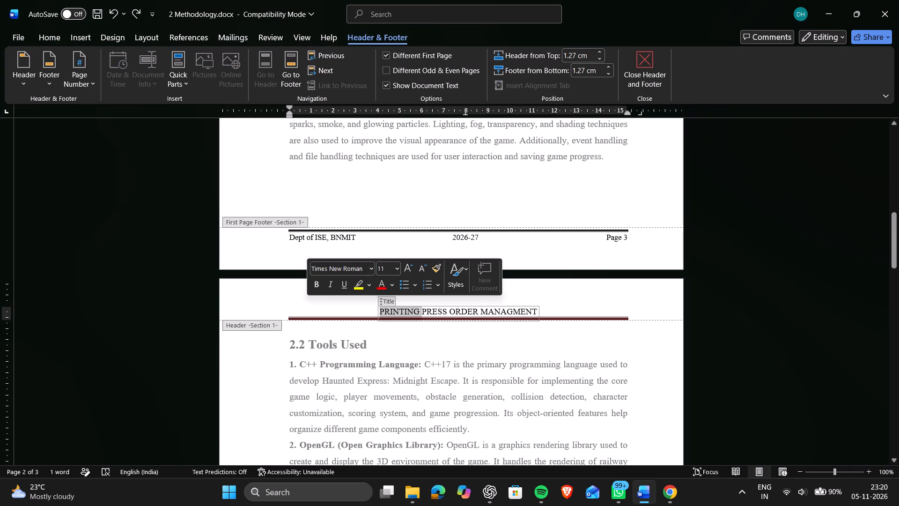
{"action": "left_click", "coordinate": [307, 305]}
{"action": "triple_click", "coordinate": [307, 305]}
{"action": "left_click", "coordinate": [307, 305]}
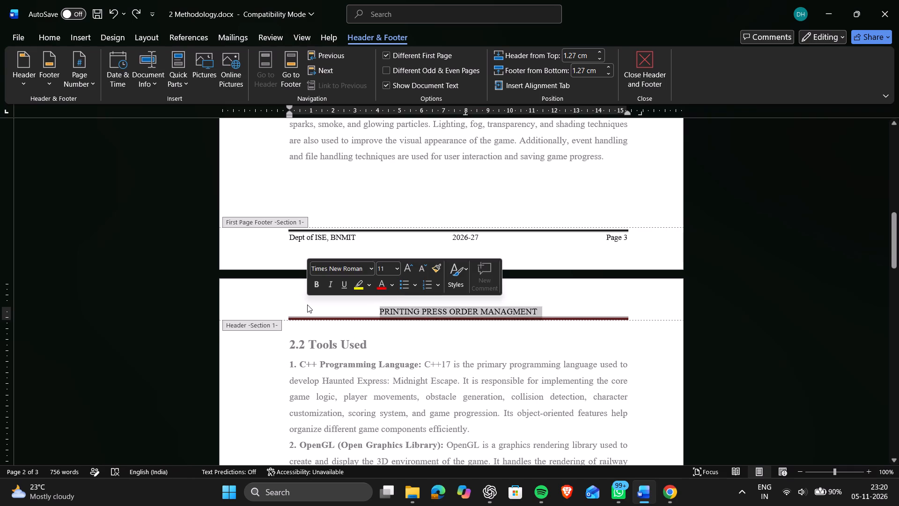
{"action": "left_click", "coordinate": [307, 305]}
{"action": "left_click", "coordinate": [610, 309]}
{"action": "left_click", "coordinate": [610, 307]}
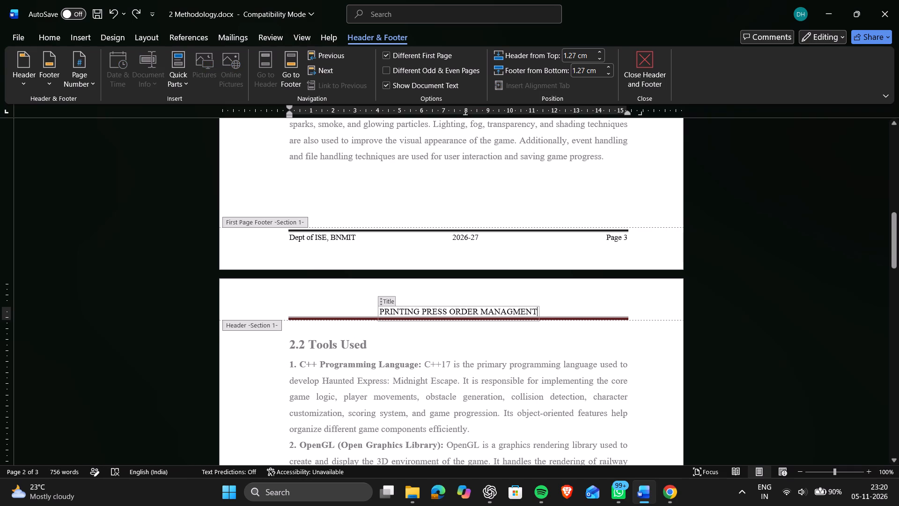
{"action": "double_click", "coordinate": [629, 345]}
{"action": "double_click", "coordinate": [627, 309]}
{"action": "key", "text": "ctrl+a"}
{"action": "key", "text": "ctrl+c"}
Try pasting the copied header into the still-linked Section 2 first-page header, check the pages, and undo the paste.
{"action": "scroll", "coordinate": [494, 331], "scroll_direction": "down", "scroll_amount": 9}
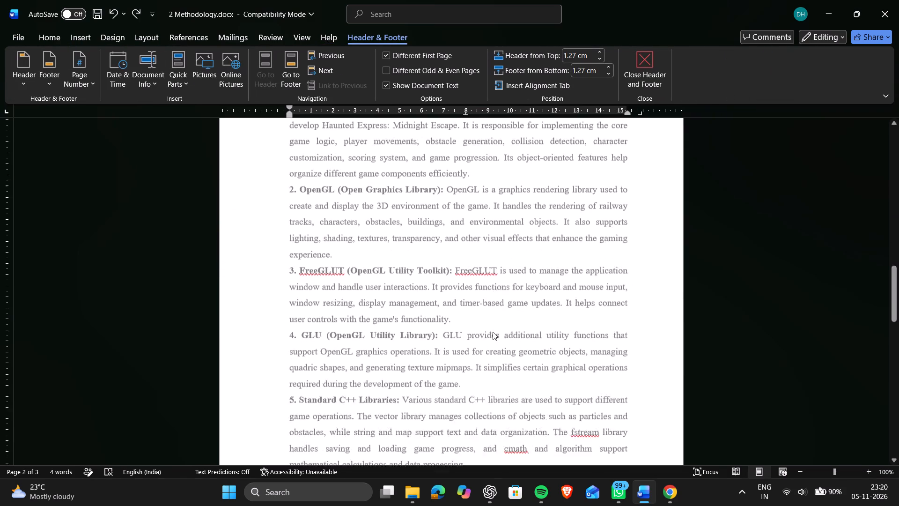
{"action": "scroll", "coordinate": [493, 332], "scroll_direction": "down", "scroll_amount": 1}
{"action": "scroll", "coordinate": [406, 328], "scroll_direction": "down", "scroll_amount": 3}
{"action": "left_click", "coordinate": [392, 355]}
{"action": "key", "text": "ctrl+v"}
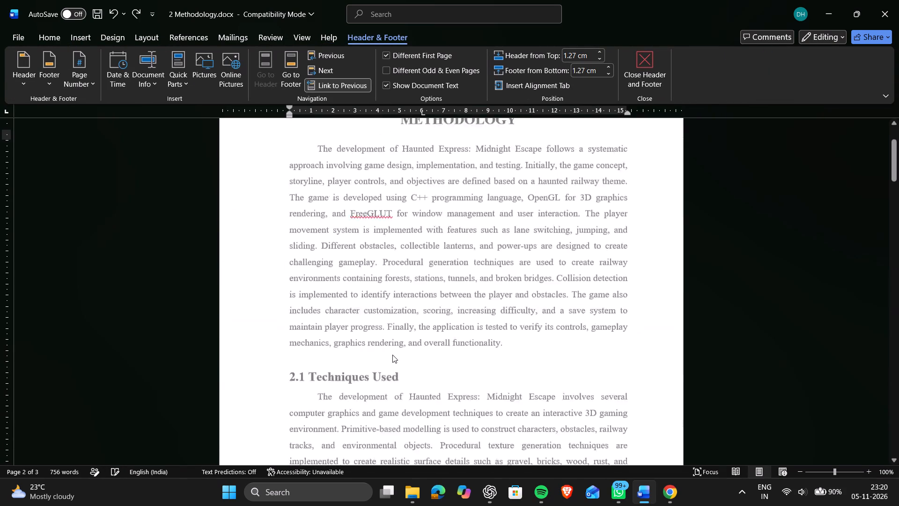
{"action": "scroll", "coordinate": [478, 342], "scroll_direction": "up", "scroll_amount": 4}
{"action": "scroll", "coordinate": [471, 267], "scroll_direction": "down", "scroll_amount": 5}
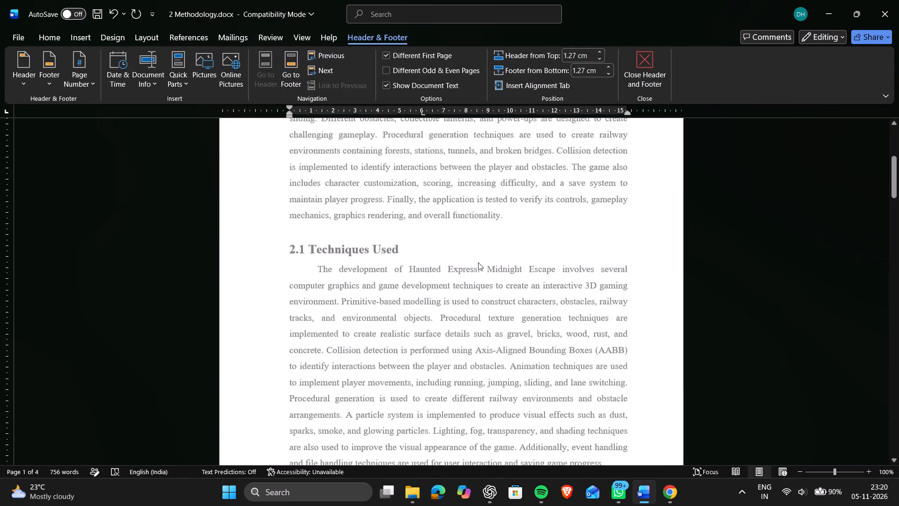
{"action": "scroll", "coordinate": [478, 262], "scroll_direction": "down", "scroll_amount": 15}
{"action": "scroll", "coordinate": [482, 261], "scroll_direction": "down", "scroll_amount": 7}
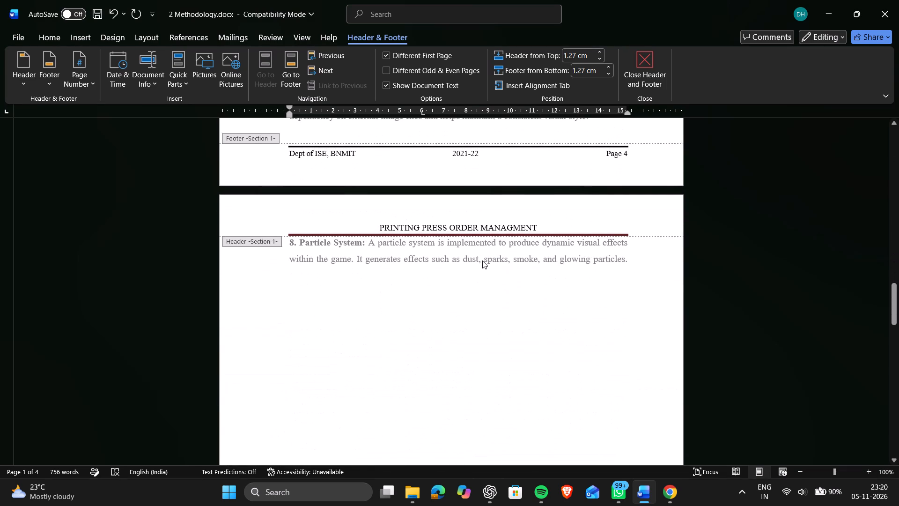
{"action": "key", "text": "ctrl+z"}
Unlink the Section 2 first-page header on the last page from the previous section.
{"action": "scroll", "coordinate": [482, 260], "scroll_direction": "up", "scroll_amount": 2}
{"action": "scroll", "coordinate": [482, 260], "scroll_direction": "down", "scroll_amount": 4}
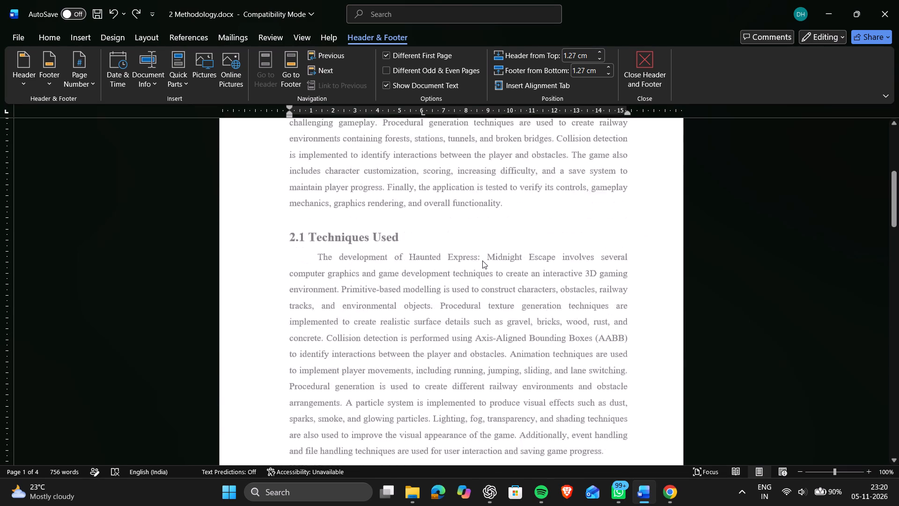
{"action": "scroll", "coordinate": [482, 260], "scroll_direction": "down", "scroll_amount": 17}
{"action": "scroll", "coordinate": [483, 260], "scroll_direction": "down", "scroll_amount": 4}
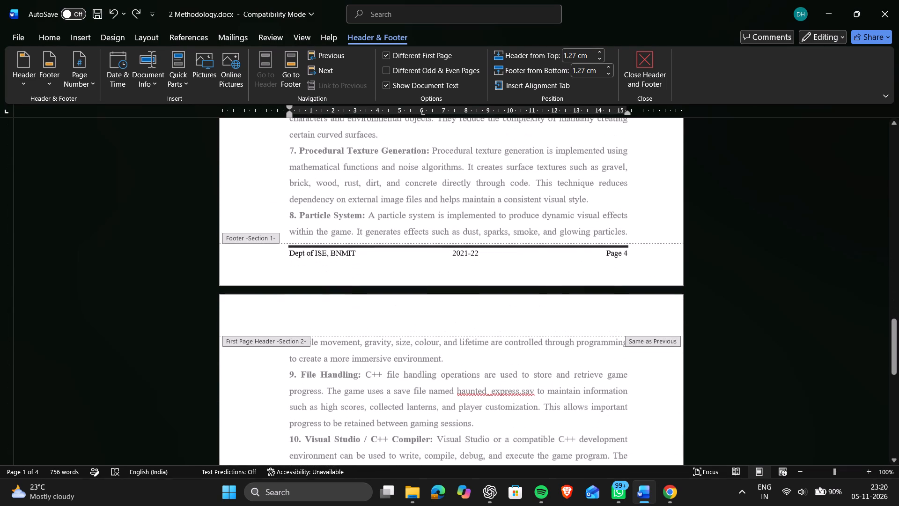
{"action": "double_click", "coordinate": [472, 303]}
{"action": "left_click", "coordinate": [337, 84]}
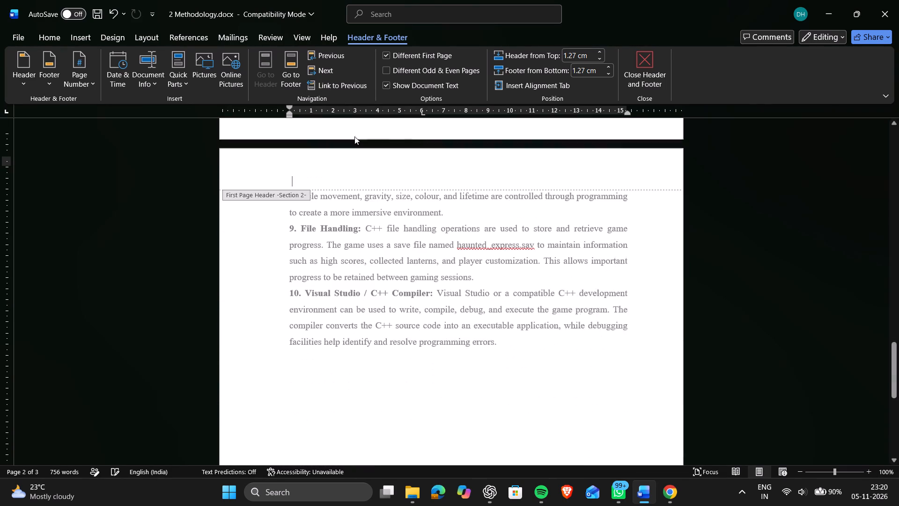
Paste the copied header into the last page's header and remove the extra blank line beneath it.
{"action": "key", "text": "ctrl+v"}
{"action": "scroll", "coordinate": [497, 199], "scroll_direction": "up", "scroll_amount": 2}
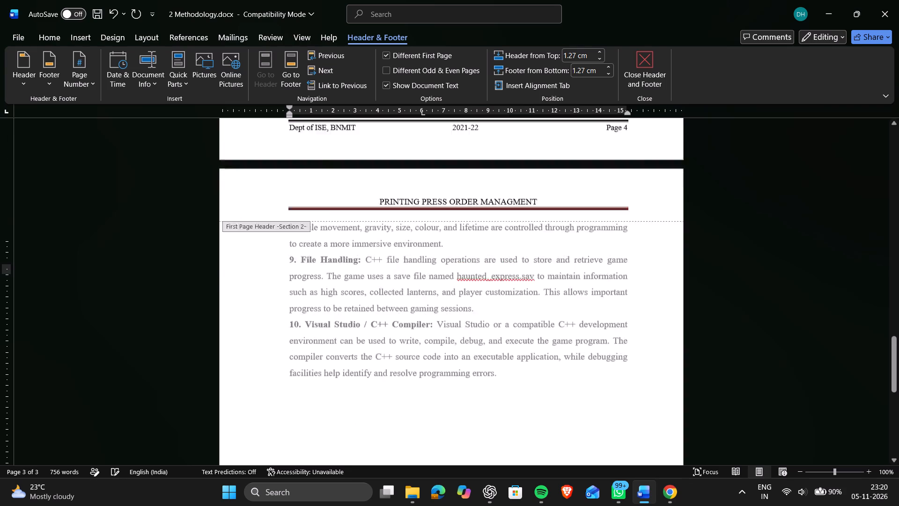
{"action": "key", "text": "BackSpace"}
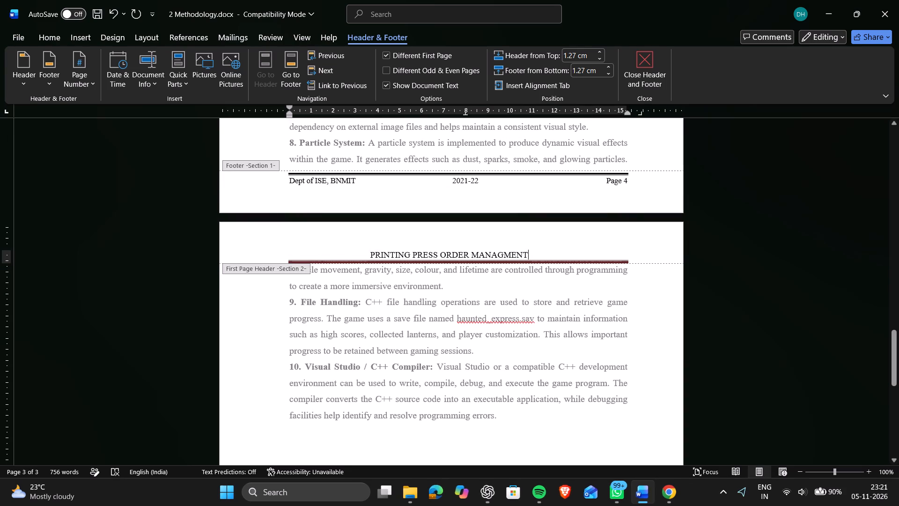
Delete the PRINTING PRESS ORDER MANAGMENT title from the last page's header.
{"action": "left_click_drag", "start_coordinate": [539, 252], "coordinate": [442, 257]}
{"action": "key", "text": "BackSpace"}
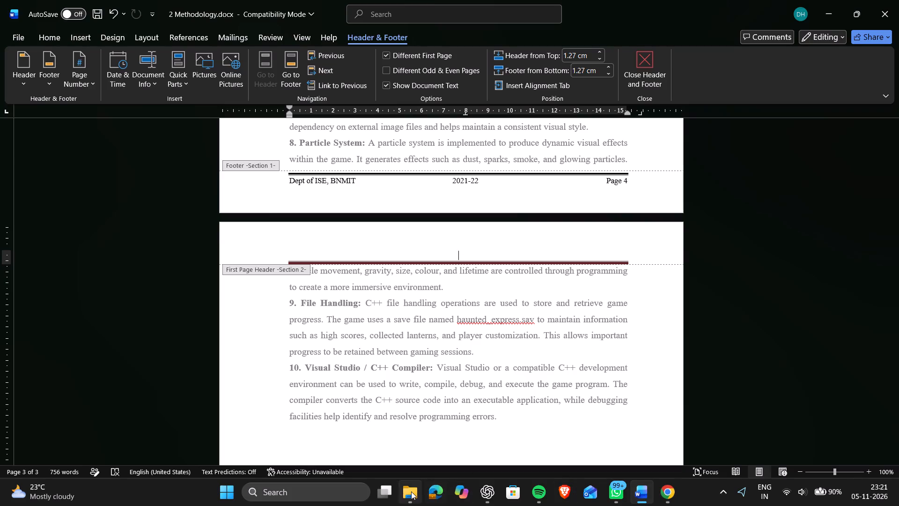
Open 1 introduction.docx and copy the whole Haunted Express header from its second page.
{"action": "left_click", "coordinate": [332, 491]}
{"action": "key", "text": "w"}
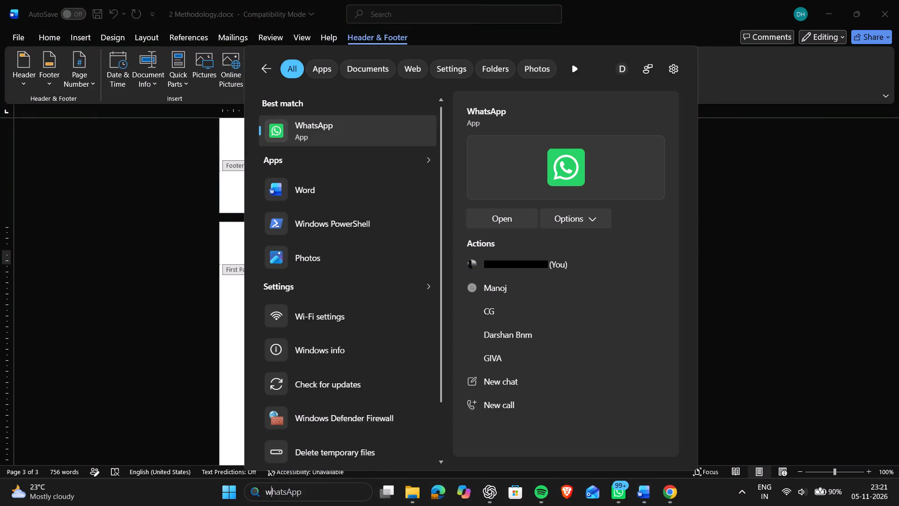
{"action": "key", "text": "o"}
{"action": "left_click", "coordinate": [507, 296]}
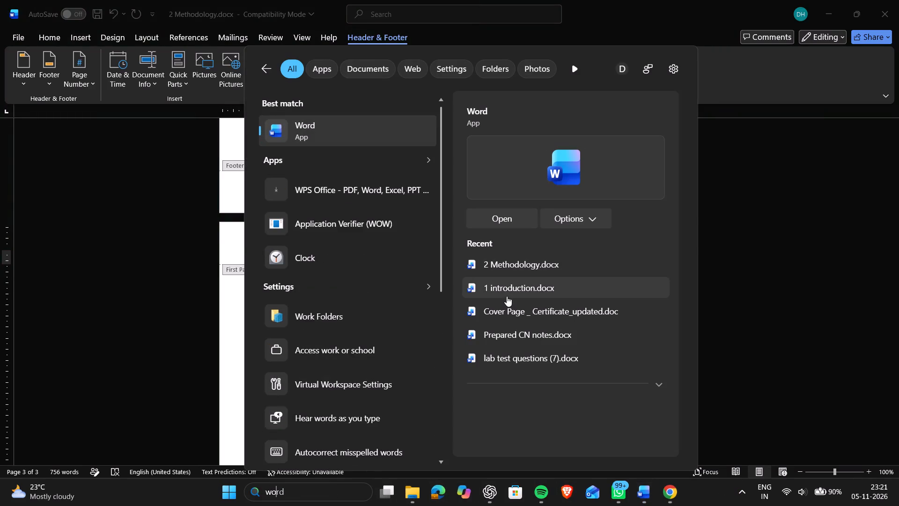
{"action": "scroll", "coordinate": [460, 248], "scroll_direction": "down", "scroll_amount": 12}
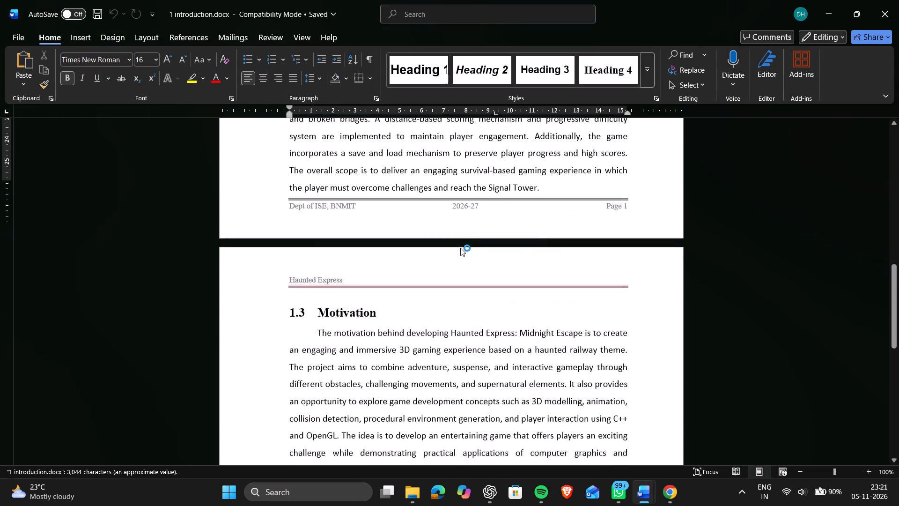
{"action": "scroll", "coordinate": [460, 248], "scroll_direction": "down", "scroll_amount": 1}
{"action": "double_click", "coordinate": [467, 211]}
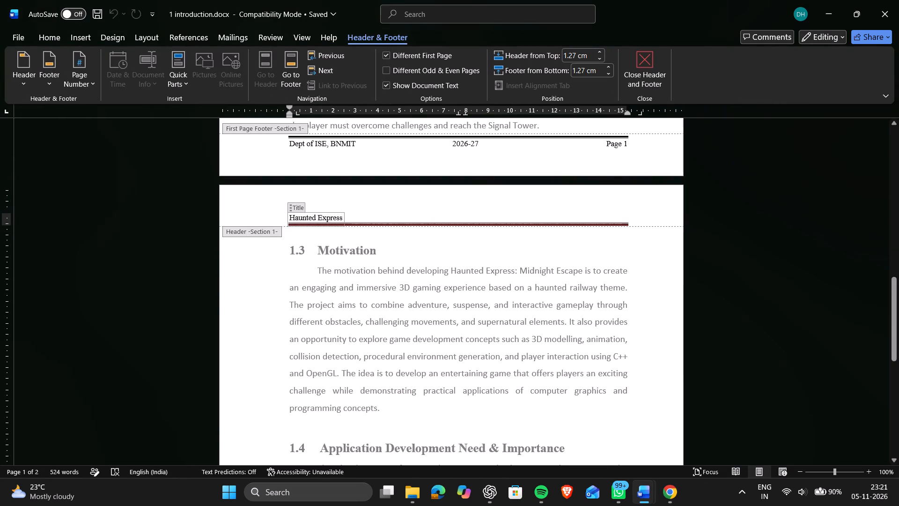
{"action": "left_click", "coordinate": [481, 207]}
{"action": "key", "text": "ctrl+a"}
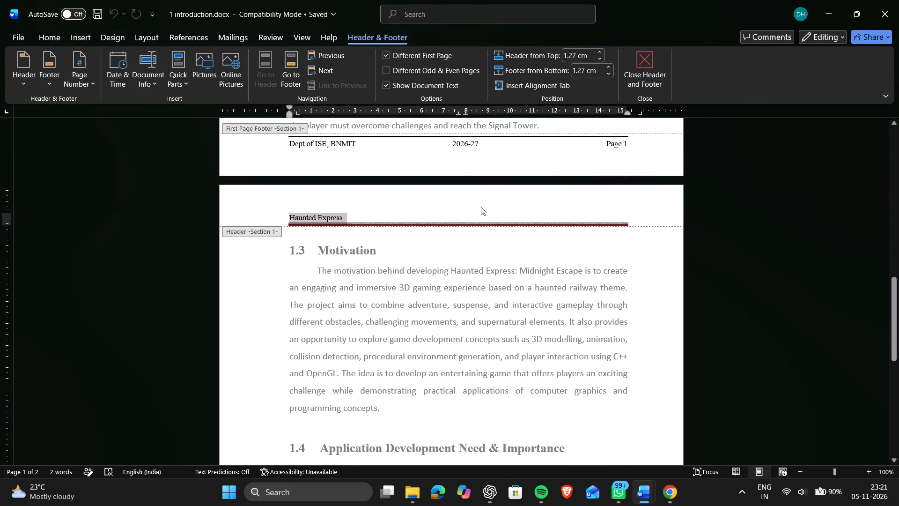
{"action": "key", "text": "ctrl+c"}
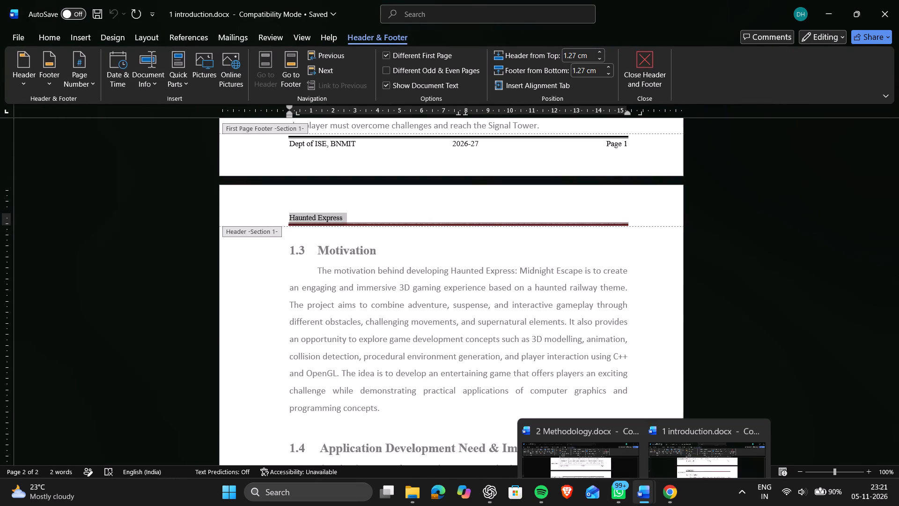
Switch back to 2 Methodology.docx and replace the last page's entire header content with the copied header.
{"action": "left_click", "coordinate": [568, 437]}
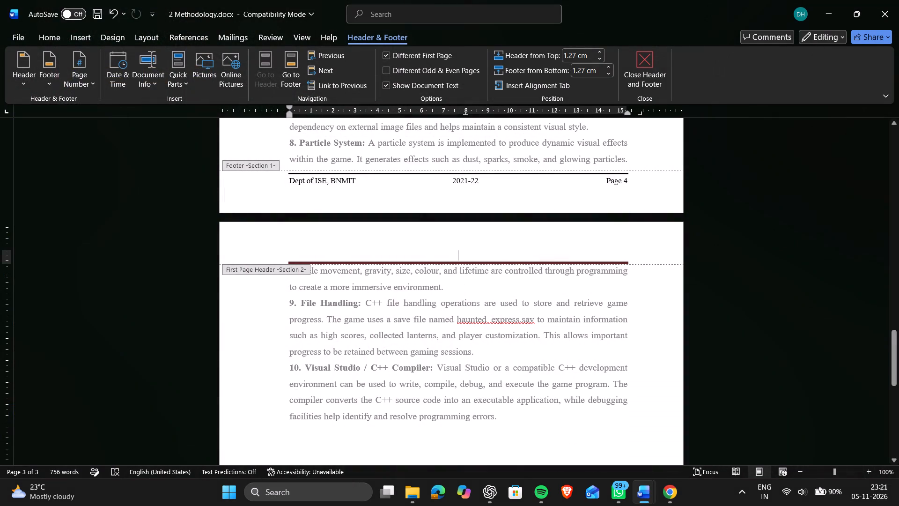
{"action": "left_click", "coordinate": [427, 262]}
{"action": "double_click", "coordinate": [433, 253]}
{"action": "key", "text": "ctrl+a"}
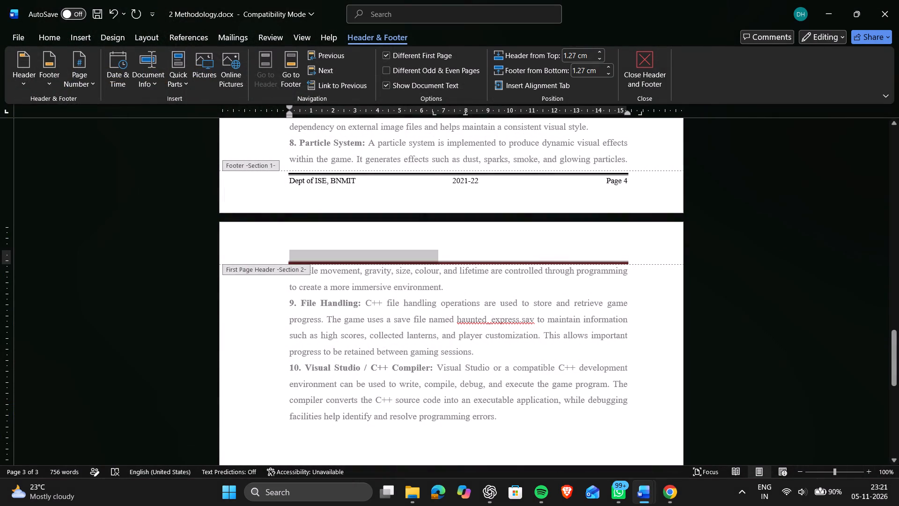
{"action": "key", "text": "ctrl+v"}
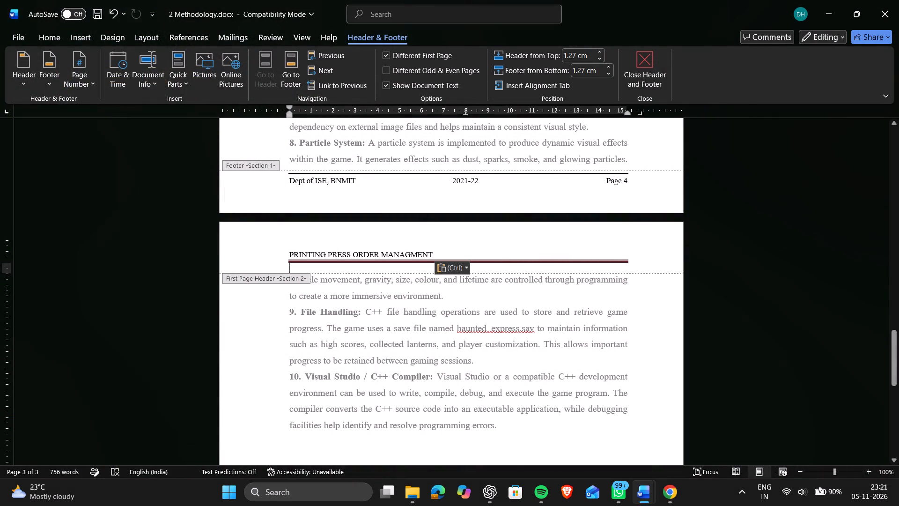
Remove the blank line in the last page's header and replace the PRINTING PRESS ORDER MANAGMENT title with Haunted Express.
{"action": "key", "text": "BackSpace"}
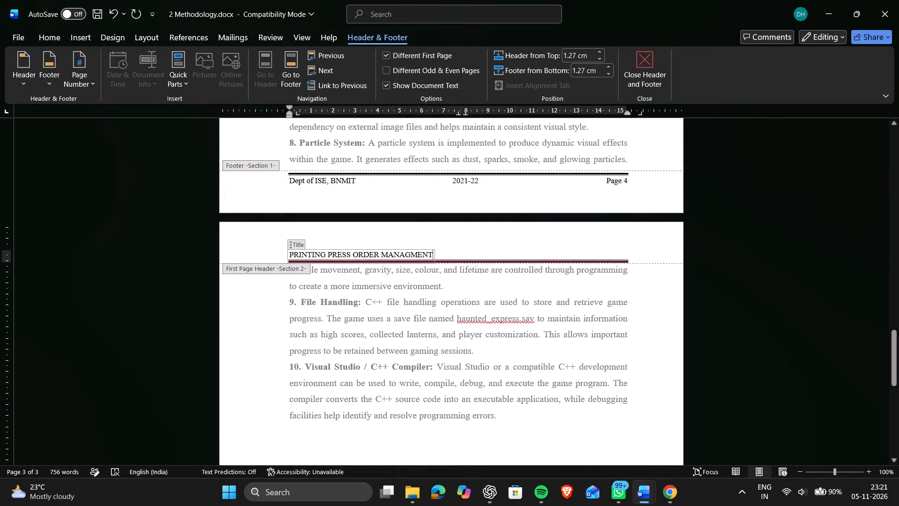
{"action": "key", "text": "BackSpace"}
{"action": "key", "text": "BackSpace"}
{"action": "key", "text": "BackSpace"}
{"action": "key", "text": "BackSpace"}
{"action": "key", "text": "BackSpace"}
{"action": "key", "text": "BackSpace"}
{"action": "key", "text": "BackSpace"}
{"action": "key", "text": "BackSpace"}
{"action": "key", "text": "BackSpace"}
{"action": "key", "text": "BackSpace"}
{"action": "key", "text": "BackSpace"}
{"action": "key", "text": "BackSpace"}
{"action": "key", "text": "BackSpace"}
{"action": "key", "text": "BackSpace"}
{"action": "key", "text": "BackSpace"}
{"action": "key", "text": "BackSpace"}
{"action": "key", "text": "BackSpace"}
{"action": "key", "text": "BackSpace"}
{"action": "key", "text": "BackSpace"}
{"action": "key", "text": "BackSpace"}
{"action": "key", "text": "BackSpace"}
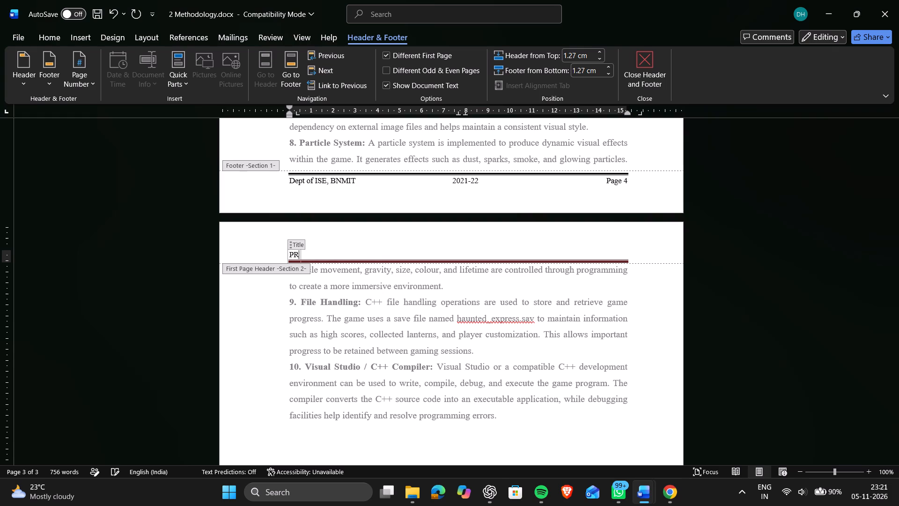
{"action": "key", "text": "BackSpace"}
{"action": "key", "text": "BackSpace"}
{"action": "type", "text": "Haunted"}
{"action": "key", "text": "space"}
{"action": "type", "text": "Express"}
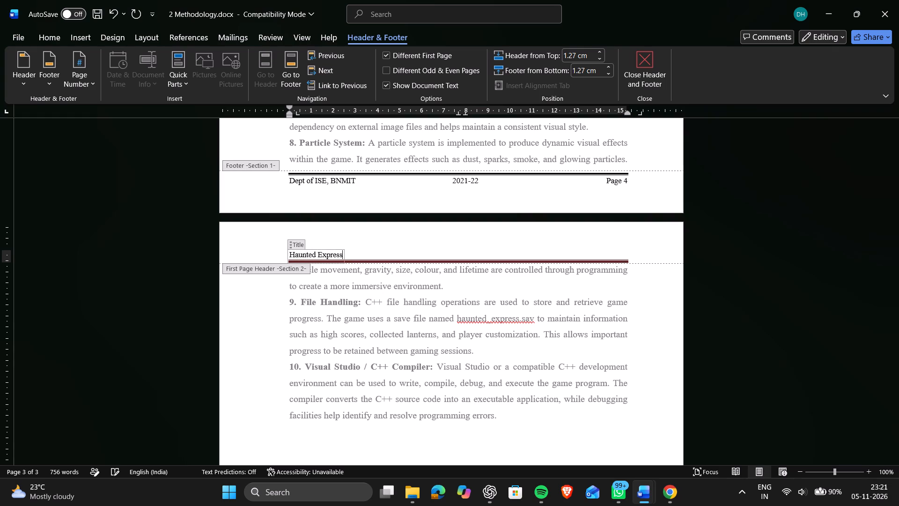
{"action": "double_click", "coordinate": [524, 278]}
Replace the second page's centred header with the copied Haunted Express header, remove the extra line beneath it and leave header editing.
{"action": "scroll", "coordinate": [458, 329], "scroll_direction": "up", "scroll_amount": 2}
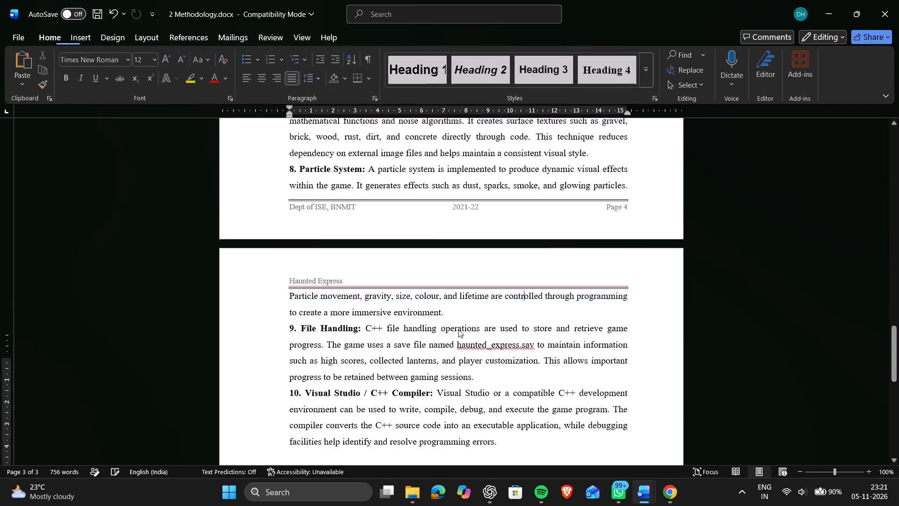
{"action": "scroll", "coordinate": [458, 329], "scroll_direction": "up", "scroll_amount": 12}
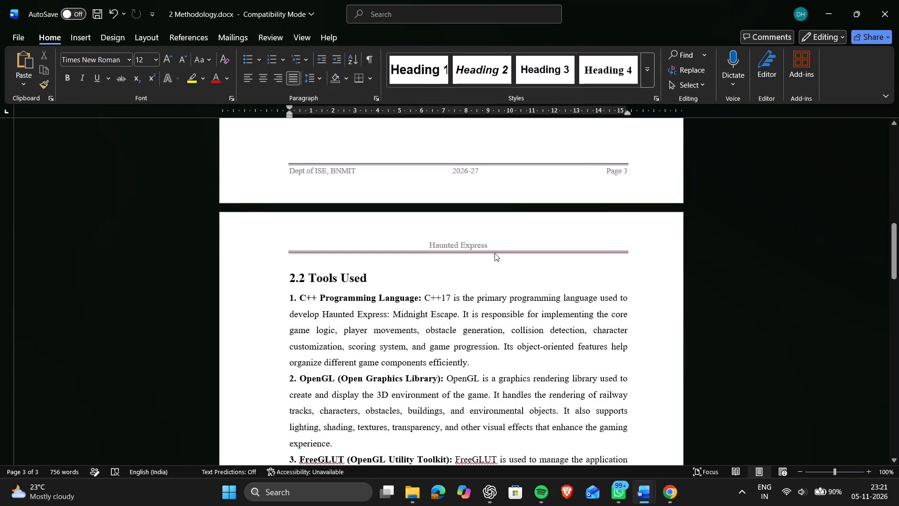
{"action": "left_click", "coordinate": [504, 236]}
{"action": "double_click", "coordinate": [492, 241]}
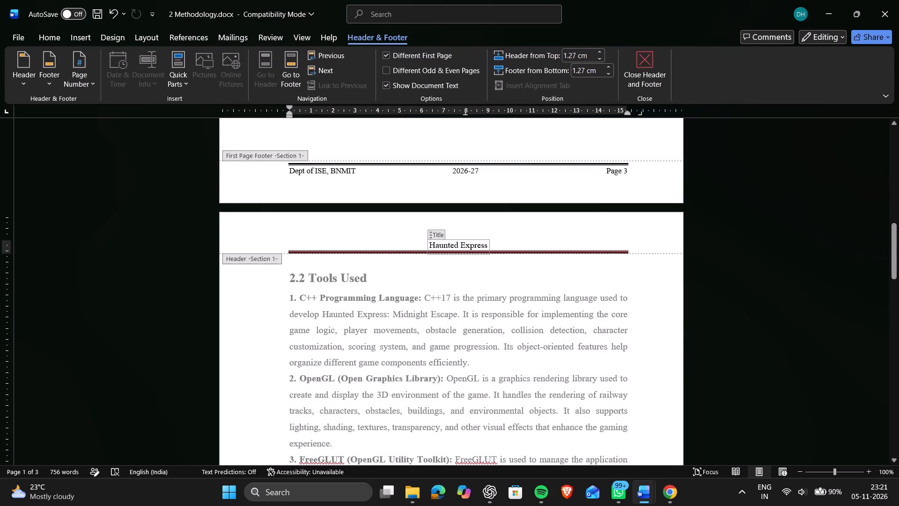
{"action": "left_click", "coordinate": [464, 237]}
{"action": "left_click", "coordinate": [487, 242]}
{"action": "key", "text": "ctrl+a"}
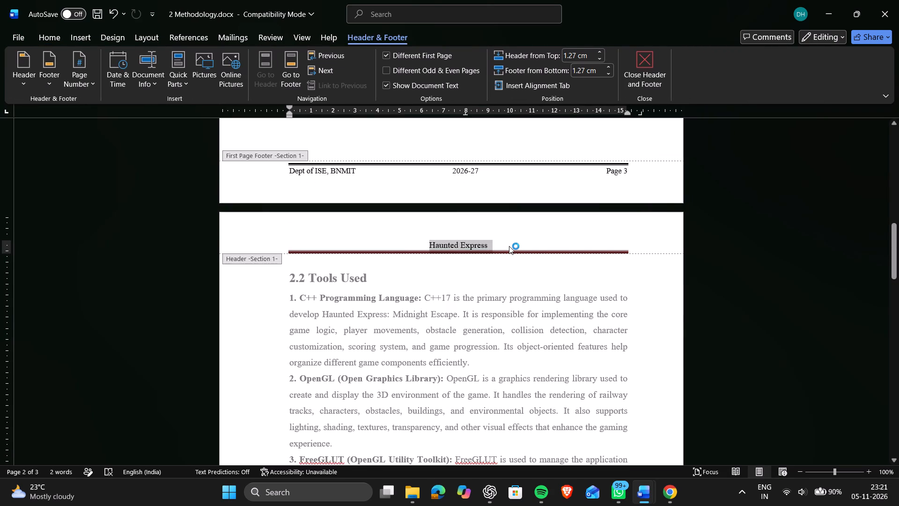
{"action": "key", "text": "ctrl+v"}
{"action": "key", "text": "BackSpace"}
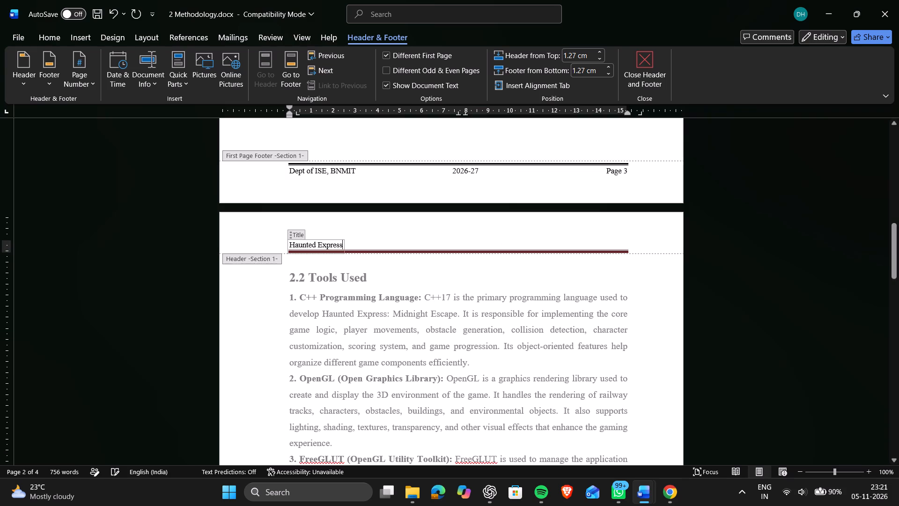
{"action": "scroll", "coordinate": [479, 252], "scroll_direction": "up", "scroll_amount": 17}
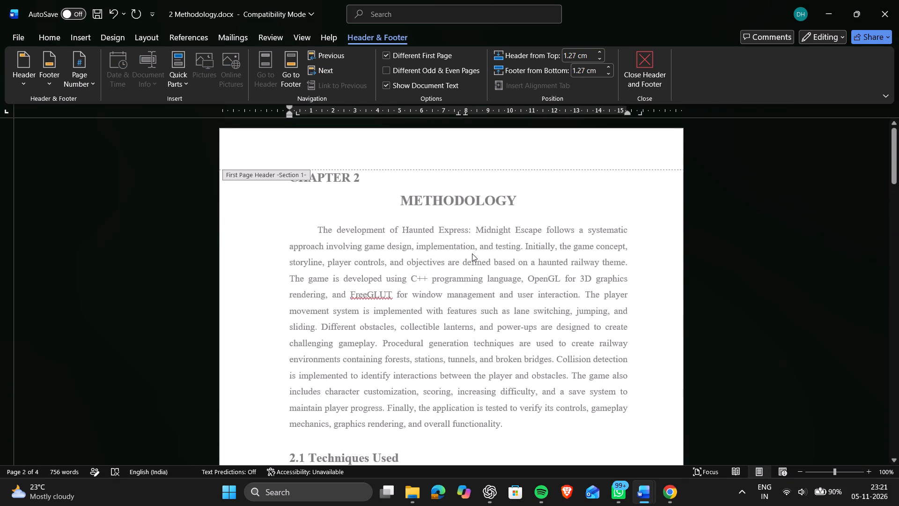
{"action": "double_click", "coordinate": [535, 207]}
Look through all pages of the Methodology chapter to check the headers and footers.
{"action": "scroll", "coordinate": [571, 251], "scroll_direction": "down", "scroll_amount": 8}
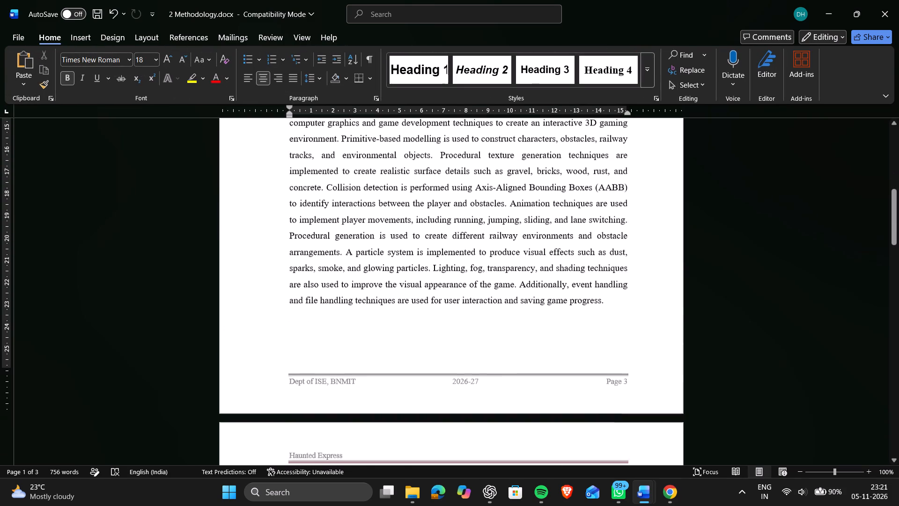
{"action": "scroll", "coordinate": [573, 250], "scroll_direction": "down", "scroll_amount": 8}
{"action": "scroll", "coordinate": [578, 244], "scroll_direction": "up", "scroll_amount": 1}
{"action": "scroll", "coordinate": [578, 244], "scroll_direction": "down", "scroll_amount": 19}
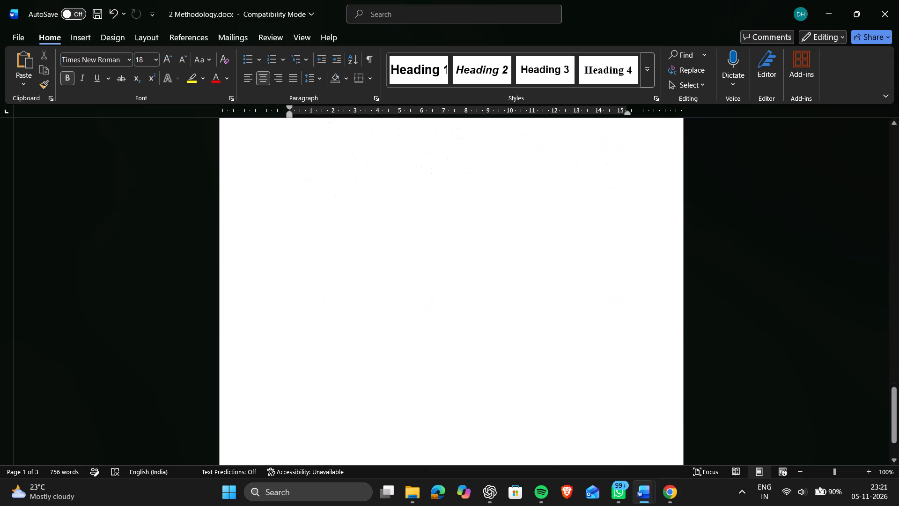
{"action": "scroll", "coordinate": [578, 244], "scroll_direction": "down", "scroll_amount": 5}
{"action": "scroll", "coordinate": [578, 244], "scroll_direction": "up", "scroll_amount": 9}
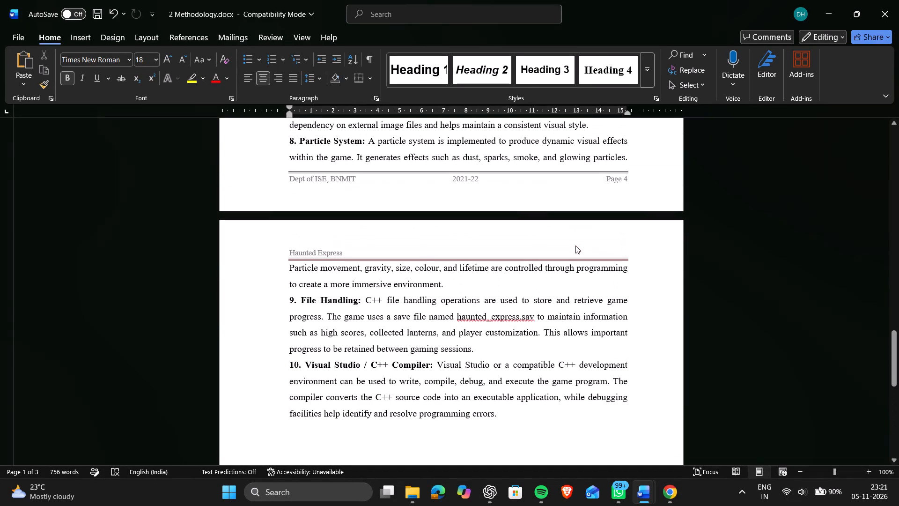
Save 2 Methodology.docx.
{"action": "key", "text": "ctrl+s"}
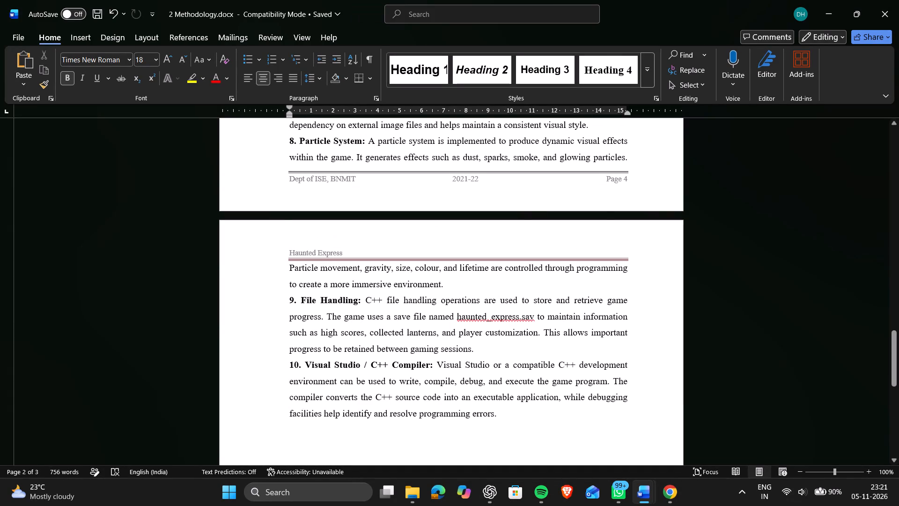
{"action": "key", "text": "ctrl+s"}
{"action": "key", "text": "ctrl+s"}
Review the Methodology chapter again from the Tools Used section to the last page and back, including the second page's footer.
{"action": "scroll", "coordinate": [569, 263], "scroll_direction": "up", "scroll_amount": 13}
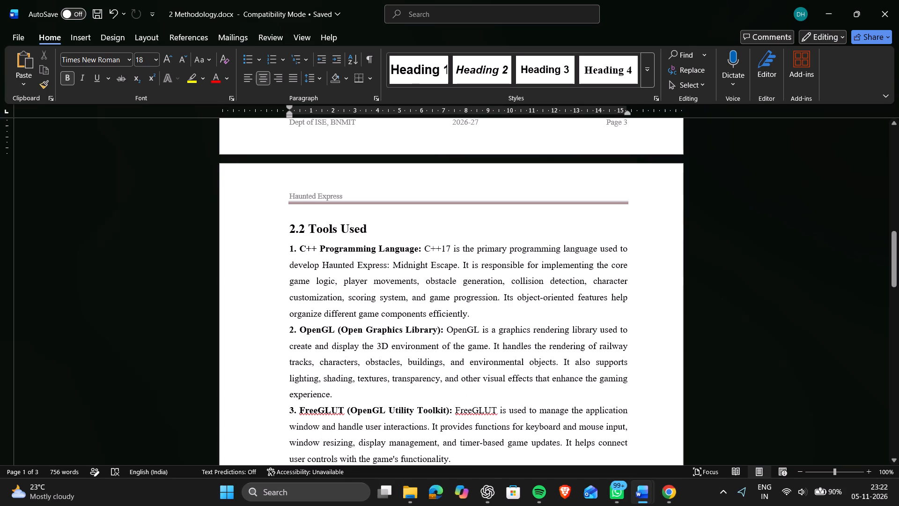
{"action": "scroll", "coordinate": [508, 335], "scroll_direction": "down", "scroll_amount": 6}
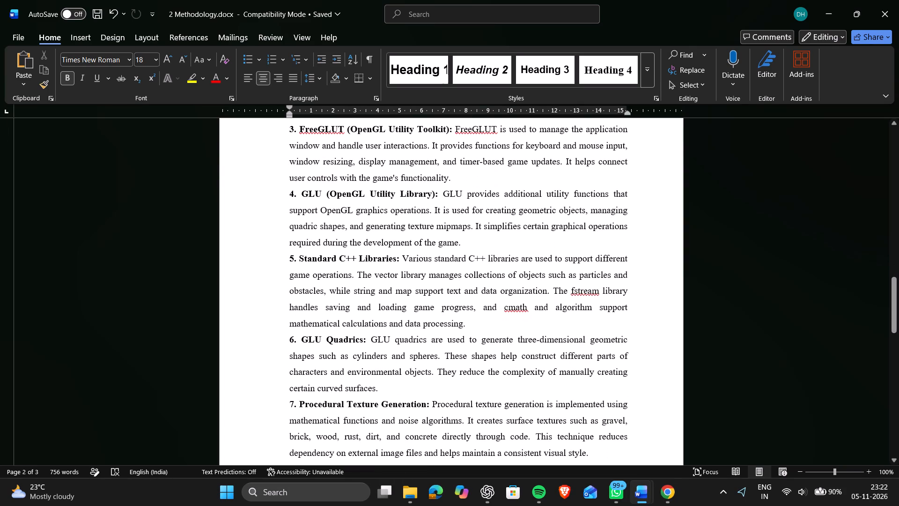
{"action": "scroll", "coordinate": [511, 330], "scroll_direction": "down", "scroll_amount": 8}
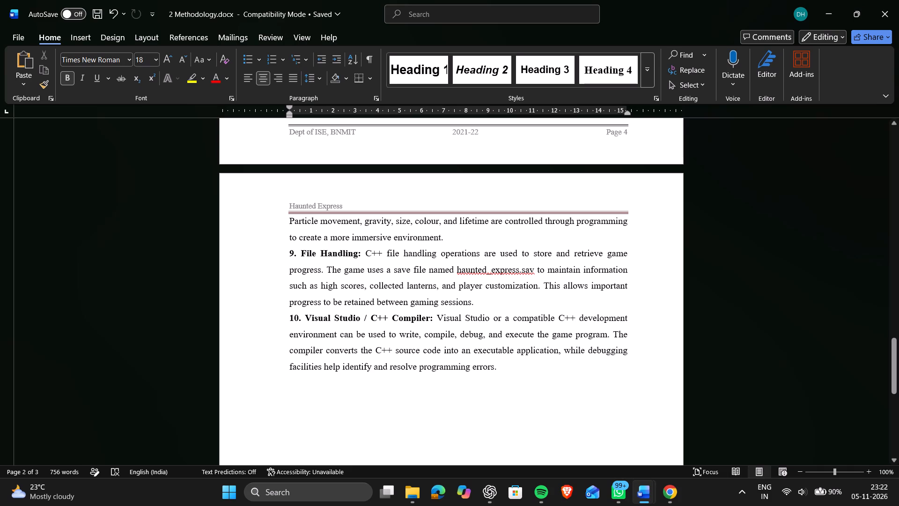
{"action": "scroll", "coordinate": [511, 330], "scroll_direction": "down", "scroll_amount": 2}
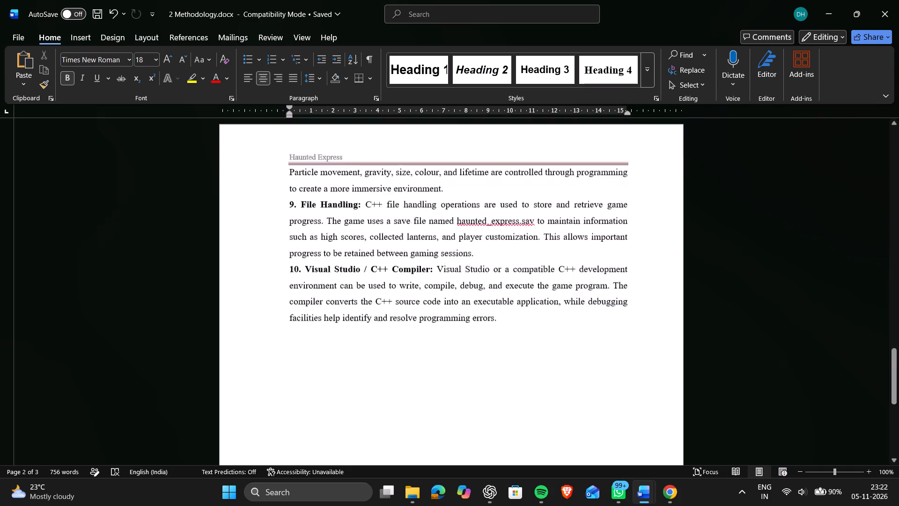
{"action": "scroll", "coordinate": [511, 330], "scroll_direction": "down", "scroll_amount": 2}
{"action": "scroll", "coordinate": [511, 330], "scroll_direction": "up", "scroll_amount": 3}
{"action": "scroll", "coordinate": [511, 330], "scroll_direction": "down", "scroll_amount": 4}
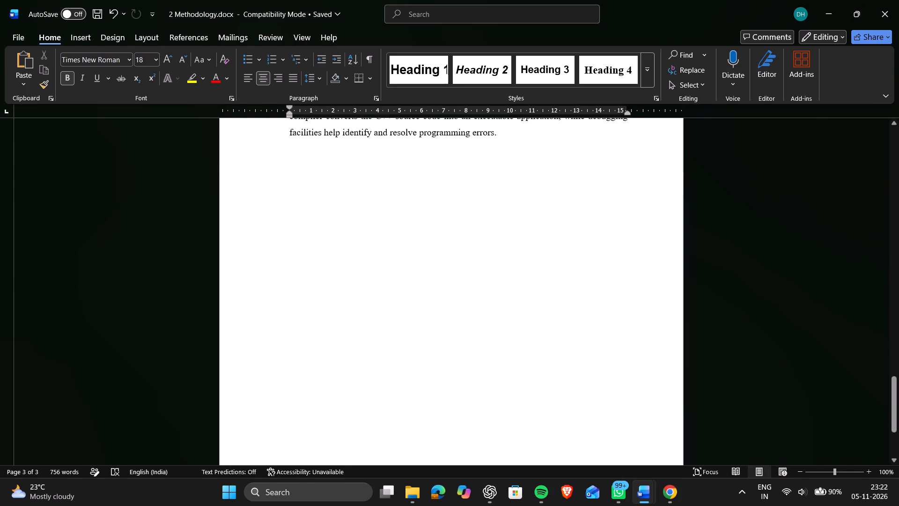
{"action": "scroll", "coordinate": [511, 330], "scroll_direction": "down", "scroll_amount": 10}
{"action": "scroll", "coordinate": [511, 330], "scroll_direction": "up", "scroll_amount": 13}
{"action": "left_click", "coordinate": [511, 330]}
{"action": "left_click", "coordinate": [554, 252]}
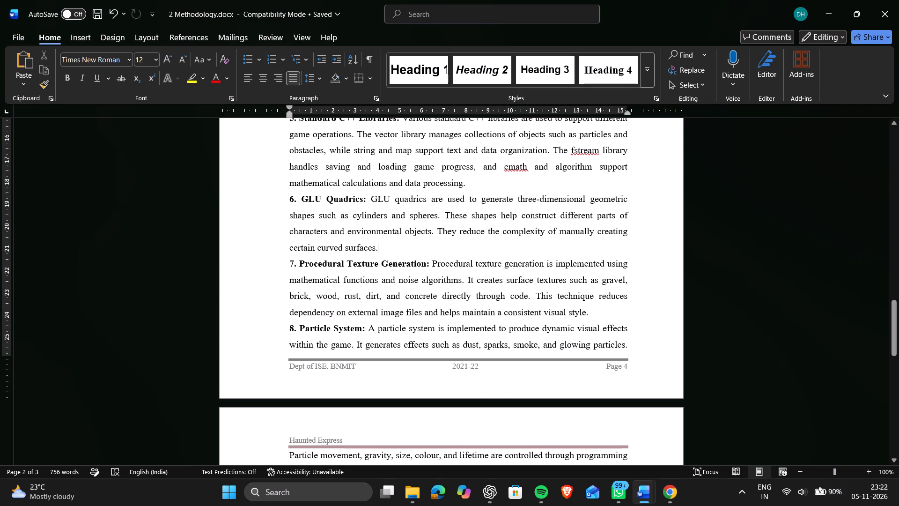
{"action": "double_click", "coordinate": [553, 371]}
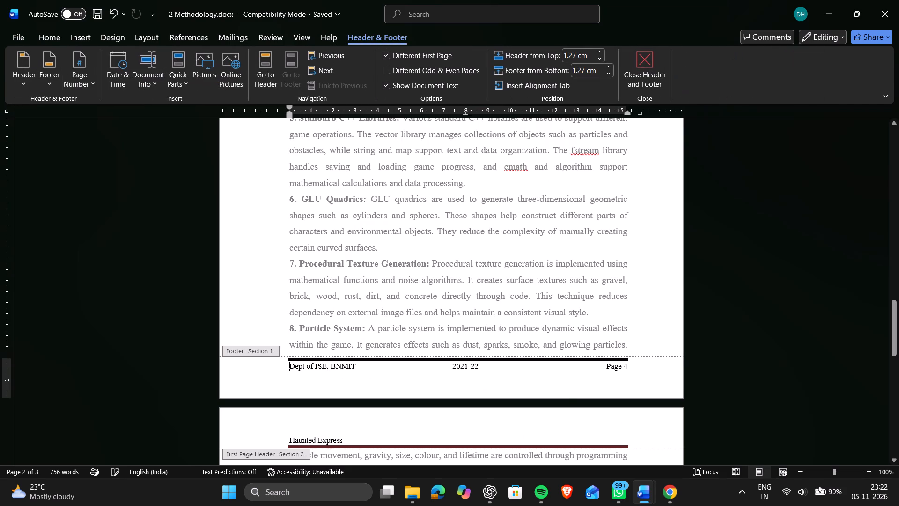
{"action": "double_click", "coordinate": [607, 250]}
{"action": "scroll", "coordinate": [574, 275], "scroll_direction": "up", "scroll_amount": 4}
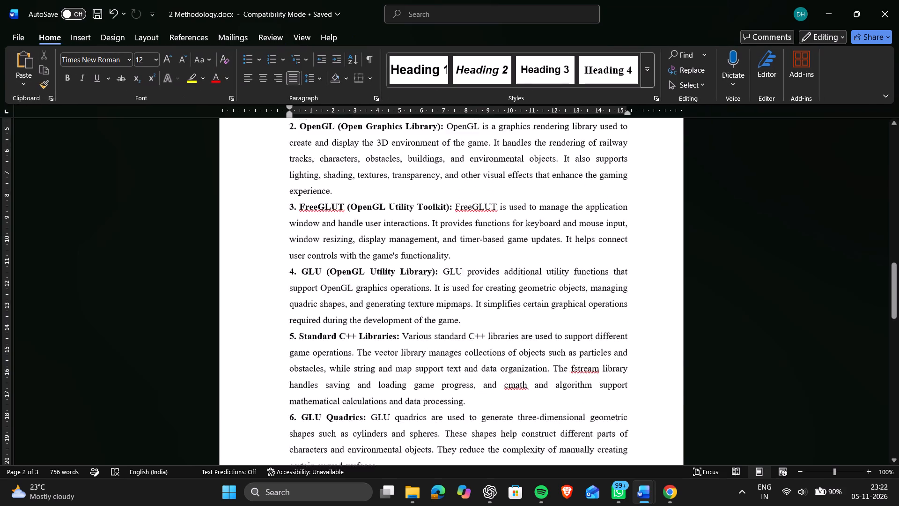
{"action": "scroll", "coordinate": [574, 275], "scroll_direction": "up", "scroll_amount": 20}
{"action": "scroll", "coordinate": [574, 275], "scroll_direction": "up", "scroll_amount": 2}
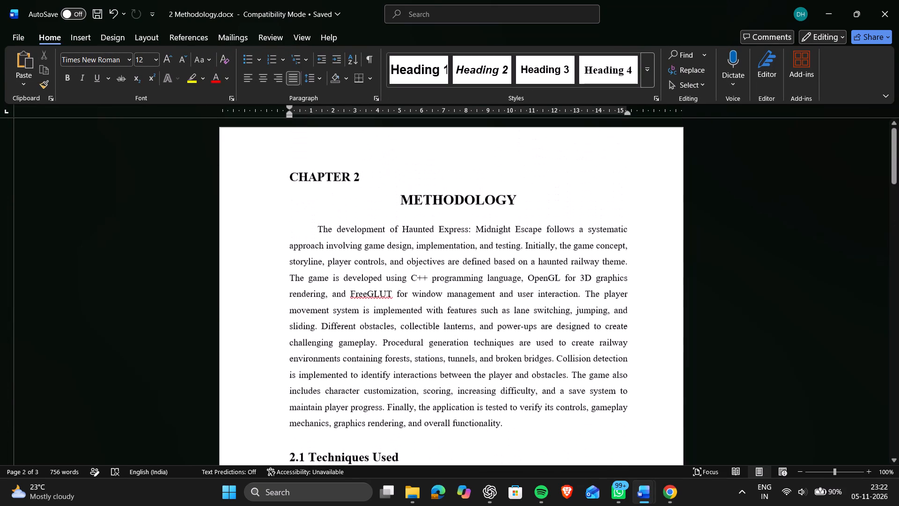
{"action": "scroll", "coordinate": [574, 275], "scroll_direction": "up", "scroll_amount": 3}
{"action": "scroll", "coordinate": [574, 275], "scroll_direction": "down", "scroll_amount": 5}
{"action": "scroll", "coordinate": [584, 267], "scroll_direction": "up", "scroll_amount": 6}
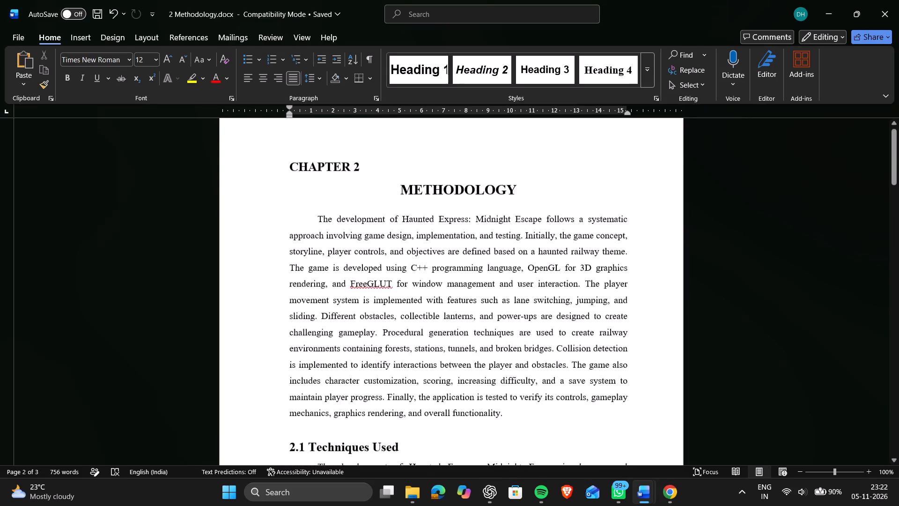
{"action": "scroll", "coordinate": [584, 267], "scroll_direction": "up", "scroll_amount": 4}
Save 2 Methodology.docx again.
{"action": "key", "text": "ctrl+s"}
{"action": "key", "text": "ctrl+s"}
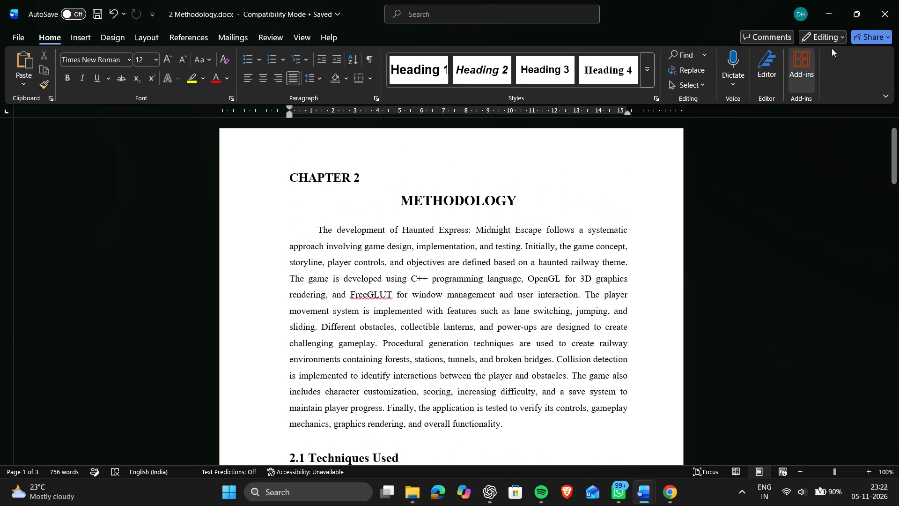
Leave header editing in 1 introduction.docx, look over its last page, and close both the introduction and methodology documents.
{"action": "left_click", "coordinate": [835, 5]}
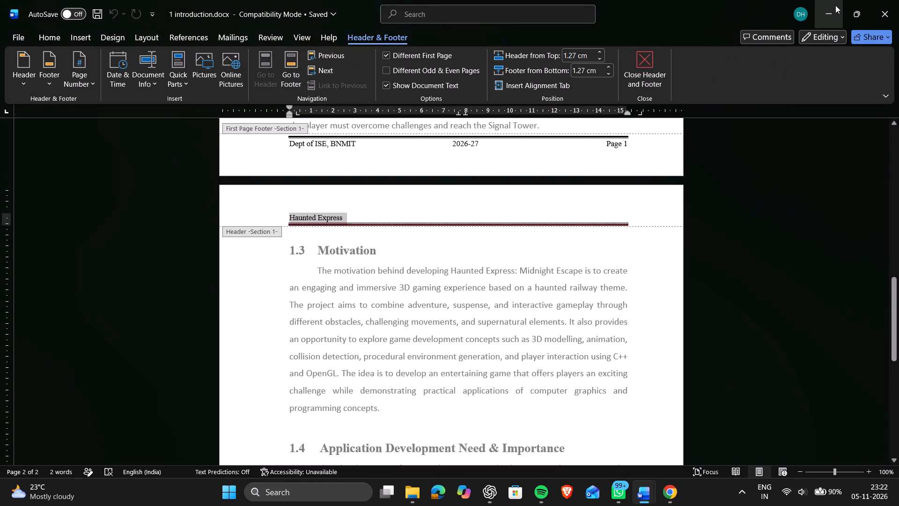
{"action": "scroll", "coordinate": [640, 254], "scroll_direction": "down", "scroll_amount": 5}
{"action": "scroll", "coordinate": [640, 254], "scroll_direction": "up", "scroll_amount": 4}
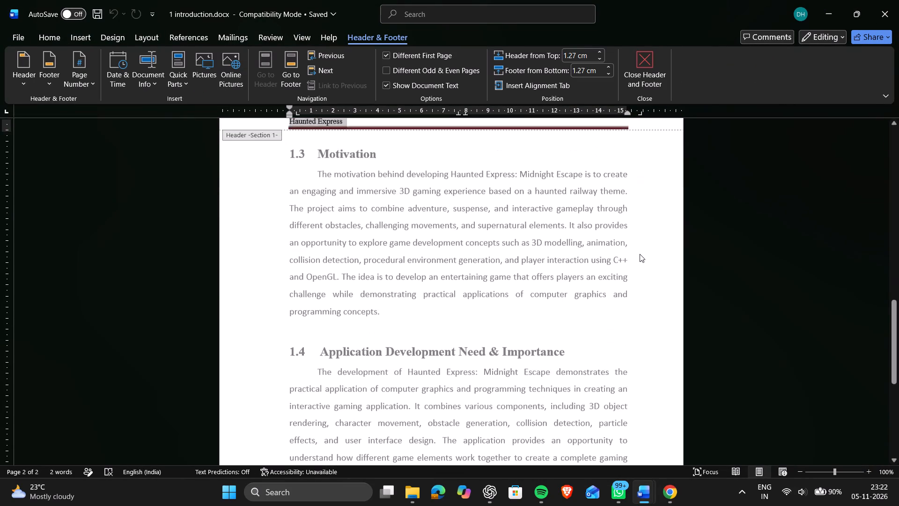
{"action": "scroll", "coordinate": [640, 254], "scroll_direction": "up", "scroll_amount": 2}
{"action": "double_click", "coordinate": [657, 321]}
{"action": "scroll", "coordinate": [658, 321], "scroll_direction": "down", "scroll_amount": 10}
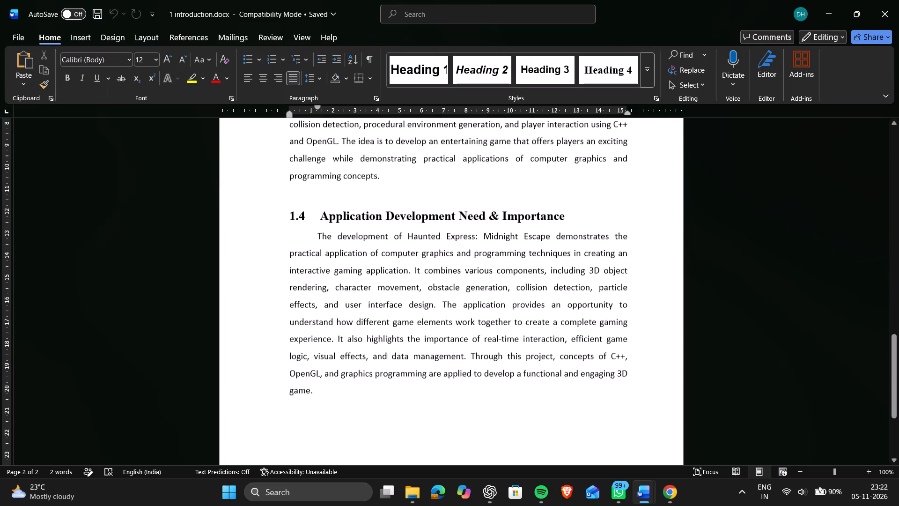
{"action": "scroll", "coordinate": [658, 321], "scroll_direction": "down", "scroll_amount": 7}
{"action": "left_click", "coordinate": [891, 7]}
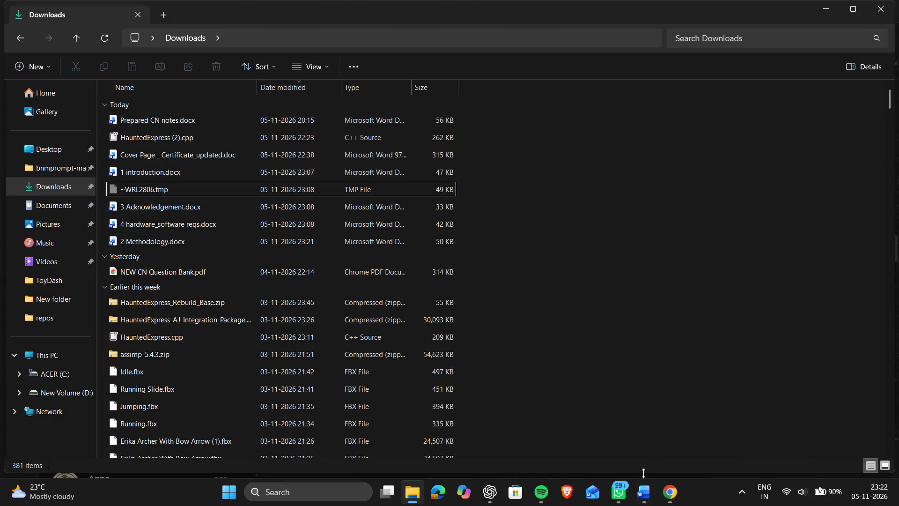
{"action": "left_click", "coordinate": [697, 392]}
{"action": "left_click", "coordinate": [706, 290]}
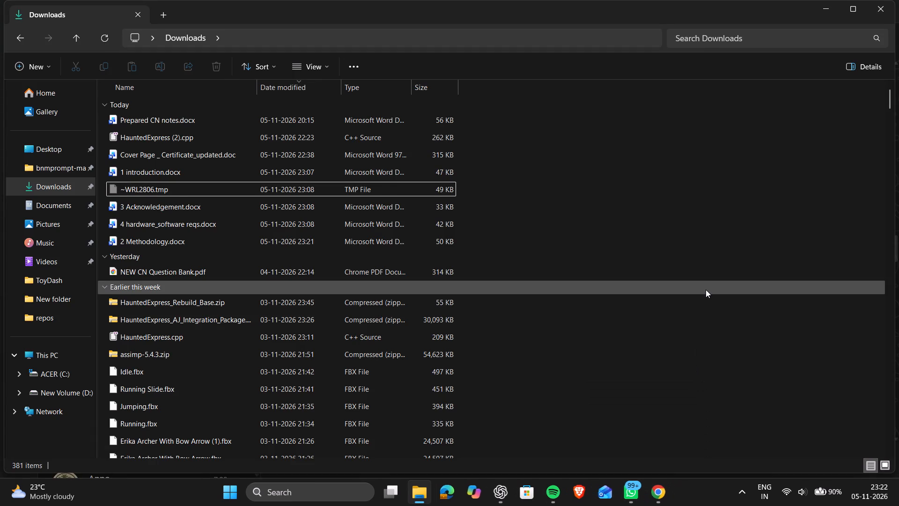
Open 3 Acknowledgement.docx from the Downloads folder, enable editing and look through the acknowledgement text.
{"action": "left_click", "coordinate": [606, 226]}
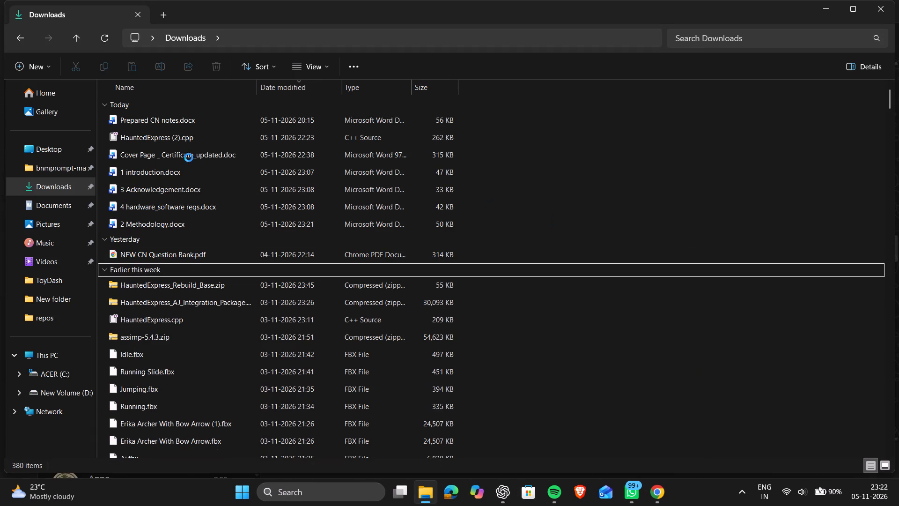
{"action": "double_click", "coordinate": [172, 192]}
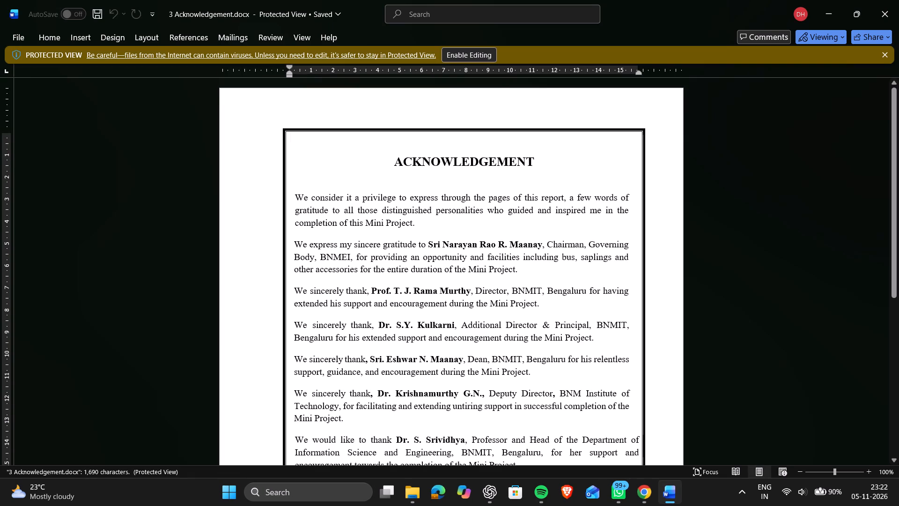
{"action": "left_click", "coordinate": [467, 52]}
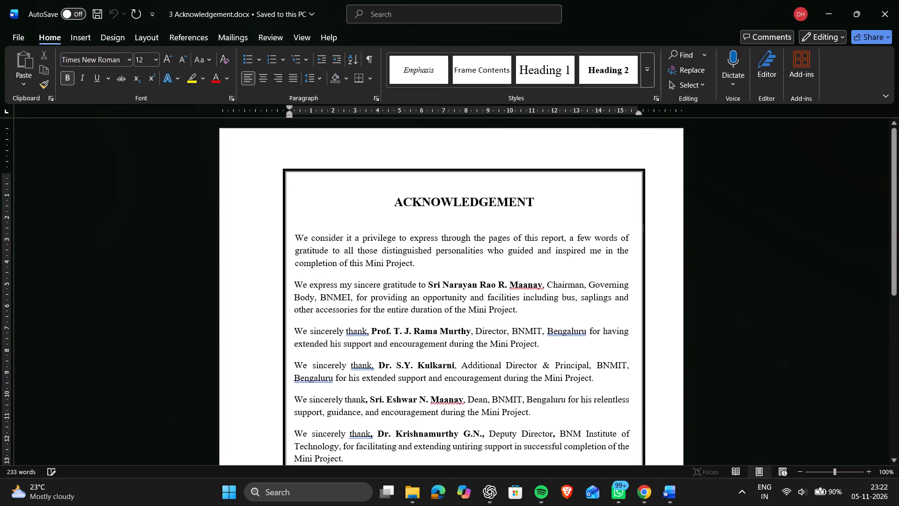
{"action": "scroll", "coordinate": [429, 224], "scroll_direction": "down", "scroll_amount": 9}
{"action": "scroll", "coordinate": [432, 279], "scroll_direction": "up", "scroll_amount": 3}
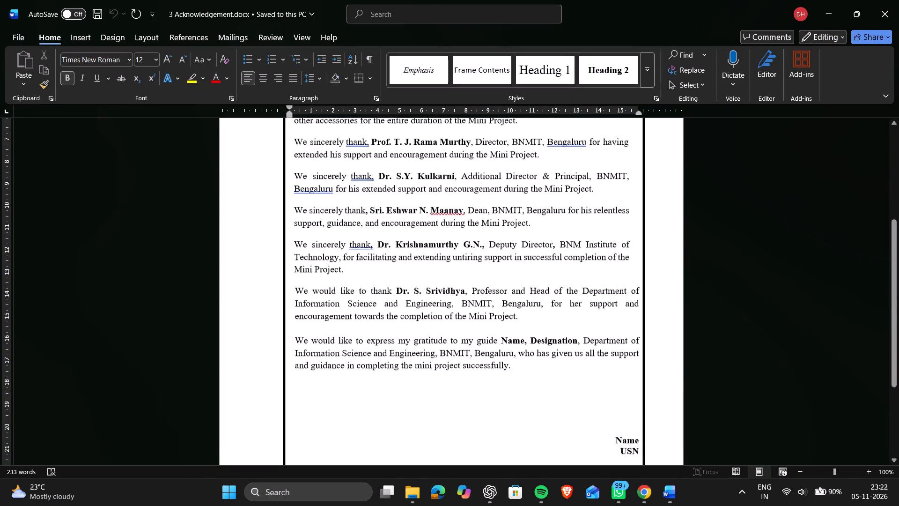
Replace the guide's Name, Designation placeholder in the last acknowledgement paragraph with the guide's name, prefixed Ms., and the designation Assistant Professor.
{"action": "scroll", "coordinate": [435, 275], "scroll_direction": "up", "scroll_amount": 6}
{"action": "scroll", "coordinate": [436, 274], "scroll_direction": "down", "scroll_amount": 4}
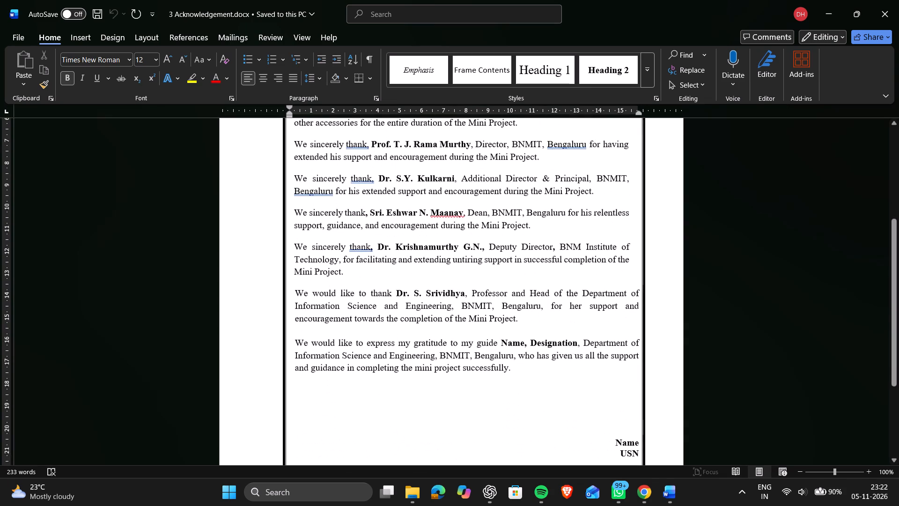
{"action": "scroll", "coordinate": [436, 274], "scroll_direction": "up", "scroll_amount": 4}
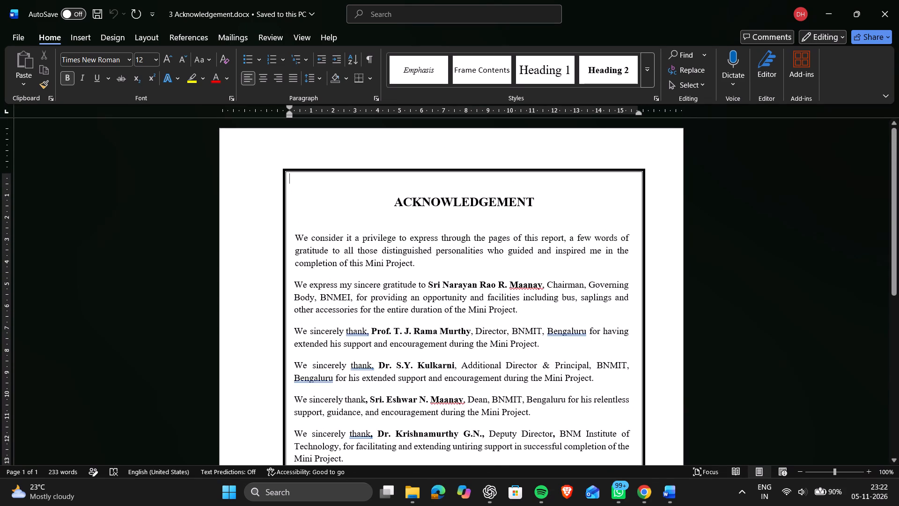
{"action": "scroll", "coordinate": [405, 271], "scroll_direction": "down", "scroll_amount": 2}
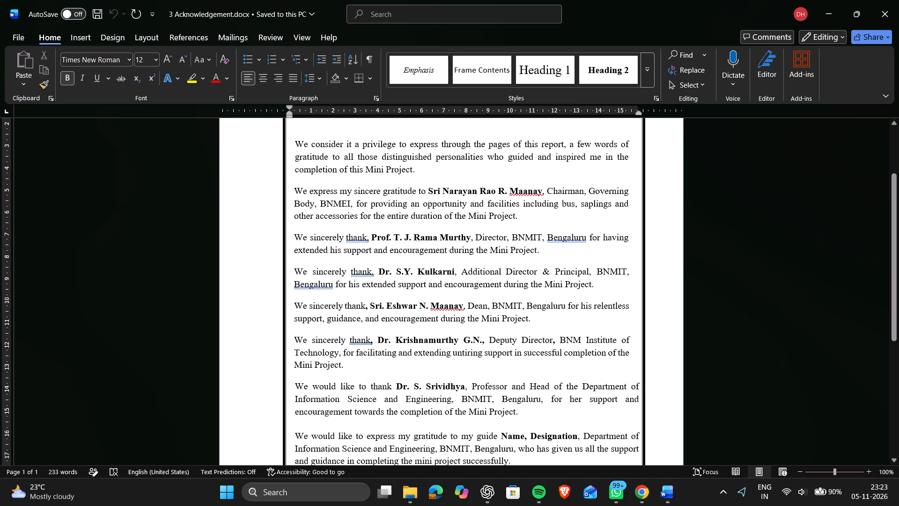
{"action": "scroll", "coordinate": [416, 322], "scroll_direction": "down", "scroll_amount": 2}
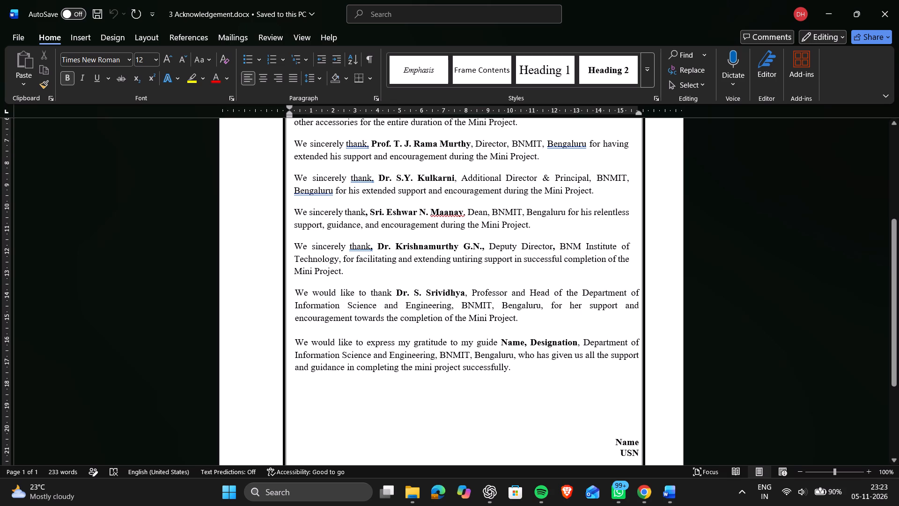
{"action": "scroll", "coordinate": [443, 366], "scroll_direction": "down", "scroll_amount": 1}
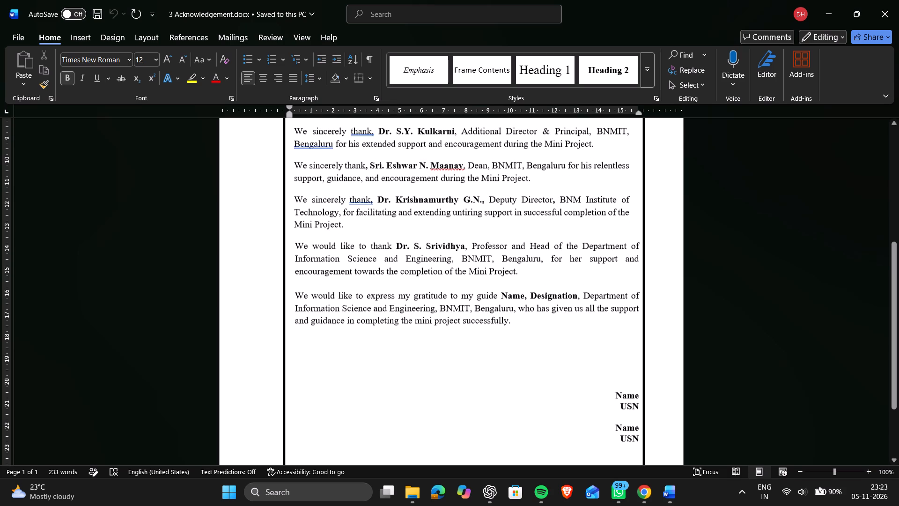
{"action": "left_click_drag", "start_coordinate": [498, 293], "coordinate": [518, 294]}
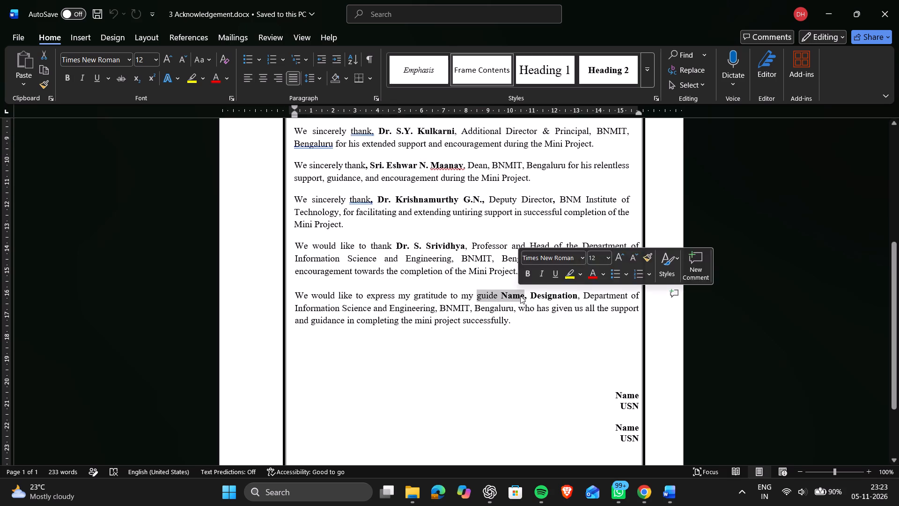
Replace the Name placeholder in the last acknowledgement paragraph with the guide's name, preceded by the title Ms. and correct spacing.
{"action": "left_click", "coordinate": [521, 296]}
{"action": "left_click_drag", "start_coordinate": [524, 296], "coordinate": [510, 303]}
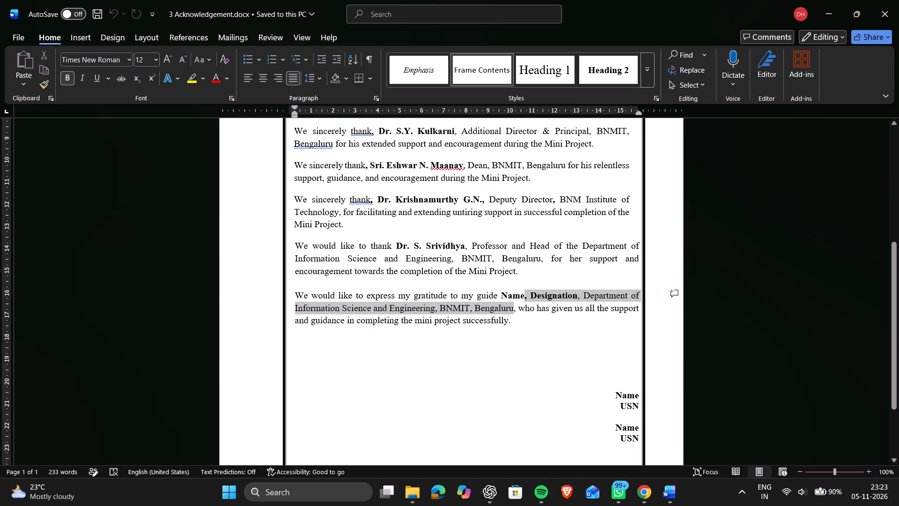
{"action": "left_click_drag", "start_coordinate": [510, 303], "coordinate": [502, 298]}
{"action": "key", "text": "BackSpace"}
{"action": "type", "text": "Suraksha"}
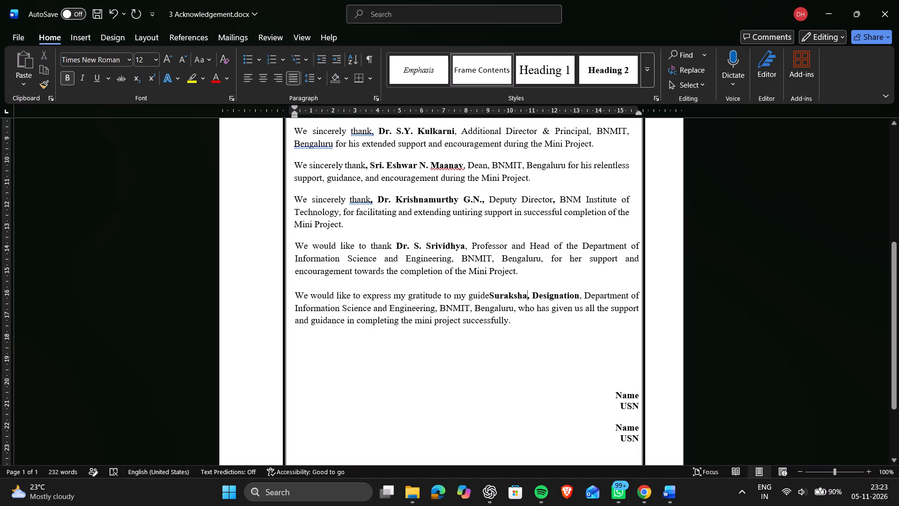
{"action": "left_click", "coordinate": [490, 296]}
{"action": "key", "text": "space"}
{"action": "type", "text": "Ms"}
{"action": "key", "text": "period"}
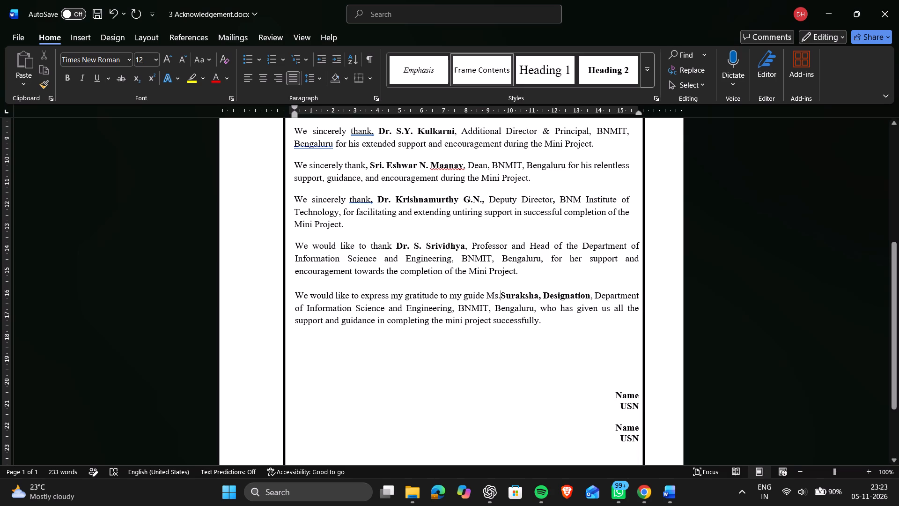
{"action": "left_click", "coordinate": [538, 285]}
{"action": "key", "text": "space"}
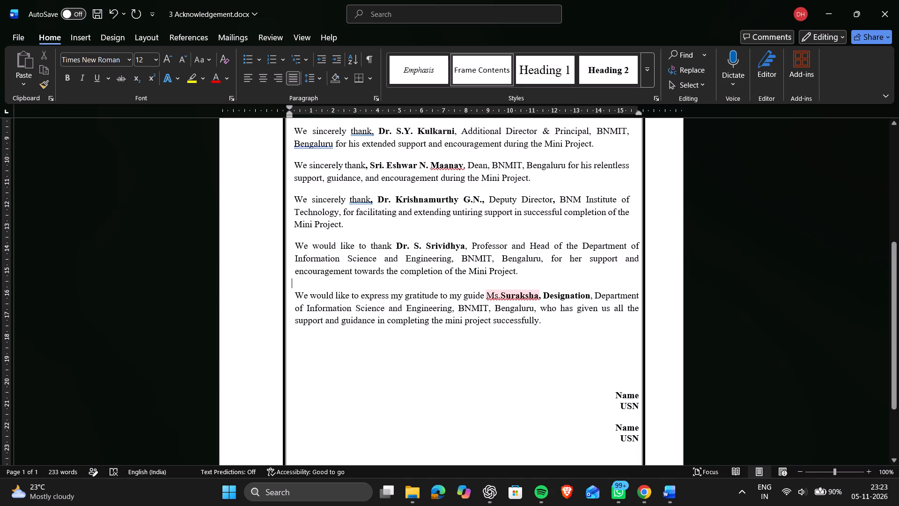
{"action": "left_click", "coordinate": [502, 295]}
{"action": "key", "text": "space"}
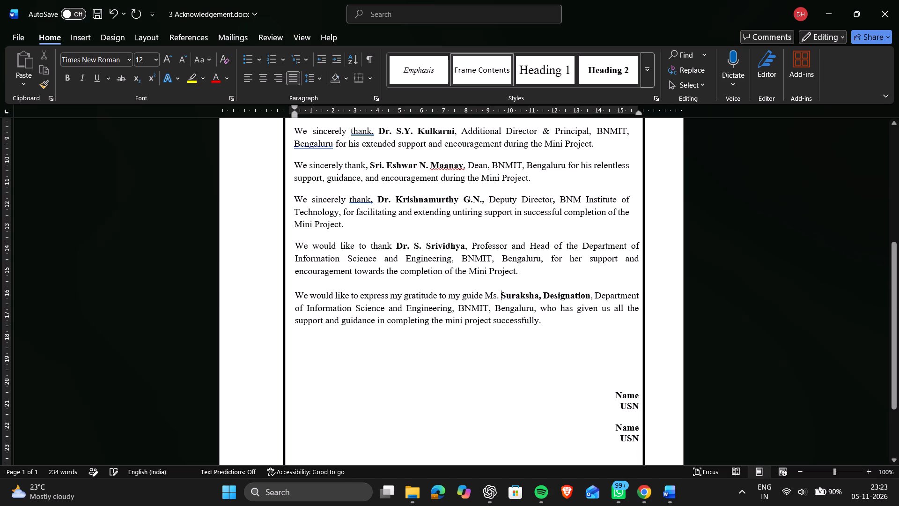
Replace the Designation placeholder after the guide's name with Assistant Professor.
{"action": "left_click", "coordinate": [561, 348]}
{"action": "left_click", "coordinate": [590, 295]}
{"action": "key", "text": "BackSpace"}
{"action": "key", "text": "BackSpace"}
{"action": "key", "text": "BackSpace"}
{"action": "key", "text": "BackSpace"}
{"action": "key", "text": "BackSpace"}
{"action": "key", "text": "BackSpace"}
{"action": "key", "text": "BackSpace"}
{"action": "key", "text": "BackSpace"}
{"action": "key", "text": "BackSpace"}
{"action": "key", "text": "BackSpace"}
{"action": "key", "text": "BackSpace"}
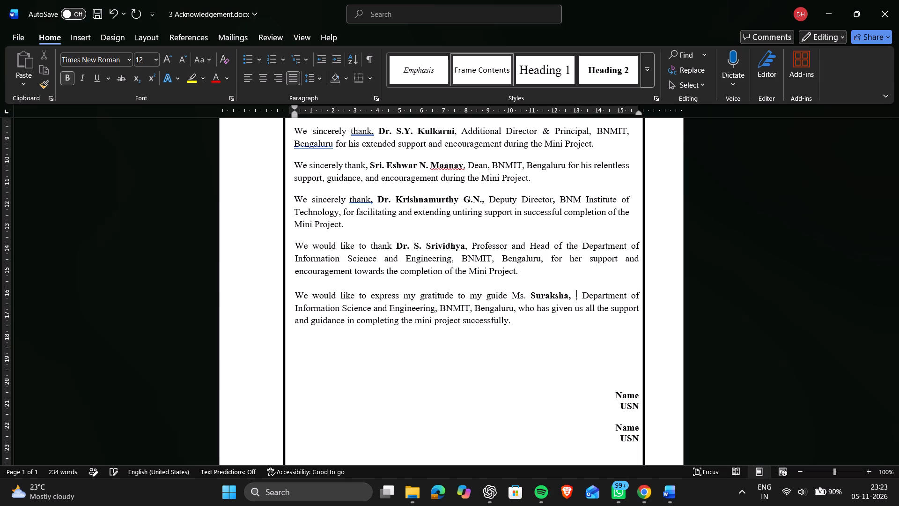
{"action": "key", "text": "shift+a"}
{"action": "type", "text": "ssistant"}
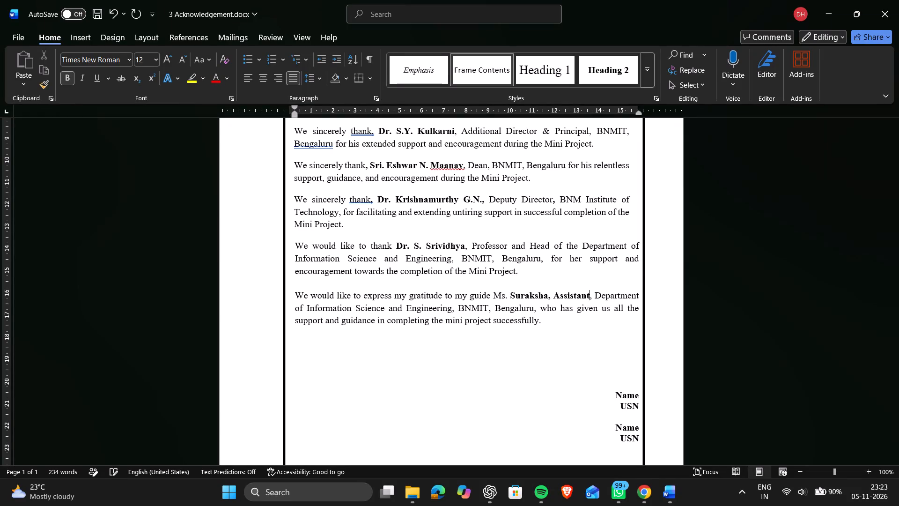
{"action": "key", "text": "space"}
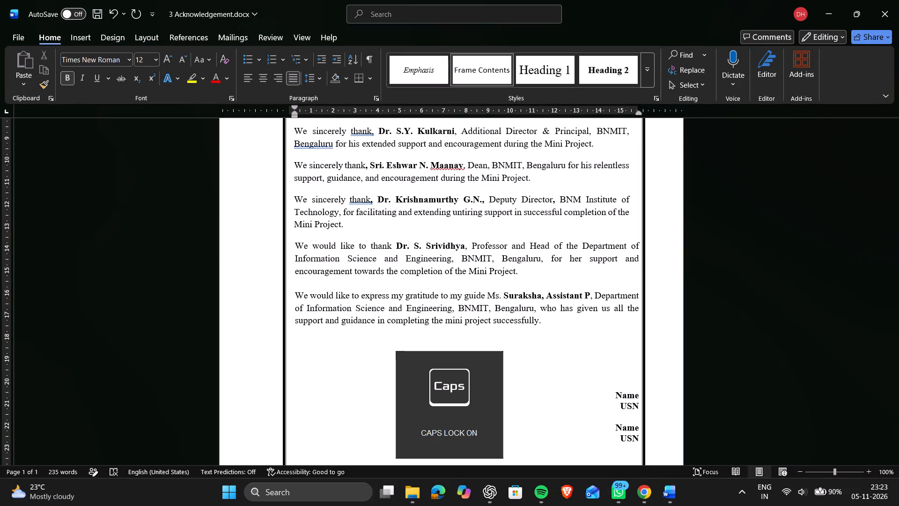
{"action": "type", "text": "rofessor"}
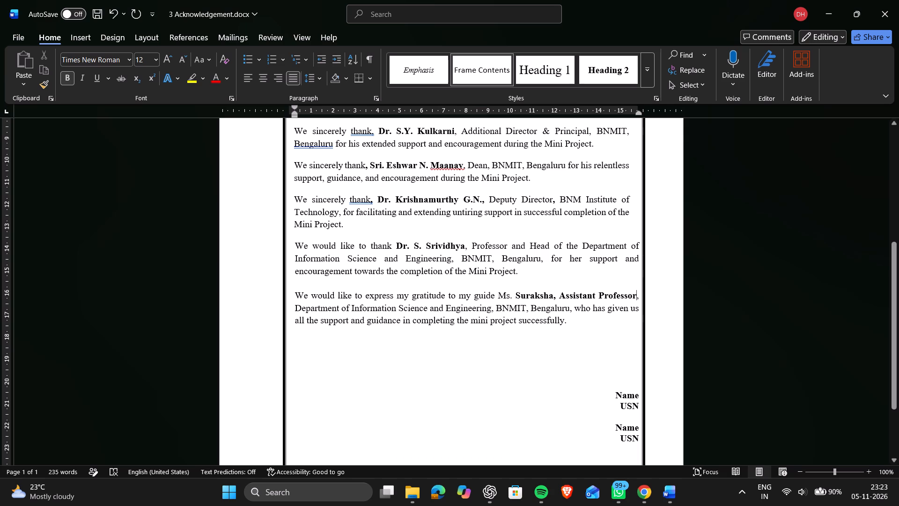
{"action": "left_click", "coordinate": [412, 364]}
Open 1 introduction.docx from the Downloads folder, look through its chapter text, header and footer, and close it.
{"action": "scroll", "coordinate": [534, 350], "scroll_direction": "down", "scroll_amount": 2}
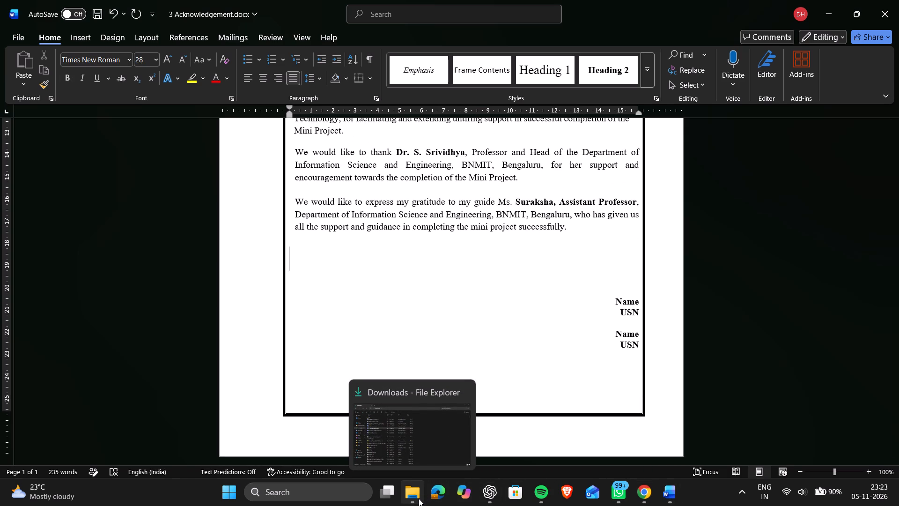
{"action": "left_click", "coordinate": [452, 453]}
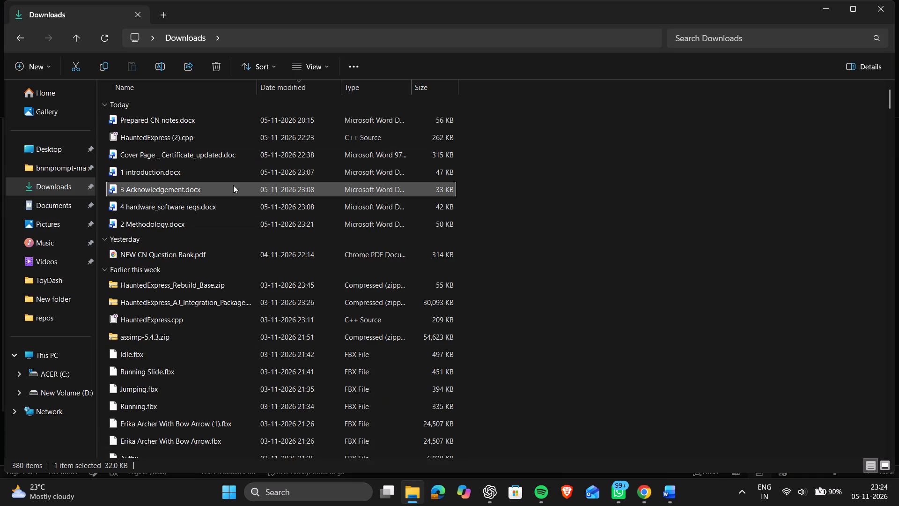
{"action": "double_click", "coordinate": [236, 170]}
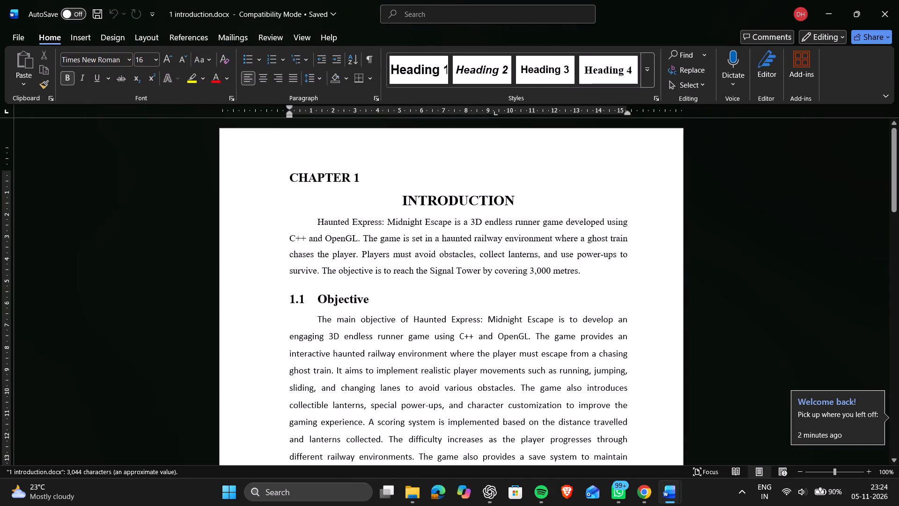
{"action": "scroll", "coordinate": [393, 269], "scroll_direction": "down", "scroll_amount": 13}
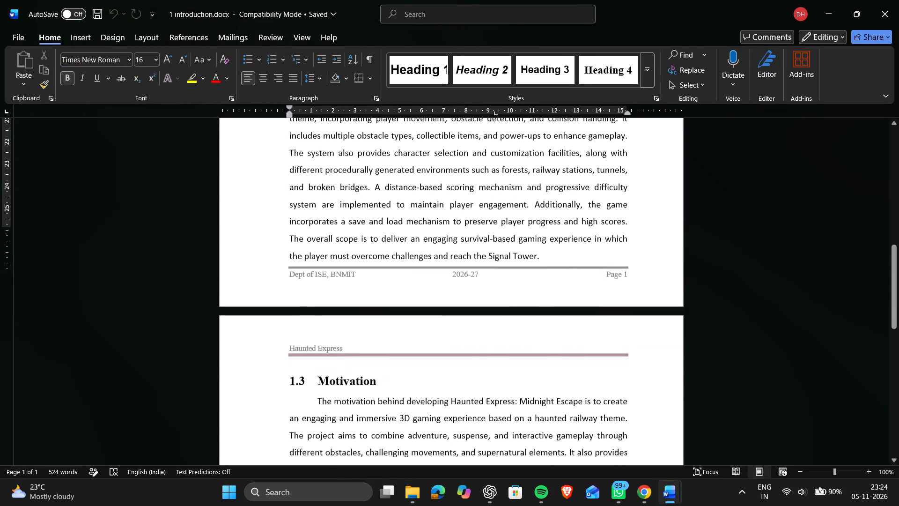
{"action": "scroll", "coordinate": [398, 264], "scroll_direction": "down", "scroll_amount": 3}
{"action": "scroll", "coordinate": [398, 264], "scroll_direction": "up", "scroll_amount": 7}
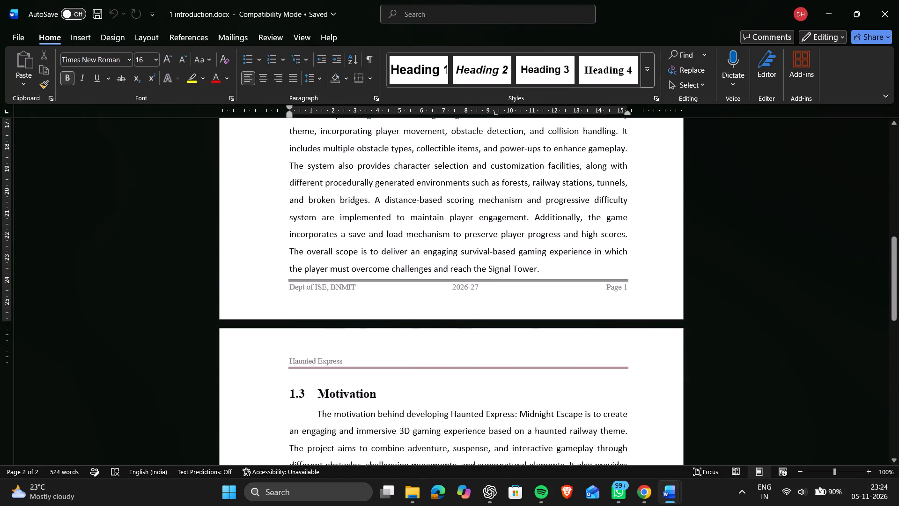
{"action": "scroll", "coordinate": [398, 264], "scroll_direction": "up", "scroll_amount": 4}
{"action": "scroll", "coordinate": [398, 264], "scroll_direction": "down", "scroll_amount": 12}
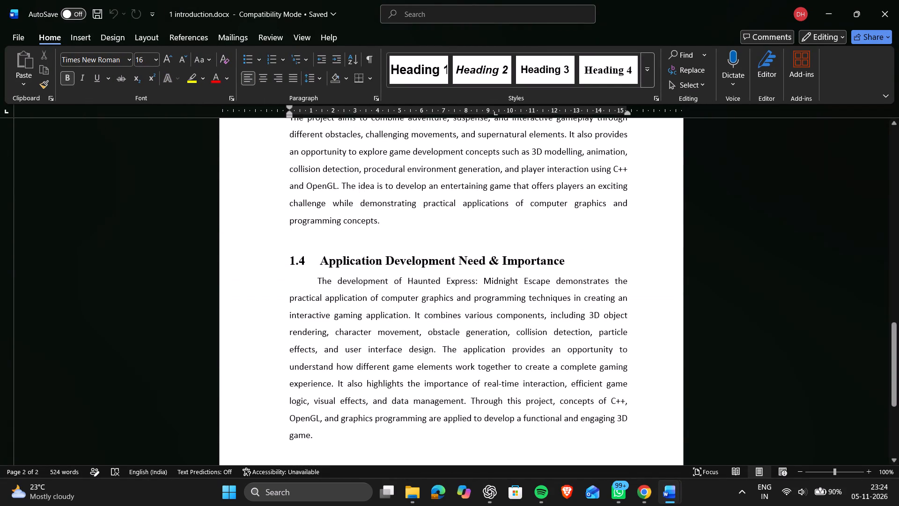
{"action": "scroll", "coordinate": [398, 264], "scroll_direction": "up", "scroll_amount": 13}
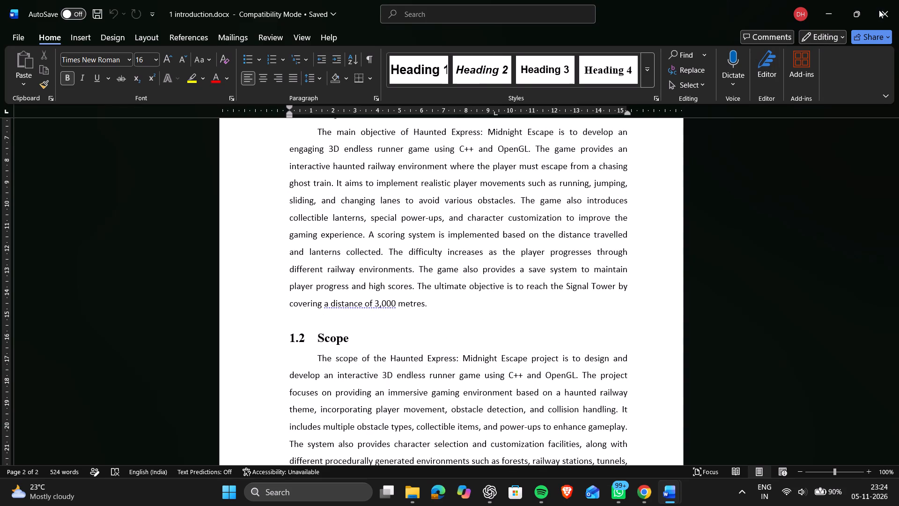
{"action": "left_click", "coordinate": [879, 10]}
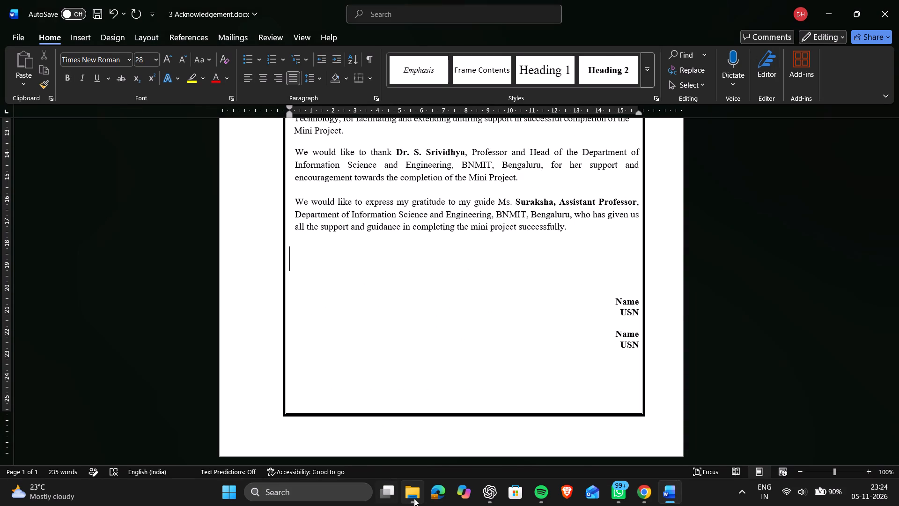
Open Cover Page _ Certificate_updated.doc from the Downloads folder and copy the three student name and USN lines from the cover page.
{"action": "left_click", "coordinate": [414, 499]}
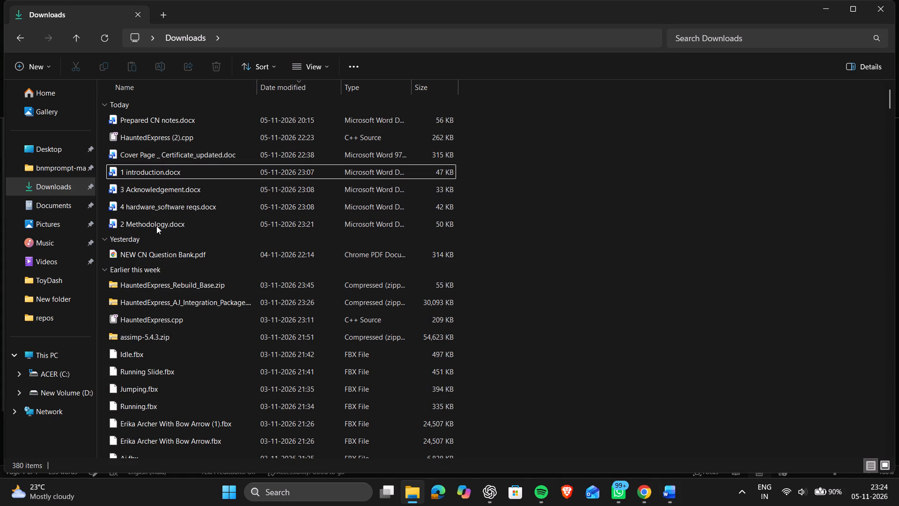
{"action": "double_click", "coordinate": [147, 159]}
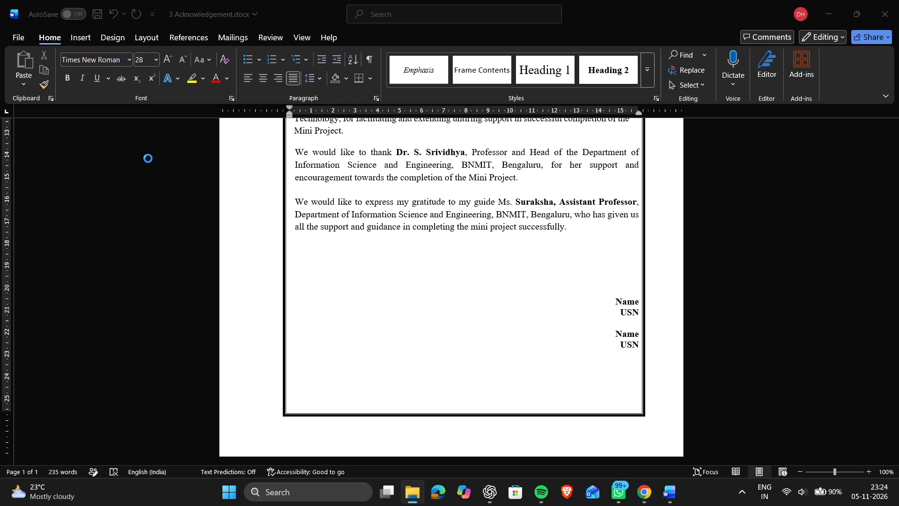
{"action": "scroll", "coordinate": [522, 291], "scroll_direction": "down", "scroll_amount": 8}
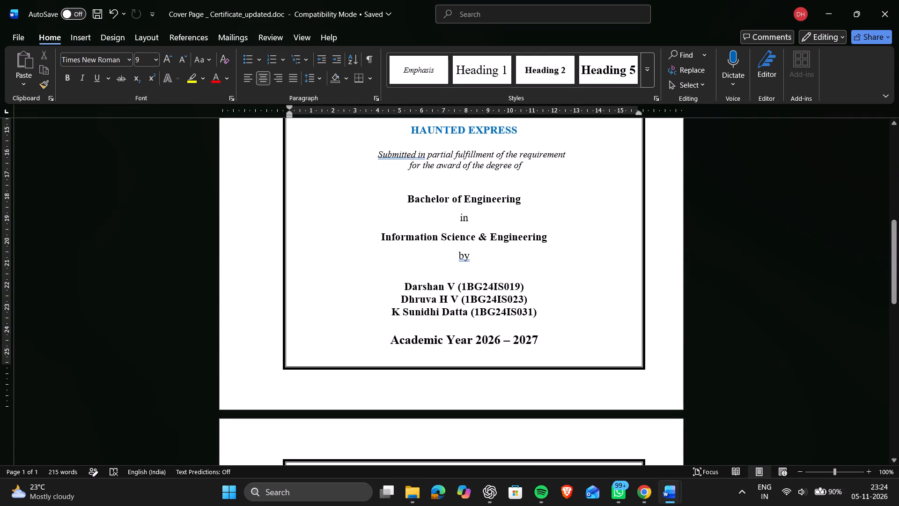
{"action": "left_click_drag", "start_coordinate": [401, 282], "coordinate": [496, 317]}
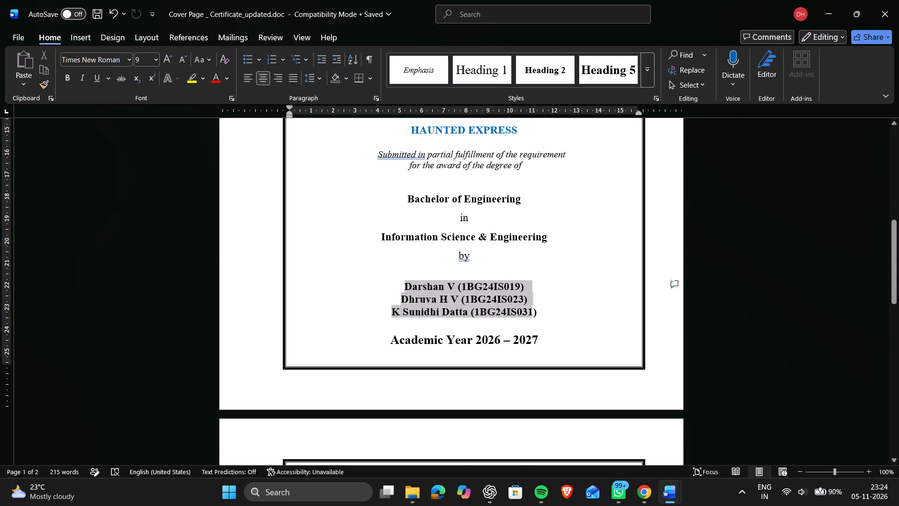
{"action": "left_click_drag", "start_coordinate": [496, 317], "coordinate": [560, 317]}
{"action": "key", "text": "ctrl+c"}
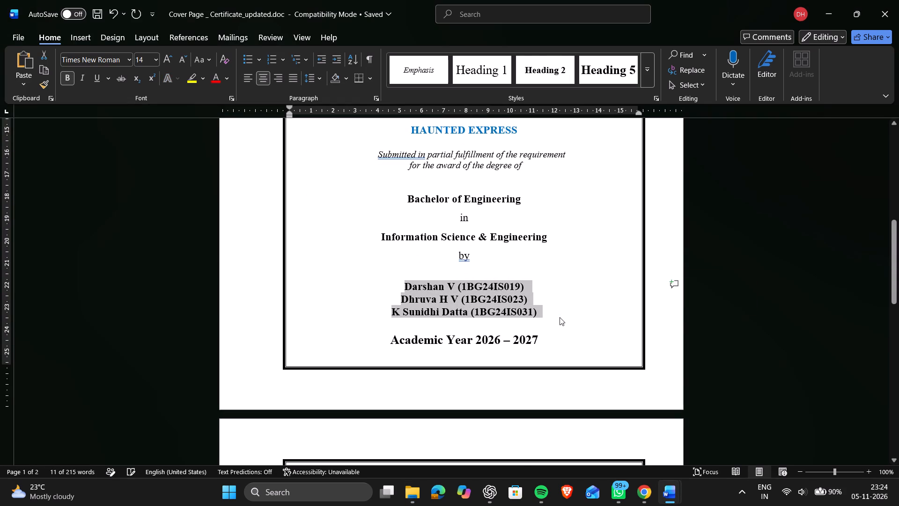
Replace both Name and USN placeholder pairs at the end of 3 Acknowledgement.docx with the copied student lines.
{"action": "key", "text": "alt+Tab"}
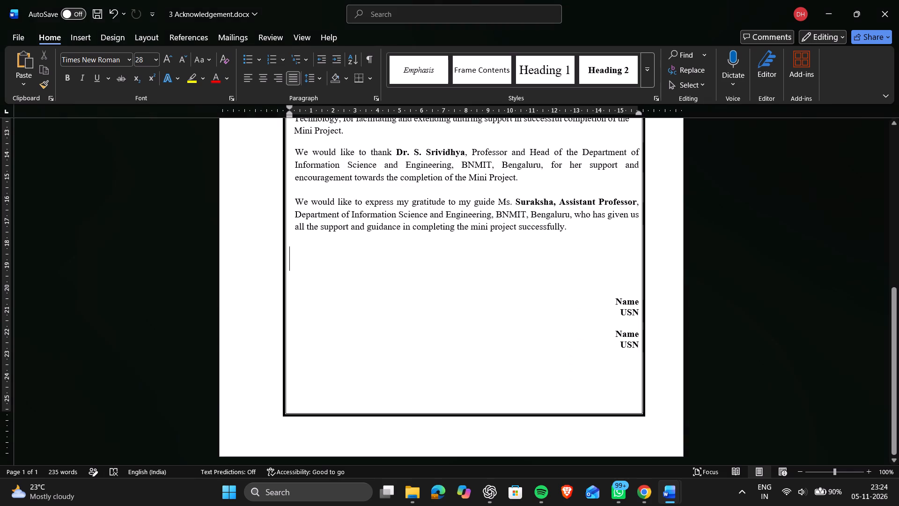
{"action": "left_click_drag", "start_coordinate": [601, 290], "coordinate": [637, 326]}
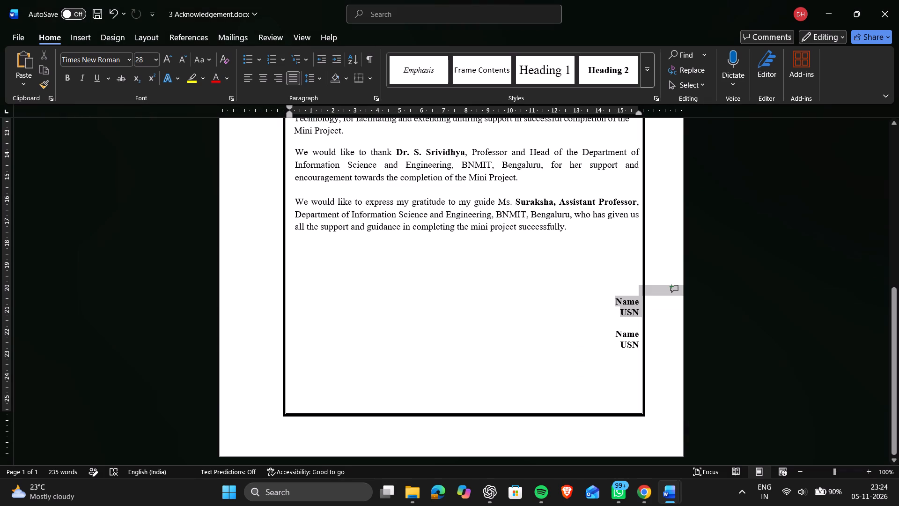
{"action": "left_click_drag", "start_coordinate": [637, 326], "coordinate": [639, 348]}
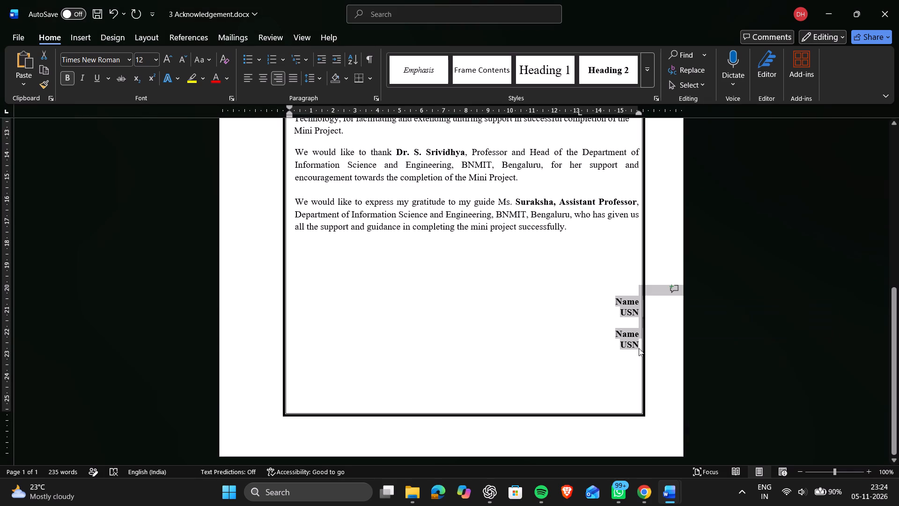
{"action": "key", "text": "ctrl+v"}
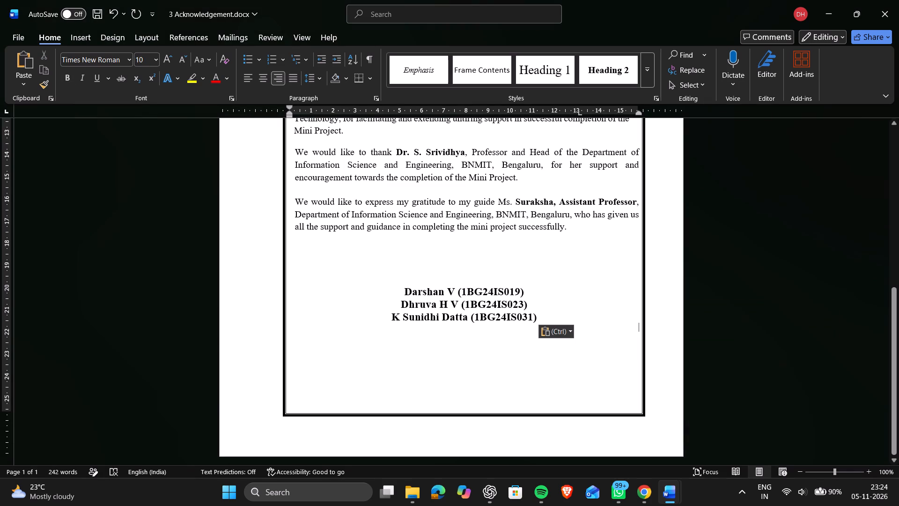
Shift the first student's line across to the page's right margin by padding it with leading spaces.
{"action": "left_click", "coordinate": [405, 287]}
{"action": "key", "text": "space"}
{"action": "key", "text": "space"}
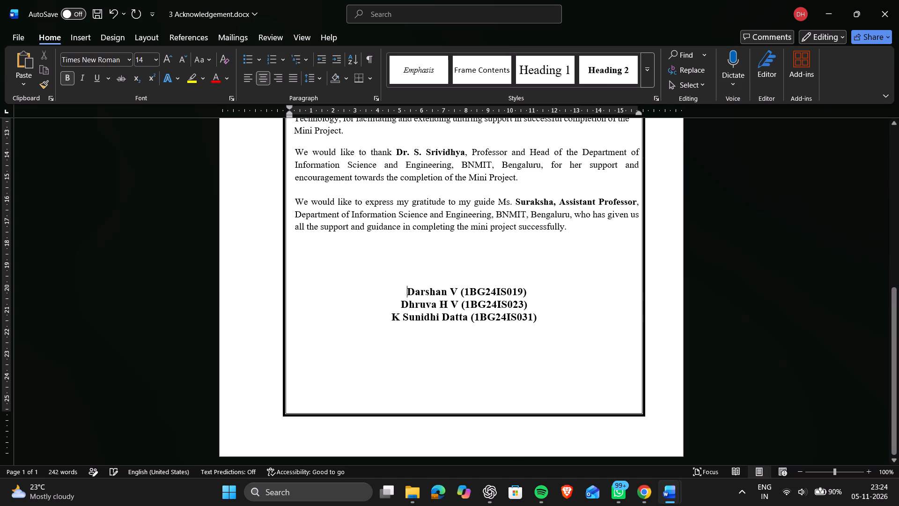
{"action": "key", "text": "space"}
{"action": "key", "text": "space"}
{"action": "key", "text": "space"}
{"action": "key", "text": "space"}
{"action": "key", "text": "space"}
{"action": "key", "text": "space"}
{"action": "key", "text": "space"}
{"action": "key", "text": "space"}
{"action": "key", "text": "space"}
{"action": "key", "text": "space"}
{"action": "key", "text": "space"}
{"action": "key", "text": "space"}
{"action": "key", "text": "space"}
{"action": "key", "text": "space"}
{"action": "key", "text": "space"}
{"action": "key", "text": "space"}
{"action": "key", "text": "space"}
{"action": "key", "text": "space"}
{"action": "key", "text": "space"}
{"action": "key", "text": "space"}
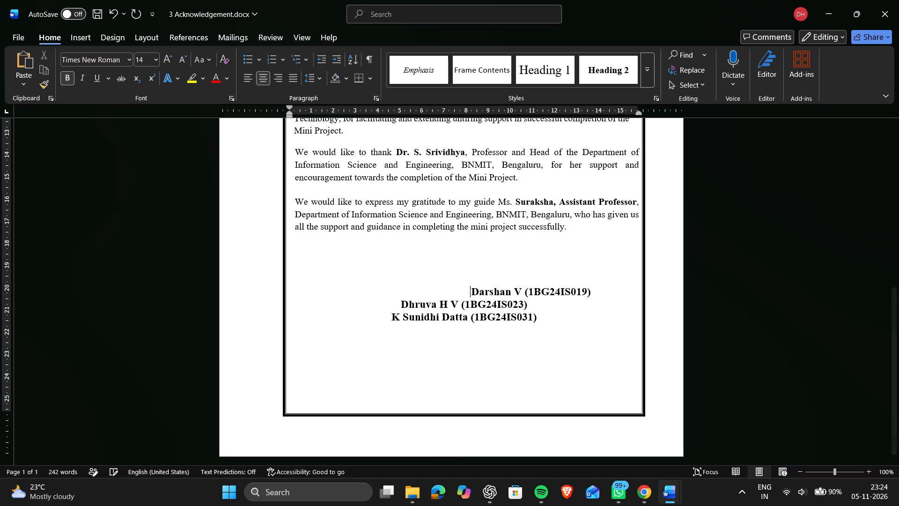
{"action": "key", "text": "space"}
{"action": "key", "text": "space"}
{"action": "key", "text": "space"}
{"action": "key", "text": "space"}
{"action": "key", "text": "space"}
{"action": "key", "text": "space"}
{"action": "key", "text": "space"}
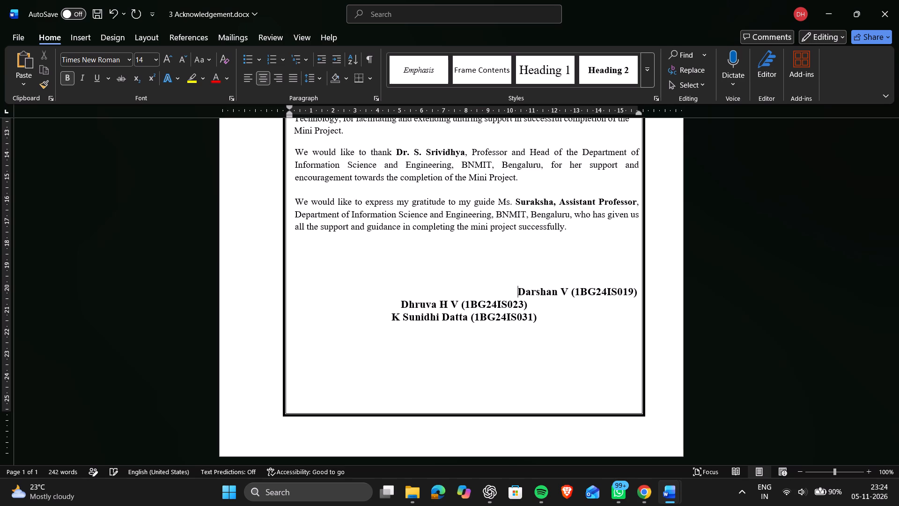
Break the first student's USN onto its own line and pad it with spaces so it sits beneath the name.
{"action": "left_click", "coordinate": [572, 289]}
{"action": "key", "text": "Return"}
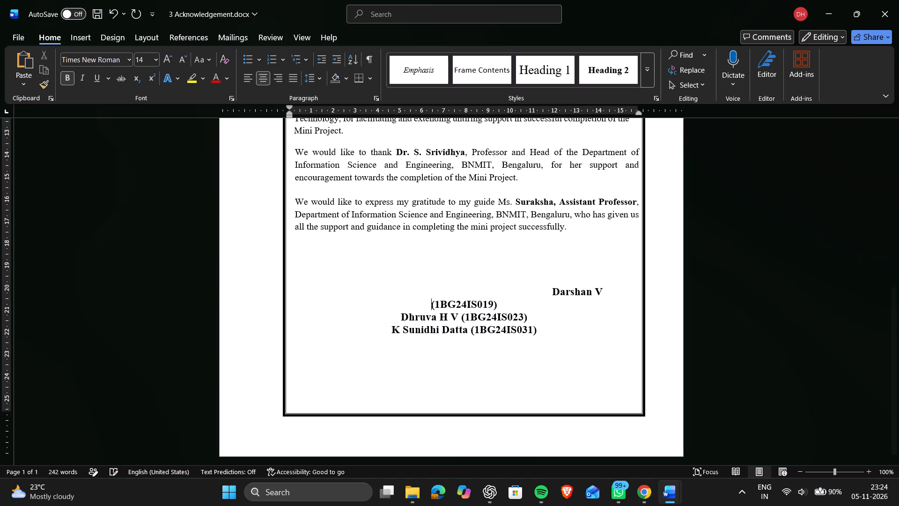
{"action": "key", "text": "space"}
{"action": "key", "text": "space"}
{"action": "key", "text": "space"}
{"action": "key", "text": "space"}
{"action": "key", "text": "space"}
{"action": "key", "text": "space"}
{"action": "key", "text": "space"}
{"action": "key", "text": "space"}
{"action": "key", "text": "space"}
{"action": "key", "text": "space"}
{"action": "key", "text": "space"}
{"action": "key", "text": "space"}
{"action": "key", "text": "space"}
{"action": "key", "text": "space"}
{"action": "key", "text": "space"}
{"action": "key", "text": "space"}
{"action": "key", "text": "space"}
{"action": "key", "text": "space"}
{"action": "key", "text": "space"}
{"action": "key", "text": "space"}
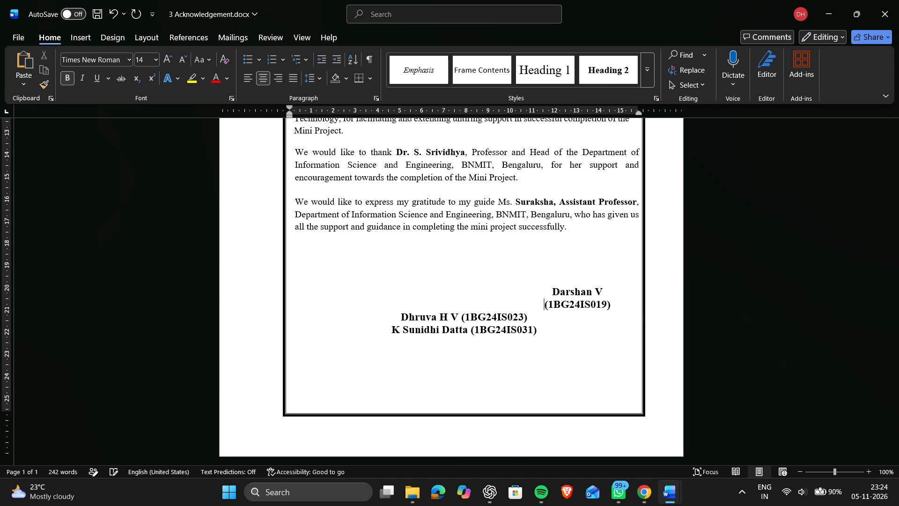
Pad the first student's name and USN lines with more spaces until both sit aligned near the page's right margin.
{"action": "left_click", "coordinate": [550, 289]}
{"action": "key", "text": "space"}
{"action": "key", "text": "space"}
{"action": "key", "text": "space"}
{"action": "key", "text": "space"}
{"action": "key", "text": "space"}
{"action": "key", "text": "space"}
{"action": "key", "text": "space"}
{"action": "key", "text": "space"}
{"action": "key", "text": "space"}
{"action": "left_click", "coordinate": [549, 301]}
{"action": "key", "text": "space"}
{"action": "key", "text": "space"}
{"action": "key", "text": "space"}
{"action": "key", "text": "space"}
{"action": "key", "text": "space"}
{"action": "key", "text": "space"}
{"action": "key", "text": "space"}
{"action": "key", "text": "space"}
{"action": "key", "text": "space"}
{"action": "key", "text": "space"}
{"action": "key", "text": "space"}
{"action": "key", "text": "space"}
{"action": "key", "text": "space"}
{"action": "key", "text": "space"}
{"action": "key", "text": "space"}
{"action": "key", "text": "space"}
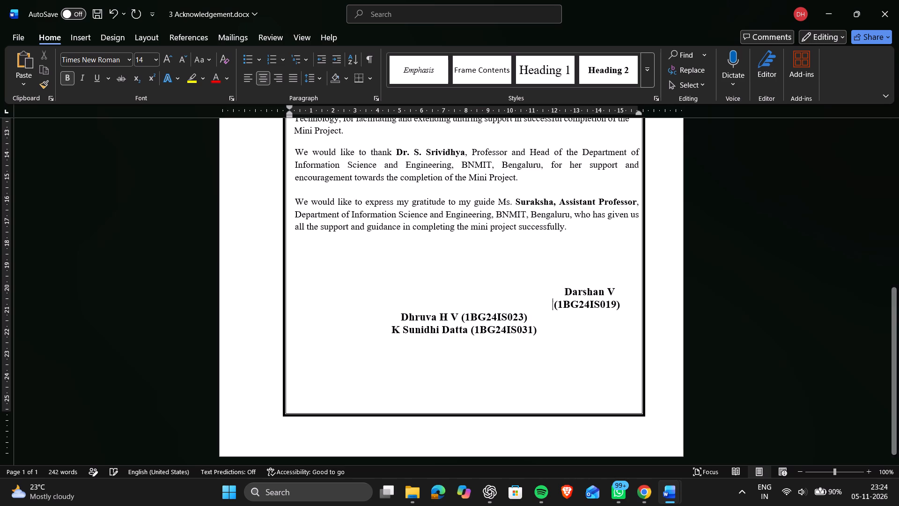
{"action": "key", "text": "space"}
{"action": "left_click", "coordinate": [564, 291]}
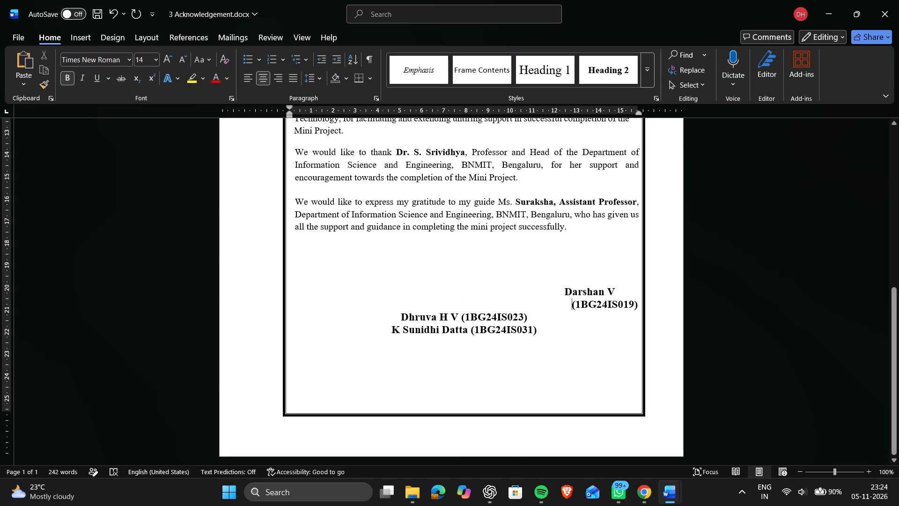
{"action": "key", "text": "space"}
{"action": "key", "text": "space"}
{"action": "key", "text": "space"}
{"action": "key", "text": "space"}
{"action": "key", "text": "space"}
{"action": "key", "text": "space"}
{"action": "key", "text": "space"}
{"action": "key", "text": "space"}
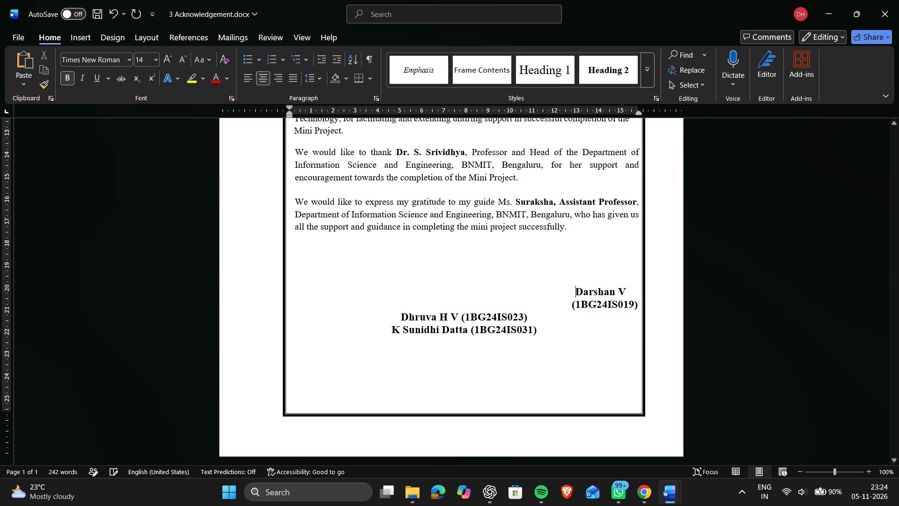
Remove the opening and closing parentheses around the first student's USN.
{"action": "left_click", "coordinate": [575, 303]}
{"action": "key", "text": "BackSpace"}
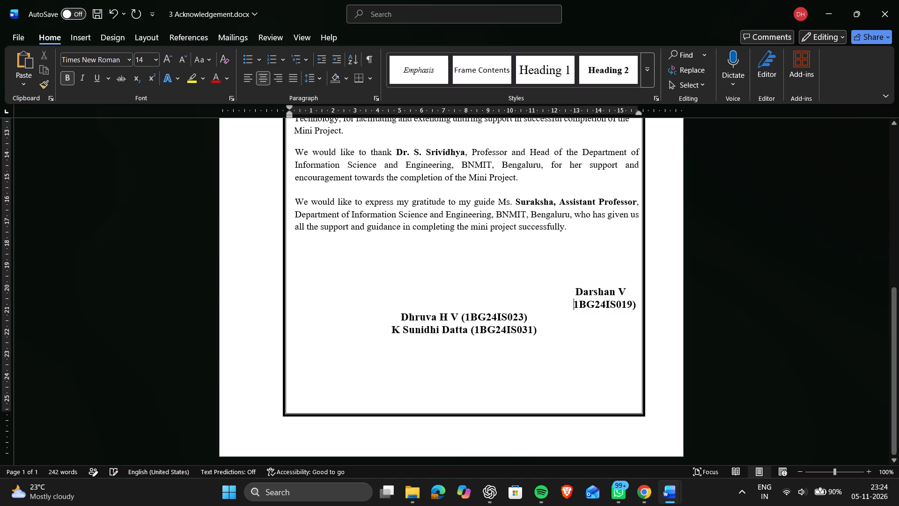
{"action": "left_click", "coordinate": [636, 302]}
{"action": "key", "text": "BackSpace"}
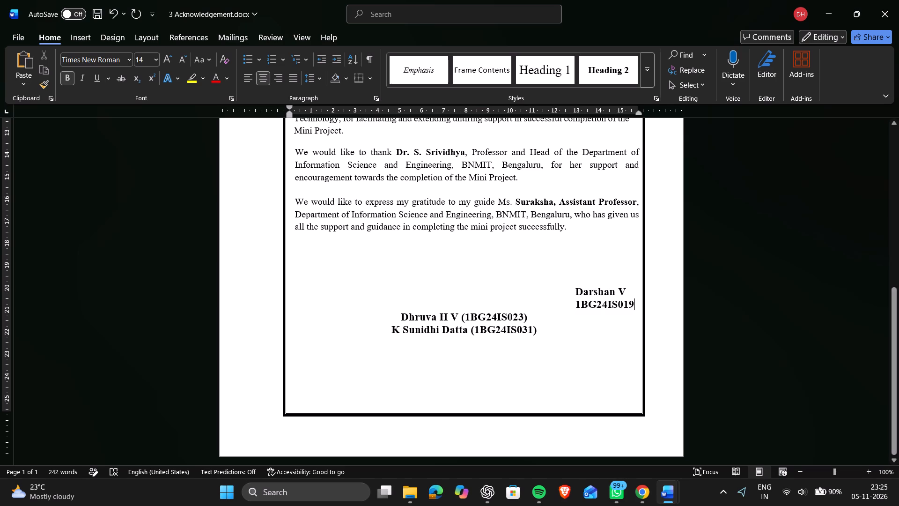
Pad the second student's line with leading spaces until the name sits directly beneath the first student's USN.
{"action": "left_click", "coordinate": [398, 314]}
{"action": "key", "text": "space"}
{"action": "key", "text": "space"}
{"action": "key", "text": "space"}
{"action": "key", "text": "space"}
{"action": "key", "text": "space"}
{"action": "key", "text": "space"}
{"action": "key", "text": "space"}
{"action": "key", "text": "space"}
{"action": "key", "text": "space"}
{"action": "key", "text": "space"}
{"action": "key", "text": "space"}
{"action": "key", "text": "space"}
{"action": "key", "text": "space"}
{"action": "key", "text": "space"}
{"action": "key", "text": "space"}
{"action": "key", "text": "space"}
{"action": "key", "text": "space"}
{"action": "key", "text": "space"}
{"action": "key", "text": "space"}
{"action": "key", "text": "space"}
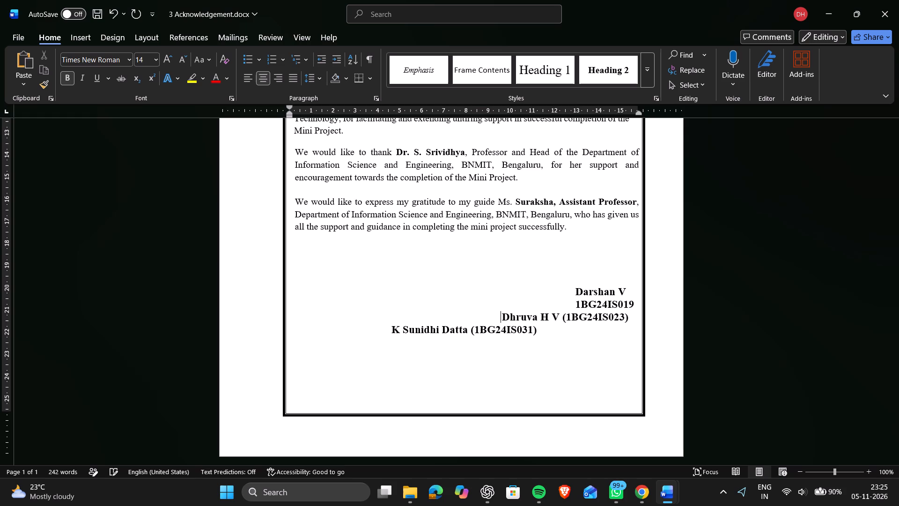
{"action": "key", "text": "space"}
{"action": "key", "text": "space"}
{"action": "key", "text": "space"}
{"action": "key", "text": "space"}
{"action": "key", "text": "space"}
{"action": "key", "text": "space"}
{"action": "key", "text": "space"}
{"action": "key", "text": "space"}
{"action": "key", "text": "space"}
{"action": "key", "text": "space"}
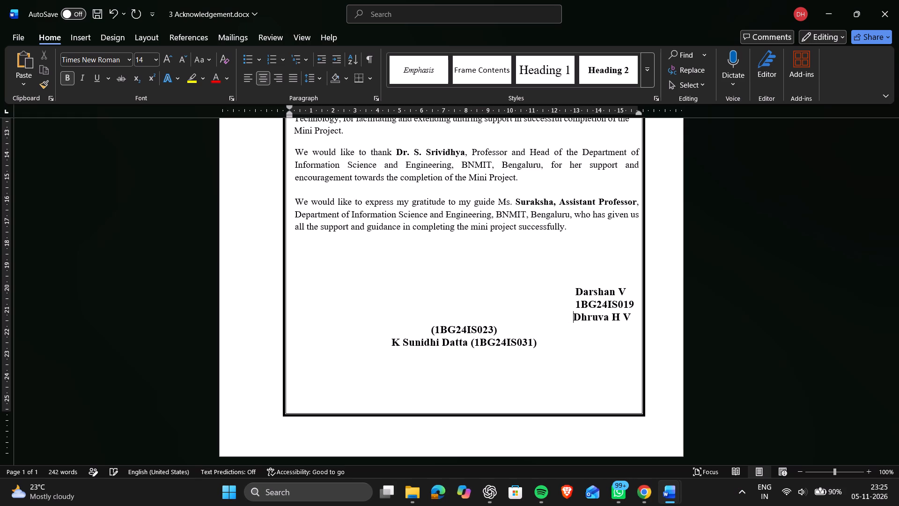
{"action": "key", "text": "space"}
{"action": "key", "text": "space"}
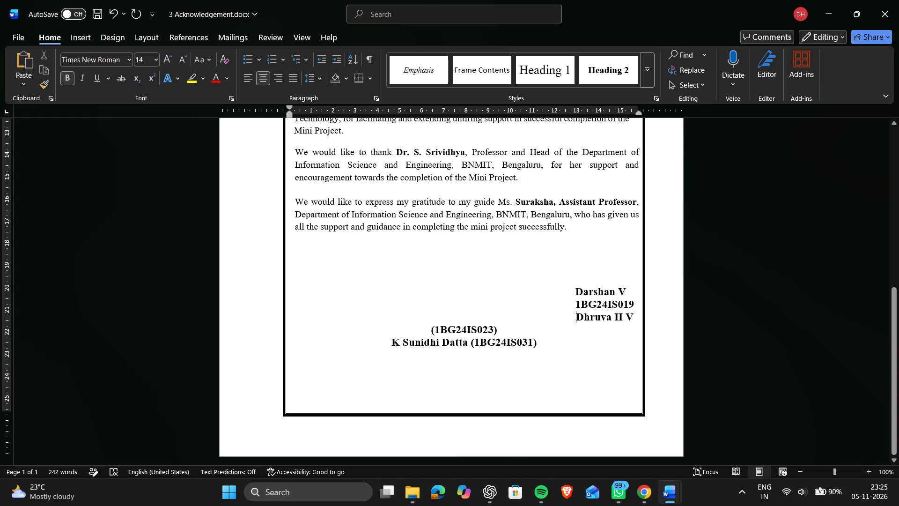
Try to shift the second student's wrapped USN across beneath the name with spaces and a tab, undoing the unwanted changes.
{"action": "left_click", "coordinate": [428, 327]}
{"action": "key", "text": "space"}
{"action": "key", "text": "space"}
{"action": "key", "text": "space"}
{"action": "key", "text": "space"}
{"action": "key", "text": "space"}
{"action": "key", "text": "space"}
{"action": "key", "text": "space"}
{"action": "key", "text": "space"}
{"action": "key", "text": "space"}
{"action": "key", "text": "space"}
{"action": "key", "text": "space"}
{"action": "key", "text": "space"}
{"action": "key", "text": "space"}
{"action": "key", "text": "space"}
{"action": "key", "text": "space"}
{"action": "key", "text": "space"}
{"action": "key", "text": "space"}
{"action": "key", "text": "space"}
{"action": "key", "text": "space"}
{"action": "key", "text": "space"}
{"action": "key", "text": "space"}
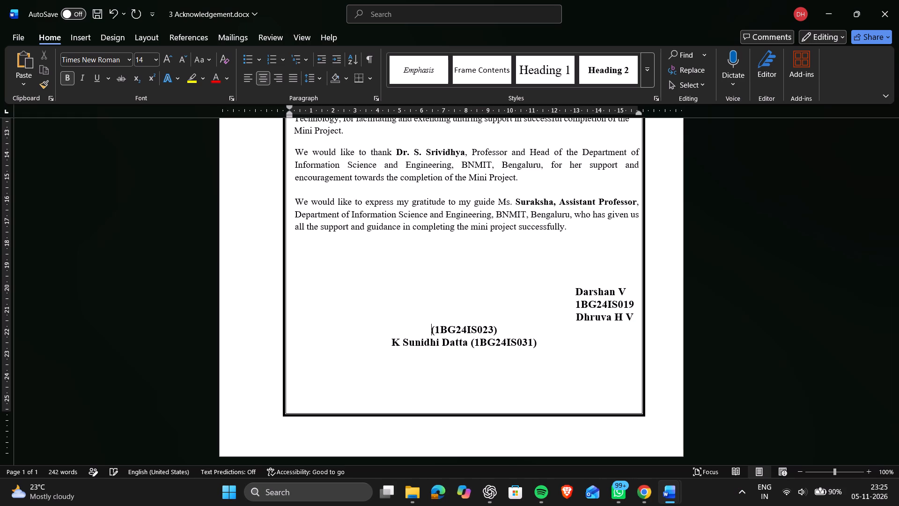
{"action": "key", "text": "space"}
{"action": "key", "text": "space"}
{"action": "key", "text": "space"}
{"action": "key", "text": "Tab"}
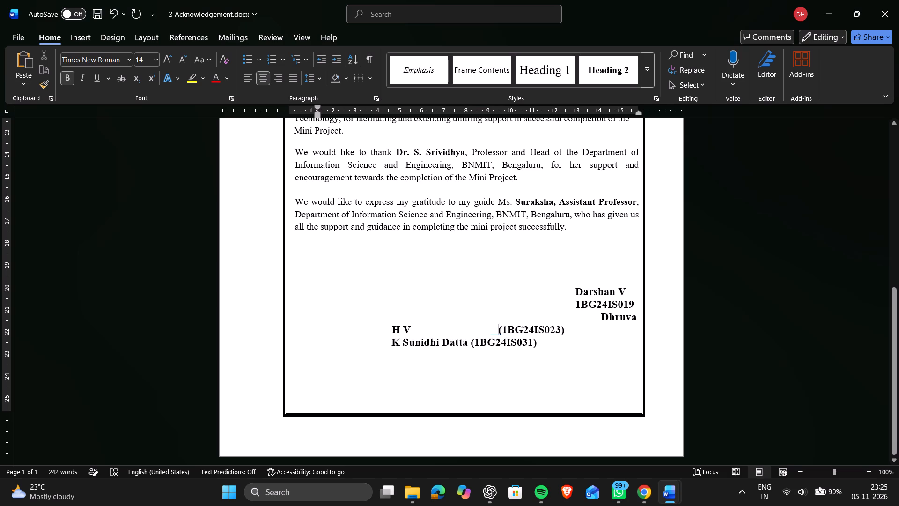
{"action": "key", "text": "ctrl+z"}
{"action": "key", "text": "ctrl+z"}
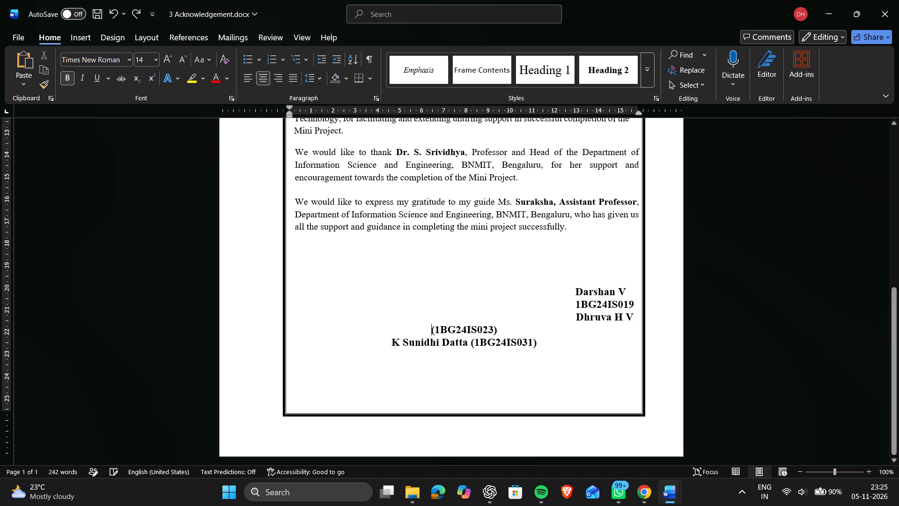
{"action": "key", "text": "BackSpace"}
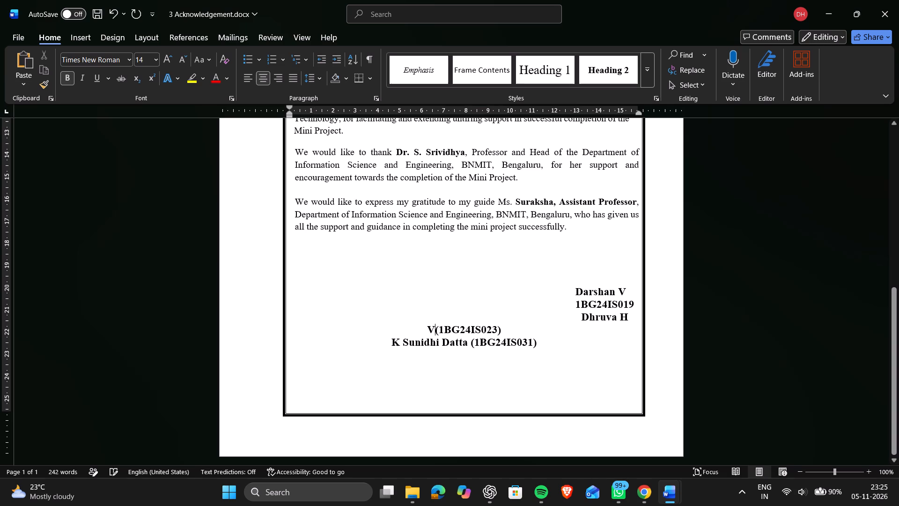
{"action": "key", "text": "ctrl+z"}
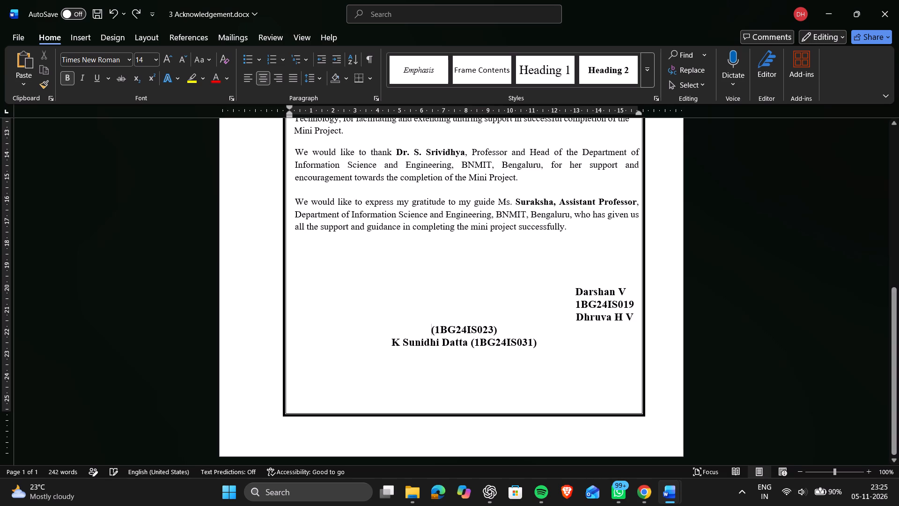
Trim the excess leading spaces before the second student's name and break the USN onto its own line.
{"action": "left_click", "coordinate": [573, 315]}
{"action": "key", "text": "BackSpace"}
{"action": "key", "text": "BackSpace"}
{"action": "key", "text": "BackSpace"}
{"action": "key", "text": "BackSpace"}
{"action": "key", "text": "BackSpace"}
{"action": "key", "text": "BackSpace"}
{"action": "key", "text": "BackSpace"}
{"action": "key", "text": "BackSpace"}
{"action": "key", "text": "BackSpace"}
{"action": "key", "text": "BackSpace"}
{"action": "key", "text": "BackSpace"}
{"action": "key", "text": "BackSpace"}
{"action": "key", "text": "BackSpace"}
{"action": "key", "text": "BackSpace"}
{"action": "key", "text": "BackSpace"}
{"action": "key", "text": "BackSpace"}
{"action": "key", "text": "BackSpace"}
{"action": "key", "text": "BackSpace"}
{"action": "key", "text": "BackSpace"}
{"action": "key", "text": "BackSpace"}
{"action": "key", "text": "BackSpace"}
{"action": "key", "text": "BackSpace"}
{"action": "key", "text": "BackSpace"}
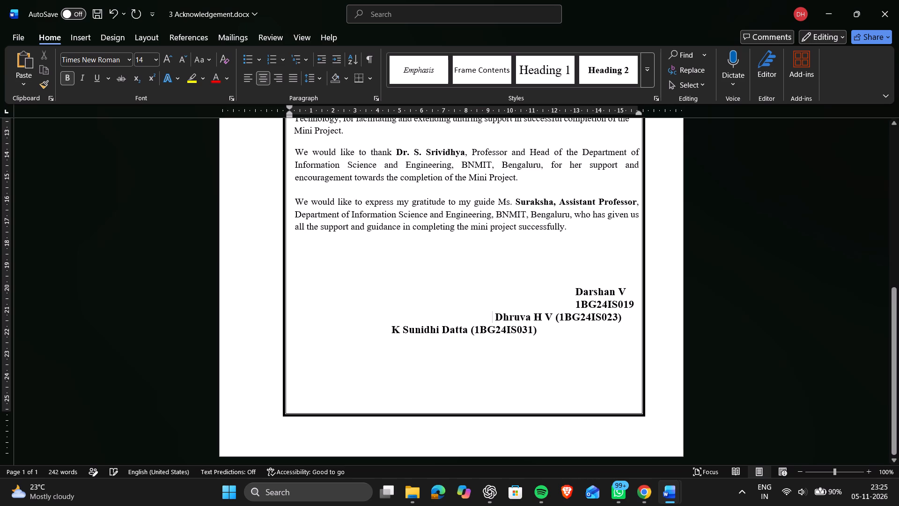
{"action": "left_click", "coordinate": [554, 319]}
{"action": "key", "text": "Return"}
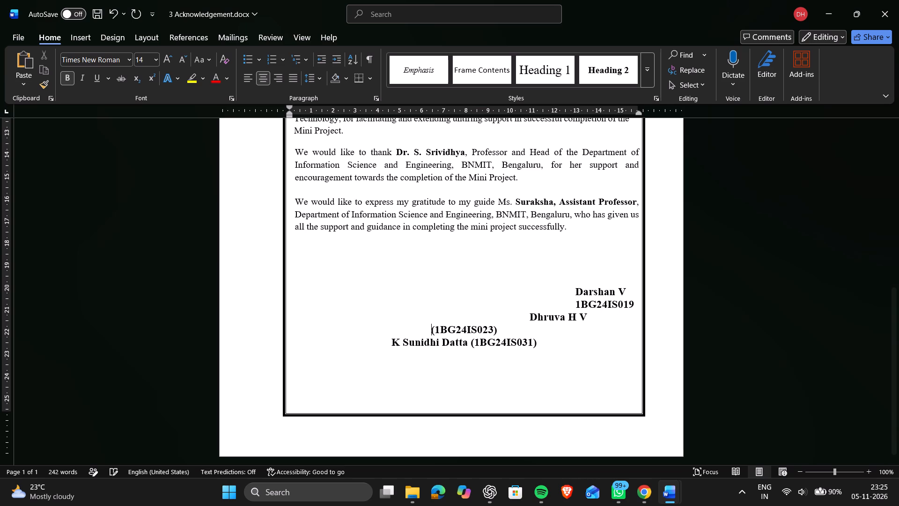
Pad the second student's name with a tab and spaces until it lines up beneath the first student's USN.
{"action": "left_click", "coordinate": [531, 318]}
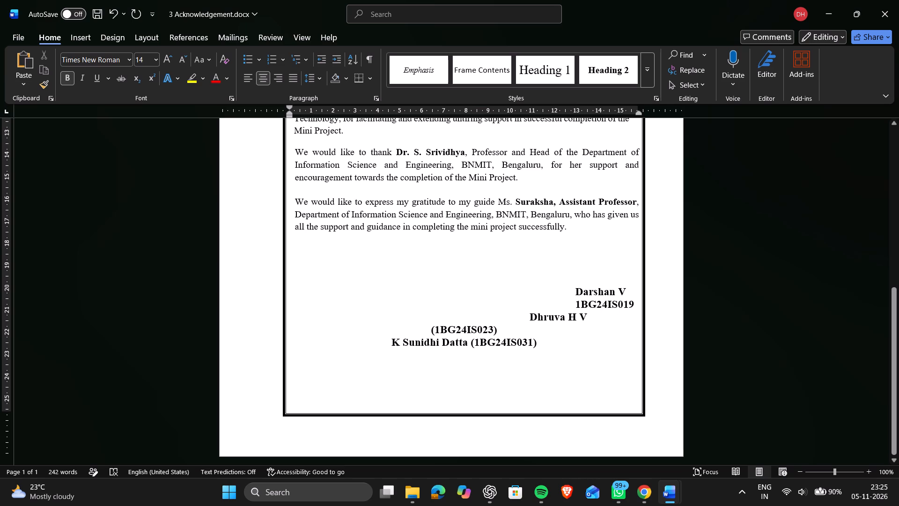
{"action": "key", "text": "Tab"}
{"action": "key", "text": "space"}
{"action": "key", "text": "space"}
{"action": "key", "text": "space"}
{"action": "key", "text": "space"}
{"action": "key", "text": "space"}
{"action": "key", "text": "space"}
{"action": "key", "text": "space"}
{"action": "key", "text": "space"}
{"action": "key", "text": "space"}
{"action": "key", "text": "space"}
{"action": "key", "text": "space"}
{"action": "key", "text": "space"}
{"action": "key", "text": "space"}
{"action": "key", "text": "space"}
{"action": "key", "text": "space"}
{"action": "key", "text": "space"}
{"action": "key", "text": "space"}
{"action": "key", "text": "space"}
{"action": "key", "text": "space"}
{"action": "key", "text": "space"}
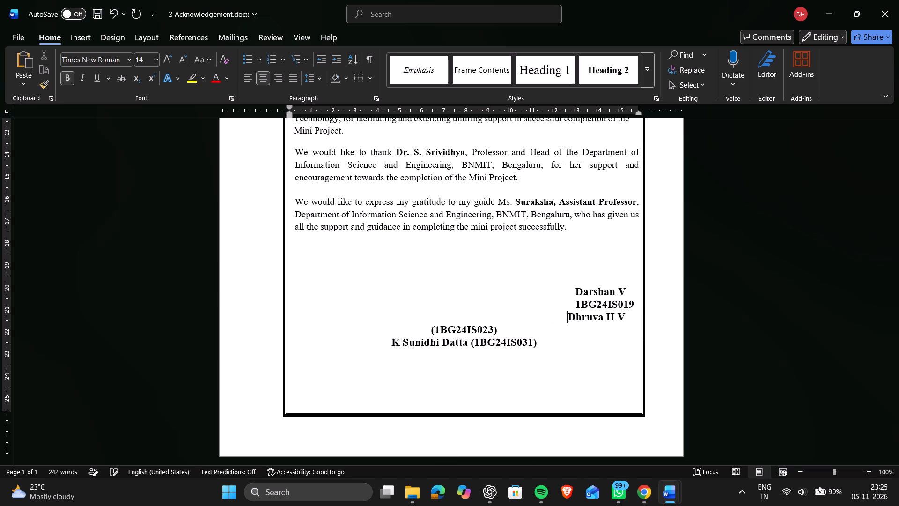
{"action": "key", "text": "space"}
{"action": "key", "text": "space"}
{"action": "key", "text": "space"}
{"action": "key", "text": "space"}
{"action": "key", "text": "space"}
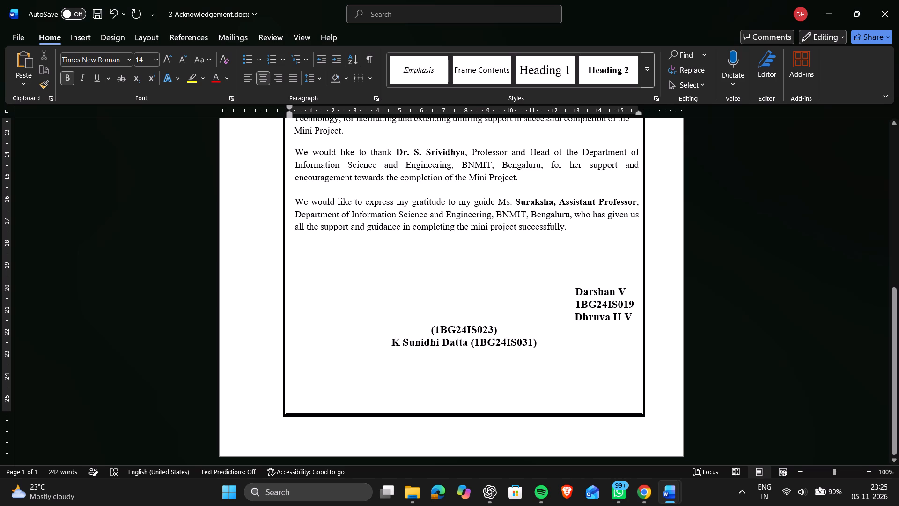
{"action": "key", "text": "space"}
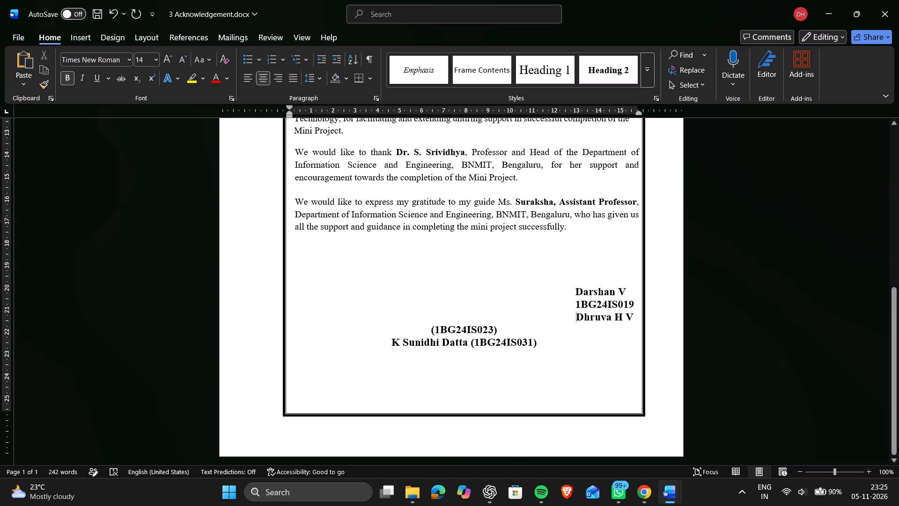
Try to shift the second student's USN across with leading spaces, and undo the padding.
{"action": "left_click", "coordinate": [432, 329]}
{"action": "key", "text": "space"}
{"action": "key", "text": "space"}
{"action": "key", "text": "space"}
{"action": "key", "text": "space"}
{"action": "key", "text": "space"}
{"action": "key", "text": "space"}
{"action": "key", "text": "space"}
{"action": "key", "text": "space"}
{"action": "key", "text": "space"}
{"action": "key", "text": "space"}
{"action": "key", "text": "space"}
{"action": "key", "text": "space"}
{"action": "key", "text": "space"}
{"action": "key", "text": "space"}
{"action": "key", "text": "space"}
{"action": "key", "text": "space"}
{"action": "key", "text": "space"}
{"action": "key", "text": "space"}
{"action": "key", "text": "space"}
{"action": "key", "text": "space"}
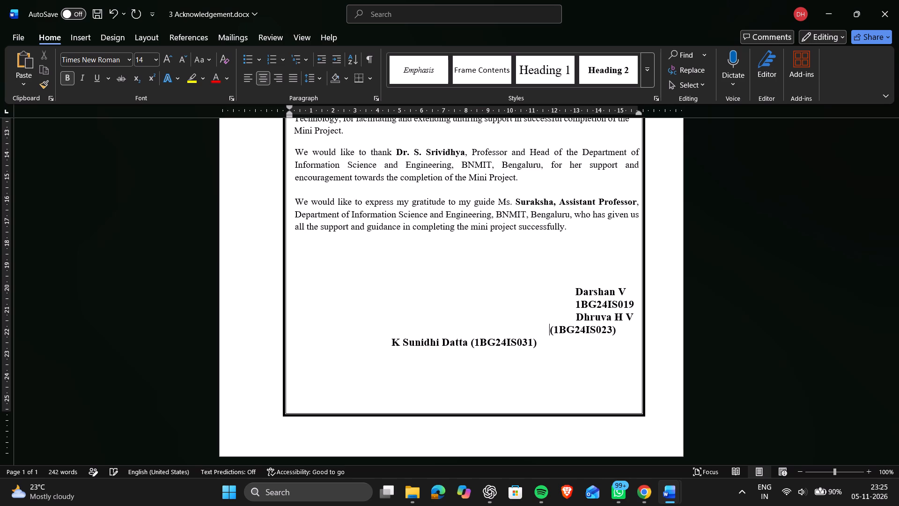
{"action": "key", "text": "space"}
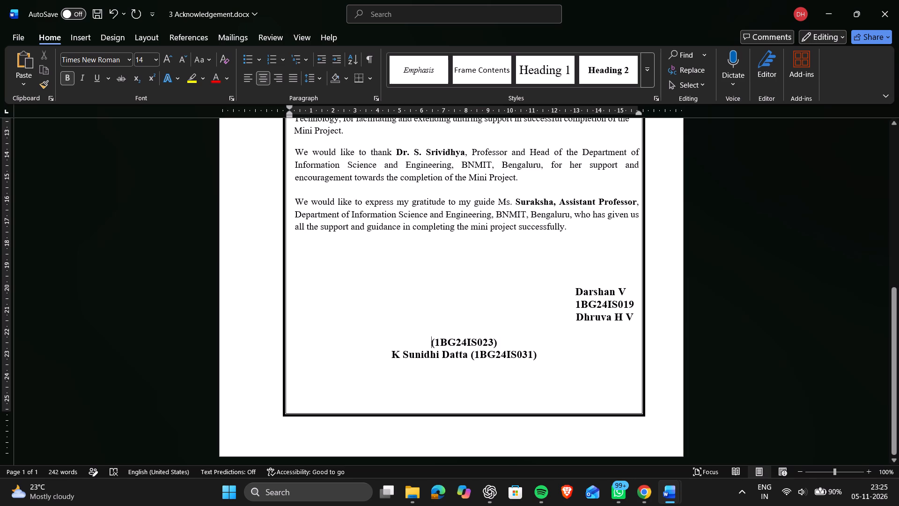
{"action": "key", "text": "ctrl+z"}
Pad the second student's USN with leading spaces until it ends level with the name above it.
{"action": "key", "text": "space"}
{"action": "key", "text": "space"}
{"action": "key", "text": "space"}
{"action": "key", "text": "space"}
{"action": "key", "text": "space"}
{"action": "key", "text": "space"}
{"action": "key", "text": "space"}
{"action": "key", "text": "space"}
{"action": "key", "text": "space"}
{"action": "key", "text": "space"}
{"action": "key", "text": "space"}
{"action": "key", "text": "space"}
{"action": "key", "text": "space"}
{"action": "key", "text": "space"}
{"action": "key", "text": "space"}
{"action": "key", "text": "space"}
{"action": "key", "text": "space"}
{"action": "key", "text": "space"}
{"action": "key", "text": "space"}
{"action": "key", "text": "space"}
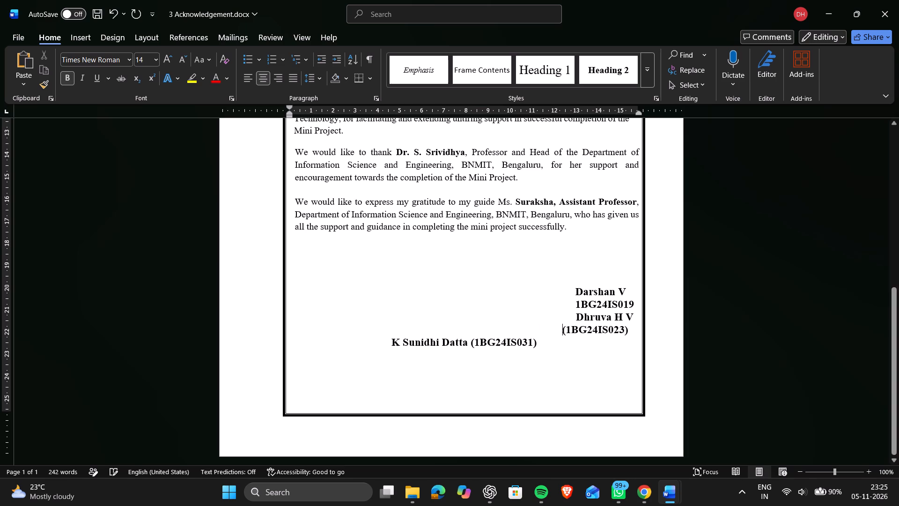
{"action": "key", "text": "space"}
{"action": "key", "text": "space"}
{"action": "key", "text": "space"}
{"action": "key", "text": "space"}
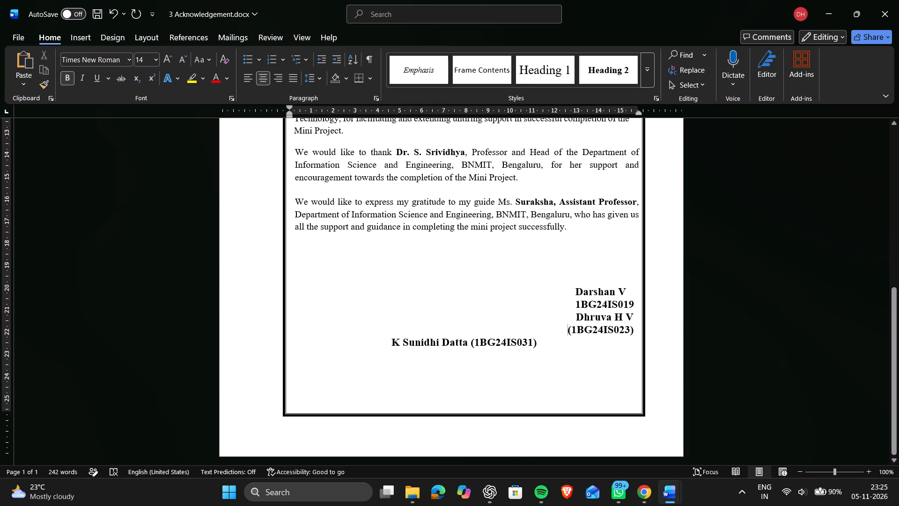
Remove the parentheses around the second student's USN and add three leading spaces to align it beneath the name.
{"action": "left_click", "coordinate": [571, 327]}
{"action": "key", "text": "BackSpace"}
{"action": "left_click", "coordinate": [633, 326]}
{"action": "key", "text": "BackSpace"}
{"action": "left_click", "coordinate": [571, 329]}
{"action": "key", "text": "space"}
{"action": "key", "text": "space"}
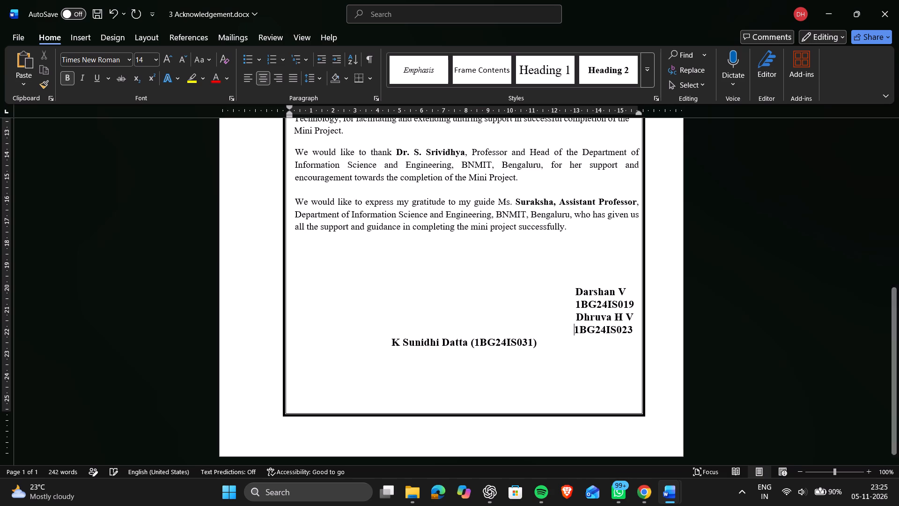
{"action": "key", "text": "space"}
Pad the third student's line with leading spaces toward the right margin, trimming the excess so the USN stays on that line.
{"action": "left_click", "coordinate": [389, 340]}
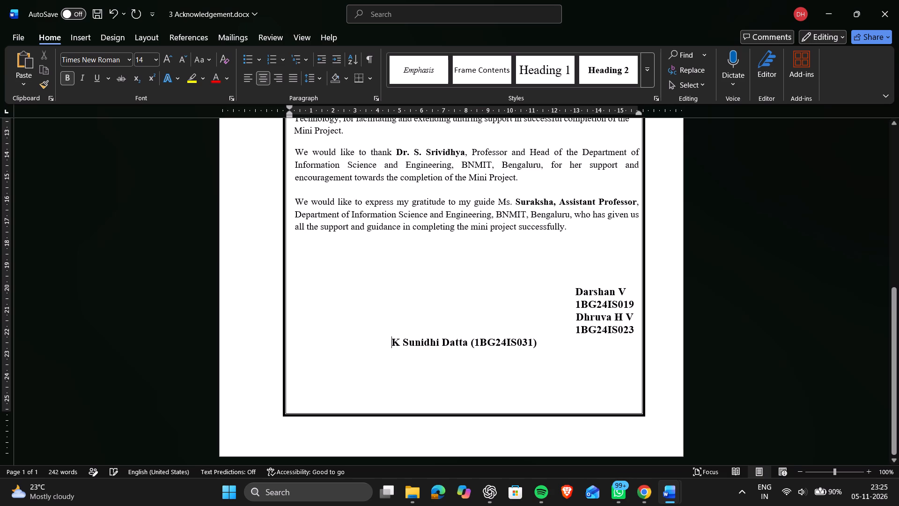
{"action": "key", "text": "space"}
{"action": "key", "text": "space"}
{"action": "key", "text": "space"}
{"action": "key", "text": "space"}
{"action": "key", "text": "space"}
{"action": "key", "text": "space"}
{"action": "key", "text": "space"}
{"action": "key", "text": "space"}
{"action": "key", "text": "space"}
{"action": "key", "text": "space"}
{"action": "key", "text": "space"}
{"action": "key", "text": "space"}
{"action": "key", "text": "space"}
{"action": "key", "text": "space"}
{"action": "key", "text": "space"}
{"action": "key", "text": "space"}
{"action": "key", "text": "space"}
{"action": "key", "text": "space"}
{"action": "key", "text": "space"}
{"action": "key", "text": "space"}
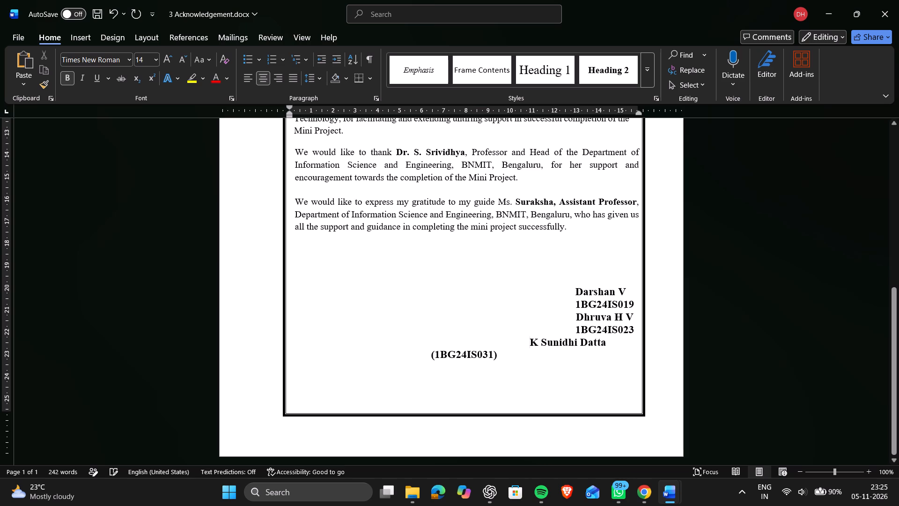
{"action": "key", "text": "BackSpace"}
{"action": "key", "text": "BackSpace"}
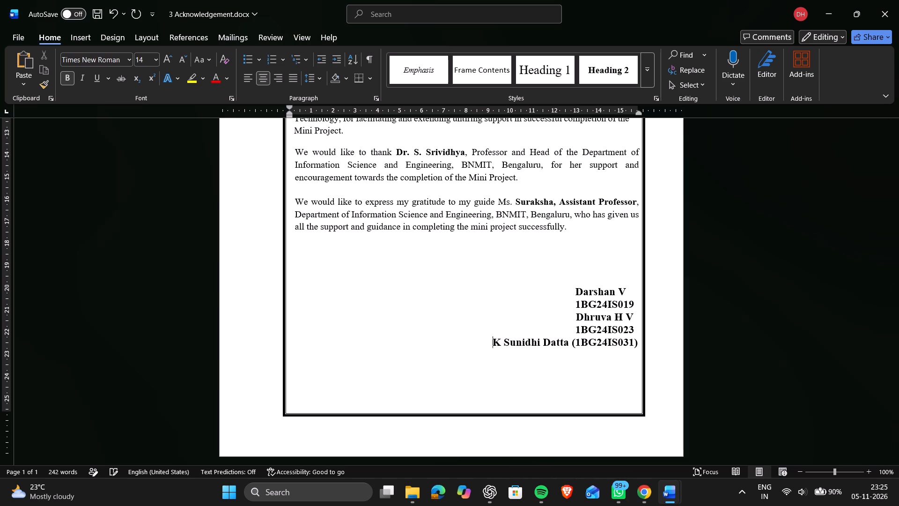
{"action": "key", "text": "BackSpace"}
Break the third student's USN onto its own line below the name.
{"action": "left_click", "coordinate": [570, 339]}
{"action": "key", "text": "Return"}
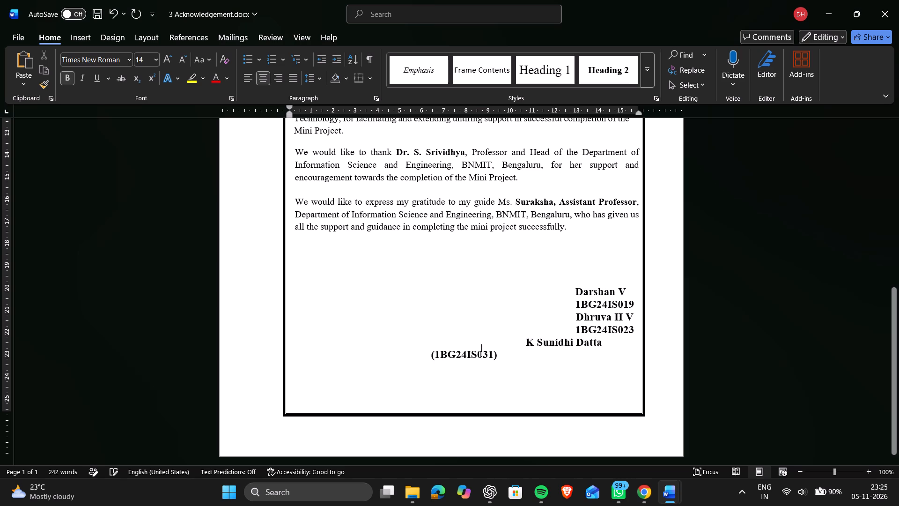
Pad the third student's name with leading spaces until it ends at the right margin, still on one line.
{"action": "left_click", "coordinate": [524, 341]}
{"action": "key", "text": "space"}
{"action": "key", "text": "space"}
{"action": "key", "text": "space"}
{"action": "key", "text": "space"}
{"action": "key", "text": "space"}
{"action": "key", "text": "space"}
{"action": "key", "text": "space"}
{"action": "key", "text": "space"}
{"action": "key", "text": "space"}
{"action": "key", "text": "space"}
{"action": "key", "text": "space"}
{"action": "key", "text": "space"}
{"action": "key", "text": "space"}
{"action": "key", "text": "space"}
{"action": "key", "text": "space"}
{"action": "key", "text": "space"}
{"action": "key", "text": "space"}
{"action": "key", "text": "space"}
{"action": "key", "text": "space"}
{"action": "key", "text": "space"}
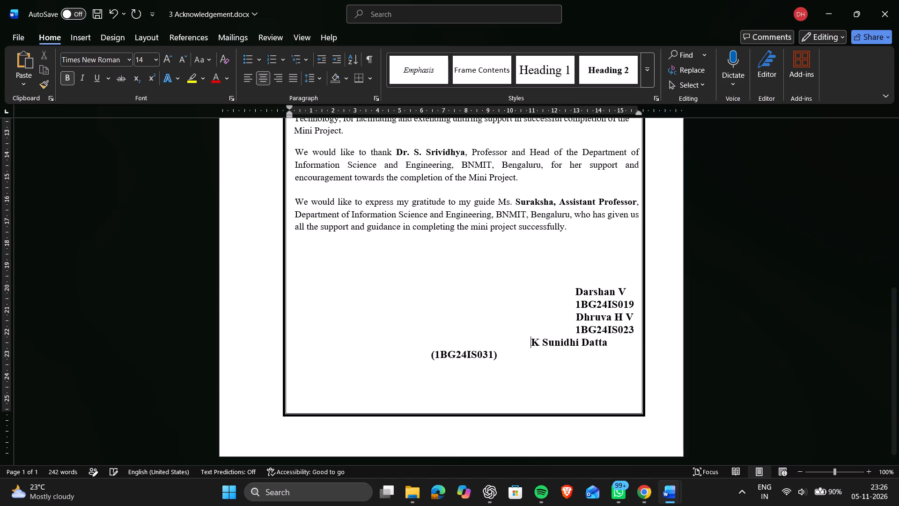
{"action": "key", "text": "space"}
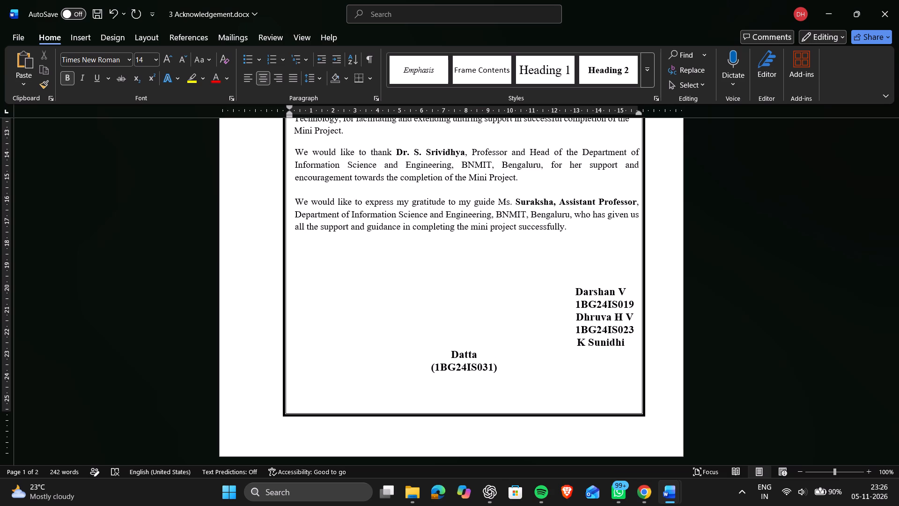
{"action": "key", "text": "BackSpace"}
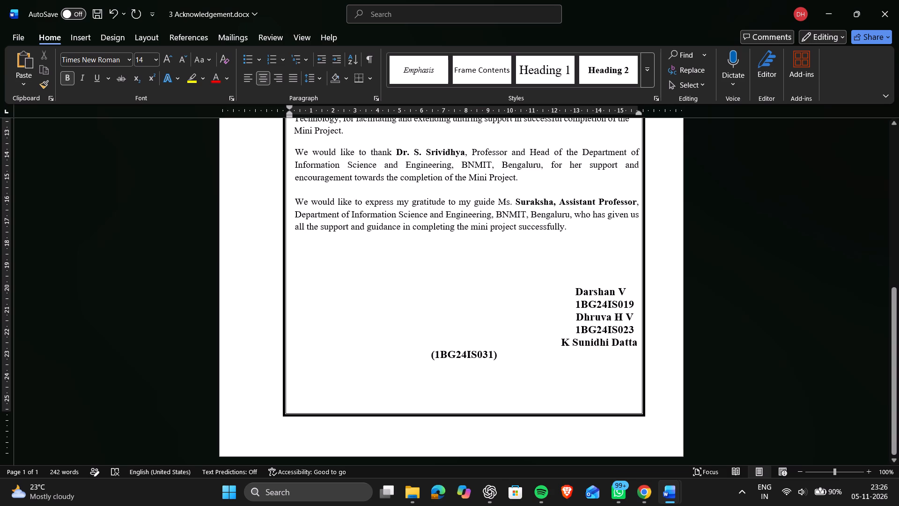
Trim the leading spaces before the second student's name until it starts in line with the third student's name.
{"action": "left_click", "coordinate": [575, 319]}
{"action": "key", "text": "BackSpace"}
{"action": "key", "text": "BackSpace"}
{"action": "key", "text": "BackSpace"}
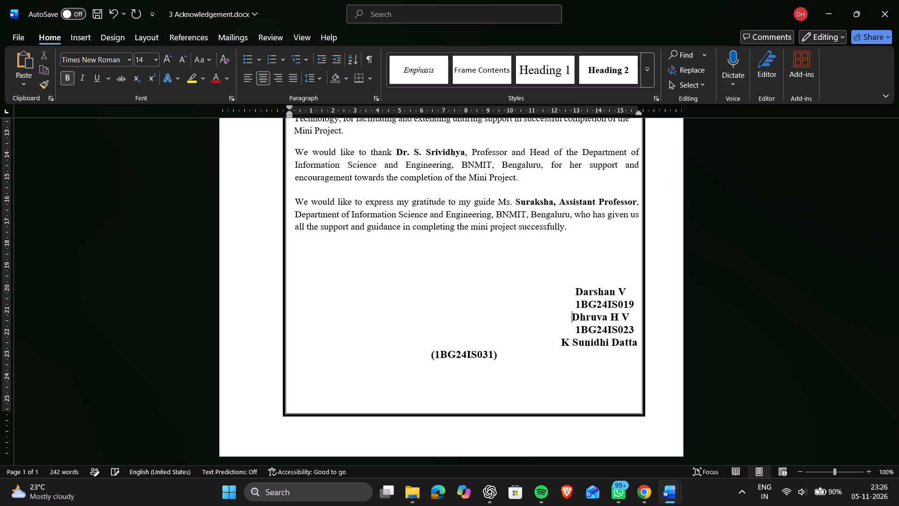
{"action": "key", "text": "BackSpace"}
{"action": "key", "text": "BackSpace"}
{"action": "key", "text": "BackSpace"}
{"action": "key", "text": "BackSpace"}
{"action": "key", "text": "BackSpace"}
{"action": "key", "text": "BackSpace"}
{"action": "key", "text": "BackSpace"}
{"action": "key", "text": "BackSpace"}
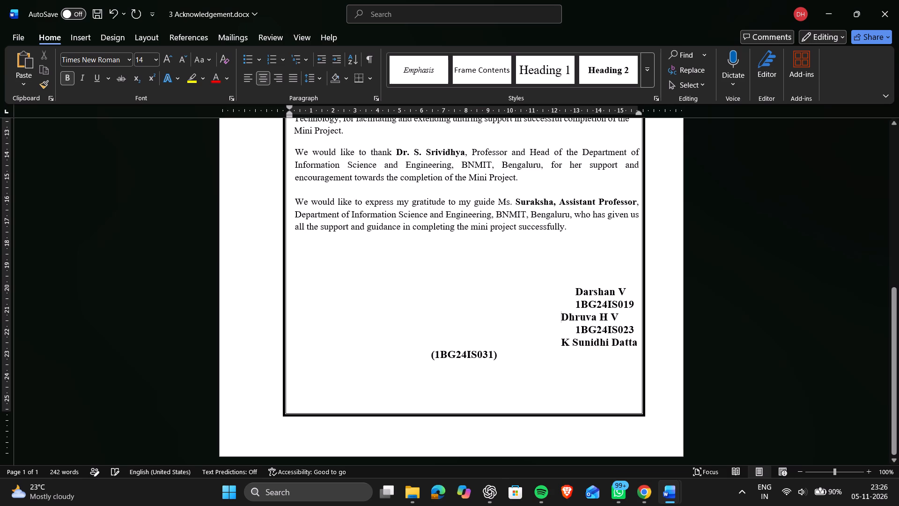
Trim the leading spaces before the first student's name until it starts in line with the other two names.
{"action": "left_click", "coordinate": [574, 289]}
{"action": "key", "text": "BackSpace"}
{"action": "key", "text": "BackSpace"}
{"action": "key", "text": "BackSpace"}
{"action": "key", "text": "BackSpace"}
{"action": "key", "text": "BackSpace"}
{"action": "key", "text": "BackSpace"}
{"action": "key", "text": "BackSpace"}
{"action": "key", "text": "BackSpace"}
{"action": "key", "text": "BackSpace"}
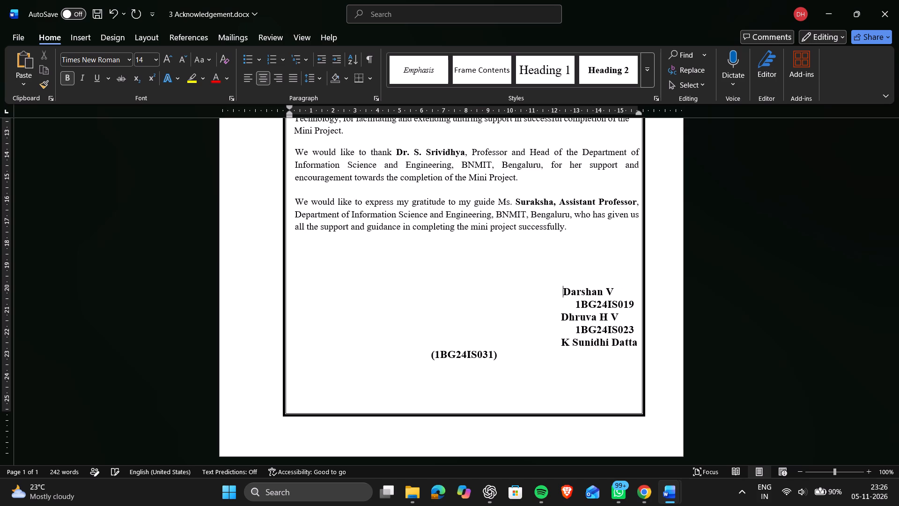
{"action": "key", "text": "BackSpace"}
Trim the leading spaces before the first student's USN until it starts directly beneath that student's name.
{"action": "left_click", "coordinate": [578, 305]}
{"action": "key", "text": "BackSpace"}
{"action": "key", "text": "BackSpace"}
{"action": "key", "text": "BackSpace"}
{"action": "key", "text": "BackSpace"}
{"action": "key", "text": "BackSpace"}
{"action": "key", "text": "BackSpace"}
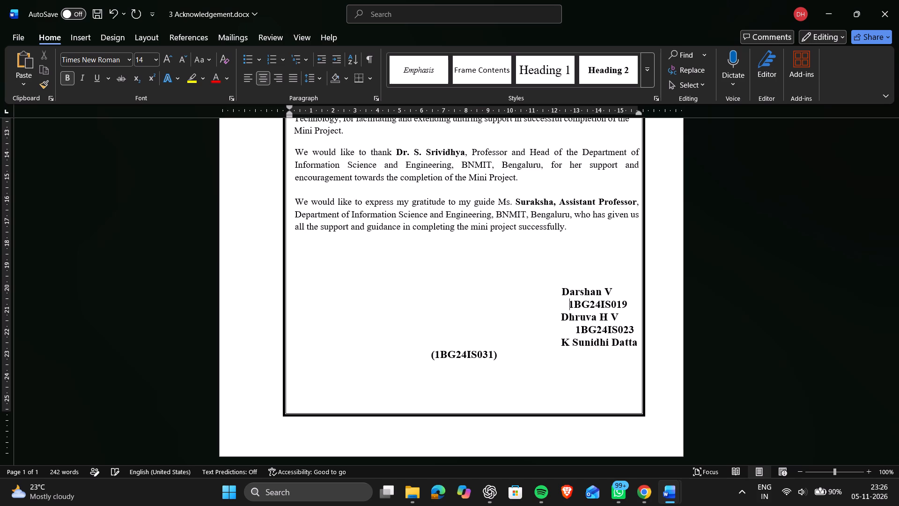
{"action": "key", "text": "BackSpace"}
{"action": "key", "text": "BackSpace"}
{"action": "key", "text": "BackSpace"}
{"action": "key", "text": "BackSpace"}
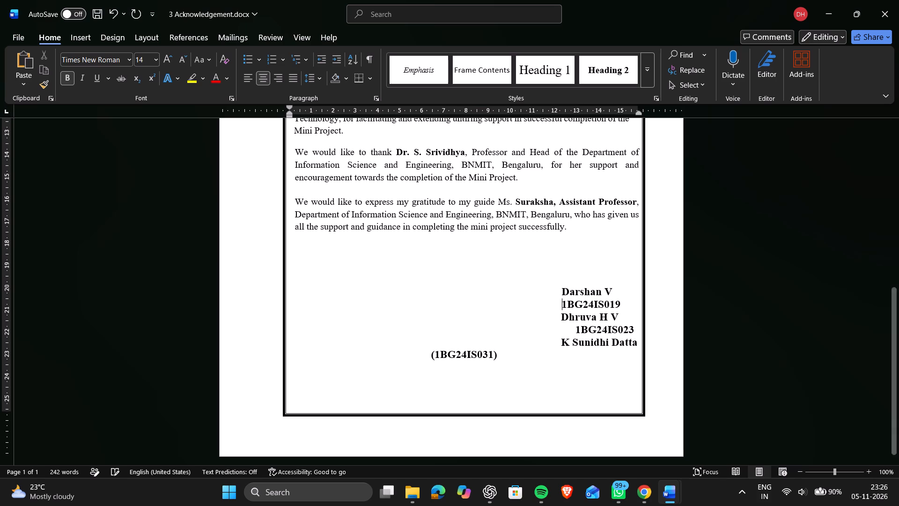
Trim the leading spaces before the second student's USN until it starts beneath that student's name.
{"action": "left_click", "coordinate": [577, 329]}
{"action": "key", "text": "BackSpace"}
{"action": "key", "text": "BackSpace"}
{"action": "key", "text": "BackSpace"}
{"action": "key", "text": "BackSpace"}
{"action": "key", "text": "BackSpace"}
{"action": "key", "text": "BackSpace"}
{"action": "key", "text": "BackSpace"}
{"action": "key", "text": "BackSpace"}
{"action": "key", "text": "BackSpace"}
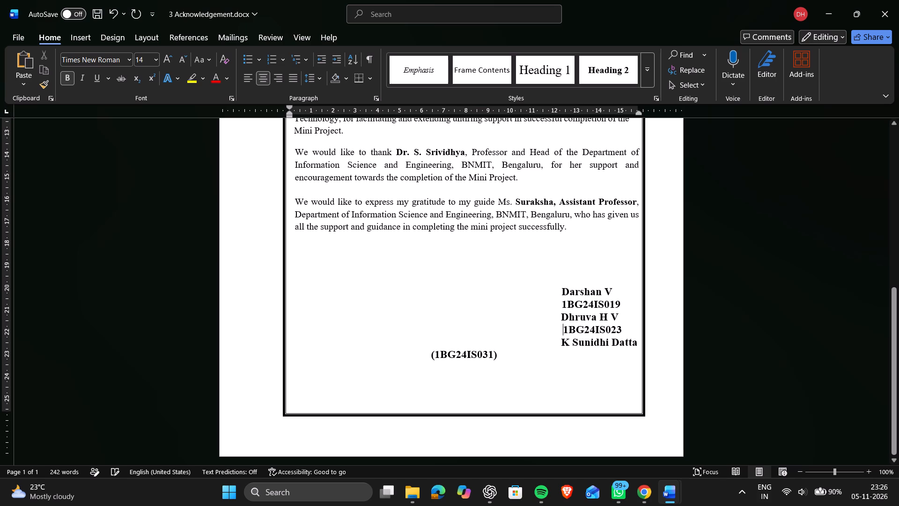
Remove the parentheses around the third student's USN.
{"action": "left_click", "coordinate": [434, 355]}
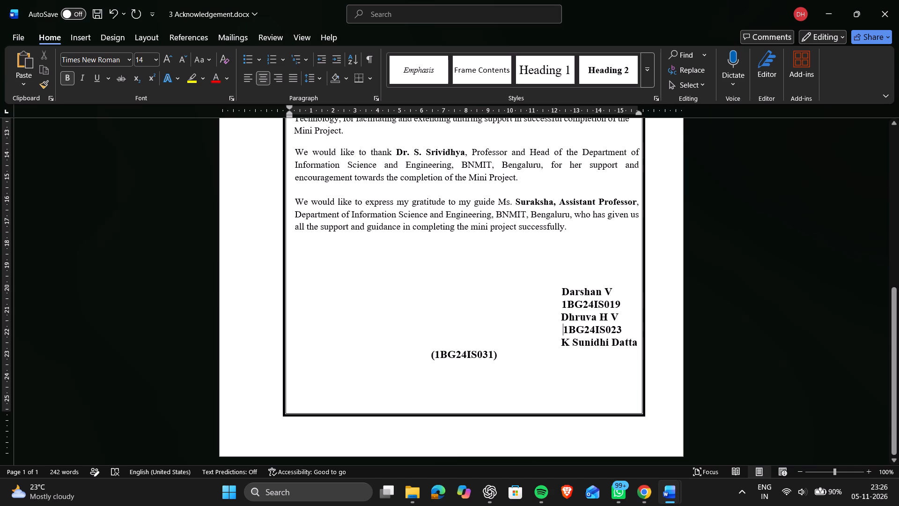
{"action": "key", "text": "BackSpace"}
{"action": "left_click", "coordinate": [501, 358]}
{"action": "key", "text": "BackSpace"}
Insert leading spaces before the third student's USN until it starts directly beneath that student's name.
{"action": "left_click", "coordinate": [431, 353]}
{"action": "key", "text": "space"}
{"action": "key", "text": "space"}
{"action": "key", "text": "space"}
{"action": "key", "text": "space"}
{"action": "key", "text": "space"}
{"action": "key", "text": "space"}
{"action": "key", "text": "space"}
{"action": "key", "text": "space"}
{"action": "key", "text": "space"}
{"action": "key", "text": "space"}
{"action": "key", "text": "space"}
{"action": "key", "text": "space"}
{"action": "key", "text": "space"}
{"action": "key", "text": "space"}
{"action": "key", "text": "space"}
{"action": "key", "text": "space"}
{"action": "key", "text": "space"}
{"action": "key", "text": "space"}
{"action": "key", "text": "space"}
{"action": "key", "text": "space"}
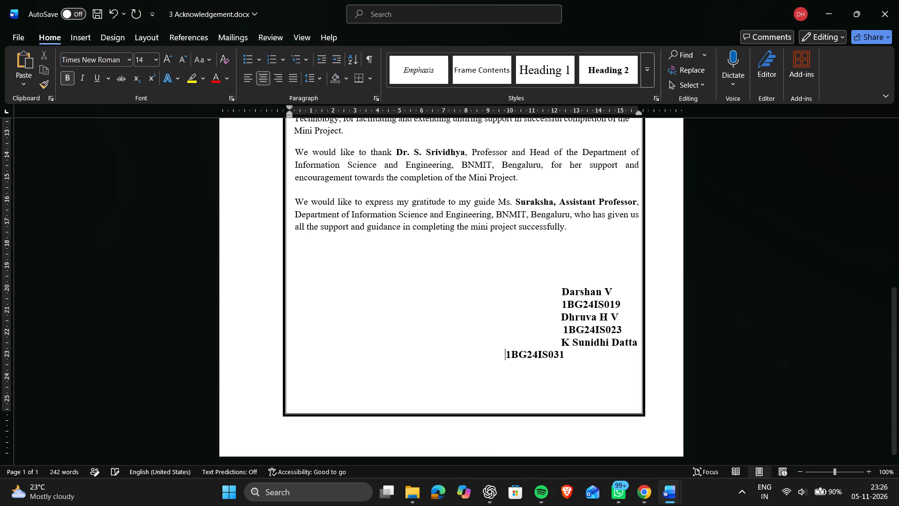
{"action": "key", "text": "space"}
{"action": "key", "text": "space"}
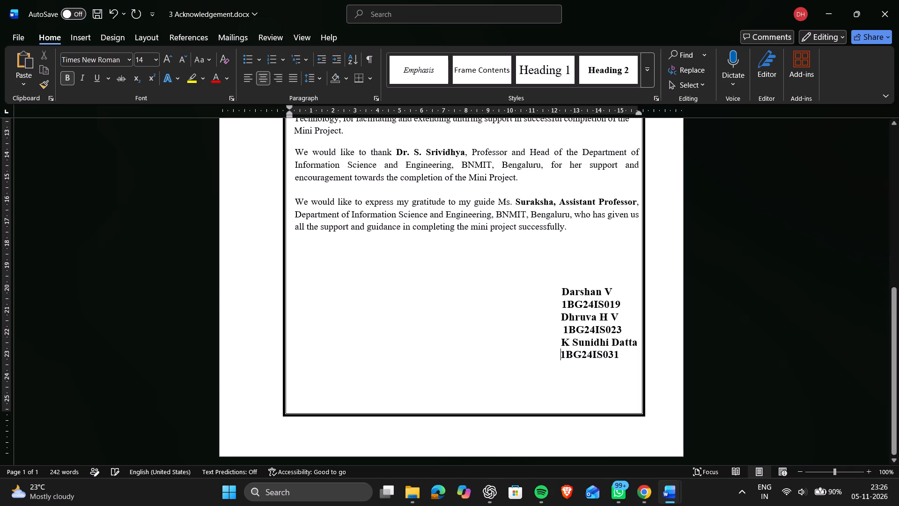
Delete one more leading space before the second student's USN to line it up with the other entries.
{"action": "left_click", "coordinate": [565, 329]}
{"action": "key", "text": "BackSpace"}
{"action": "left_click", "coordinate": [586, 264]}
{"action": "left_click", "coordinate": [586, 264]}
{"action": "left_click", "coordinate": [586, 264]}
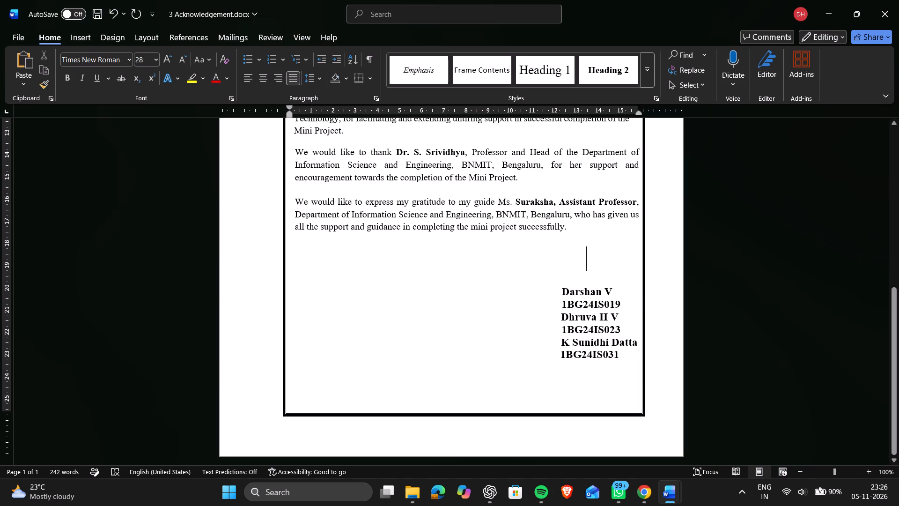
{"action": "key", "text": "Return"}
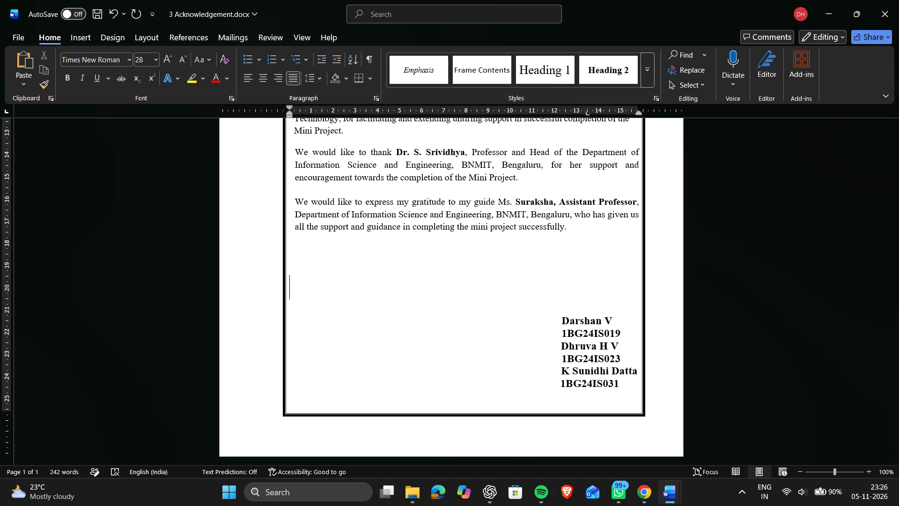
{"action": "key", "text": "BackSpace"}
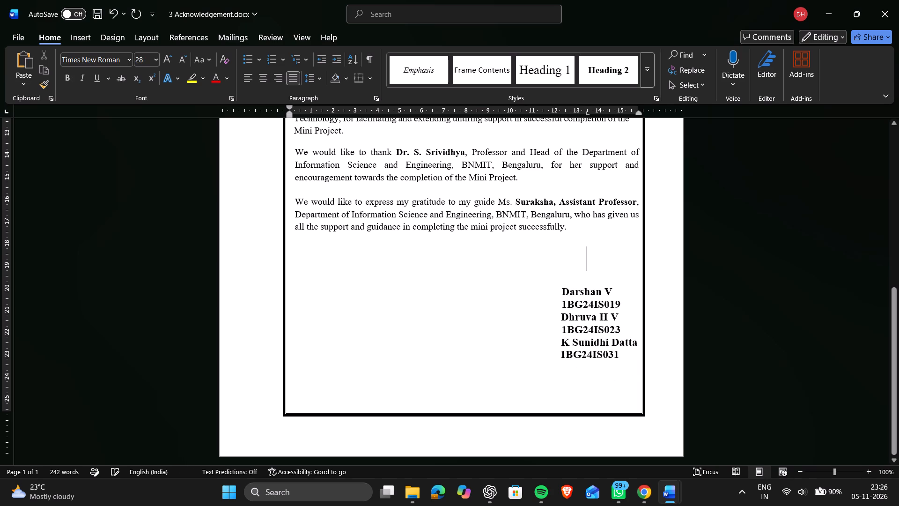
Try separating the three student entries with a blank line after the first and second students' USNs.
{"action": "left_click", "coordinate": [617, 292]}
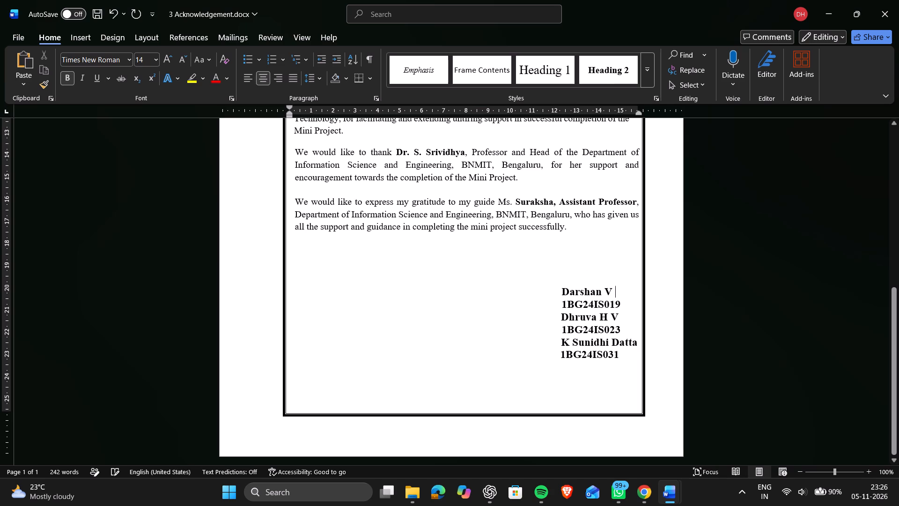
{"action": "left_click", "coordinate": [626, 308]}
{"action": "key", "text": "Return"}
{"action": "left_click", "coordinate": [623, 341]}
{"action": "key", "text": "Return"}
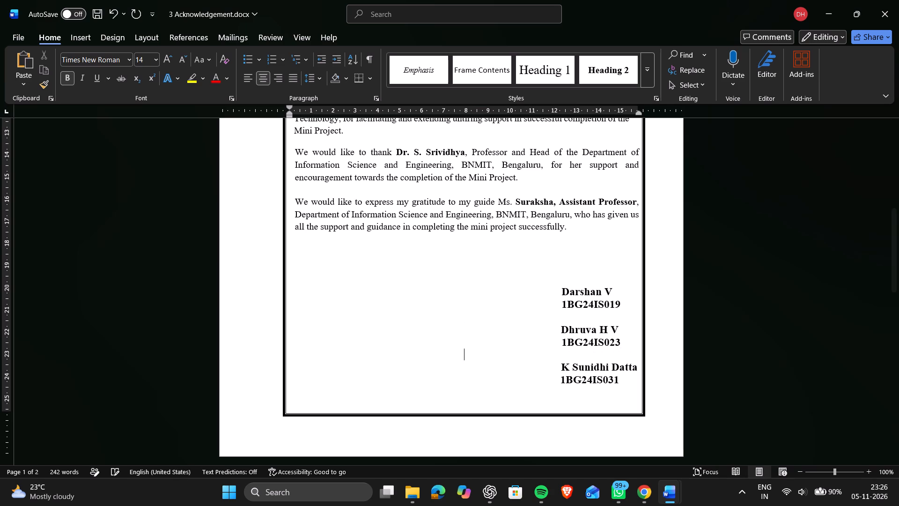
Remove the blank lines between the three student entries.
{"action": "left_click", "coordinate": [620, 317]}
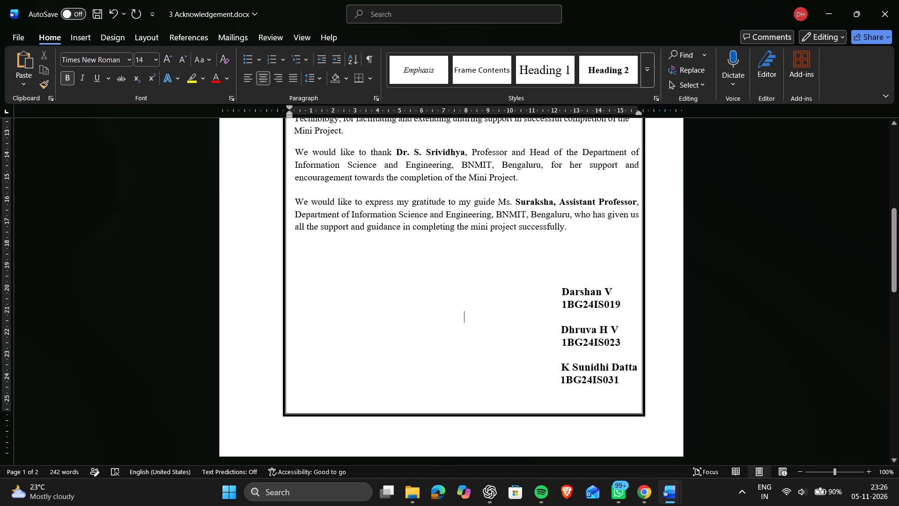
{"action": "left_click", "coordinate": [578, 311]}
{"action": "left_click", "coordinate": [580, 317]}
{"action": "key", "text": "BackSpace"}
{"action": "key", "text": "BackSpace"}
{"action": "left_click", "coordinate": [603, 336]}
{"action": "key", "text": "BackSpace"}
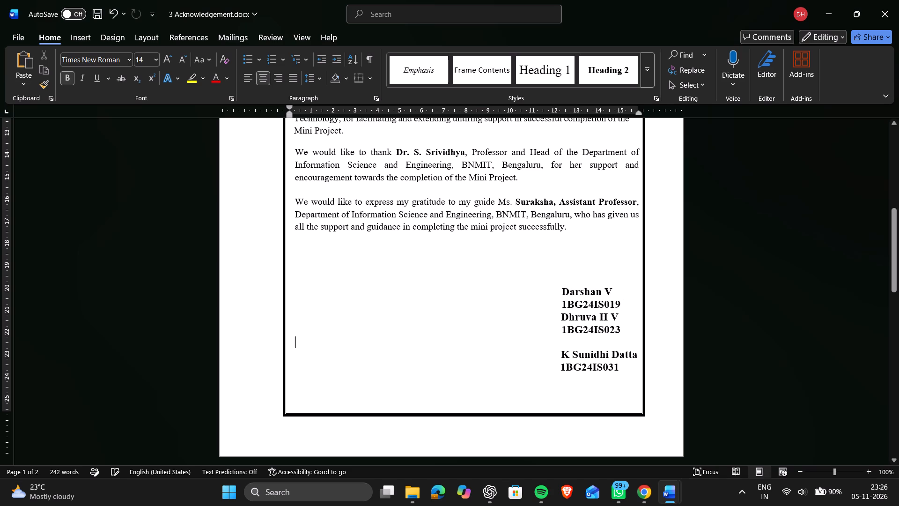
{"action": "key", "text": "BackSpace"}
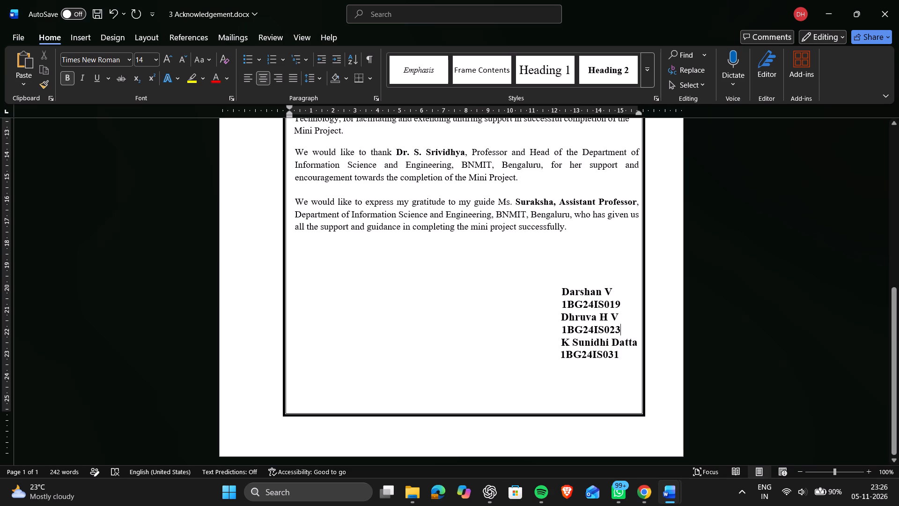
Look over the Acknowledgement page and save the document.
{"action": "scroll", "coordinate": [590, 244], "scroll_direction": "up", "scroll_amount": 6}
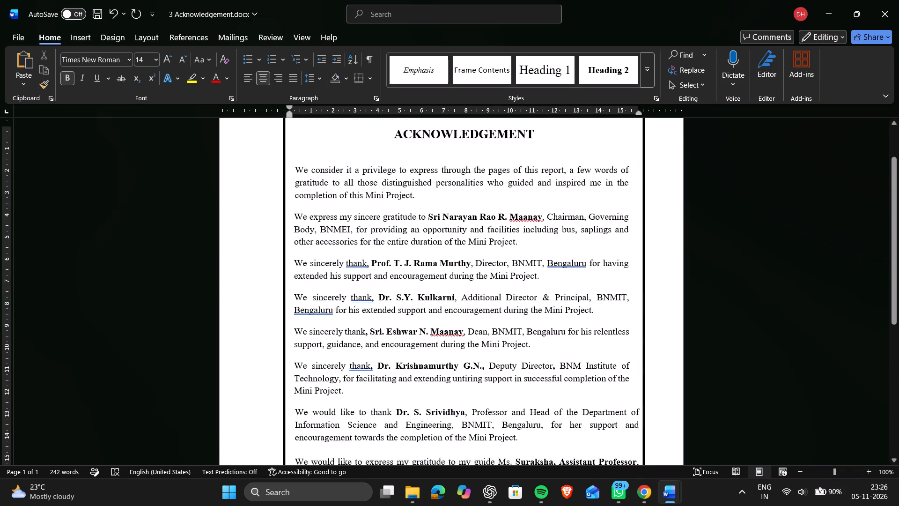
{"action": "scroll", "coordinate": [588, 244], "scroll_direction": "down", "scroll_amount": 3}
{"action": "scroll", "coordinate": [543, 291], "scroll_direction": "up", "scroll_amount": 2}
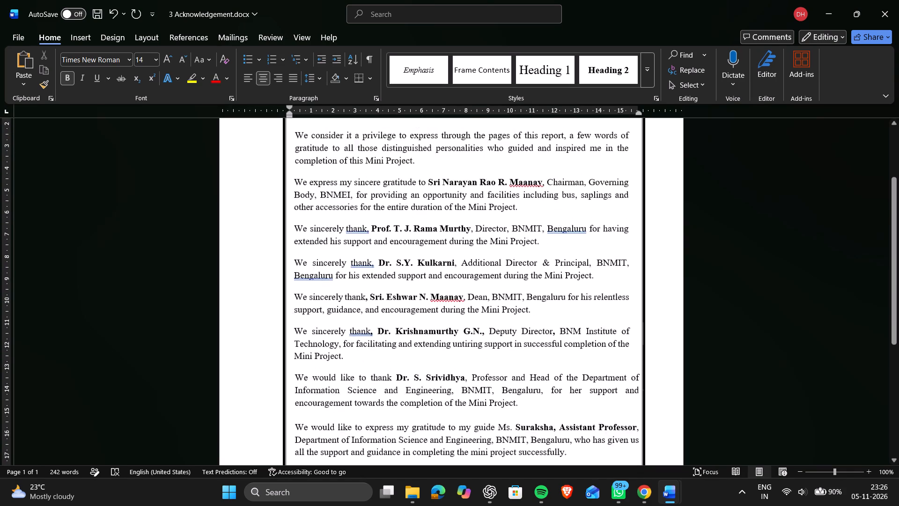
{"action": "scroll", "coordinate": [543, 291], "scroll_direction": "up", "scroll_amount": 1}
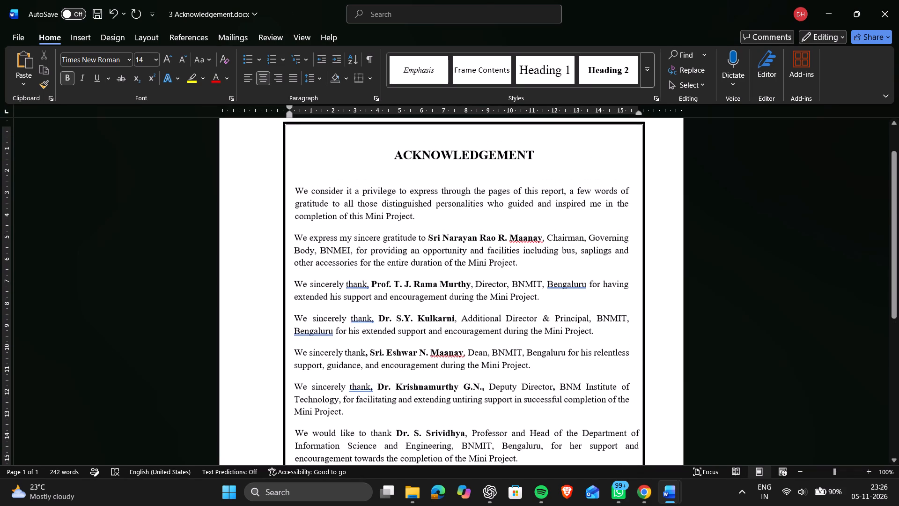
{"action": "key", "text": "ctrl+s"}
{"action": "left_click", "coordinate": [513, 268]}
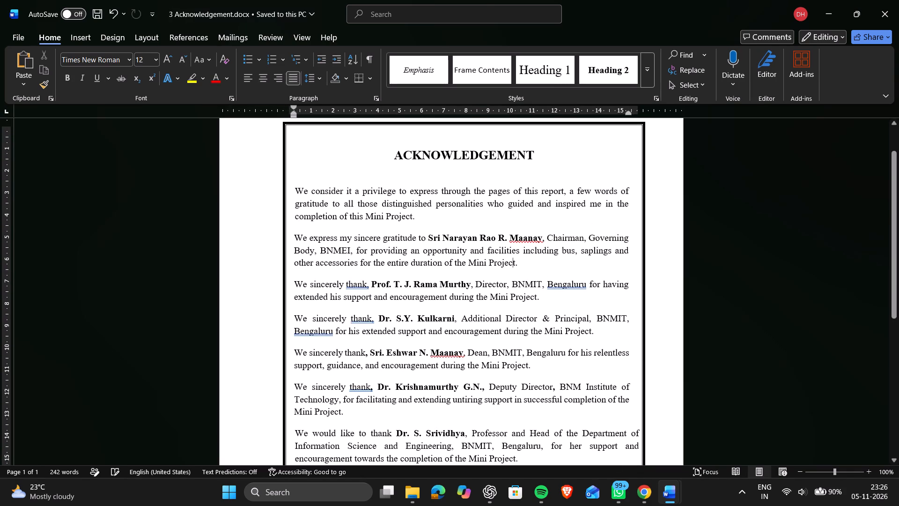
{"action": "key", "text": "ctrl+s"}
{"action": "key", "text": "ctrl+s"}
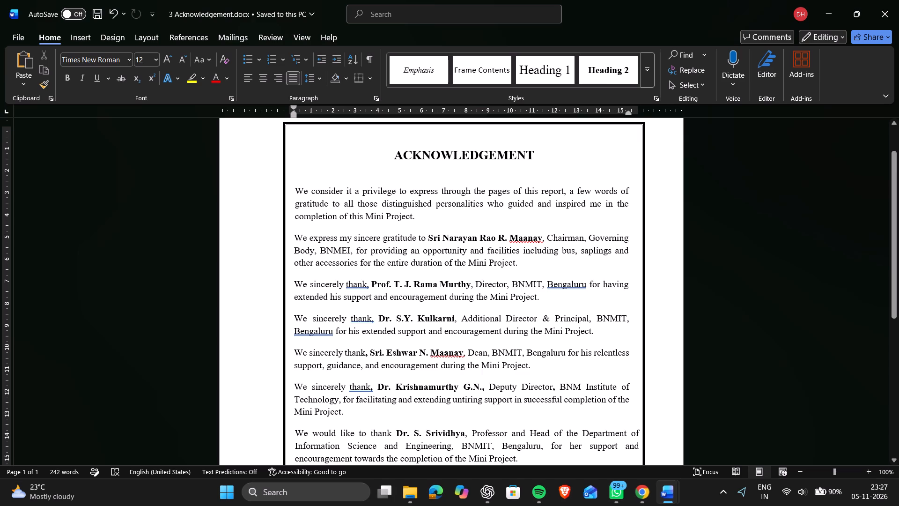
Close the Acknowledgement document and the Cover Page _ Certificate_updated document.
{"action": "scroll", "coordinate": [461, 265], "scroll_direction": "down", "scroll_amount": 3}
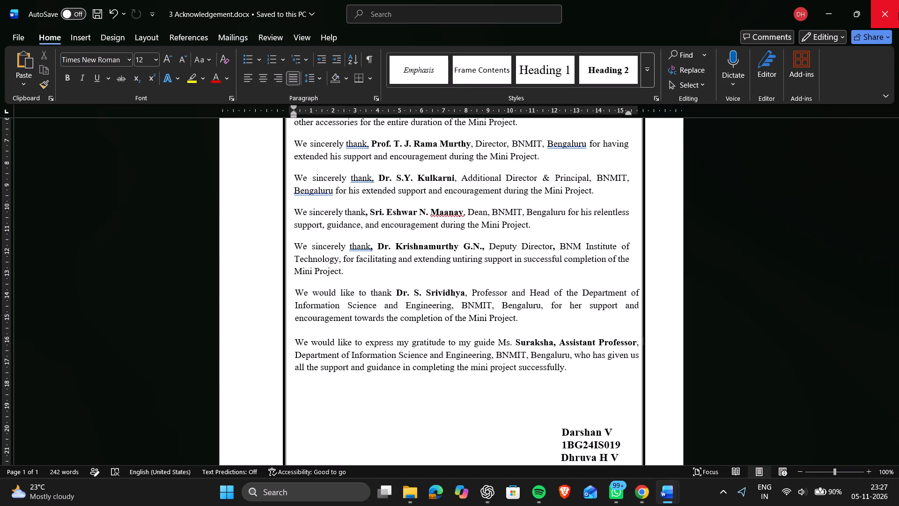
{"action": "left_click", "coordinate": [875, 13]}
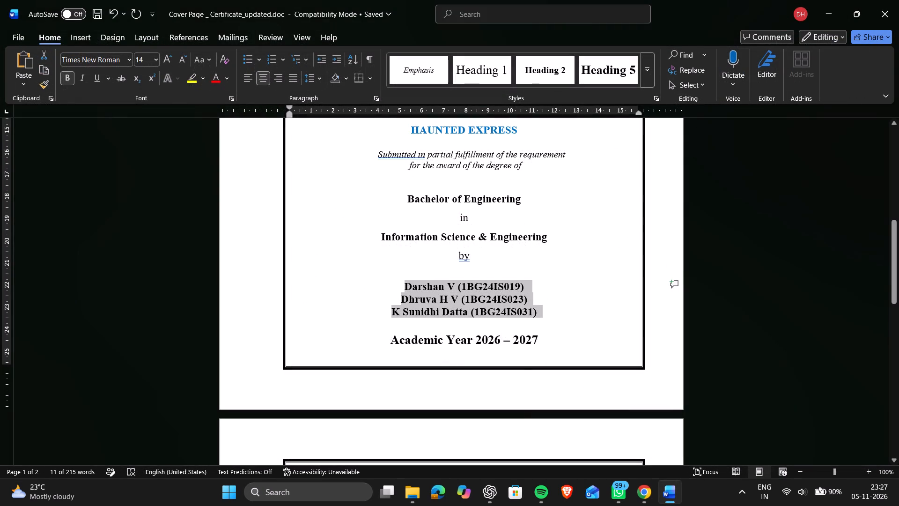
{"action": "left_click", "coordinate": [571, 234]}
{"action": "left_click", "coordinate": [898, 2]}
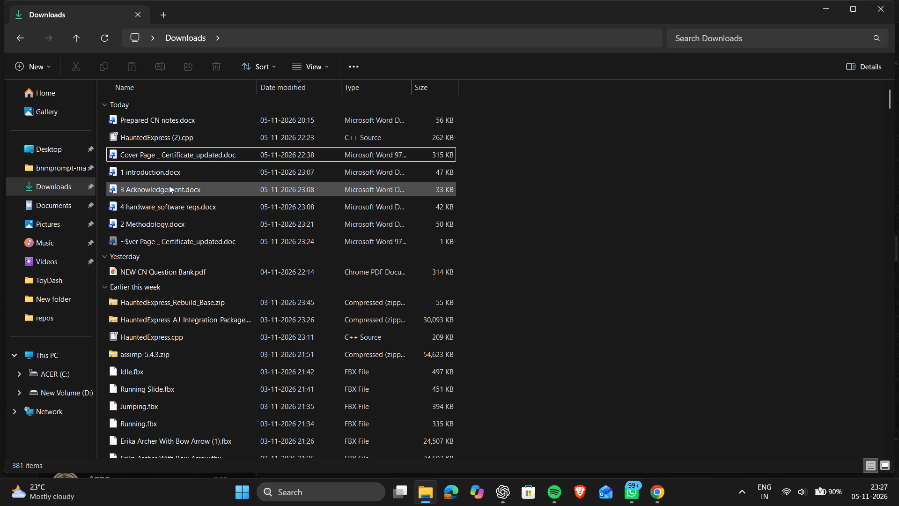
Open 4 hardware_software reqs.docx from the Downloads folder and enable editing.
{"action": "double_click", "coordinate": [164, 208]}
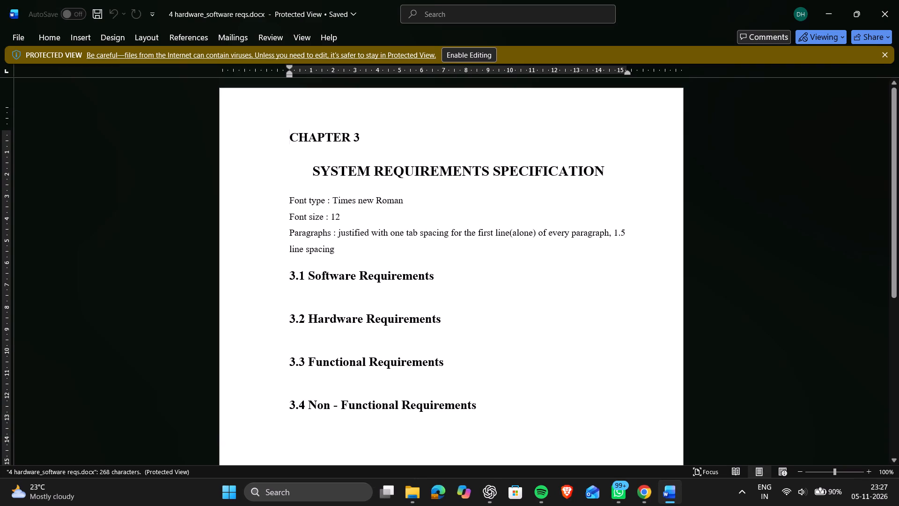
{"action": "left_click", "coordinate": [479, 58]}
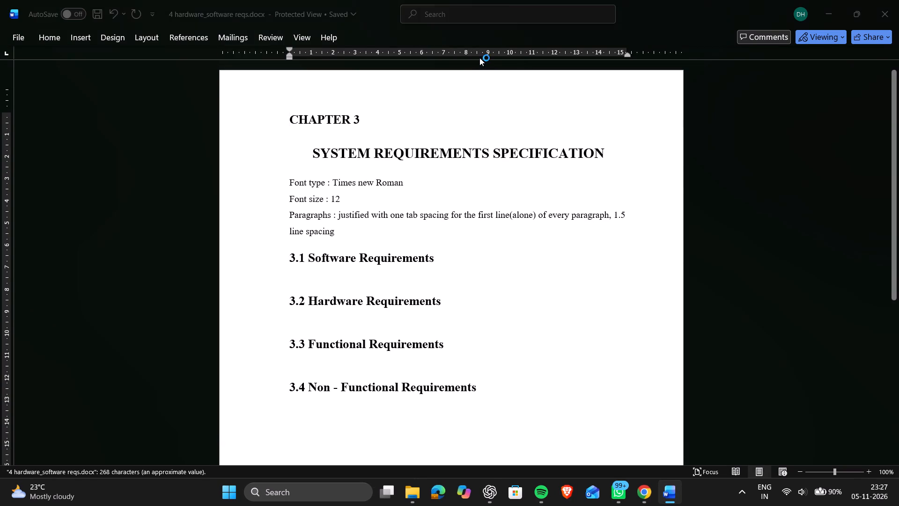
Copy the Chapter 3 title SYSTEM REQUIREMENTS SPECIFICATION.
{"action": "scroll", "coordinate": [372, 233], "scroll_direction": "down", "scroll_amount": 1}
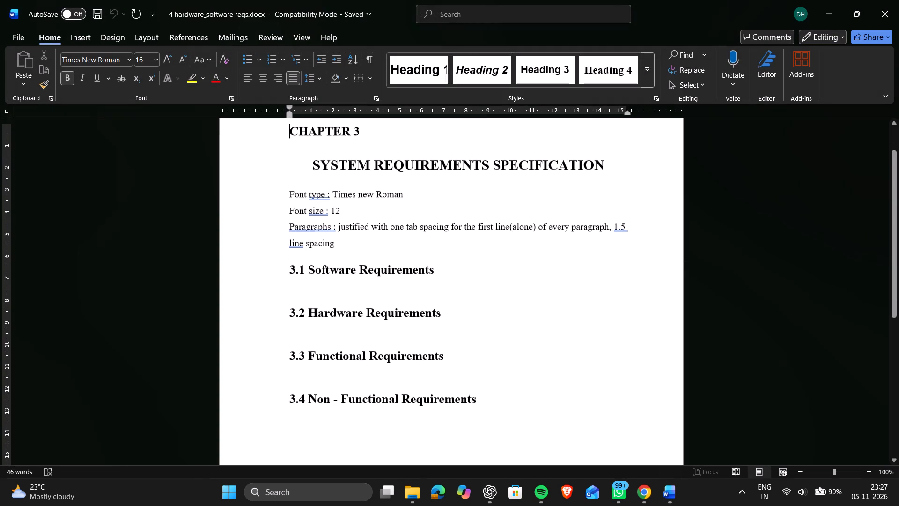
{"action": "left_click_drag", "start_coordinate": [311, 158], "coordinate": [595, 151]}
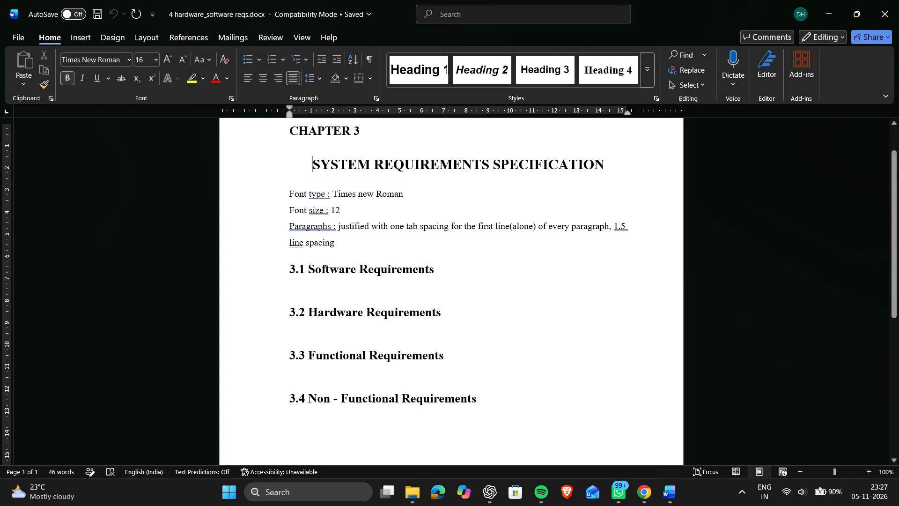
{"action": "left_click_drag", "start_coordinate": [595, 151], "coordinate": [600, 160]}
{"action": "key", "text": "ctrl+c"}
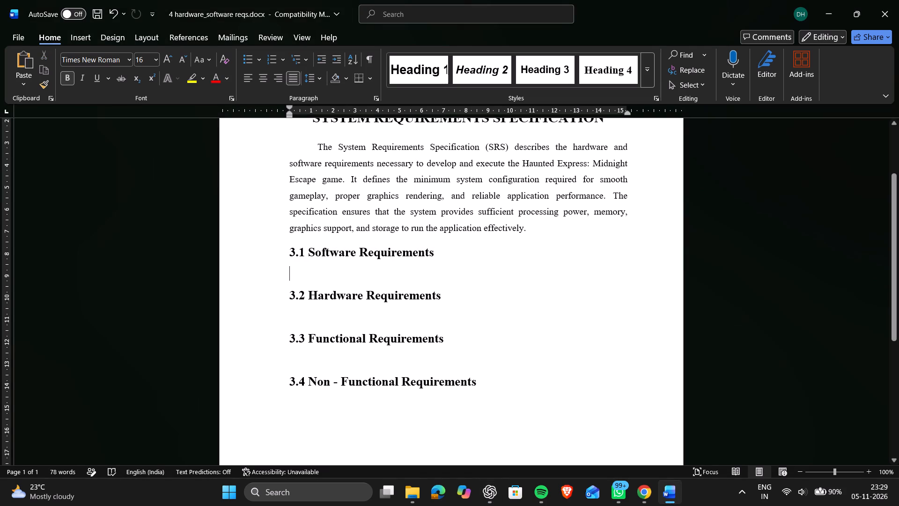
{"action": "key", "text": "ctrl+v"}
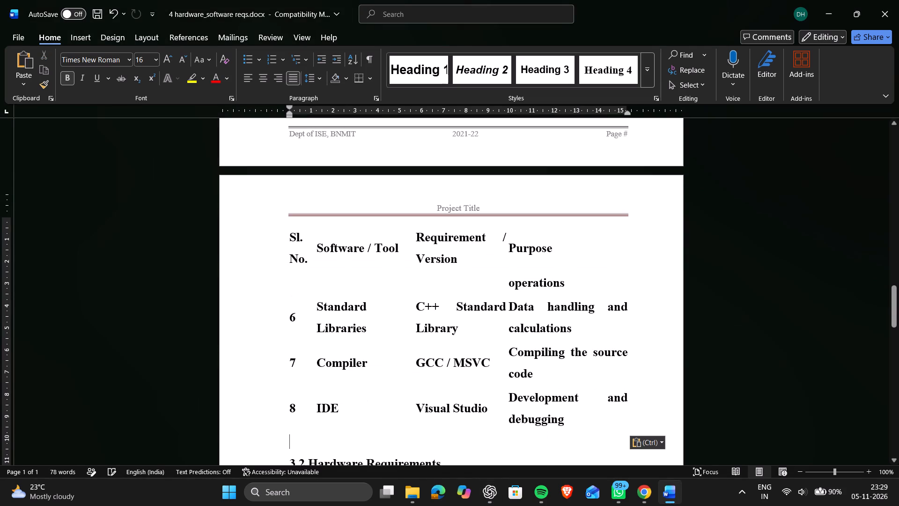
{"action": "key", "text": "ctrl+z"}
{"action": "scroll", "coordinate": [351, 155], "scroll_direction": "up", "scroll_amount": 2}
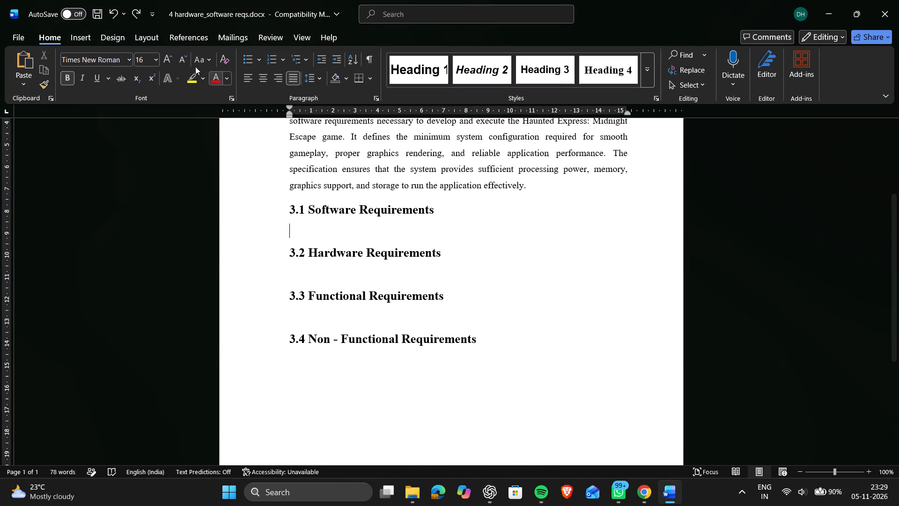
{"action": "left_click", "coordinate": [157, 60]}
{"action": "left_click", "coordinate": [149, 132]}
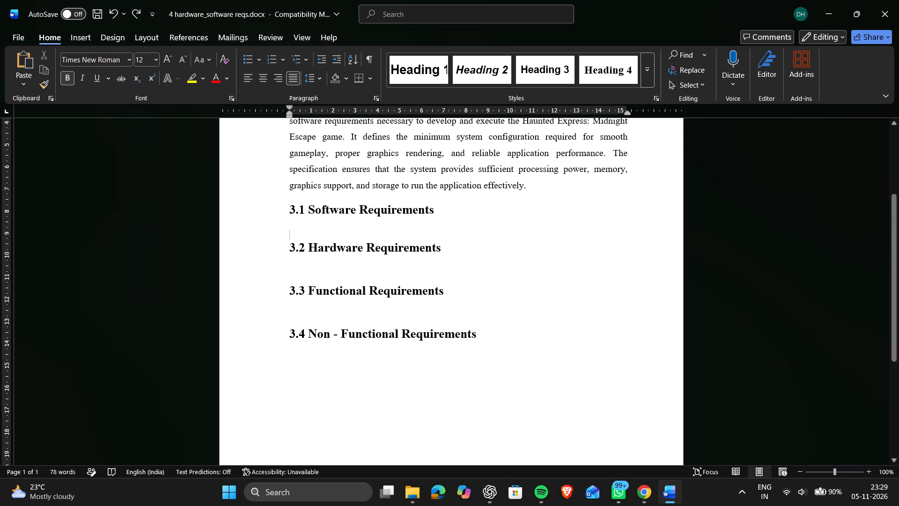
{"action": "key", "text": "ctrl+b"}
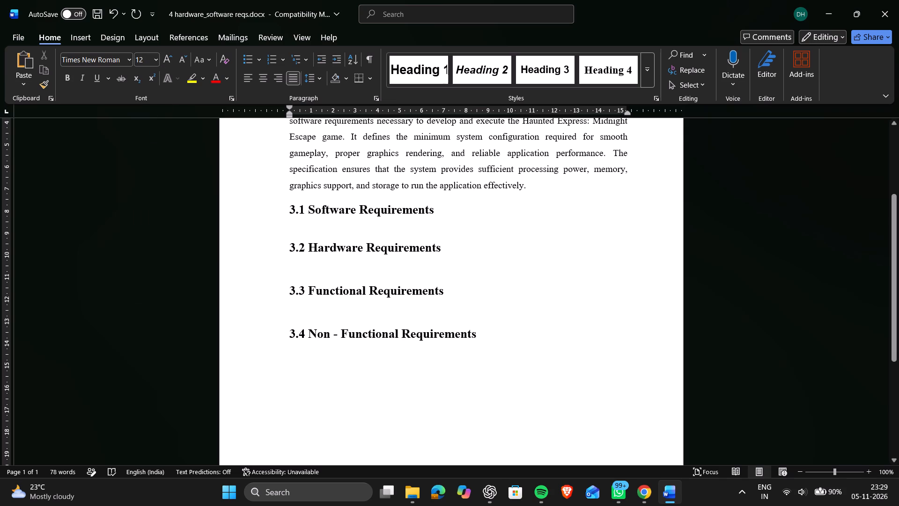
{"action": "key", "text": "ctrl+v"}
{"action": "scroll", "coordinate": [490, 280], "scroll_direction": "up", "scroll_amount": 2}
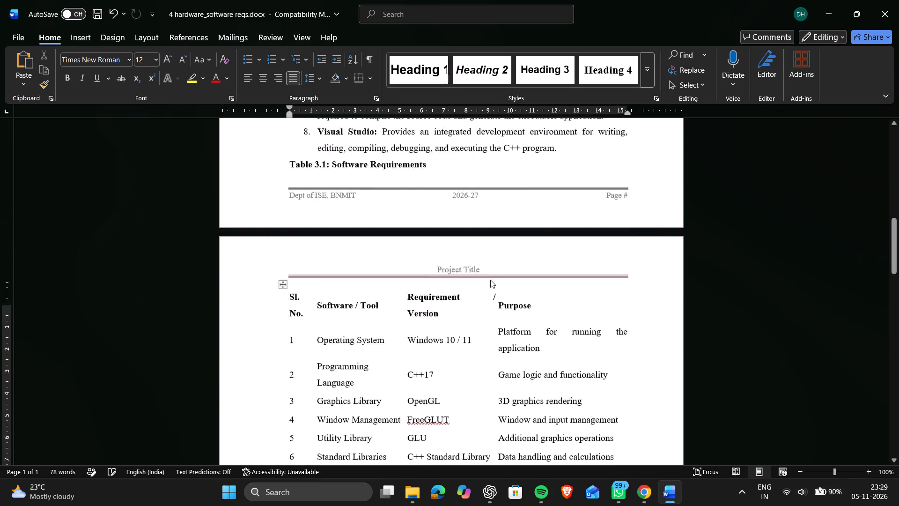
Add blank lines after the Visual Studio item to push the Table 3.1 caption onto the next page.
{"action": "scroll", "coordinate": [490, 280], "scroll_direction": "up", "scroll_amount": 3}
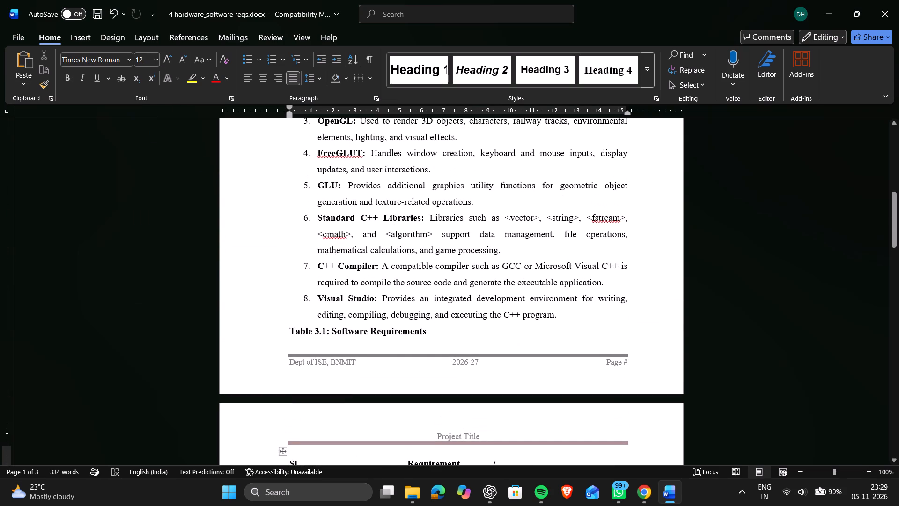
{"action": "left_click", "coordinate": [556, 314]}
{"action": "key", "text": "Return"}
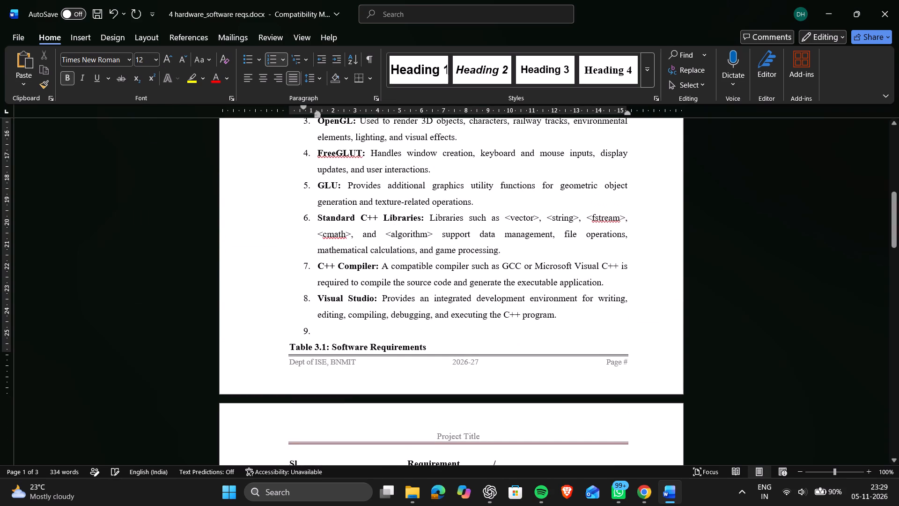
{"action": "key", "text": "Return"}
{"action": "key", "text": "Return"}
Delete the slash from the "Requirement / Version" column header of Table 3.1.
{"action": "scroll", "coordinate": [404, 379], "scroll_direction": "down", "scroll_amount": 3}
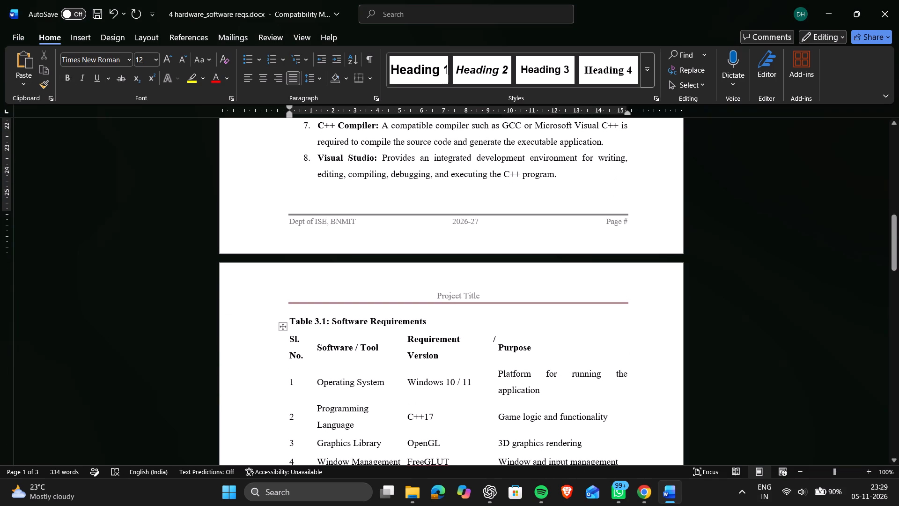
{"action": "scroll", "coordinate": [473, 343], "scroll_direction": "down", "scroll_amount": 1}
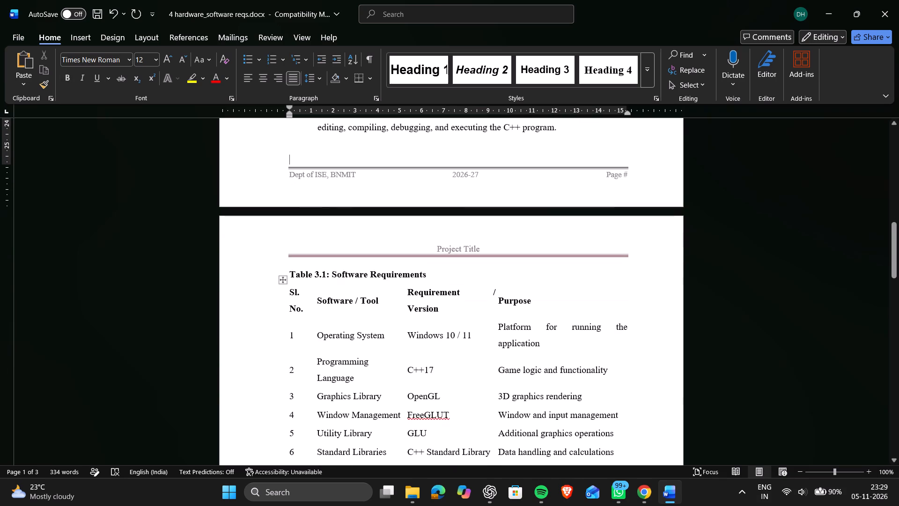
{"action": "left_click", "coordinate": [497, 291]}
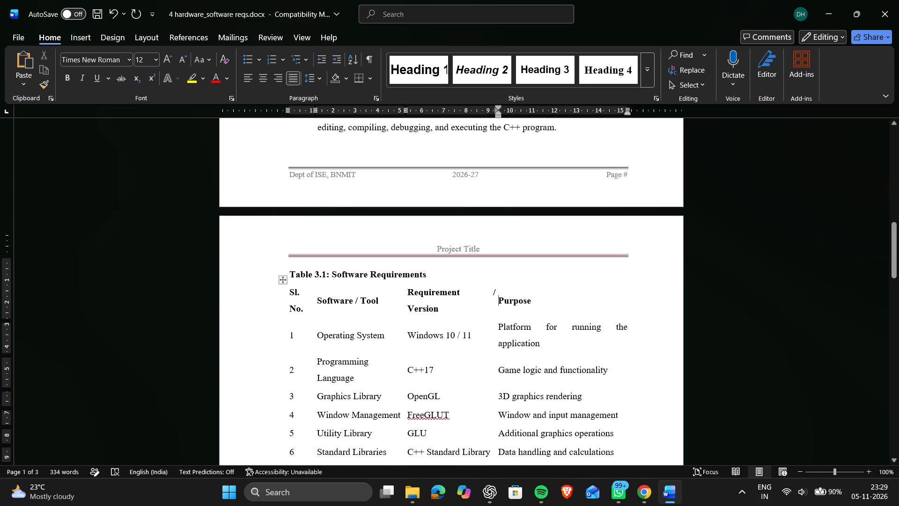
{"action": "left_click", "coordinate": [498, 286]}
{"action": "left_click", "coordinate": [496, 290]}
{"action": "left_click", "coordinate": [494, 290]}
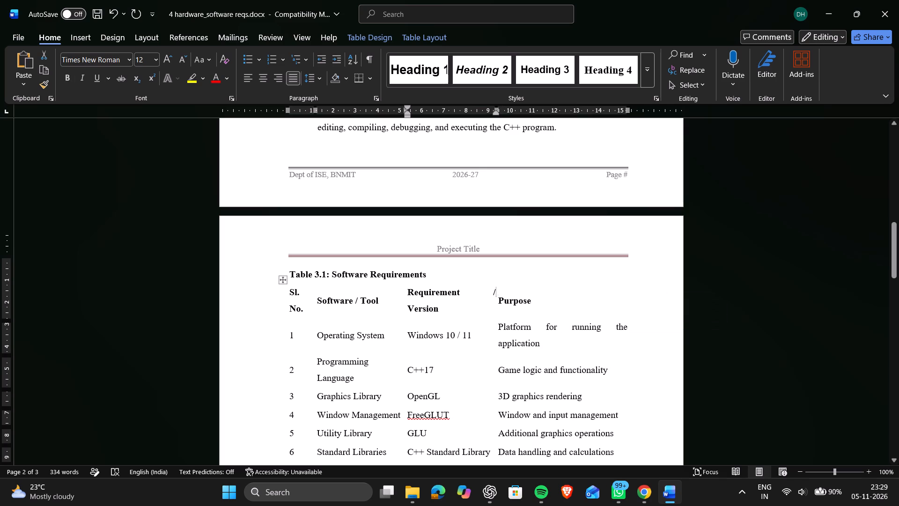
{"action": "key", "text": "BackSpace"}
Apply a bottom border to the whole Table 3.1: Software Requirements.
{"action": "scroll", "coordinate": [522, 298], "scroll_direction": "down", "scroll_amount": 1}
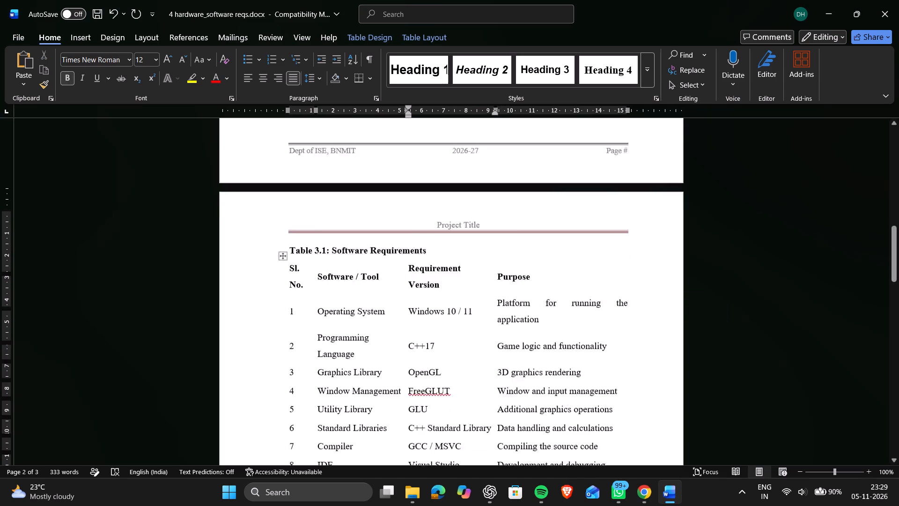
{"action": "scroll", "coordinate": [522, 298], "scroll_direction": "down", "scroll_amount": 1}
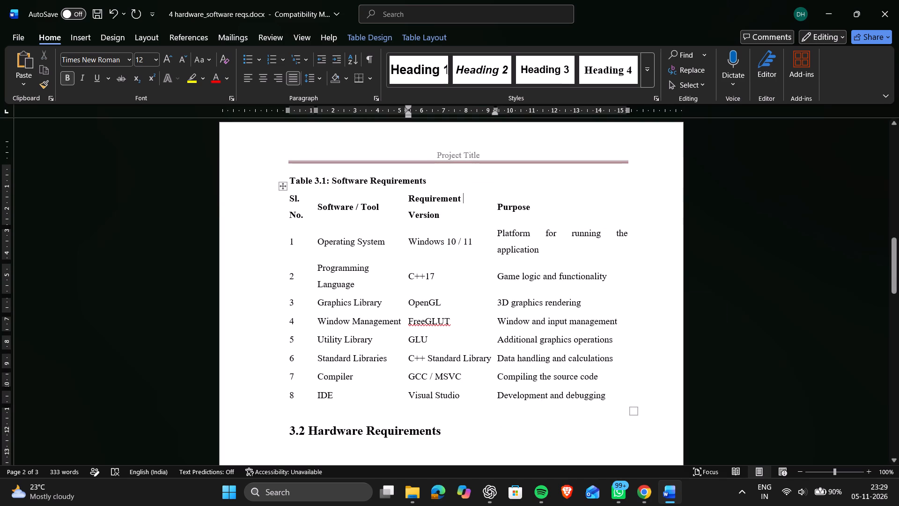
{"action": "scroll", "coordinate": [358, 235], "scroll_direction": "down", "scroll_amount": 1}
{"action": "scroll", "coordinate": [376, 285], "scroll_direction": "down", "scroll_amount": 1}
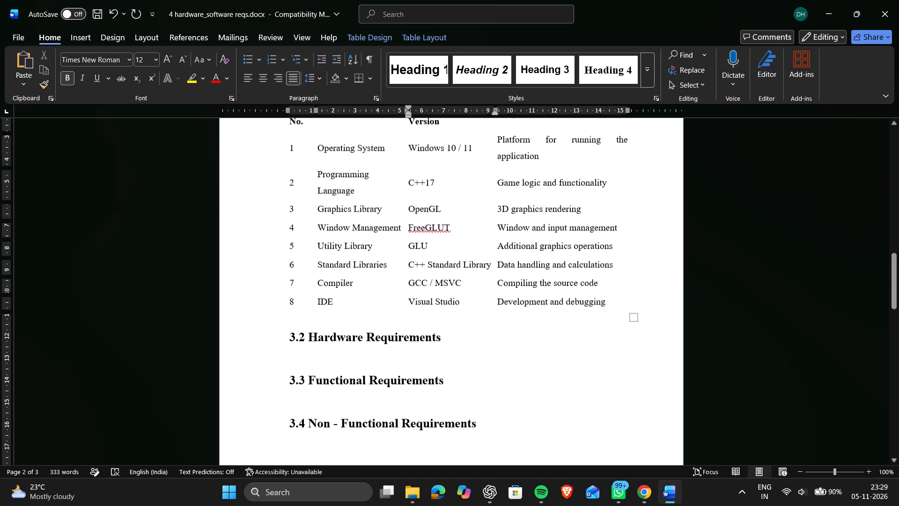
{"action": "scroll", "coordinate": [479, 289], "scroll_direction": "up", "scroll_amount": 3}
{"action": "scroll", "coordinate": [488, 294], "scroll_direction": "down", "scroll_amount": 1}
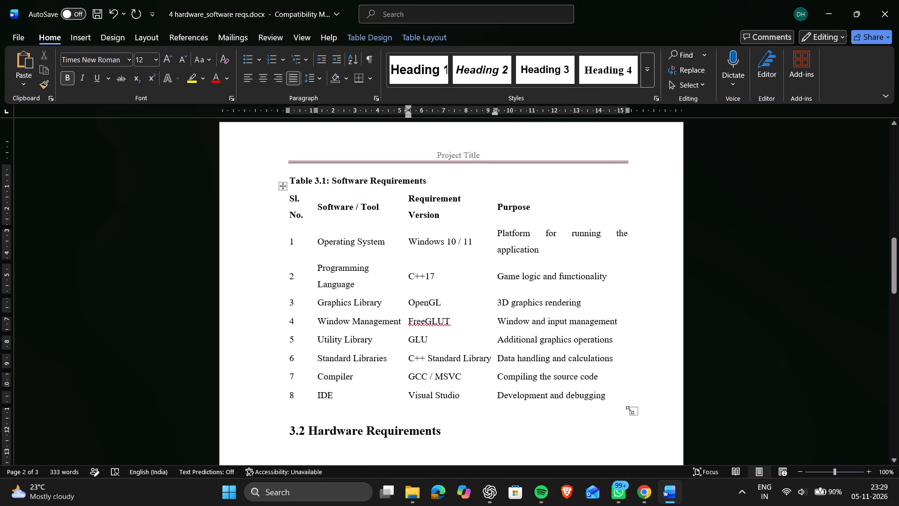
{"action": "left_click", "coordinate": [630, 410]}
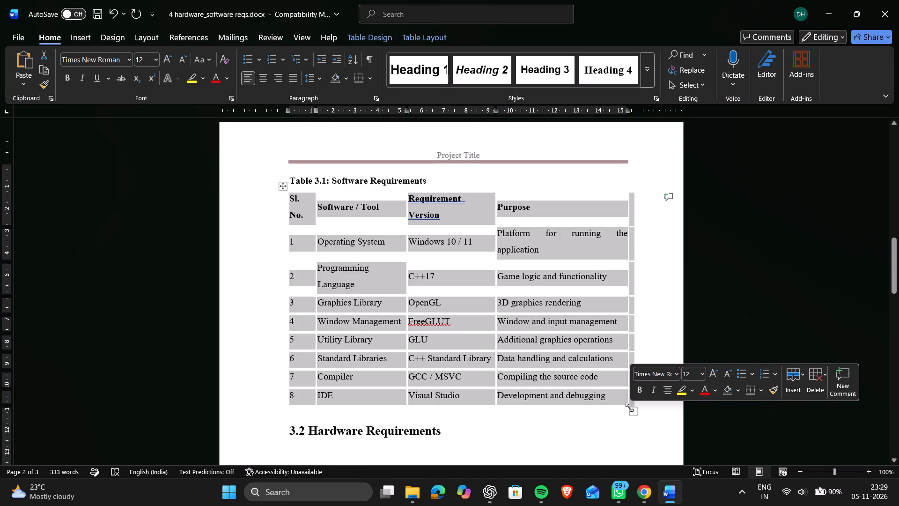
{"action": "left_click", "coordinate": [752, 384]}
{"action": "left_click", "coordinate": [592, 432]}
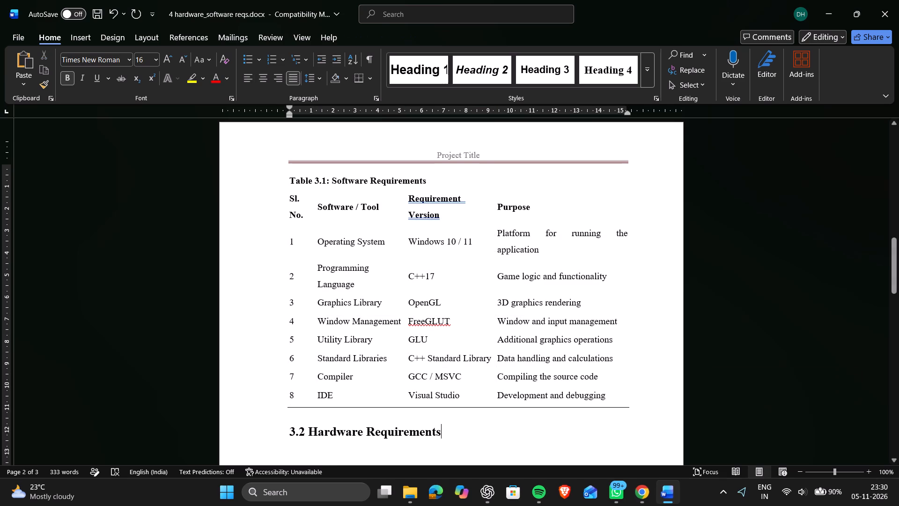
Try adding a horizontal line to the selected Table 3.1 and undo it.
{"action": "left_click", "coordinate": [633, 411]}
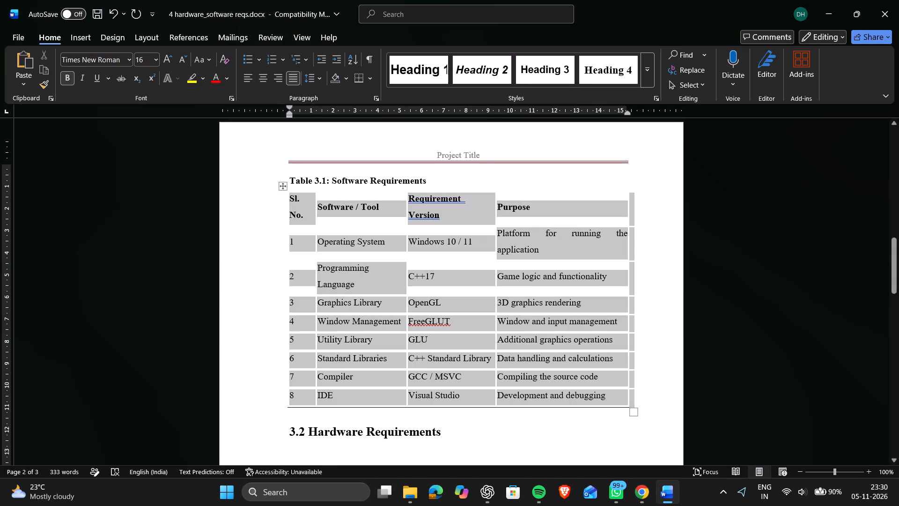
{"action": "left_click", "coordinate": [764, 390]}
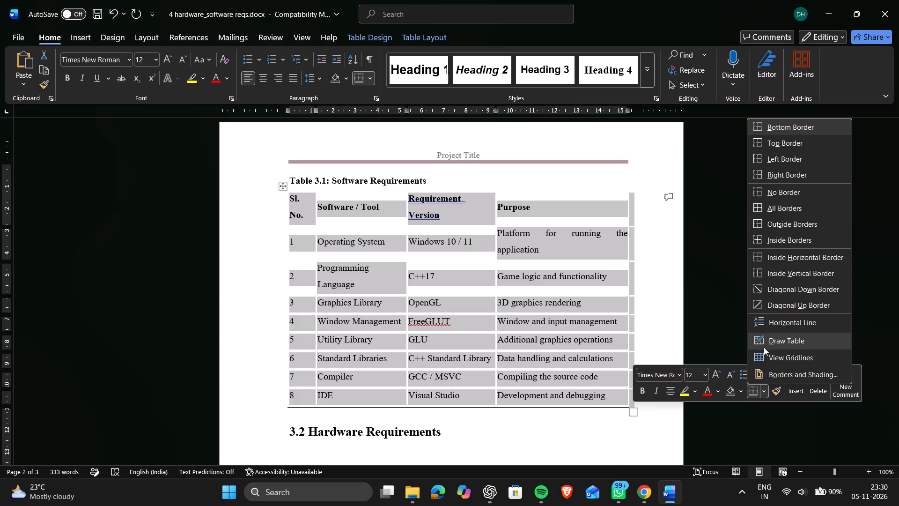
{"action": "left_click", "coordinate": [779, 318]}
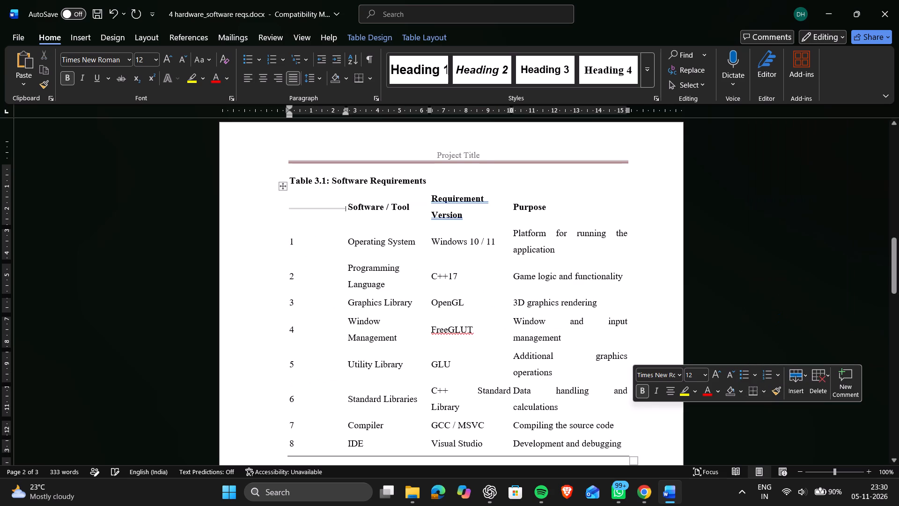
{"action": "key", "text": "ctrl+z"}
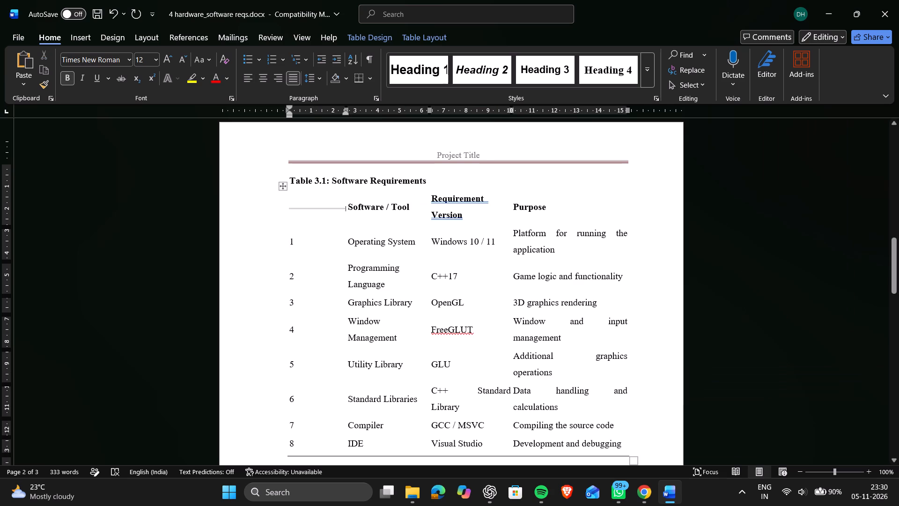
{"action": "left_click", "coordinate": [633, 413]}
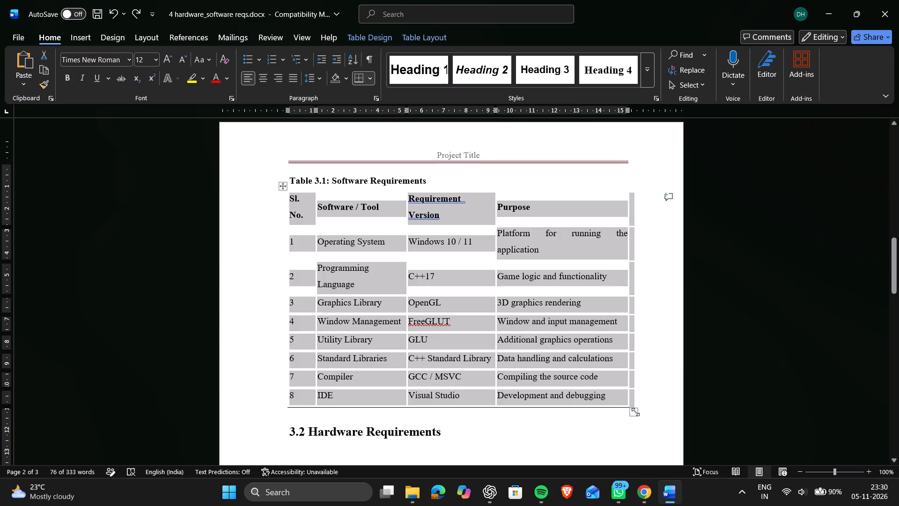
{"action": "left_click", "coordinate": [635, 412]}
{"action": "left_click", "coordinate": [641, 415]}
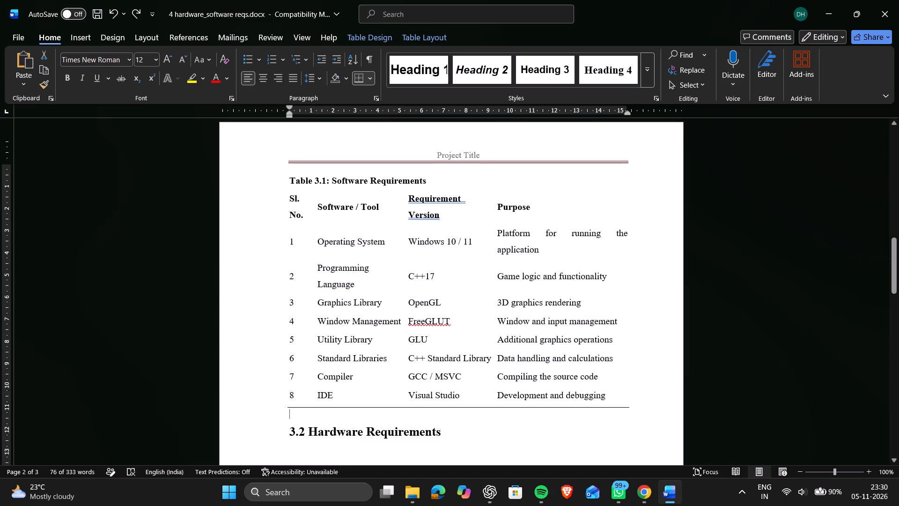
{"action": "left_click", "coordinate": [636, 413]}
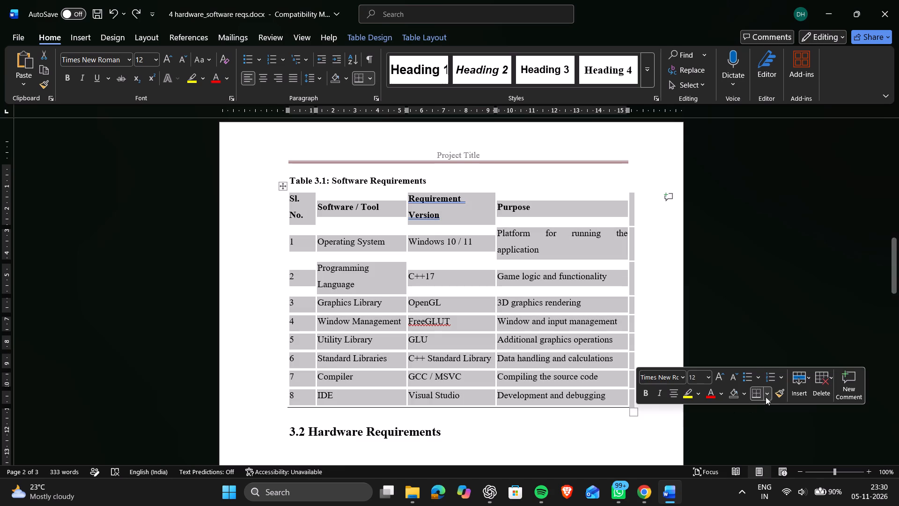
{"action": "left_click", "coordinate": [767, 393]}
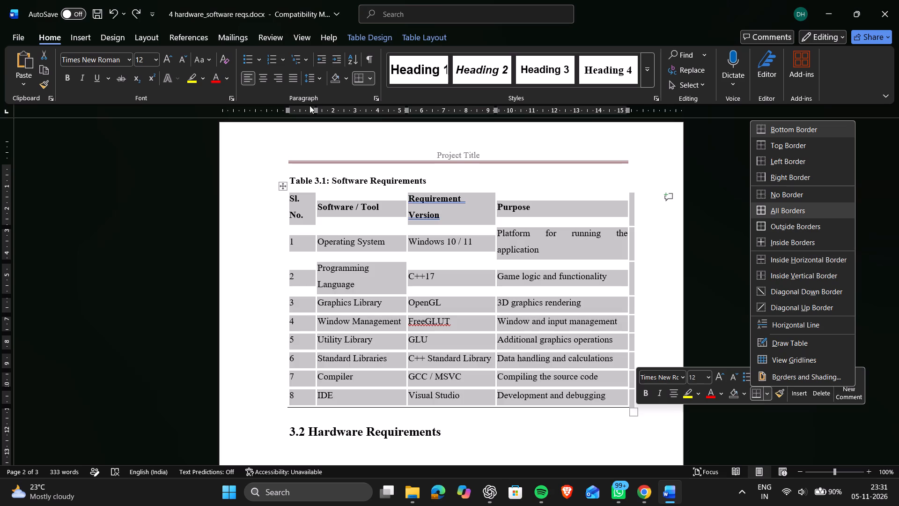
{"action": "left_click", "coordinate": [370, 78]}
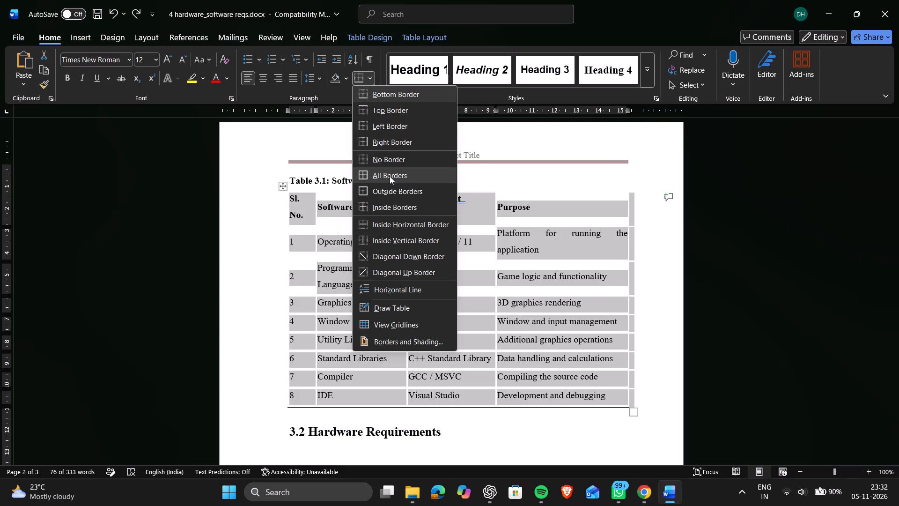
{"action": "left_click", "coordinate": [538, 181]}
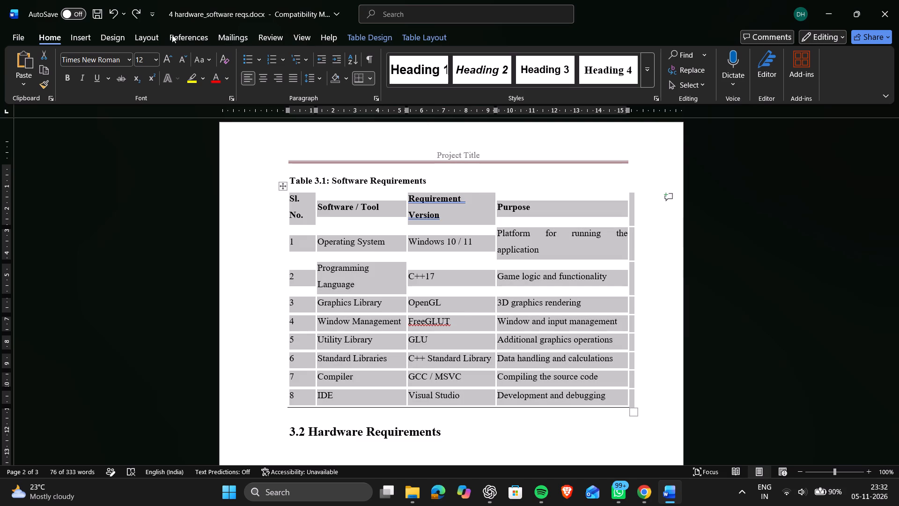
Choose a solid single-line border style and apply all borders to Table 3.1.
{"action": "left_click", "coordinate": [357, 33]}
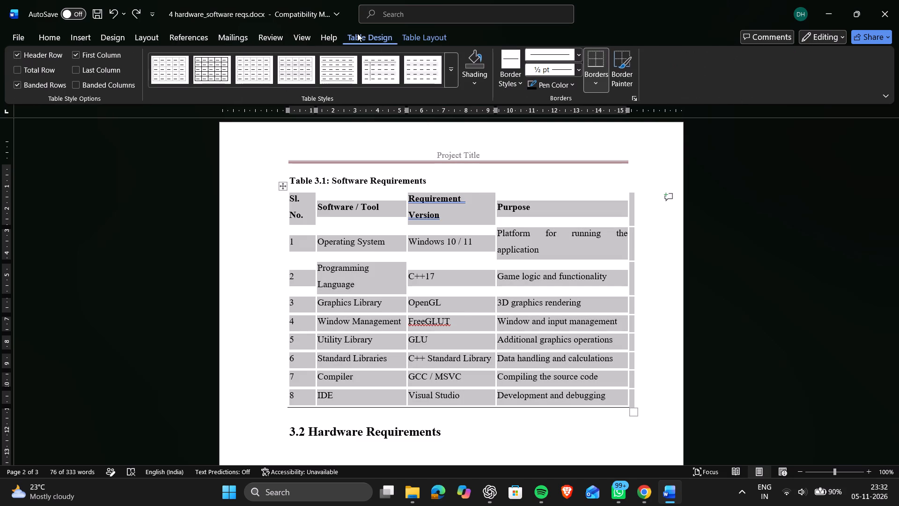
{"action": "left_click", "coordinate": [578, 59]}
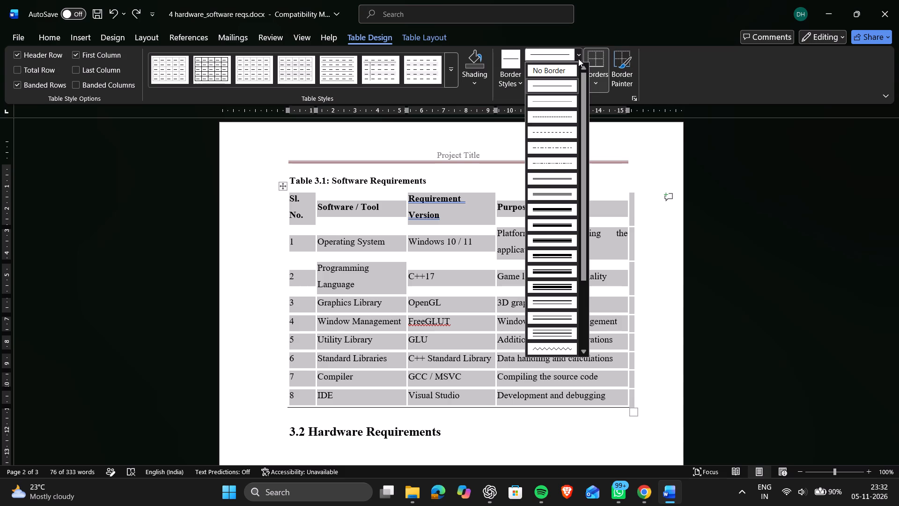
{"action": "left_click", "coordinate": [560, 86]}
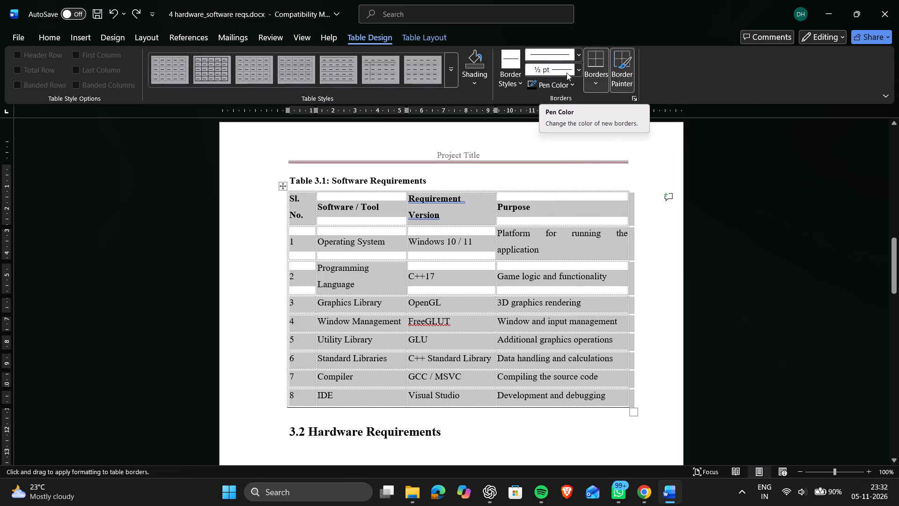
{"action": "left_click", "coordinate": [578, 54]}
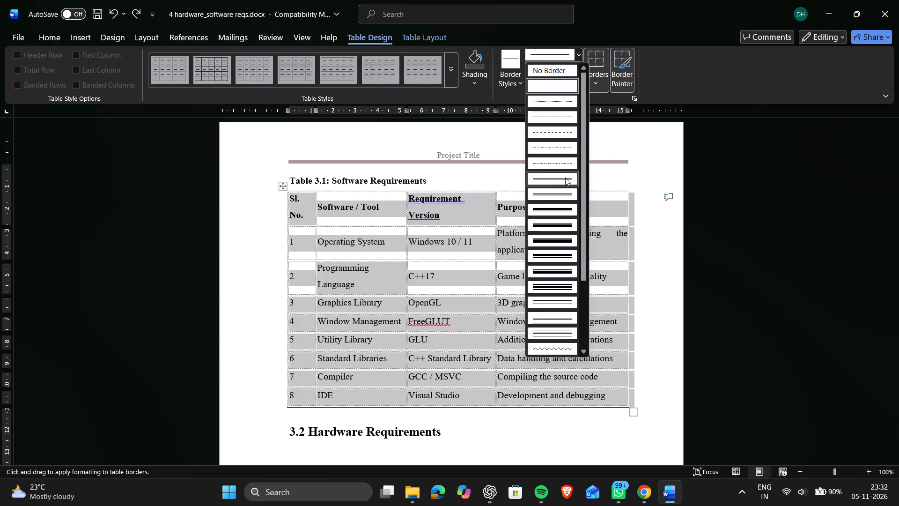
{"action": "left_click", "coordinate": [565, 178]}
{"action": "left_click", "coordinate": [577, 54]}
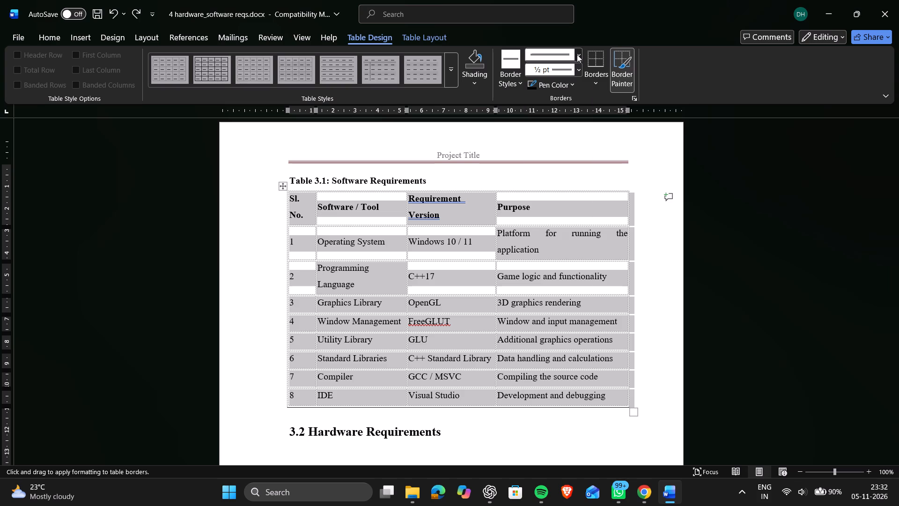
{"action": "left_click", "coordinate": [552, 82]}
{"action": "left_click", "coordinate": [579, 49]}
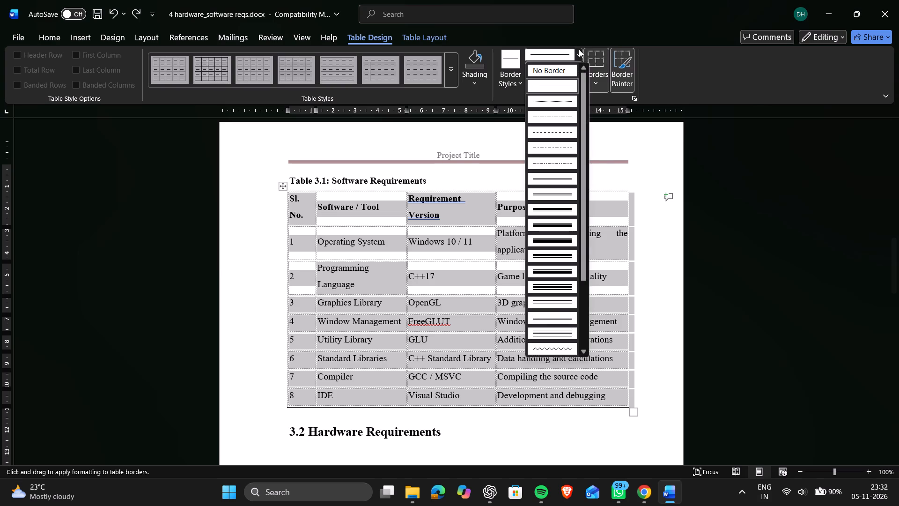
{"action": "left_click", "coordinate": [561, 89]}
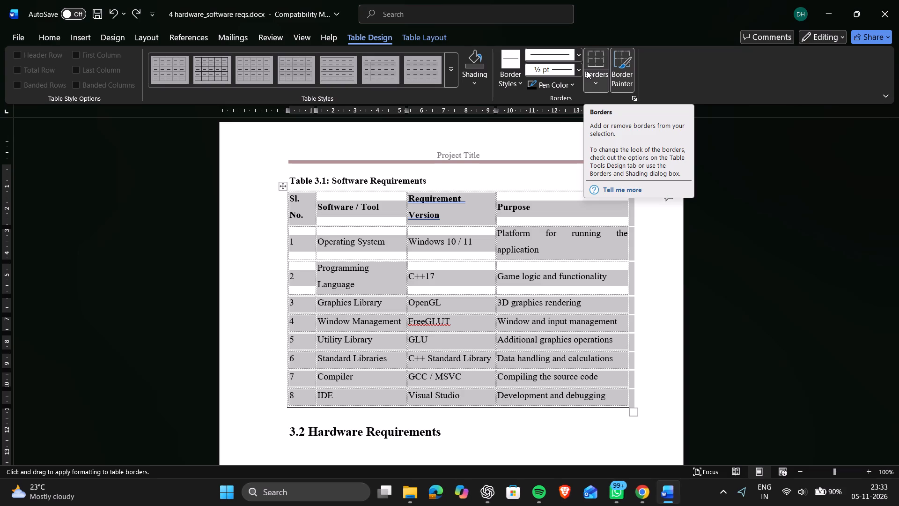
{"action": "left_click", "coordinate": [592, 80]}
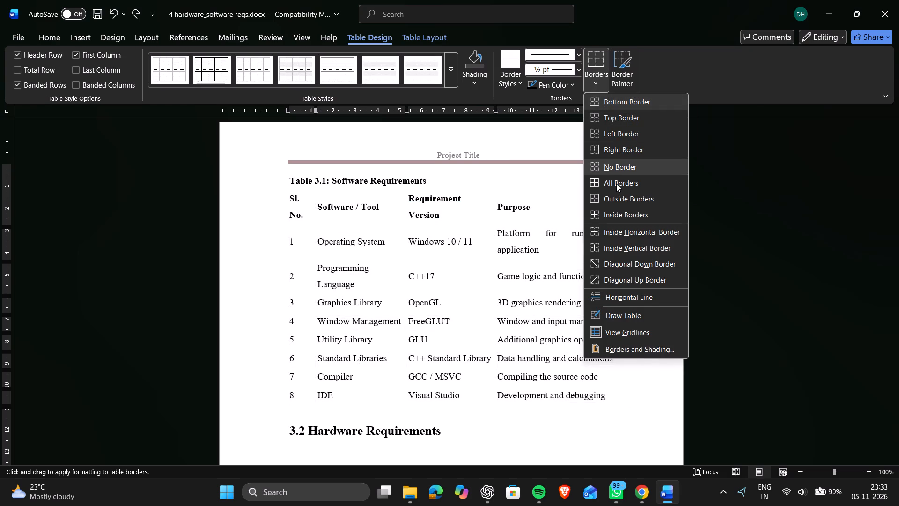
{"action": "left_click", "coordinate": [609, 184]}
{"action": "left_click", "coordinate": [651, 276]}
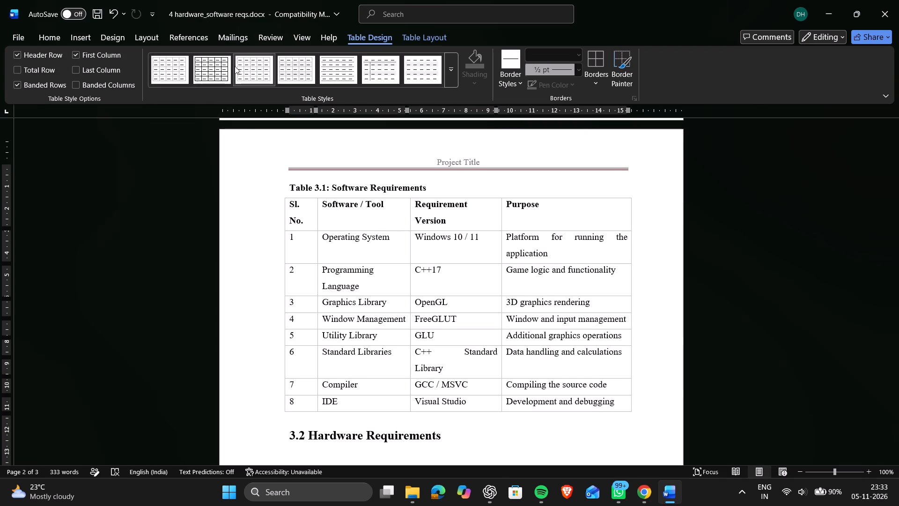
Apply the plain grid table style with black cell borders to Table 3.1.
{"action": "left_click", "coordinate": [226, 72]}
{"action": "left_click", "coordinate": [553, 431]}
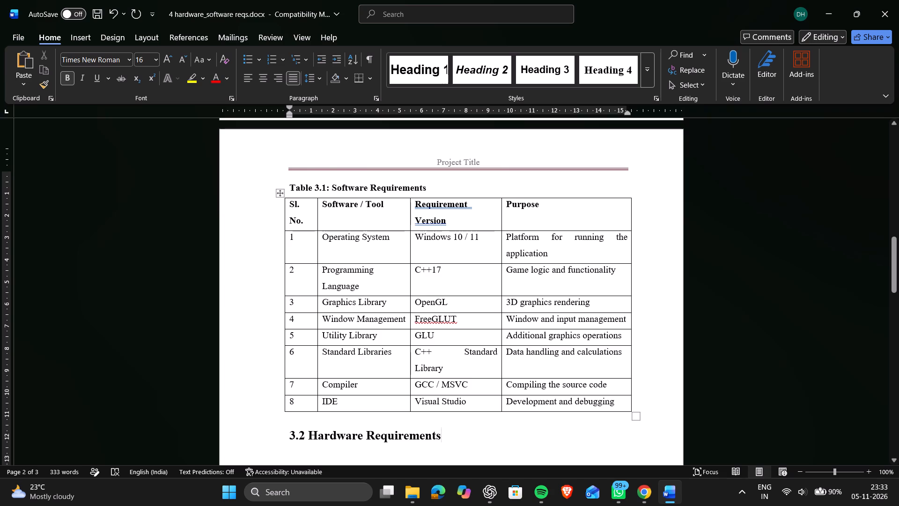
Review the layout of Section 3.1, from its introduction and numbered list through Table 3.1.
{"action": "scroll", "coordinate": [461, 332], "scroll_direction": "down", "scroll_amount": 2}
{"action": "scroll", "coordinate": [461, 331], "scroll_direction": "up", "scroll_amount": 9}
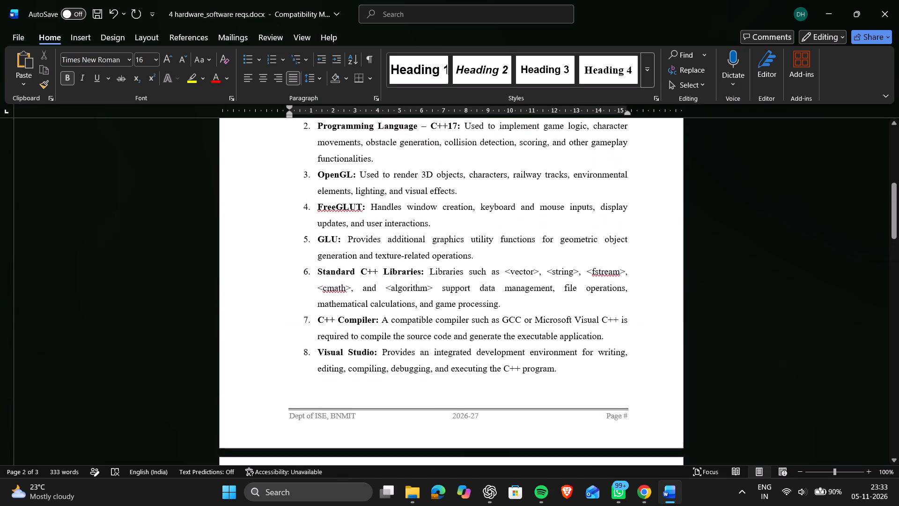
{"action": "scroll", "coordinate": [453, 314], "scroll_direction": "up", "scroll_amount": 3}
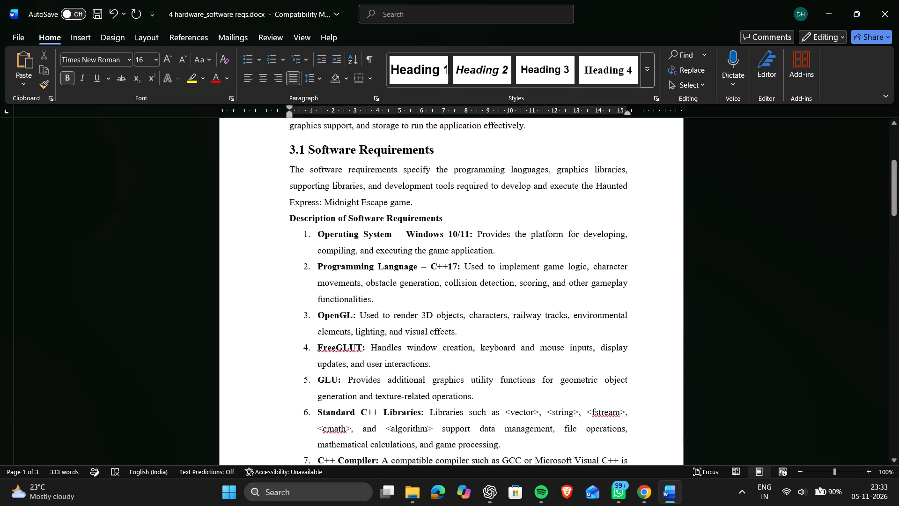
{"action": "scroll", "coordinate": [453, 313], "scroll_direction": "down", "scroll_amount": 2}
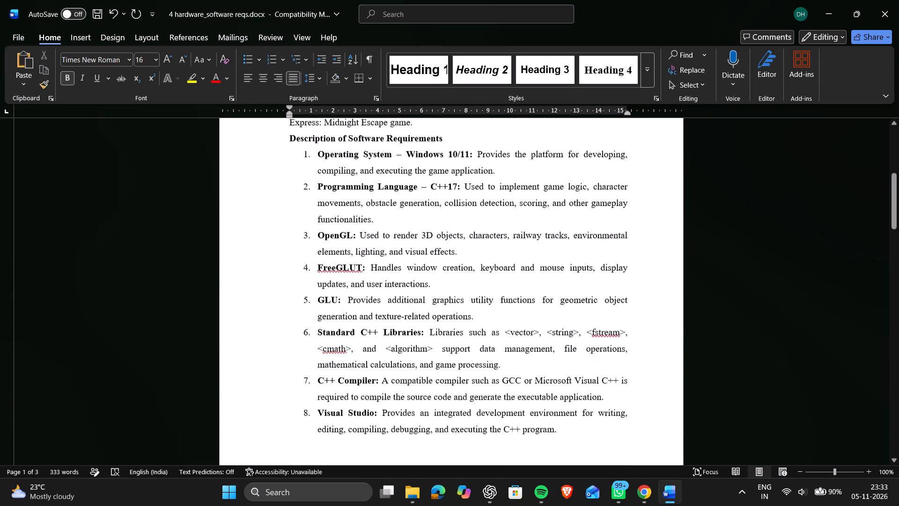
{"action": "scroll", "coordinate": [453, 313], "scroll_direction": "down", "scroll_amount": 6}
{"action": "scroll", "coordinate": [453, 313], "scroll_direction": "up", "scroll_amount": 2}
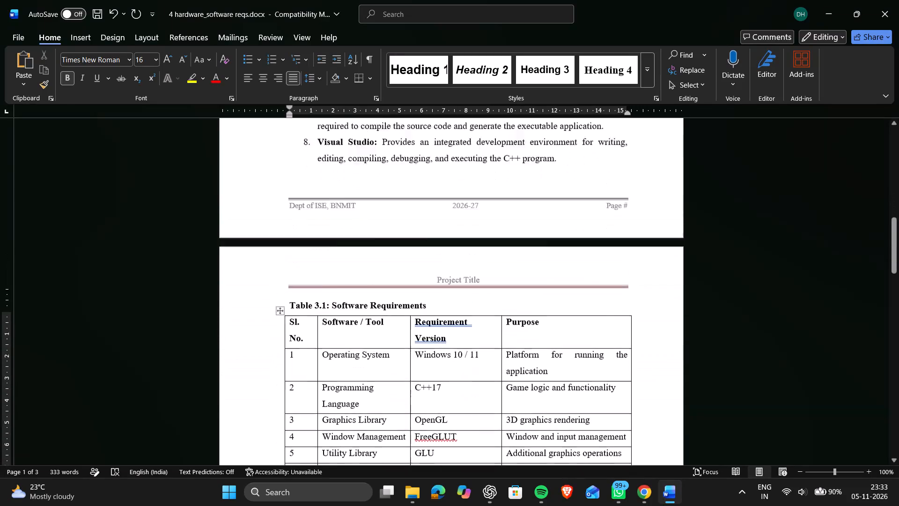
{"action": "scroll", "coordinate": [453, 313], "scroll_direction": "up", "scroll_amount": 6}
{"action": "scroll", "coordinate": [453, 313], "scroll_direction": "down", "scroll_amount": 10}
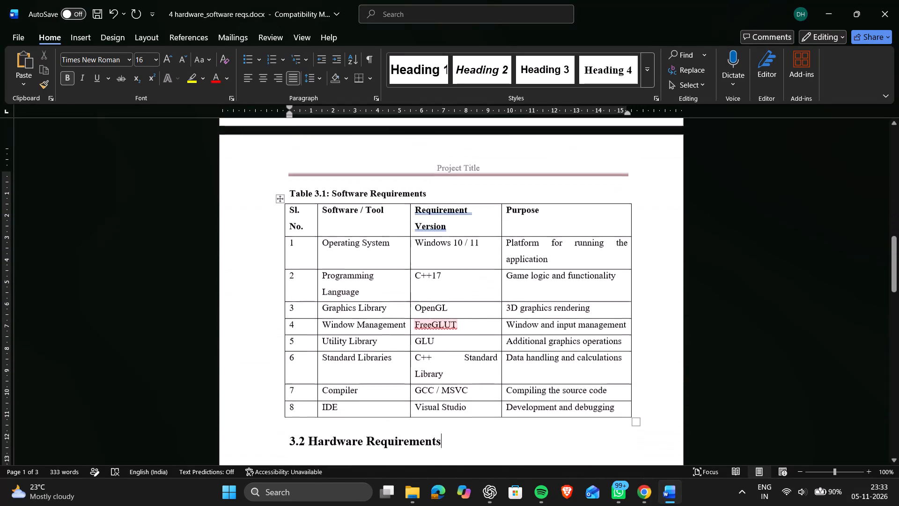
{"action": "scroll", "coordinate": [433, 361], "scroll_direction": "down", "scroll_amount": 5}
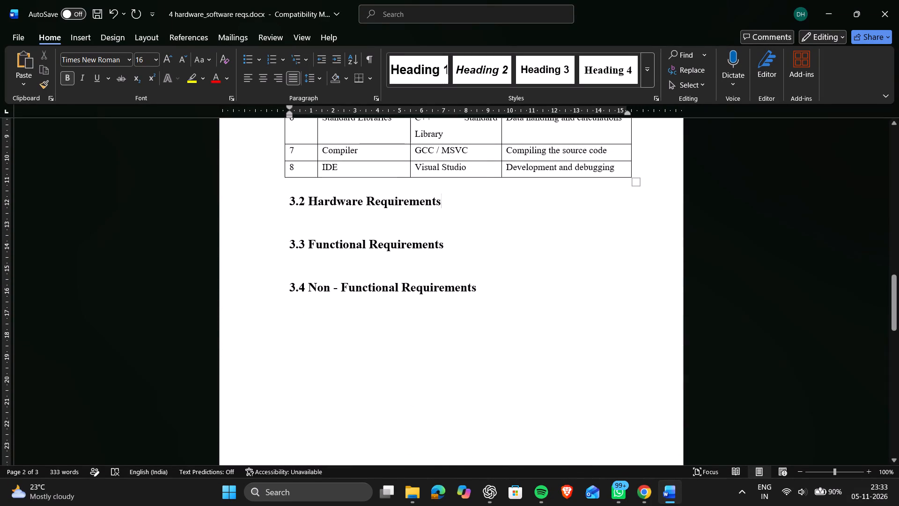
{"action": "left_click_drag", "start_coordinate": [453, 199], "coordinate": [289, 206]}
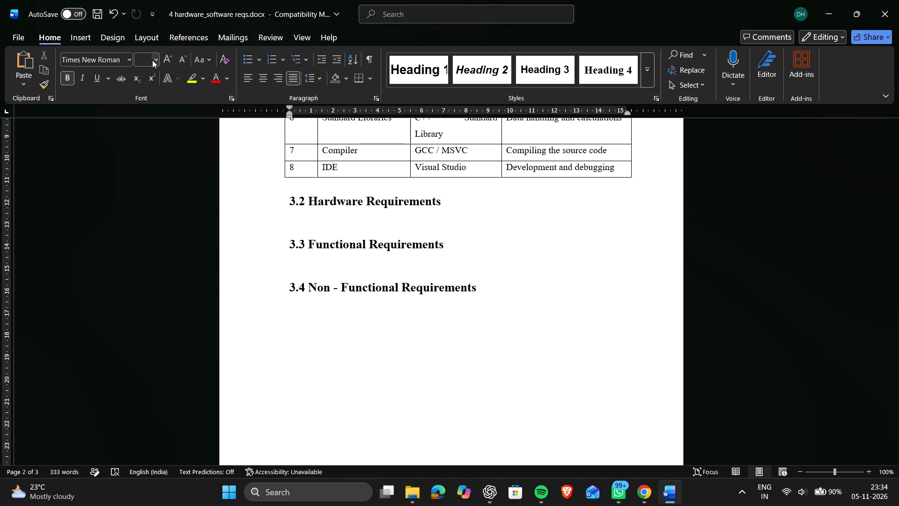
{"action": "left_click", "coordinate": [155, 59]}
{"action": "left_click", "coordinate": [148, 129]}
{"action": "key", "text": "ctrl+b"}
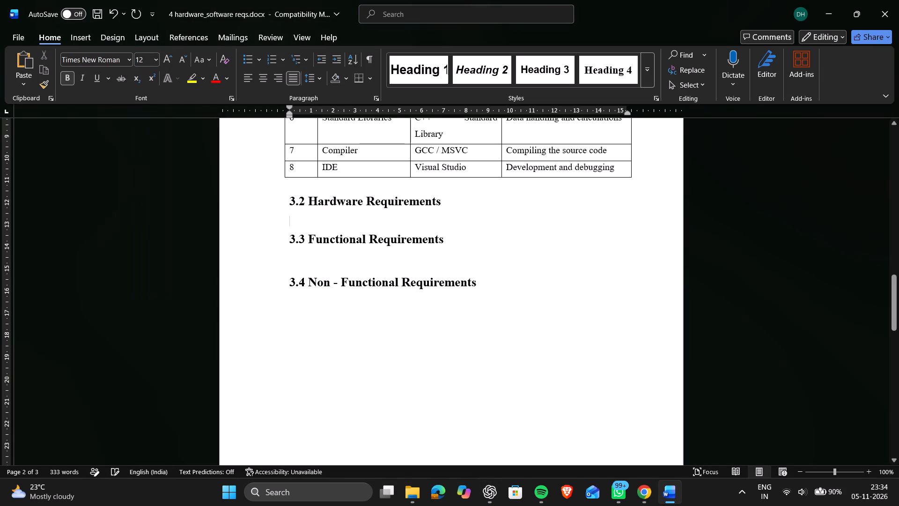
{"action": "key", "text": "ctrl+v"}
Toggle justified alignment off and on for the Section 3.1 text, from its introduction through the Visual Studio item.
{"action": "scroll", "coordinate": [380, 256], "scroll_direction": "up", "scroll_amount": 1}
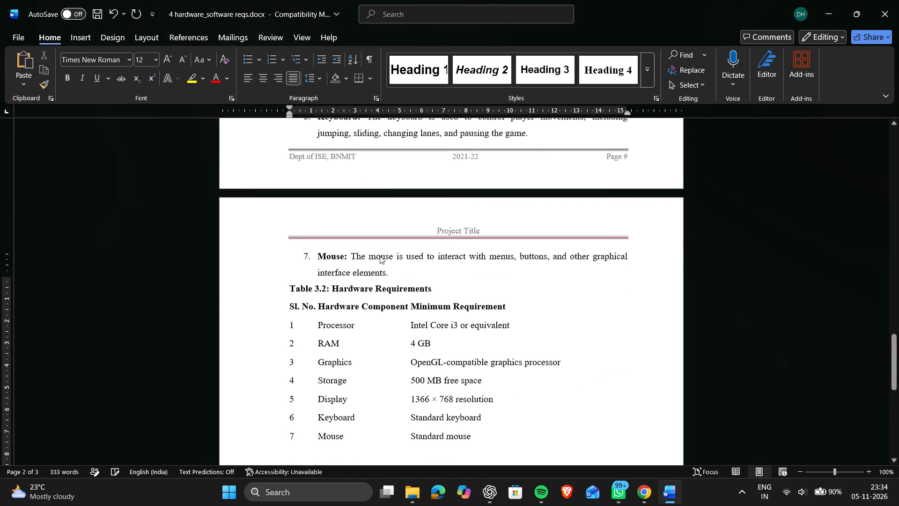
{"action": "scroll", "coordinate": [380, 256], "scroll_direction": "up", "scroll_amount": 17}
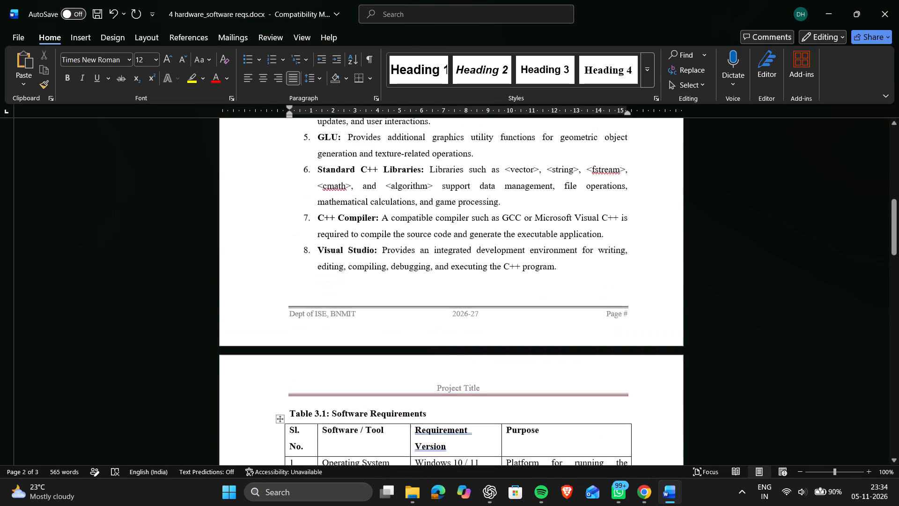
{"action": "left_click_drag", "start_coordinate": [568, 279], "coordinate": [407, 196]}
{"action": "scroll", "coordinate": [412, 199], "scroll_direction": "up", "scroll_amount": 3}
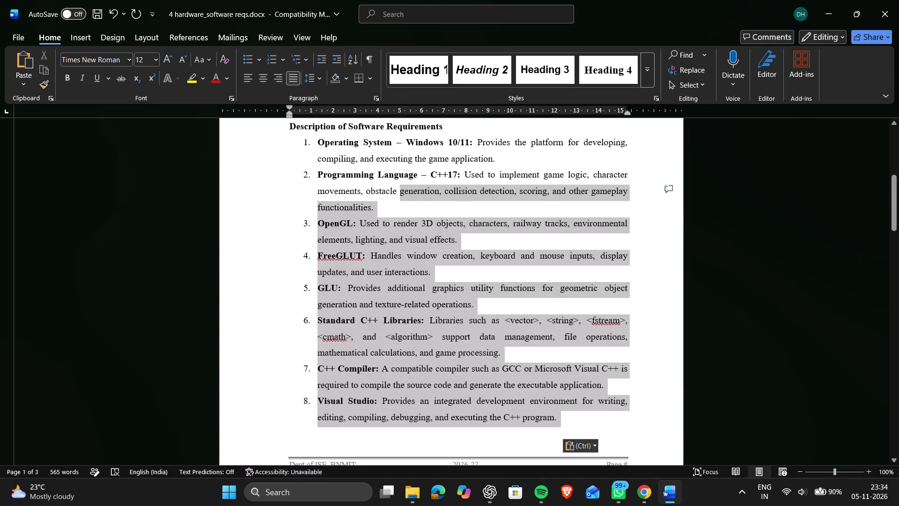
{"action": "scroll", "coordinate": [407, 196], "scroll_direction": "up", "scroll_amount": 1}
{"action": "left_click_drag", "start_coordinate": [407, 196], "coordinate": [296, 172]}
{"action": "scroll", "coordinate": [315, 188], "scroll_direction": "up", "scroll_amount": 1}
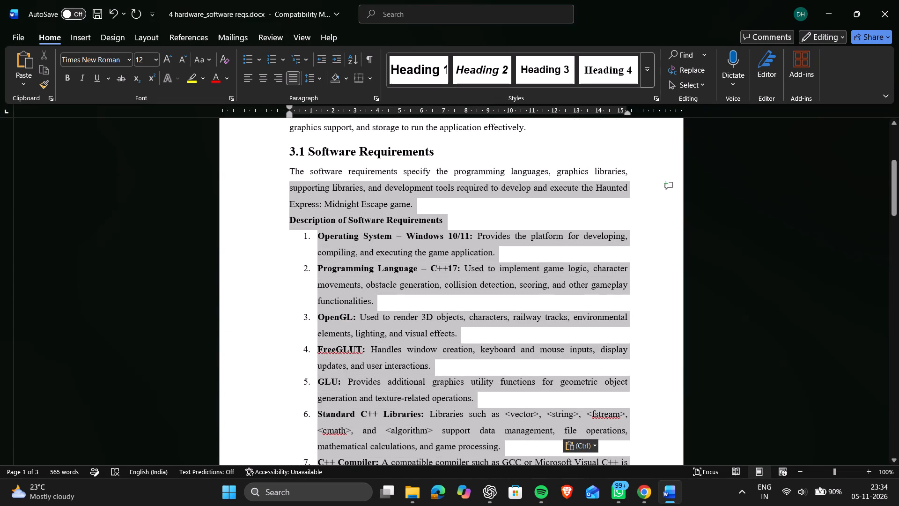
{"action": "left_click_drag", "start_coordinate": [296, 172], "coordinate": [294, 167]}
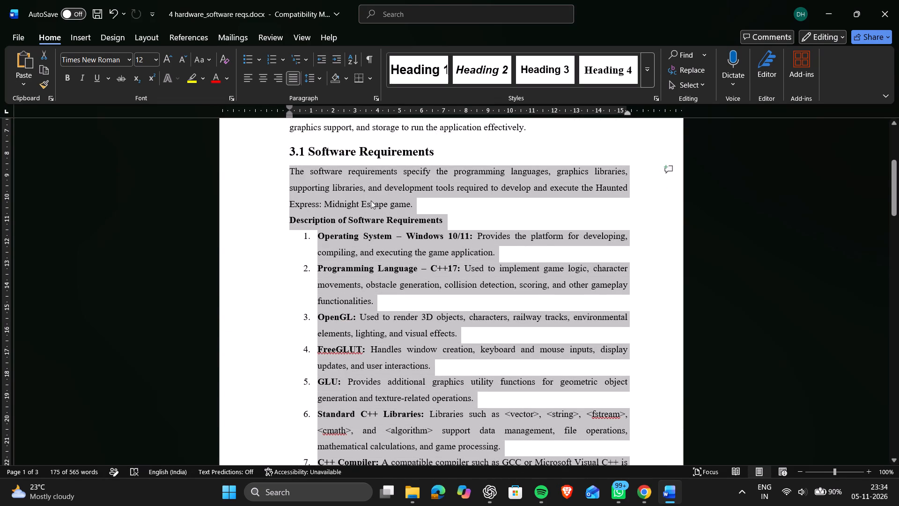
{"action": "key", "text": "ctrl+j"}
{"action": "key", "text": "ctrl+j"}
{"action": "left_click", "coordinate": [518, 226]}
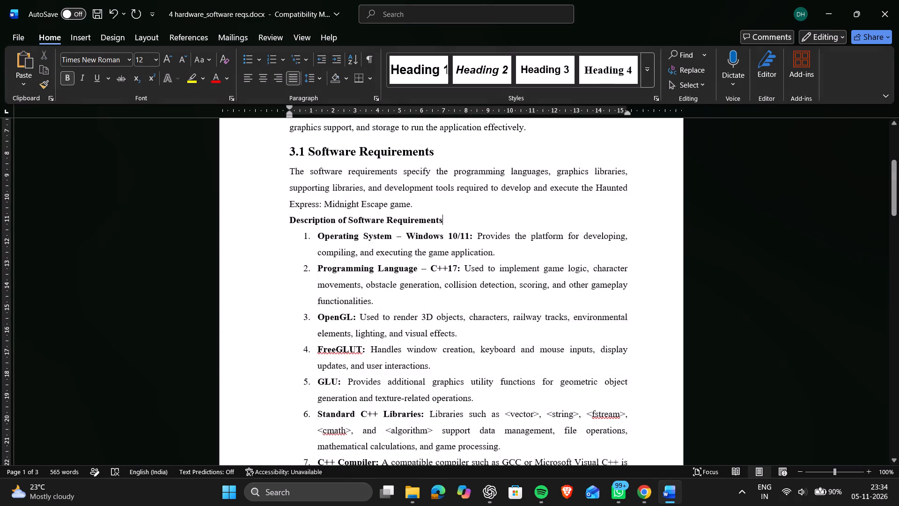
Indent the first line of the introductory paragraph under 3.2 Hardware Requirements.
{"action": "scroll", "coordinate": [518, 226], "scroll_direction": "down", "scroll_amount": 15}
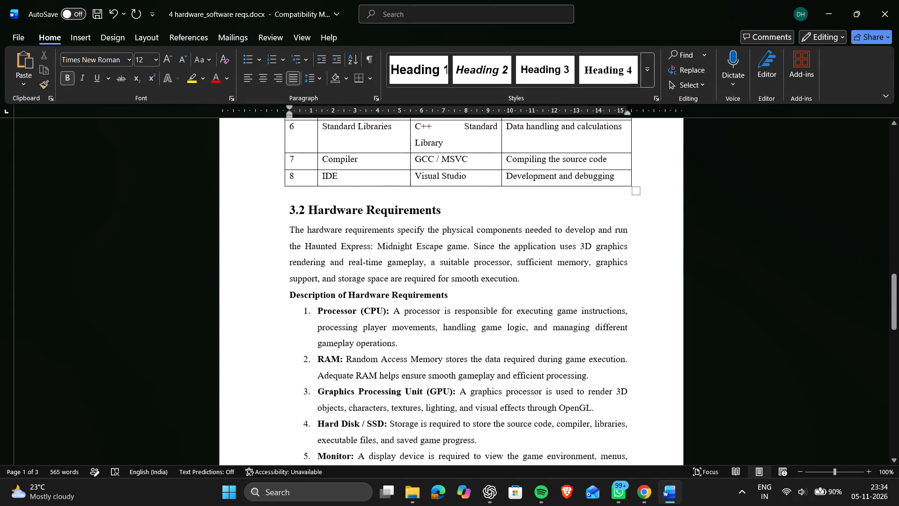
{"action": "scroll", "coordinate": [400, 251], "scroll_direction": "down", "scroll_amount": 1}
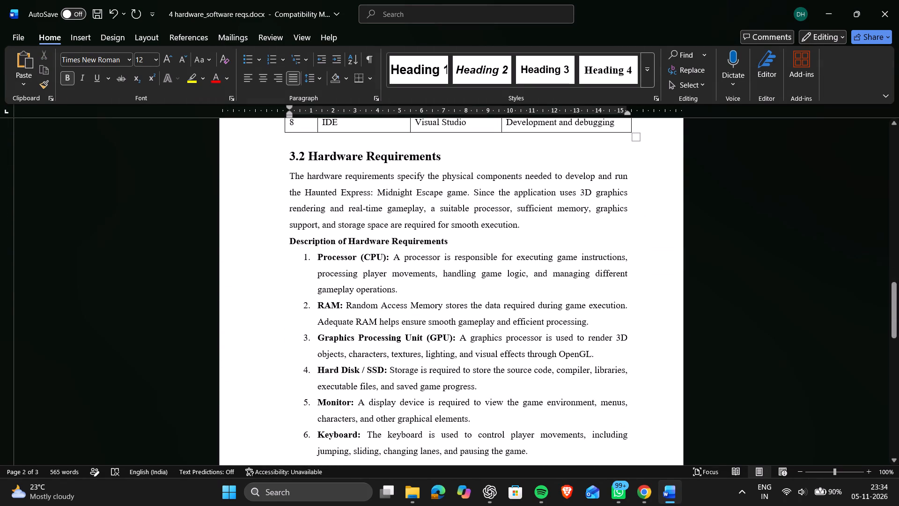
{"action": "left_click", "coordinate": [292, 171]}
{"action": "key", "text": "Tab"}
Indent the first line of the introductory paragraph under 3.1 Software Requirements.
{"action": "scroll", "coordinate": [337, 205], "scroll_direction": "up", "scroll_amount": 17}
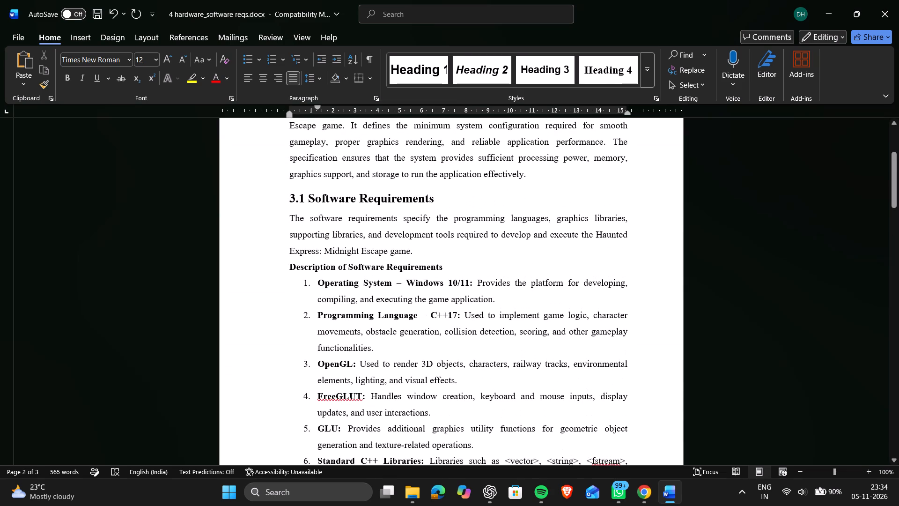
{"action": "left_click", "coordinate": [284, 219]}
{"action": "key", "text": "Tab"}
{"action": "scroll", "coordinate": [342, 230], "scroll_direction": "up", "scroll_amount": 4}
{"action": "scroll", "coordinate": [342, 230], "scroll_direction": "down", "scroll_amount": 5}
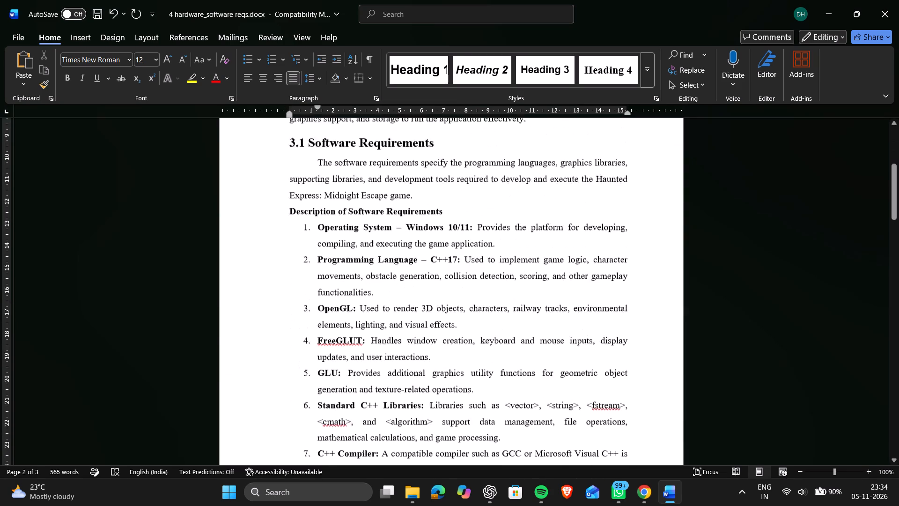
Renumber the software requirements table caption in Section 3.1 as Table 3.1.1.
{"action": "scroll", "coordinate": [342, 230], "scroll_direction": "down", "scroll_amount": 17}
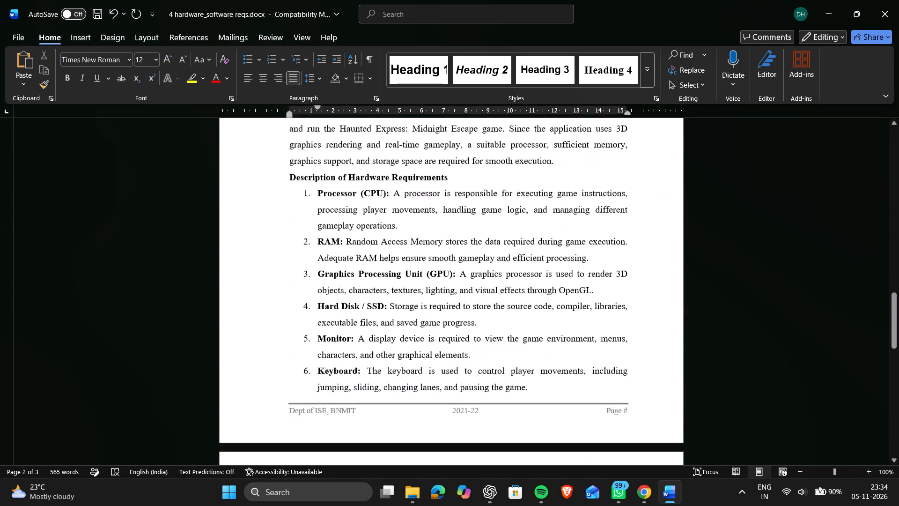
{"action": "scroll", "coordinate": [342, 230], "scroll_direction": "down", "scroll_amount": 6}
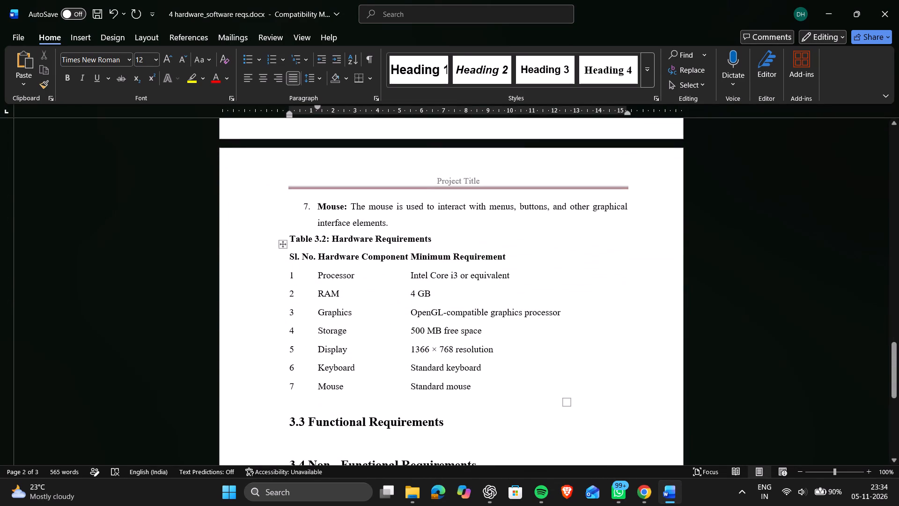
{"action": "left_click", "coordinate": [408, 227]}
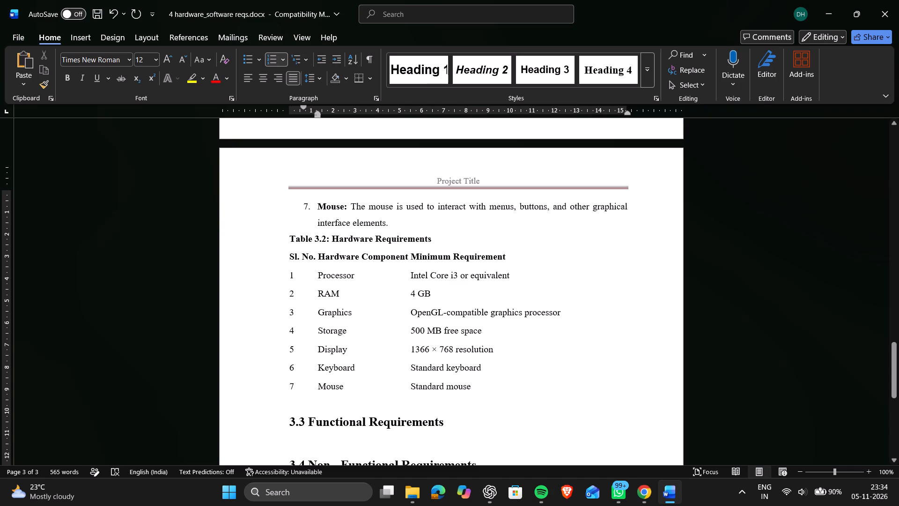
{"action": "left_click", "coordinate": [325, 239]}
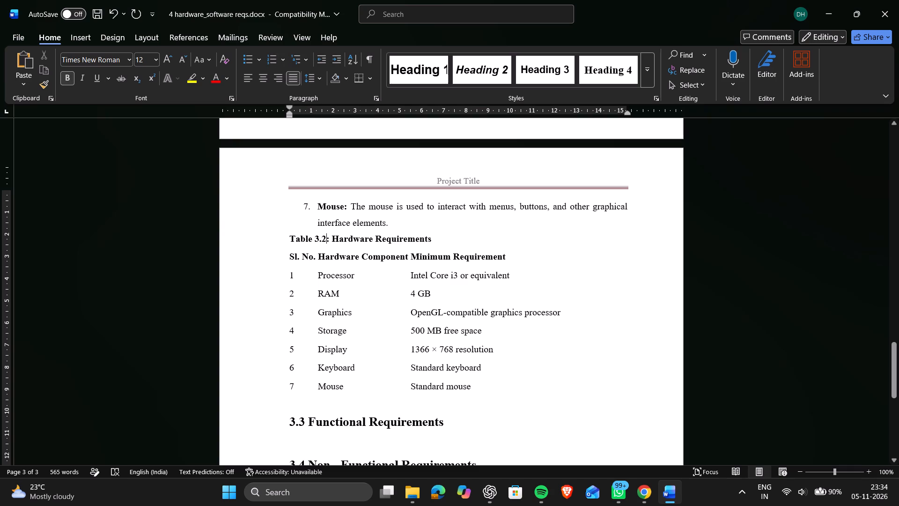
{"action": "scroll", "coordinate": [373, 236], "scroll_direction": "up", "scroll_amount": 10}
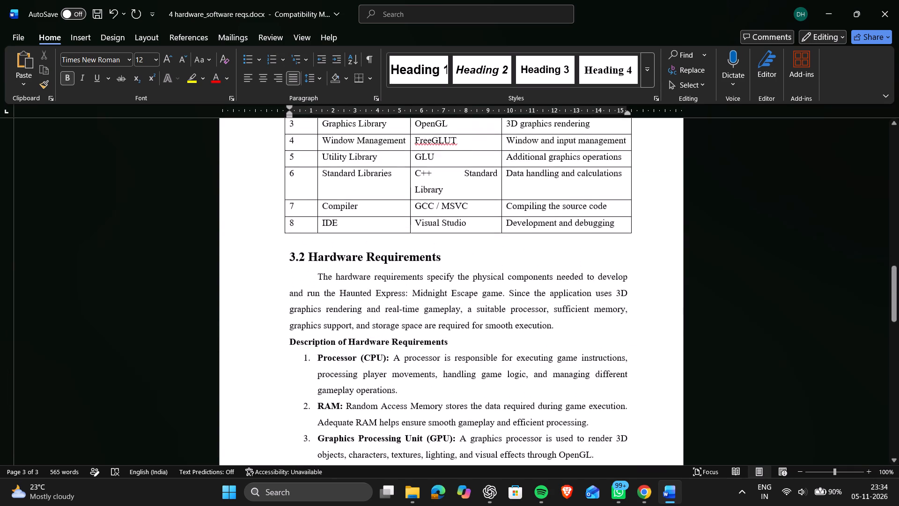
{"action": "scroll", "coordinate": [373, 236], "scroll_direction": "down", "scroll_amount": 2}
{"action": "scroll", "coordinate": [373, 236], "scroll_direction": "up", "scroll_amount": 8}
{"action": "scroll", "coordinate": [373, 236], "scroll_direction": "down", "scroll_amount": 12}
{"action": "scroll", "coordinate": [373, 236], "scroll_direction": "up", "scroll_amount": 2}
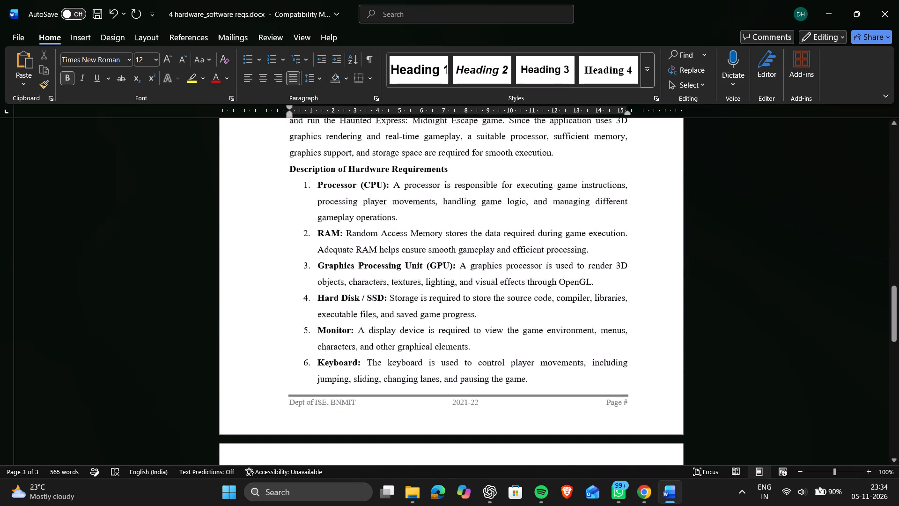
{"action": "scroll", "coordinate": [373, 236], "scroll_direction": "up", "scroll_amount": 8}
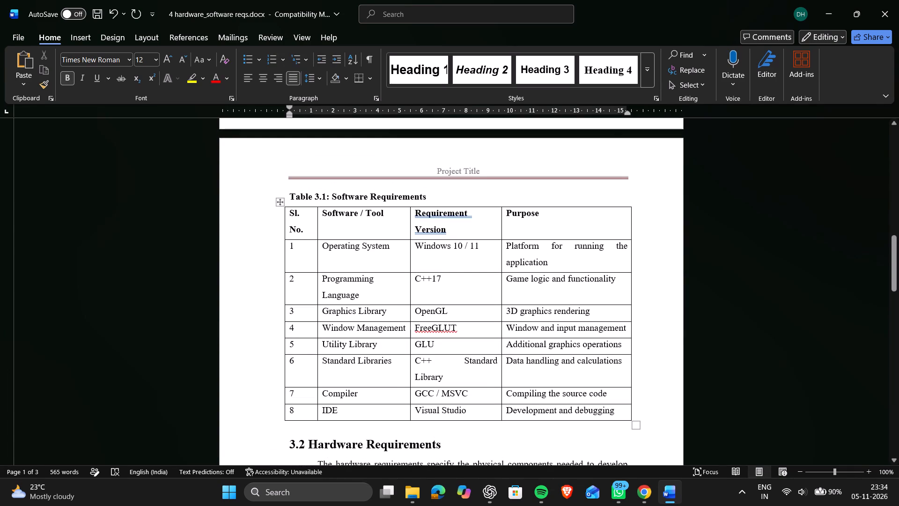
{"action": "left_click", "coordinate": [326, 197]}
{"action": "type", "text": ".1"}
Renumber the hardware requirements table caption in Section 3.2 as Table 3.2.1.
{"action": "scroll", "coordinate": [378, 224], "scroll_direction": "down", "scroll_amount": 8}
{"action": "scroll", "coordinate": [378, 224], "scroll_direction": "up", "scroll_amount": 2}
{"action": "scroll", "coordinate": [378, 224], "scroll_direction": "down", "scroll_amount": 8}
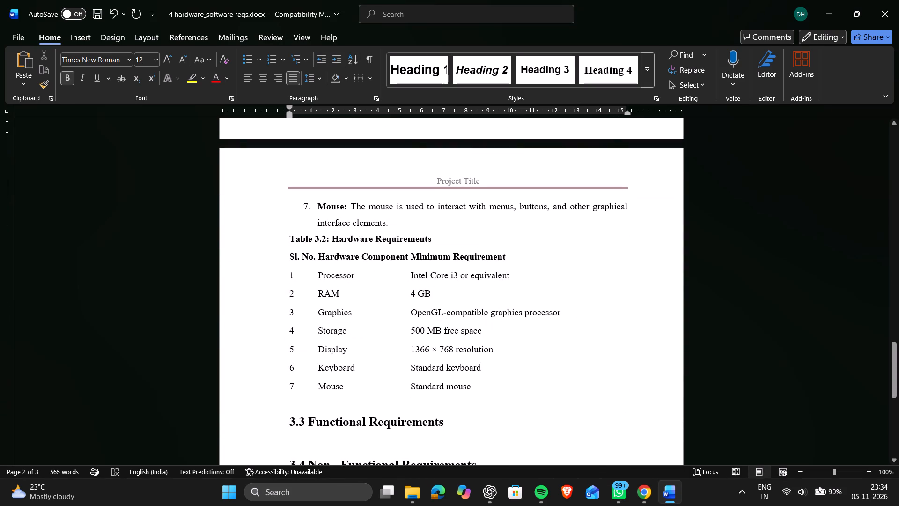
{"action": "left_click", "coordinate": [324, 239]}
{"action": "type", "text": ".2"}
{"action": "key", "text": "BackSpace"}
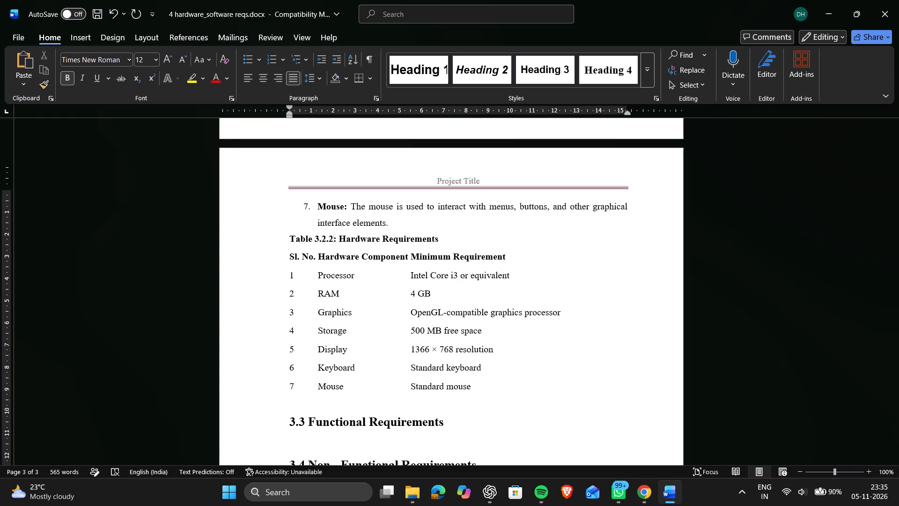
{"action": "key", "text": "1"}
{"action": "left_click", "coordinate": [464, 236]}
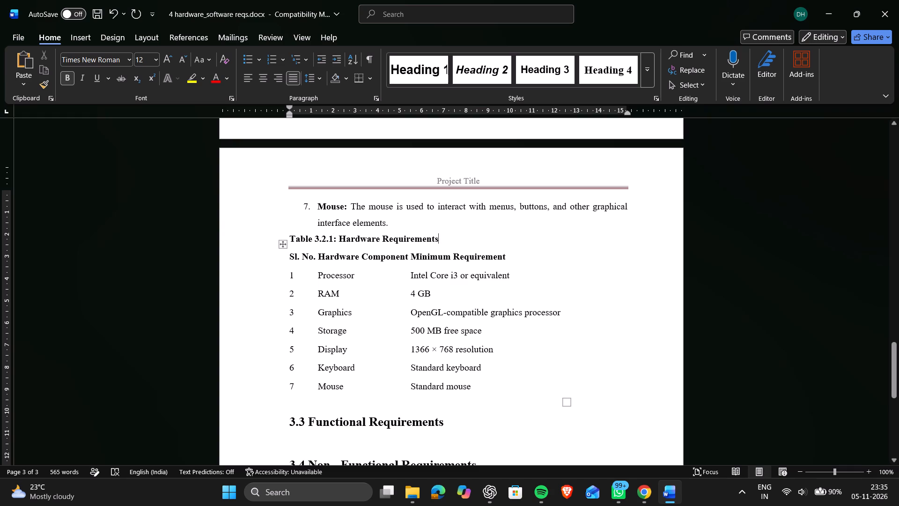
Insert an unnumbered blank line between the Mouse item and the Table 3.2.1 caption.
{"action": "scroll", "coordinate": [461, 266], "scroll_direction": "up", "scroll_amount": 15}
{"action": "scroll", "coordinate": [461, 266], "scroll_direction": "down", "scroll_amount": 3}
{"action": "scroll", "coordinate": [461, 266], "scroll_direction": "up", "scroll_amount": 4}
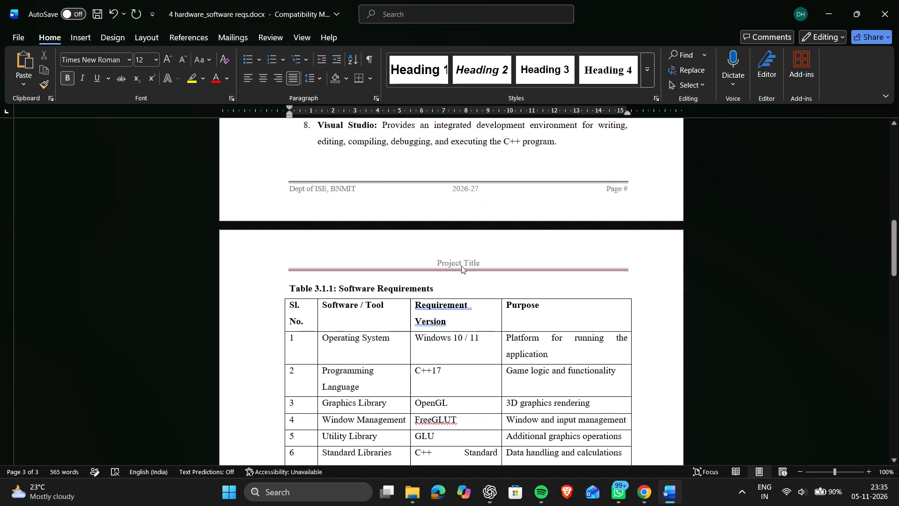
{"action": "scroll", "coordinate": [461, 266], "scroll_direction": "up", "scroll_amount": 2}
{"action": "scroll", "coordinate": [461, 266], "scroll_direction": "down", "scroll_amount": 15}
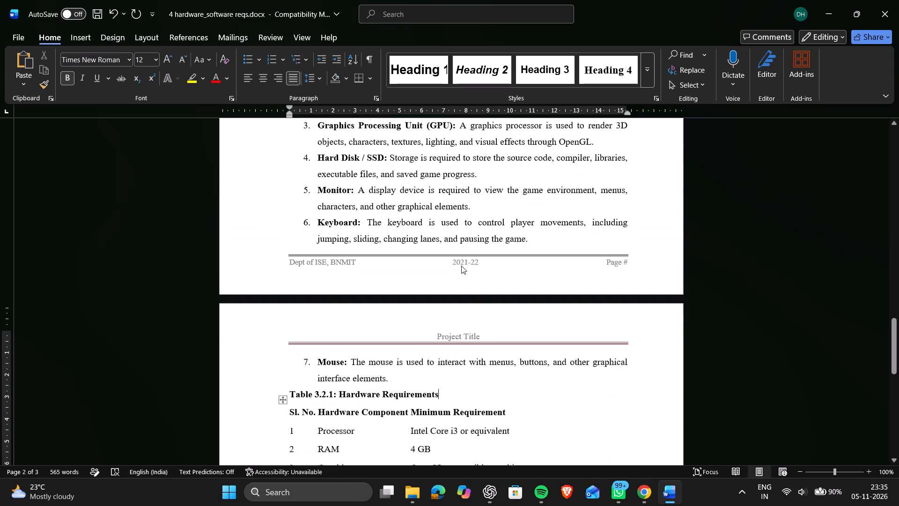
{"action": "left_click", "coordinate": [422, 364]}
{"action": "key", "text": "Return"}
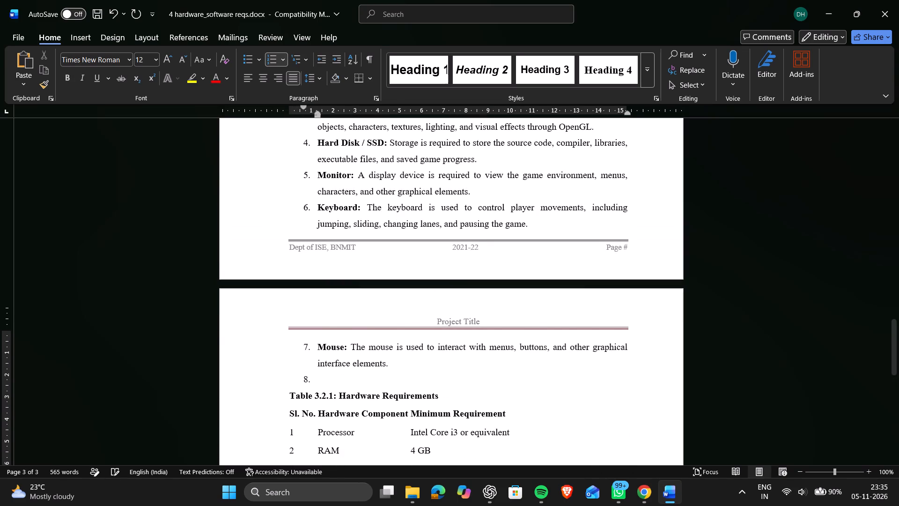
{"action": "scroll", "coordinate": [422, 364], "scroll_direction": "down", "scroll_amount": 1}
{"action": "key", "text": "BackSpace"}
{"action": "scroll", "coordinate": [398, 328], "scroll_direction": "down", "scroll_amount": 2}
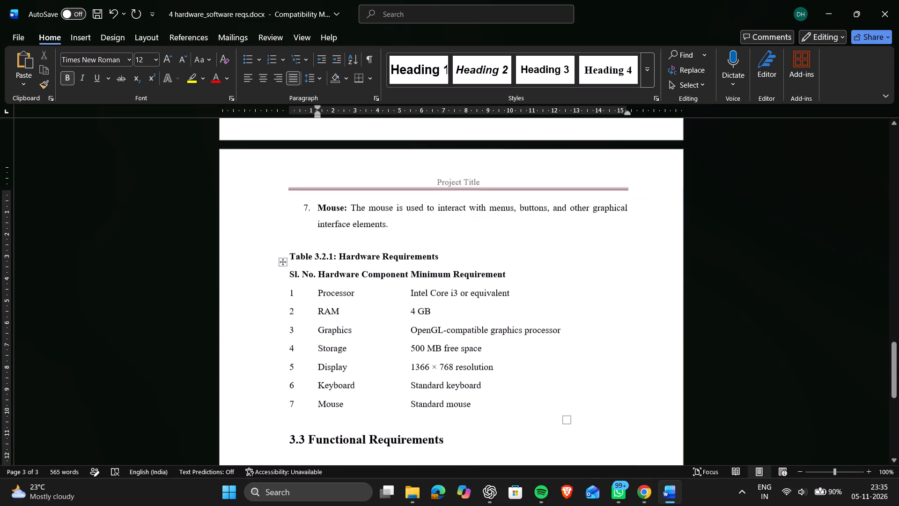
Apply borders and the plain grid table style to the whole hardware requirements table.
{"action": "left_click", "coordinate": [567, 420]}
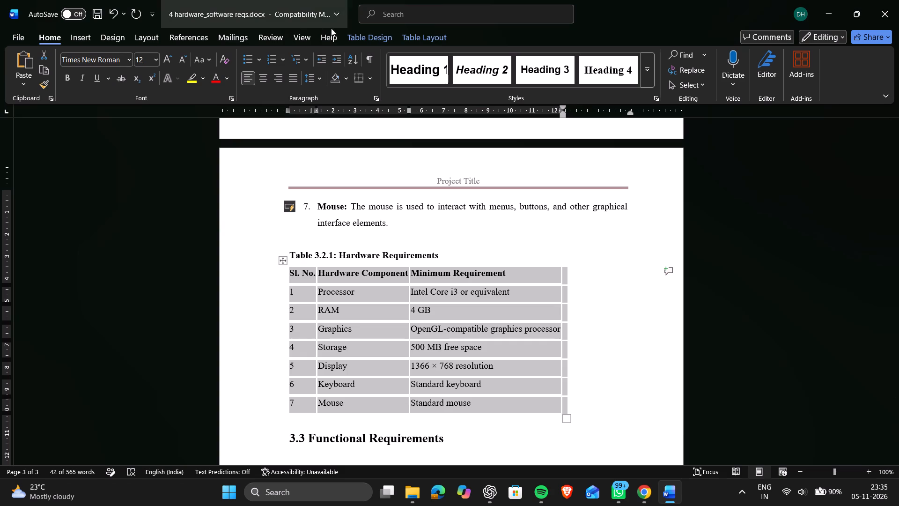
{"action": "left_click", "coordinate": [382, 36]}
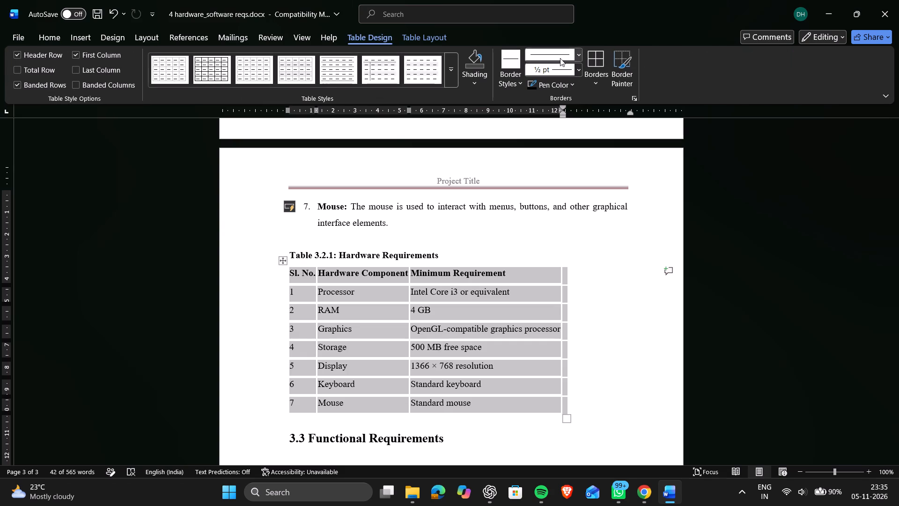
{"action": "left_click", "coordinate": [600, 84]}
{"action": "left_click", "coordinate": [631, 185]}
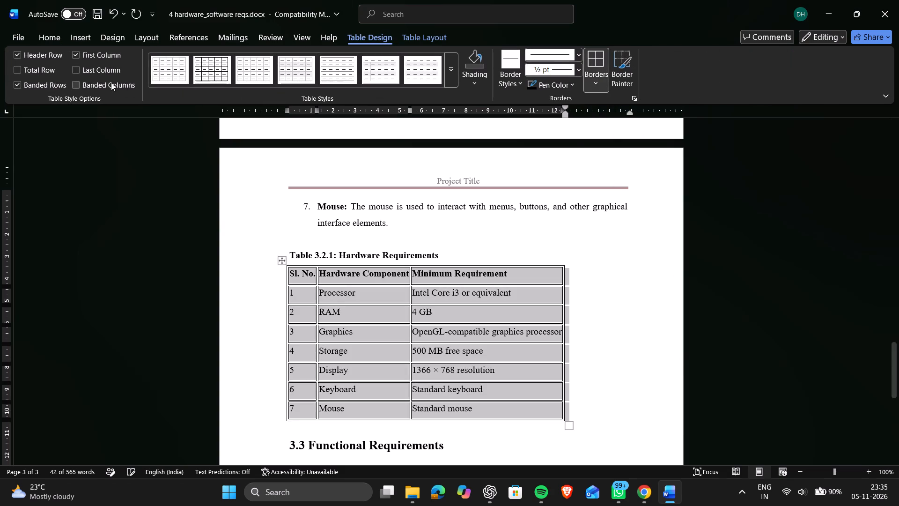
{"action": "left_click", "coordinate": [214, 75]}
{"action": "left_click", "coordinate": [513, 263]}
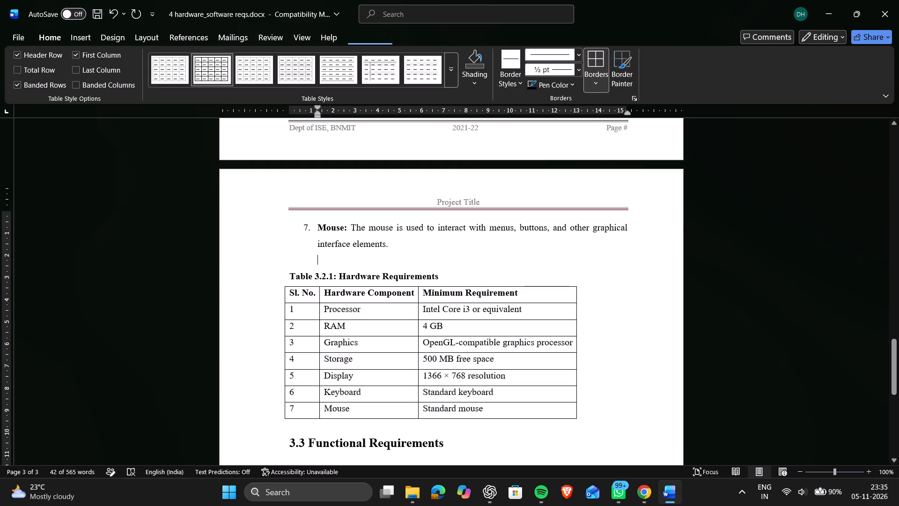
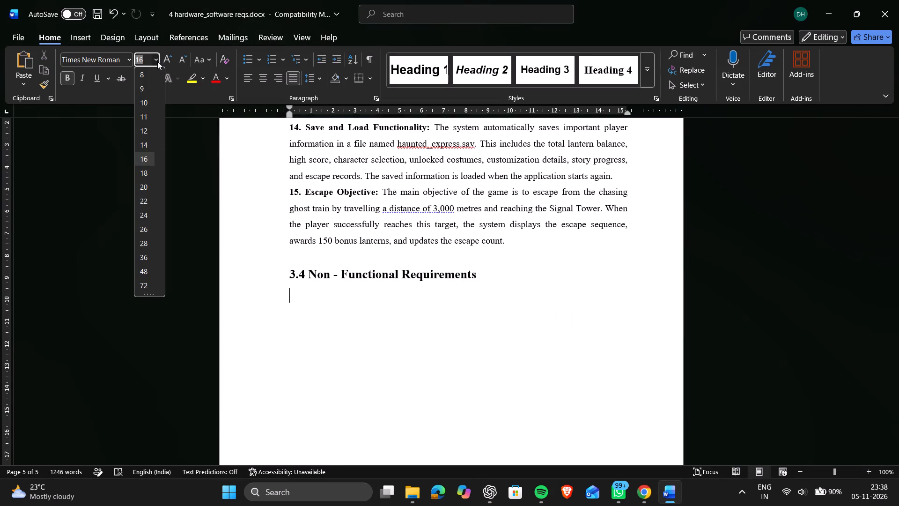
{"action": "left_click", "coordinate": [149, 126]}
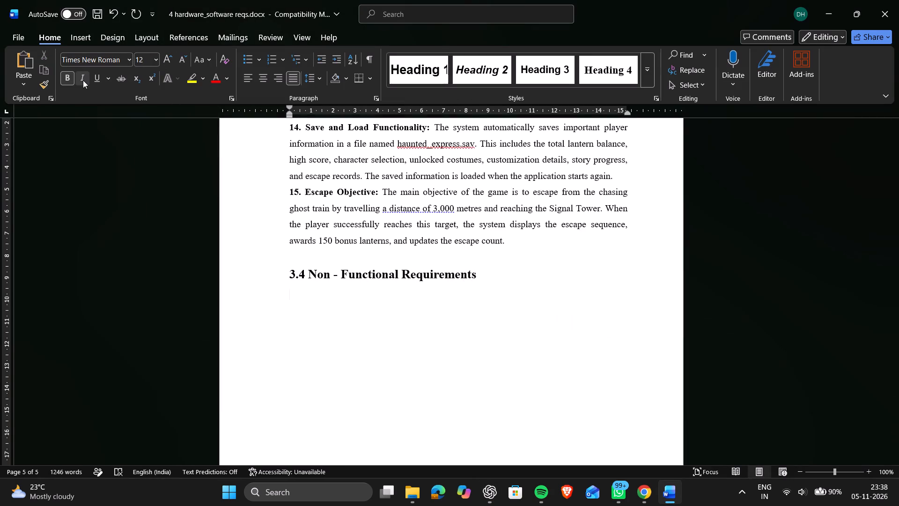
{"action": "key", "text": "ctrl+b"}
{"action": "key", "text": "ctrl+v"}
Indent the first line of the introductory paragraph under 3.4 Non - Functional Requirements.
{"action": "scroll", "coordinate": [353, 265], "scroll_direction": "up", "scroll_amount": 5}
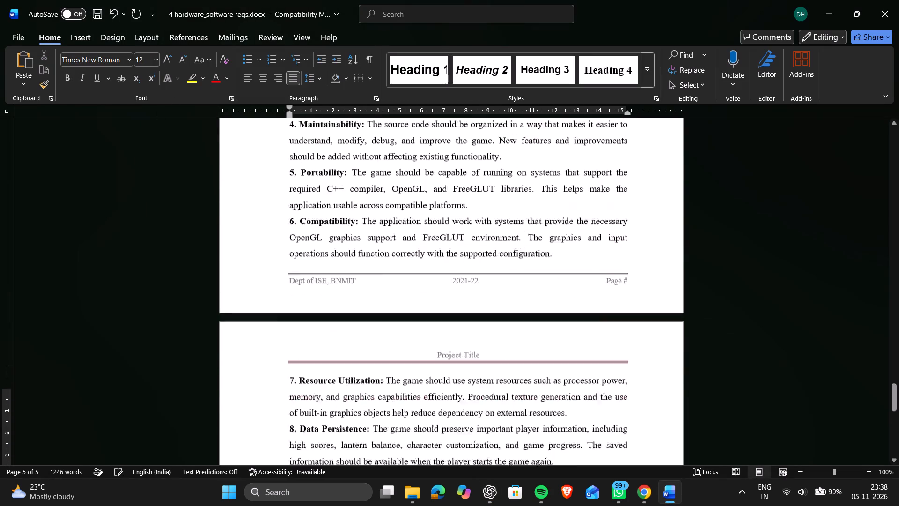
{"action": "scroll", "coordinate": [279, 239], "scroll_direction": "up", "scroll_amount": 4}
{"action": "left_click", "coordinate": [297, 189]}
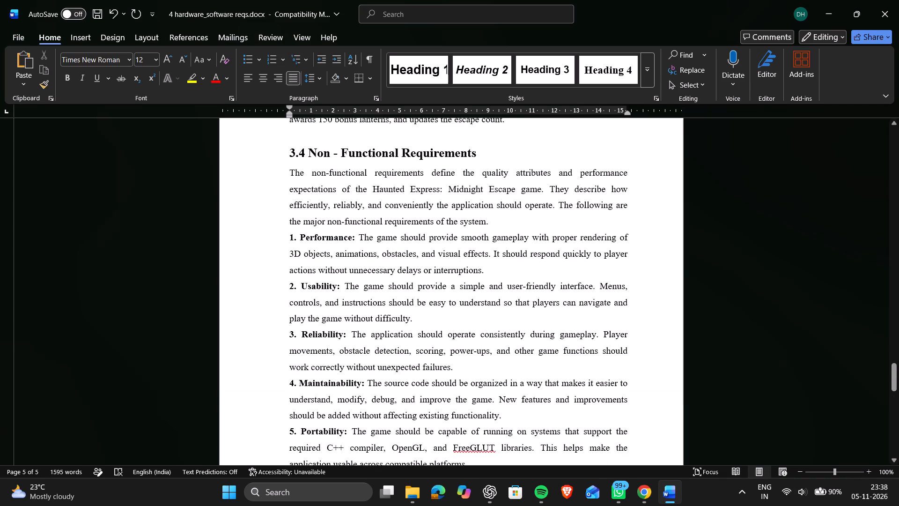
{"action": "left_click_drag", "start_coordinate": [297, 189], "coordinate": [330, 185]}
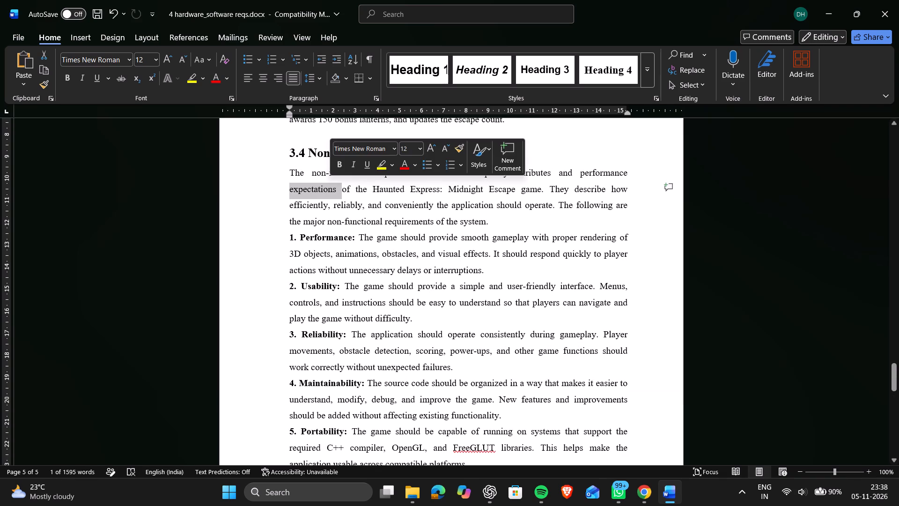
{"action": "left_click", "coordinate": [286, 169]}
{"action": "key", "text": "Tab"}
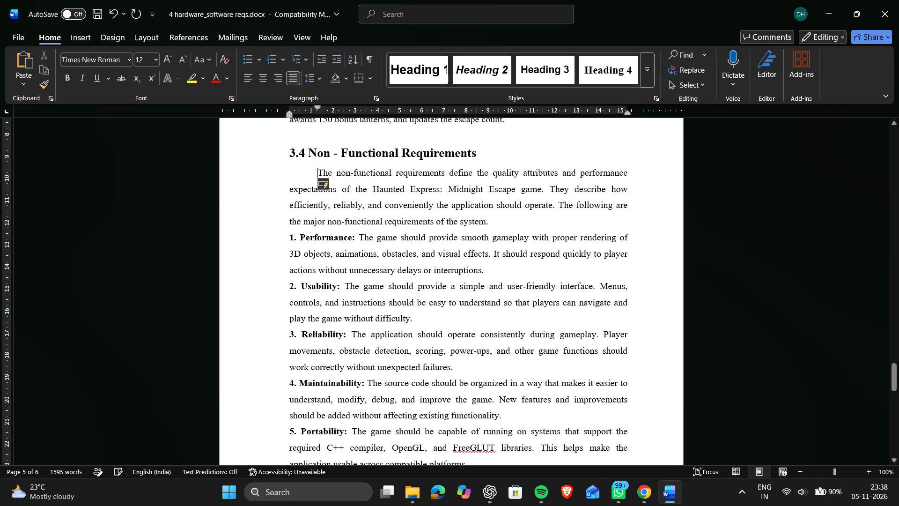
Review the pasted non-functional requirements from the Performance item through to the end of the document.
{"action": "scroll", "coordinate": [443, 260], "scroll_direction": "down", "scroll_amount": 2}
{"action": "left_click", "coordinate": [444, 257]}
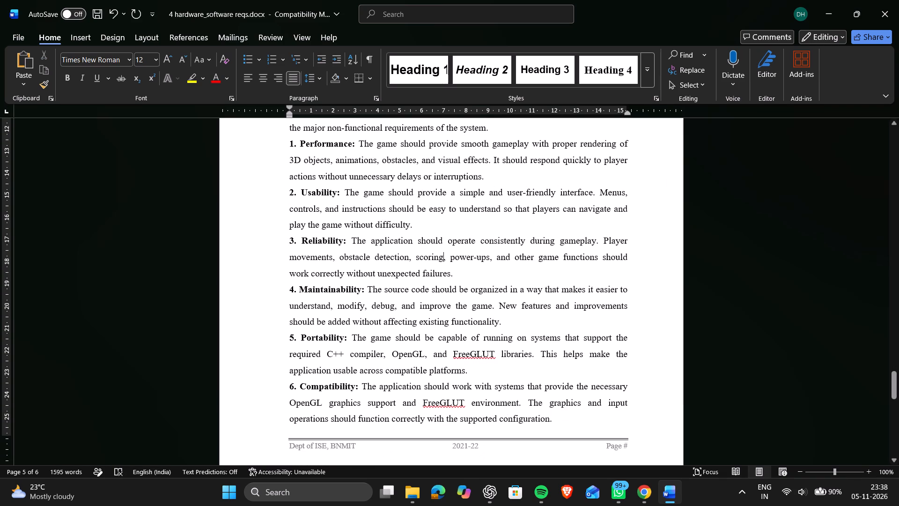
{"action": "scroll", "coordinate": [444, 257], "scroll_direction": "down", "scroll_amount": 9}
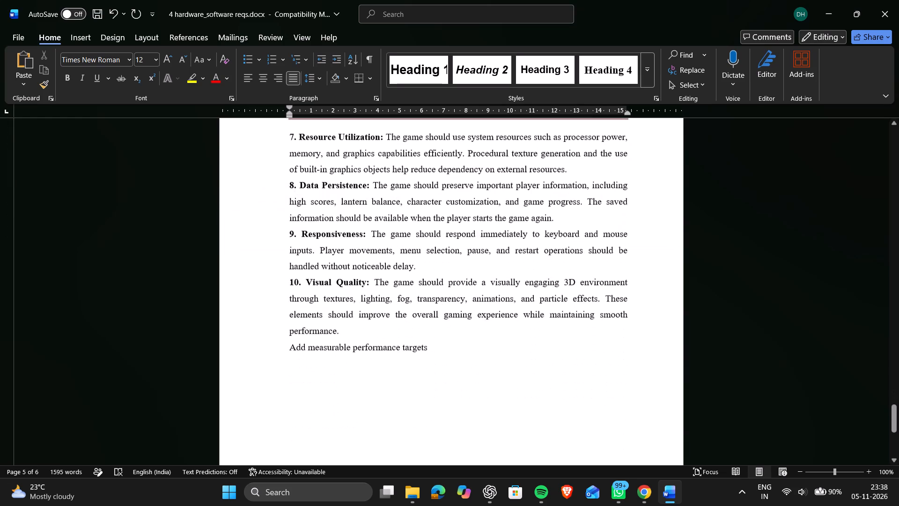
{"action": "scroll", "coordinate": [444, 257], "scroll_direction": "down", "scroll_amount": 4}
{"action": "scroll", "coordinate": [444, 257], "scroll_direction": "up", "scroll_amount": 6}
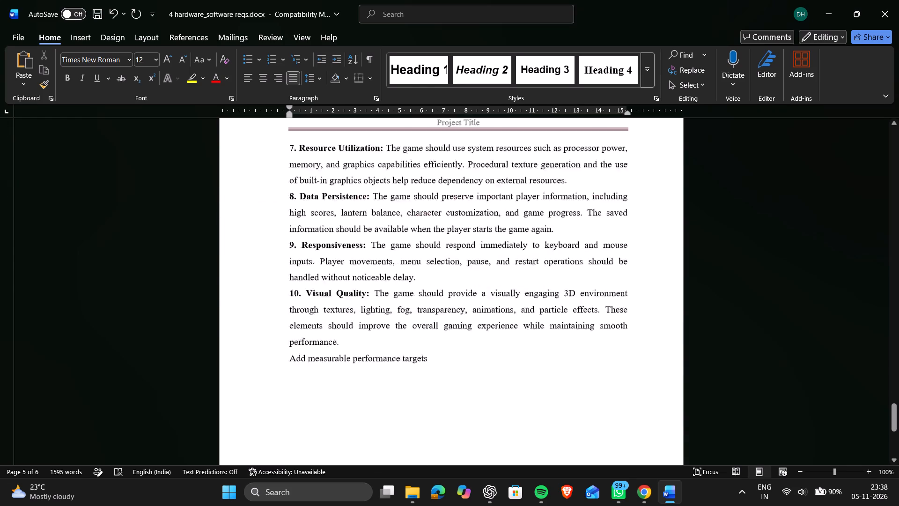
Review the layout, headers and footers of the earlier pages, from the functional requirements back to the software requirements.
{"action": "scroll", "coordinate": [444, 257], "scroll_direction": "up", "scroll_amount": 18}
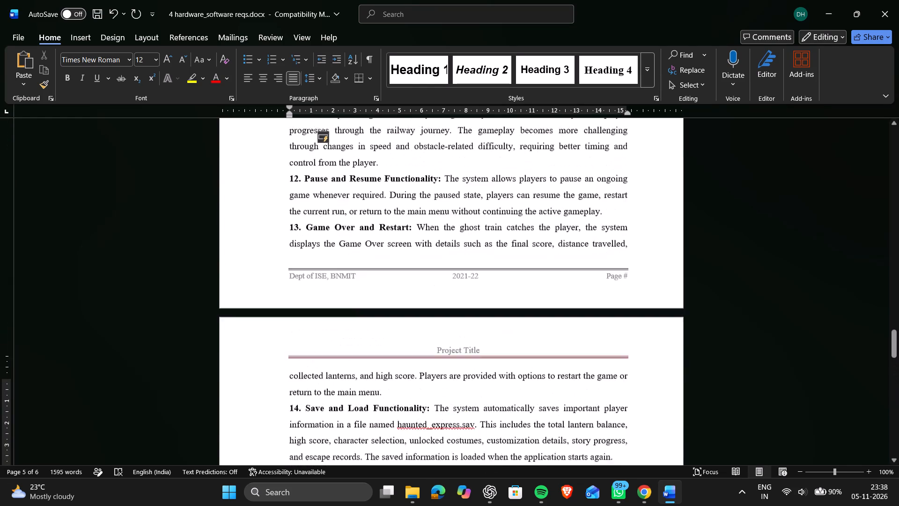
{"action": "scroll", "coordinate": [444, 257], "scroll_direction": "up", "scroll_amount": 20}
{"action": "scroll", "coordinate": [444, 257], "scroll_direction": "up", "scroll_amount": 5}
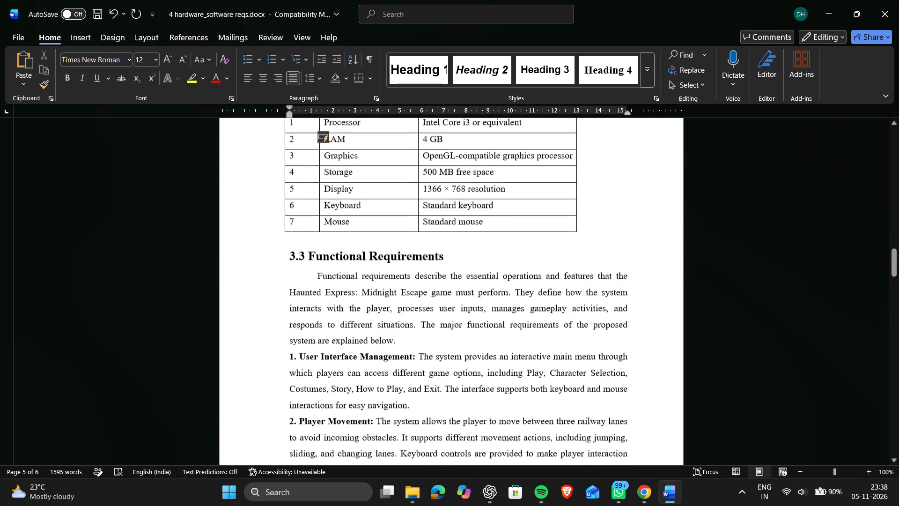
{"action": "scroll", "coordinate": [444, 257], "scroll_direction": "up", "scroll_amount": 5}
{"action": "scroll", "coordinate": [444, 257], "scroll_direction": "up", "scroll_amount": 17}
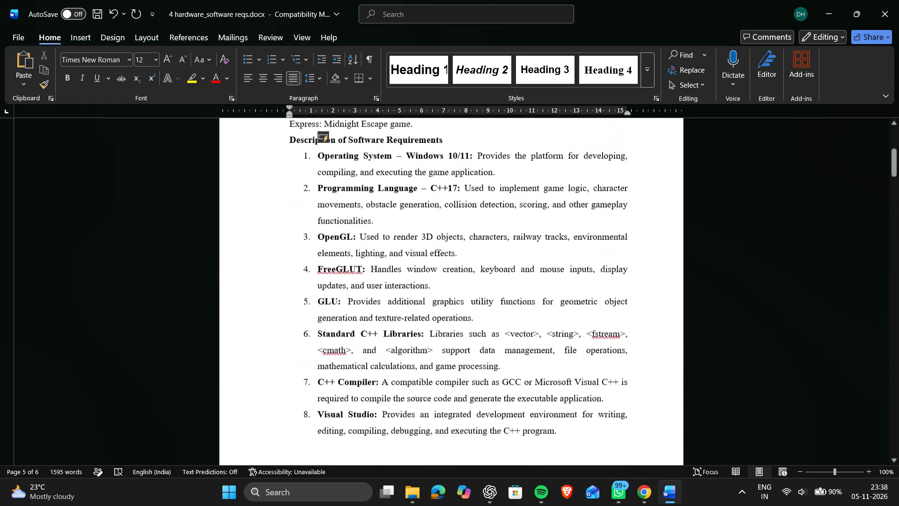
{"action": "scroll", "coordinate": [444, 257], "scroll_direction": "up", "scroll_amount": 11}
{"action": "scroll", "coordinate": [444, 257], "scroll_direction": "down", "scroll_amount": 10}
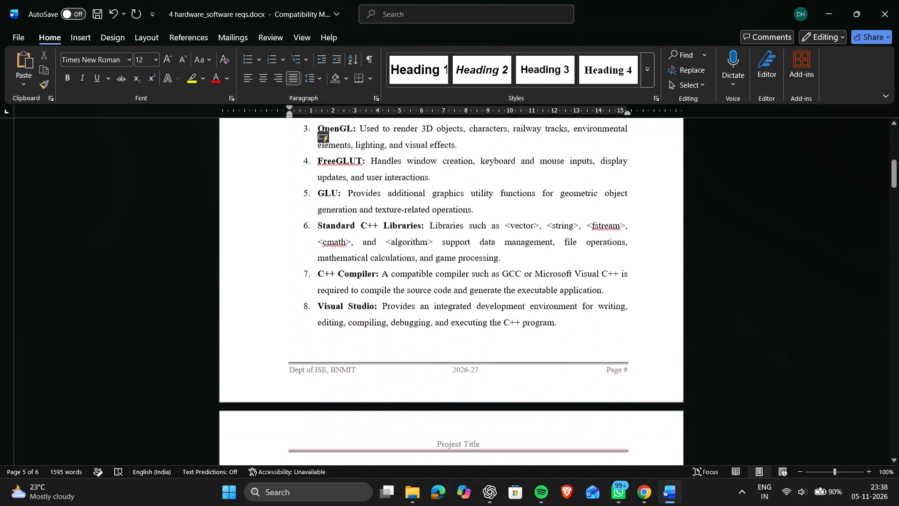
{"action": "scroll", "coordinate": [444, 257], "scroll_direction": "down", "scroll_amount": 1}
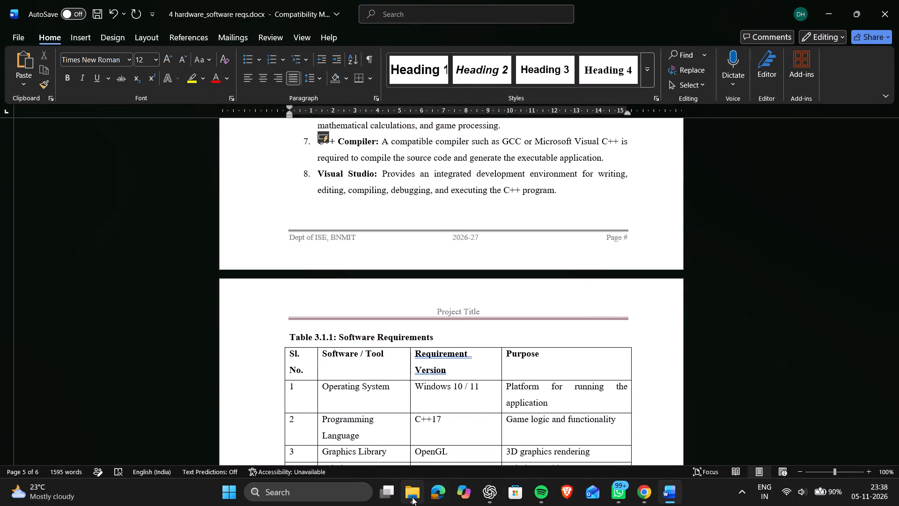
Open 2 Methodology.docx from Downloads, examine its page layout, headers and footers, and return to the 4 hardware_software reqs report.
{"action": "left_click", "coordinate": [425, 423]}
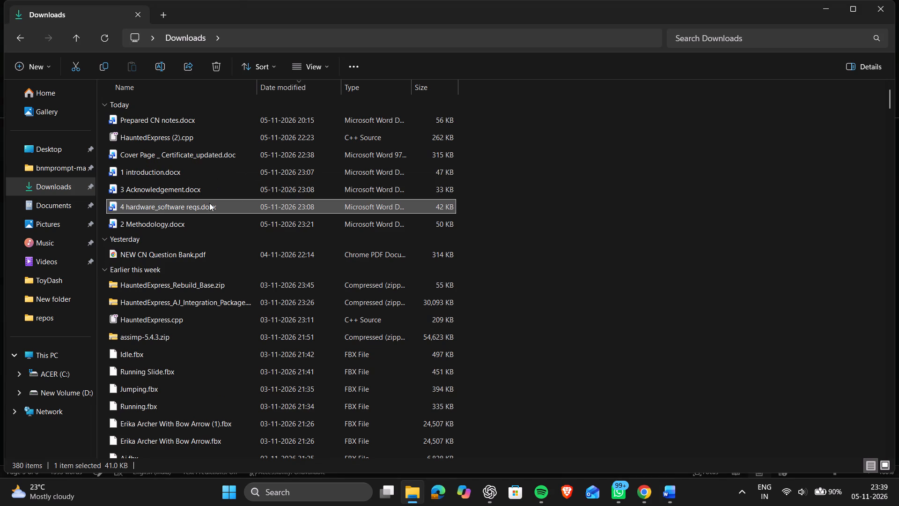
{"action": "double_click", "coordinate": [203, 225]}
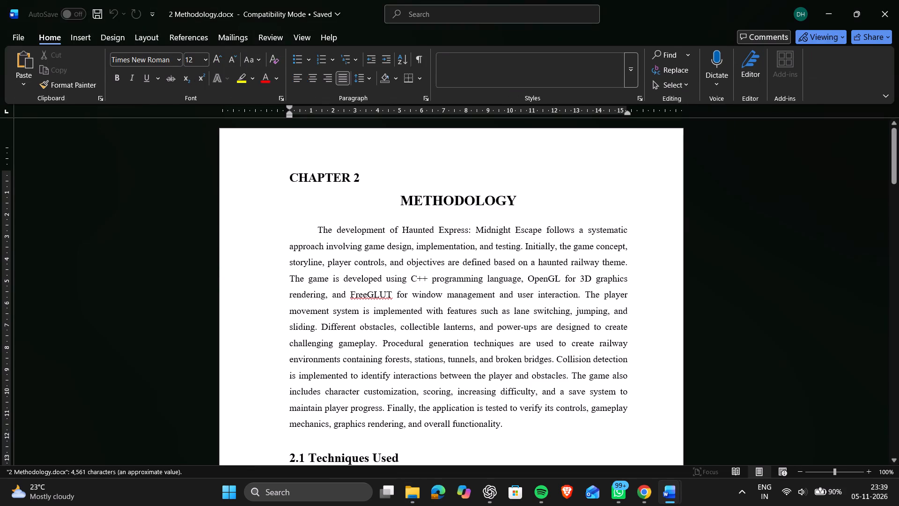
{"action": "scroll", "coordinate": [516, 270], "scroll_direction": "down", "scroll_amount": 13}
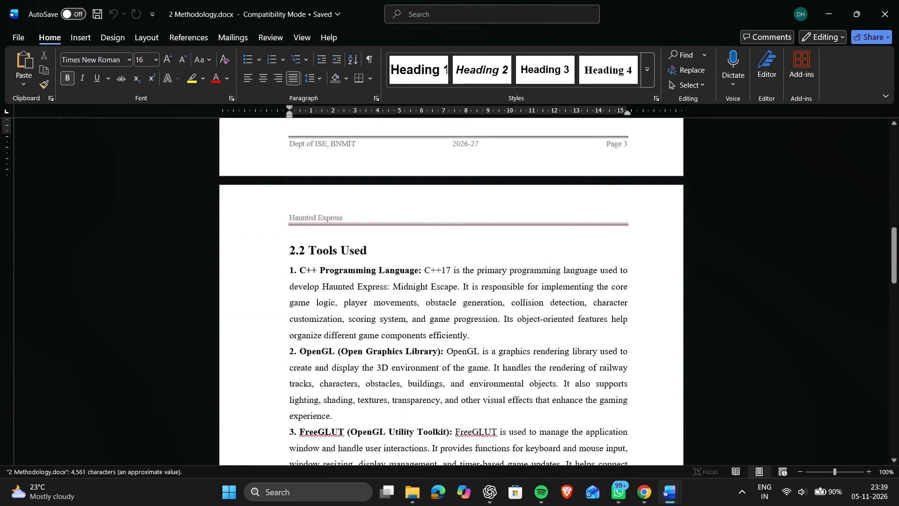
{"action": "scroll", "coordinate": [517, 270], "scroll_direction": "down", "scroll_amount": 19}
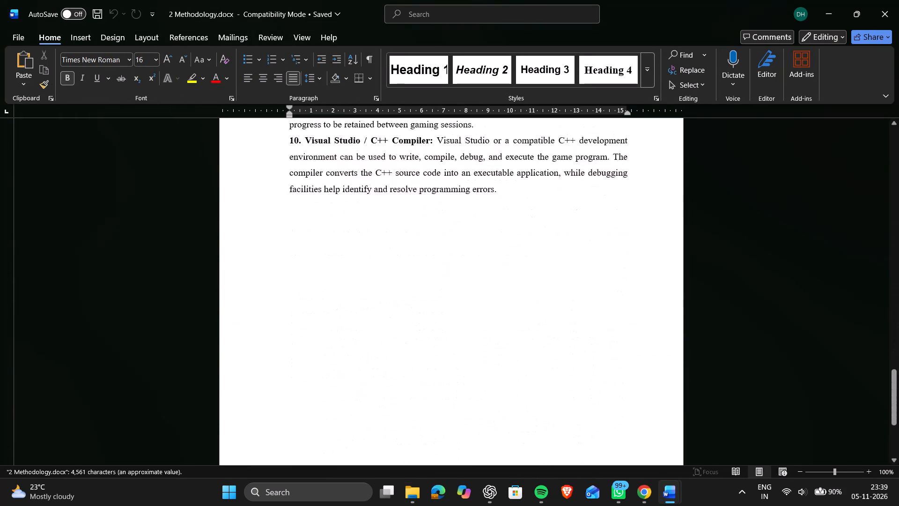
{"action": "scroll", "coordinate": [517, 270], "scroll_direction": "down", "scroll_amount": 8}
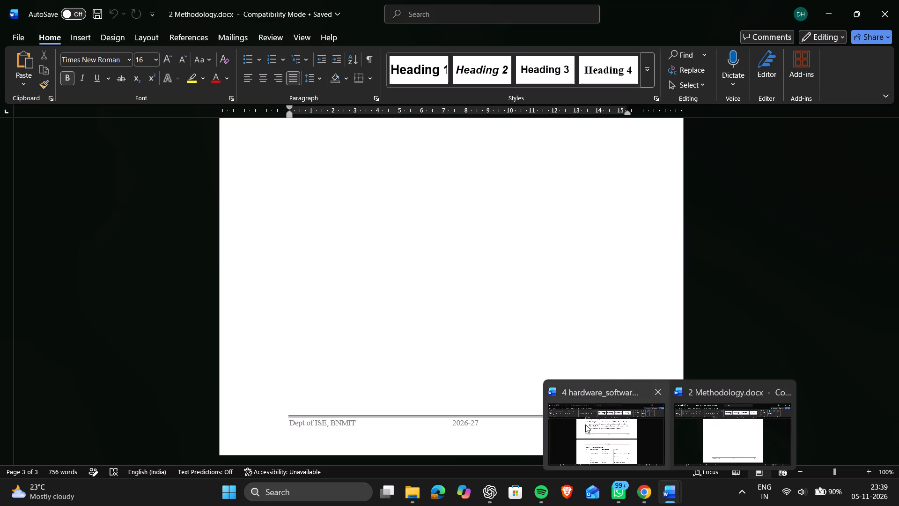
{"action": "left_click", "coordinate": [585, 424]}
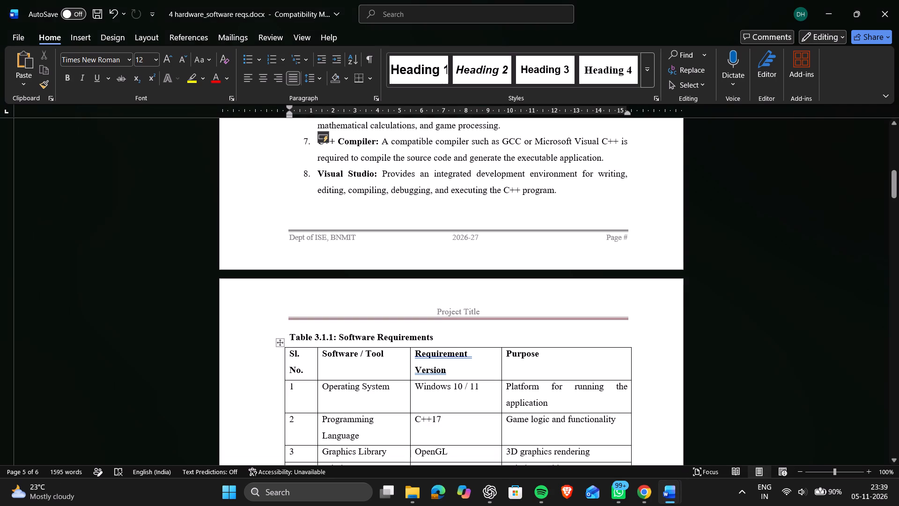
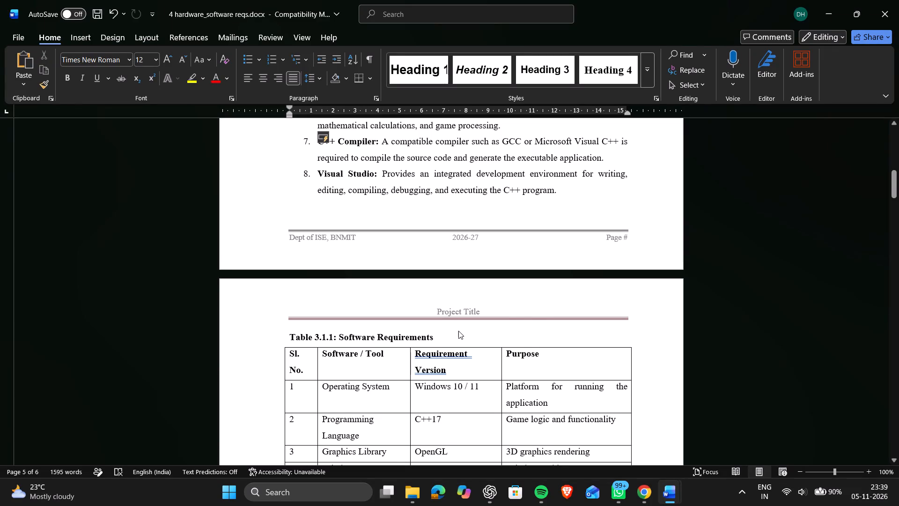
Examine the software requirements pages and their footers, and check the last page number in 2 Methodology.docx.
{"action": "scroll", "coordinate": [459, 331], "scroll_direction": "down", "scroll_amount": 5}
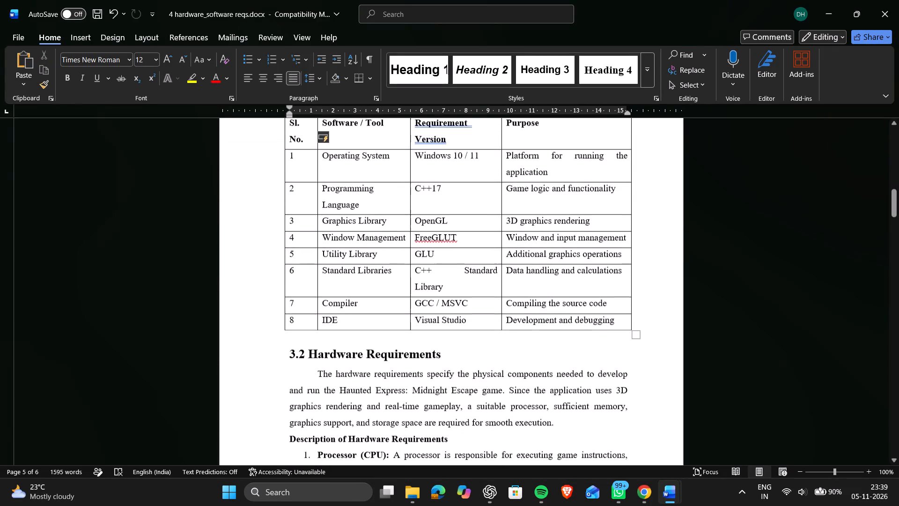
{"action": "scroll", "coordinate": [459, 331], "scroll_direction": "down", "scroll_amount": 5}
{"action": "scroll", "coordinate": [459, 332], "scroll_direction": "up", "scroll_amount": 8}
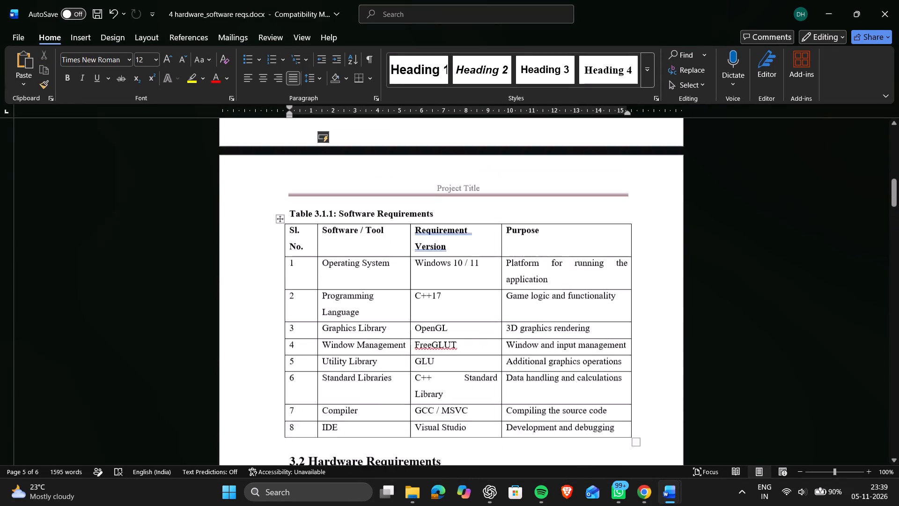
{"action": "scroll", "coordinate": [459, 332], "scroll_direction": "up", "scroll_amount": 18}
{"action": "scroll", "coordinate": [459, 332], "scroll_direction": "down", "scroll_amount": 8}
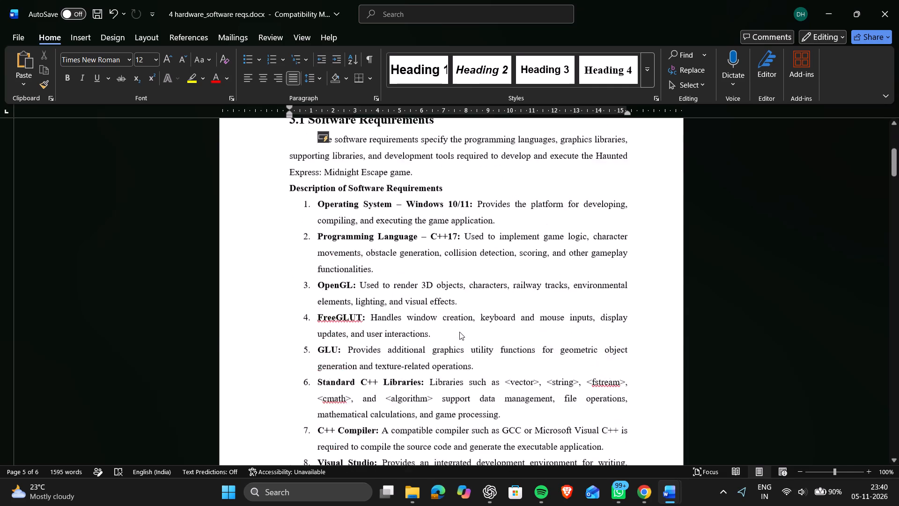
{"action": "scroll", "coordinate": [459, 332], "scroll_direction": "down", "scroll_amount": 2}
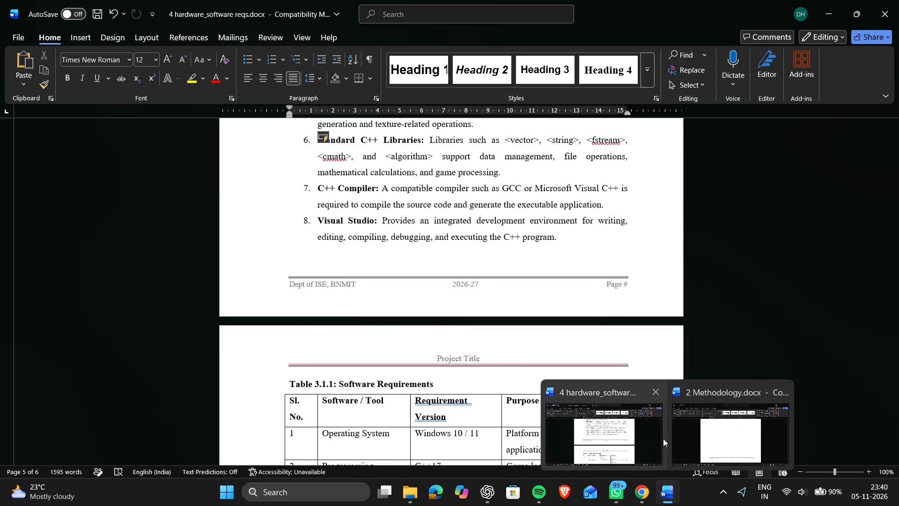
{"action": "left_click", "coordinate": [727, 432]}
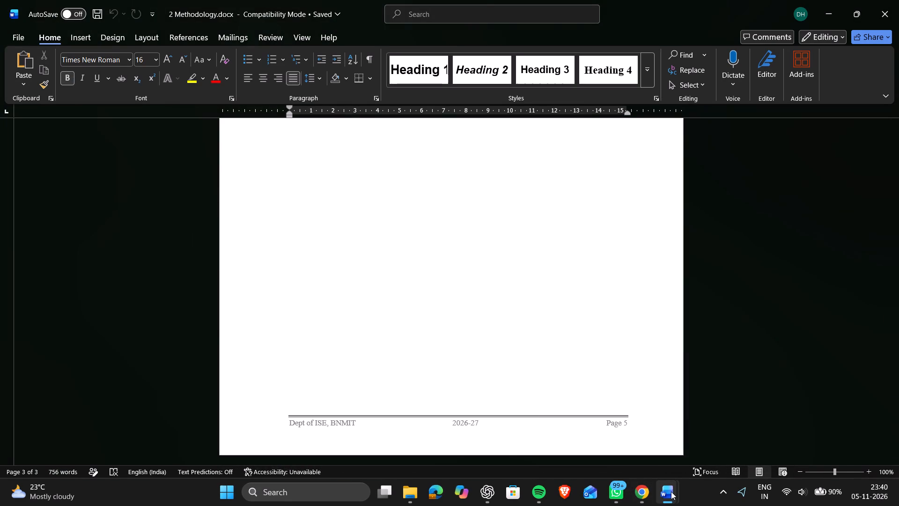
{"action": "left_click", "coordinate": [642, 444]}
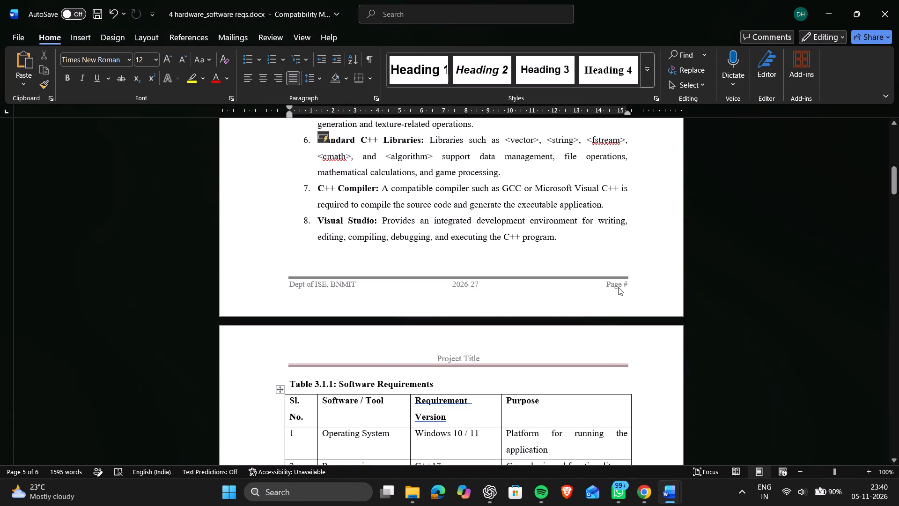
Replace the # placeholder in the first page's footer with page number 6.
{"action": "double_click", "coordinate": [626, 281]}
{"action": "left_click", "coordinate": [627, 282]}
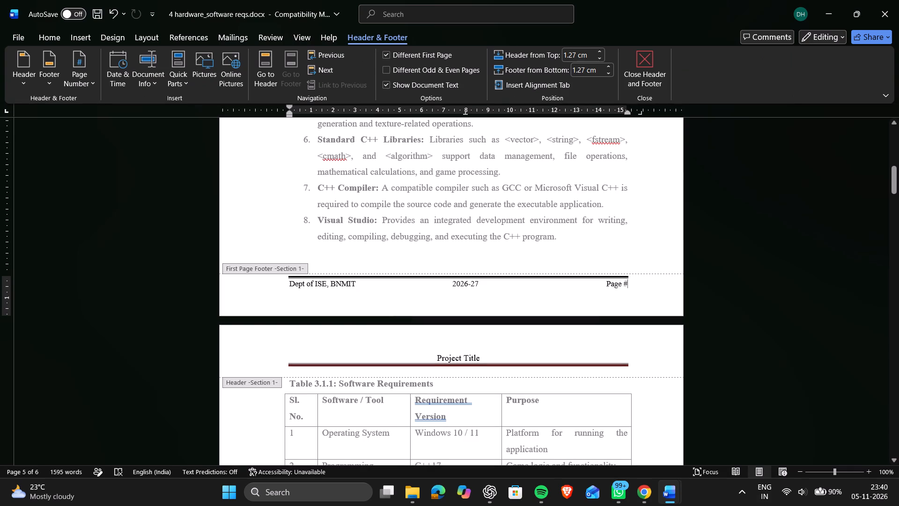
{"action": "key", "text": "BackSpace"}
{"action": "key", "text": "6"}
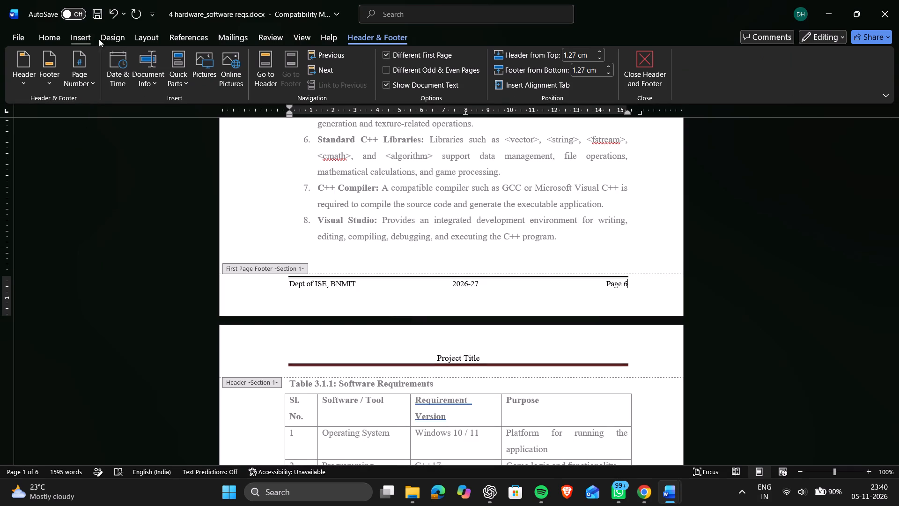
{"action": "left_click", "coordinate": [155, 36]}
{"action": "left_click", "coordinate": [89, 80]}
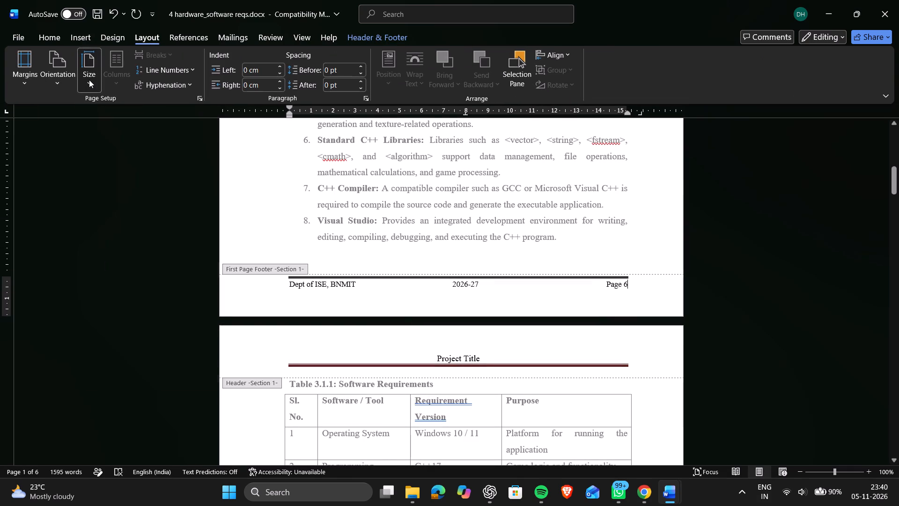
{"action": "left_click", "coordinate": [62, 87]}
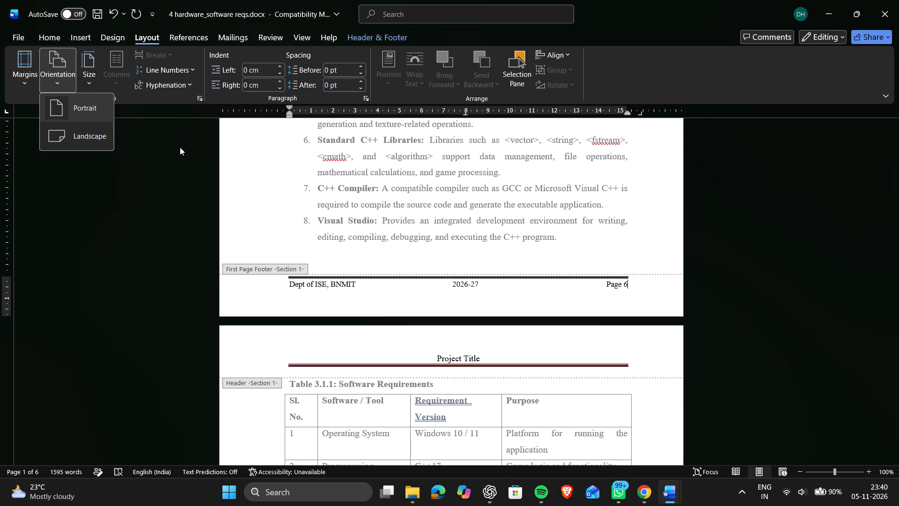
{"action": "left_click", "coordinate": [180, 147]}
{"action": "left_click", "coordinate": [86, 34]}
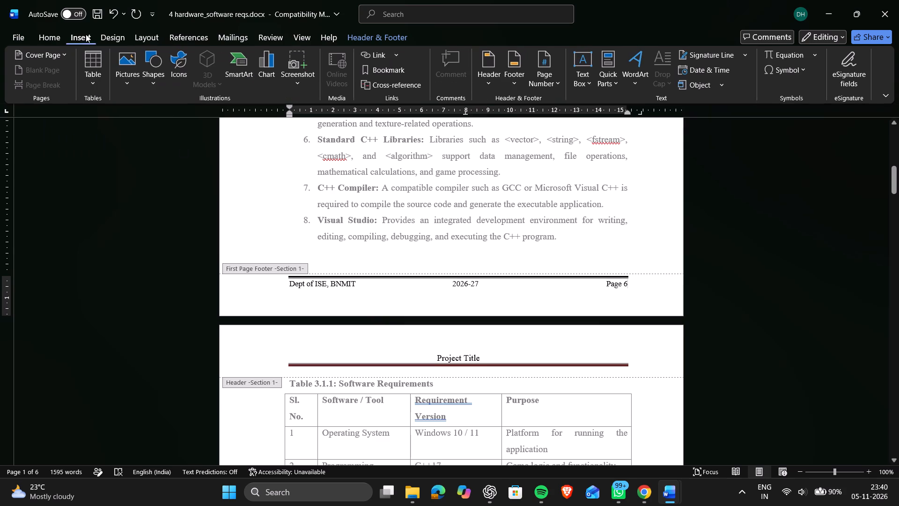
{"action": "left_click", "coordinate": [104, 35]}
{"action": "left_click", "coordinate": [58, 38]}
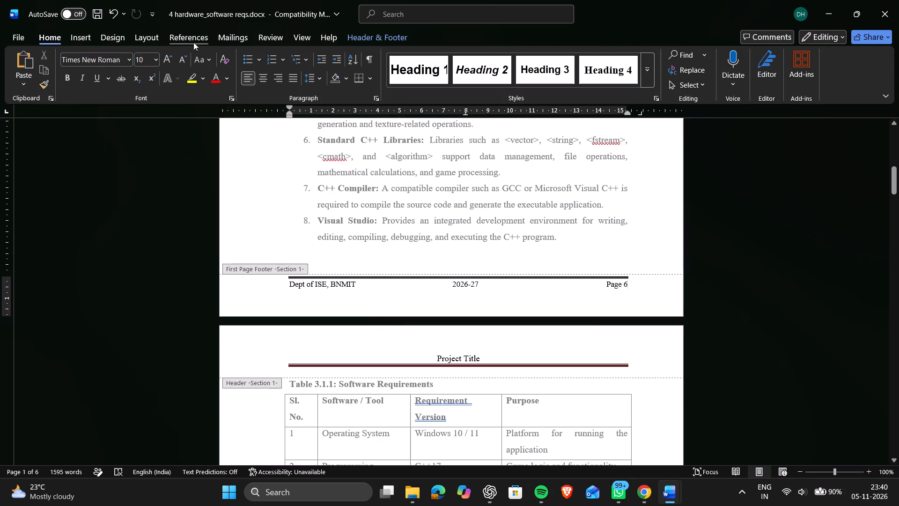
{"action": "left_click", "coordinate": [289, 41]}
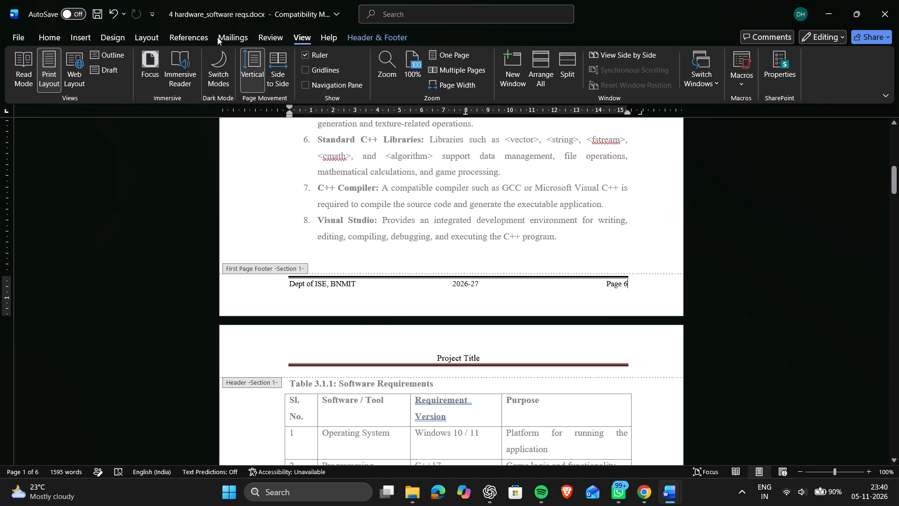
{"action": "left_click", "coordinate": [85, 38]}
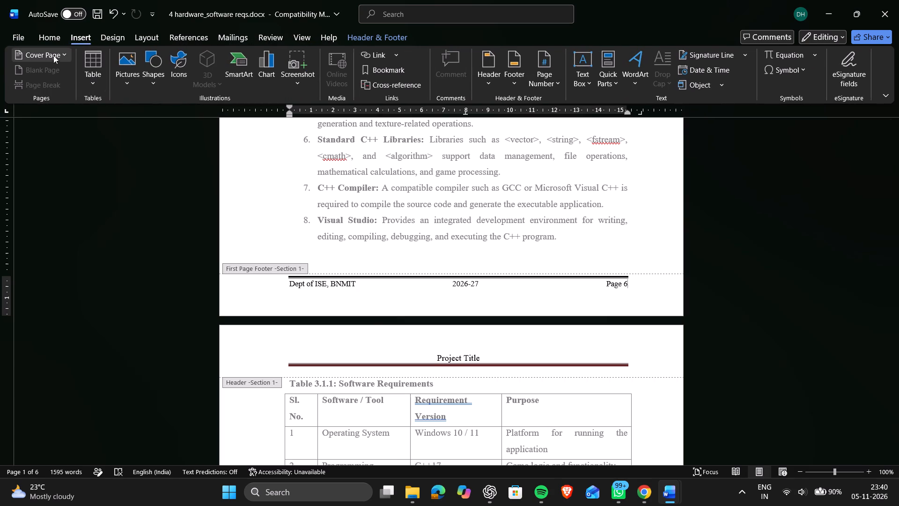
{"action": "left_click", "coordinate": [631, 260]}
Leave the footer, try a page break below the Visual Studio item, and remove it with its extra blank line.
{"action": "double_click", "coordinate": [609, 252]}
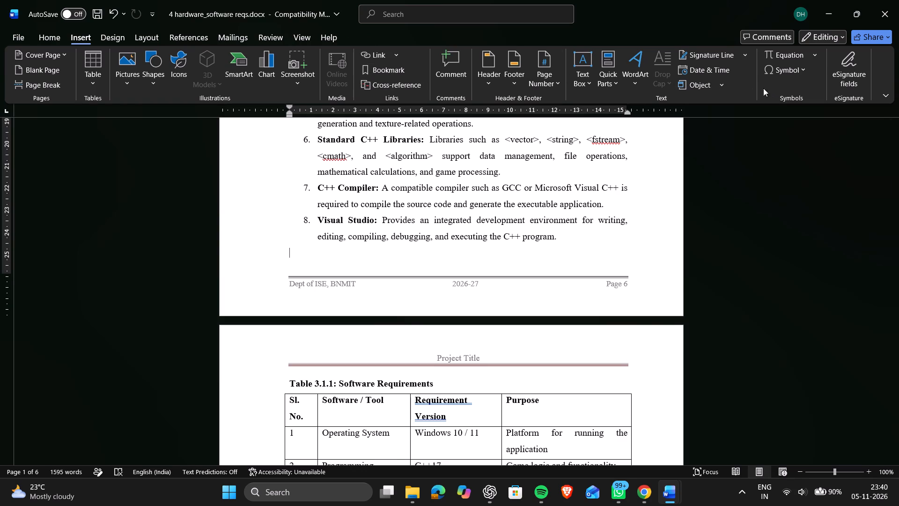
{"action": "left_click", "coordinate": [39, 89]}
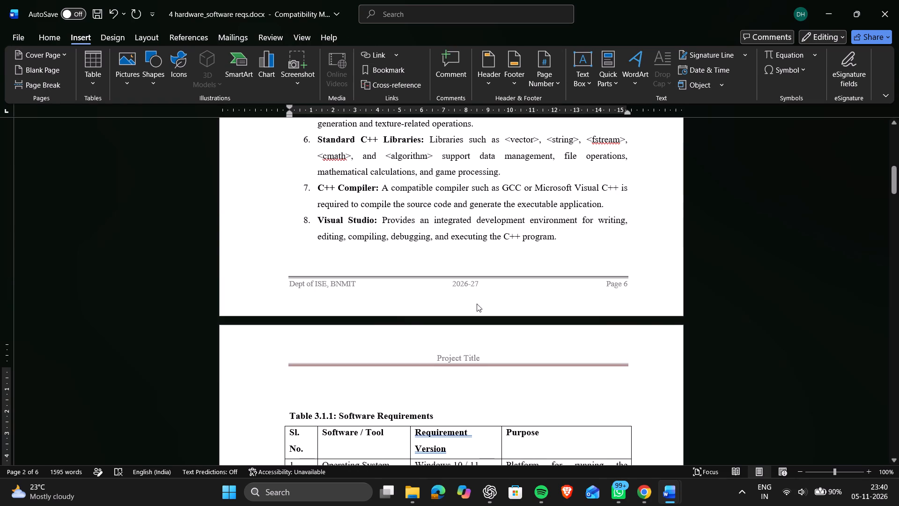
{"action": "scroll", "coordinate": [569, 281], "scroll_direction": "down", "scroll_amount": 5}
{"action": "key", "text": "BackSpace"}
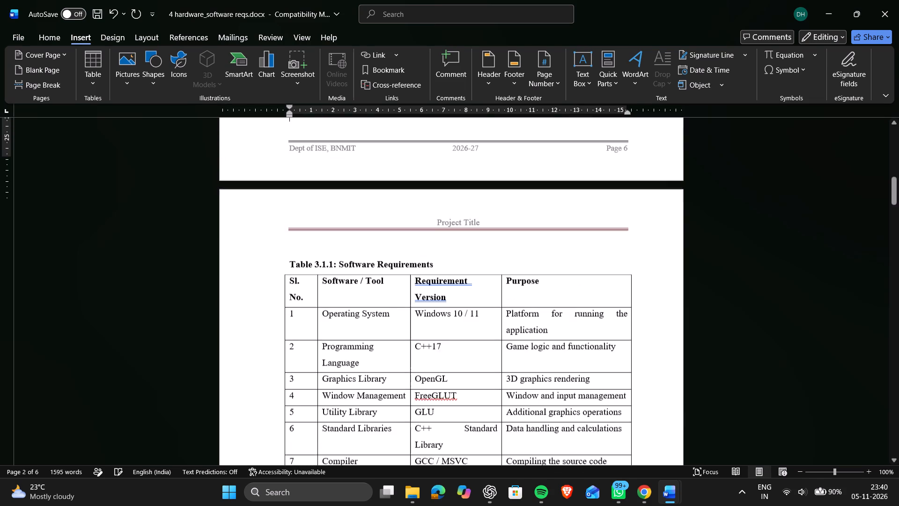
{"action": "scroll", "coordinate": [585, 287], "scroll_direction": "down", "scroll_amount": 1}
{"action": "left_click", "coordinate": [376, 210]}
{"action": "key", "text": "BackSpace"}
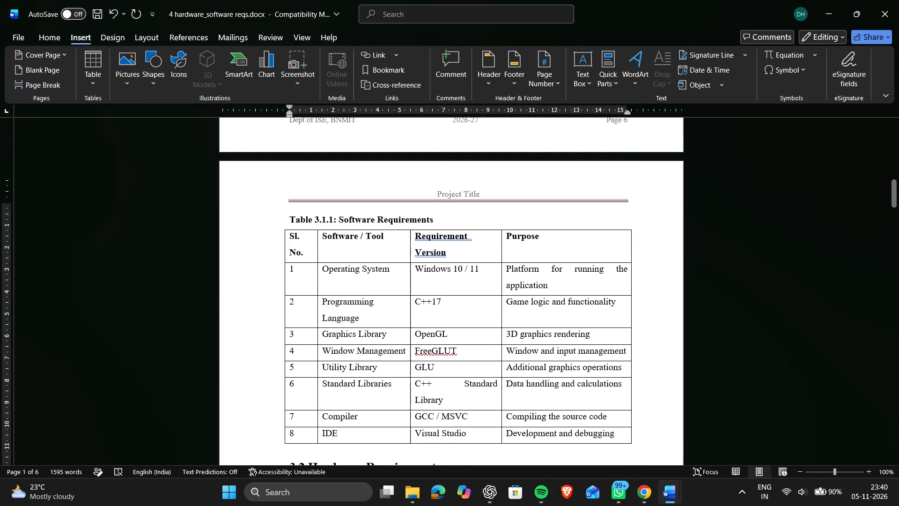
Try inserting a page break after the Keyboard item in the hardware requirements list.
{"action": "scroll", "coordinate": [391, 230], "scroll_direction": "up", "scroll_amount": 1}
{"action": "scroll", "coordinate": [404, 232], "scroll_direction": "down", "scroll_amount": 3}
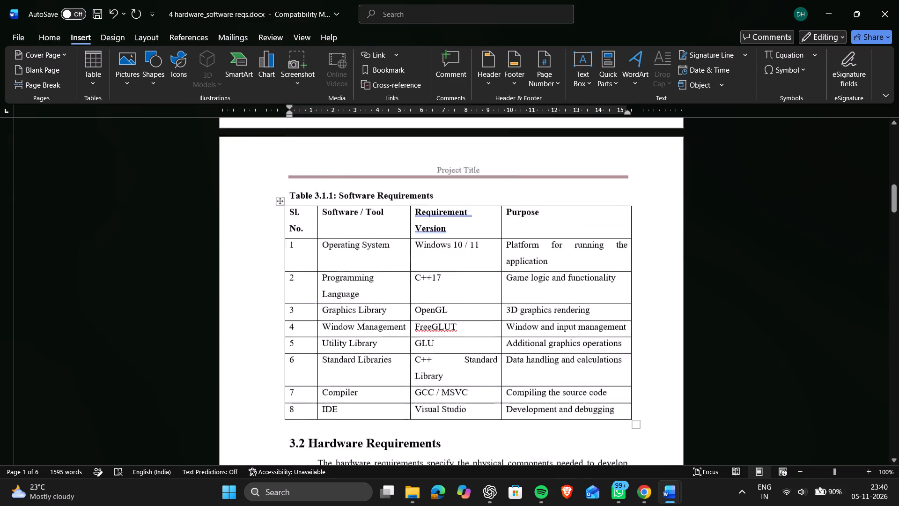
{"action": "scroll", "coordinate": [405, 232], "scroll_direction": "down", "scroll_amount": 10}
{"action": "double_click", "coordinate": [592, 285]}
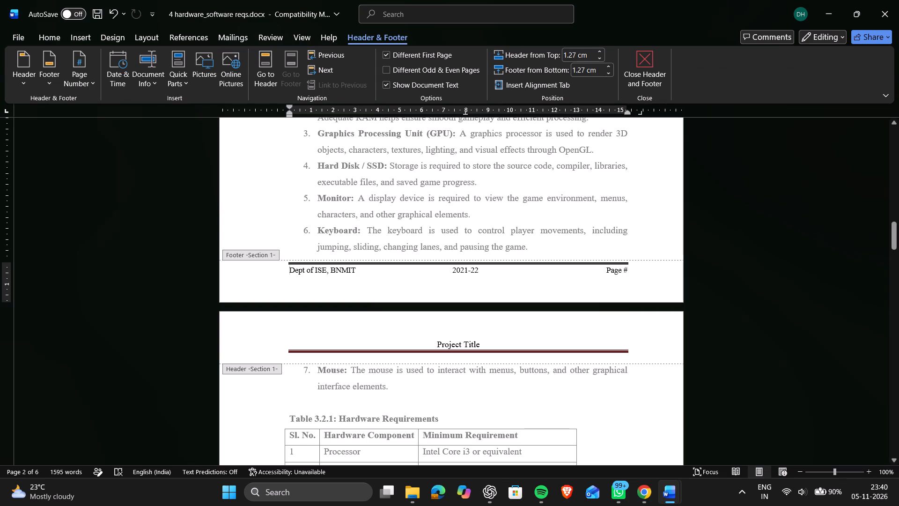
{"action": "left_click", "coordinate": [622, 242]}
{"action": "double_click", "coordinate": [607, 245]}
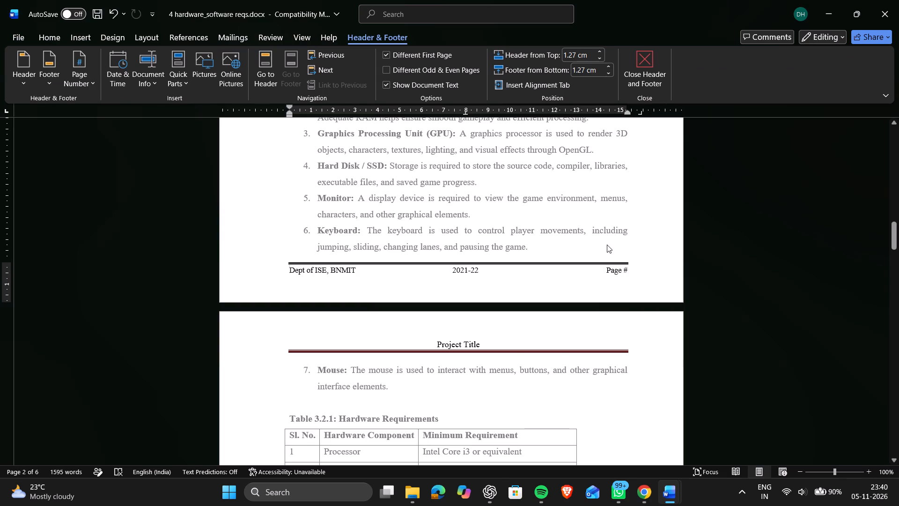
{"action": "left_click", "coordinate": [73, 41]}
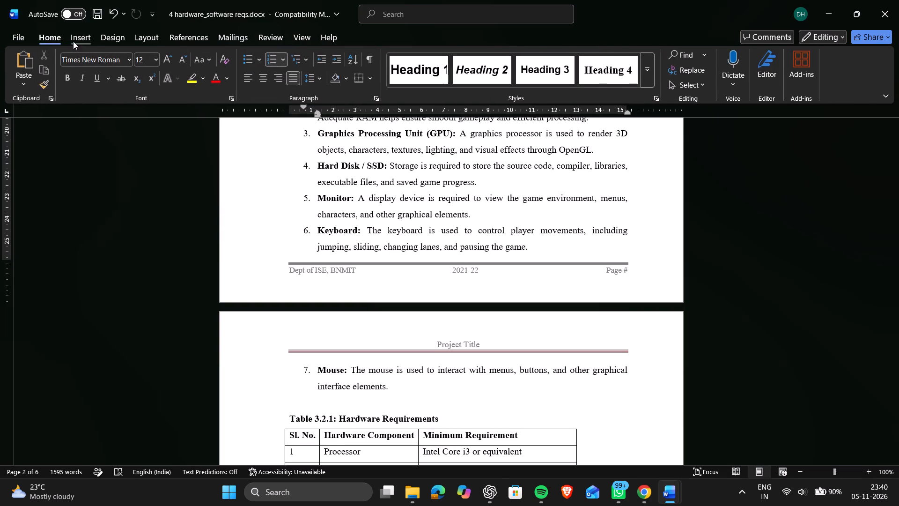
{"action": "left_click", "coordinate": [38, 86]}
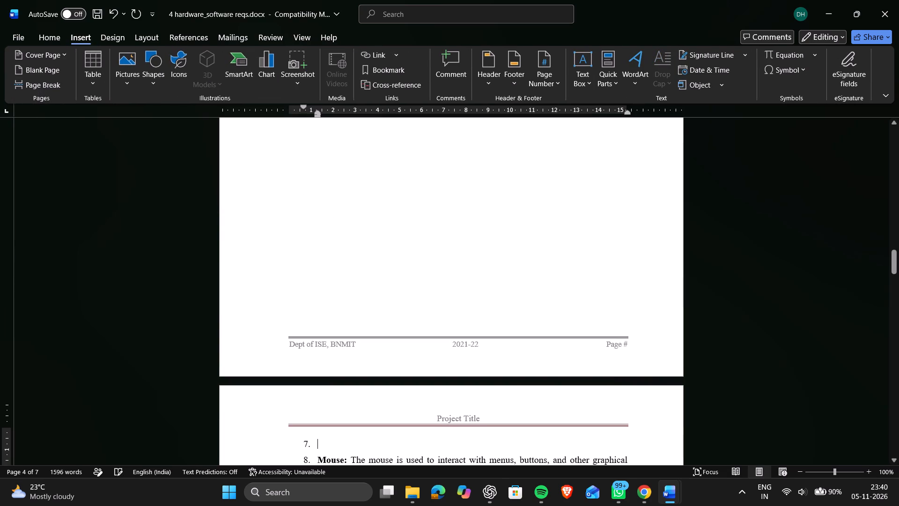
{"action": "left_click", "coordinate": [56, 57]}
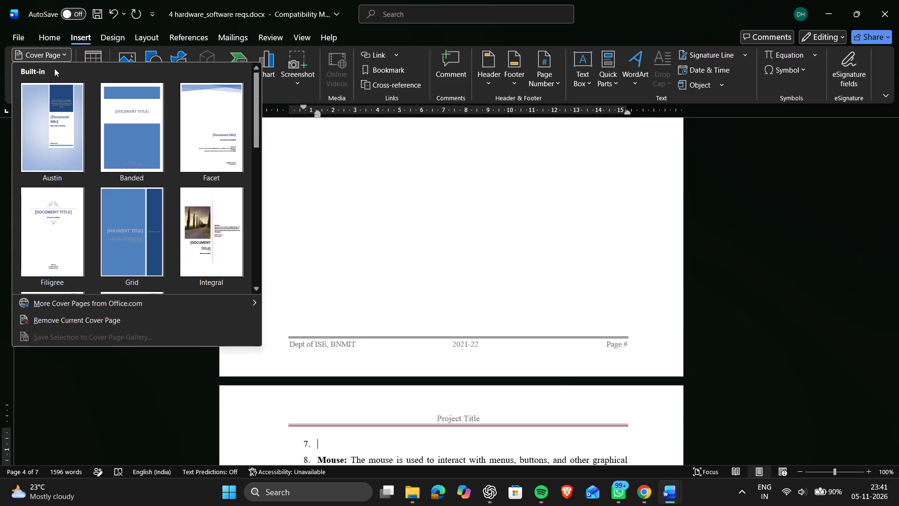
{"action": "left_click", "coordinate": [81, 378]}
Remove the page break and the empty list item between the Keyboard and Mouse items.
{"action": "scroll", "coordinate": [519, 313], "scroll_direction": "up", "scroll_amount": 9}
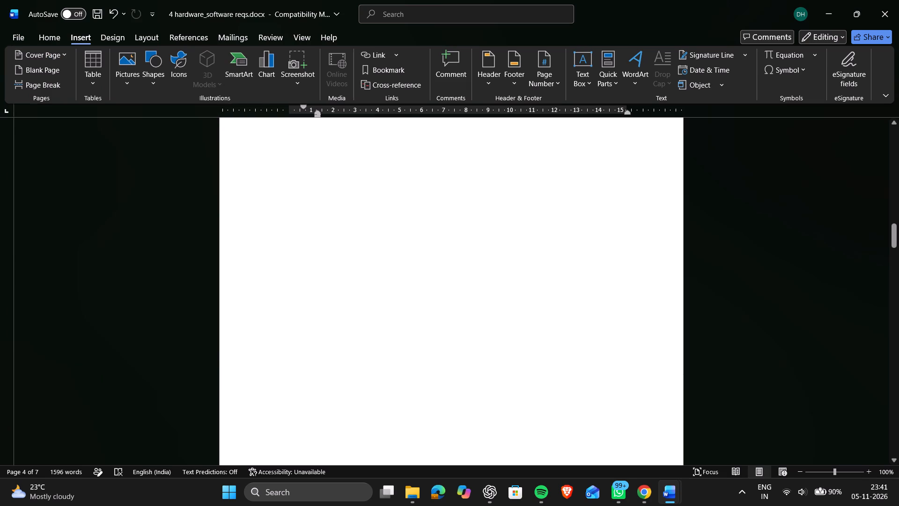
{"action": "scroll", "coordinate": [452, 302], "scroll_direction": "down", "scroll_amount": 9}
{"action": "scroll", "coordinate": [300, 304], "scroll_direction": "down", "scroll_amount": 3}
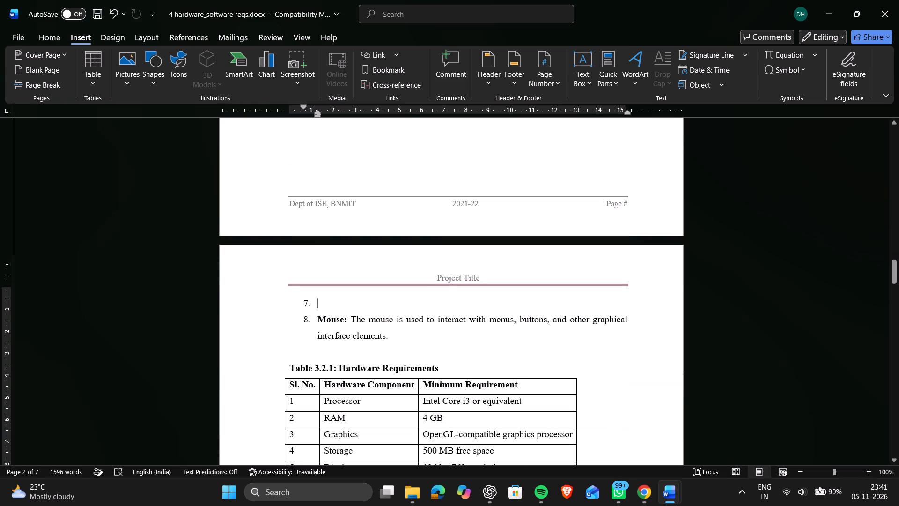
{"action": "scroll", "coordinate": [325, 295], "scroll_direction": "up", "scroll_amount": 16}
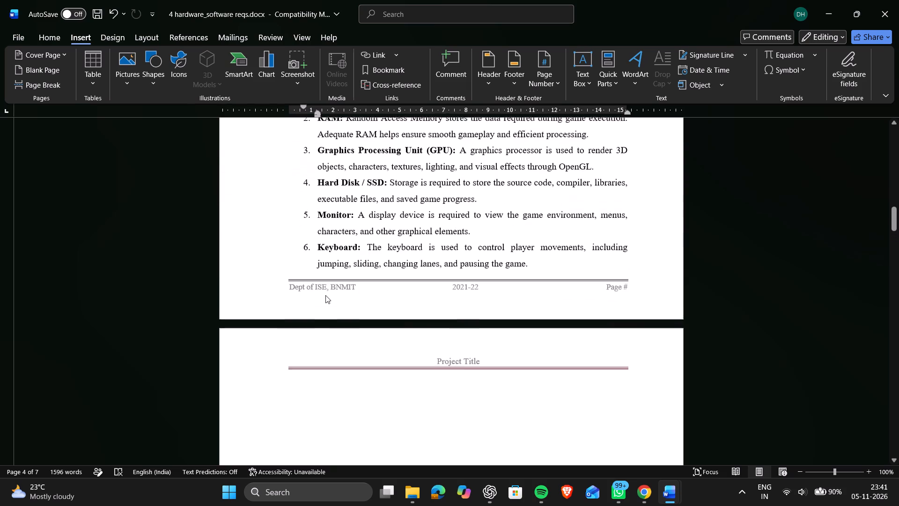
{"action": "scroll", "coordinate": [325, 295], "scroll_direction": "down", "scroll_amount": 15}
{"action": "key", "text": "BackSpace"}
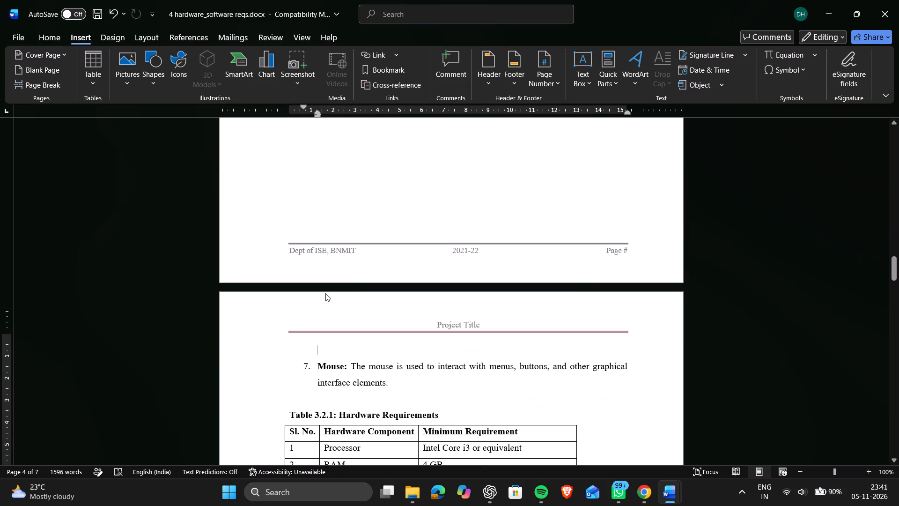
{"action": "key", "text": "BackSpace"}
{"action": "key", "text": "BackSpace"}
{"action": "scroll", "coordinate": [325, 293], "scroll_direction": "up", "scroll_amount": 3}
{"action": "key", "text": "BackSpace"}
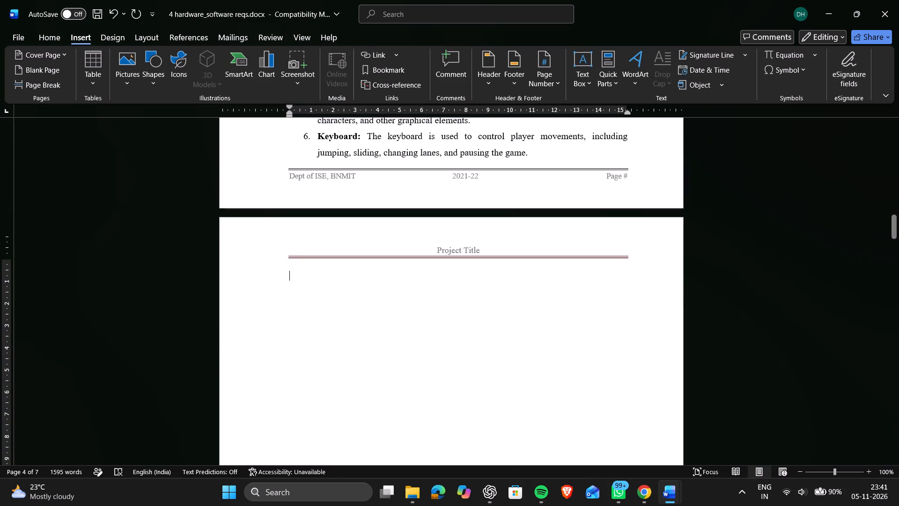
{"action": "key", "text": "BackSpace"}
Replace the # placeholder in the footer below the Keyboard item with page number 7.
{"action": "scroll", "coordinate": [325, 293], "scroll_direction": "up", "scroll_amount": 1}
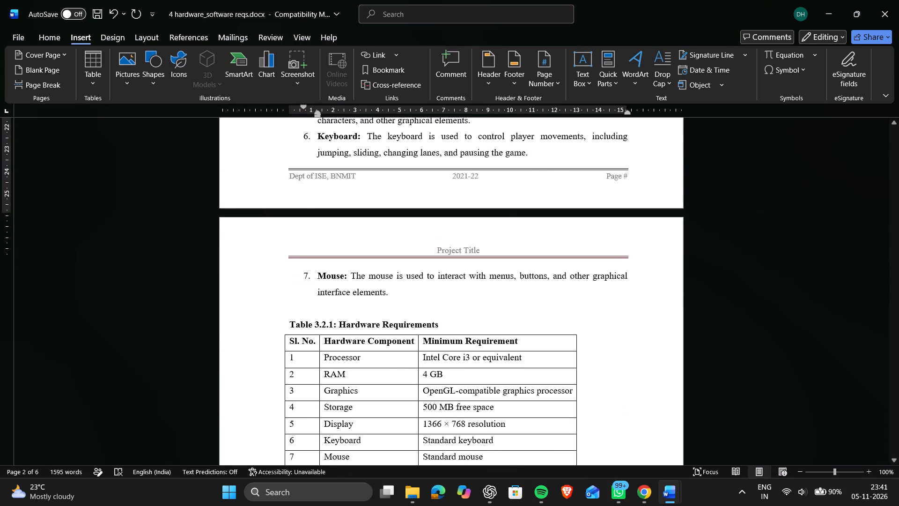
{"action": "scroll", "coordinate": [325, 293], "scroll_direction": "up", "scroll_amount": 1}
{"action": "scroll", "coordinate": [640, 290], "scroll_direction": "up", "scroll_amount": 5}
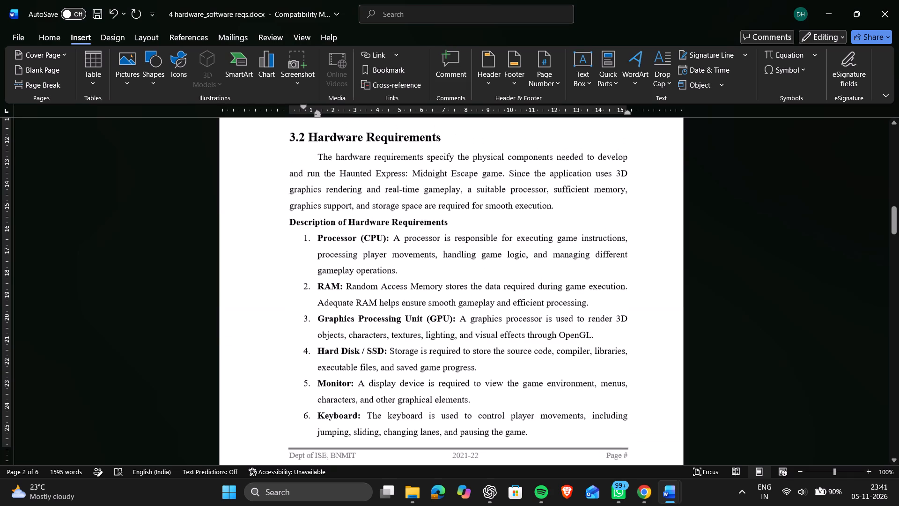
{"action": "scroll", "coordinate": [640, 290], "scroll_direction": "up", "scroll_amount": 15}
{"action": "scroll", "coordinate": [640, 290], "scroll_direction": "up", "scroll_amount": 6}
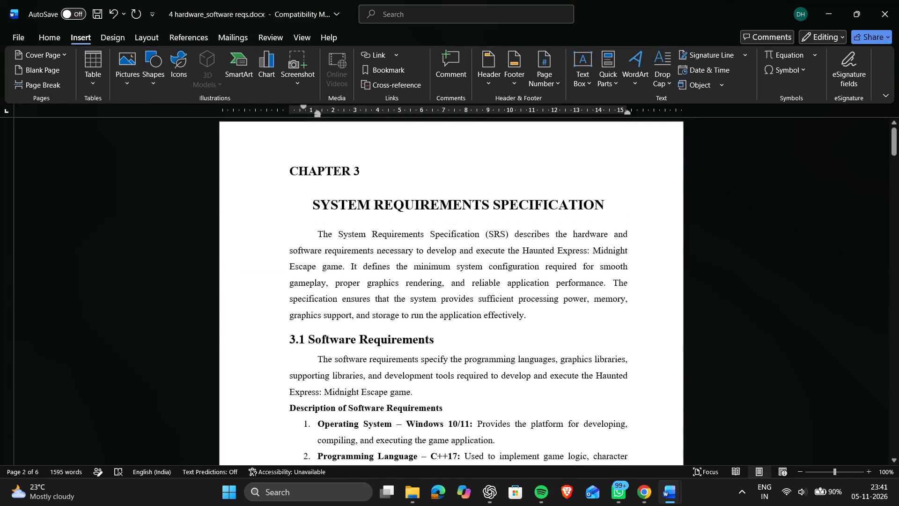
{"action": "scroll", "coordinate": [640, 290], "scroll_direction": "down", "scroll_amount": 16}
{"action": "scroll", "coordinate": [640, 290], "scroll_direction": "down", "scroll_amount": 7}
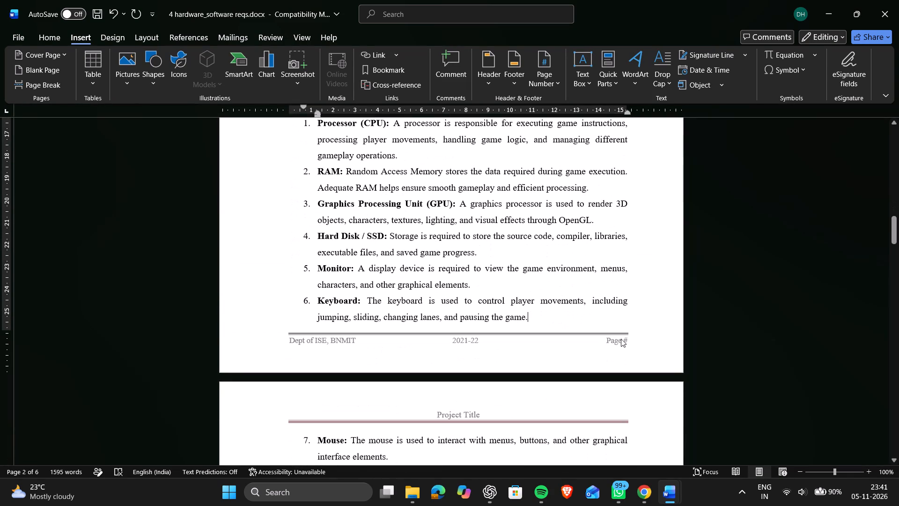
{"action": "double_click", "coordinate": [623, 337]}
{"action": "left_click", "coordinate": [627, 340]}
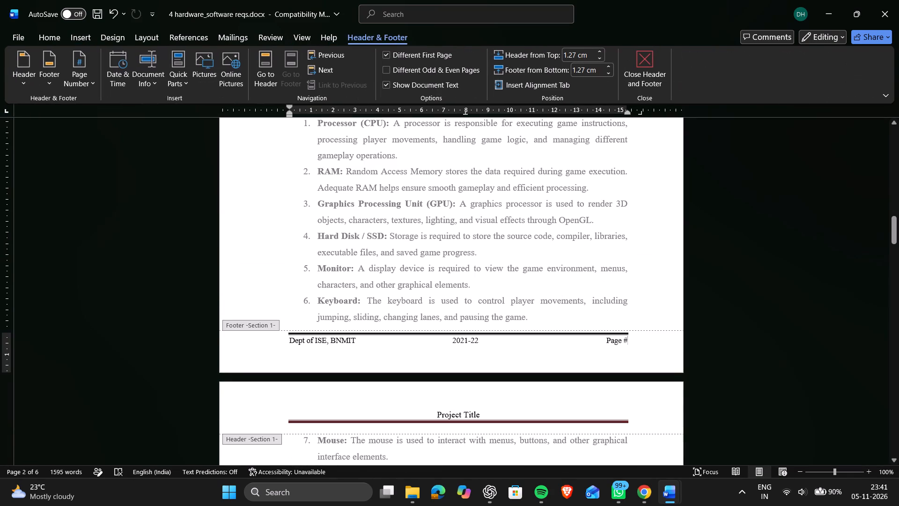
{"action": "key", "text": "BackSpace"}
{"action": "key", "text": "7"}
Insert a page break after "When a collision" in the Collision Detection requirement.
{"action": "scroll", "coordinate": [630, 335], "scroll_direction": "up", "scroll_amount": 12}
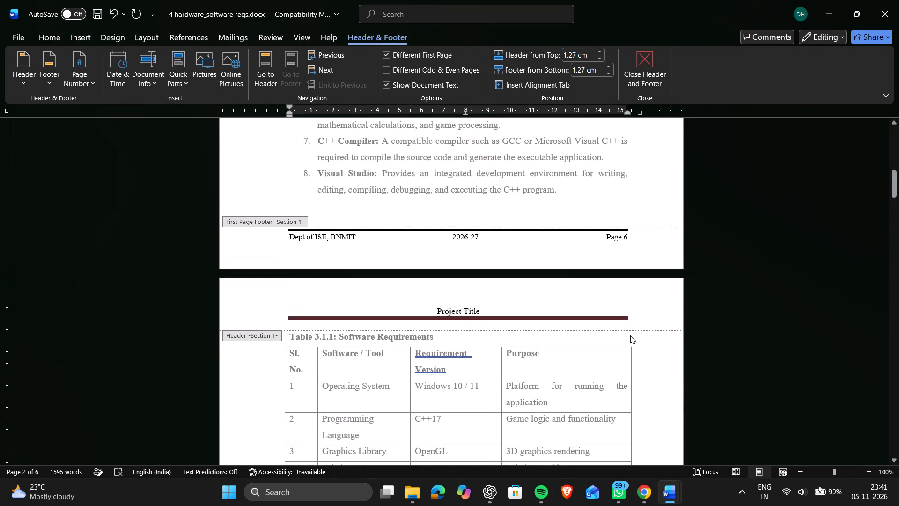
{"action": "scroll", "coordinate": [630, 335], "scroll_direction": "down", "scroll_amount": 17}
{"action": "scroll", "coordinate": [630, 335], "scroll_direction": "down", "scroll_amount": 4}
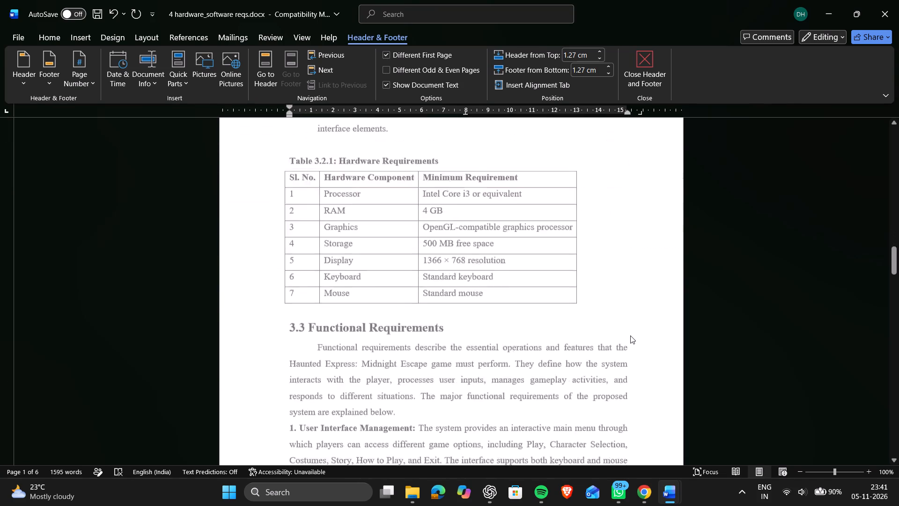
{"action": "scroll", "coordinate": [630, 335], "scroll_direction": "down", "scroll_amount": 8}
{"action": "left_click", "coordinate": [637, 216]}
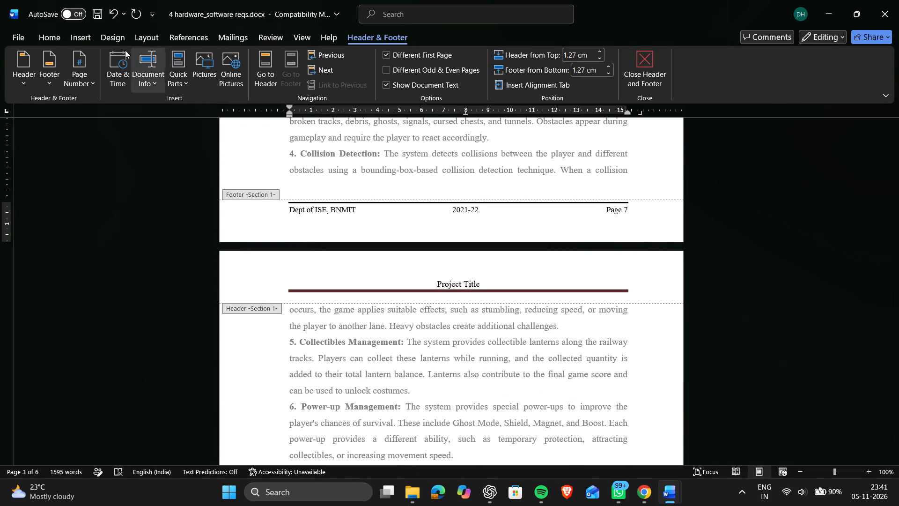
{"action": "double_click", "coordinate": [643, 186]}
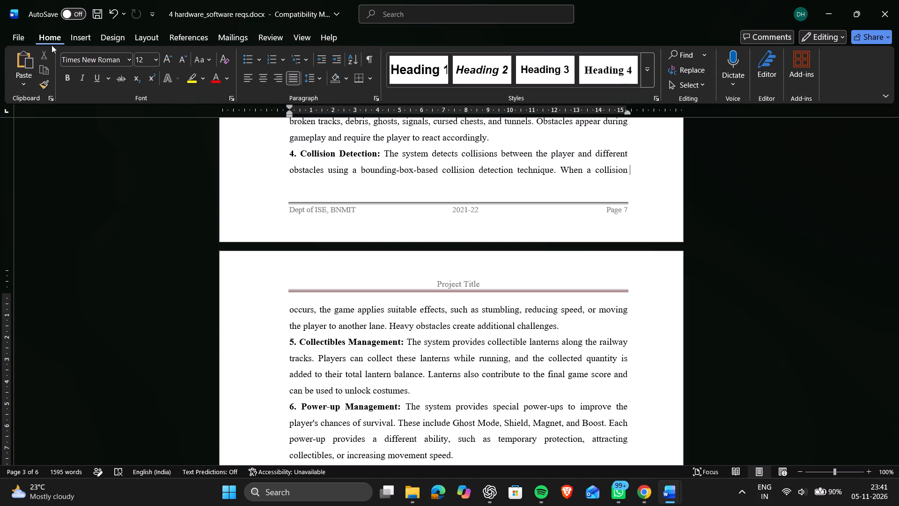
{"action": "left_click", "coordinate": [79, 45]}
{"action": "left_click", "coordinate": [52, 89]}
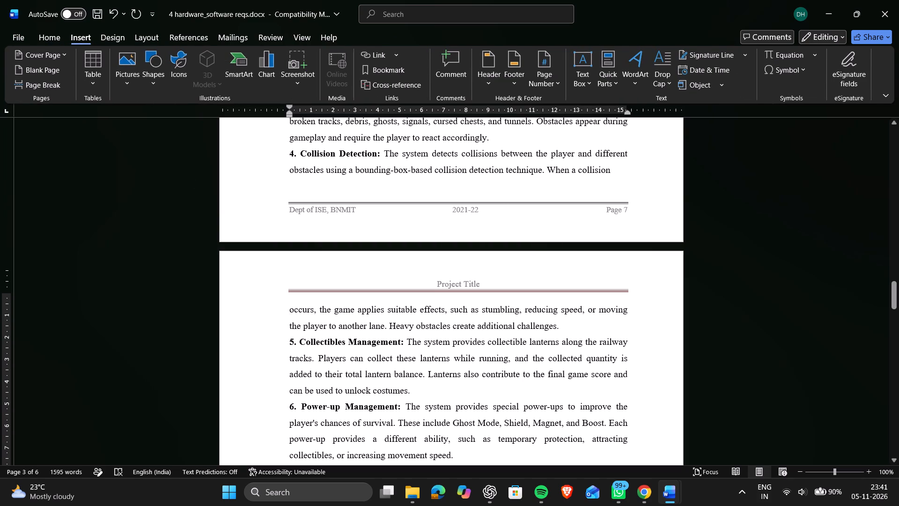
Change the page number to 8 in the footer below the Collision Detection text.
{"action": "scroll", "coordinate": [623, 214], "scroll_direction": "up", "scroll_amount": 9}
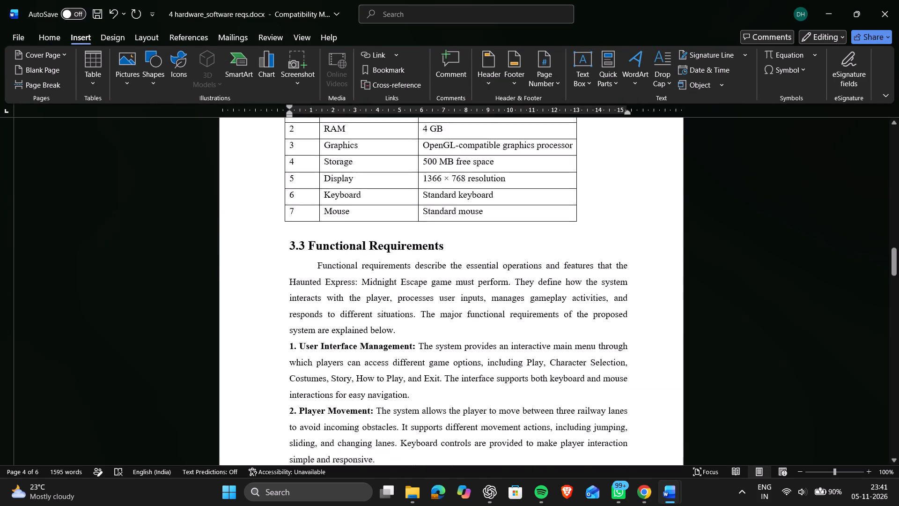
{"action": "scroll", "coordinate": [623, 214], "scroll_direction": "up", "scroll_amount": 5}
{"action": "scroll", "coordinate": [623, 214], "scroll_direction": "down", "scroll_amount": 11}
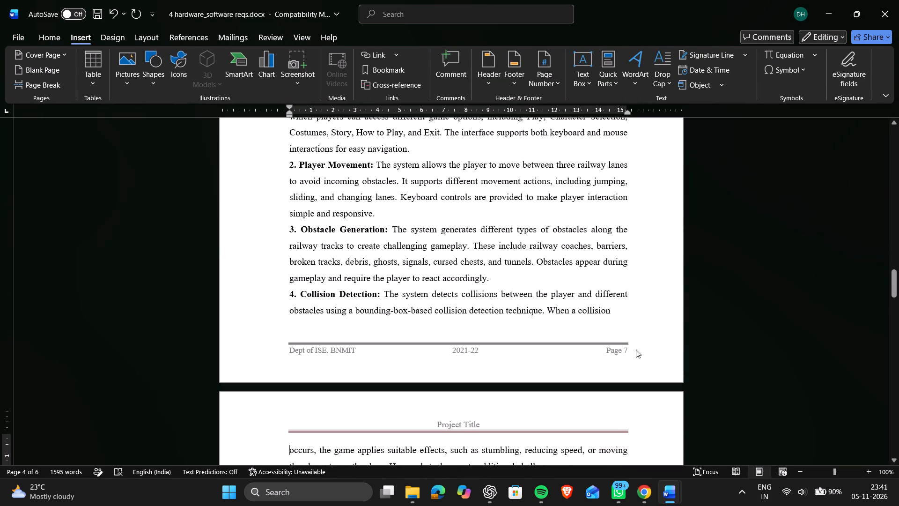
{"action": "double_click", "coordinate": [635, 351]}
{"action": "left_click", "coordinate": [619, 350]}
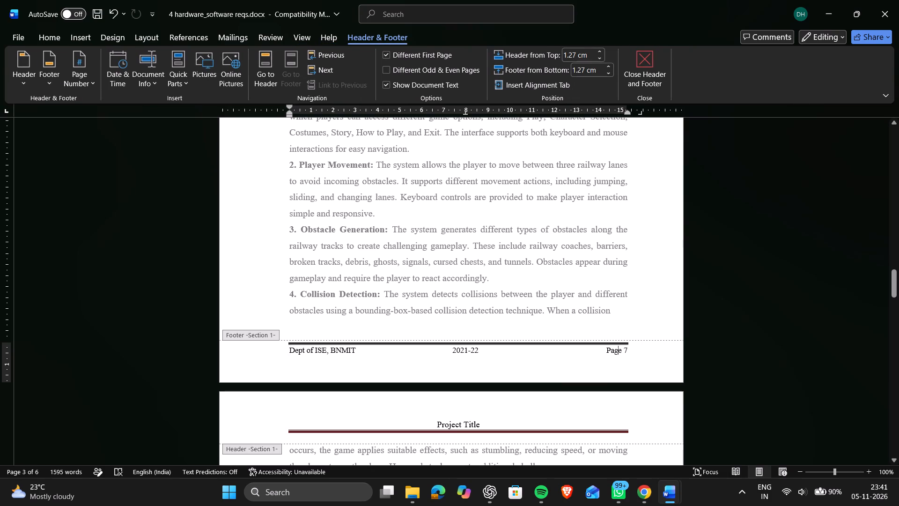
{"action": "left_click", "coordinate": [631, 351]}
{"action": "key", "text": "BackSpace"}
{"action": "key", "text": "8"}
Insert a page break after "distance travelled," in the Game Over and Restart requirement.
{"action": "scroll", "coordinate": [623, 333], "scroll_direction": "down", "scroll_amount": 15}
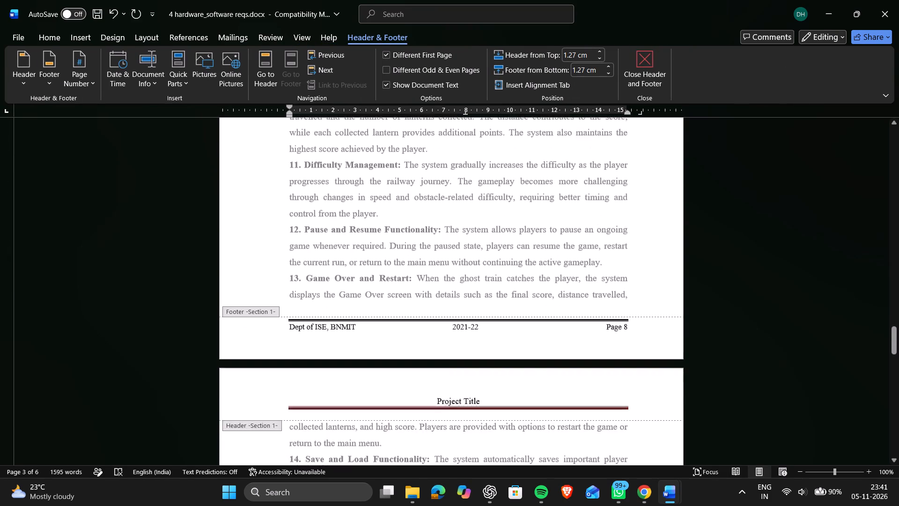
{"action": "left_click", "coordinate": [625, 298]}
{"action": "double_click", "coordinate": [626, 292]}
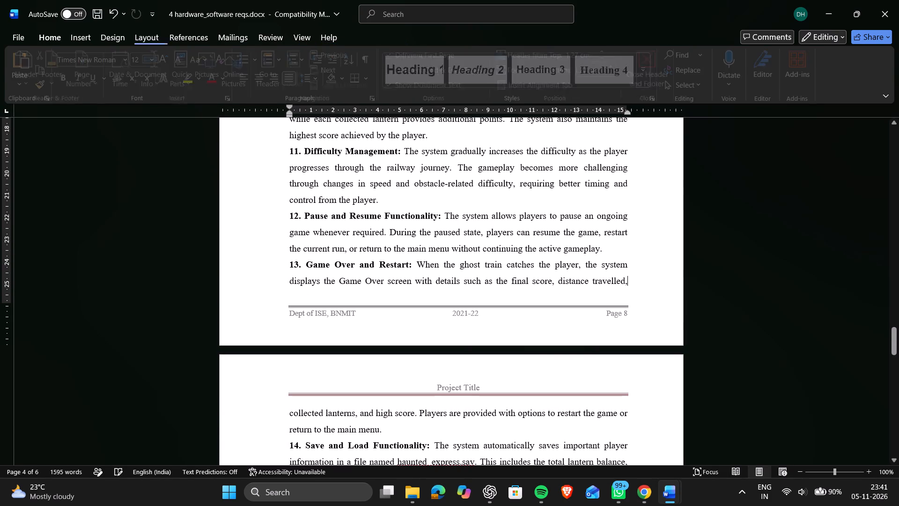
{"action": "left_click", "coordinate": [74, 36]}
{"action": "left_click", "coordinate": [49, 81]}
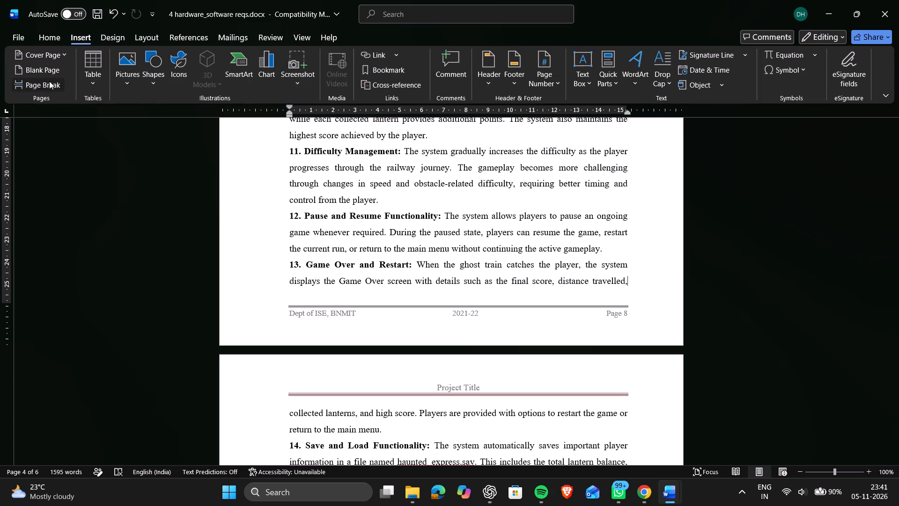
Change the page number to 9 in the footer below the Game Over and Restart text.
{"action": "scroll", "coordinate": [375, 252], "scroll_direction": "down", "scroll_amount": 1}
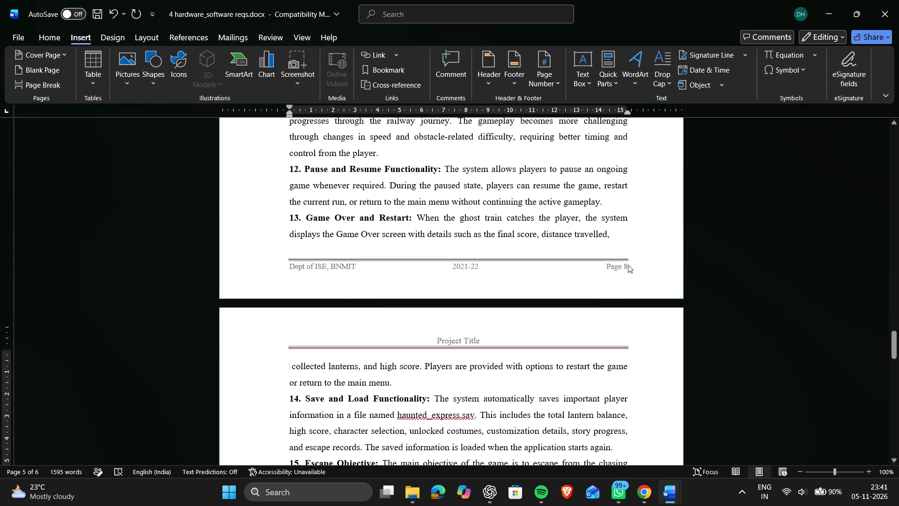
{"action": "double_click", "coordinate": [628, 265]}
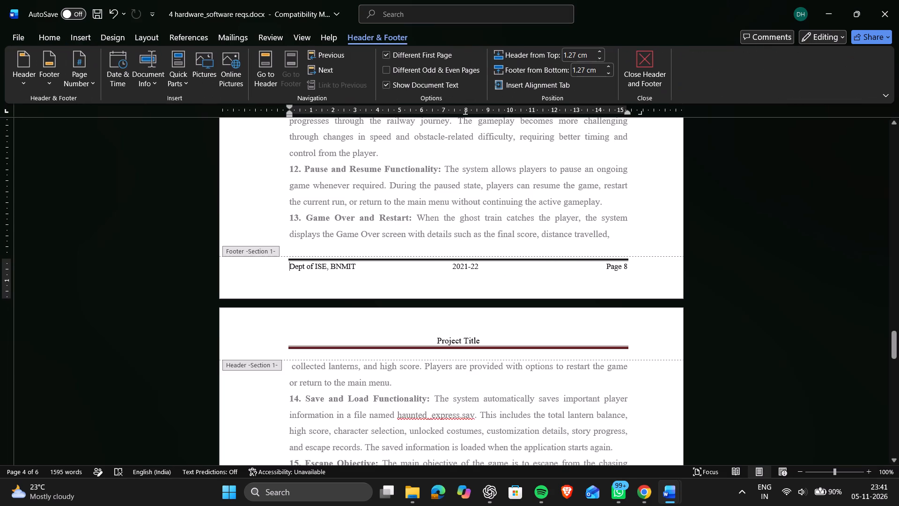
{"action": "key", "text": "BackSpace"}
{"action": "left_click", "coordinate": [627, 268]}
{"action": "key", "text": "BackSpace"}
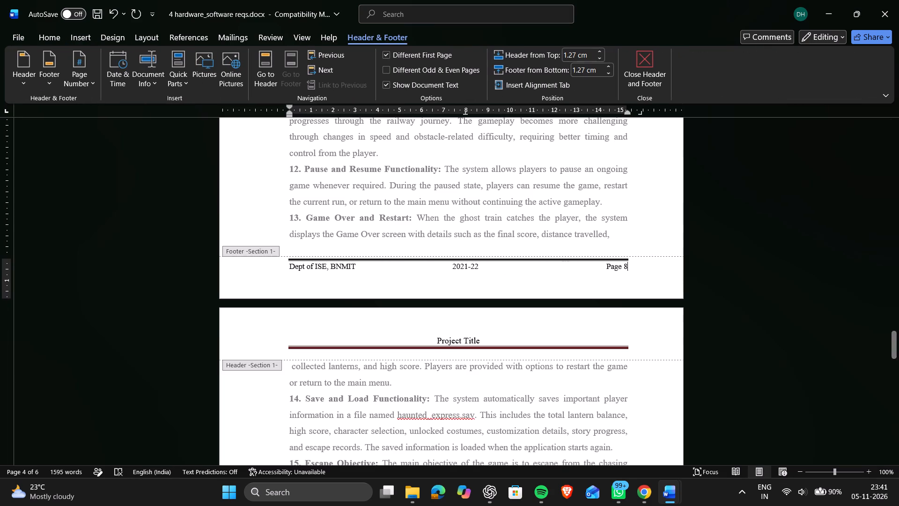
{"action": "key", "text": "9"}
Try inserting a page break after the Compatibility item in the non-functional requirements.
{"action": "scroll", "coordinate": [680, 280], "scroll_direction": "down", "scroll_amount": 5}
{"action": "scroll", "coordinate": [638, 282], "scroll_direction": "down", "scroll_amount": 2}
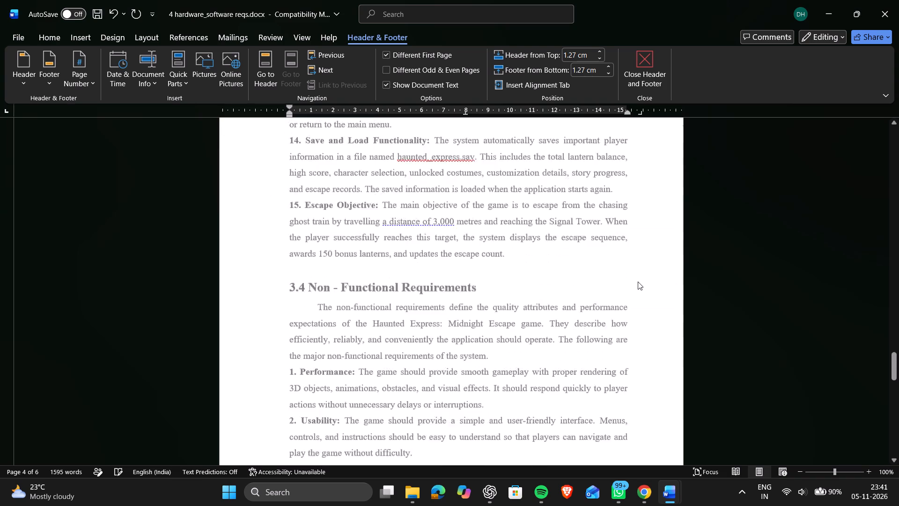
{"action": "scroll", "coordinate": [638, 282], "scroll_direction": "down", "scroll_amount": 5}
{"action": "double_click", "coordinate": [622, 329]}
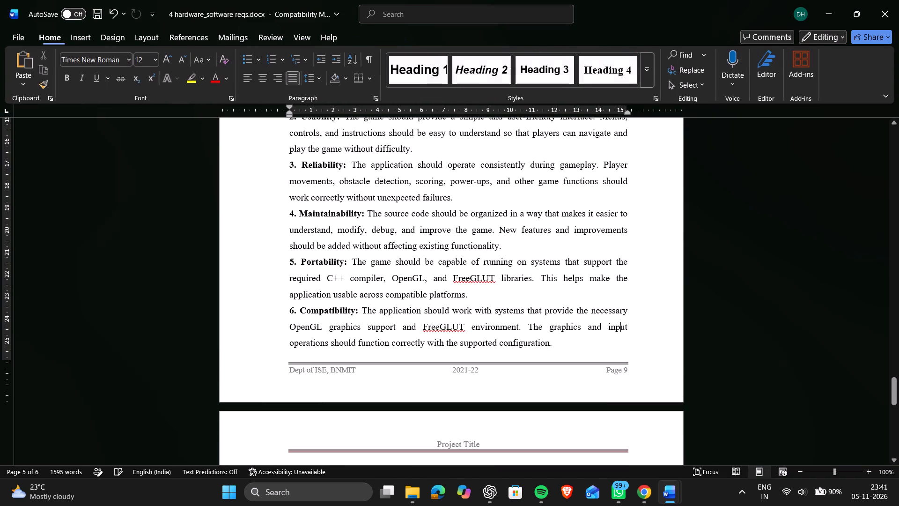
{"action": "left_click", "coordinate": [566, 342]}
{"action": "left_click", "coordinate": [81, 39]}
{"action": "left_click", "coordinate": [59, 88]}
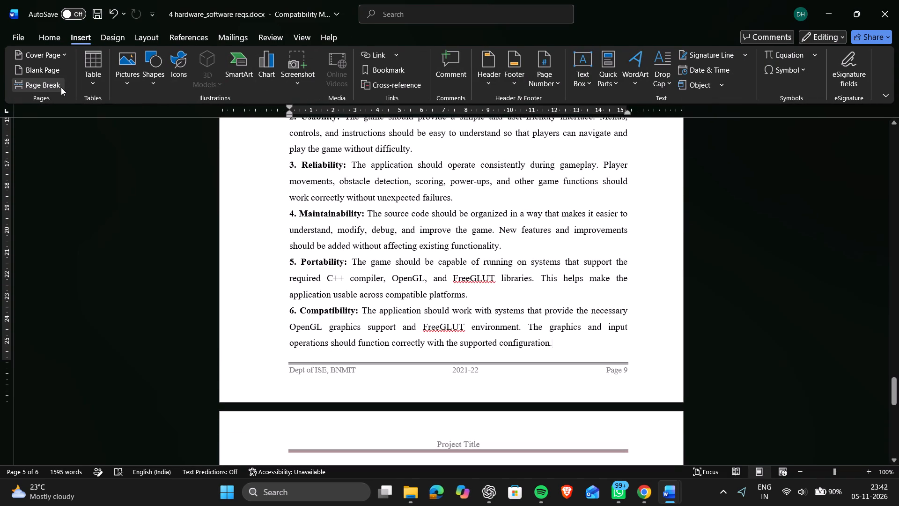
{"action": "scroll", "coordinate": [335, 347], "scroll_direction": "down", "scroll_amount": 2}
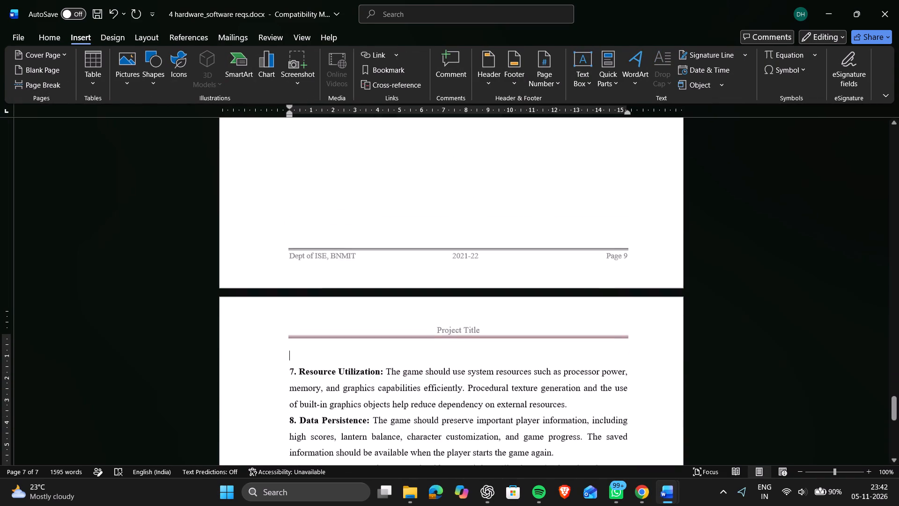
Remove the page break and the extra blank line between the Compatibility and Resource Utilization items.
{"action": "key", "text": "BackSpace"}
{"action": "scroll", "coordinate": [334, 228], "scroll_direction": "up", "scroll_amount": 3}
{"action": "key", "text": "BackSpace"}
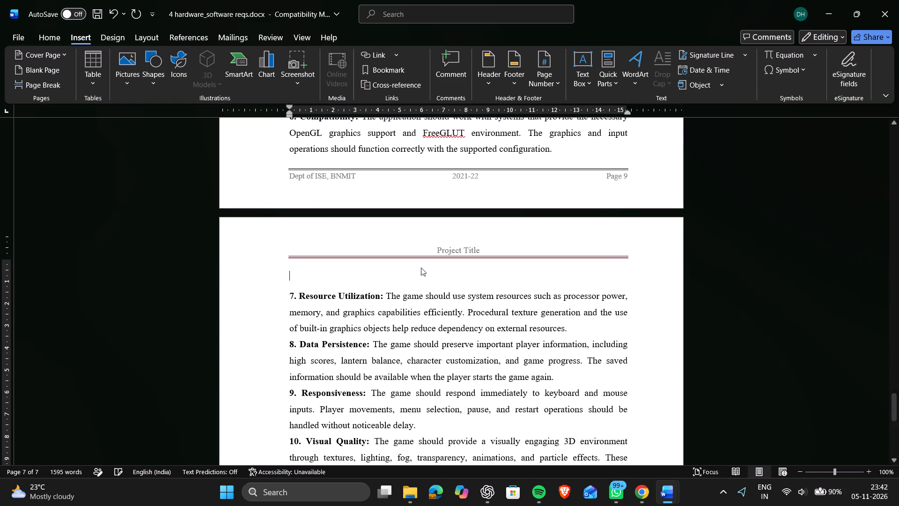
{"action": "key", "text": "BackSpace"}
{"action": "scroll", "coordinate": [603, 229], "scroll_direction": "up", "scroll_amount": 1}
Change the page number in the last page's footer to 10 and return to the body text.
{"action": "scroll", "coordinate": [603, 229], "scroll_direction": "down", "scroll_amount": 8}
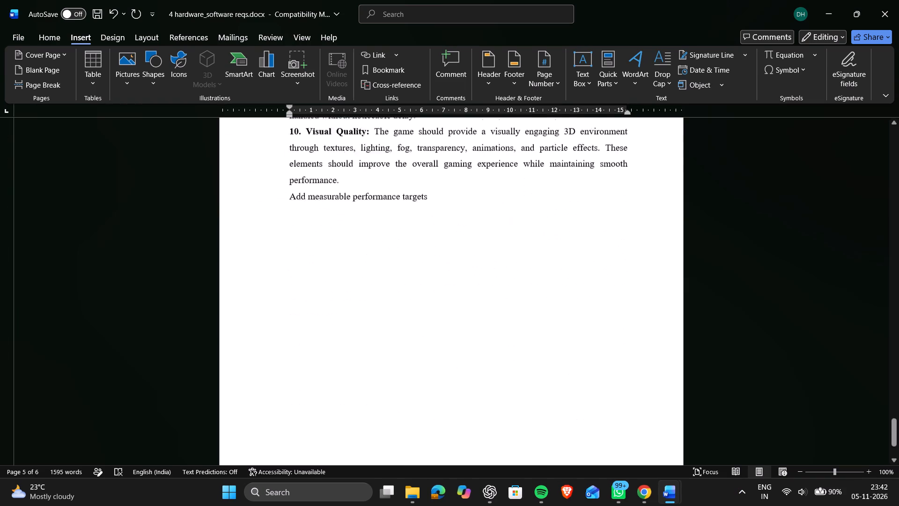
{"action": "scroll", "coordinate": [599, 251], "scroll_direction": "down", "scroll_amount": 5}
{"action": "double_click", "coordinate": [633, 432]}
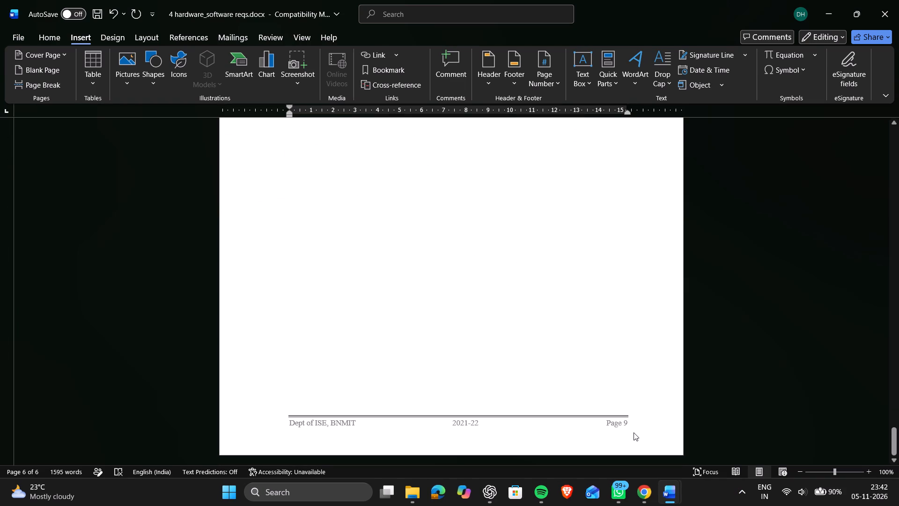
{"action": "left_click", "coordinate": [631, 422]}
{"action": "key", "text": "BackSpace"}
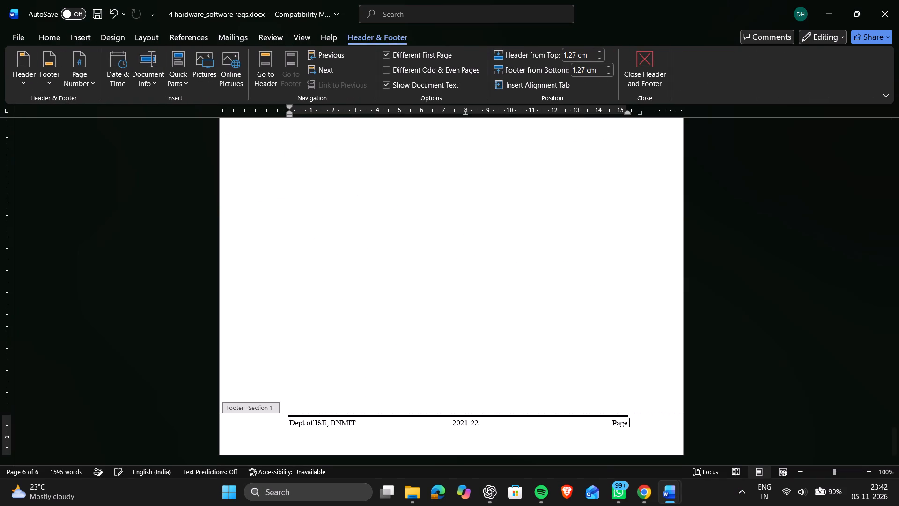
{"action": "type", "text": "10"}
{"action": "left_click", "coordinate": [605, 341]}
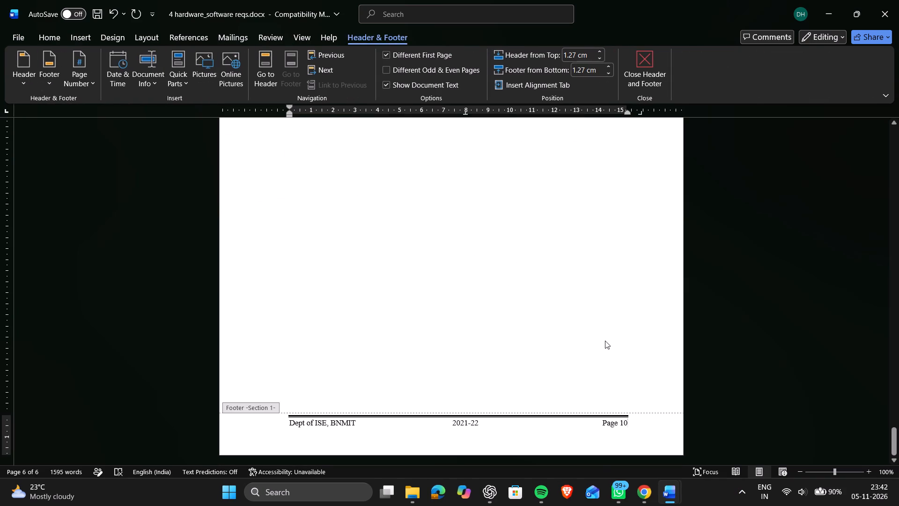
{"action": "double_click", "coordinate": [605, 341]}
{"action": "left_click", "coordinate": [430, 243]}
Review the footer page numbers across the chapter's pages.
{"action": "scroll", "coordinate": [429, 245], "scroll_direction": "up", "scroll_amount": 8}
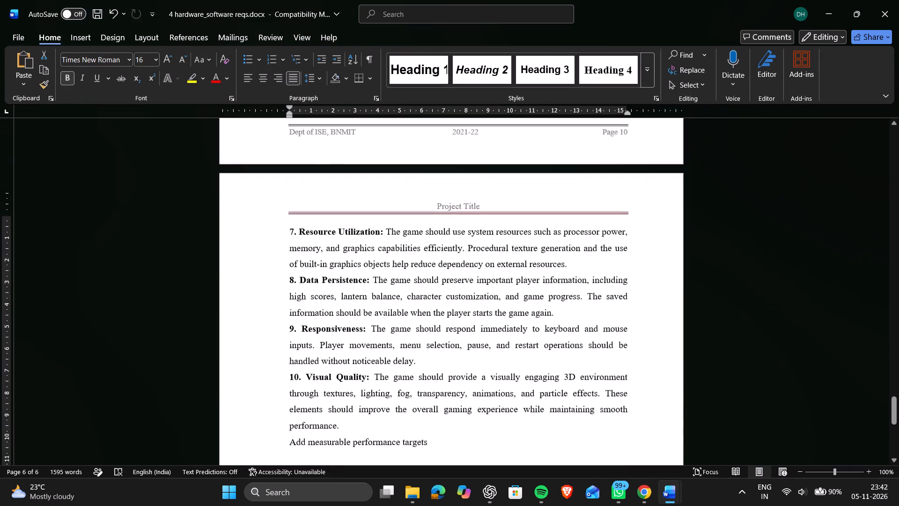
{"action": "scroll", "coordinate": [427, 248], "scroll_direction": "up", "scroll_amount": 14}
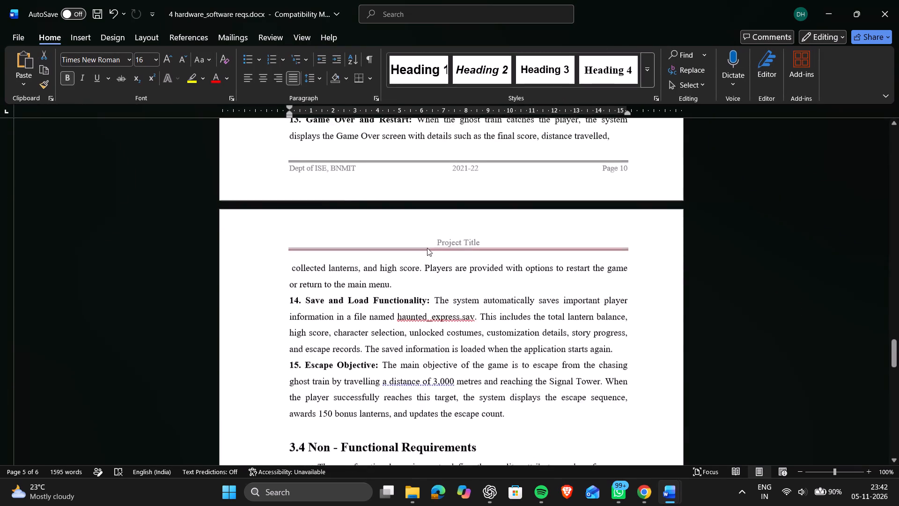
{"action": "scroll", "coordinate": [427, 248], "scroll_direction": "up", "scroll_amount": 6}
{"action": "scroll", "coordinate": [427, 248], "scroll_direction": "up", "scroll_amount": 20}
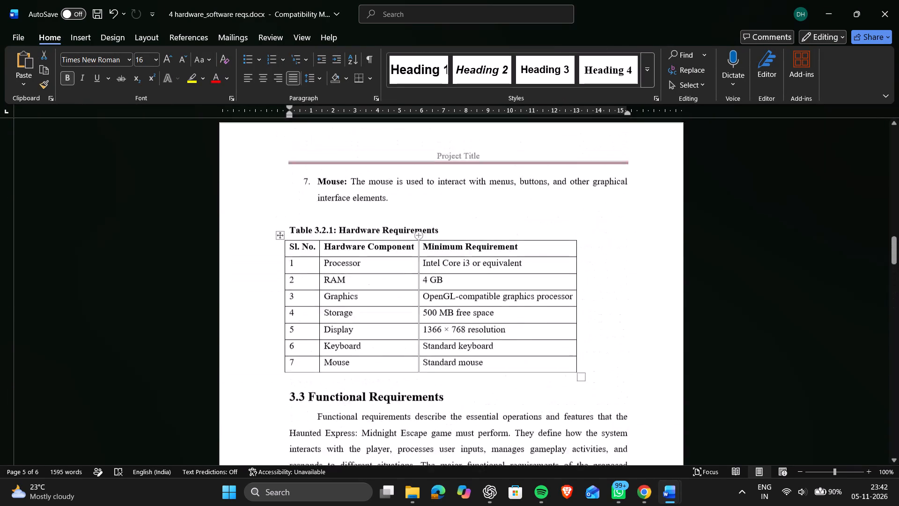
{"action": "scroll", "coordinate": [427, 248], "scroll_direction": "up", "scroll_amount": 20}
{"action": "scroll", "coordinate": [427, 248], "scroll_direction": "up", "scroll_amount": 15}
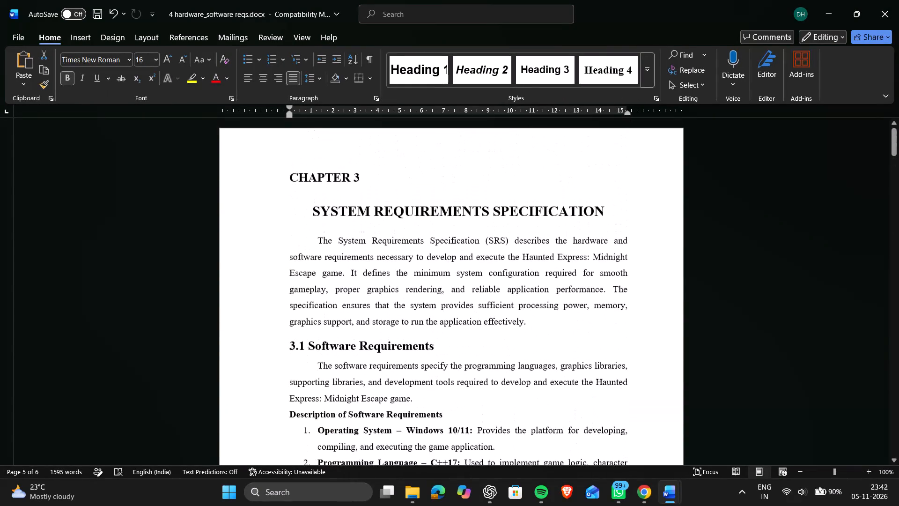
{"action": "scroll", "coordinate": [427, 248], "scroll_direction": "up", "scroll_amount": 2}
{"action": "scroll", "coordinate": [427, 248], "scroll_direction": "down", "scroll_amount": 20}
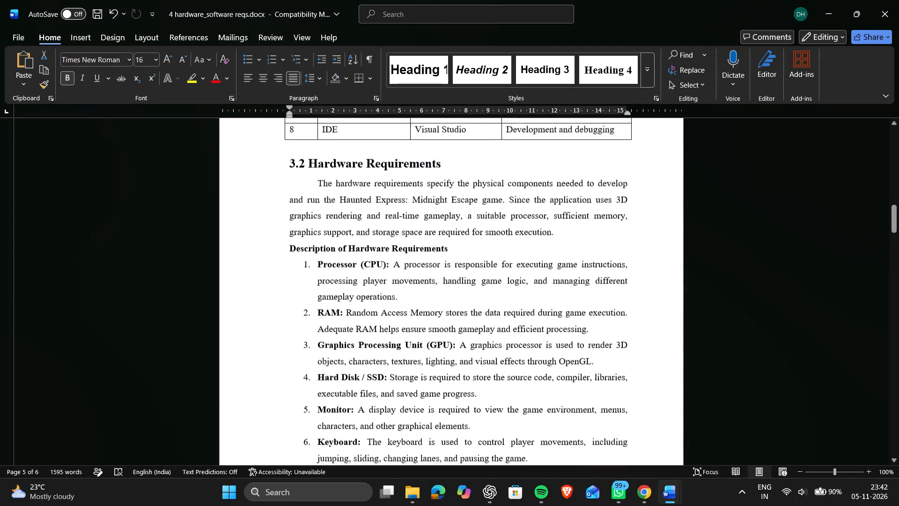
{"action": "scroll", "coordinate": [430, 248], "scroll_direction": "down", "scroll_amount": 5}
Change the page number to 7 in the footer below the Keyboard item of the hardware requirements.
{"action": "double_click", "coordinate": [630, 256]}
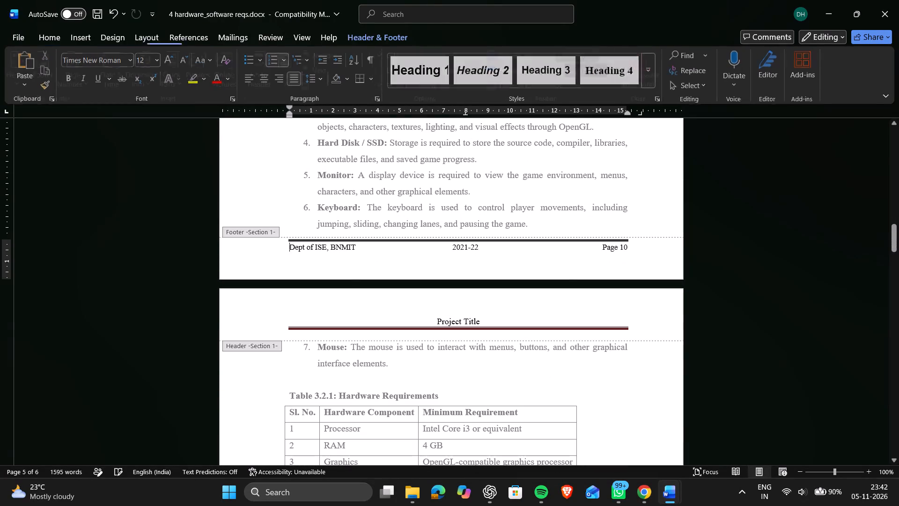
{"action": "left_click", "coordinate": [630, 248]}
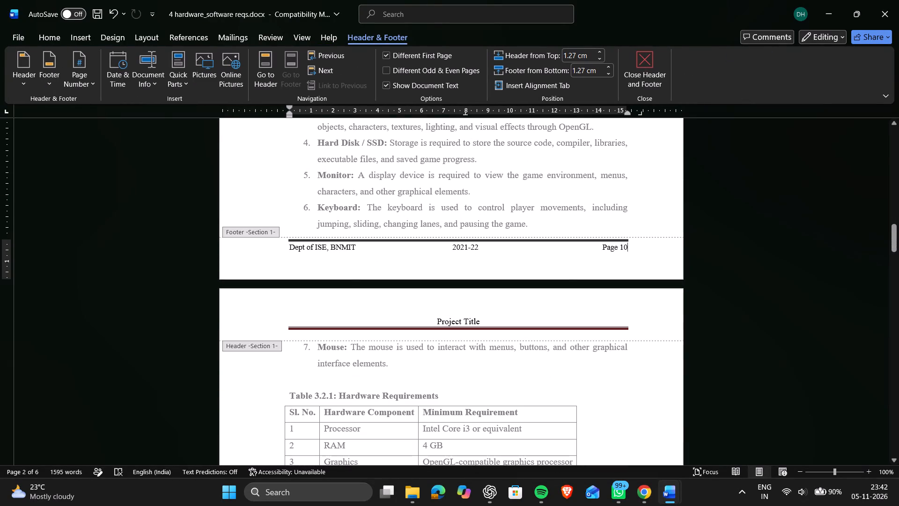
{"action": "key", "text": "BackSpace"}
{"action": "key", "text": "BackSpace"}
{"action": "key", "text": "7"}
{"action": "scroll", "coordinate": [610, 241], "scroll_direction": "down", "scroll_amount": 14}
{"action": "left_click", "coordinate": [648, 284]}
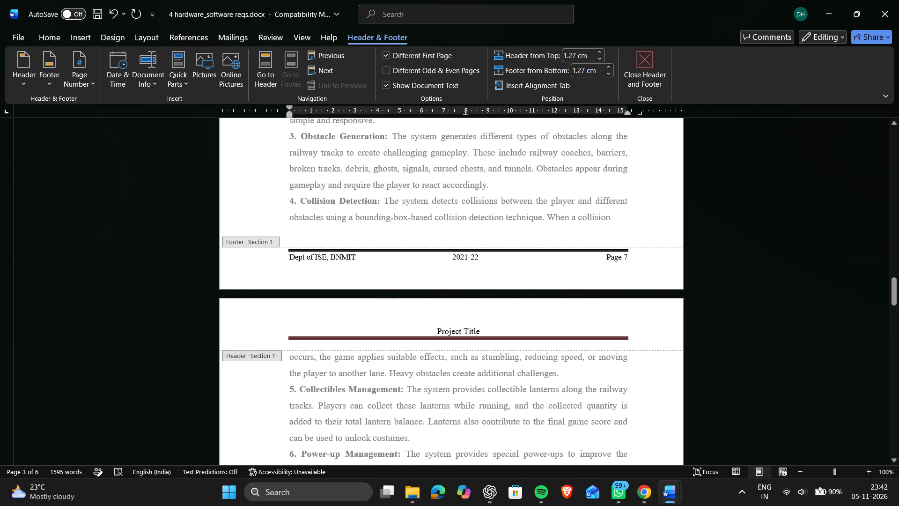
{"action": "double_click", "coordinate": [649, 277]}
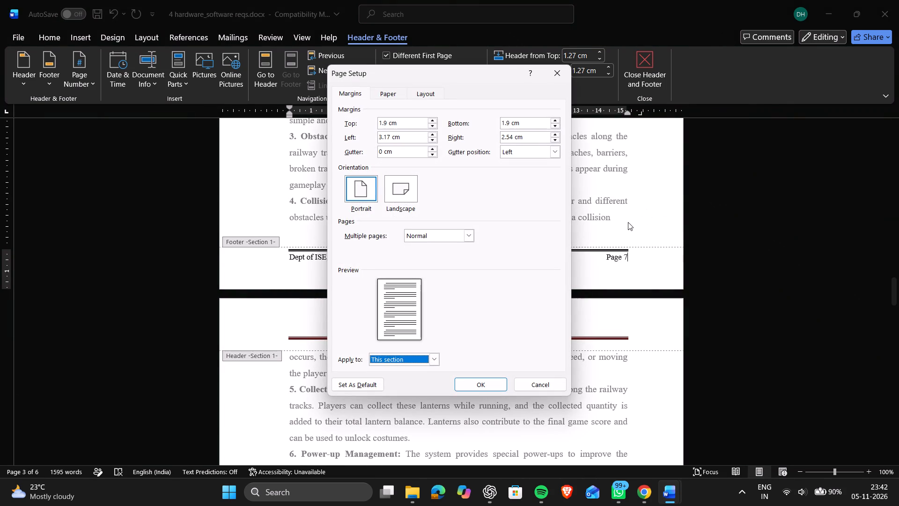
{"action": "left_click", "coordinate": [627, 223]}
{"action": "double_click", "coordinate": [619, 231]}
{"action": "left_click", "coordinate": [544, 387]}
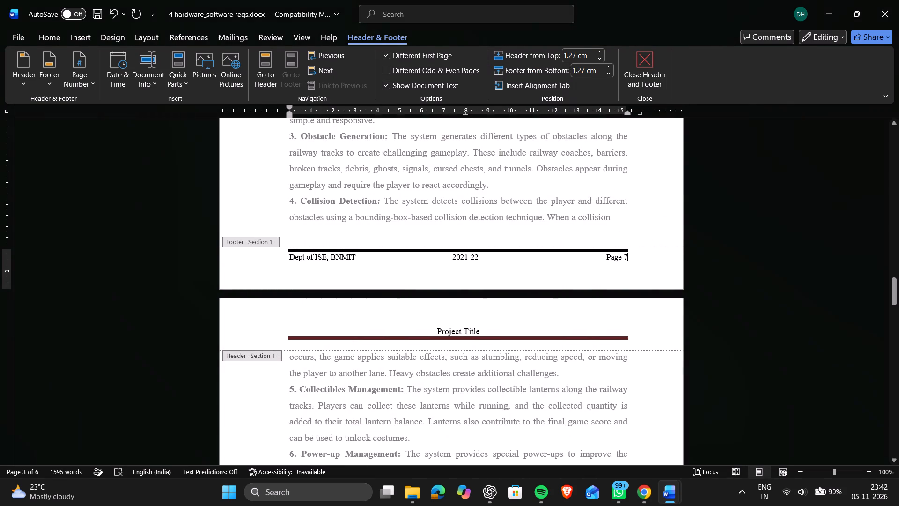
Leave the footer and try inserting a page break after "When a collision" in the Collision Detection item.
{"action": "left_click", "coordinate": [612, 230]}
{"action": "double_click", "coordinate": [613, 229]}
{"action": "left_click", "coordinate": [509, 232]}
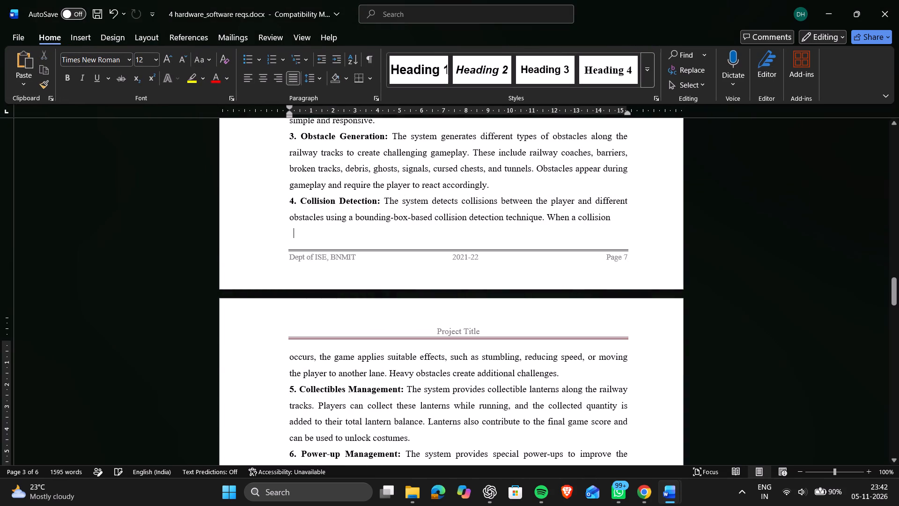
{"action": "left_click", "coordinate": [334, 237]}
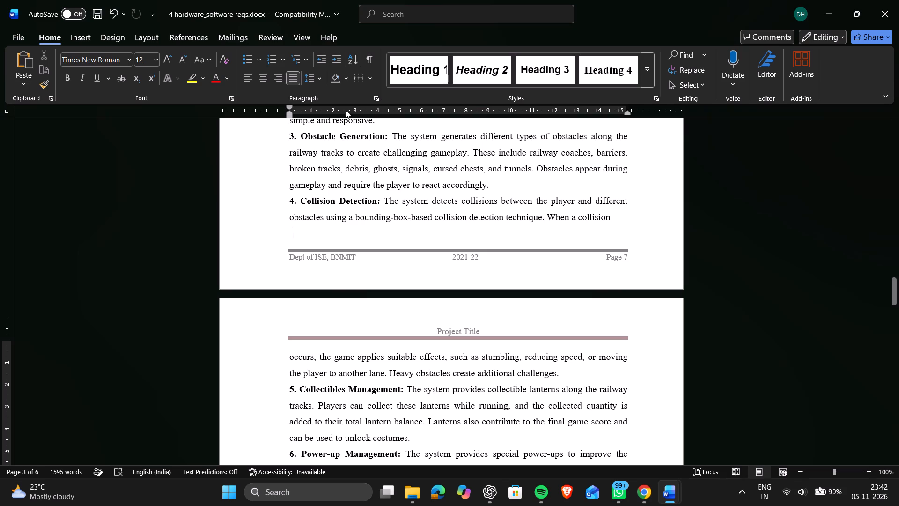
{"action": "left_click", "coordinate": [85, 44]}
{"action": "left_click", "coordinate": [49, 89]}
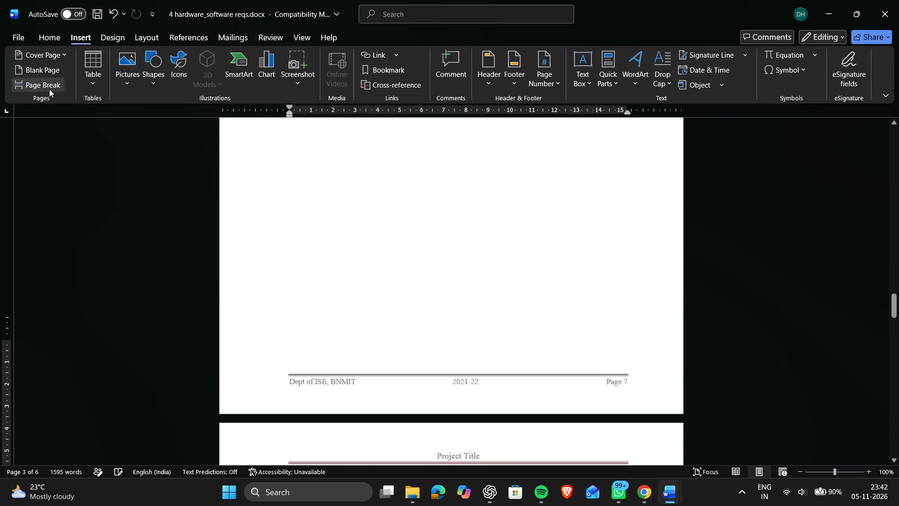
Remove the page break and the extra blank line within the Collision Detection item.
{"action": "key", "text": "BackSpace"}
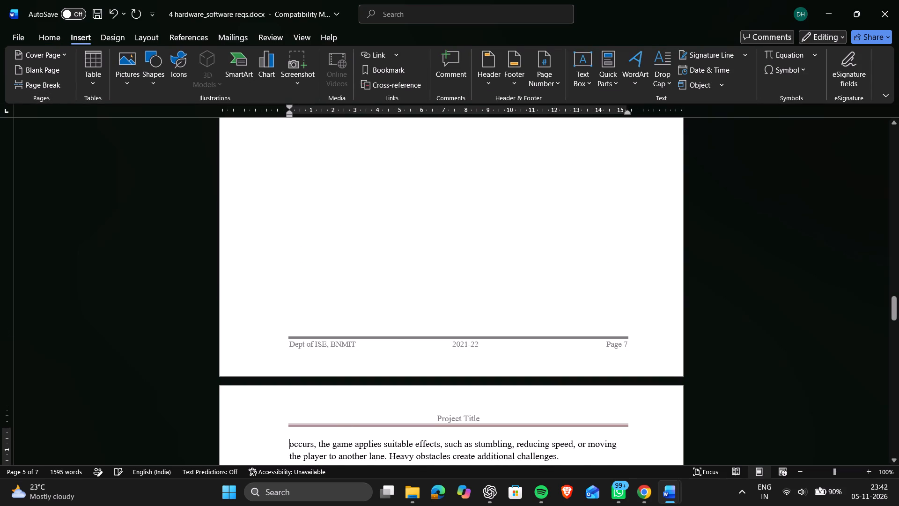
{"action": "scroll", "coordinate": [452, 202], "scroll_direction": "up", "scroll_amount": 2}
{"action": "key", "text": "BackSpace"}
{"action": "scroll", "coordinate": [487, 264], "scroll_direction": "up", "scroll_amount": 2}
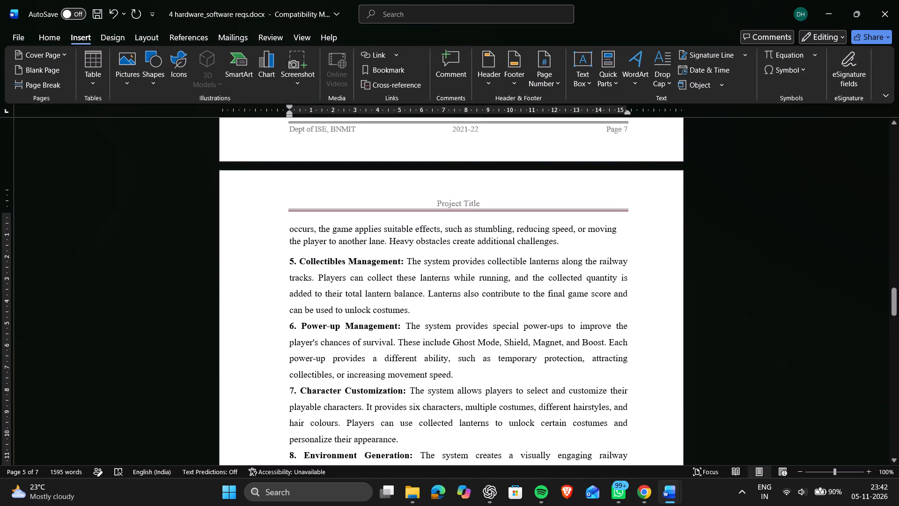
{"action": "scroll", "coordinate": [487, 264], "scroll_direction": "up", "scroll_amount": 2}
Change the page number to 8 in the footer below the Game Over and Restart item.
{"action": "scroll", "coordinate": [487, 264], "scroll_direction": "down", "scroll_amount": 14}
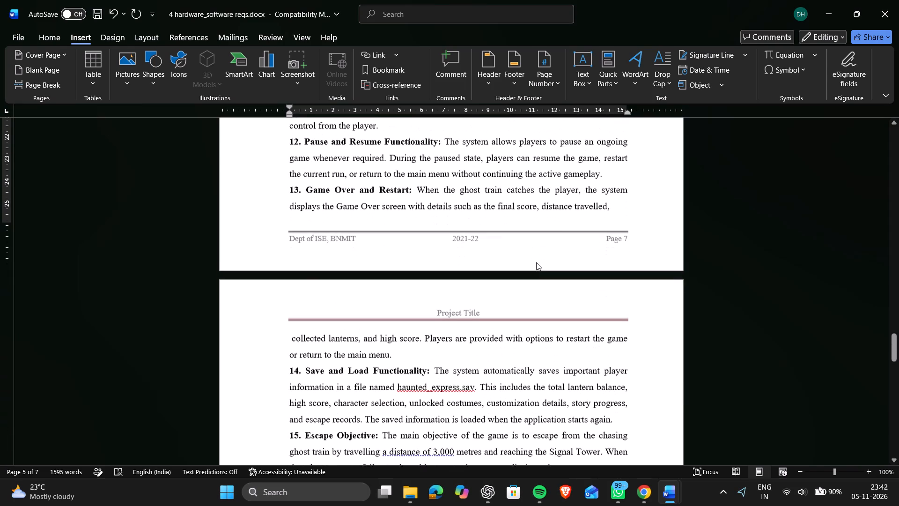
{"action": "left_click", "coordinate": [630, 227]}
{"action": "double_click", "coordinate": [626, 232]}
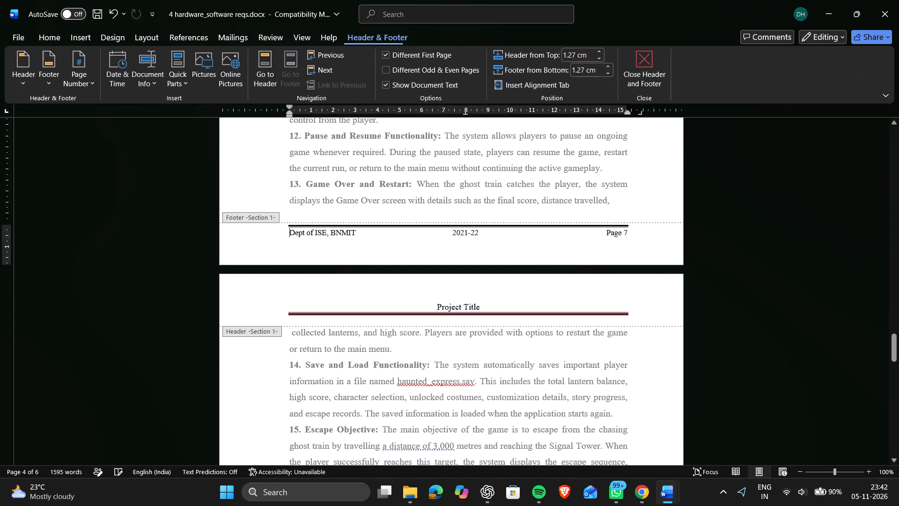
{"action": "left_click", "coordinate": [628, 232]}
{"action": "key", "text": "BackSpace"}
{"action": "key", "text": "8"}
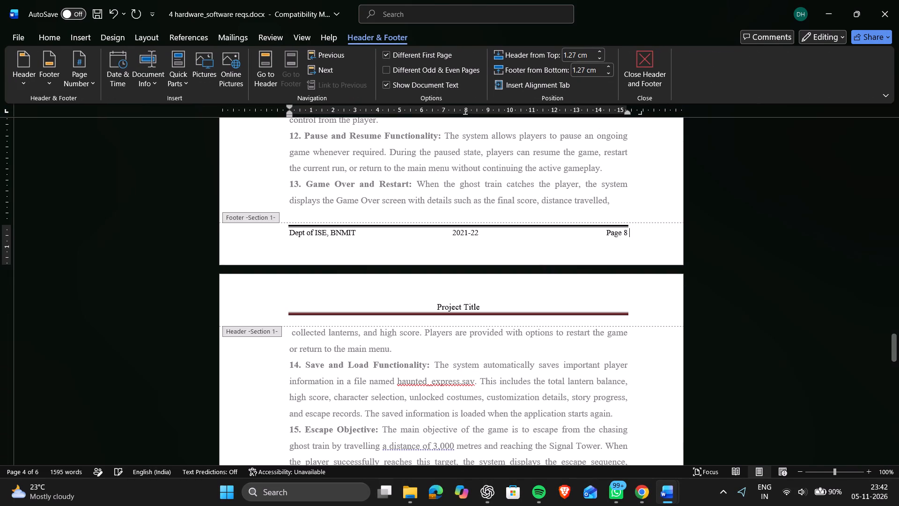
Compare with the preceding page's footer and set the page number below the Game Over and Restart item to 9.
{"action": "scroll", "coordinate": [574, 222], "scroll_direction": "up", "scroll_amount": 13}
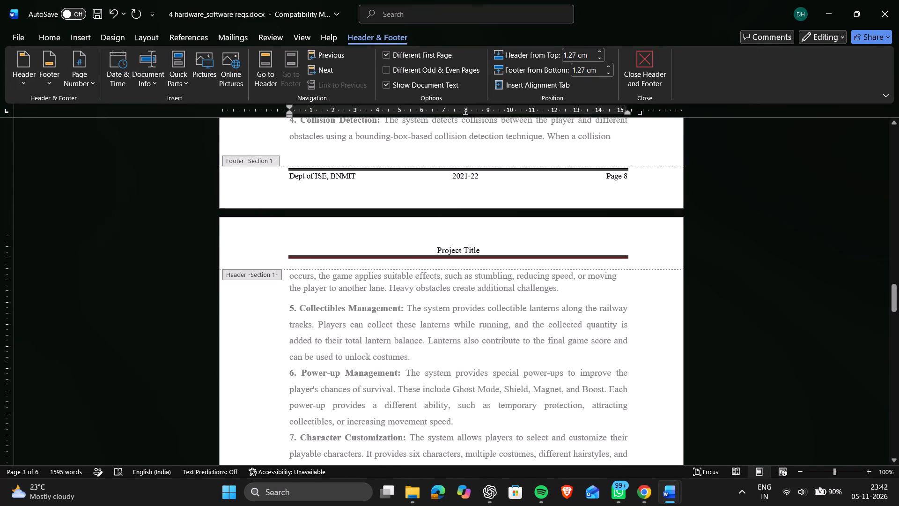
{"action": "scroll", "coordinate": [572, 222], "scroll_direction": "down", "scroll_amount": 12}
{"action": "key", "text": "BackSpace"}
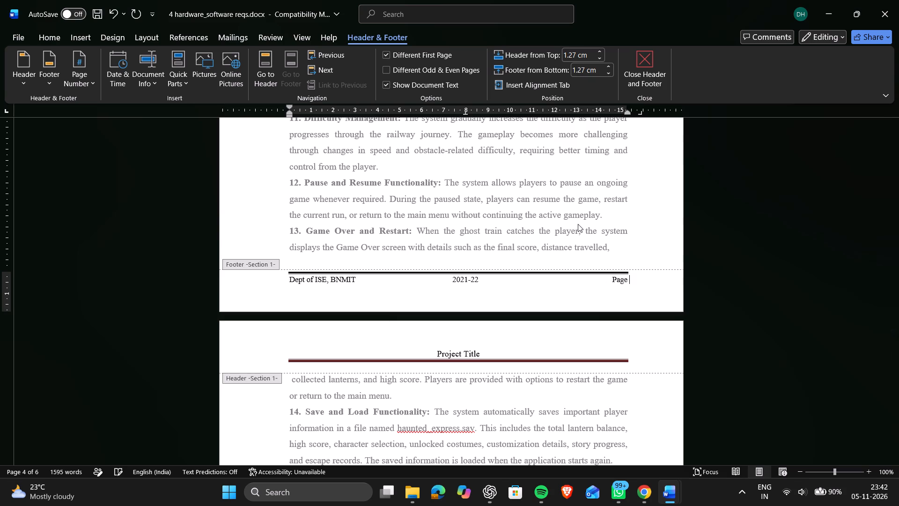
{"action": "key", "text": "9"}
{"action": "scroll", "coordinate": [578, 226], "scroll_direction": "down", "scroll_amount": 1}
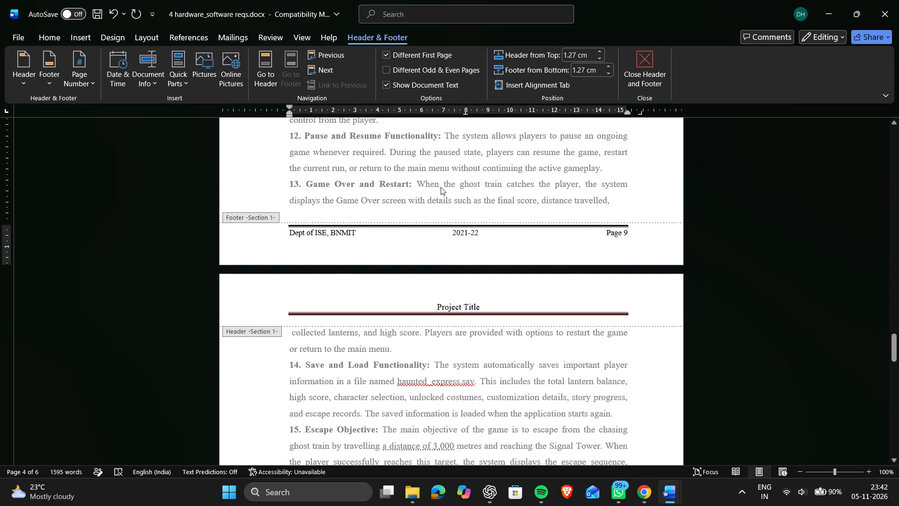
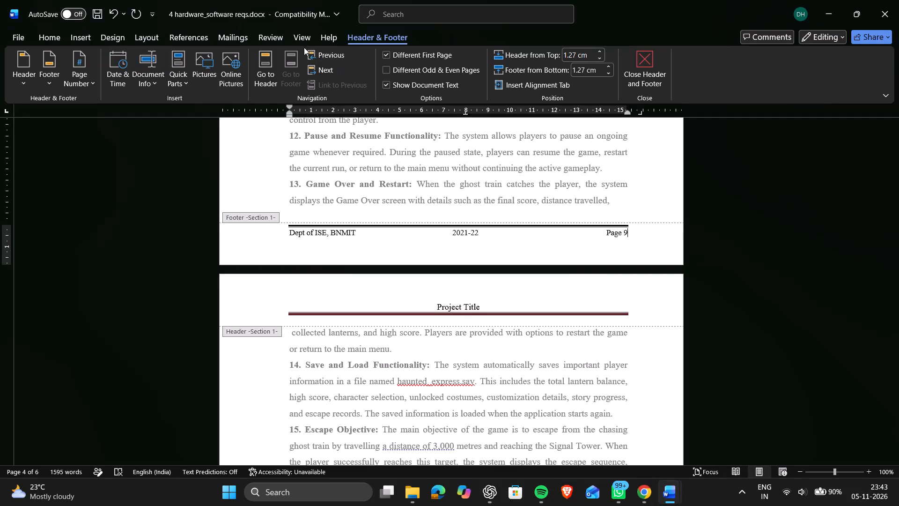
Leave the footer and insert a next-page section break after "distance travelled," in the Game Over and Restart item.
{"action": "left_click", "coordinate": [145, 31]}
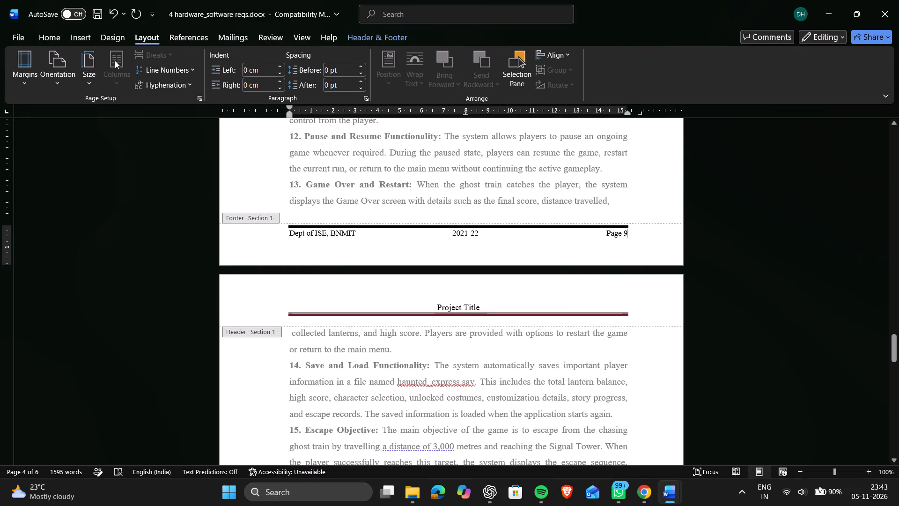
{"action": "double_click", "coordinate": [417, 201]}
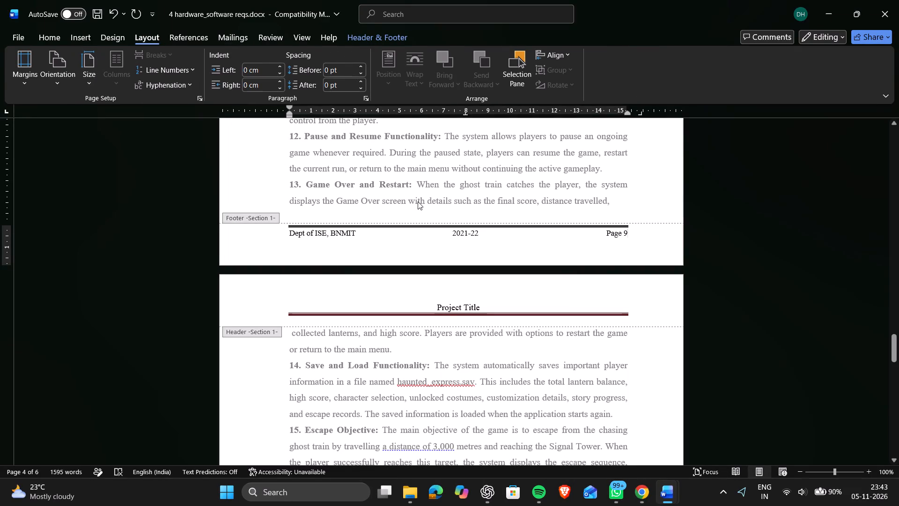
{"action": "left_click", "coordinate": [407, 208]}
{"action": "double_click", "coordinate": [360, 219]}
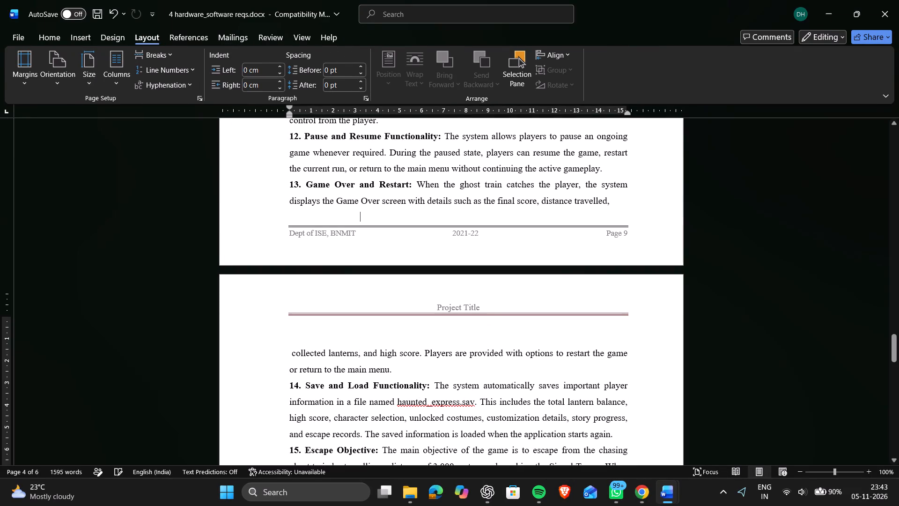
{"action": "left_click", "coordinate": [345, 218]}
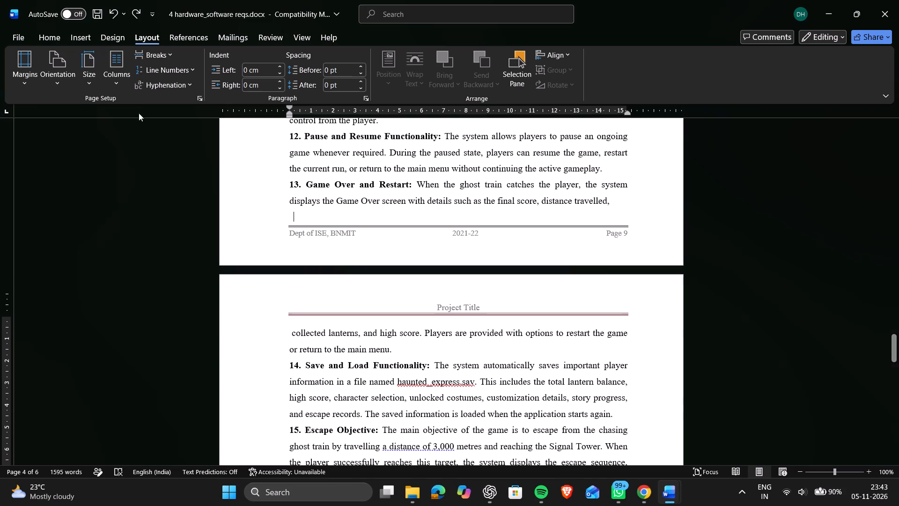
{"action": "left_click", "coordinate": [31, 83]}
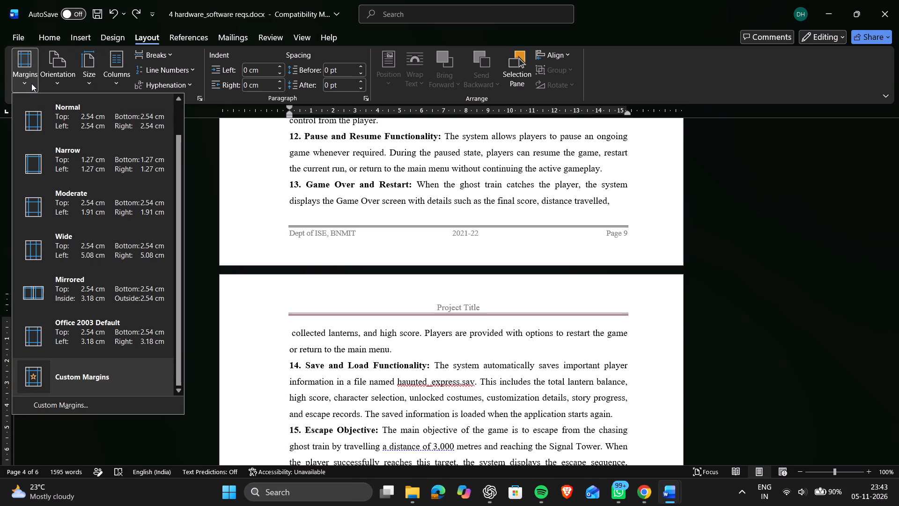
{"action": "left_click", "coordinate": [58, 85]}
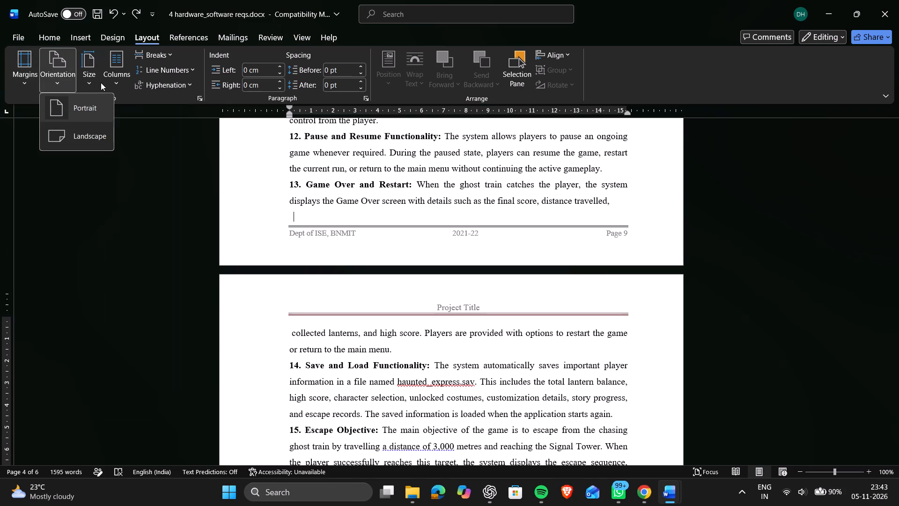
{"action": "left_click", "coordinate": [118, 87]}
{"action": "left_click", "coordinate": [175, 57]}
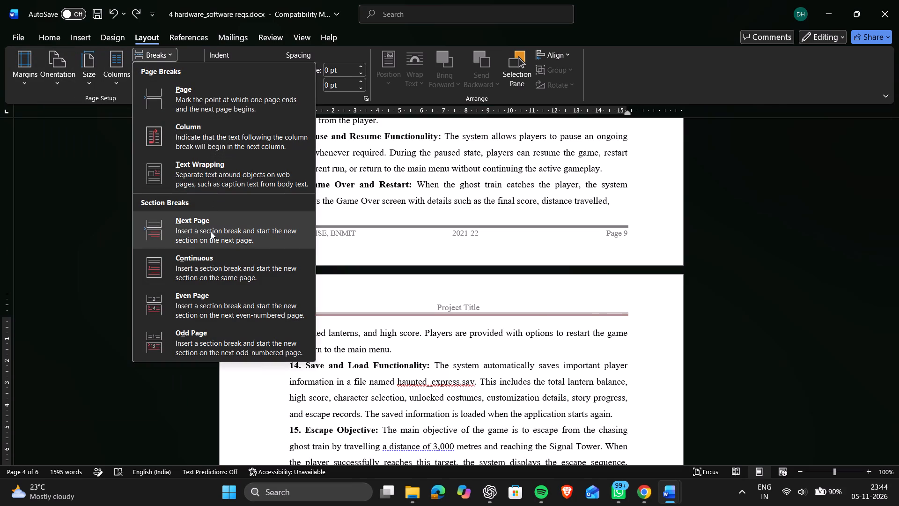
{"action": "left_click", "coordinate": [211, 231]}
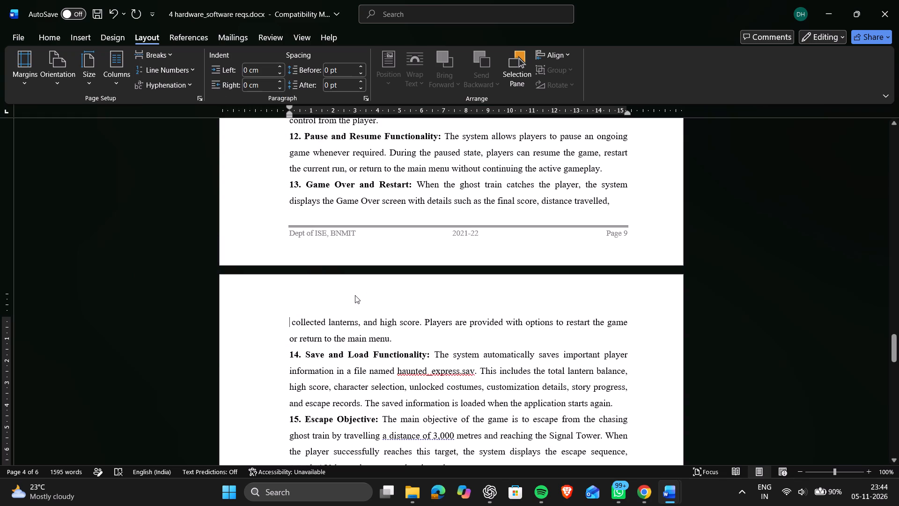
Insert a next-page section break at the end of the Keyboard item in the hardware requirements list.
{"action": "left_click", "coordinate": [625, 238]}
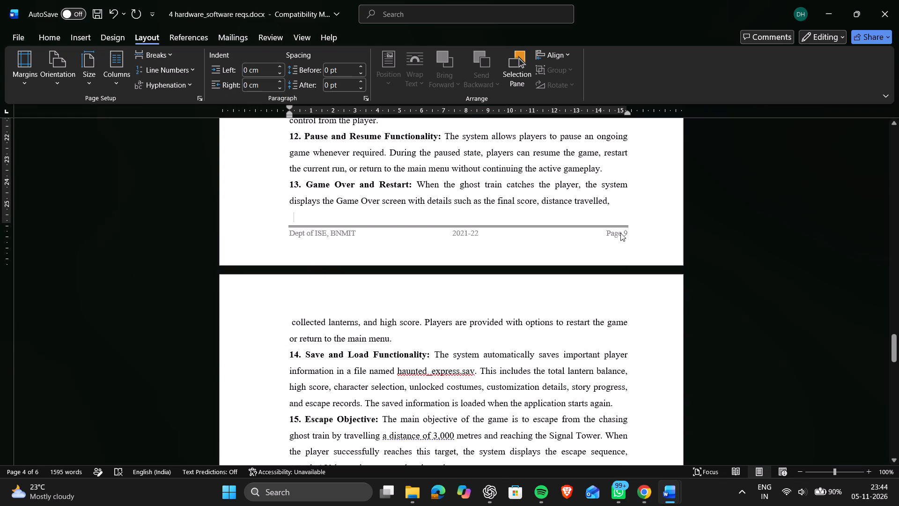
{"action": "scroll", "coordinate": [616, 209], "scroll_direction": "up", "scroll_amount": 15}
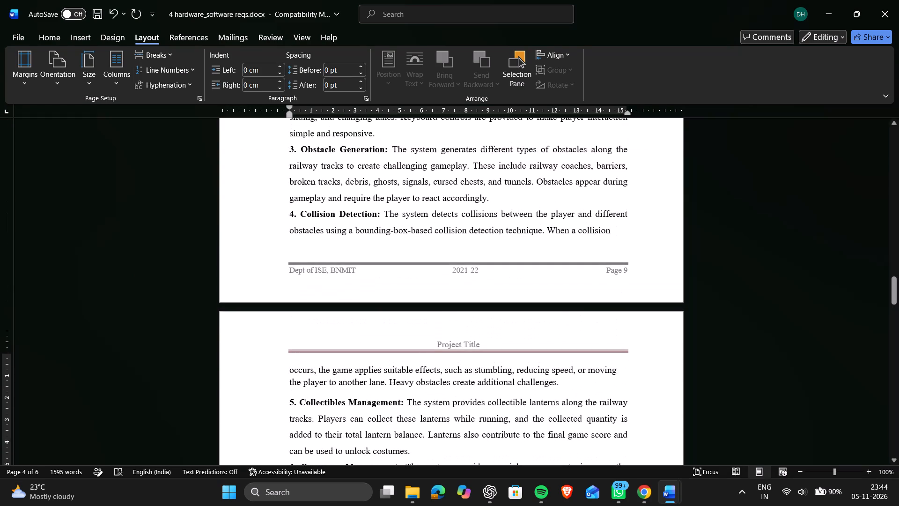
{"action": "scroll", "coordinate": [616, 209], "scroll_direction": "up", "scroll_amount": 19}
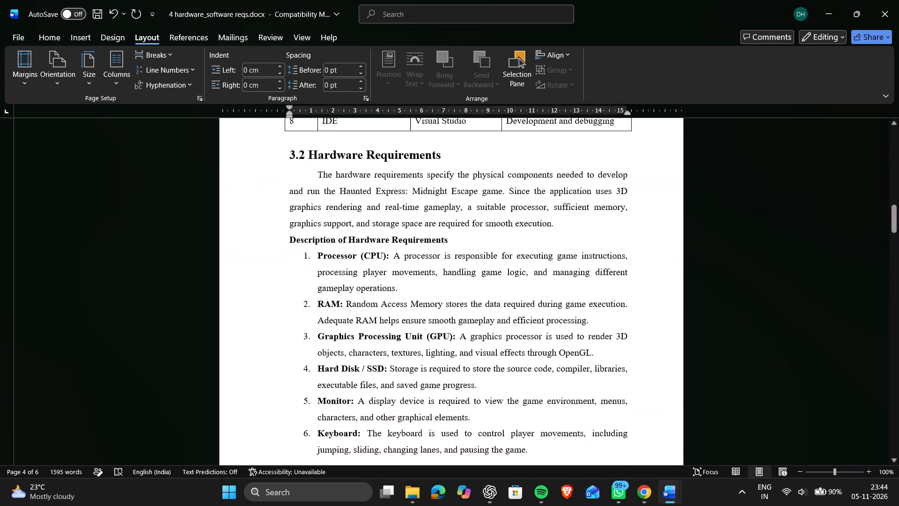
{"action": "scroll", "coordinate": [616, 209], "scroll_direction": "up", "scroll_amount": 18}
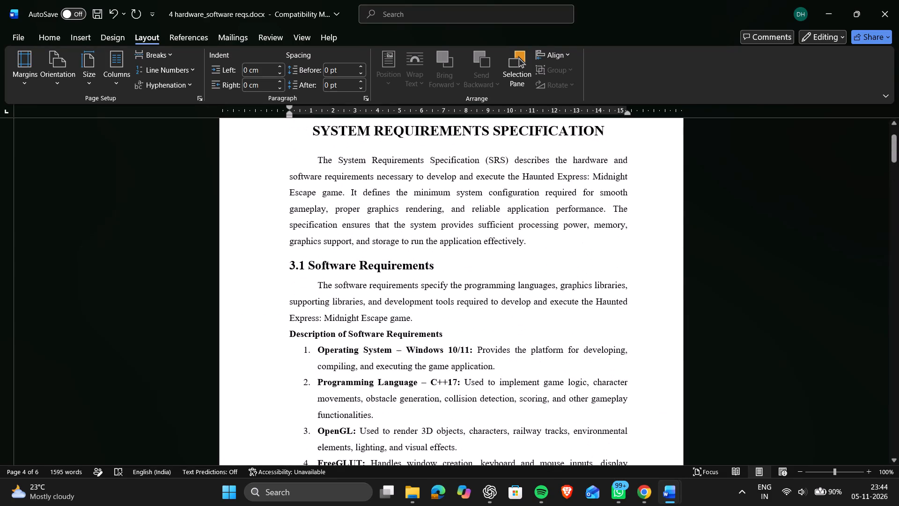
{"action": "scroll", "coordinate": [616, 209], "scroll_direction": "up", "scroll_amount": 6}
{"action": "scroll", "coordinate": [616, 209], "scroll_direction": "down", "scroll_amount": 14}
{"action": "scroll", "coordinate": [614, 212], "scroll_direction": "down", "scroll_amount": 9}
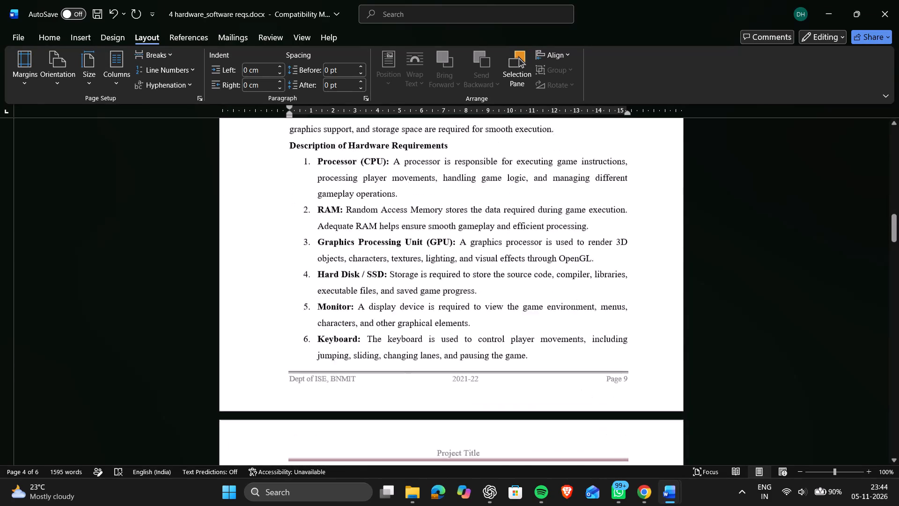
{"action": "scroll", "coordinate": [614, 212], "scroll_direction": "down", "scroll_amount": 2}
{"action": "left_click", "coordinate": [626, 264]}
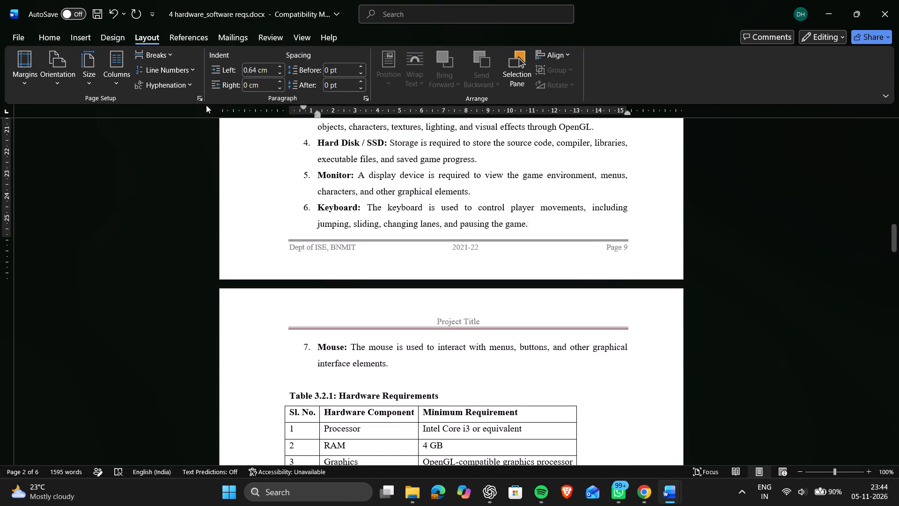
{"action": "left_click", "coordinate": [155, 54]}
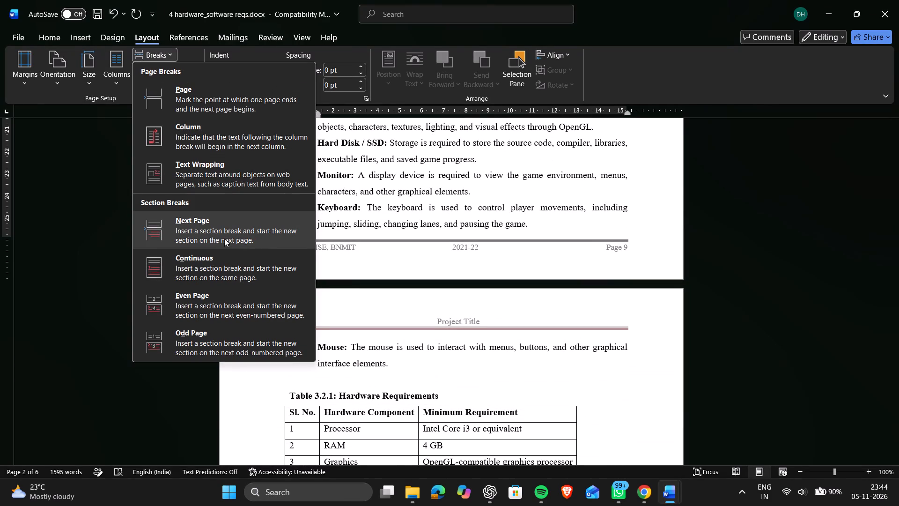
{"action": "left_click", "coordinate": [224, 238]}
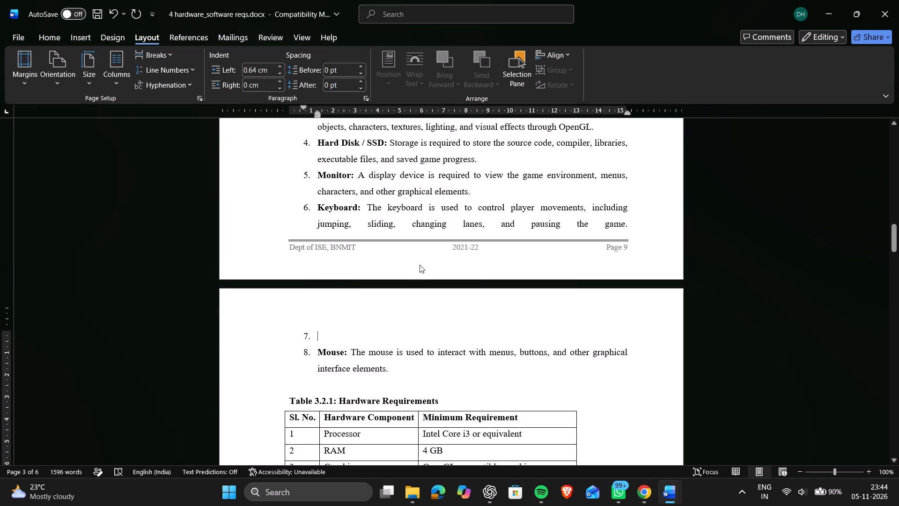
Remove the empty numbered item above the Mouse item, keeping the period at the end of the Keyboard item.
{"action": "key", "text": "BackSpace"}
{"action": "key", "text": "BackSpace"}
{"action": "key", "text": "BackSpace"}
{"action": "key", "text": "BackSpace"}
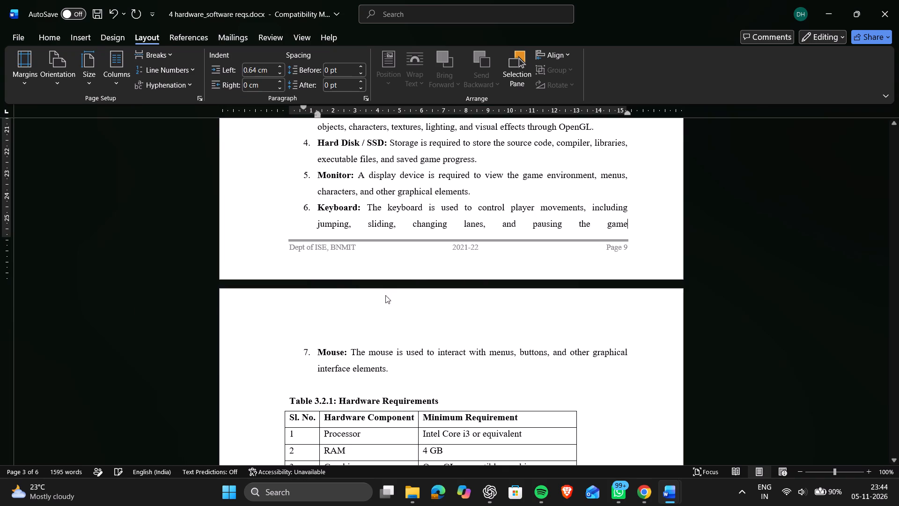
{"action": "key", "text": "period"}
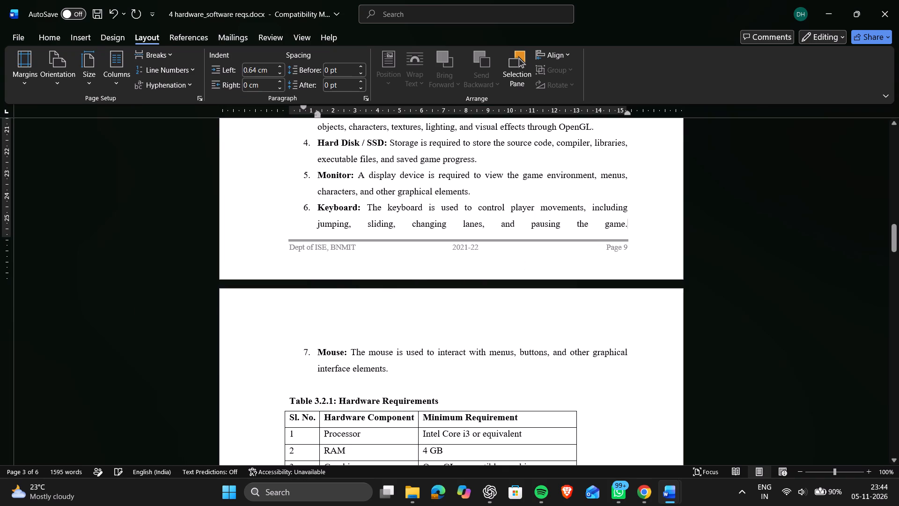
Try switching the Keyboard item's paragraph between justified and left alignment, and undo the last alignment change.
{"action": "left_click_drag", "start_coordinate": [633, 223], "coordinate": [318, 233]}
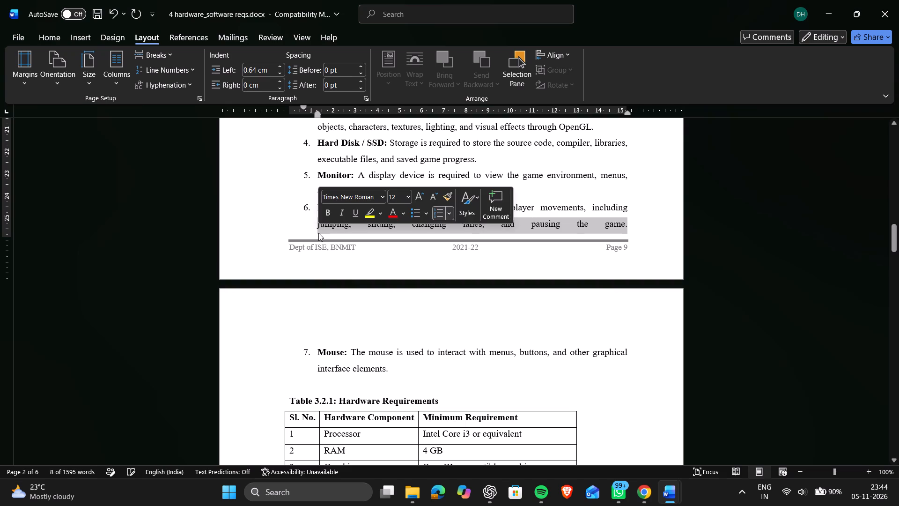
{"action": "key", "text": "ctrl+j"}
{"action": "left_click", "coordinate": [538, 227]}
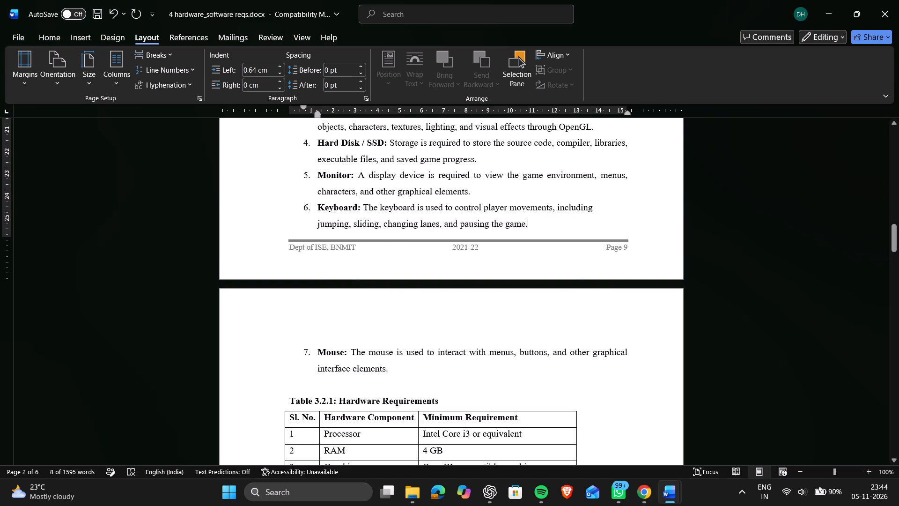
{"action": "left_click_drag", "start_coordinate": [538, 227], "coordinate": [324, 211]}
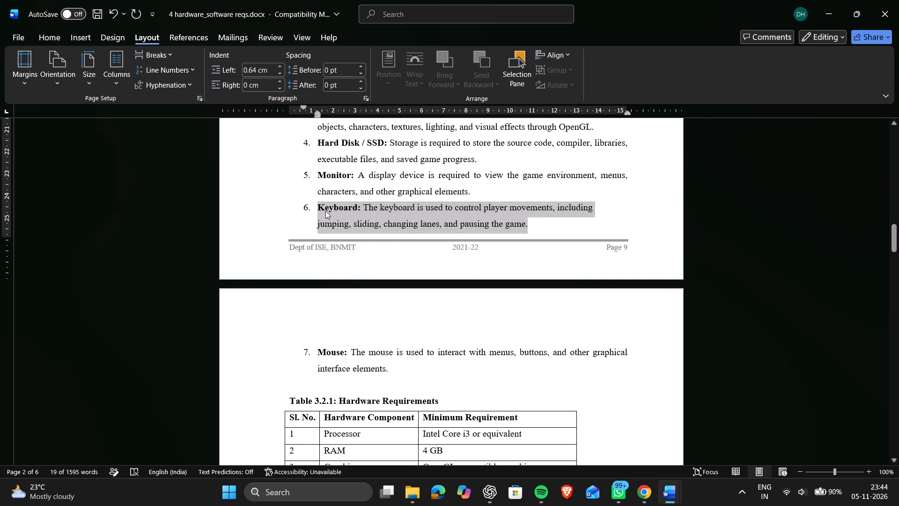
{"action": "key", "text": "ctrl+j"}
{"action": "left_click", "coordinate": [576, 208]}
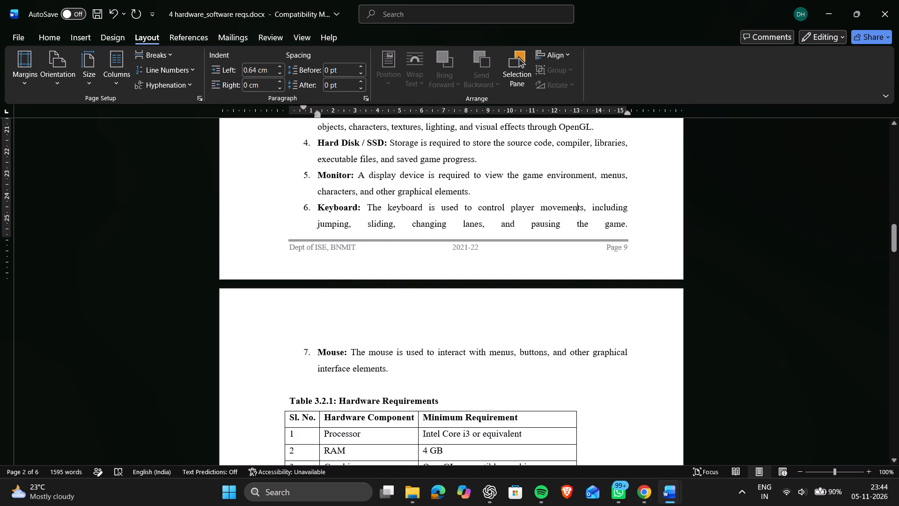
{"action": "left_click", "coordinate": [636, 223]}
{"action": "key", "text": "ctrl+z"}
Add a run of spaces after "pausing the game." in the Keyboard item and justify the paragraph.
{"action": "left_click", "coordinate": [580, 226]}
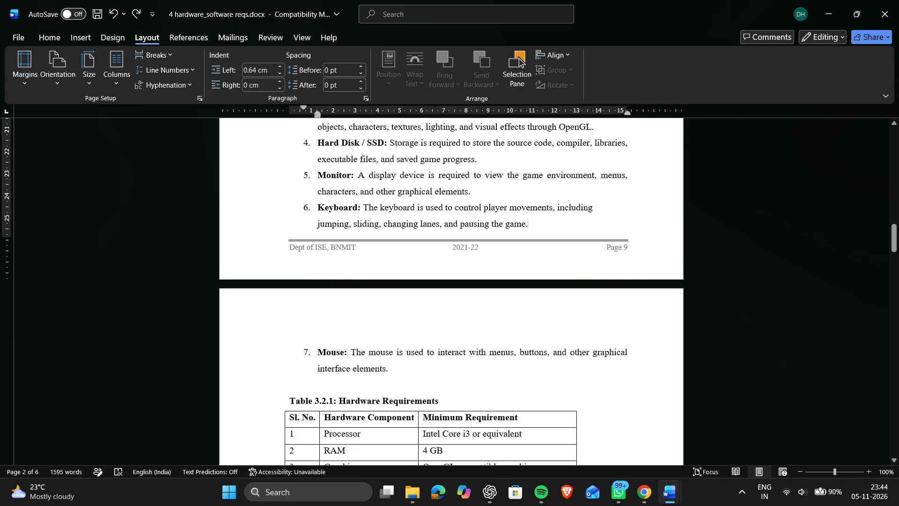
{"action": "key", "text": "space"}
{"action": "key", "text": "space"}
{"action": "key", "text": "space"}
{"action": "key", "text": "space"}
{"action": "key", "text": "space"}
{"action": "key", "text": "space"}
{"action": "key", "text": "space"}
{"action": "key", "text": "space"}
{"action": "key", "text": "space"}
{"action": "key", "text": "space"}
{"action": "key", "text": "space"}
{"action": "key", "text": "space"}
{"action": "key", "text": "space"}
{"action": "key", "text": "space"}
{"action": "key", "text": "space"}
{"action": "key", "text": "space"}
{"action": "key", "text": "space"}
{"action": "key", "text": "space"}
{"action": "key", "text": "space"}
{"action": "left_click_drag", "start_coordinate": [536, 226], "coordinate": [419, 217], "text": "ctrl"}
{"action": "key", "text": "ctrl+j"}
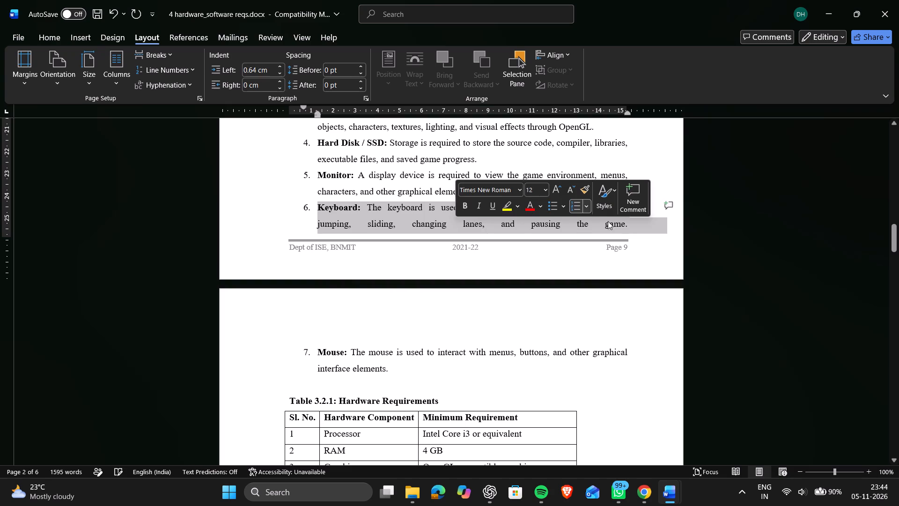
{"action": "left_click", "coordinate": [619, 219]}
{"action": "left_click", "coordinate": [631, 224]}
{"action": "left_click", "coordinate": [604, 227]}
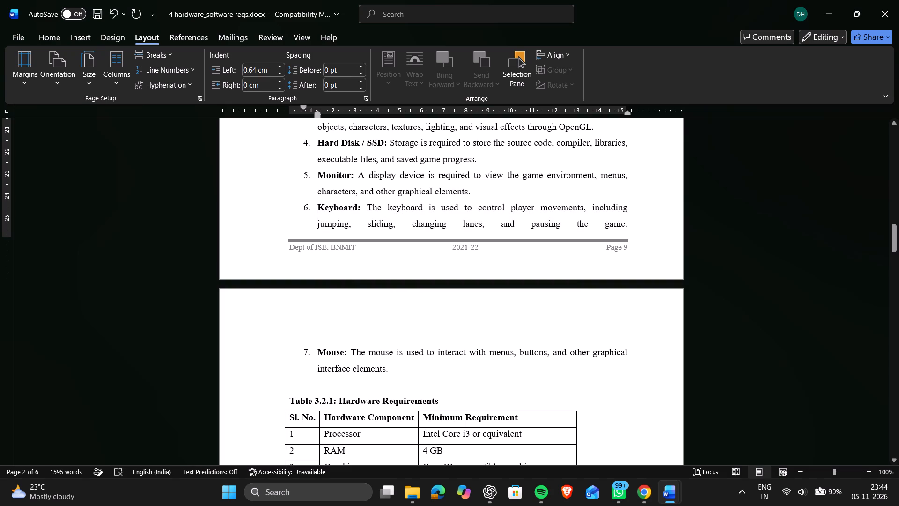
Set the page number to 7 in the footer below the Keyboard item.
{"action": "left_click", "coordinate": [632, 247]}
{"action": "scroll", "coordinate": [619, 243], "scroll_direction": "up", "scroll_amount": 10}
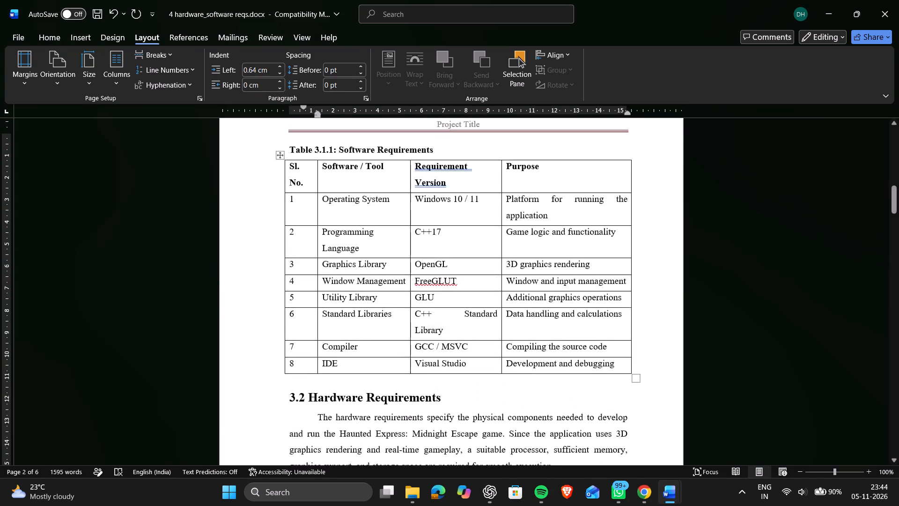
{"action": "scroll", "coordinate": [609, 244], "scroll_direction": "up", "scroll_amount": 4}
{"action": "scroll", "coordinate": [611, 244], "scroll_direction": "down", "scroll_amount": 3}
{"action": "scroll", "coordinate": [611, 244], "scroll_direction": "up", "scroll_amount": 4}
{"action": "scroll", "coordinate": [611, 244], "scroll_direction": "down", "scroll_amount": 17}
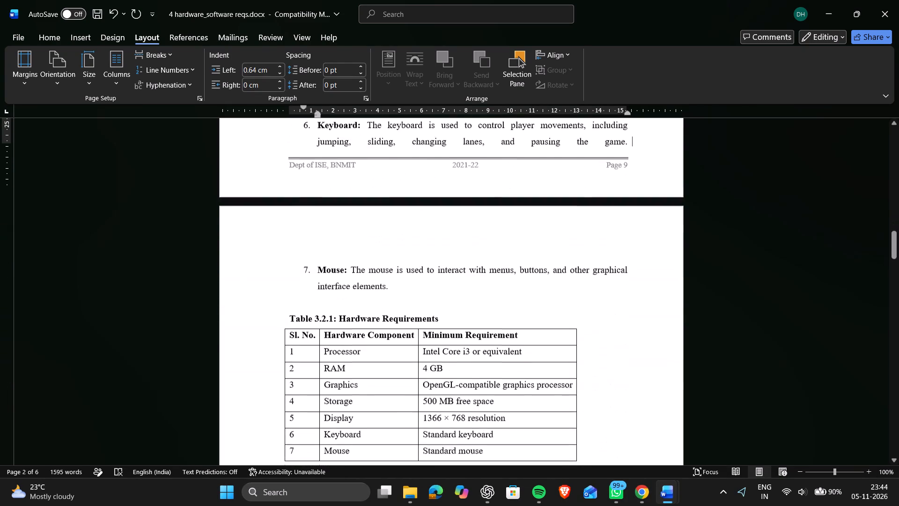
{"action": "scroll", "coordinate": [619, 251], "scroll_direction": "up", "scroll_amount": 1}
{"action": "double_click", "coordinate": [621, 201]}
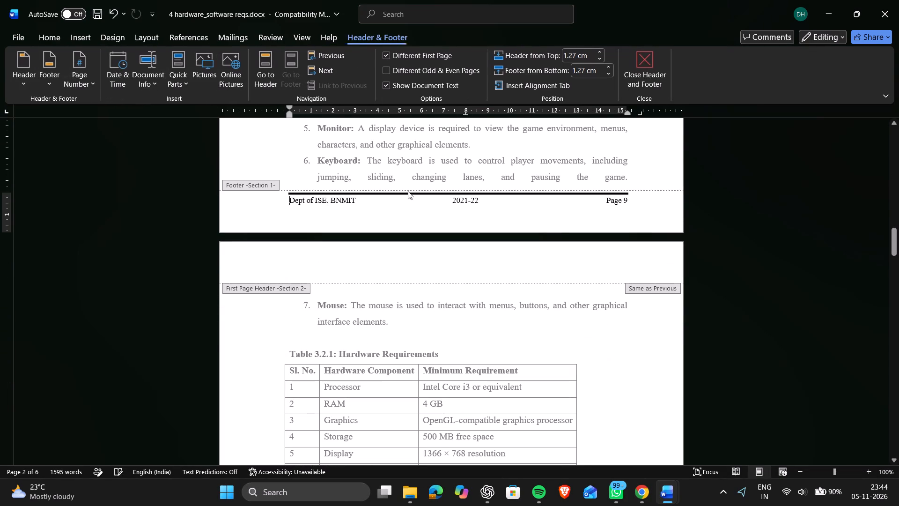
{"action": "left_click", "coordinate": [629, 202]}
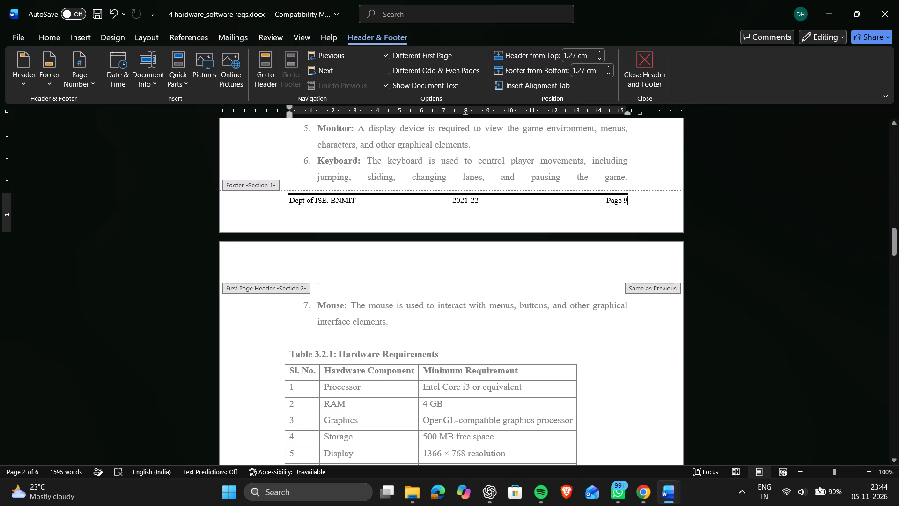
{"action": "key", "text": "BackSpace"}
{"action": "key", "text": "7"}
Look back over the page containing the Software Requirements table and return to its footer below the Keyboard item.
{"action": "scroll", "coordinate": [618, 314], "scroll_direction": "up", "scroll_amount": 4}
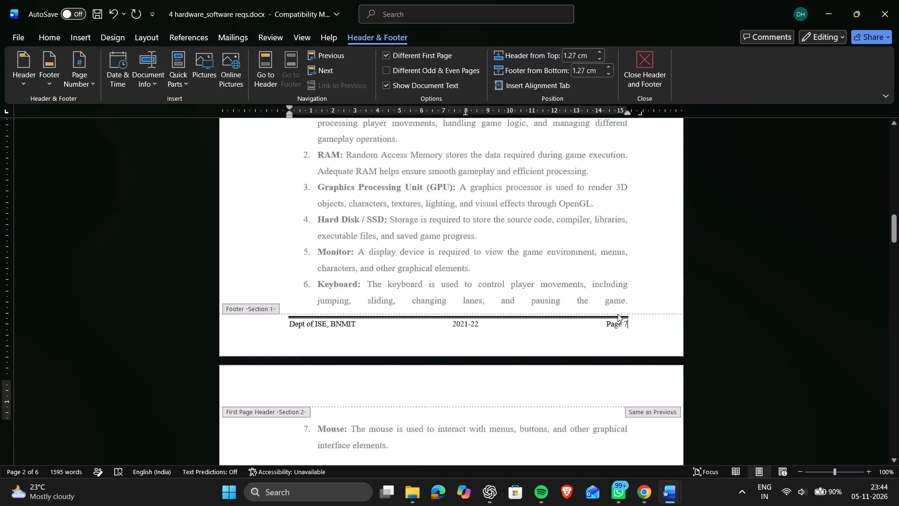
{"action": "scroll", "coordinate": [618, 314], "scroll_direction": "up", "scroll_amount": 10}
{"action": "scroll", "coordinate": [618, 314], "scroll_direction": "down", "scroll_amount": 6}
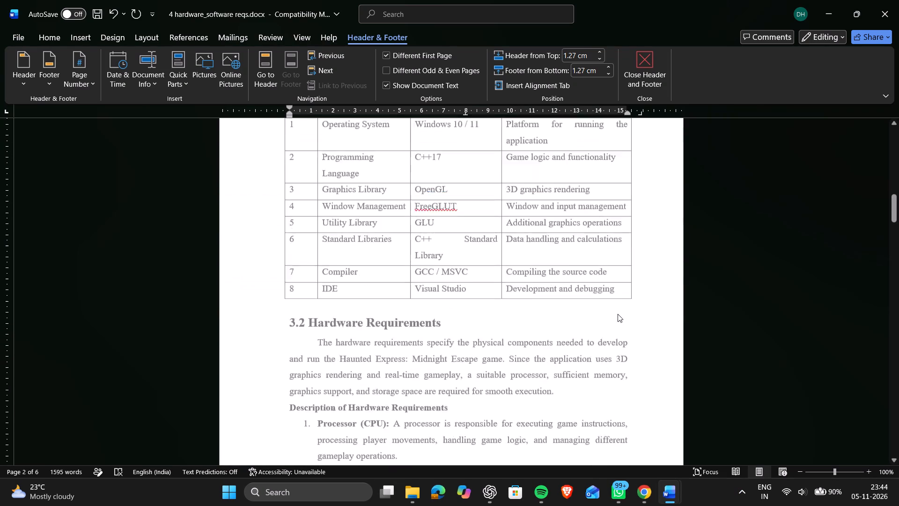
{"action": "scroll", "coordinate": [618, 314], "scroll_direction": "down", "scroll_amount": 7}
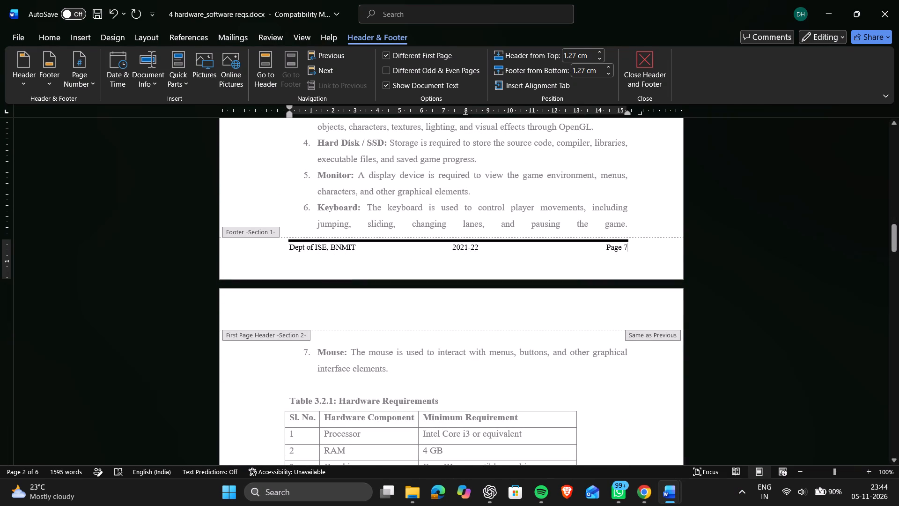
Unlink Section 2's first-page footer, below the Collision Detection item, from the previous section and set its page number to 8.
{"action": "scroll", "coordinate": [618, 319], "scroll_direction": "down", "scroll_amount": 12}
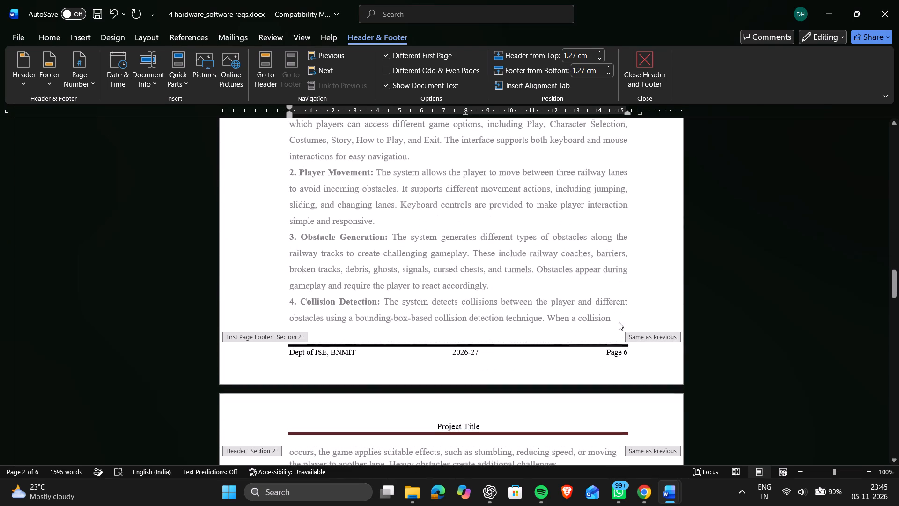
{"action": "left_click", "coordinate": [639, 352]}
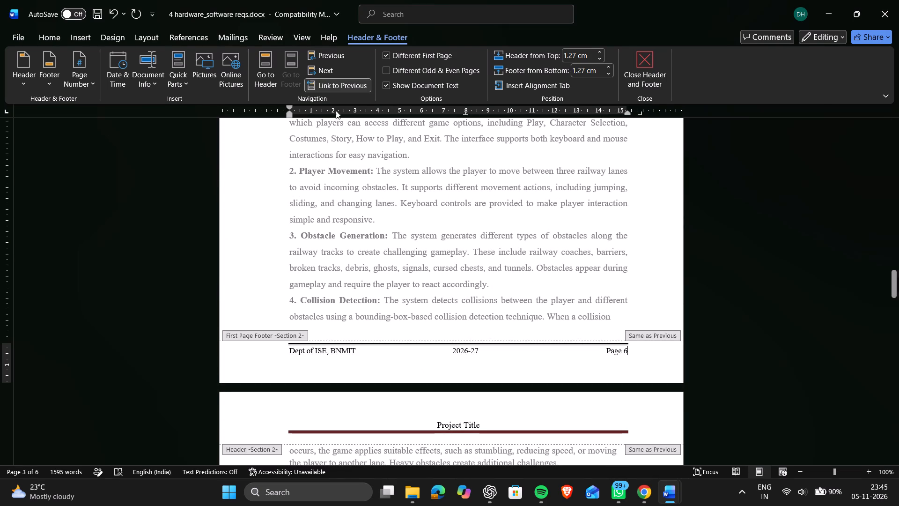
{"action": "left_click", "coordinate": [341, 89]}
{"action": "scroll", "coordinate": [558, 302], "scroll_direction": "up", "scroll_amount": 13}
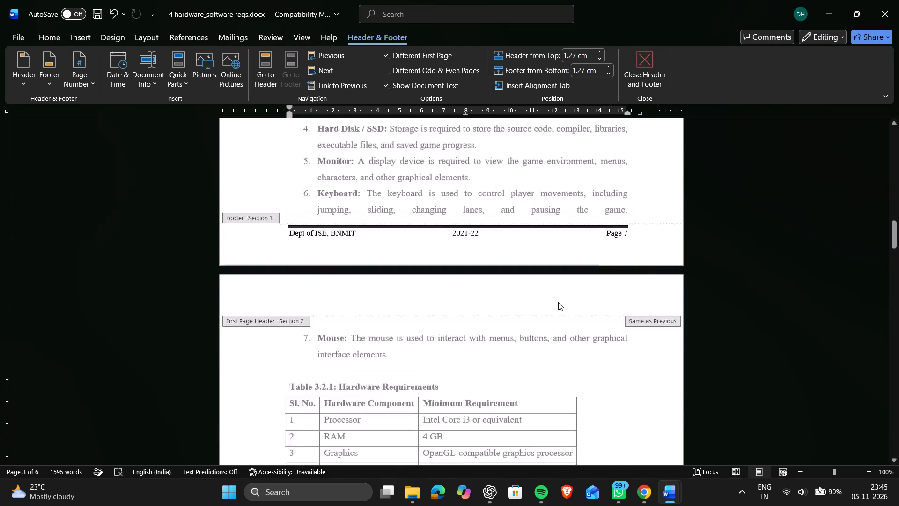
{"action": "scroll", "coordinate": [558, 302], "scroll_direction": "up", "scroll_amount": 1}
{"action": "scroll", "coordinate": [558, 302], "scroll_direction": "down", "scroll_amount": 17}
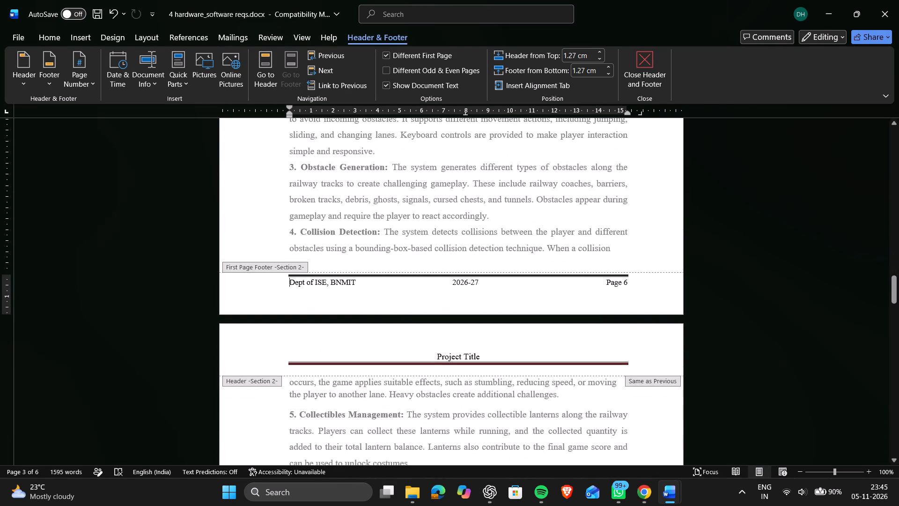
{"action": "left_click", "coordinate": [640, 284]}
{"action": "key", "text": "BackSpace"}
{"action": "key", "text": "8"}
Unlink Section 2's regular footer, below the Game Over and Restart item, from the previous section and set its page number to 9.
{"action": "scroll", "coordinate": [616, 340], "scroll_direction": "down", "scroll_amount": 15}
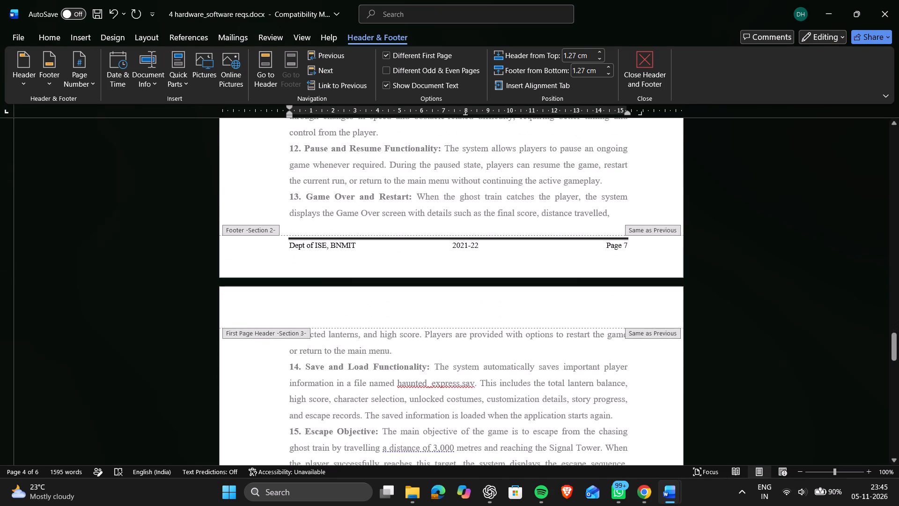
{"action": "left_click", "coordinate": [650, 265]}
{"action": "left_click", "coordinate": [360, 86]}
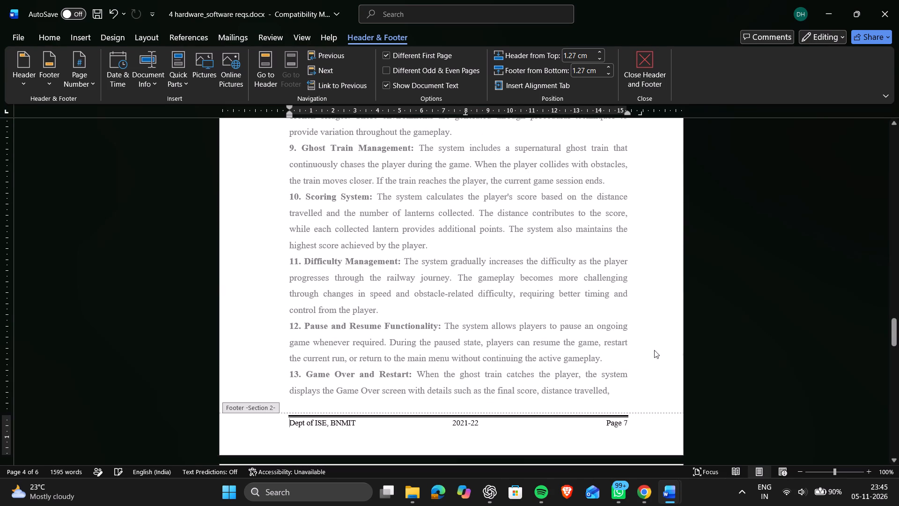
{"action": "left_click", "coordinate": [639, 424]}
{"action": "key", "text": "BackSpace"}
{"action": "key", "text": "9"}
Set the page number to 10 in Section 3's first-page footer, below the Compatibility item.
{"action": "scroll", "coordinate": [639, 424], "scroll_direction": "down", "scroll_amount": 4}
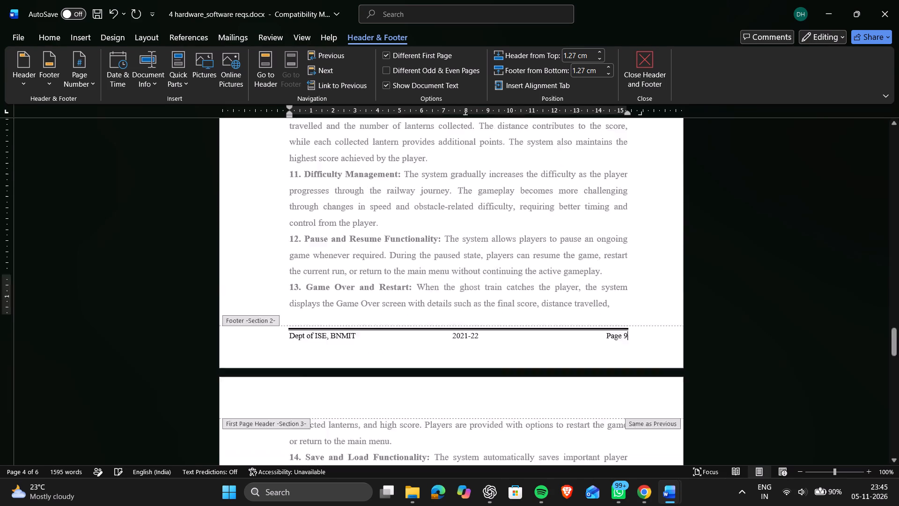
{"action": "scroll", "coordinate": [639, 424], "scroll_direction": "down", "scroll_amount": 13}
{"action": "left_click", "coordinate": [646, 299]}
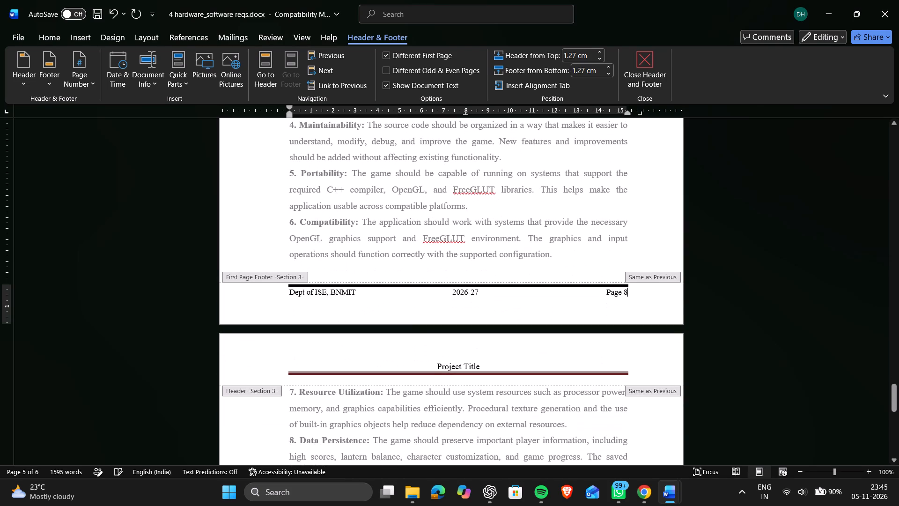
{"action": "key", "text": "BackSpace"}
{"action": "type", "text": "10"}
Set the page number to 11 in Section 3's regular footer on the last page.
{"action": "scroll", "coordinate": [646, 299], "scroll_direction": "down", "scroll_amount": 6}
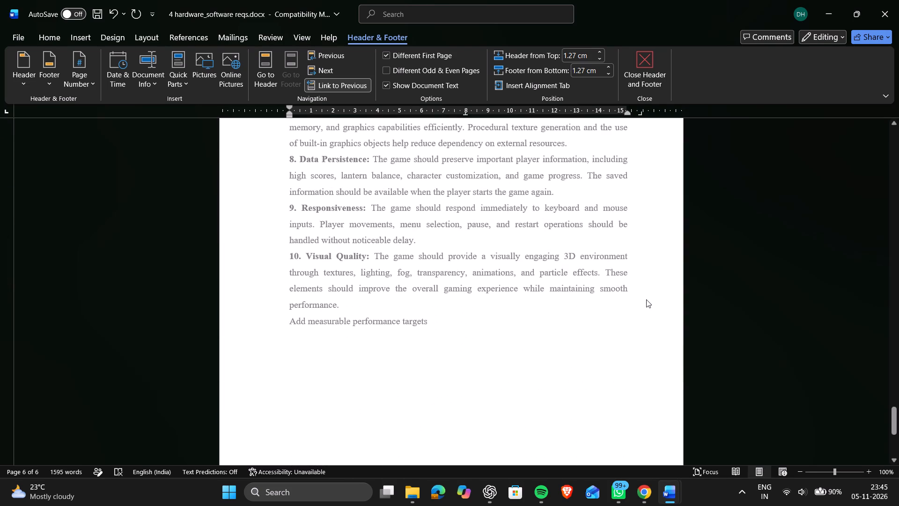
{"action": "scroll", "coordinate": [646, 299], "scroll_direction": "down", "scroll_amount": 7}
{"action": "left_click", "coordinate": [639, 424]}
{"action": "key", "text": "BackSpace"}
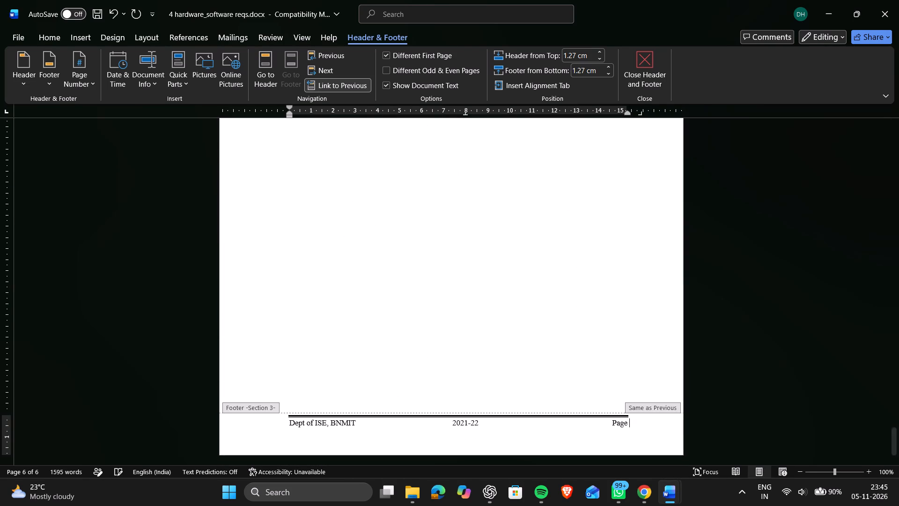
{"action": "type", "text": "11"}
{"action": "left_click", "coordinate": [625, 314]}
Unlink Section 3's regular footer on the last page from the previous section.
{"action": "scroll", "coordinate": [625, 314], "scroll_direction": "up", "scroll_amount": 4}
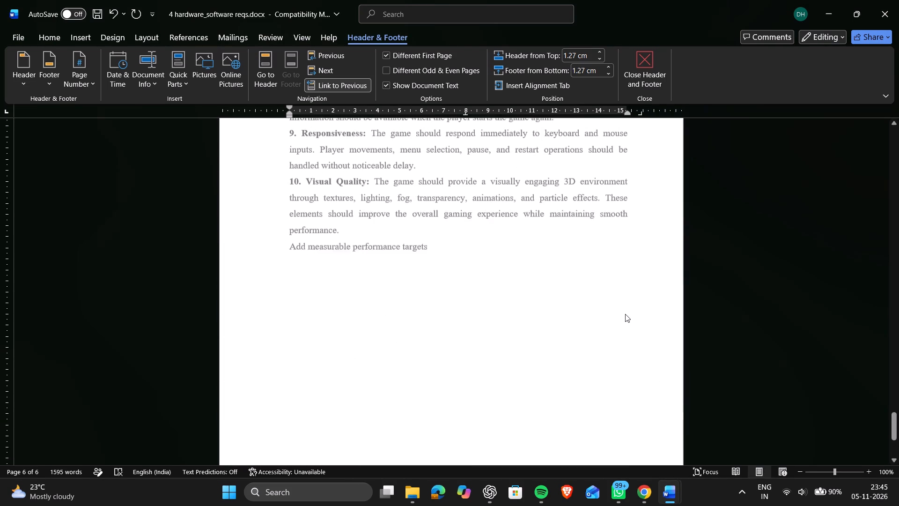
{"action": "scroll", "coordinate": [622, 314], "scroll_direction": "down", "scroll_amount": 5}
{"action": "scroll", "coordinate": [622, 314], "scroll_direction": "up", "scroll_amount": 5}
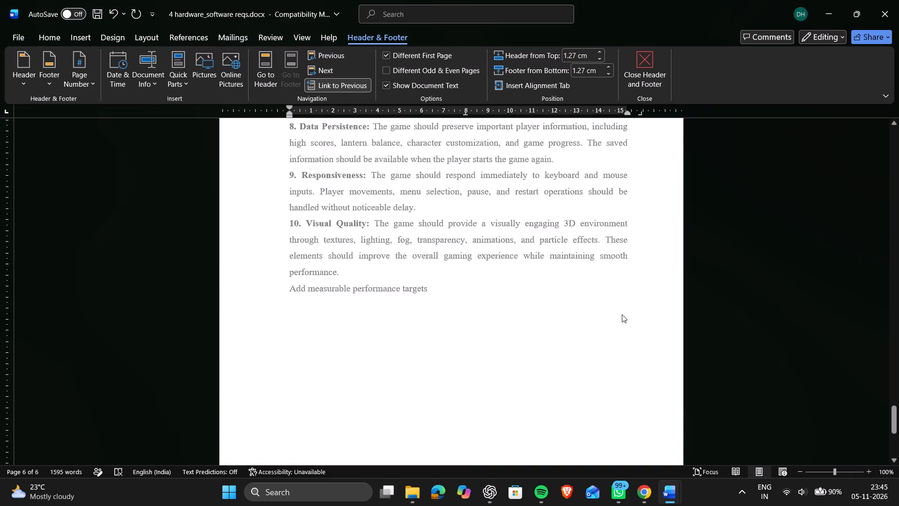
{"action": "scroll", "coordinate": [622, 314], "scroll_direction": "up", "scroll_amount": 7}
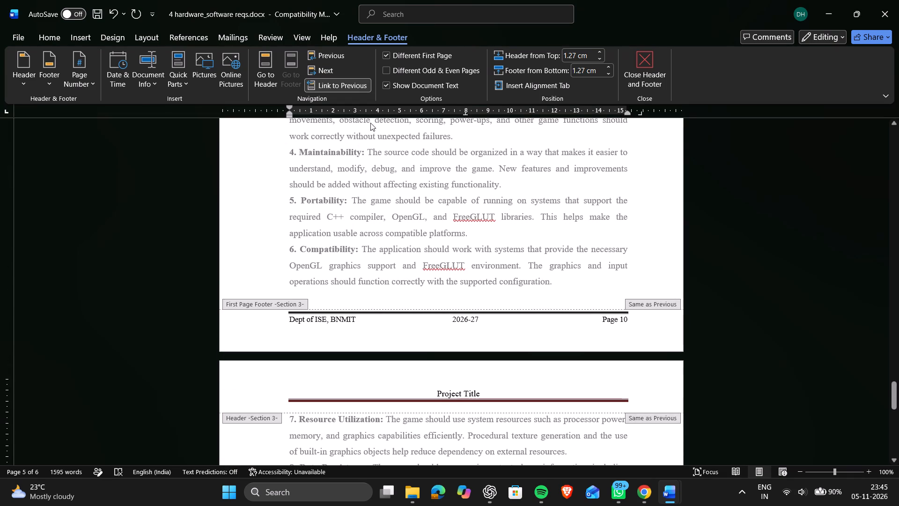
{"action": "left_click", "coordinate": [354, 88]}
Set the page number back to 9 in Section 2's regular footer, below the Game Over and Restart item.
{"action": "scroll", "coordinate": [555, 338], "scroll_direction": "up", "scroll_amount": 3}
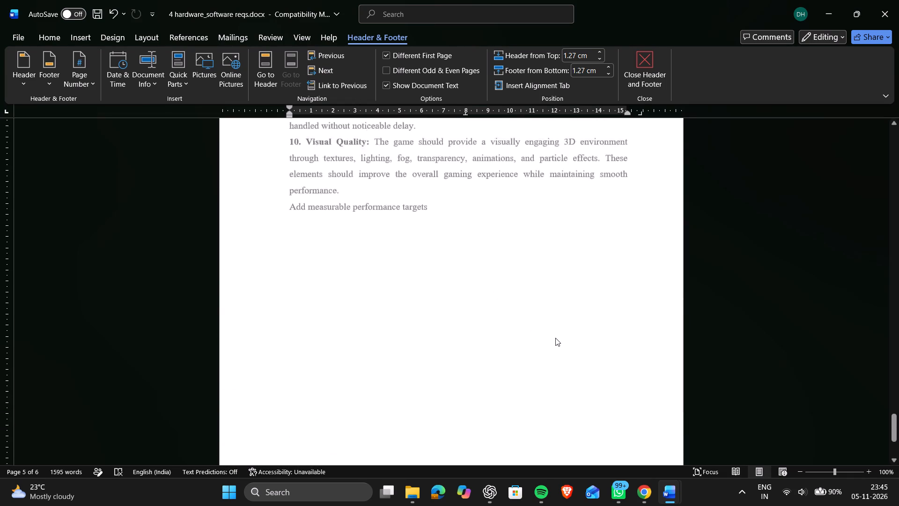
{"action": "scroll", "coordinate": [555, 338], "scroll_direction": "up", "scroll_amount": 20}
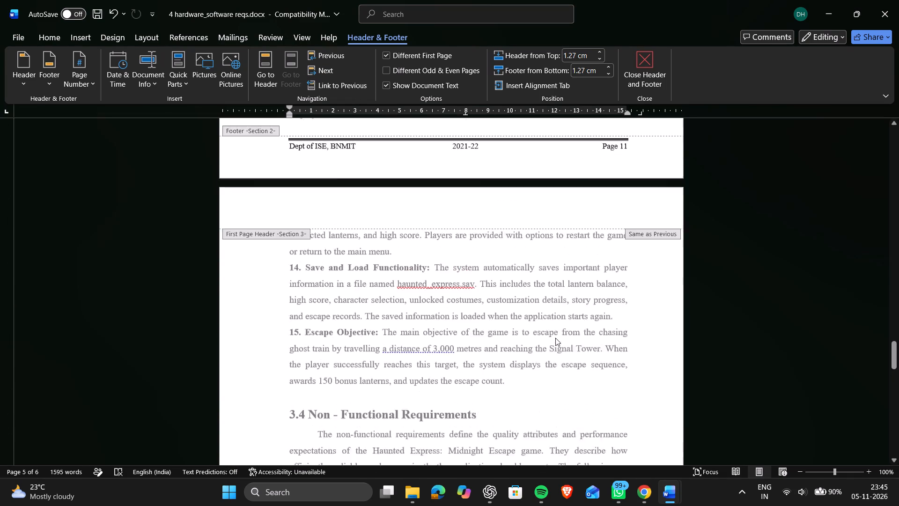
{"action": "scroll", "coordinate": [555, 338], "scroll_direction": "up", "scroll_amount": 2}
{"action": "left_click", "coordinate": [635, 265]}
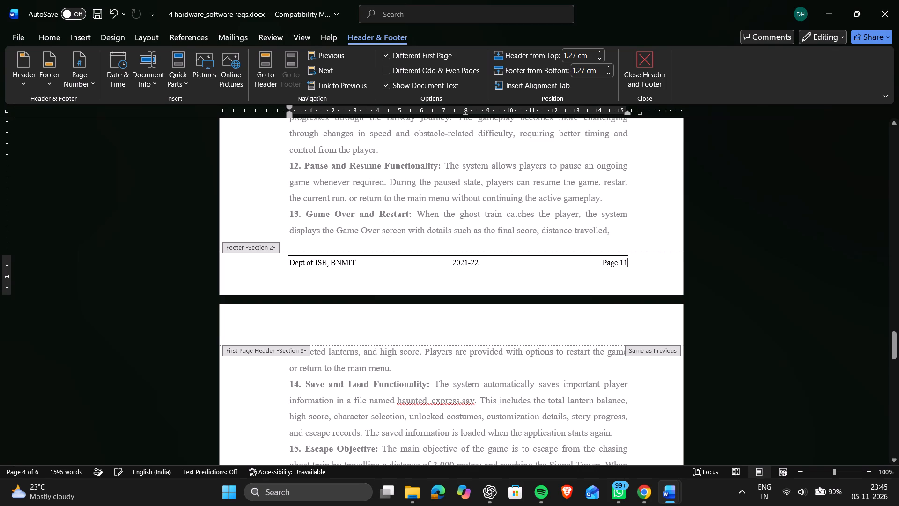
{"action": "key", "text": "BackSpace"}
{"action": "key", "text": "BackSpace"}
{"action": "key", "text": "9"}
Set the page number back to 8 in Section 2's first-page footer, below the Collision Detection item.
{"action": "scroll", "coordinate": [622, 275], "scroll_direction": "up", "scroll_amount": 4}
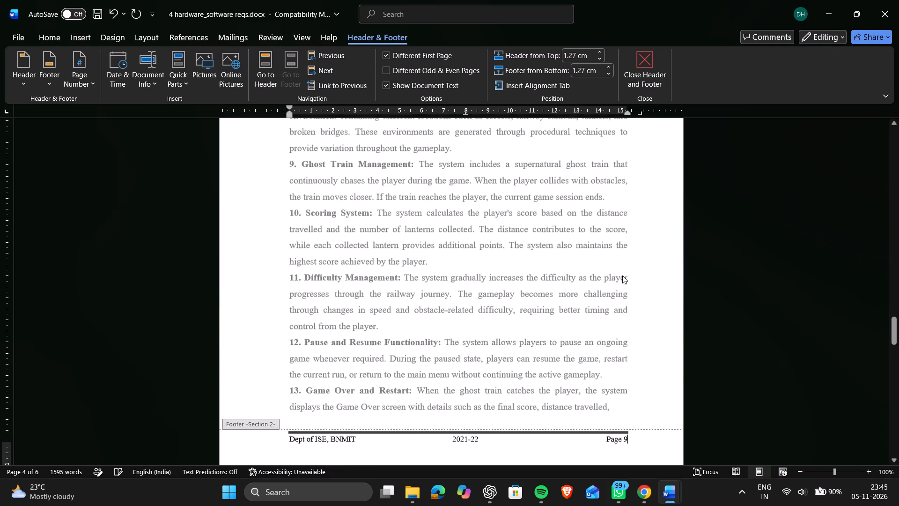
{"action": "scroll", "coordinate": [622, 275], "scroll_direction": "up", "scroll_amount": 11}
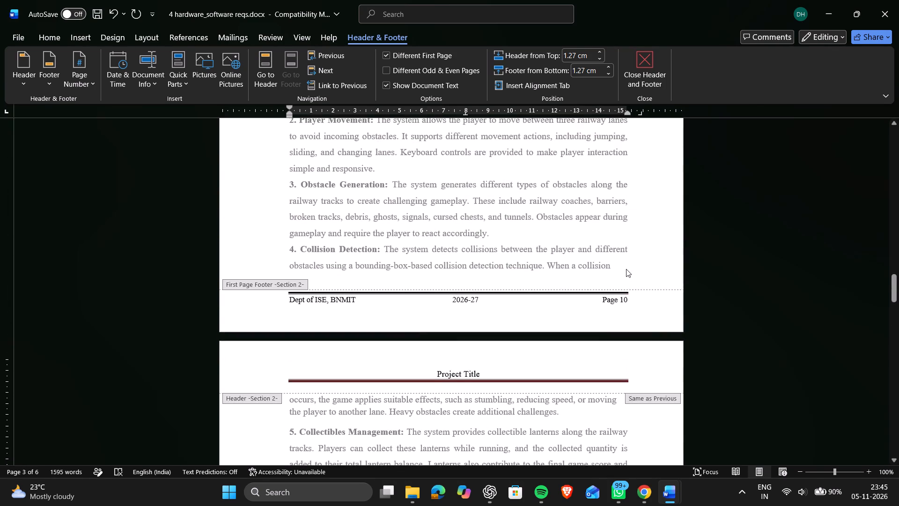
{"action": "scroll", "coordinate": [626, 269], "scroll_direction": "up", "scroll_amount": 4}
{"action": "scroll", "coordinate": [626, 269], "scroll_direction": "down", "scroll_amount": 4}
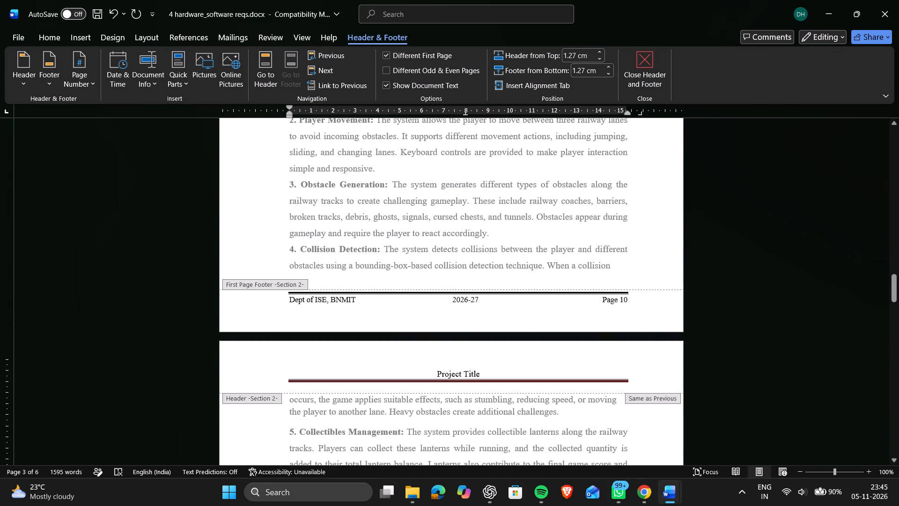
{"action": "left_click", "coordinate": [635, 304]}
{"action": "key", "text": "BackSpace"}
{"action": "key", "text": "BackSpace"}
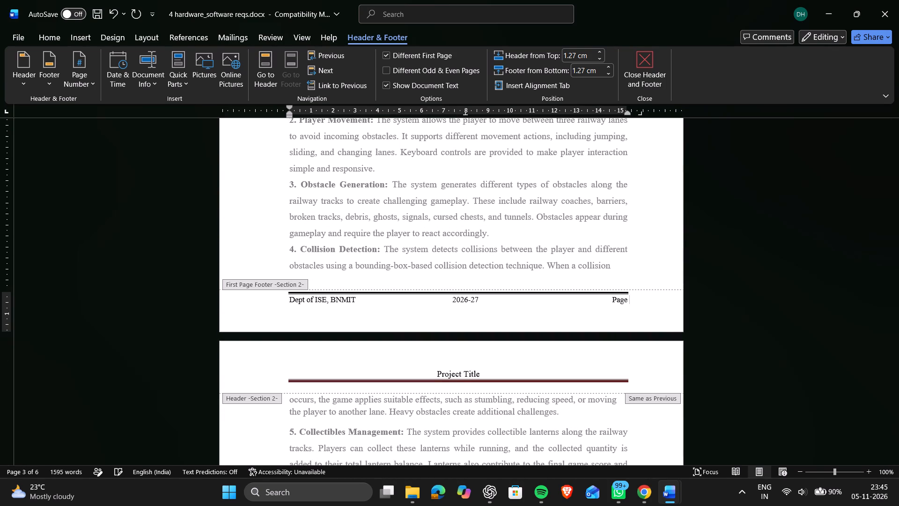
{"action": "key", "text": "8"}
Review the pages and footers from the Software Requirements section to the end of the chapter, and return to body text editing.
{"action": "scroll", "coordinate": [635, 304], "scroll_direction": "up", "scroll_amount": 11}
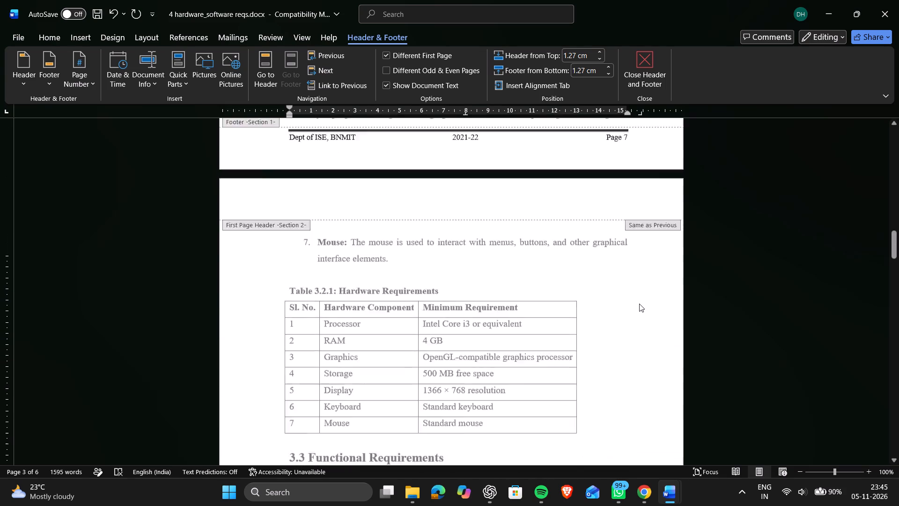
{"action": "scroll", "coordinate": [639, 304], "scroll_direction": "up", "scroll_amount": 13}
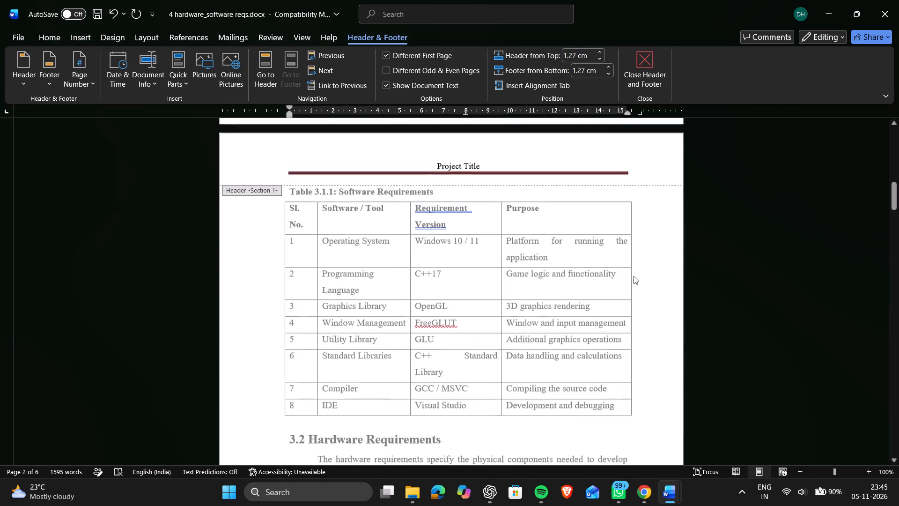
{"action": "scroll", "coordinate": [634, 276], "scroll_direction": "up", "scroll_amount": 16}
{"action": "scroll", "coordinate": [634, 276], "scroll_direction": "down", "scroll_amount": 6}
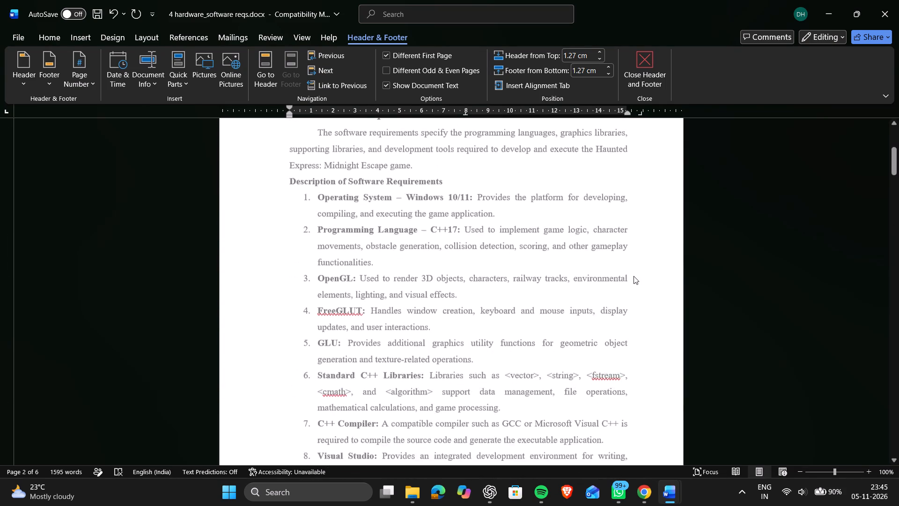
{"action": "scroll", "coordinate": [634, 276], "scroll_direction": "down", "scroll_amount": 20}
{"action": "scroll", "coordinate": [634, 276], "scroll_direction": "down", "scroll_amount": 16}
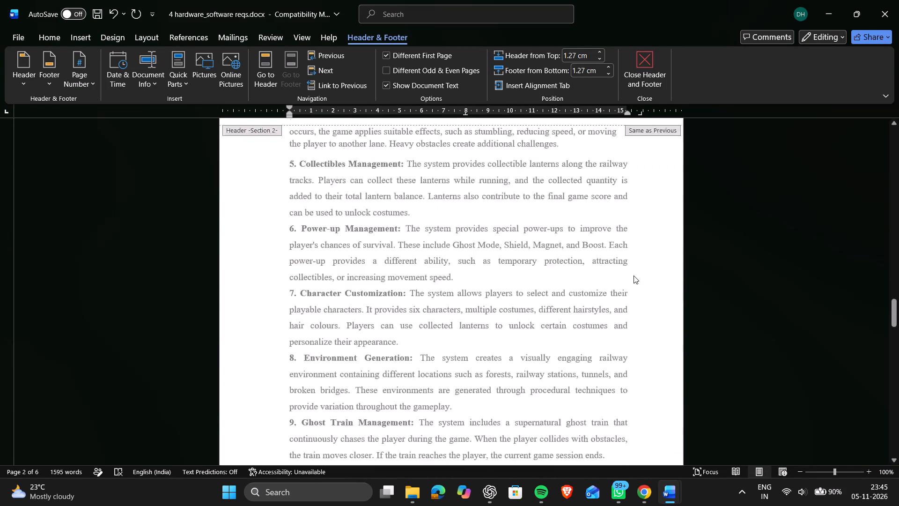
{"action": "scroll", "coordinate": [634, 275], "scroll_direction": "down", "scroll_amount": 20}
{"action": "scroll", "coordinate": [634, 275], "scroll_direction": "down", "scroll_amount": 13}
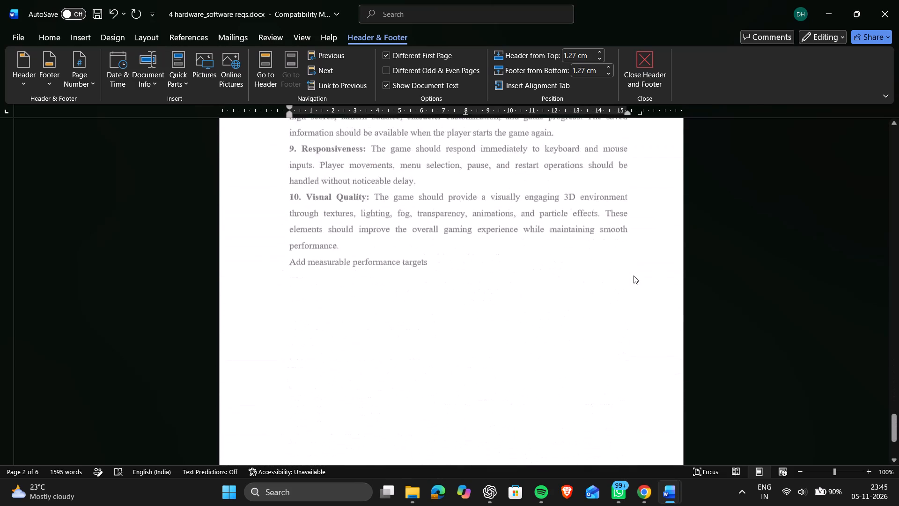
{"action": "scroll", "coordinate": [634, 275], "scroll_direction": "down", "scroll_amount": 1}
{"action": "double_click", "coordinate": [630, 273]}
Look through the functional and non-functional requirements pages and their footers up to the last page.
{"action": "scroll", "coordinate": [604, 334], "scroll_direction": "down", "scroll_amount": 3}
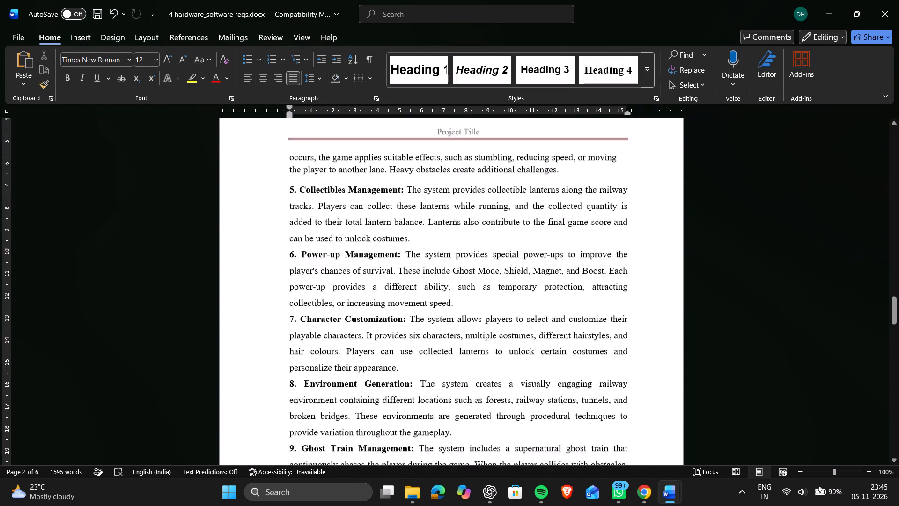
{"action": "scroll", "coordinate": [604, 334], "scroll_direction": "down", "scroll_amount": 14}
{"action": "scroll", "coordinate": [604, 334], "scroll_direction": "up", "scroll_amount": 5}
{"action": "scroll", "coordinate": [604, 334], "scroll_direction": "down", "scroll_amount": 6}
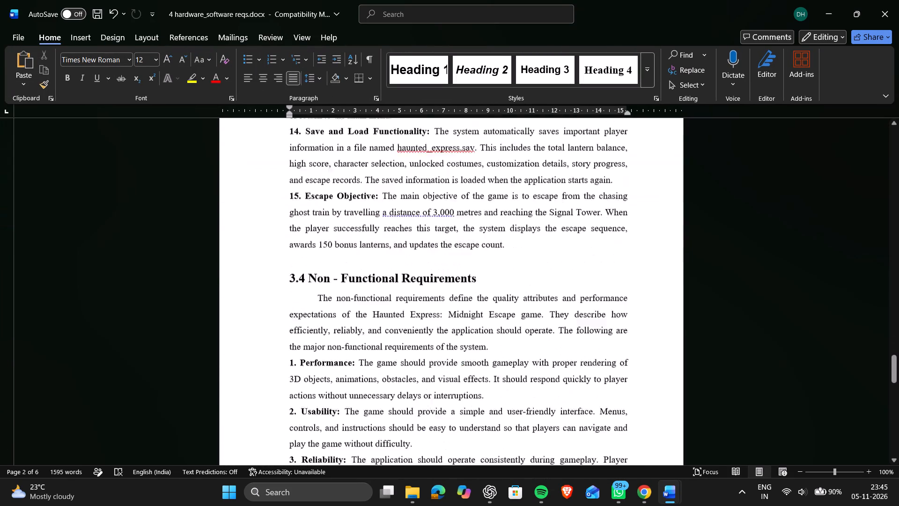
{"action": "scroll", "coordinate": [604, 334], "scroll_direction": "down", "scroll_amount": 13}
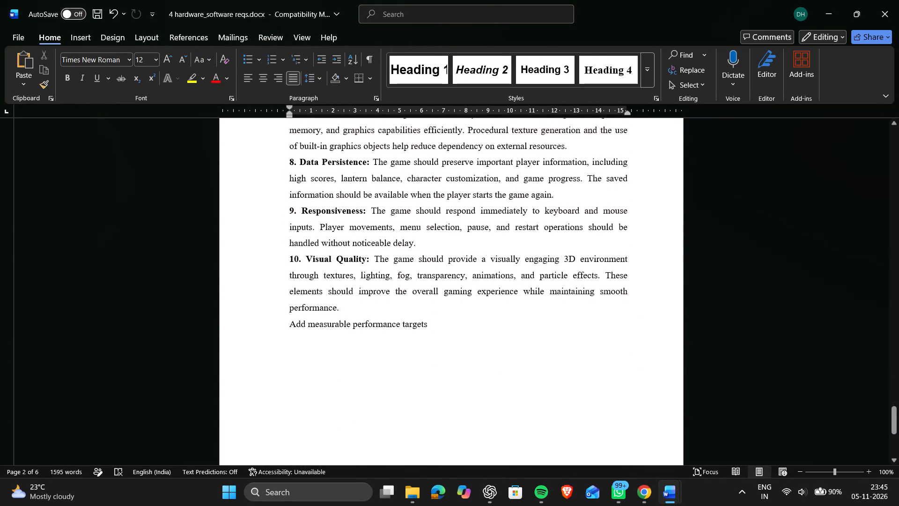
{"action": "scroll", "coordinate": [604, 334], "scroll_direction": "up", "scroll_amount": 8}
Delete the line "Add measurable performance targets" and its leftover empty paragraph after the Visual Quality item.
{"action": "scroll", "coordinate": [604, 334], "scroll_direction": "down", "scroll_amount": 7}
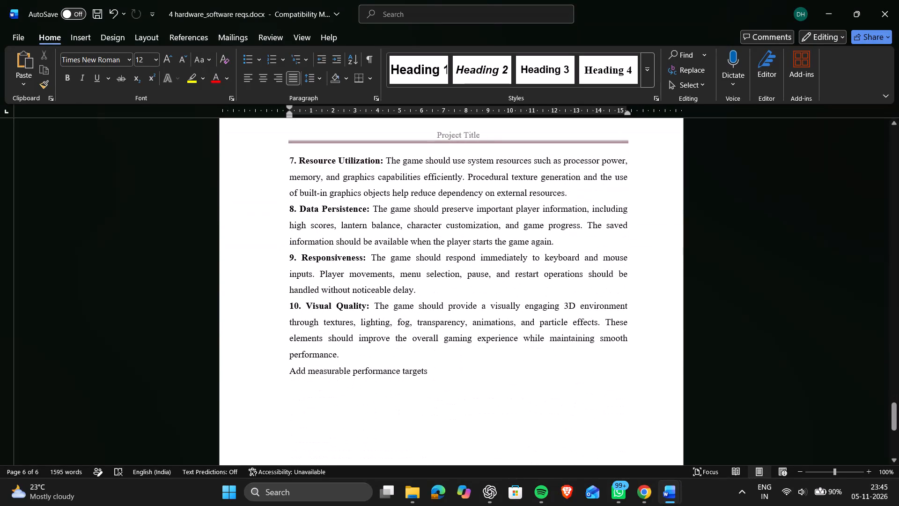
{"action": "scroll", "coordinate": [370, 359], "scroll_direction": "down", "scroll_amount": 1}
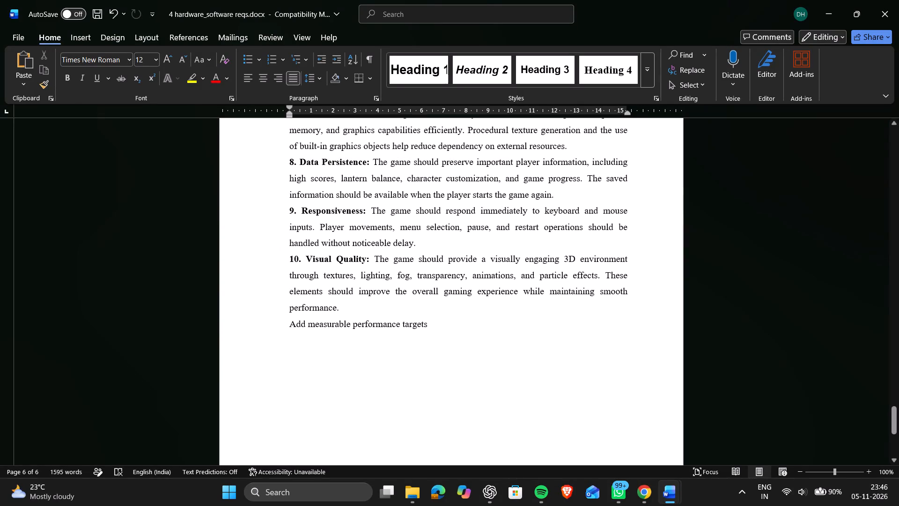
{"action": "left_click_drag", "start_coordinate": [436, 329], "coordinate": [293, 325]}
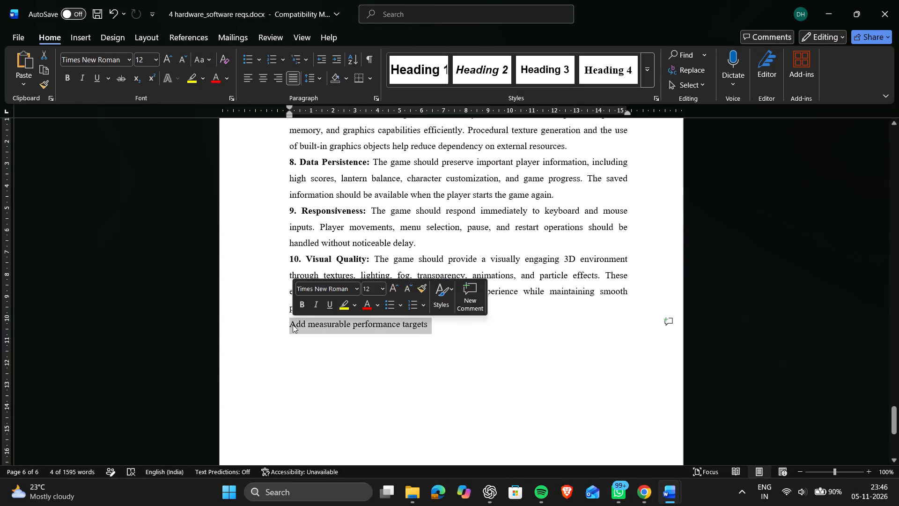
{"action": "key", "text": "BackSpace"}
{"action": "key", "text": "BackSpace"}
Look back through the chapter's pages, headers and footers from the Visual Quality item to the Software Requirements table.
{"action": "scroll", "coordinate": [290, 327], "scroll_direction": "down", "scroll_amount": 3}
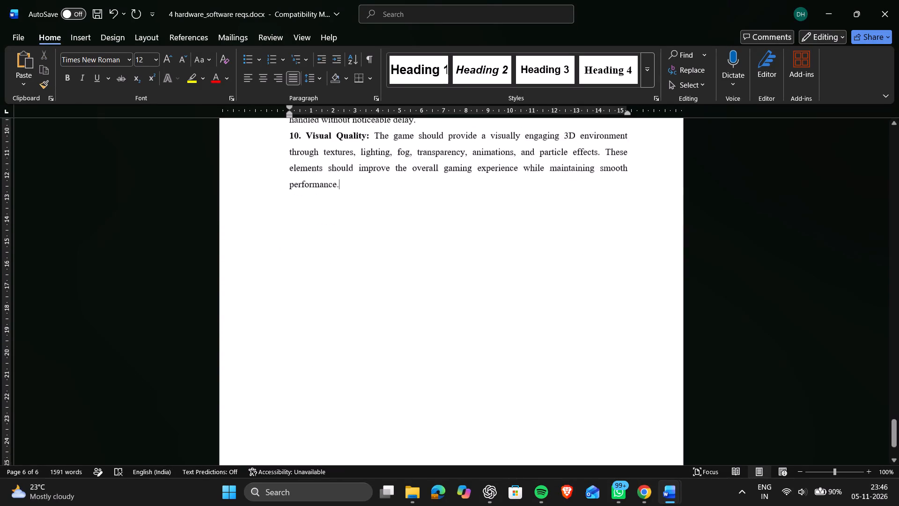
{"action": "scroll", "coordinate": [289, 327], "scroll_direction": "down", "scroll_amount": 6}
{"action": "scroll", "coordinate": [289, 327], "scroll_direction": "up", "scroll_amount": 13}
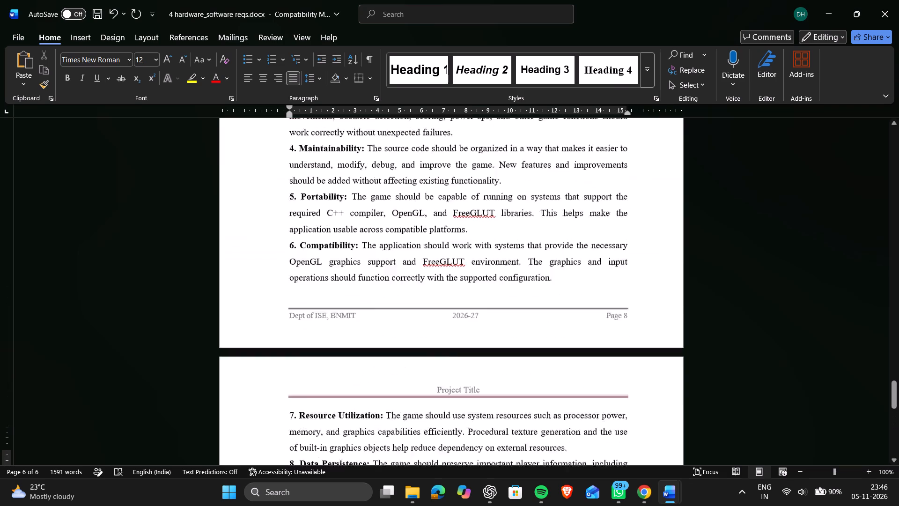
{"action": "scroll", "coordinate": [289, 327], "scroll_direction": "up", "scroll_amount": 17}
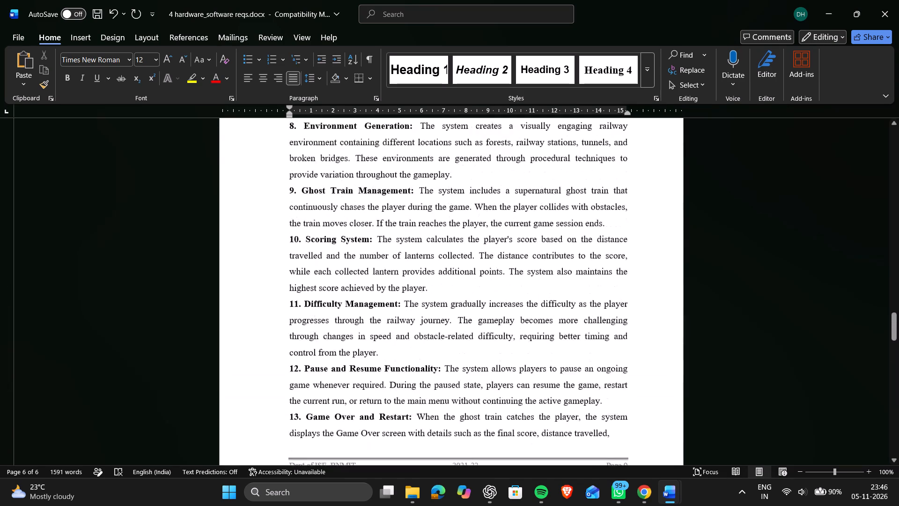
{"action": "scroll", "coordinate": [289, 327], "scroll_direction": "up", "scroll_amount": 12}
{"action": "scroll", "coordinate": [289, 327], "scroll_direction": "up", "scroll_amount": 12}
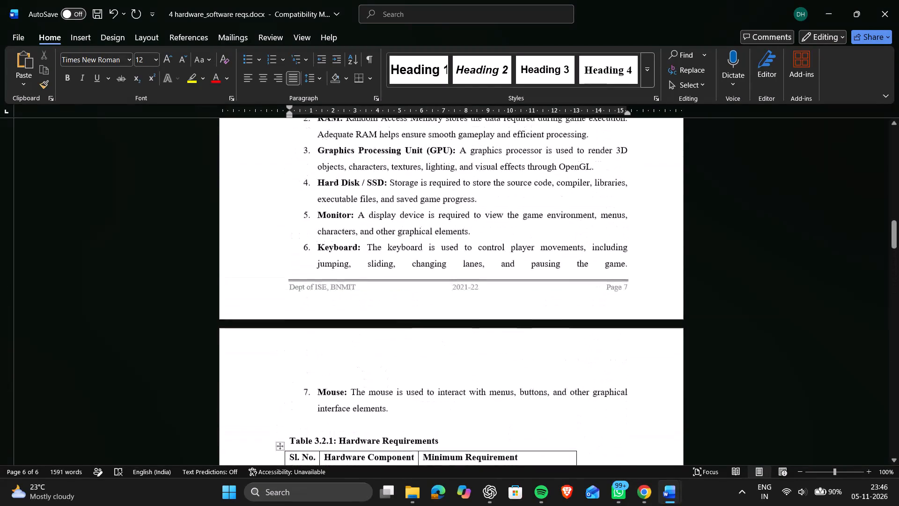
{"action": "scroll", "coordinate": [289, 327], "scroll_direction": "up", "scroll_amount": 15}
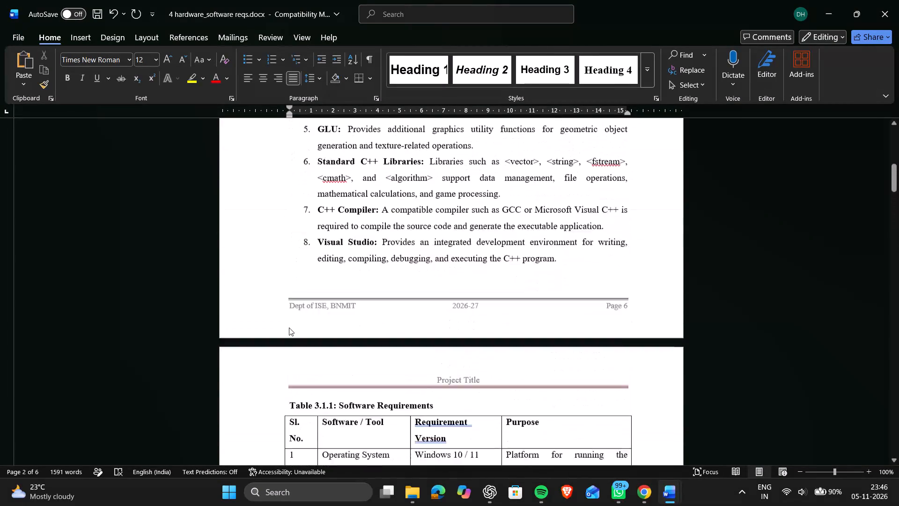
{"action": "scroll", "coordinate": [289, 327], "scroll_direction": "up", "scroll_amount": 14}
{"action": "scroll", "coordinate": [289, 328], "scroll_direction": "down", "scroll_amount": 11}
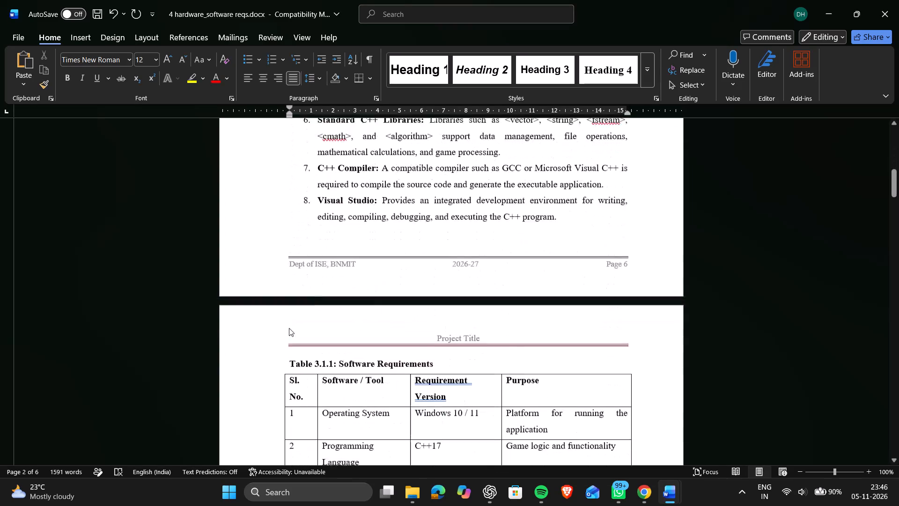
Copy the "Haunted Express" header from Section 2's first page in 2 Methodology.docx and return to 4 hardware_software reqs.docx.
{"action": "left_click", "coordinate": [663, 497]}
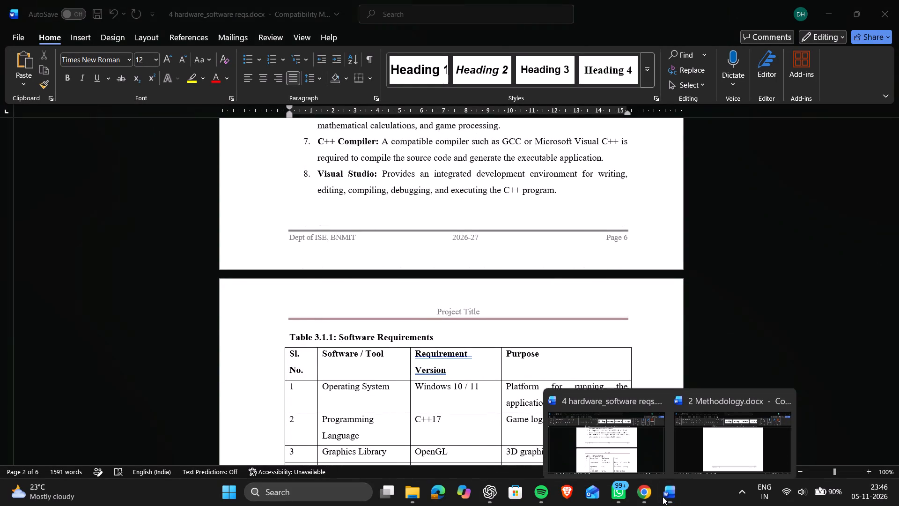
{"action": "left_click", "coordinate": [645, 430]}
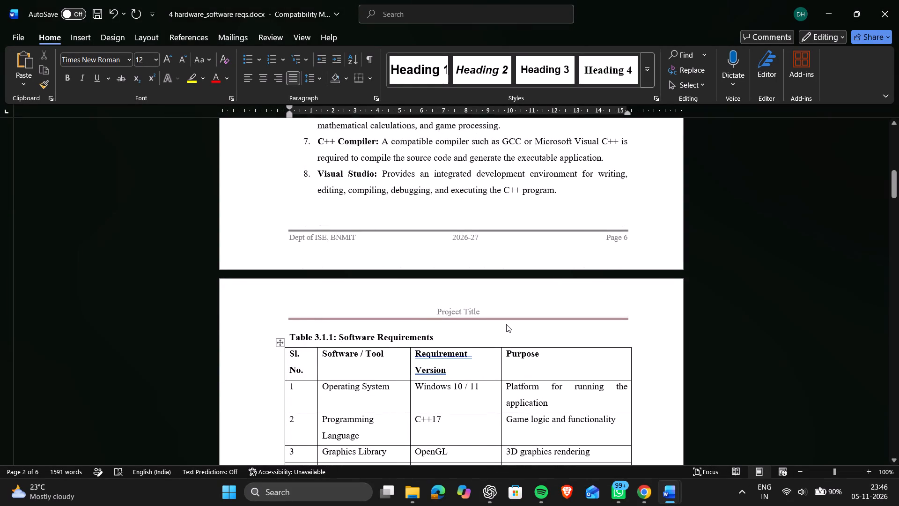
{"action": "left_click", "coordinate": [710, 444]}
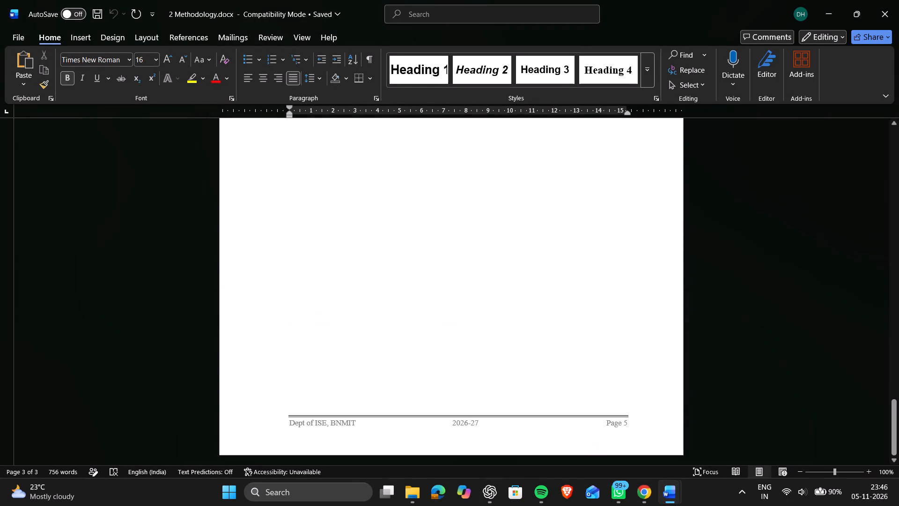
{"action": "scroll", "coordinate": [440, 303], "scroll_direction": "up", "scroll_amount": 11}
{"action": "double_click", "coordinate": [415, 333]}
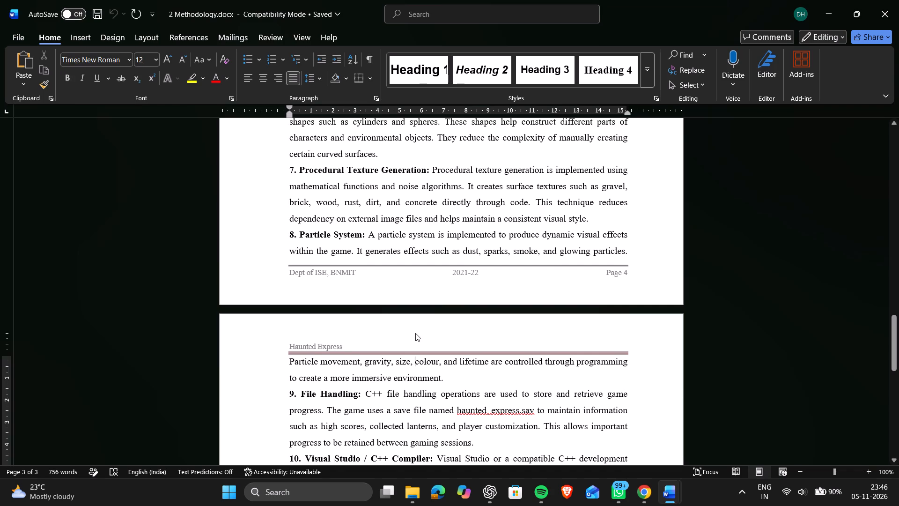
{"action": "key", "text": "ctrl+a"}
{"action": "key", "text": "ctrl+c"}
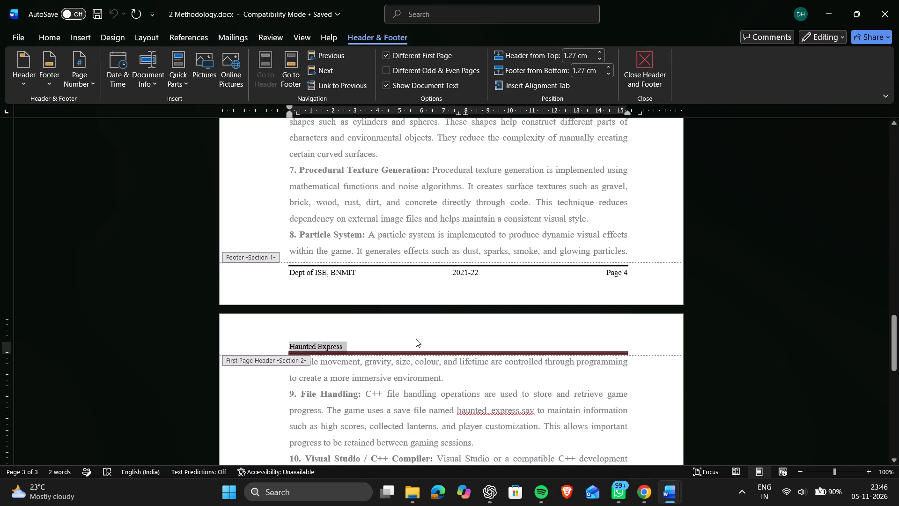
{"action": "key", "text": "alt+Tab"}
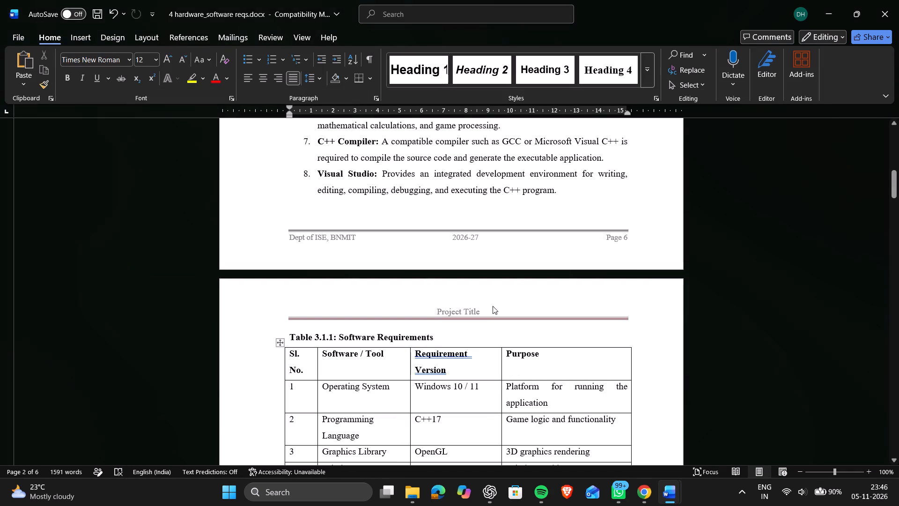
Replace Section 1's header above the Software Requirements table with the copied header, removing the extra empty paragraph.
{"action": "scroll", "coordinate": [505, 297], "scroll_direction": "up", "scroll_amount": 16}
{"action": "scroll", "coordinate": [505, 297], "scroll_direction": "down", "scroll_amount": 10}
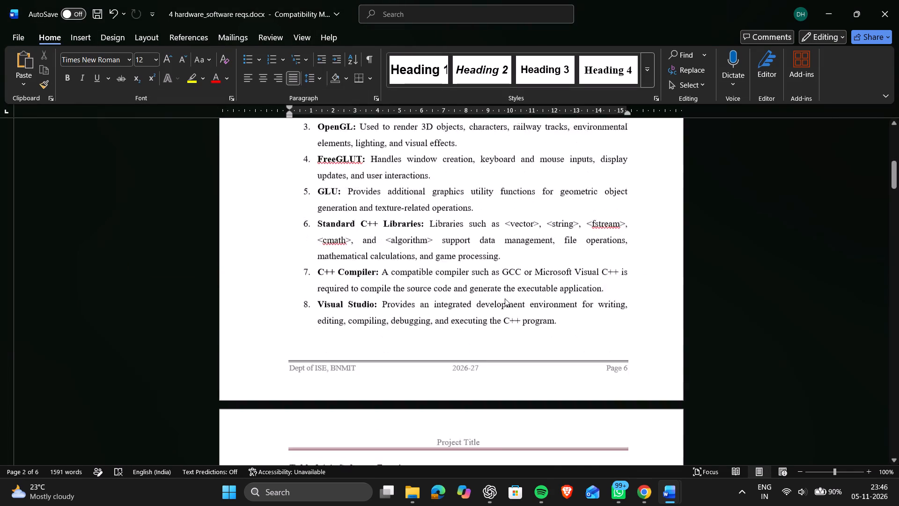
{"action": "double_click", "coordinate": [541, 345]}
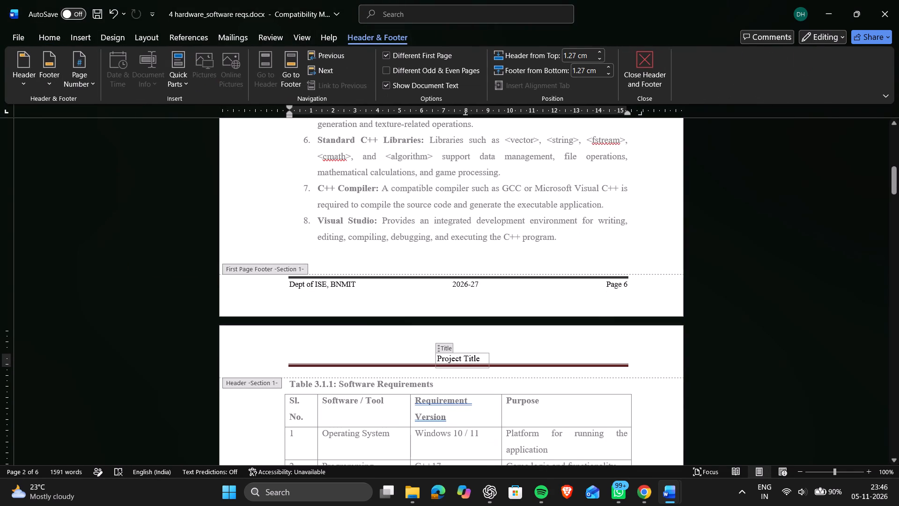
{"action": "key", "text": "ctrl+a"}
{"action": "key", "text": "ctrl+v"}
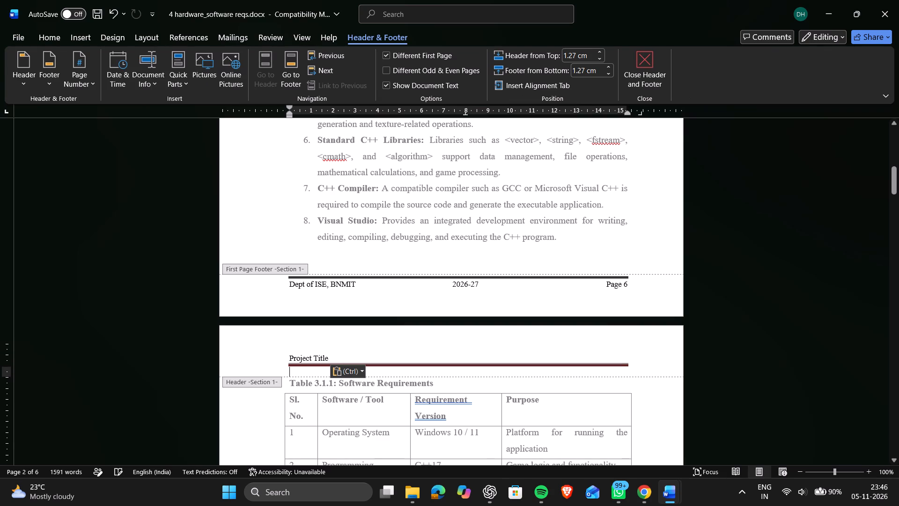
{"action": "key", "text": "BackSpace"}
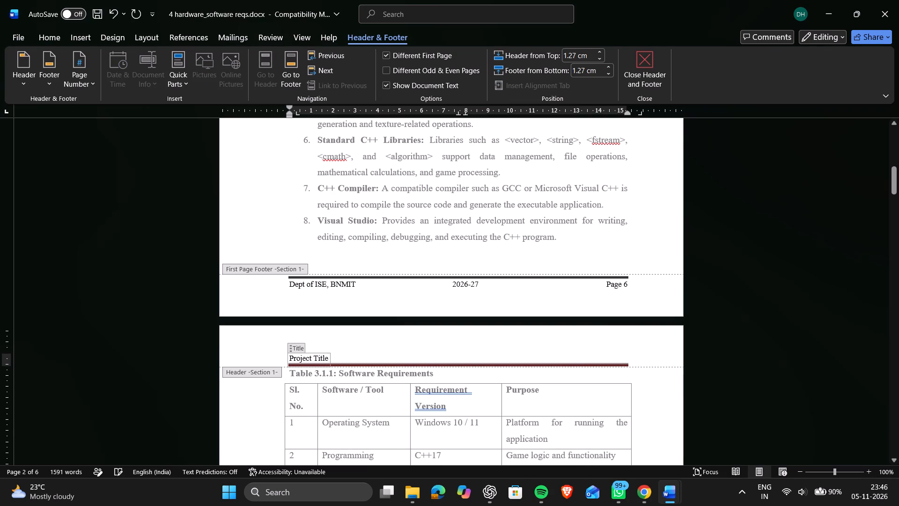
Replace the "Project Title" text in Section 1's header with "Haunted Express".
{"action": "key", "text": "BackSpace"}
{"action": "key", "text": "BackSpace"}
{"action": "key", "text": "BackSpace"}
{"action": "key", "text": "BackSpace"}
{"action": "key", "text": "BackSpace"}
{"action": "key", "text": "BackSpace"}
{"action": "key", "text": "BackSpace"}
{"action": "key", "text": "BackSpace"}
{"action": "key", "text": "BackSpace"}
{"action": "key", "text": "BackSpace"}
{"action": "key", "text": "BackSpace"}
{"action": "key", "text": "BackSpace"}
{"action": "key", "text": "BackSpace"}
{"action": "key", "text": "BackSpace"}
{"action": "key", "text": "BackSpace"}
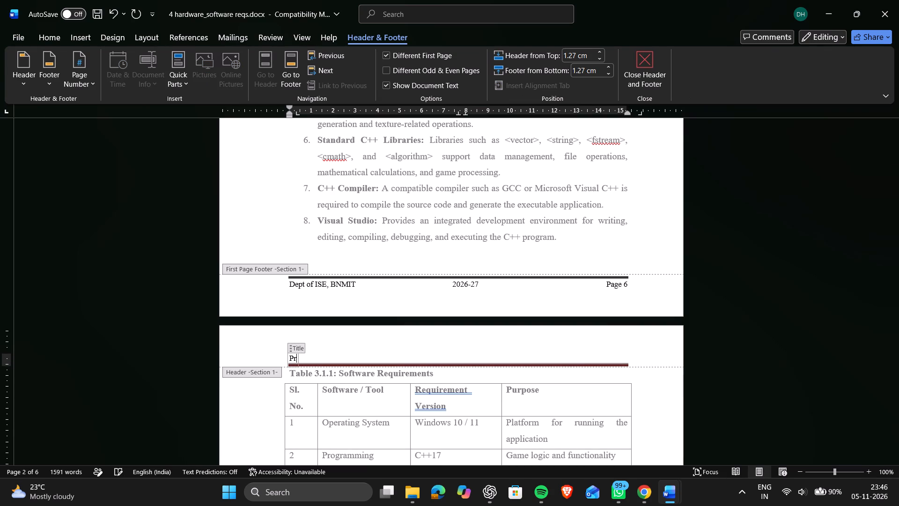
{"action": "key", "text": "BackSpace"}
{"action": "key", "text": "shift+h"}
{"action": "type", "text": "aunted"}
{"action": "key", "text": "space"}
{"action": "type", "text": "Exprres"}
{"action": "key", "text": "BackSpace"}
{"action": "key", "text": "BackSpace"}
{"action": "key", "text": "BackSpace"}
{"action": "type", "text": "ess"}
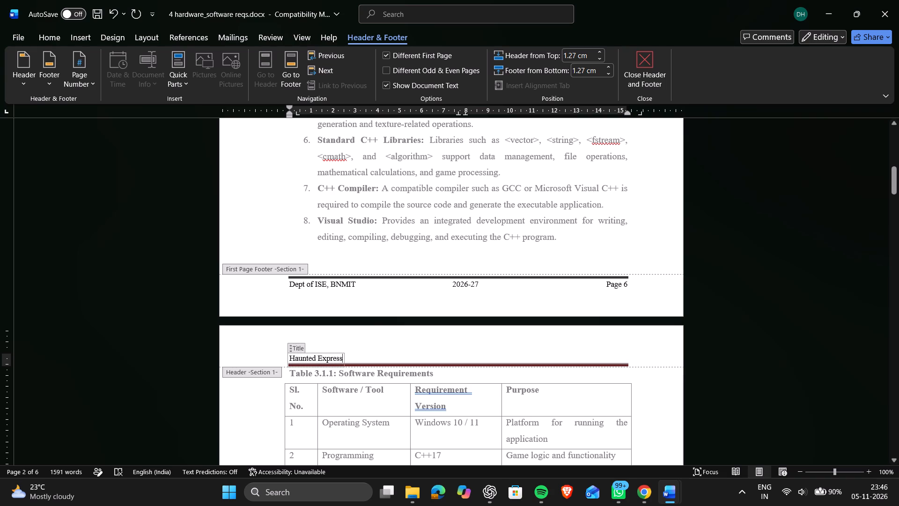
Unlink Section 2's first-page header from the previous section and paste Section 1's header there, without the extra empty paragraph.
{"action": "left_click", "coordinate": [389, 357]}
{"action": "key", "text": "ctrl+a"}
{"action": "key", "text": "ctrl+c"}
{"action": "scroll", "coordinate": [389, 357], "scroll_direction": "down", "scroll_amount": 3}
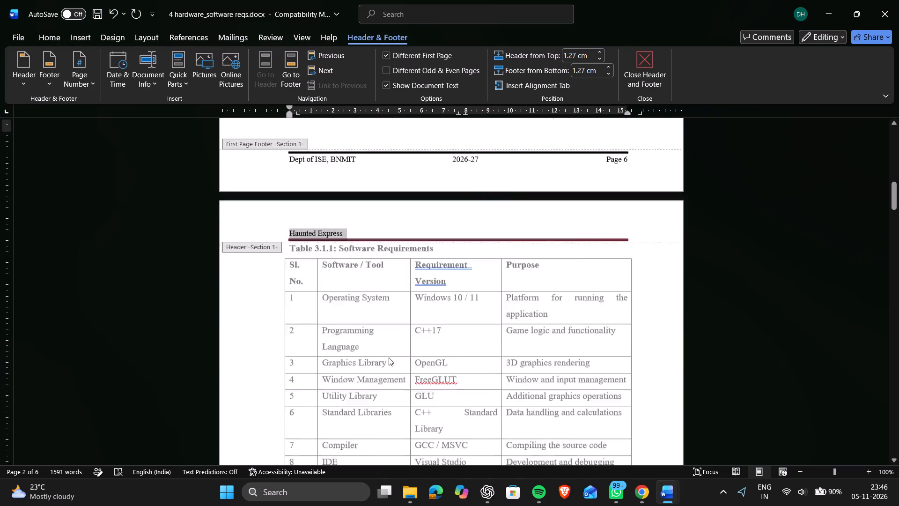
{"action": "scroll", "coordinate": [389, 357], "scroll_direction": "down", "scroll_amount": 12}
{"action": "left_click", "coordinate": [541, 296]}
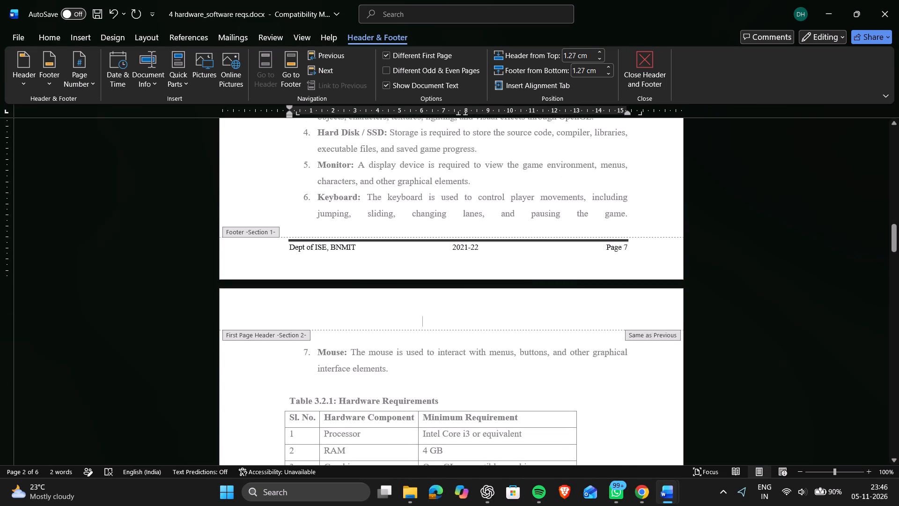
{"action": "key", "text": "ctrl+v"}
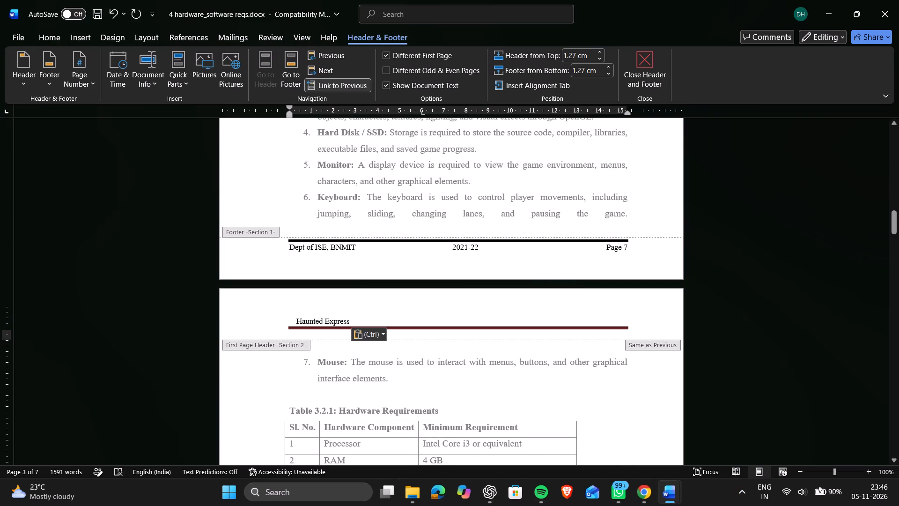
{"action": "key", "text": "ctrl+z"}
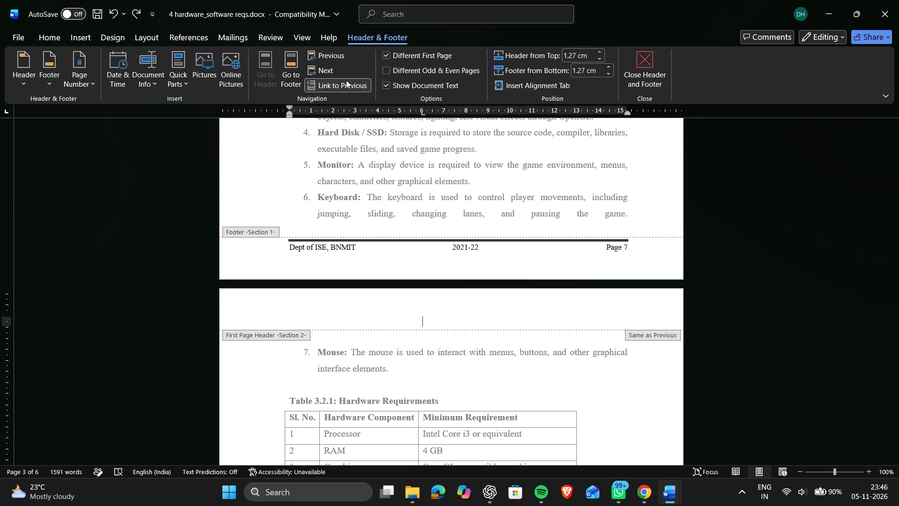
{"action": "left_click", "coordinate": [345, 86]}
{"action": "key", "text": "ctrl+v"}
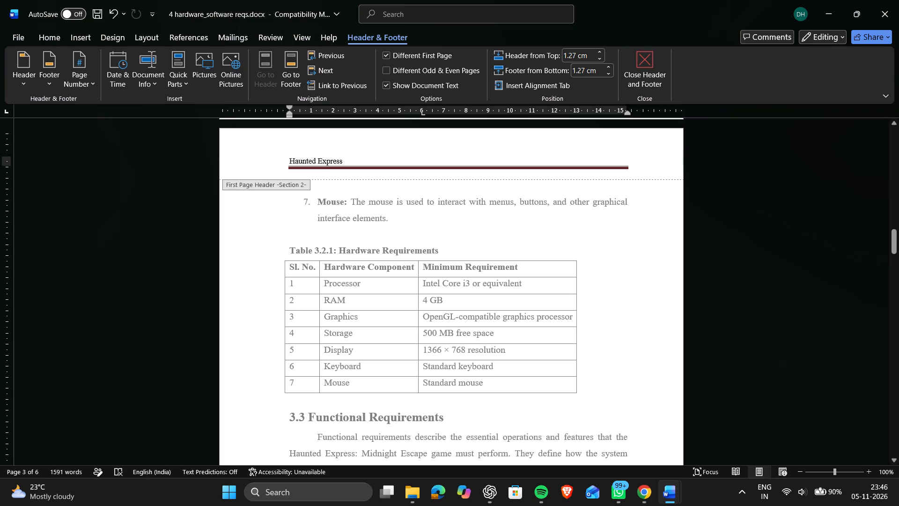
{"action": "key", "text": "BackSpace"}
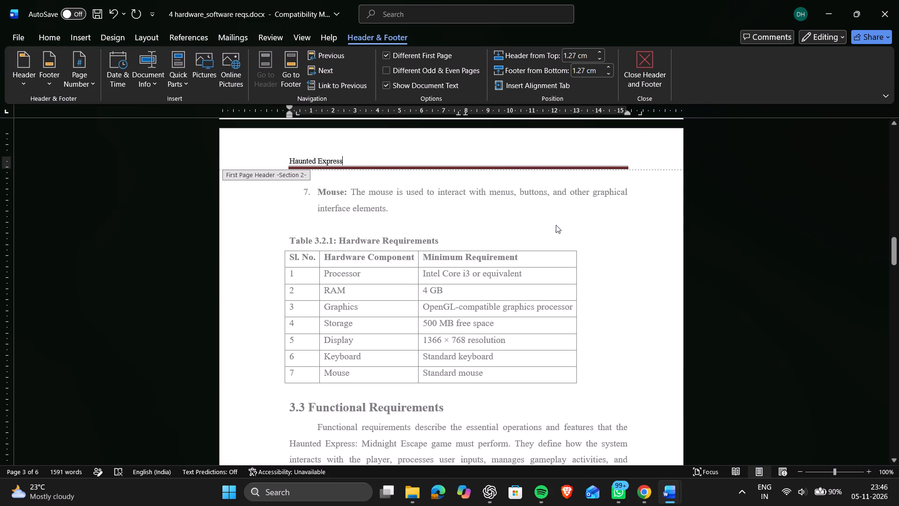
Check the headers and footers from the Functional Requirements page to the last page, and return to body text editing.
{"action": "scroll", "coordinate": [557, 227], "scroll_direction": "down", "scroll_amount": 9}
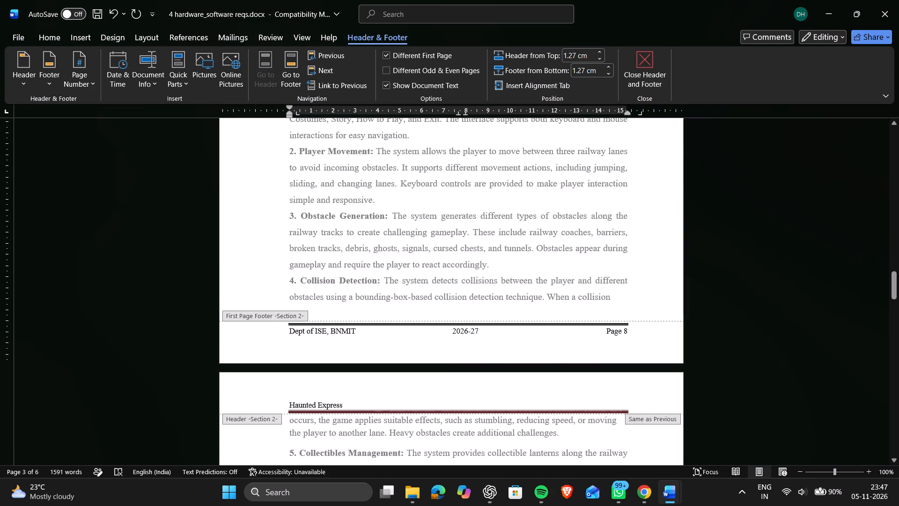
{"action": "scroll", "coordinate": [581, 392], "scroll_direction": "down", "scroll_amount": 16}
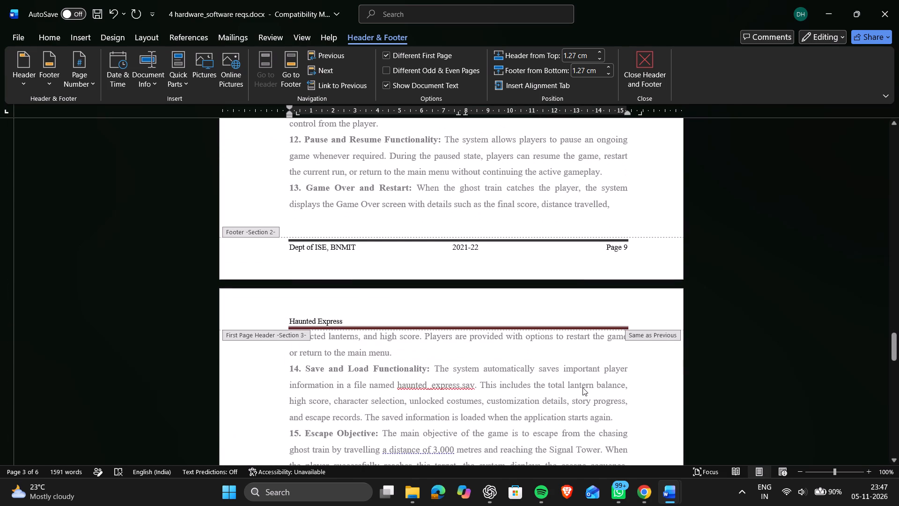
{"action": "scroll", "coordinate": [582, 387], "scroll_direction": "down", "scroll_amount": 17}
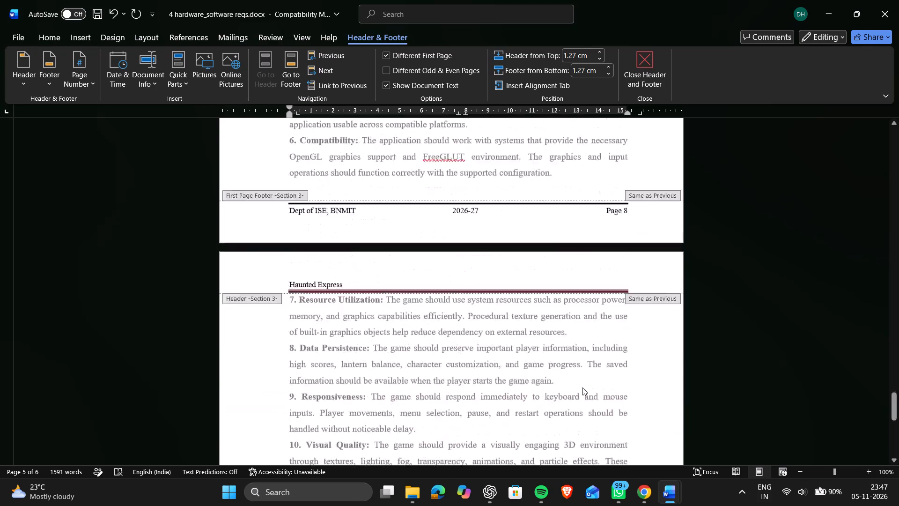
{"action": "scroll", "coordinate": [582, 387], "scroll_direction": "down", "scroll_amount": 1}
{"action": "double_click", "coordinate": [582, 387]}
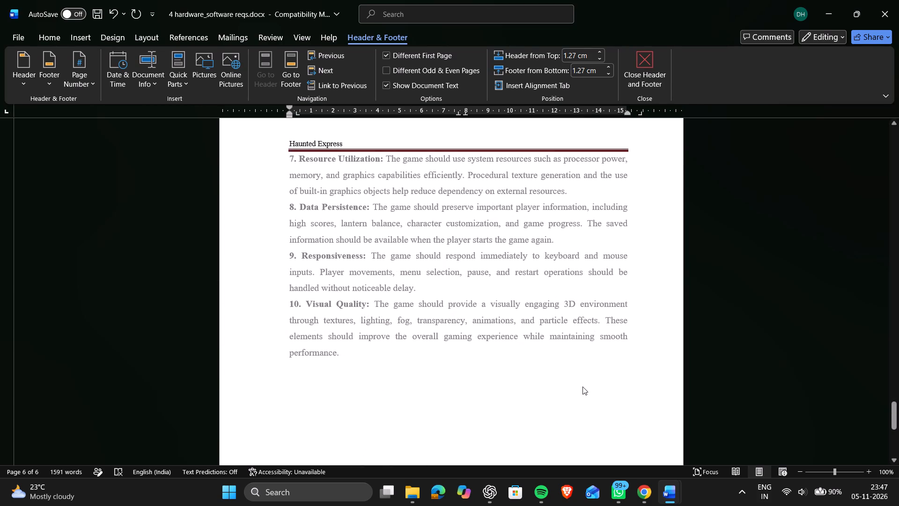
Review the headers and page footers from the Non-Functional Requirements section back to the Software Requirements table.
{"action": "scroll", "coordinate": [582, 387], "scroll_direction": "up", "scroll_amount": 11}
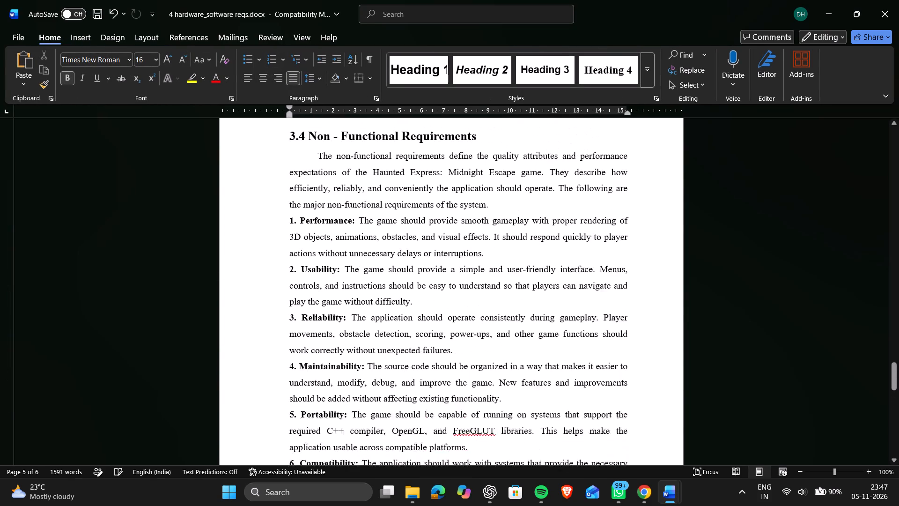
{"action": "scroll", "coordinate": [582, 387], "scroll_direction": "up", "scroll_amount": 6}
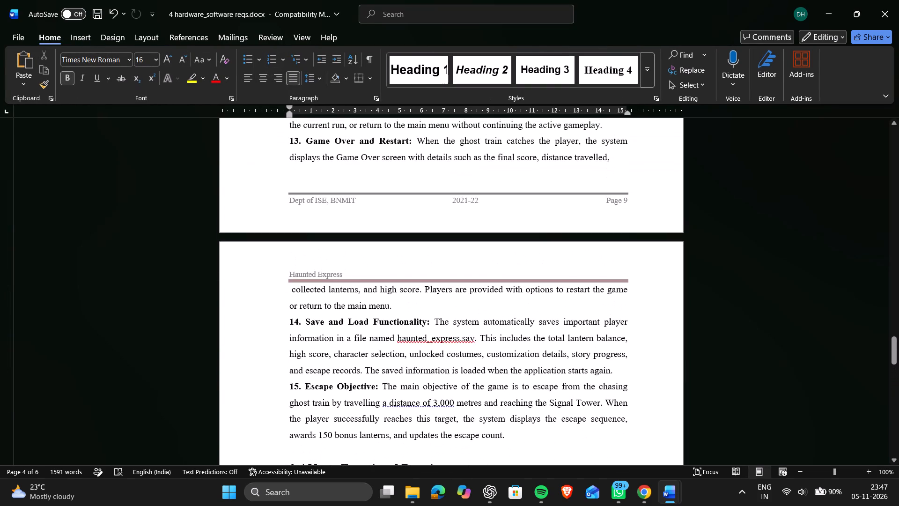
{"action": "scroll", "coordinate": [582, 387], "scroll_direction": "up", "scroll_amount": 17}
{"action": "scroll", "coordinate": [582, 387], "scroll_direction": "up", "scroll_amount": 6}
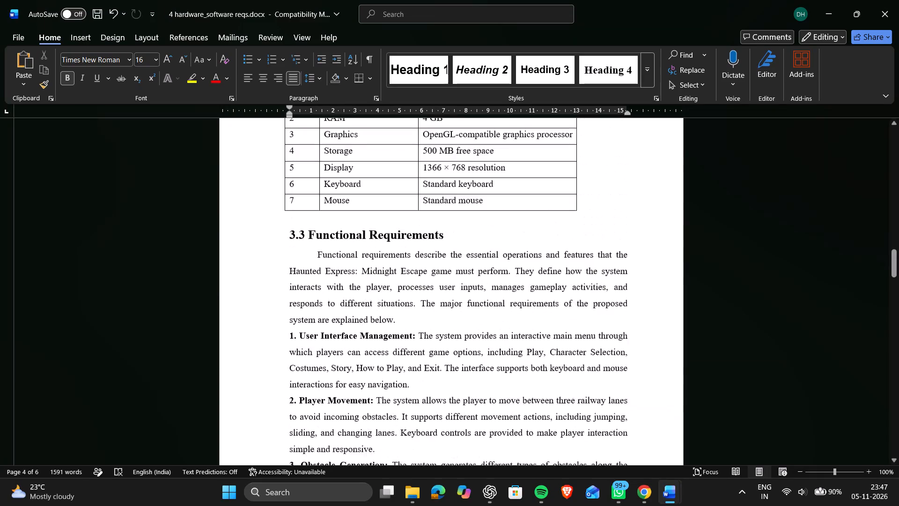
{"action": "scroll", "coordinate": [582, 387], "scroll_direction": "up", "scroll_amount": 20}
{"action": "scroll", "coordinate": [575, 384], "scroll_direction": "up", "scroll_amount": 3}
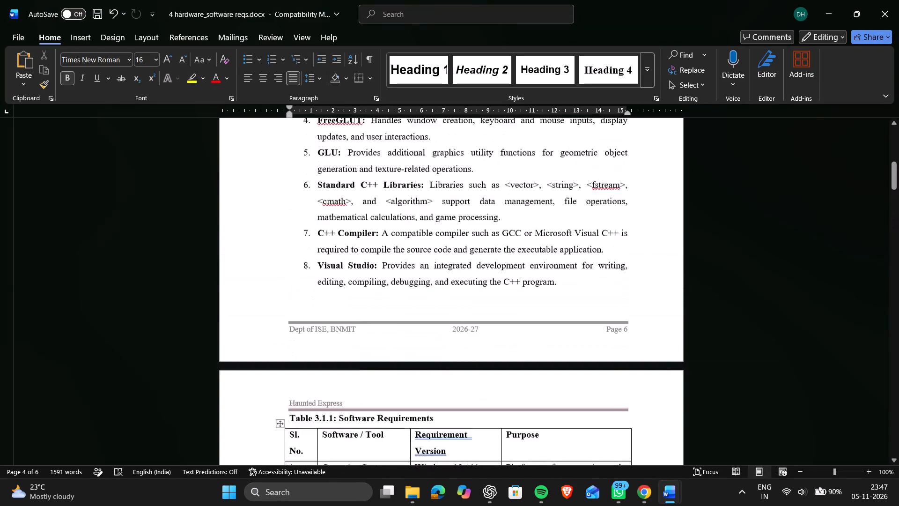
Save the chapter 3 document, 4 hardware_software reqs.docx, and close it.
{"action": "scroll", "coordinate": [575, 384], "scroll_direction": "up", "scroll_amount": 13}
{"action": "key", "text": "ctrl+s"}
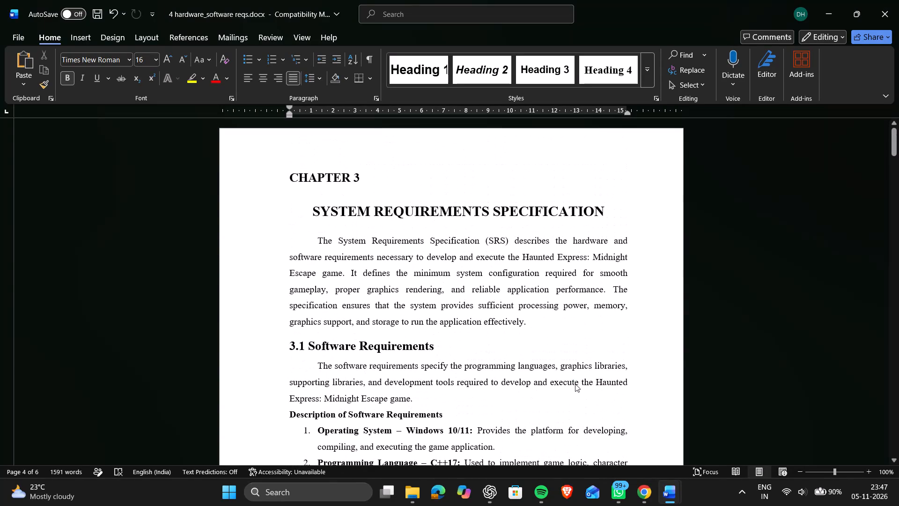
{"action": "key", "text": "ctrl+s"}
{"action": "key", "text": "ctrl+s"}
{"action": "key", "text": "ctrl+s"}
{"action": "key", "text": "ctrl+s"}
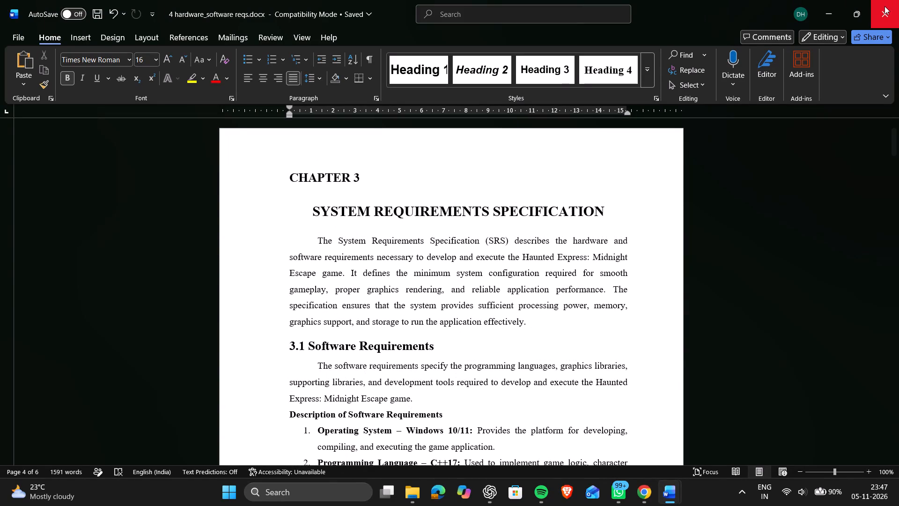
{"action": "left_click", "coordinate": [884, 6]}
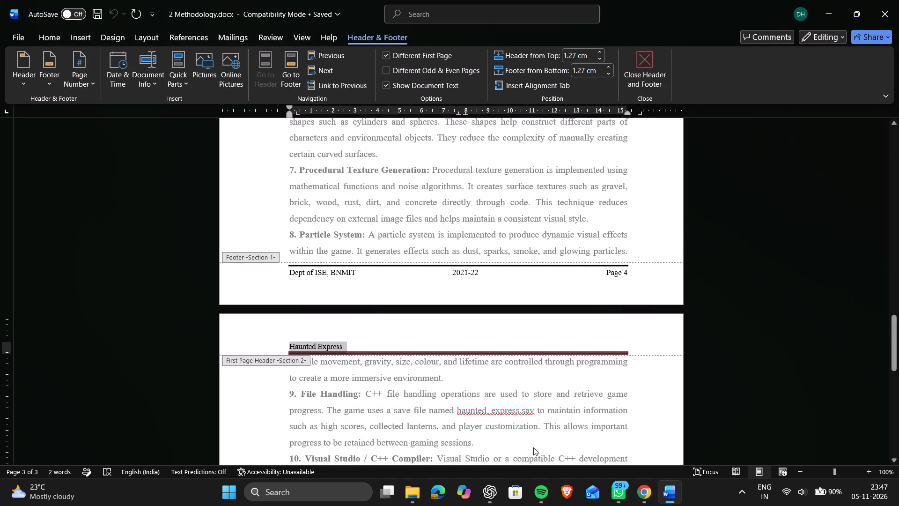
Switch to Chrome and download 5 Design and Development.docx from the shared PBL report format folder in OneDrive.
{"action": "left_click", "coordinate": [412, 444]}
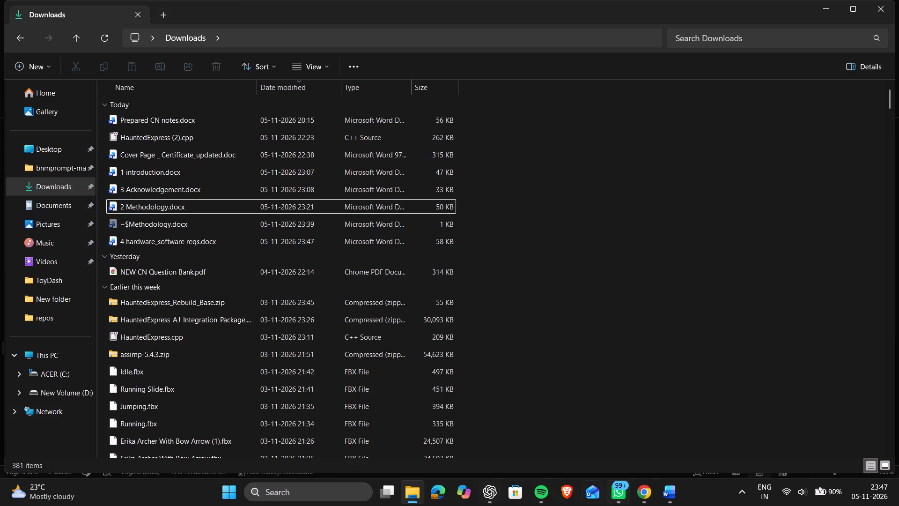
{"action": "left_click", "coordinate": [646, 493]}
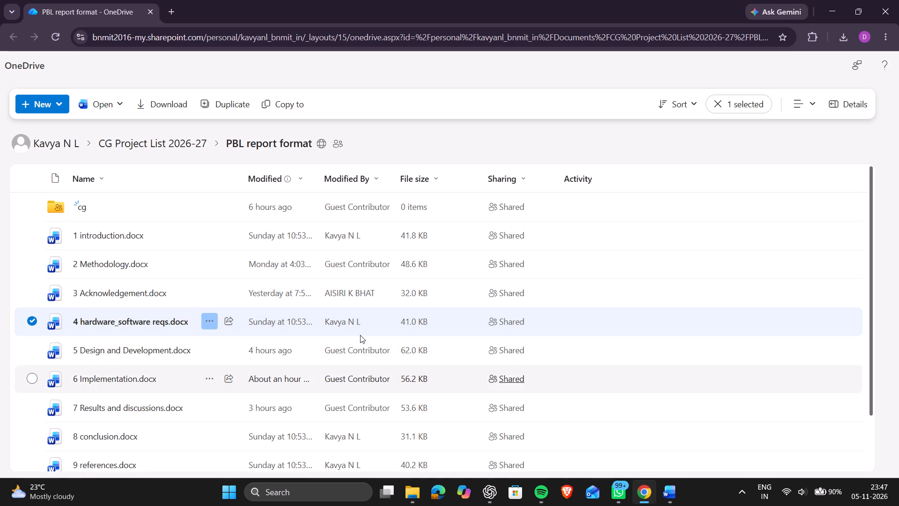
{"action": "scroll", "coordinate": [226, 285], "scroll_direction": "down", "scroll_amount": 2}
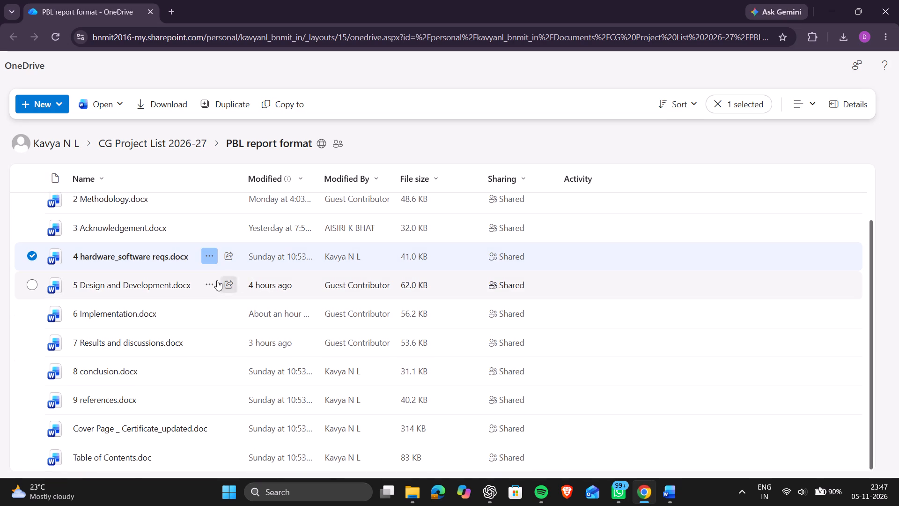
{"action": "left_click", "coordinate": [205, 283]}
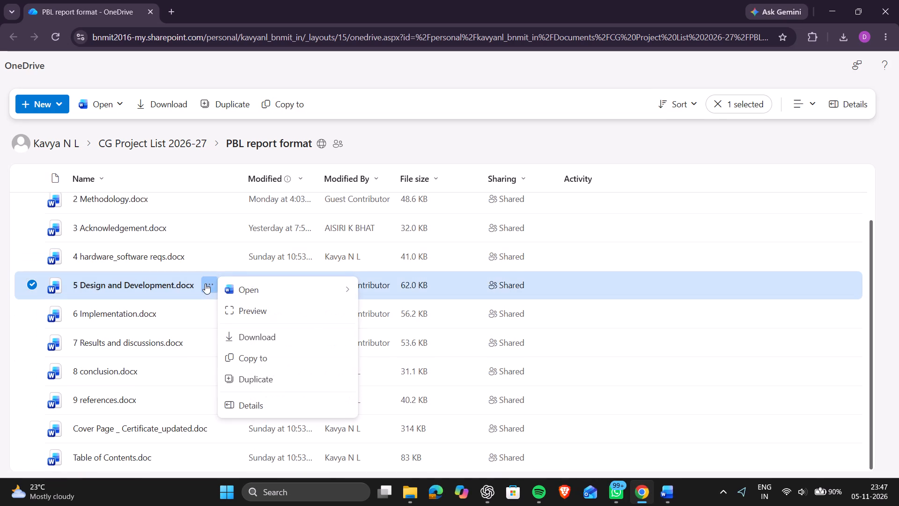
{"action": "left_click", "coordinate": [259, 332]}
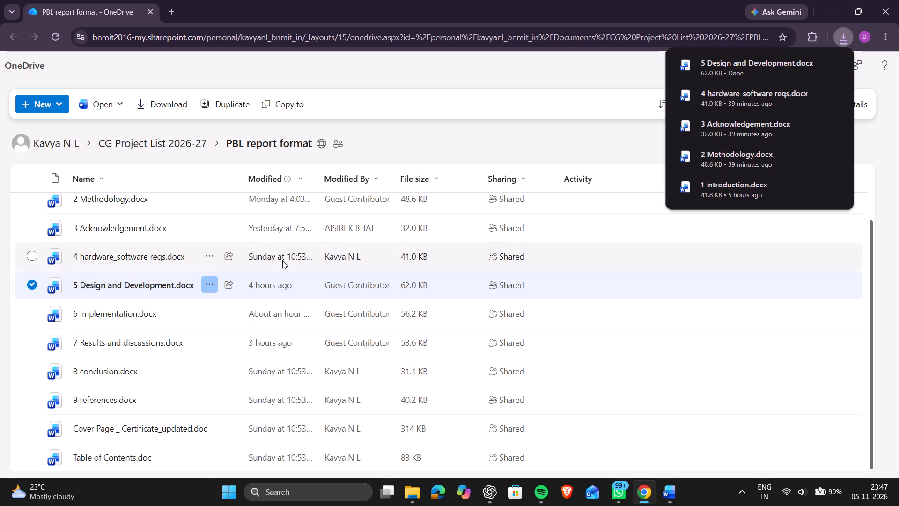
Open the downloaded 5 Design and Development.docx from the Downloads folder in Word and look through its Chapter 4 content.
{"action": "left_click", "coordinate": [830, 17]}
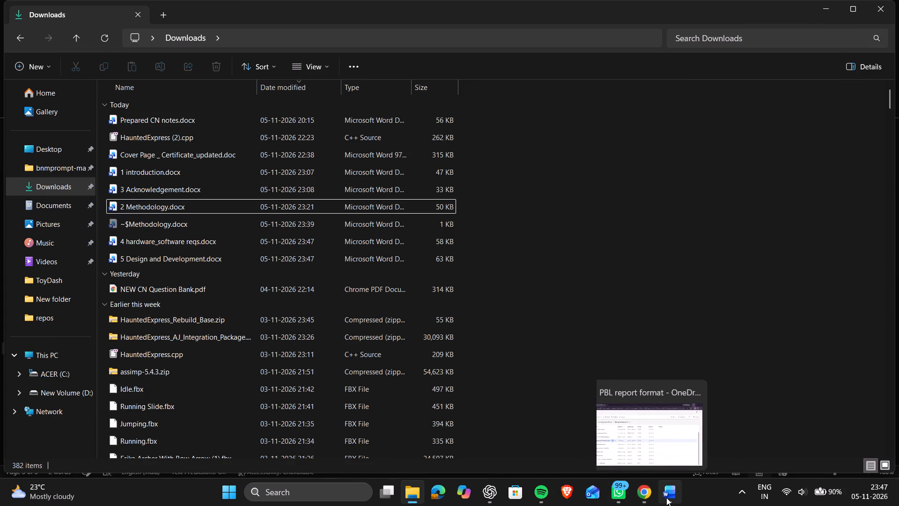
{"action": "double_click", "coordinate": [194, 256]}
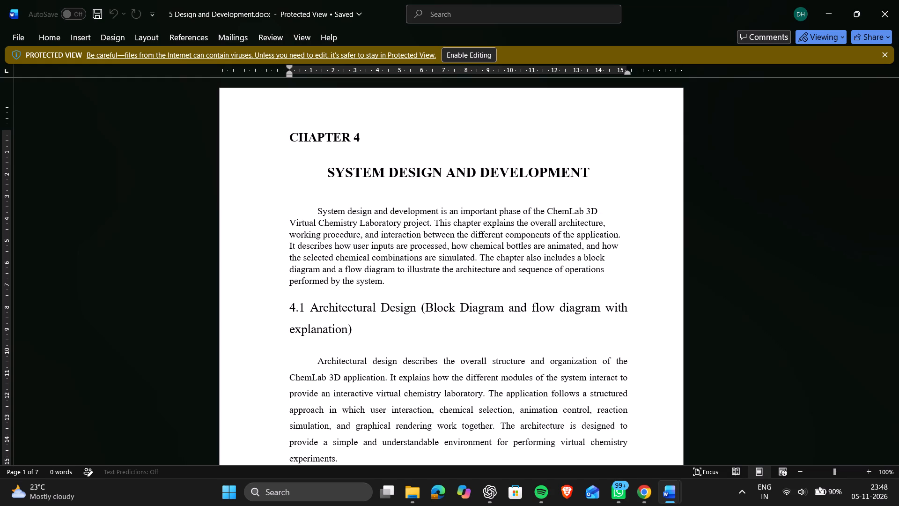
{"action": "left_click", "coordinate": [893, 21]}
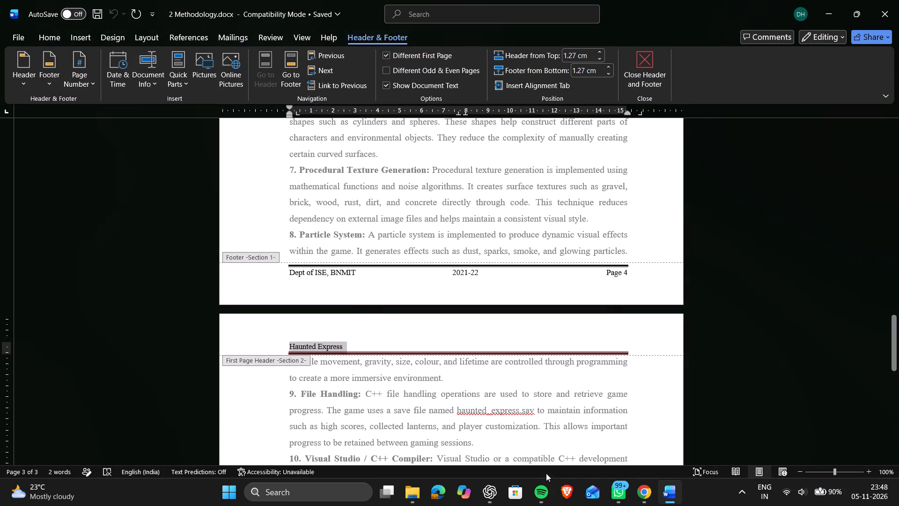
{"action": "left_click", "coordinate": [413, 495]}
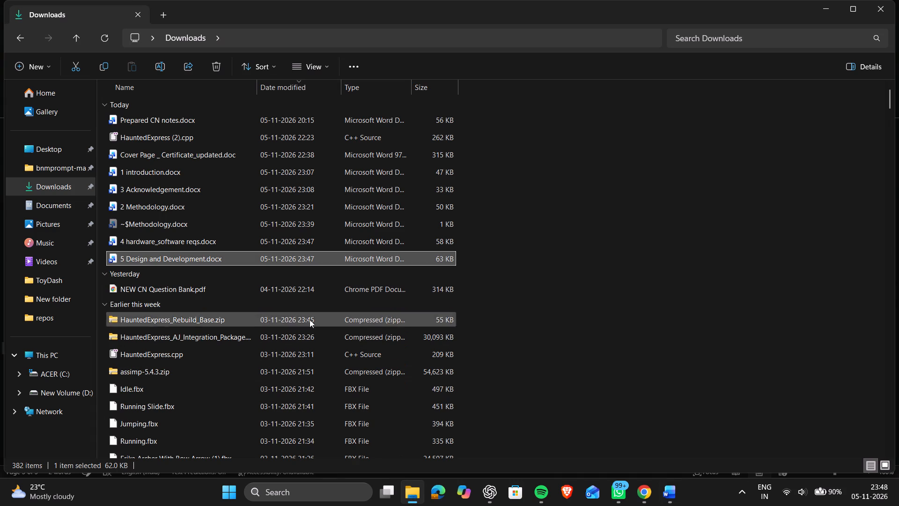
{"action": "double_click", "coordinate": [230, 259]}
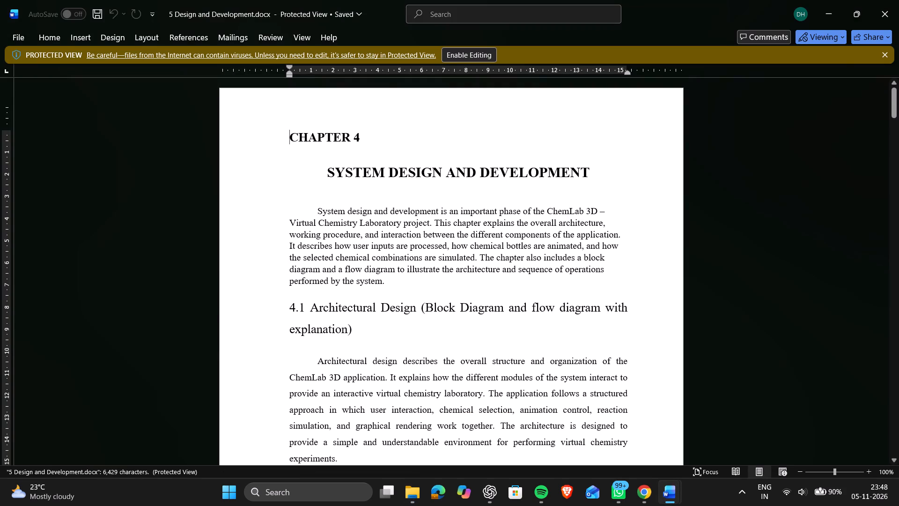
{"action": "scroll", "coordinate": [368, 230], "scroll_direction": "down", "scroll_amount": 3}
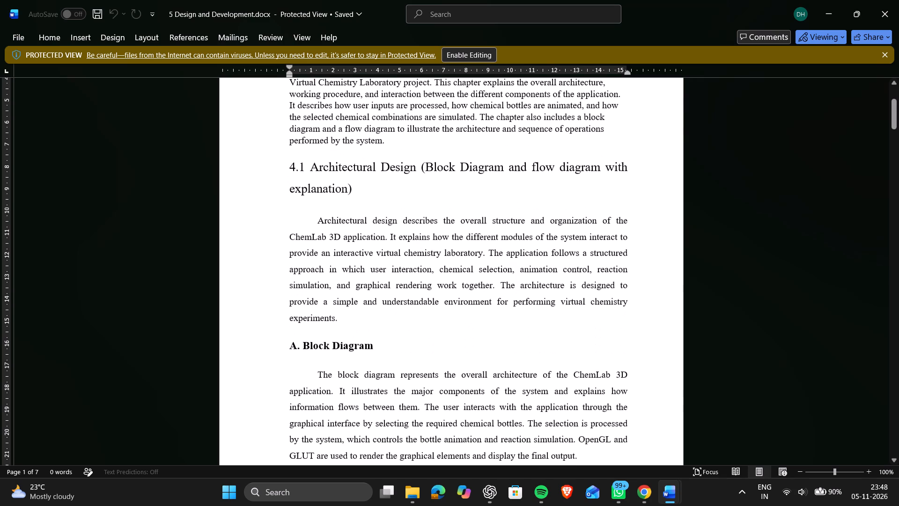
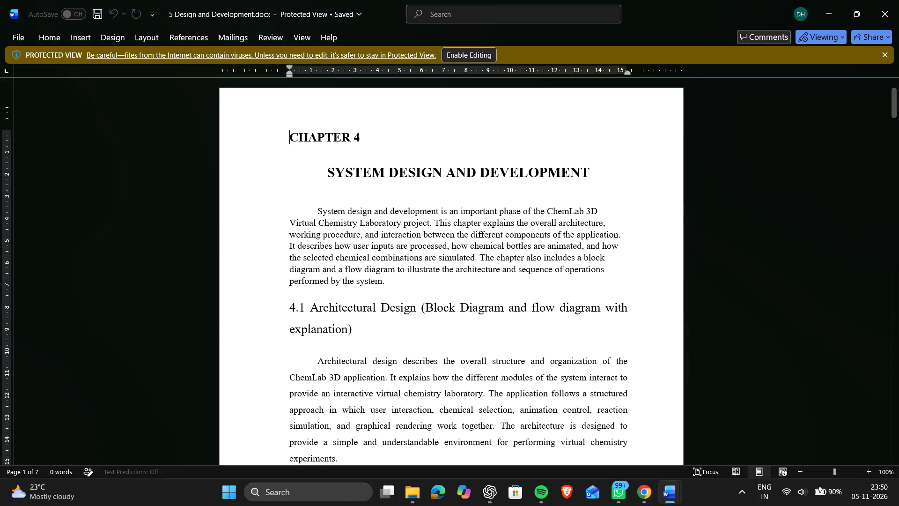
Enable editing of the protected 5 Design and Development.docx document.
{"action": "left_click_drag", "start_coordinate": [326, 172], "coordinate": [453, 172]}
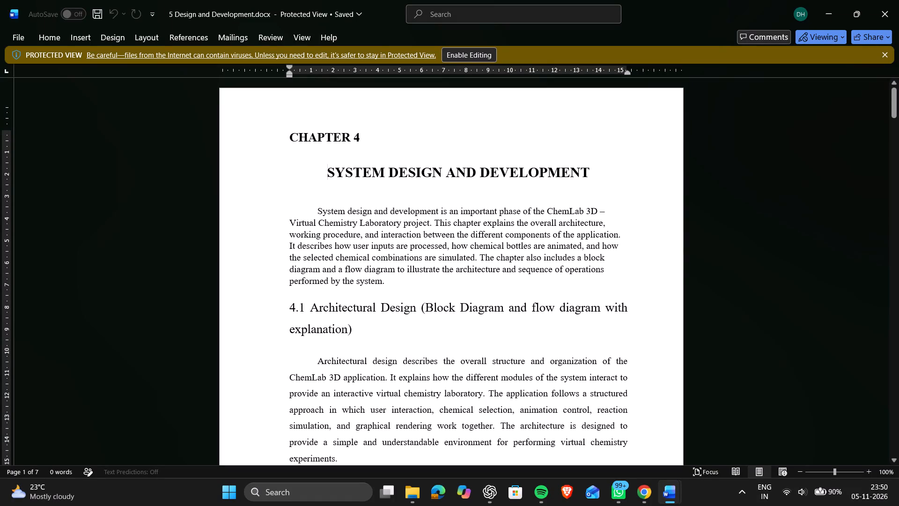
{"action": "left_click_drag", "start_coordinate": [453, 172], "coordinate": [593, 164]}
{"action": "left_click", "coordinate": [480, 53]}
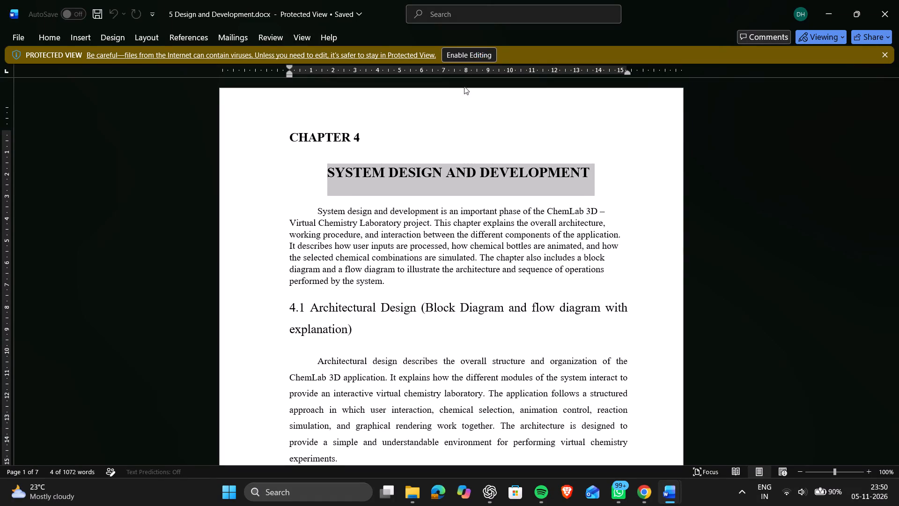
{"action": "left_click_drag", "start_coordinate": [312, 205], "coordinate": [479, 199]}
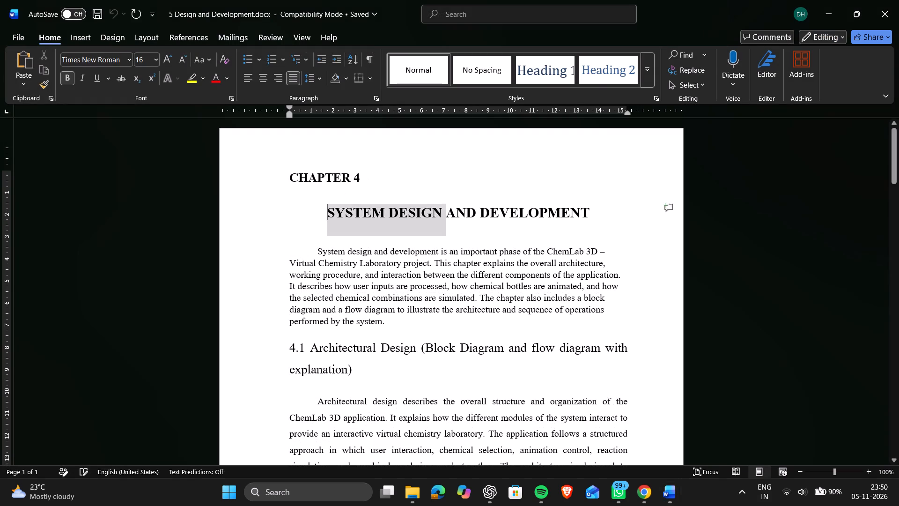
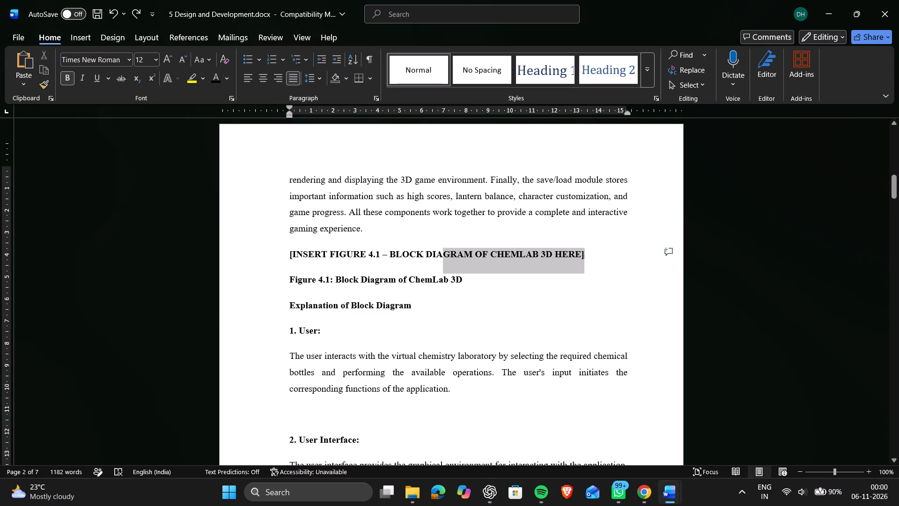
{"action": "left_click_drag", "start_coordinate": [405, 257], "coordinate": [286, 257]}
{"action": "key", "text": "BackSpace"}
Insert Haunted Express Game Architecture.png from Downloads on a new line below the block diagram paragraph.
{"action": "left_click", "coordinate": [347, 242]}
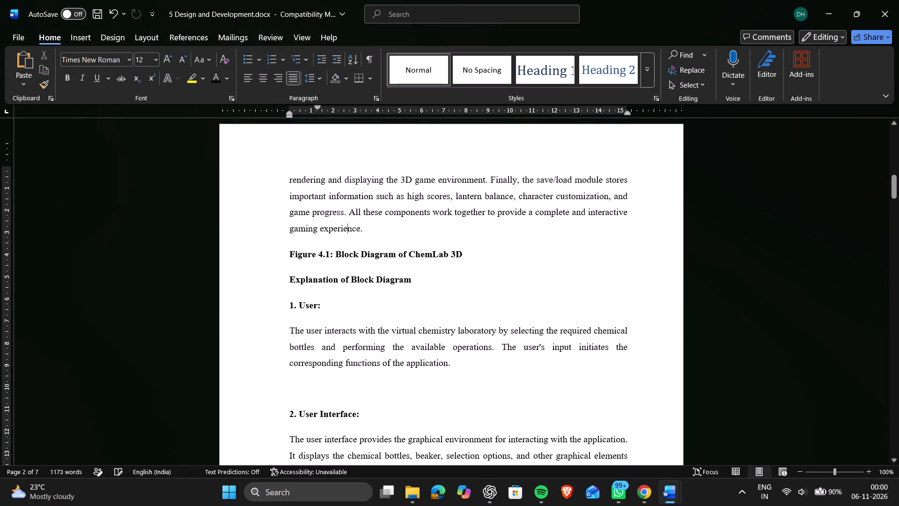
{"action": "left_click", "coordinate": [384, 236]}
{"action": "key", "text": "Return"}
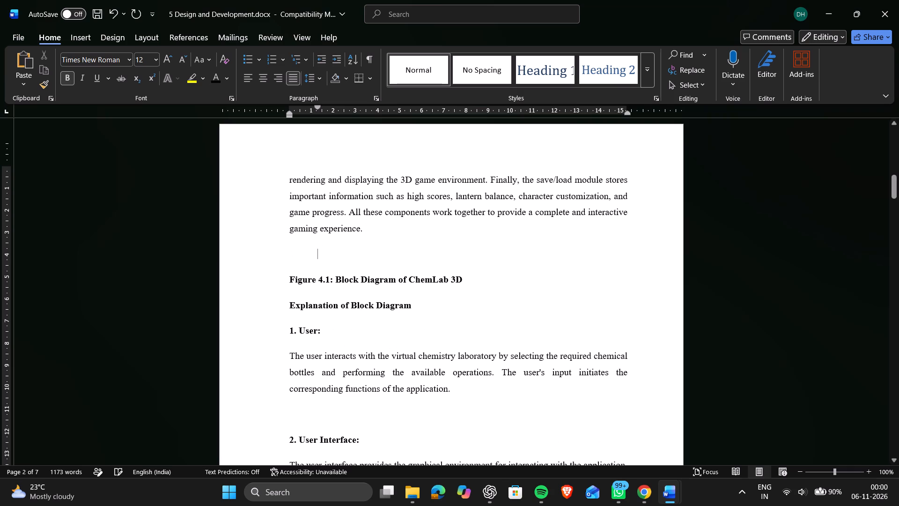
{"action": "left_click", "coordinate": [62, 38]}
{"action": "left_click", "coordinate": [74, 40]}
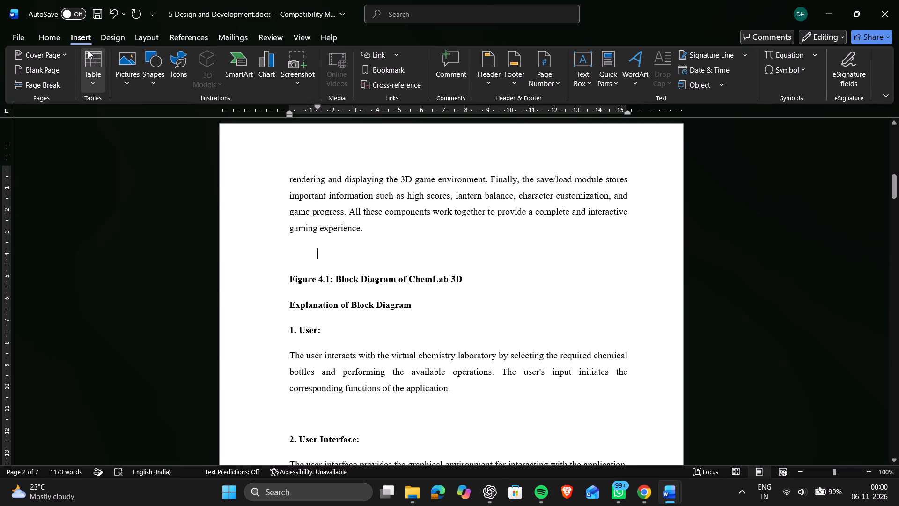
{"action": "left_click", "coordinate": [129, 81]}
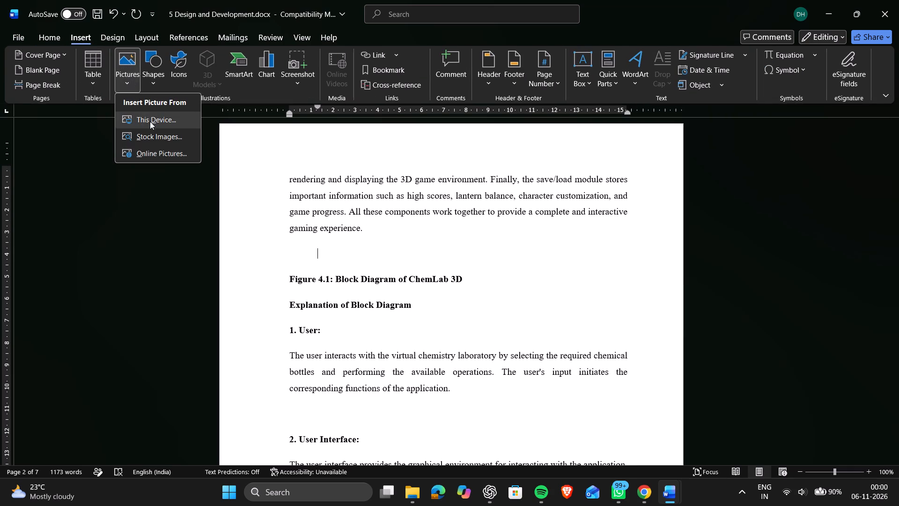
{"action": "left_click", "coordinate": [150, 121]}
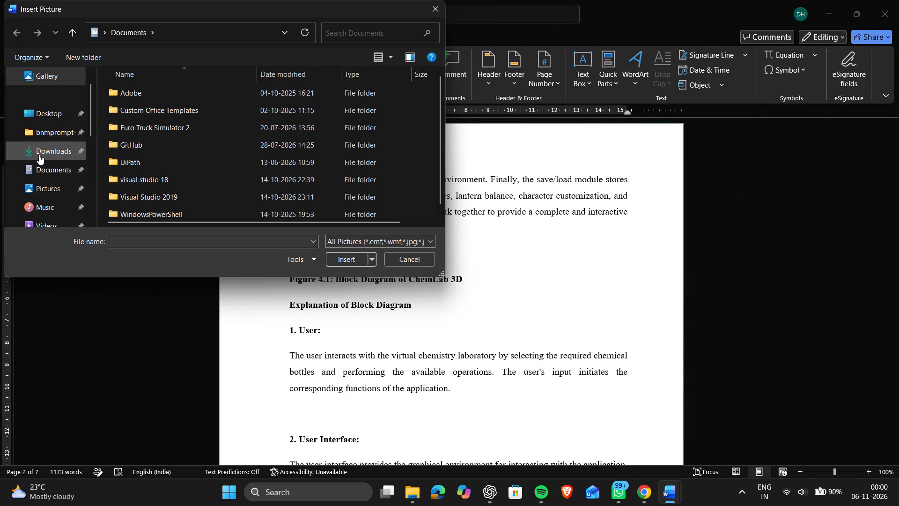
{"action": "left_click", "coordinate": [39, 155]}
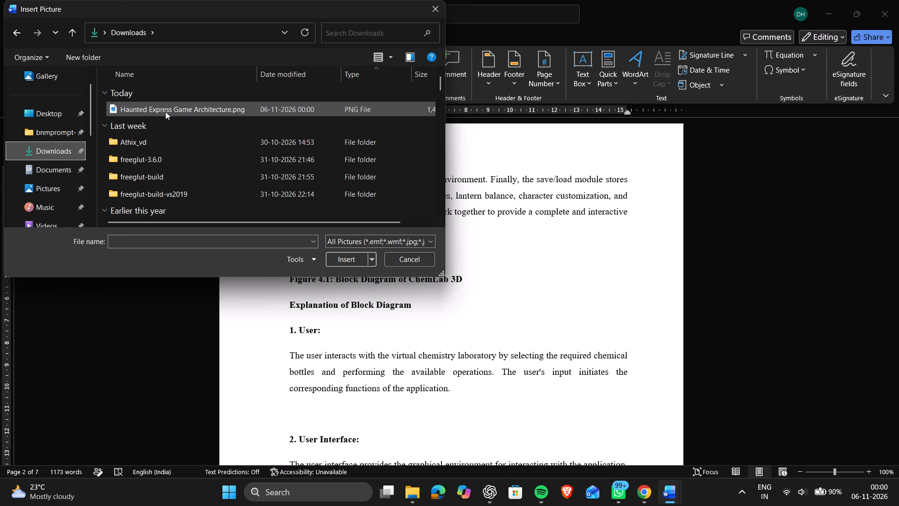
{"action": "left_click", "coordinate": [165, 112]}
{"action": "left_click", "coordinate": [349, 254]}
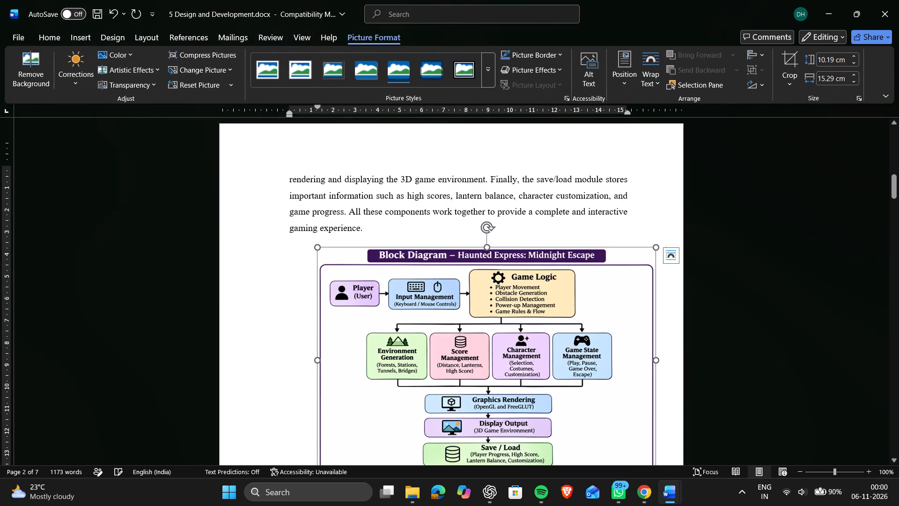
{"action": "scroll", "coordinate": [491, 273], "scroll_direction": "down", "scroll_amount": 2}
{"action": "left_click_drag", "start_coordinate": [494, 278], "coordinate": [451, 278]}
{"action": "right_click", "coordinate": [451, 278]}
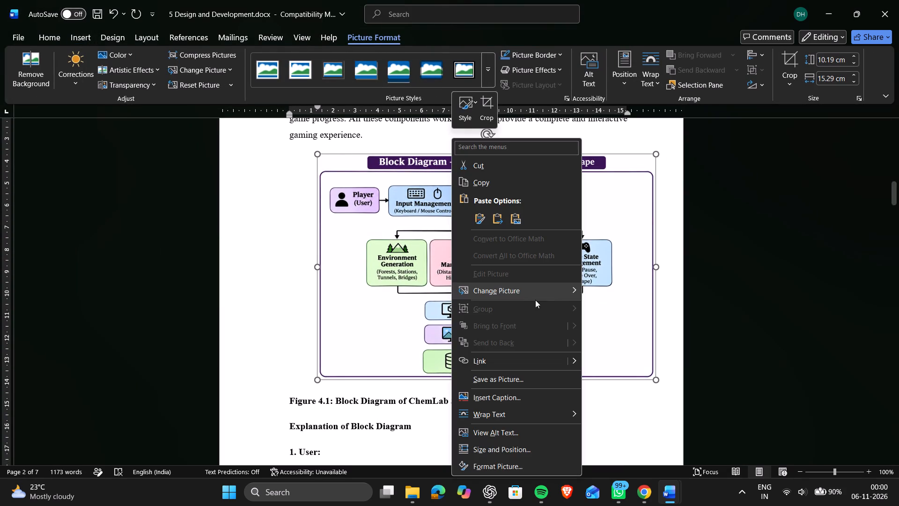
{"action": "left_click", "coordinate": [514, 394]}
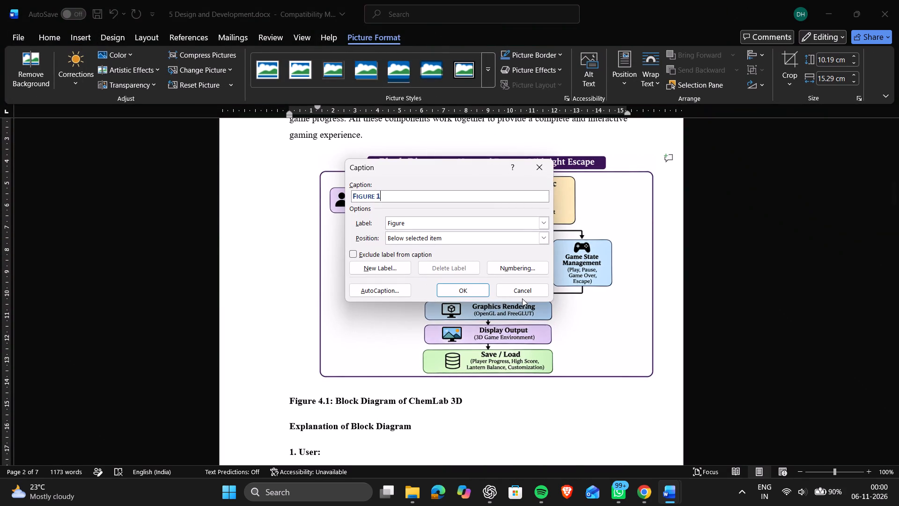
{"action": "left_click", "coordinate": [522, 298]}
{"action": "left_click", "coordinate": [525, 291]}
Set the block diagram picture's text wrapping to Through and shift it roughly between the page margins, just under the paragraph.
{"action": "right_click", "coordinate": [525, 291]}
{"action": "left_click", "coordinate": [591, 415]}
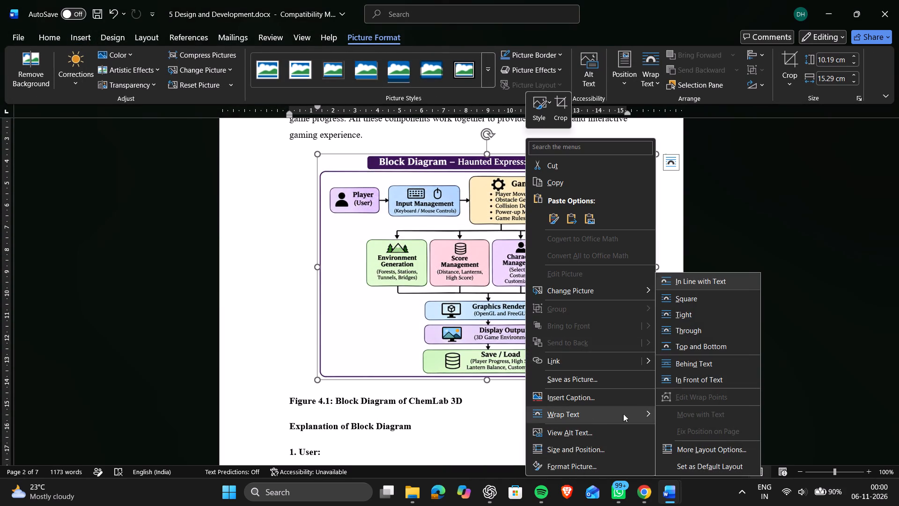
{"action": "left_click", "coordinate": [689, 329]}
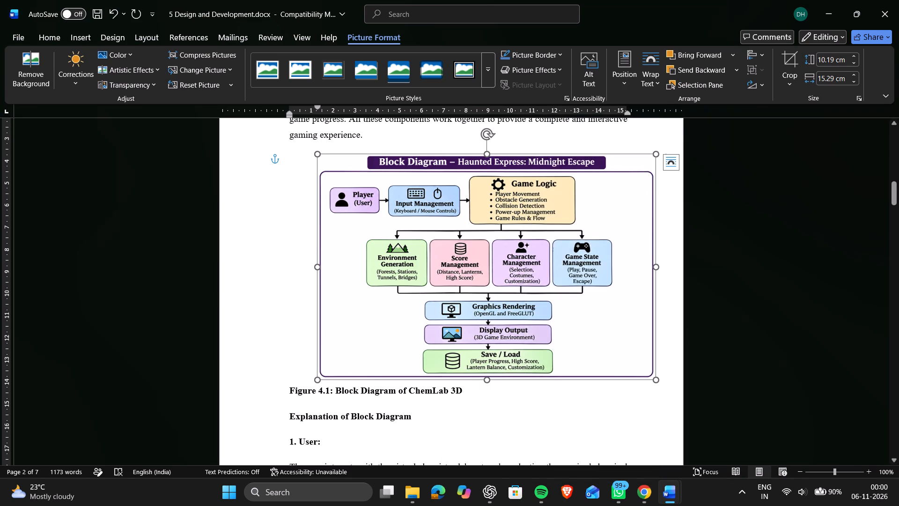
{"action": "left_click_drag", "start_coordinate": [558, 316], "coordinate": [523, 302]}
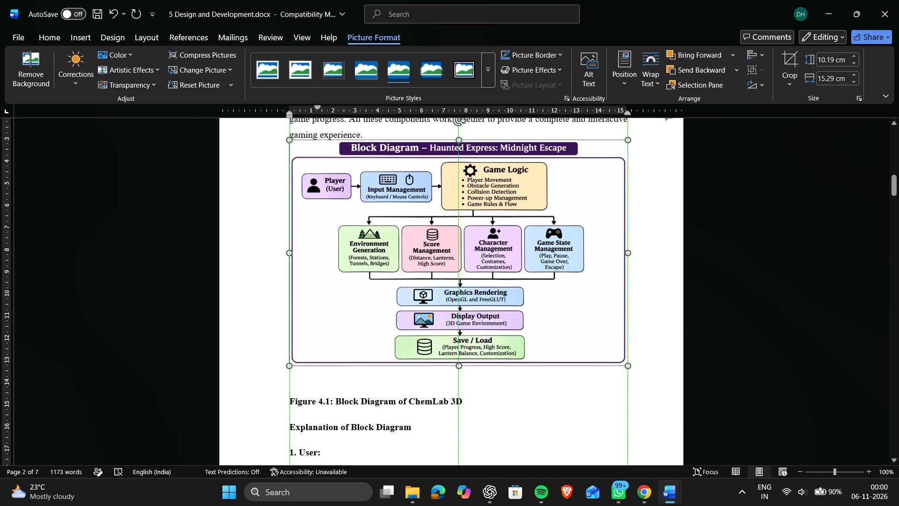
{"action": "left_click_drag", "start_coordinate": [523, 302], "coordinate": [526, 308]}
{"action": "left_click", "coordinate": [760, 303]}
Move the "Figure 4.1: Block Diagram of ChemLab 3D" caption up to the empty line directly below the block diagram.
{"action": "scroll", "coordinate": [512, 358], "scroll_direction": "down", "scroll_amount": 2}
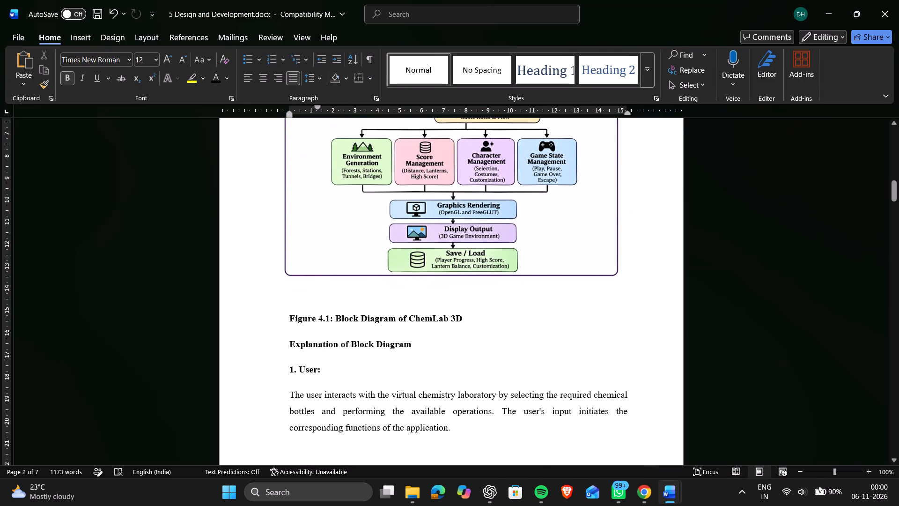
{"action": "left_click_drag", "start_coordinate": [285, 314], "coordinate": [468, 323]}
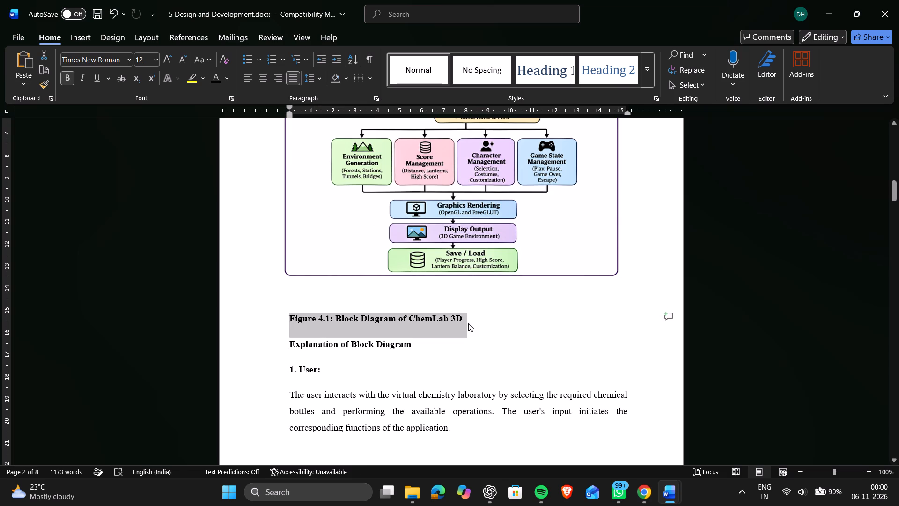
{"action": "key", "text": "ctrl+c"}
{"action": "key", "text": "BackSpace"}
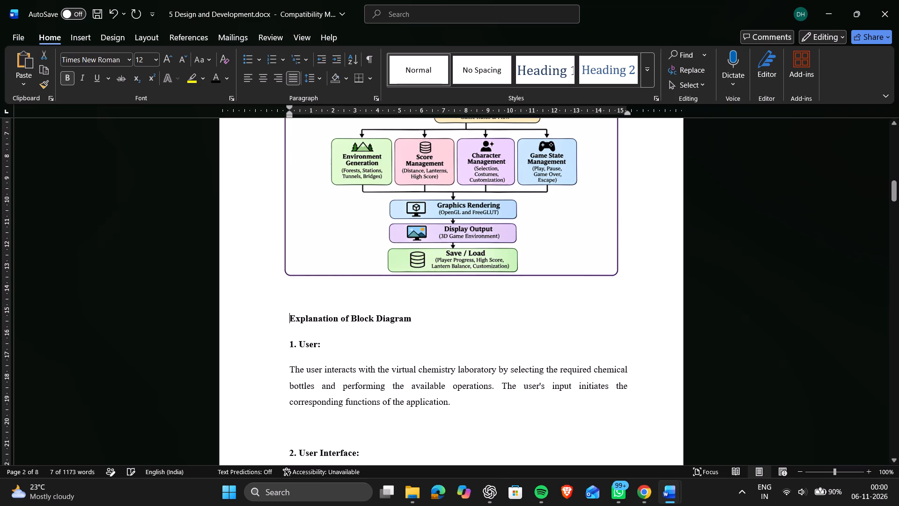
{"action": "left_click", "coordinate": [444, 286]}
{"action": "left_click", "coordinate": [424, 379]}
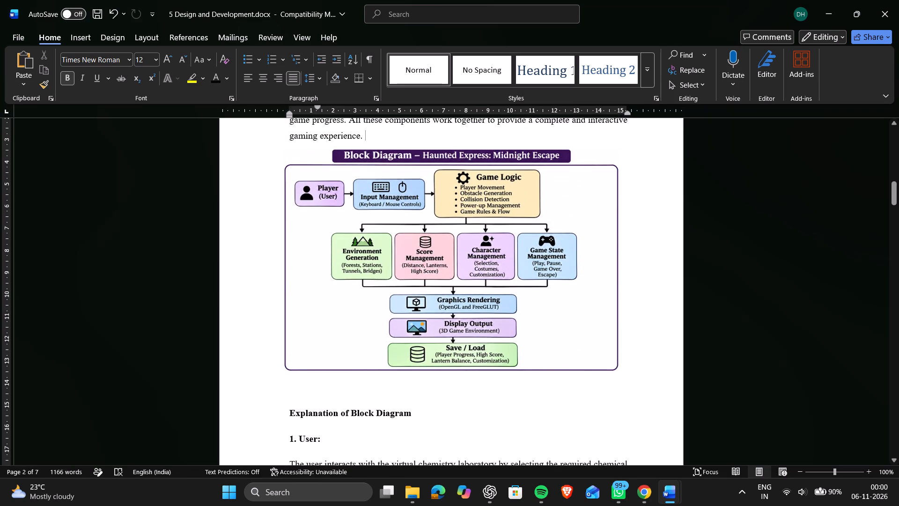
{"action": "double_click", "coordinate": [421, 382]}
{"action": "left_click", "coordinate": [423, 381]}
{"action": "key", "text": "ctrl+v"}
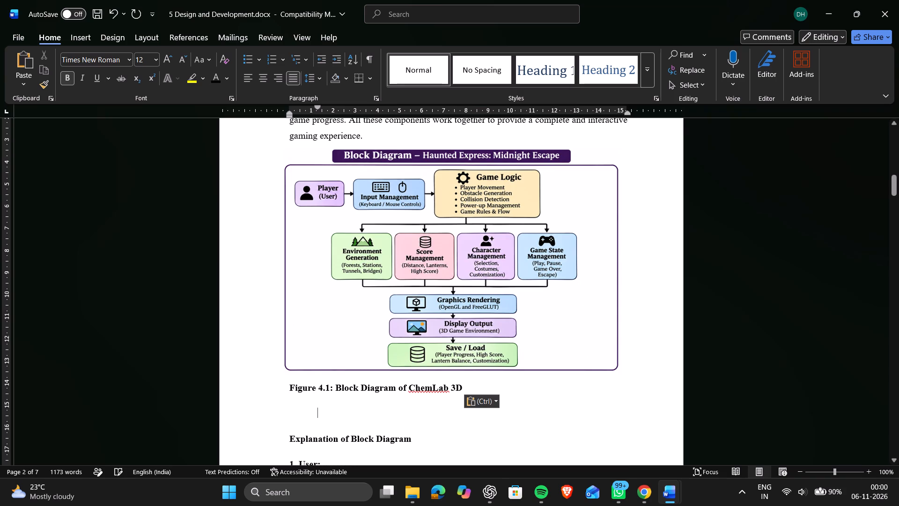
Pad the start of the Figure 4.1 caption with spaces so it sits roughly centred beneath the block diagram.
{"action": "left_click", "coordinate": [288, 386]}
{"action": "key", "text": "space"}
{"action": "key", "text": "space"}
{"action": "key", "text": "space"}
{"action": "key", "text": "space"}
{"action": "key", "text": "space"}
{"action": "key", "text": "space"}
{"action": "key", "text": "space"}
{"action": "key", "text": "space"}
{"action": "key", "text": "space"}
{"action": "key", "text": "space"}
{"action": "key", "text": "space"}
{"action": "key", "text": "space"}
{"action": "key", "text": "space"}
{"action": "key", "text": "space"}
{"action": "key", "text": "space"}
{"action": "key", "text": "space"}
{"action": "key", "text": "space"}
{"action": "key", "text": "space"}
{"action": "key", "text": "space"}
{"action": "key", "text": "space"}
{"action": "key", "text": "space"}
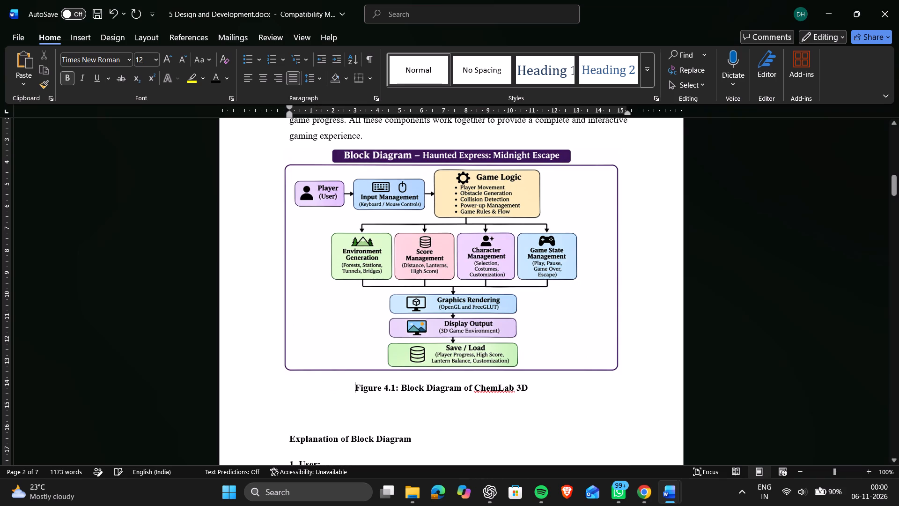
{"action": "key", "text": "space"}
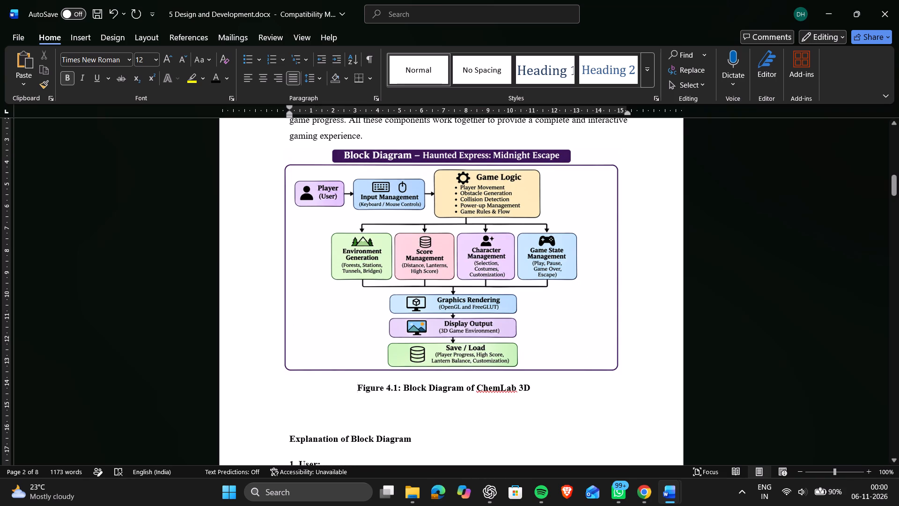
Replace "ChemLab 3D" in the Figure 4.1 caption with "Haunted Express" copied from the block diagram paragraph.
{"action": "scroll", "coordinate": [456, 267], "scroll_direction": "up", "scroll_amount": 2}
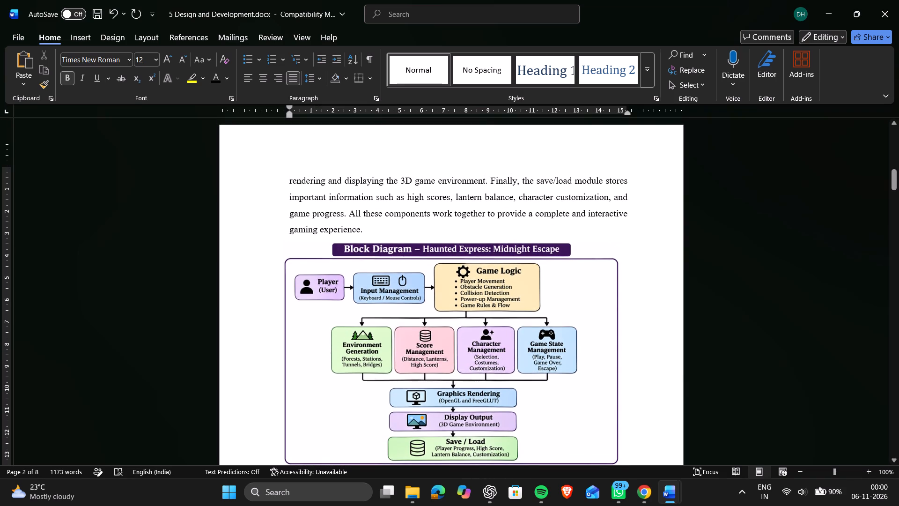
{"action": "scroll", "coordinate": [363, 228], "scroll_direction": "up", "scroll_amount": 6}
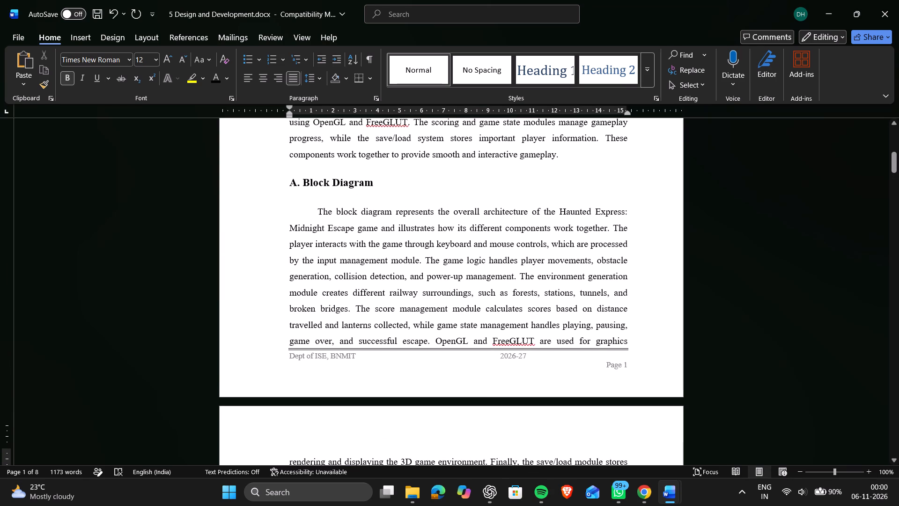
{"action": "left_click_drag", "start_coordinate": [562, 210], "coordinate": [591, 210]}
{"action": "left_click_drag", "start_coordinate": [560, 209], "coordinate": [616, 211]}
{"action": "key", "text": "ctrl+c"}
{"action": "scroll", "coordinate": [639, 247], "scroll_direction": "down", "scroll_amount": 5}
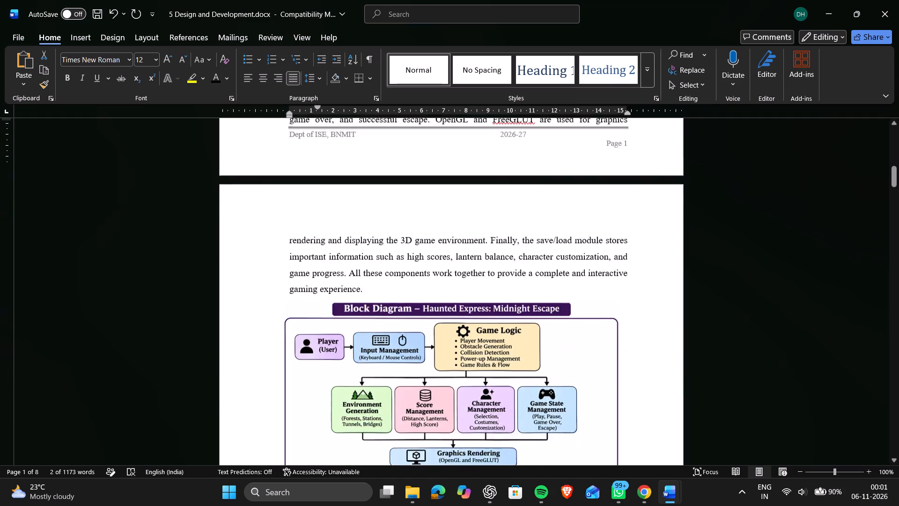
{"action": "scroll", "coordinate": [534, 262], "scroll_direction": "down", "scroll_amount": 4}
{"action": "left_click_drag", "start_coordinate": [478, 342], "coordinate": [480, 342]}
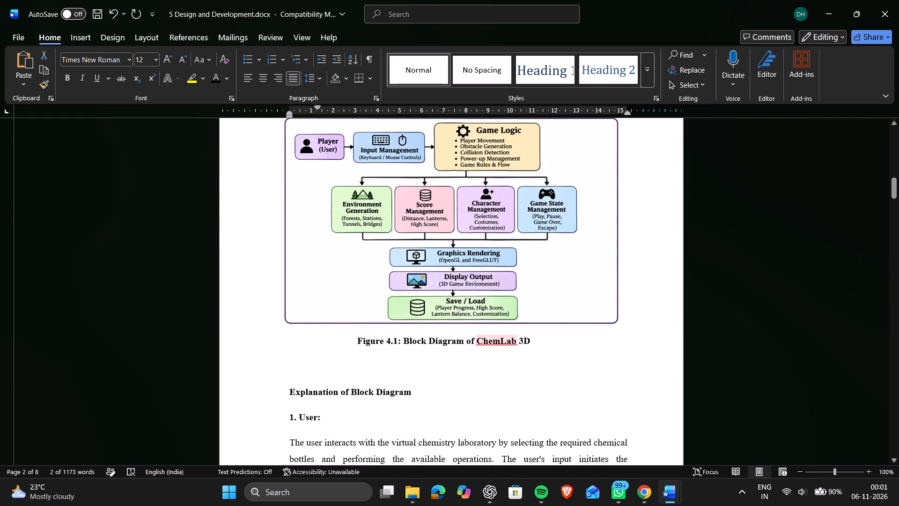
{"action": "left_click_drag", "start_coordinate": [480, 342], "coordinate": [535, 336]}
{"action": "key", "text": "ctrl+v"}
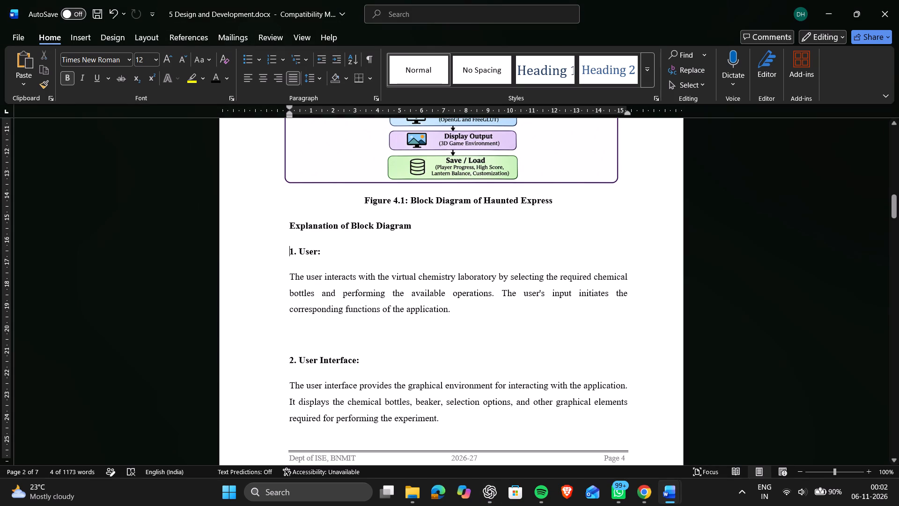
{"action": "left_click_drag", "start_coordinate": [287, 257], "coordinate": [430, 317]}
{"action": "scroll", "coordinate": [429, 318], "scroll_direction": "down", "scroll_amount": 16}
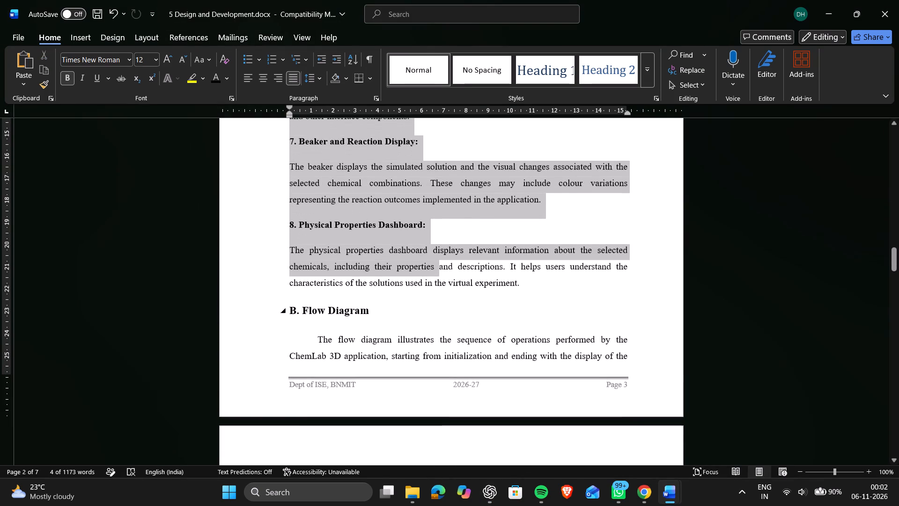
{"action": "left_click_drag", "start_coordinate": [430, 317], "coordinate": [544, 284]}
{"action": "key", "text": "ctrl+v"}
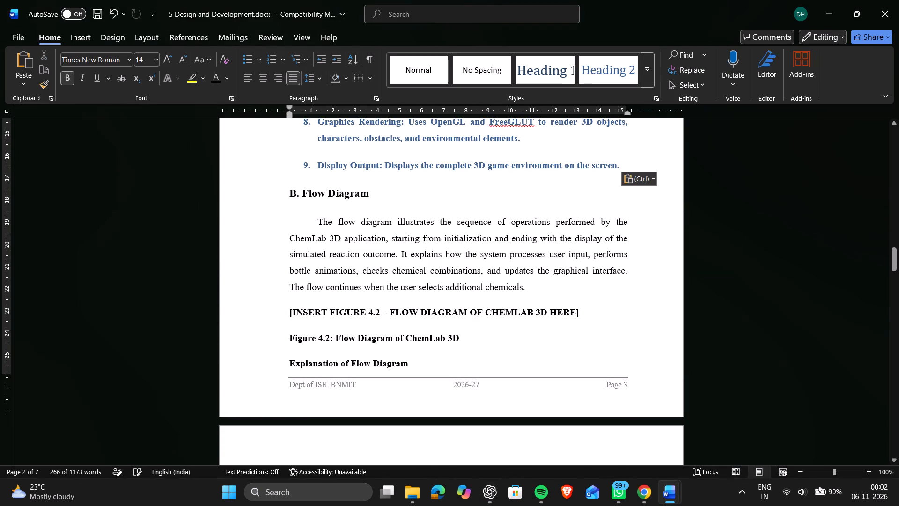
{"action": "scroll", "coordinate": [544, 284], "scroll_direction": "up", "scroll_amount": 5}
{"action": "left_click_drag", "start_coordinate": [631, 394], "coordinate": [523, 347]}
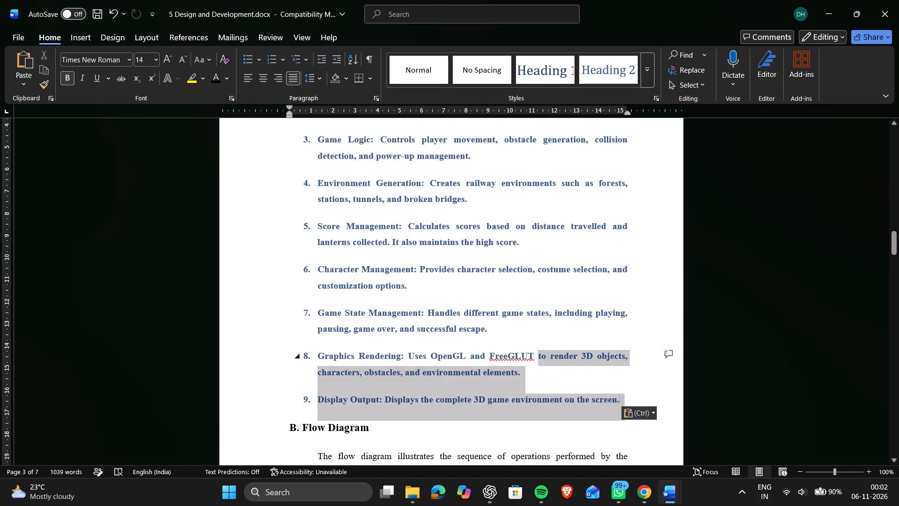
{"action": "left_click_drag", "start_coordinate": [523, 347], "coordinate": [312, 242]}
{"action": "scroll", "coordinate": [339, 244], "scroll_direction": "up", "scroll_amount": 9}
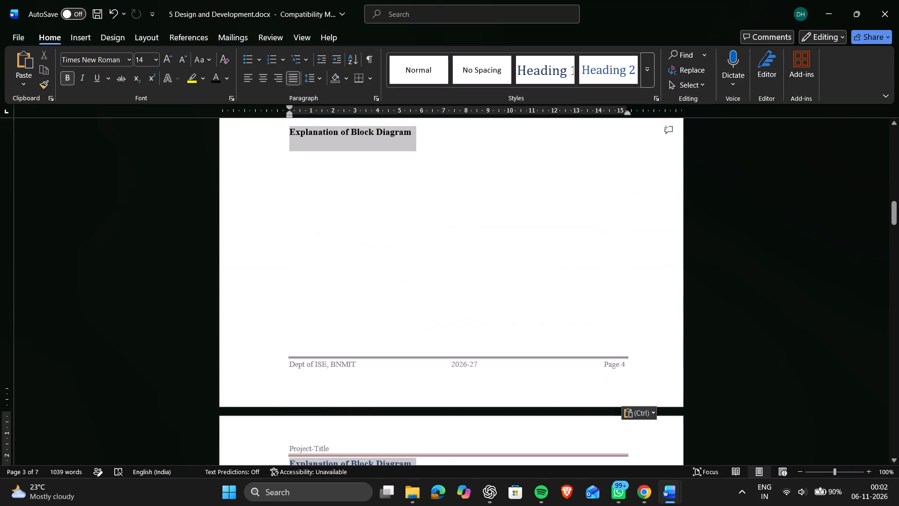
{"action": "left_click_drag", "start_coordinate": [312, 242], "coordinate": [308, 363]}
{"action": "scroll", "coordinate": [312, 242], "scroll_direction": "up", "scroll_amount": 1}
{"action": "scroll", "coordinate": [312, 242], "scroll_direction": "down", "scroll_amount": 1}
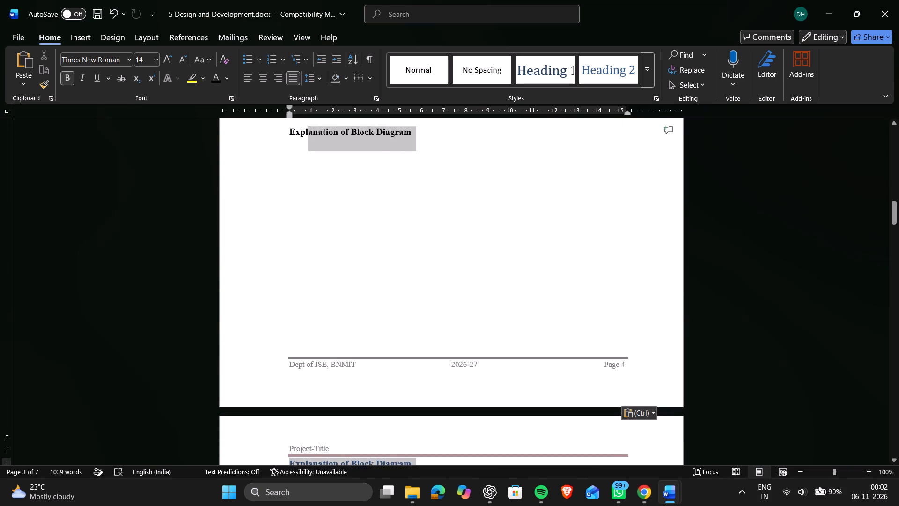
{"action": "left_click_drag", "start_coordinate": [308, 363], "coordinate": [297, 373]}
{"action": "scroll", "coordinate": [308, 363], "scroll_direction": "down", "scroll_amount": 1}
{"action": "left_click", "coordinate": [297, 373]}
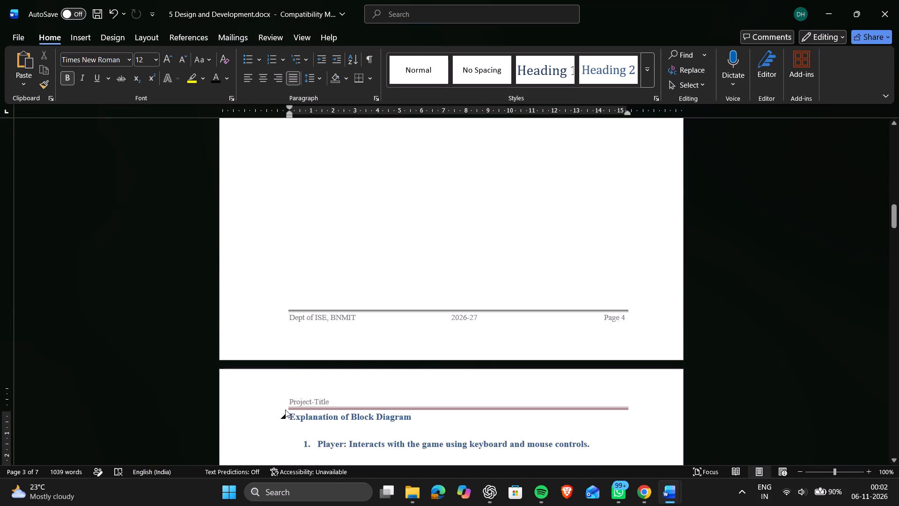
Merge the pasted "Explanation of Block Diagram" heading into the original one and delete the duplicate text, keeping a single heading above the list.
{"action": "left_click", "coordinate": [286, 408]}
{"action": "key", "text": "BackSpace"}
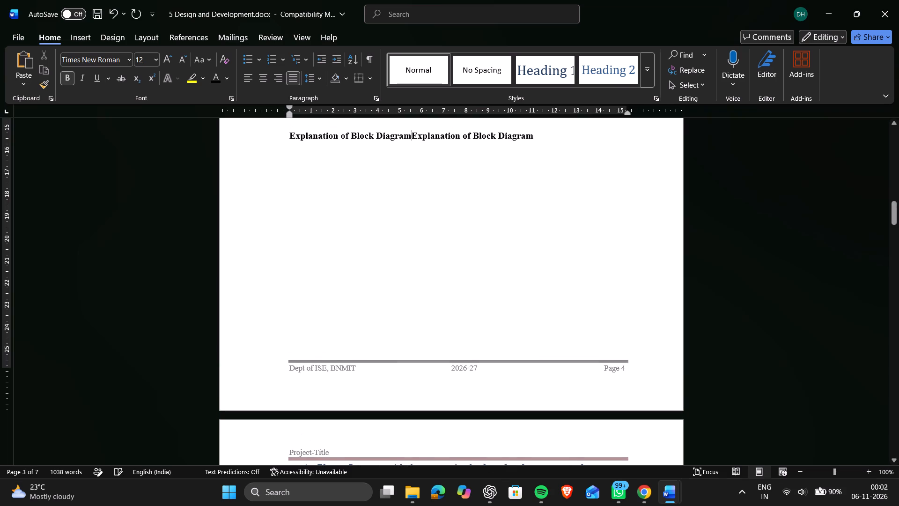
{"action": "key", "text": "BackSpace"}
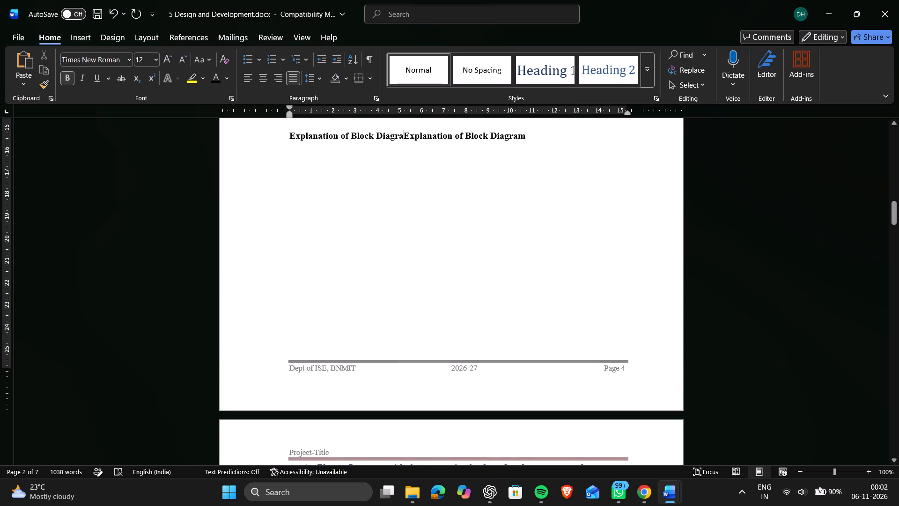
{"action": "key", "text": "BackSpace"}
{"action": "key", "text": "BackSpace"}
{"action": "key", "text": "BackSpace"}
{"action": "key", "text": "BackSpace"}
{"action": "key", "text": "BackSpace"}
{"action": "key", "text": "BackSpace"}
{"action": "key", "text": "BackSpace"}
{"action": "key", "text": "BackSpace"}
{"action": "key", "text": "BackSpace"}
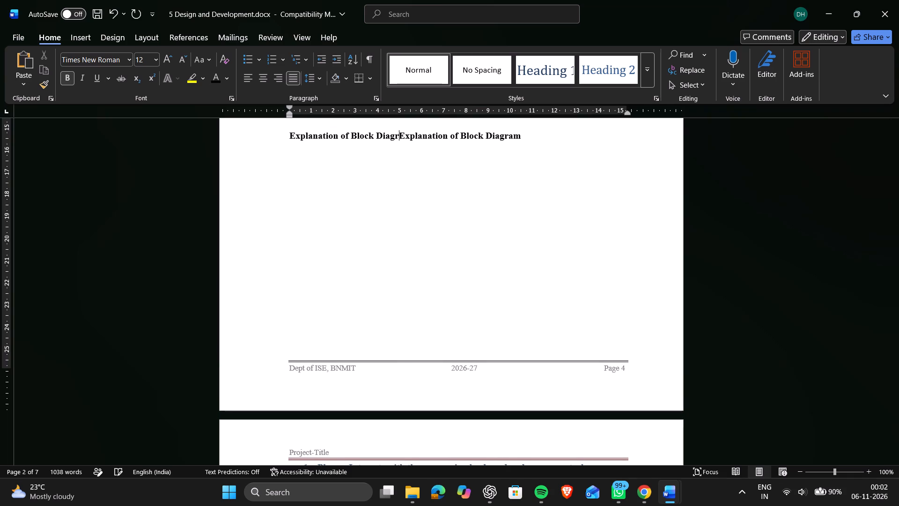
{"action": "key", "text": "BackSpace"}
{"action": "key", "text": "BackSpace"}
{"action": "key", "text": "BackSpace"}
{"action": "key", "text": "BackSpace"}
{"action": "key", "text": "BackSpace"}
{"action": "key", "text": "BackSpace"}
{"action": "key", "text": "BackSpace"}
{"action": "key", "text": "BackSpace"}
{"action": "key", "text": "BackSpace"}
{"action": "key", "text": "BackSpace"}
{"action": "key", "text": "BackSpace"}
{"action": "key", "text": "BackSpace"}
{"action": "key", "text": "BackSpace"}
{"action": "key", "text": "BackSpace"}
{"action": "key", "text": "BackSpace"}
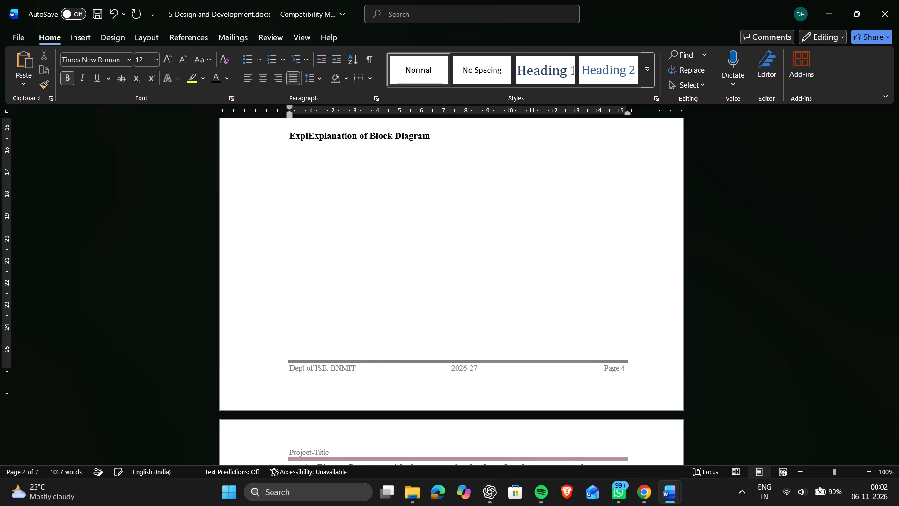
{"action": "key", "text": "BackSpace"}
{"action": "key", "text": "BackSpace"}
{"action": "key", "text": "BackSpace"}
{"action": "key", "text": "BackSpace"}
{"action": "scroll", "coordinate": [447, 270], "scroll_direction": "down", "scroll_amount": 5}
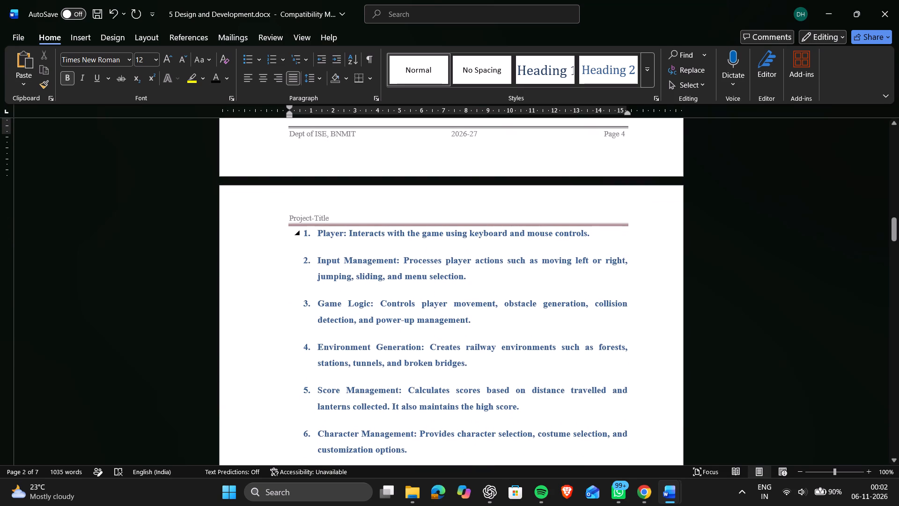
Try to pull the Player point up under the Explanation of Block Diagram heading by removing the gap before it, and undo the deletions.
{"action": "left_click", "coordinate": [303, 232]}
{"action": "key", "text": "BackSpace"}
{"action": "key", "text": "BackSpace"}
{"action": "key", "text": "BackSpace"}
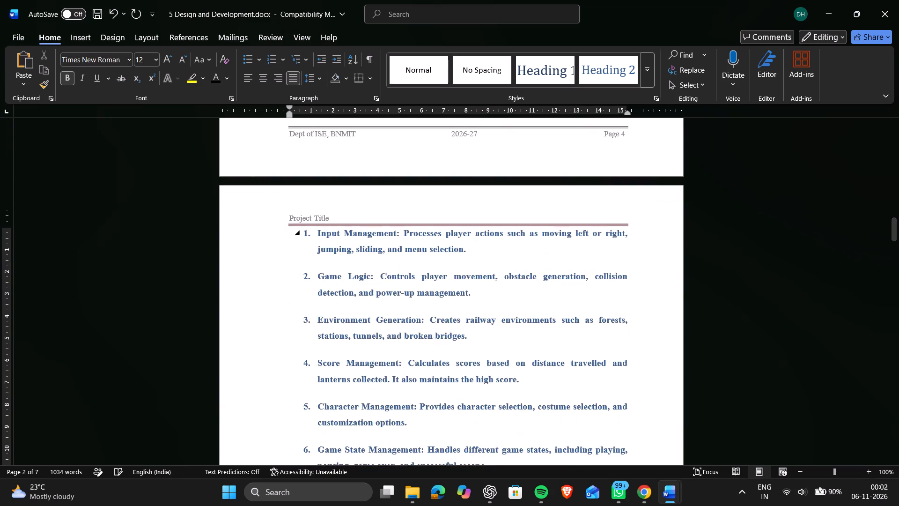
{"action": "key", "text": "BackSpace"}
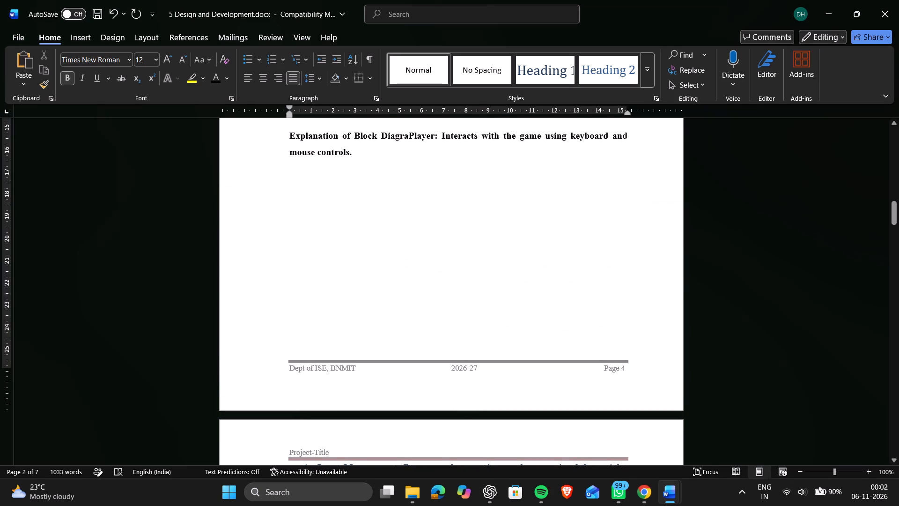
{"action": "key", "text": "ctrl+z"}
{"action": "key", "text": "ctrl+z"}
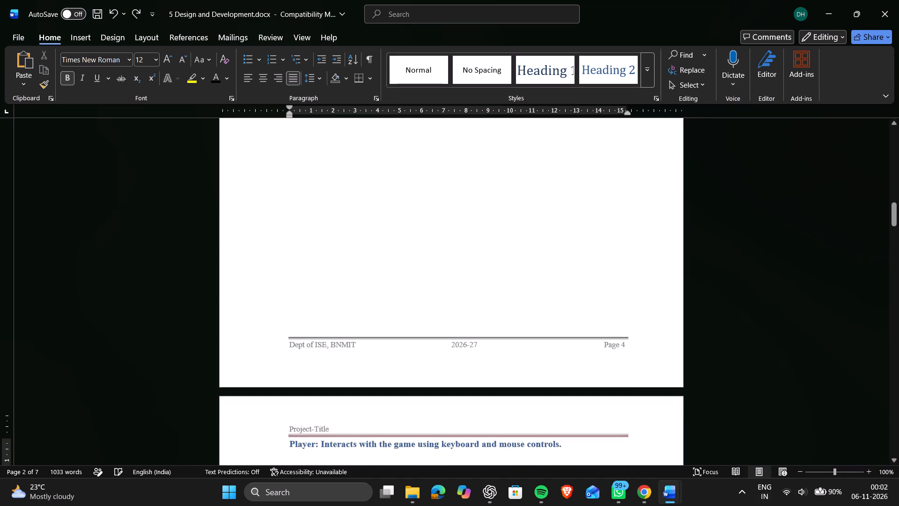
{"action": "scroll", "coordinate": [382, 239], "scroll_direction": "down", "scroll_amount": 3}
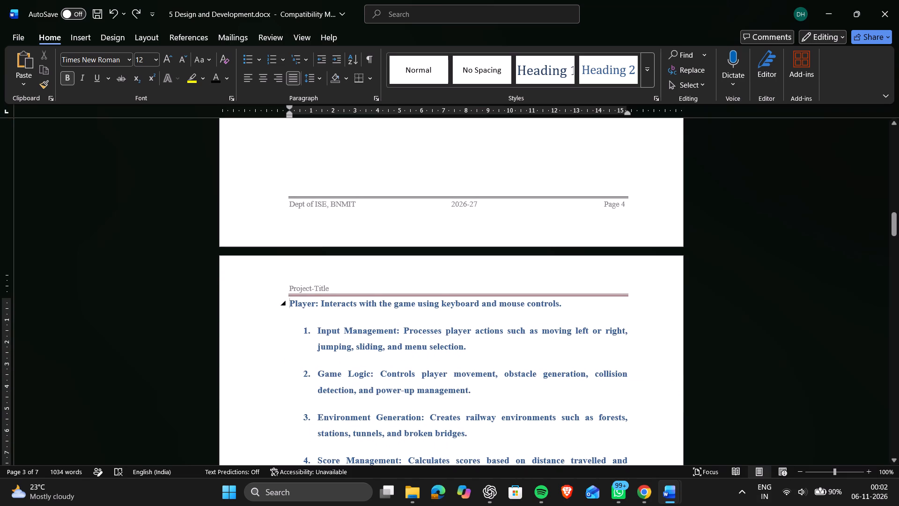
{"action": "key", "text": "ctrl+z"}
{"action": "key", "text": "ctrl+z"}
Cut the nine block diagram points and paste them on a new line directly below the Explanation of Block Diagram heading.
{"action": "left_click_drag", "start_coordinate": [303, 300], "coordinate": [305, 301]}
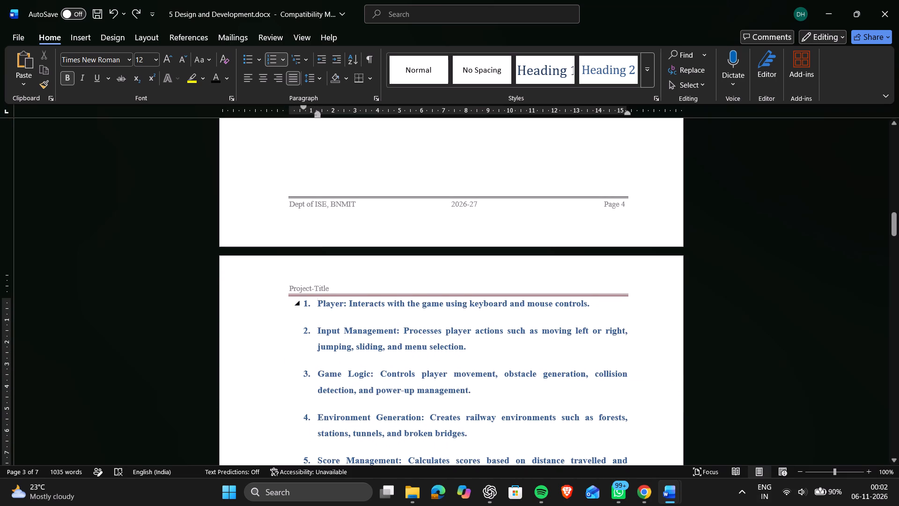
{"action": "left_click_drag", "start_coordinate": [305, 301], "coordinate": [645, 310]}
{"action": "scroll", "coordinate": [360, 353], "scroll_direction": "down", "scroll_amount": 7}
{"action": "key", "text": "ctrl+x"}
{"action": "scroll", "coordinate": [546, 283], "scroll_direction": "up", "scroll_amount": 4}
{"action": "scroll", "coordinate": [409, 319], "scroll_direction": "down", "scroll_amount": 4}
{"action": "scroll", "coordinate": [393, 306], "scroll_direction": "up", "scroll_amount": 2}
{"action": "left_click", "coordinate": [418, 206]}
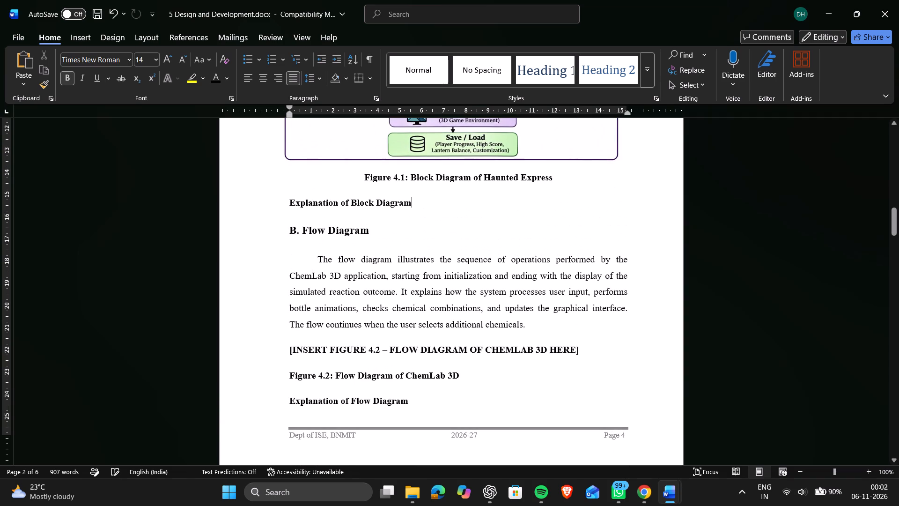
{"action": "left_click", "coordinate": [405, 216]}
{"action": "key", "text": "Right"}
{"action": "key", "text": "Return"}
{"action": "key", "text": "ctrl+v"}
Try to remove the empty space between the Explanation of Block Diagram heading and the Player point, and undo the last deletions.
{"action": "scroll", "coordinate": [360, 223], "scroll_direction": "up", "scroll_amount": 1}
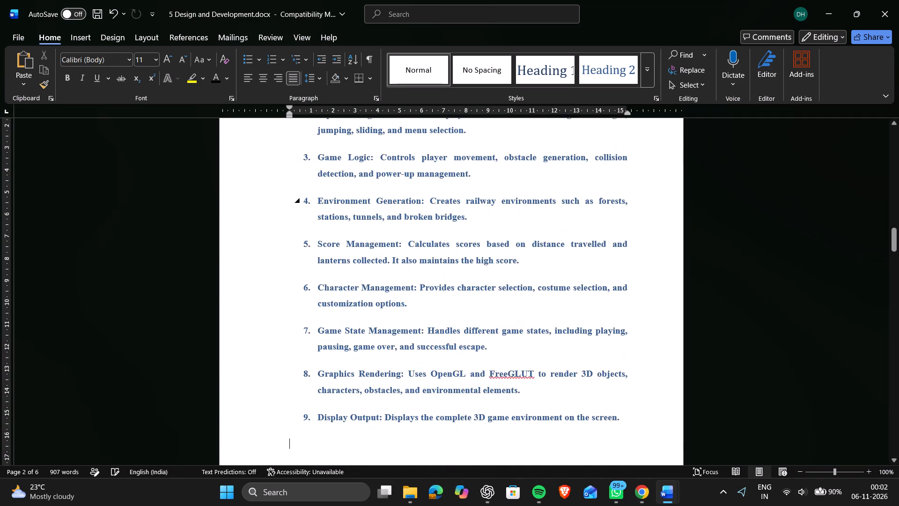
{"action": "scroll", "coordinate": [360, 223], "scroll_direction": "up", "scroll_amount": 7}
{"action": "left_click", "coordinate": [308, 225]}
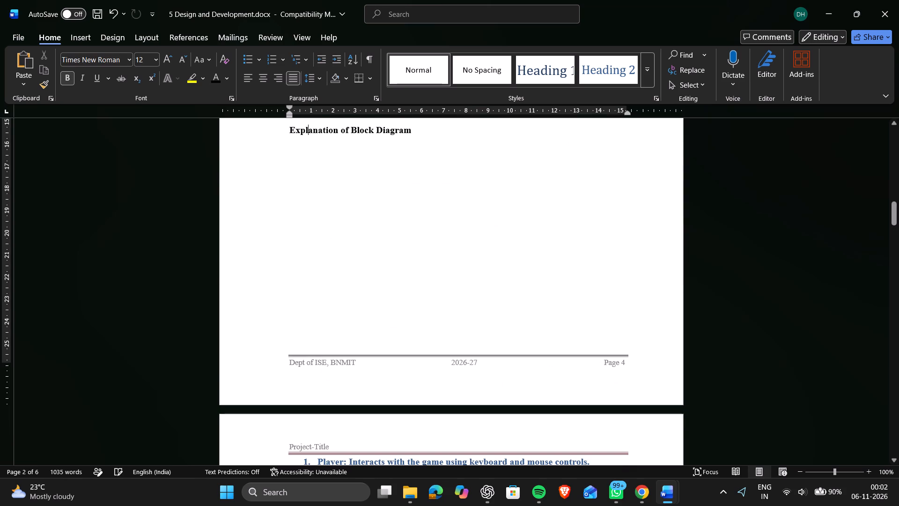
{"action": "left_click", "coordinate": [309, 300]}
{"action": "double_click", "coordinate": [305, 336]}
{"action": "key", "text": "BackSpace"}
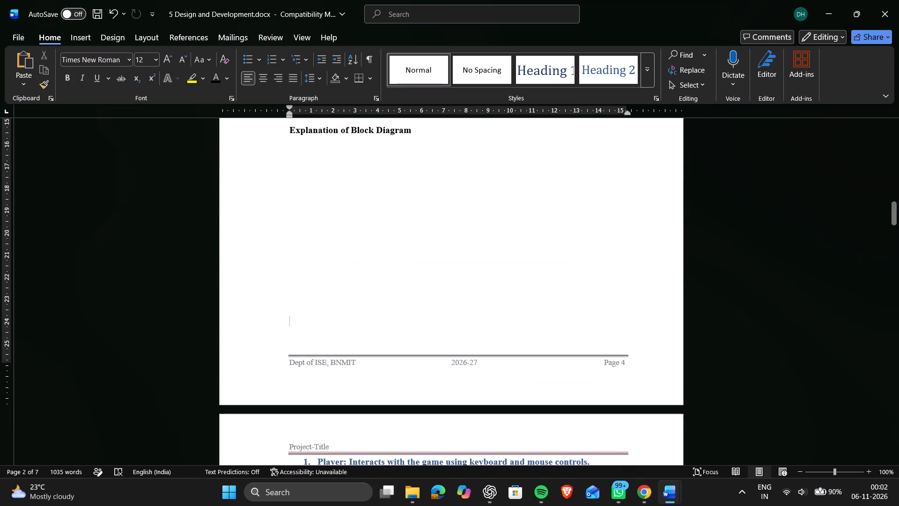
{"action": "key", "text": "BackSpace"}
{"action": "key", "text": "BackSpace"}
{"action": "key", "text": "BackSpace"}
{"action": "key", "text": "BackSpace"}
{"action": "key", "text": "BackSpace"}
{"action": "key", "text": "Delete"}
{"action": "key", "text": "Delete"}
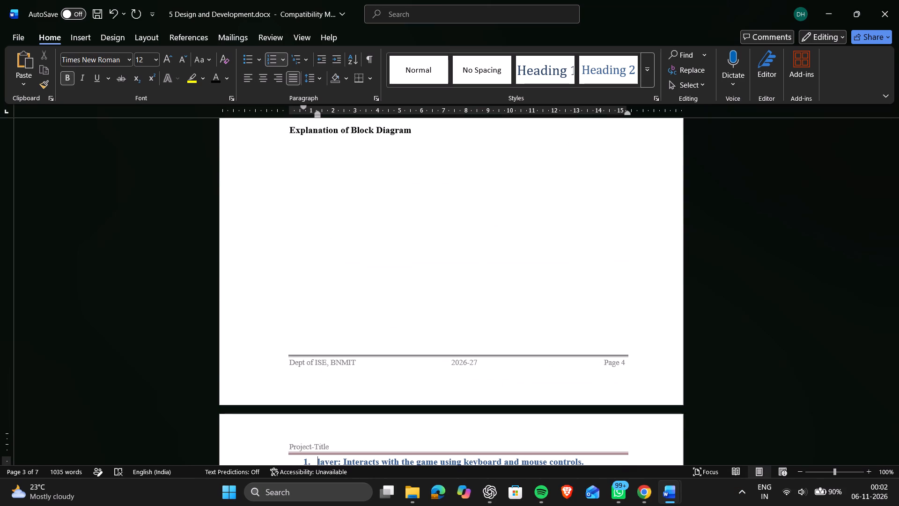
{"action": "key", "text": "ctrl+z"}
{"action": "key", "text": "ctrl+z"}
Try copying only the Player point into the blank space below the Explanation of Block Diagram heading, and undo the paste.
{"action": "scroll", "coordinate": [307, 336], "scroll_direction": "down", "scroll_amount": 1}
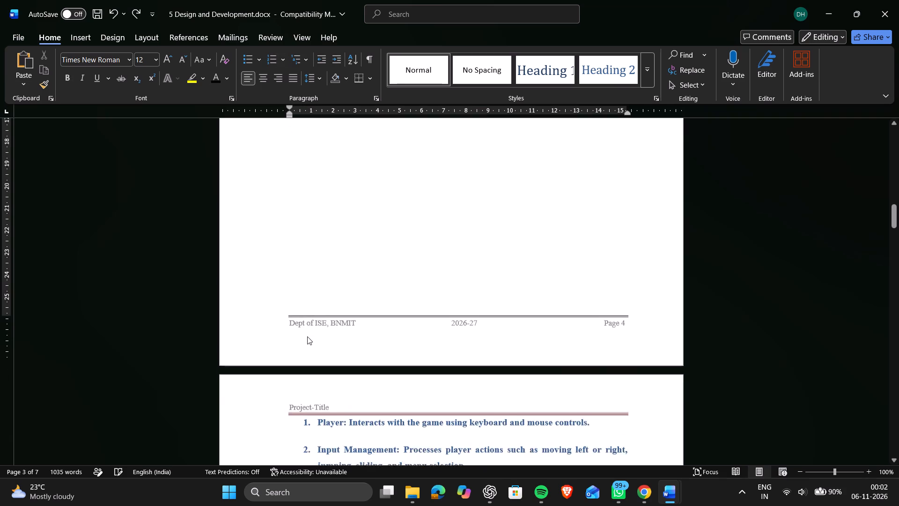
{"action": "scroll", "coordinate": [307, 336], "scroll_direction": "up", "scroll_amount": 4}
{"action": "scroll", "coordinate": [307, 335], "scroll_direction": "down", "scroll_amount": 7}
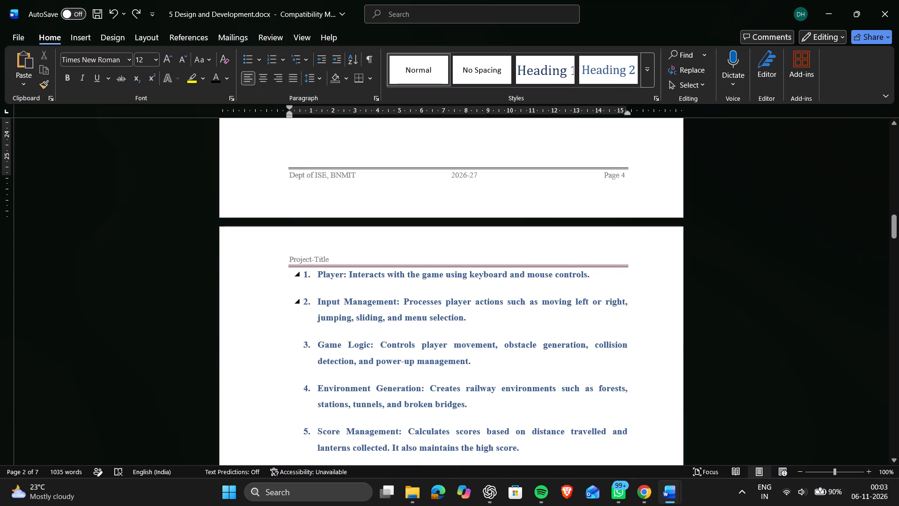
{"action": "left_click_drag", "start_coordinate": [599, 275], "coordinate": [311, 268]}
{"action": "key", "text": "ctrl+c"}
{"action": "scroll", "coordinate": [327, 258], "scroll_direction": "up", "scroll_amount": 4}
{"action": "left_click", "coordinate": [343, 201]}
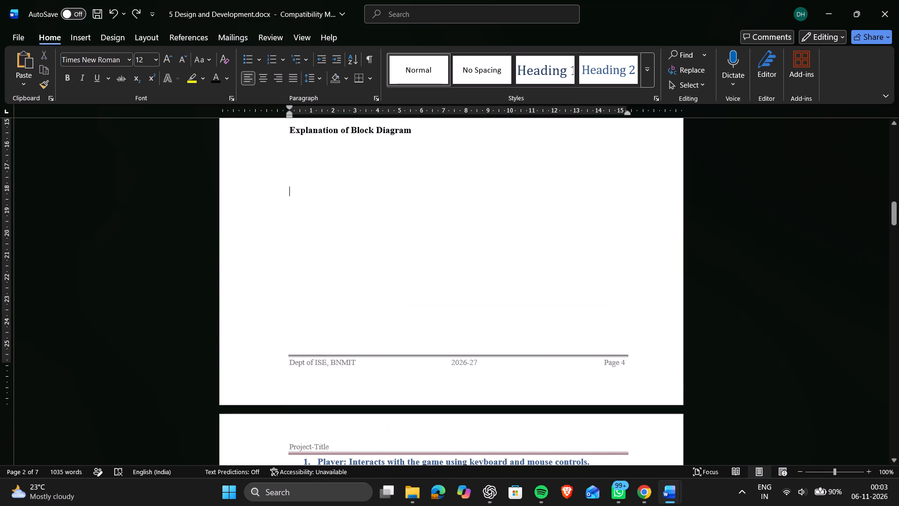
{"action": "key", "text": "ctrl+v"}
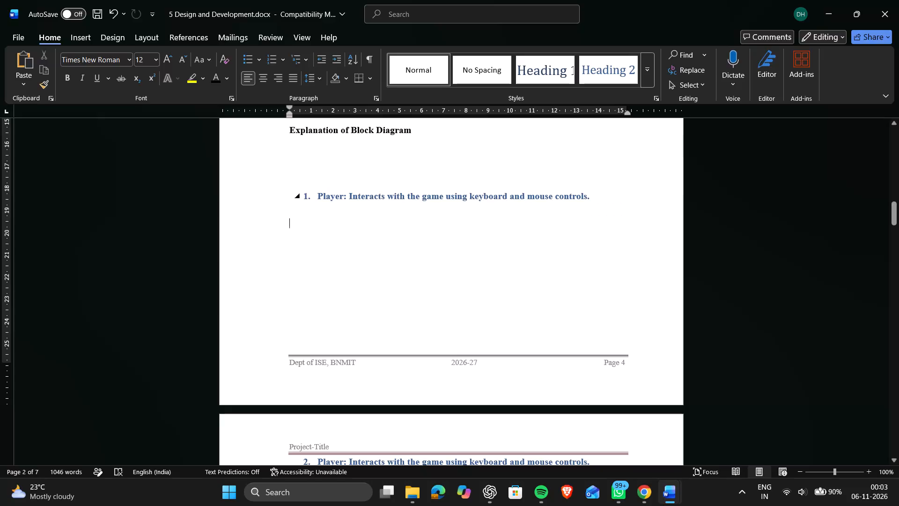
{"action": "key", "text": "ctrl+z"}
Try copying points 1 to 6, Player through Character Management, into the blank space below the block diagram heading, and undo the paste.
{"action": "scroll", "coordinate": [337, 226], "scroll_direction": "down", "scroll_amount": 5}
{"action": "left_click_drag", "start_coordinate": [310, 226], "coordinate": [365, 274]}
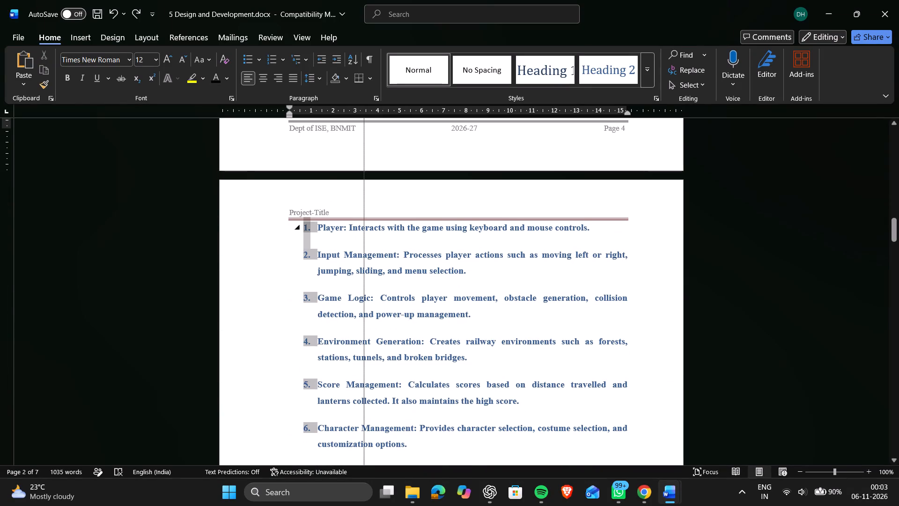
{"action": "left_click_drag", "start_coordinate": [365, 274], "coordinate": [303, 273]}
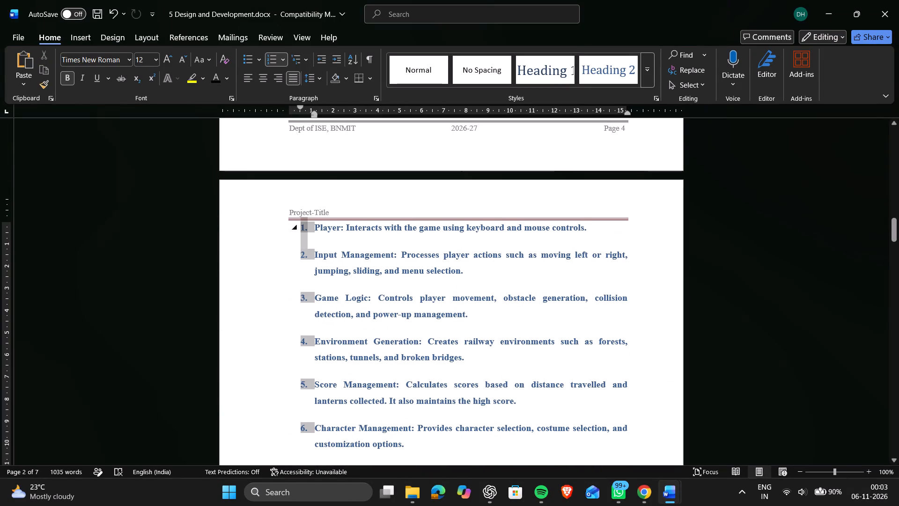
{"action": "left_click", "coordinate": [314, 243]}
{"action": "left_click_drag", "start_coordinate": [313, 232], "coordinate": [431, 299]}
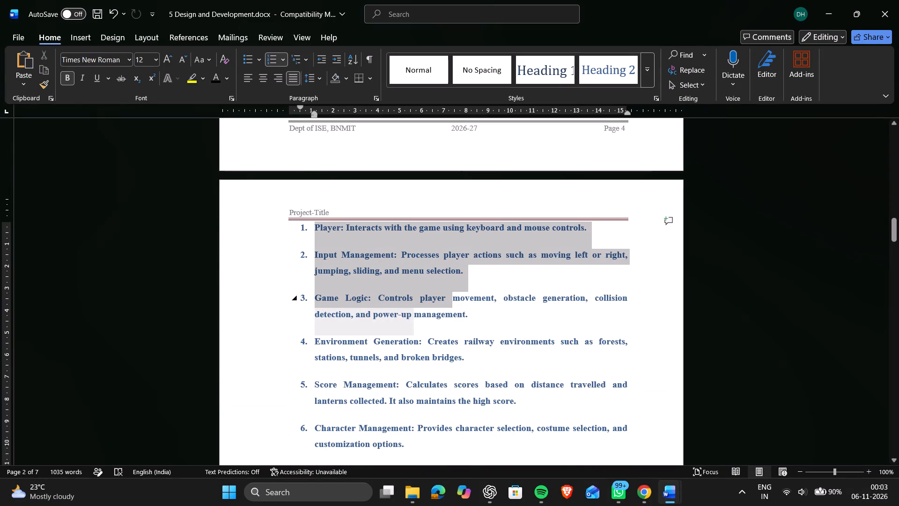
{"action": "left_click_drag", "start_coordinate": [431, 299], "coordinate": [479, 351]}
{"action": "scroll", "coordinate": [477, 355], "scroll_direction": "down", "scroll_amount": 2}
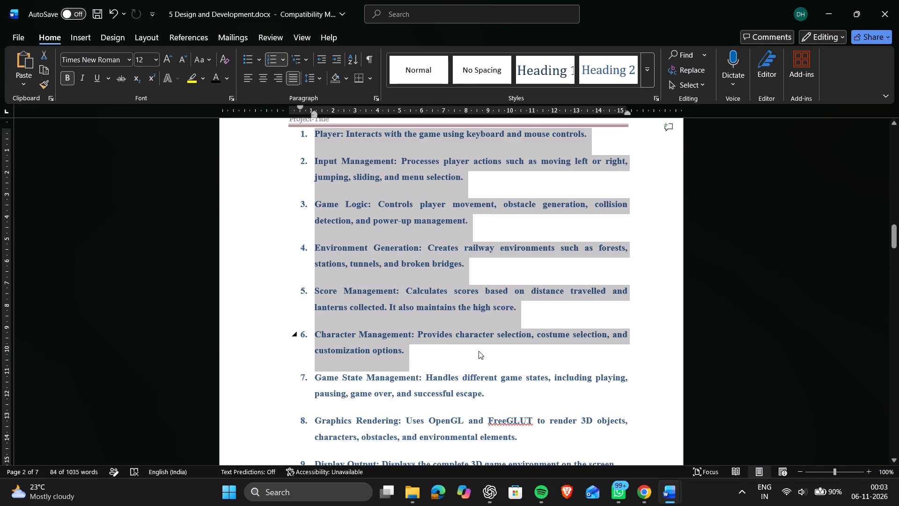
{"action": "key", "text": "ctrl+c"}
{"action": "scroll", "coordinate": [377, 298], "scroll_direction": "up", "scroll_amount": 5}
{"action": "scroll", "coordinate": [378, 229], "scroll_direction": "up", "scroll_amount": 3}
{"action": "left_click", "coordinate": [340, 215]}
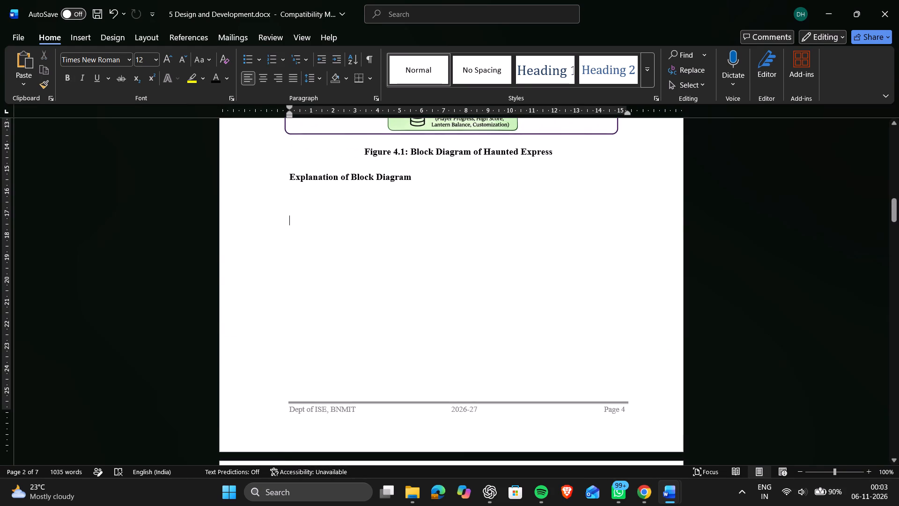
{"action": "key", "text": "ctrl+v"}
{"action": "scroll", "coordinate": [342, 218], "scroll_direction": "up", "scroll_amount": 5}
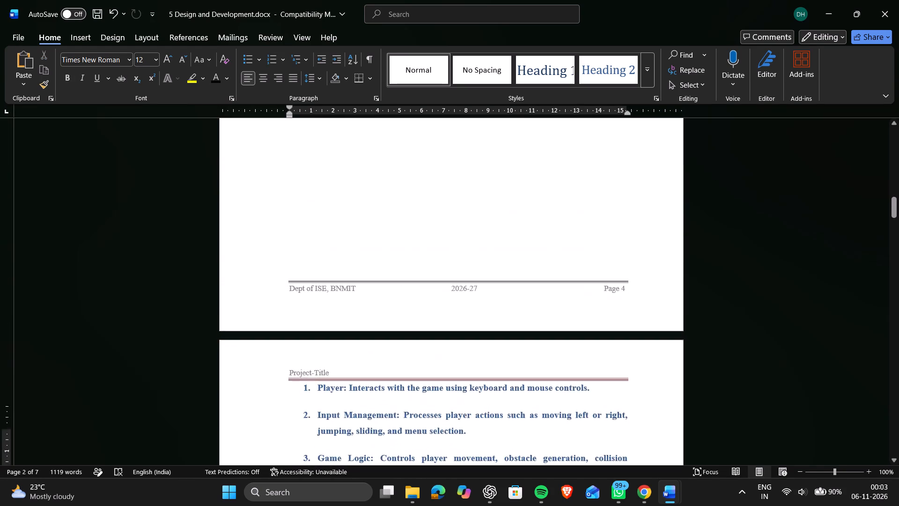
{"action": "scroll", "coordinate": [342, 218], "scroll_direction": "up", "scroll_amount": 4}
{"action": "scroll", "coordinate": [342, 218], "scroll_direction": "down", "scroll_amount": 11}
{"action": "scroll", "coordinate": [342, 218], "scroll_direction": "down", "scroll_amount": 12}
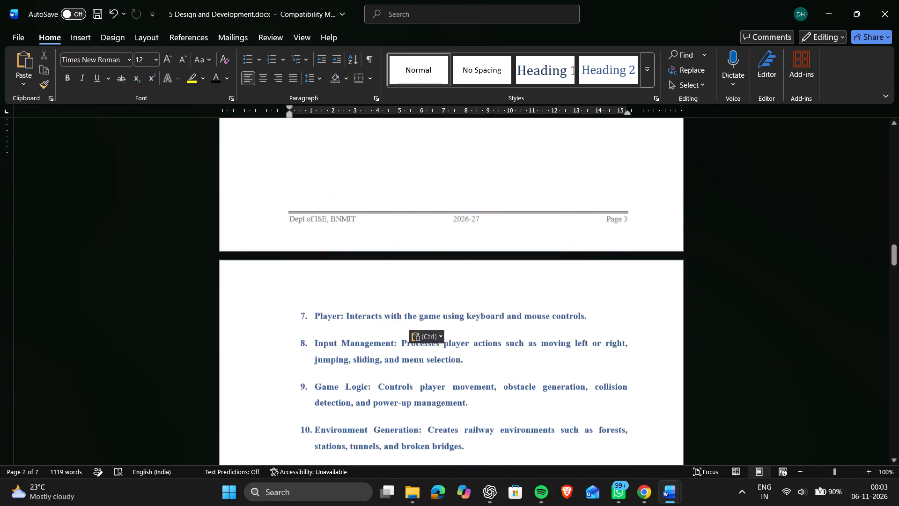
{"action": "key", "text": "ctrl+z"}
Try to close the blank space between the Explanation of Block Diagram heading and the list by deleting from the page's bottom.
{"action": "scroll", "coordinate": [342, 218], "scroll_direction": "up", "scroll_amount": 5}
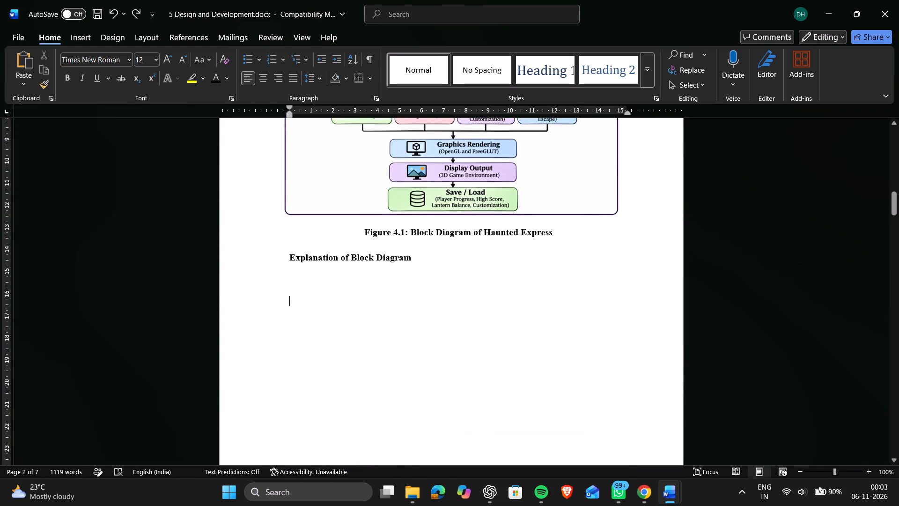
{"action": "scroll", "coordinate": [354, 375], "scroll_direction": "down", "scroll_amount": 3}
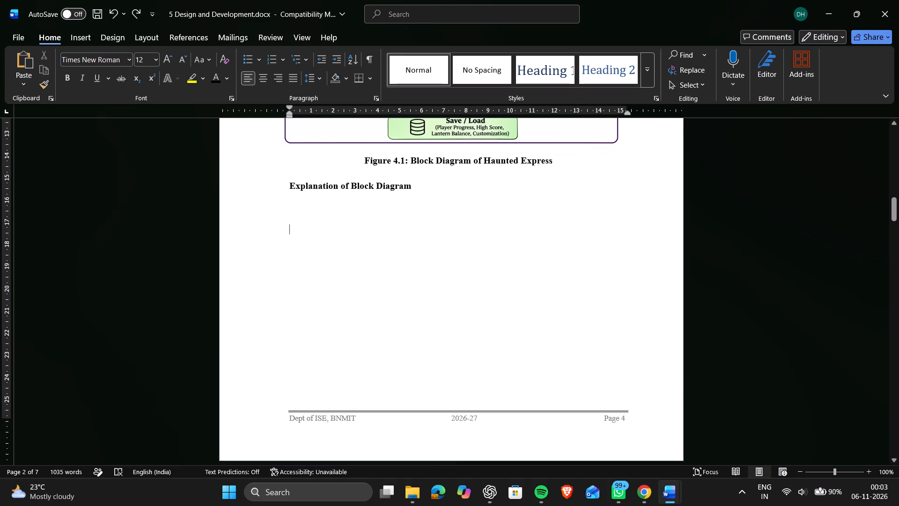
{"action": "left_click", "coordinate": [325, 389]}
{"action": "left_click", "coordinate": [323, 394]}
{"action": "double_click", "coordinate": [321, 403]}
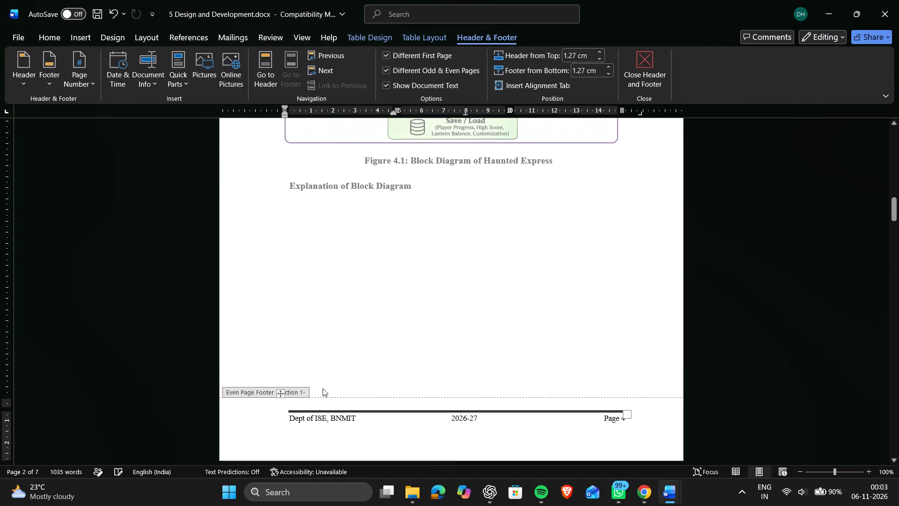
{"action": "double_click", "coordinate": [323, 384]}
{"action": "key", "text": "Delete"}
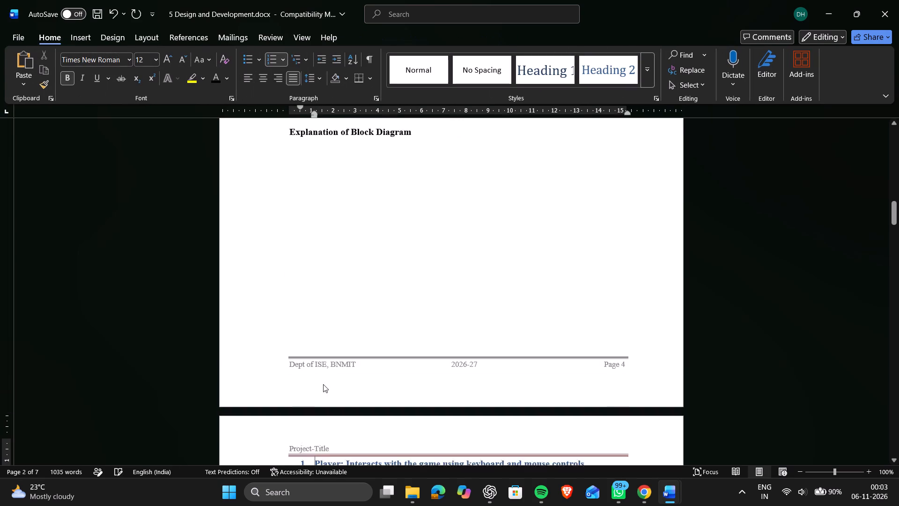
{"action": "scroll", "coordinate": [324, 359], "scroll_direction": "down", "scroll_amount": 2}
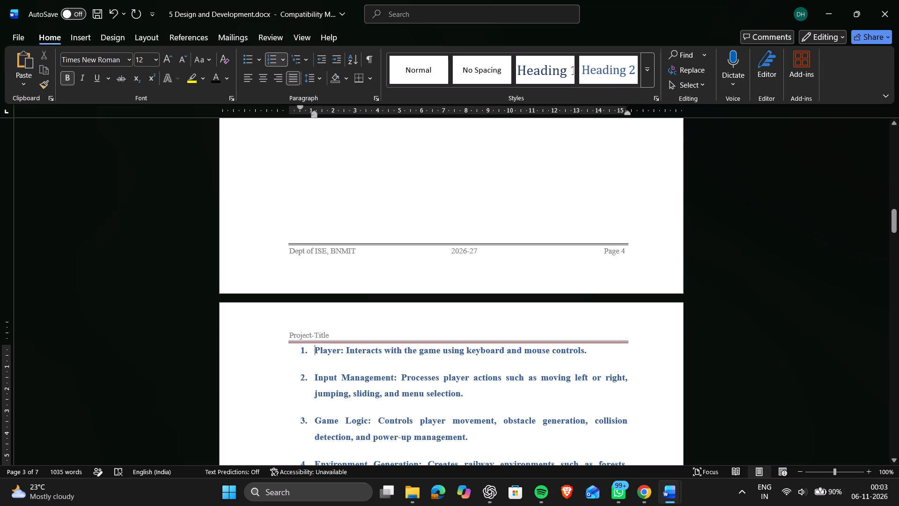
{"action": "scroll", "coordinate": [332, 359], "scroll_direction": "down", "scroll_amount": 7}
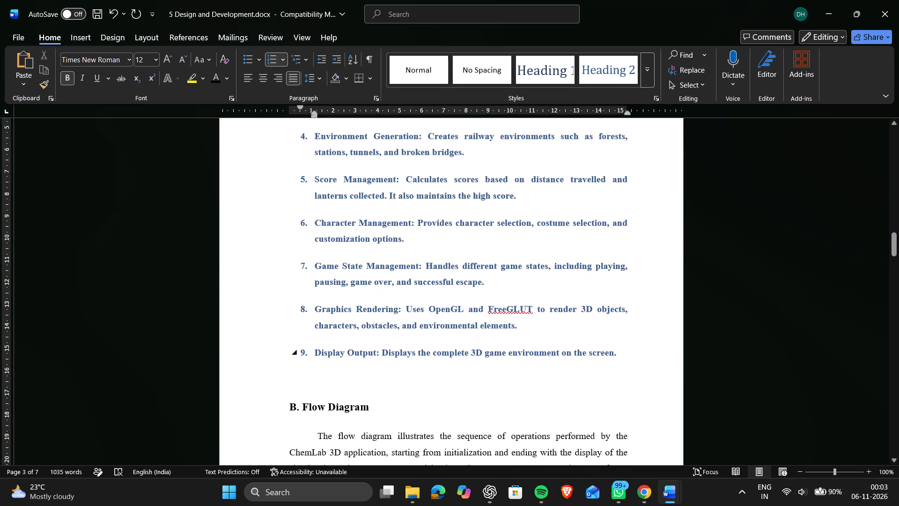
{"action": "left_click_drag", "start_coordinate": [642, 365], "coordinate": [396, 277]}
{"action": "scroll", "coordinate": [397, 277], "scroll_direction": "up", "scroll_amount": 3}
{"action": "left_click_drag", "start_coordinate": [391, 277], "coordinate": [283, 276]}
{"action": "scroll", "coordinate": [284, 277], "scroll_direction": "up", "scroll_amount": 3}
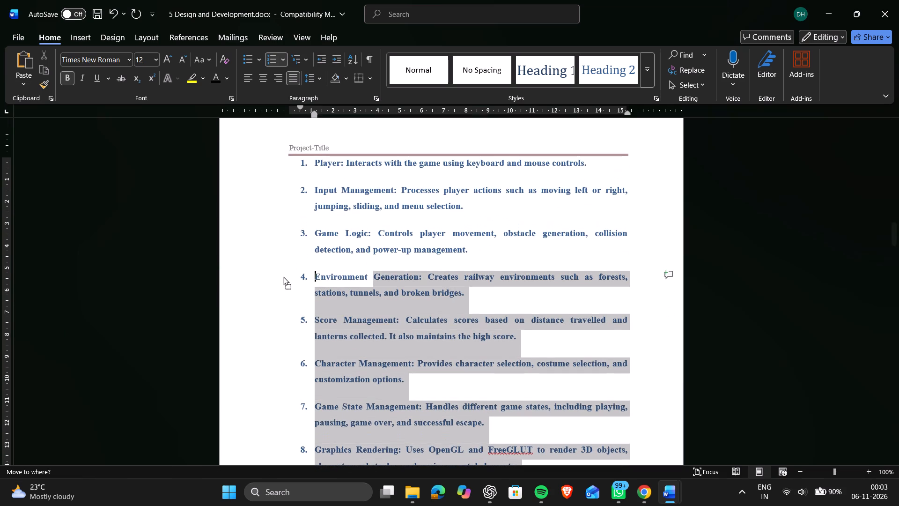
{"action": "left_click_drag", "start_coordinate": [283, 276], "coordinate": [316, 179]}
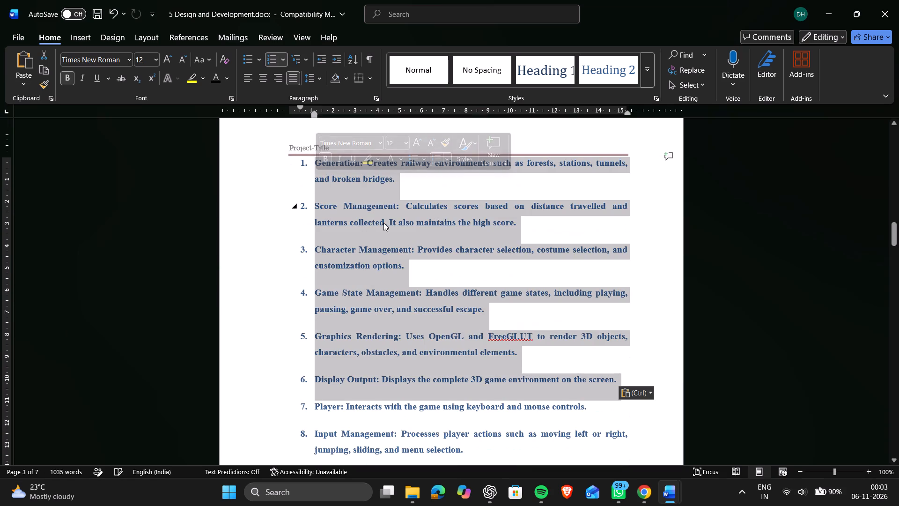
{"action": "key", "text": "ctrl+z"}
Delete all nine block diagram points, Player through Display Output, from above the B. Flow Diagram heading.
{"action": "scroll", "coordinate": [452, 278], "scroll_direction": "down", "scroll_amount": 4}
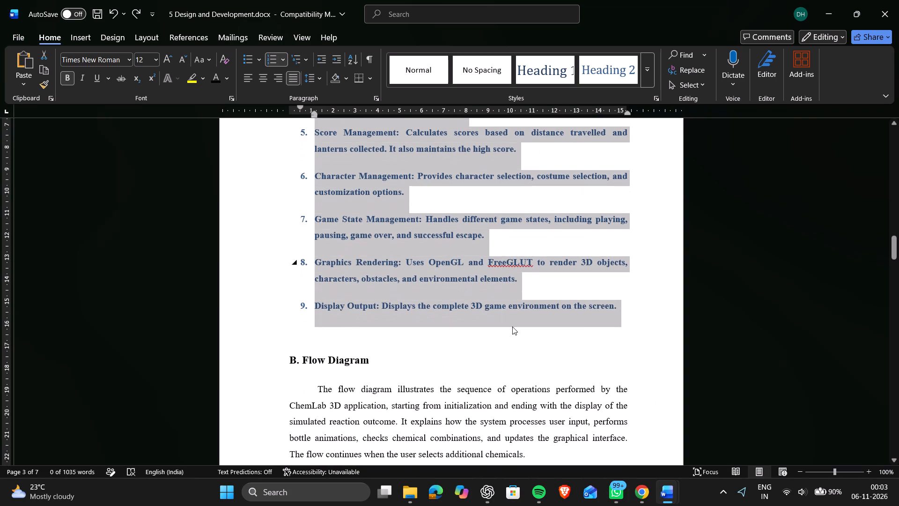
{"action": "left_click", "coordinate": [520, 327]}
{"action": "left_click_drag", "start_coordinate": [627, 314], "coordinate": [315, 236]}
{"action": "scroll", "coordinate": [391, 246], "scroll_direction": "up", "scroll_amount": 4}
{"action": "scroll", "coordinate": [316, 236], "scroll_direction": "up", "scroll_amount": 2}
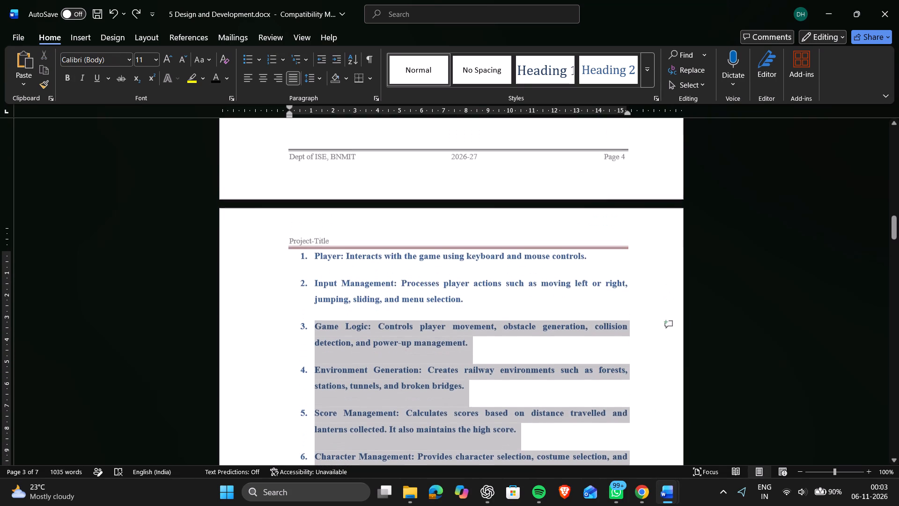
{"action": "left_click_drag", "start_coordinate": [315, 236], "coordinate": [306, 245]}
{"action": "key", "text": "BackSpace"}
{"action": "scroll", "coordinate": [394, 253], "scroll_direction": "up", "scroll_amount": 3}
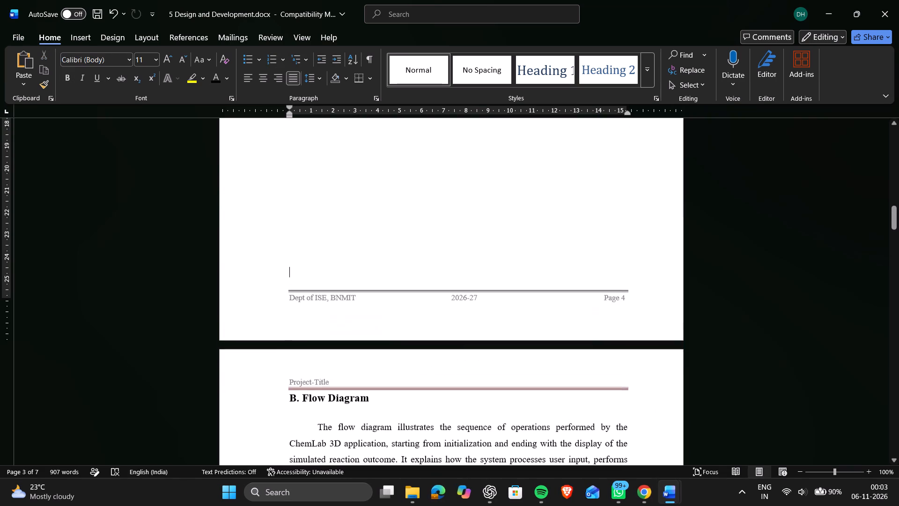
Close up the blank space below the Explanation of Block Diagram heading, leaving one empty line above B. Flow Diagram.
{"action": "scroll", "coordinate": [390, 251], "scroll_direction": "up", "scroll_amount": 4}
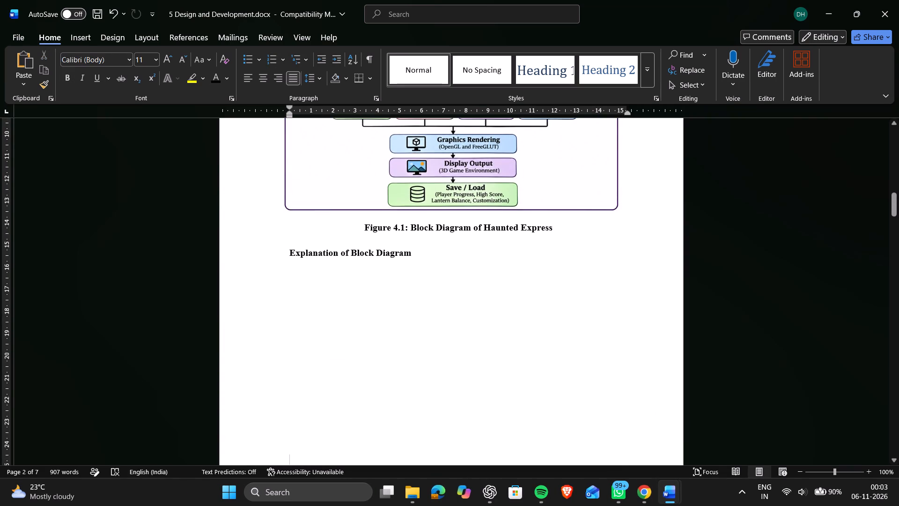
{"action": "scroll", "coordinate": [324, 298], "scroll_direction": "down", "scroll_amount": 2}
{"action": "key", "text": "BackSpace"}
{"action": "key", "text": "BackSpace"}
{"action": "left_click", "coordinate": [331, 296]}
{"action": "key", "text": "BackSpace"}
{"action": "key", "text": "BackSpace"}
{"action": "key", "text": "BackSpace"}
{"action": "key", "text": "BackSpace"}
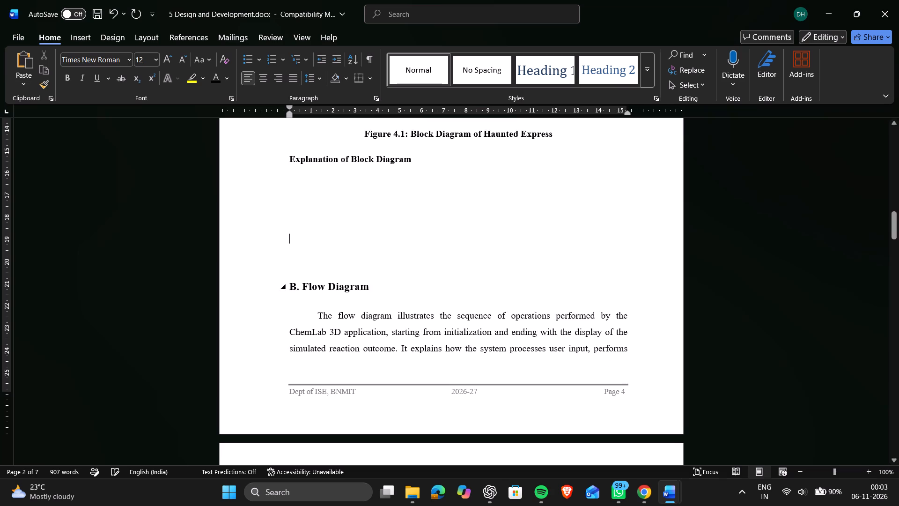
{"action": "key", "text": "BackSpace"}
{"action": "key", "text": "BackSpace"}
{"action": "key", "text": "BackSpace"}
{"action": "left_click", "coordinate": [297, 216]}
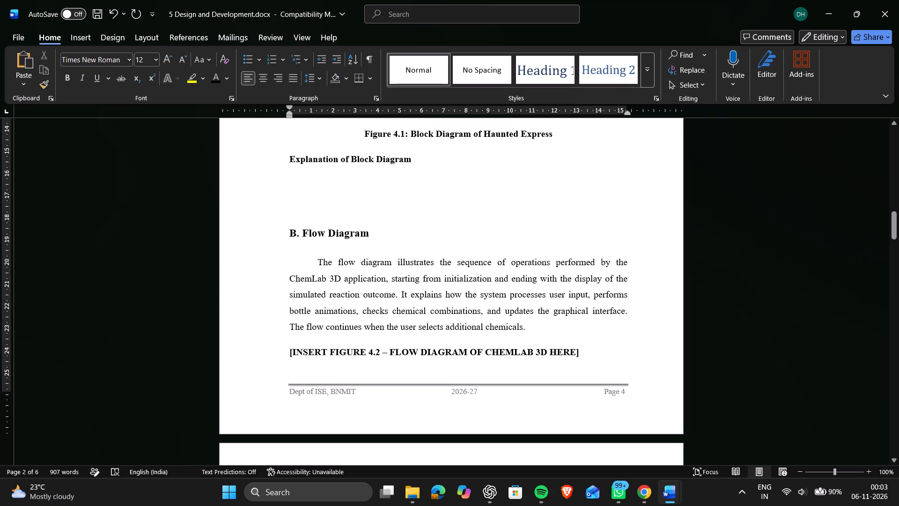
{"action": "key", "text": "BackSpace"}
{"action": "key", "text": "BackSpace"}
{"action": "key", "text": "Return"}
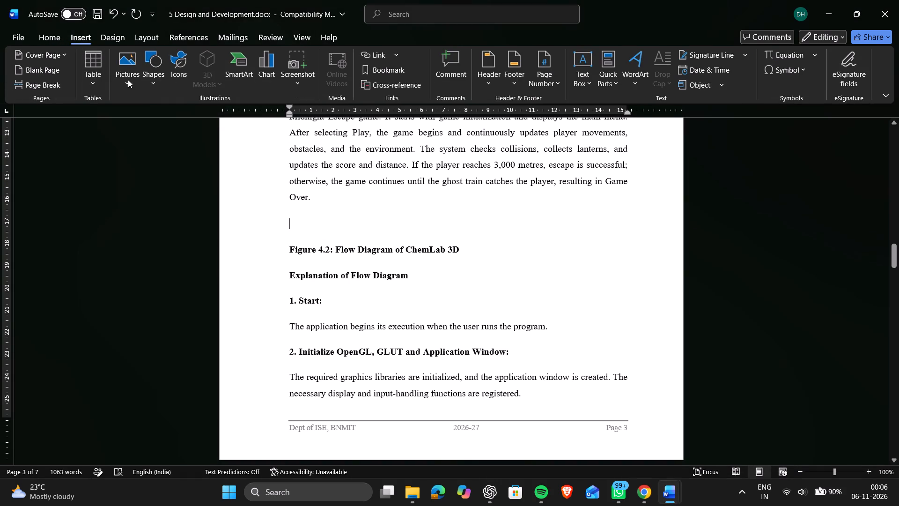
{"action": "left_click", "coordinate": [129, 77]}
{"action": "left_click", "coordinate": [138, 113]}
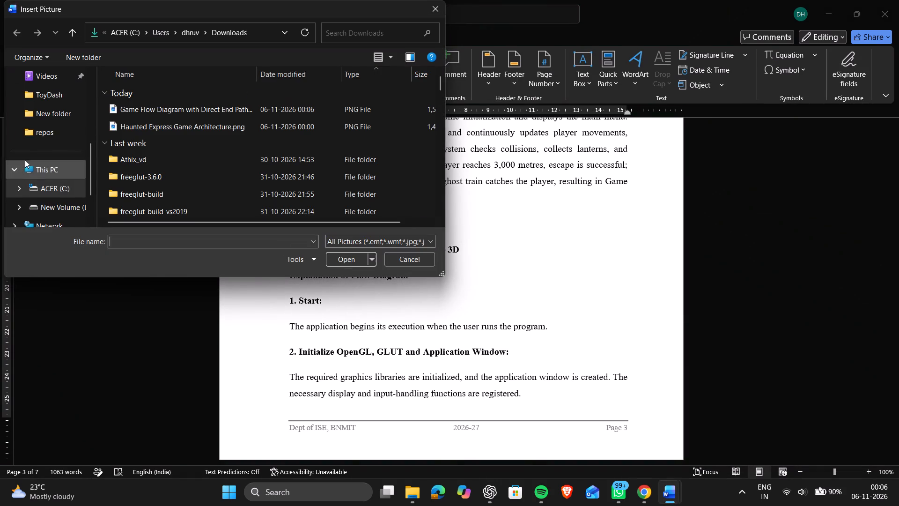
{"action": "left_click", "coordinate": [170, 115]}
{"action": "left_click", "coordinate": [346, 260]}
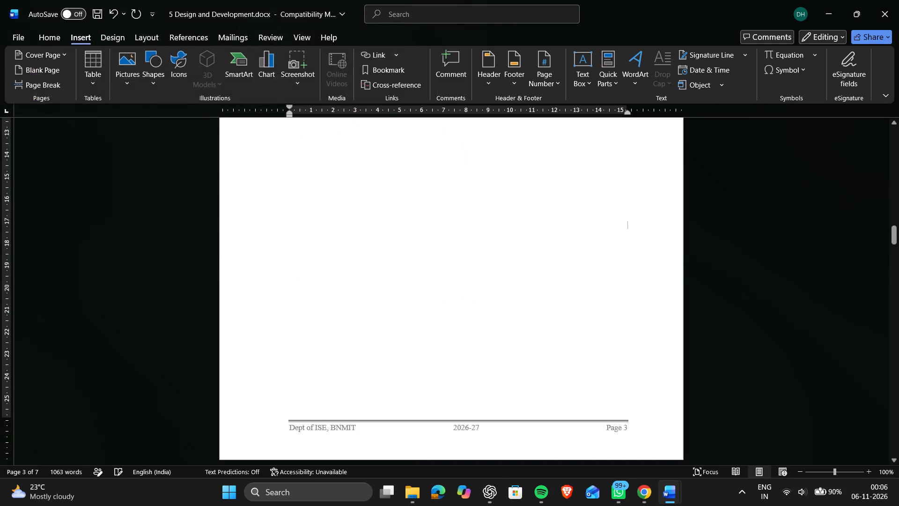
Examine how the inserted flow diagram is placed, from the paragraph before it down to the Figure 4.2 caption.
{"action": "scroll", "coordinate": [491, 315], "scroll_direction": "up", "scroll_amount": 12}
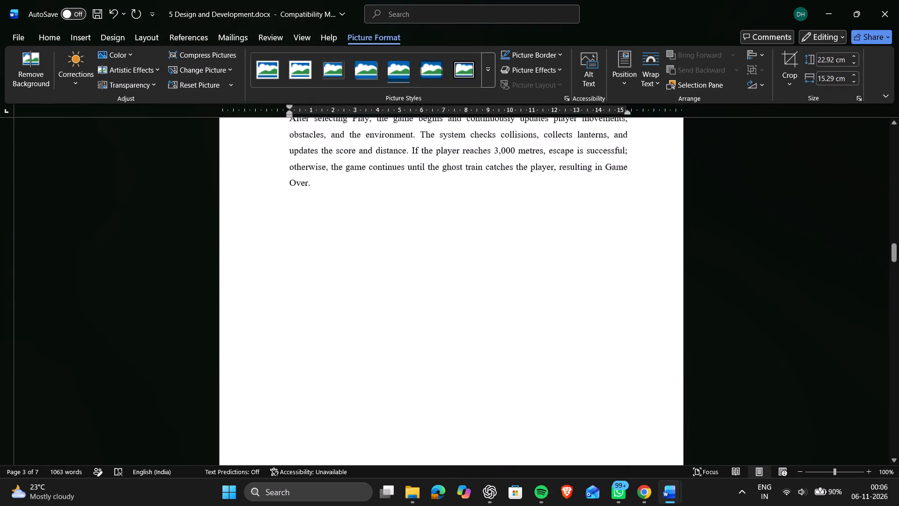
{"action": "scroll", "coordinate": [491, 315], "scroll_direction": "up", "scroll_amount": 4}
{"action": "scroll", "coordinate": [491, 315], "scroll_direction": "down", "scroll_amount": 6}
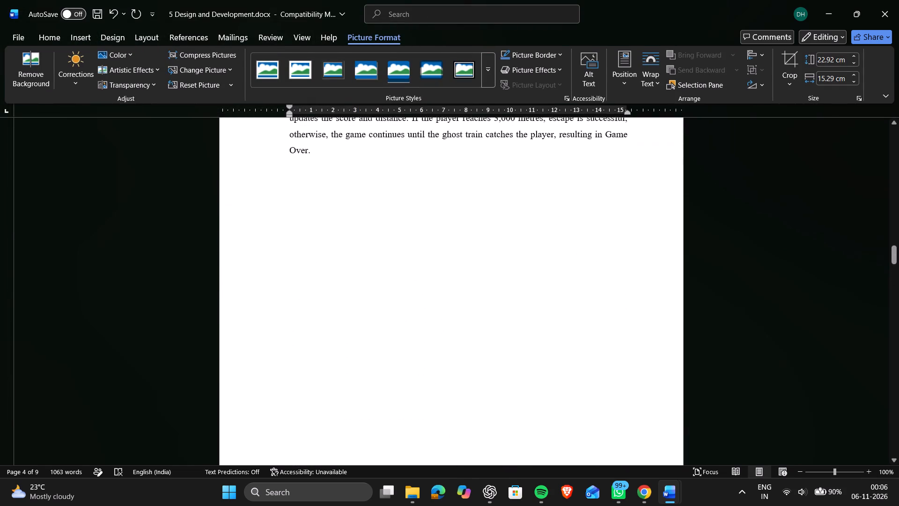
{"action": "scroll", "coordinate": [491, 315], "scroll_direction": "down", "scroll_amount": 18}
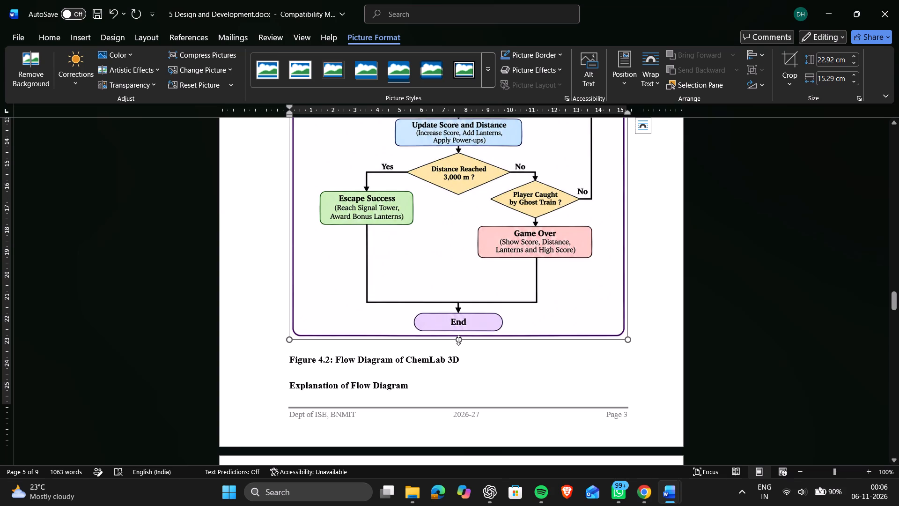
Reduce the flow diagram picture's height to about 16.4 cm, keeping its width, so the Figure 4.2 caption fits beneath it on the same page.
{"action": "left_click_drag", "start_coordinate": [458, 340], "coordinate": [454, 179]}
{"action": "scroll", "coordinate": [455, 213], "scroll_direction": "up", "scroll_amount": 2}
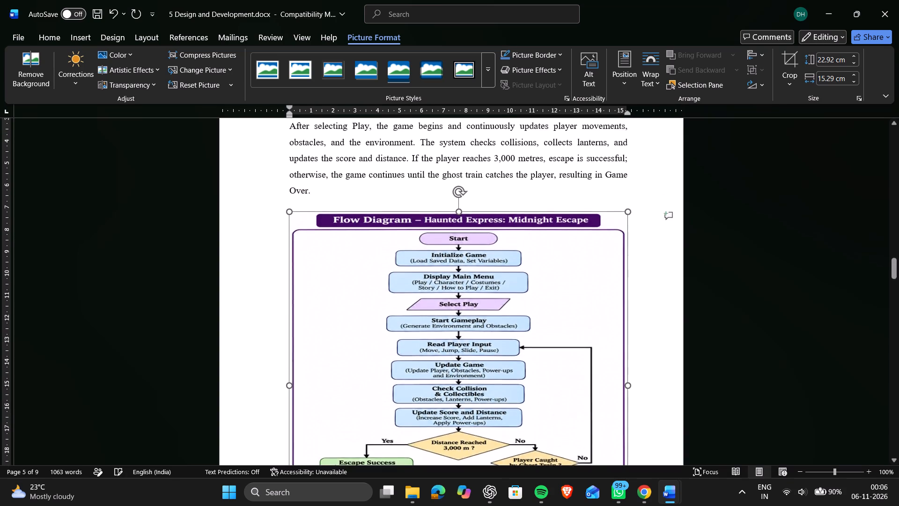
{"action": "scroll", "coordinate": [457, 252], "scroll_direction": "up", "scroll_amount": 3}
{"action": "scroll", "coordinate": [444, 281], "scroll_direction": "down", "scroll_amount": 5}
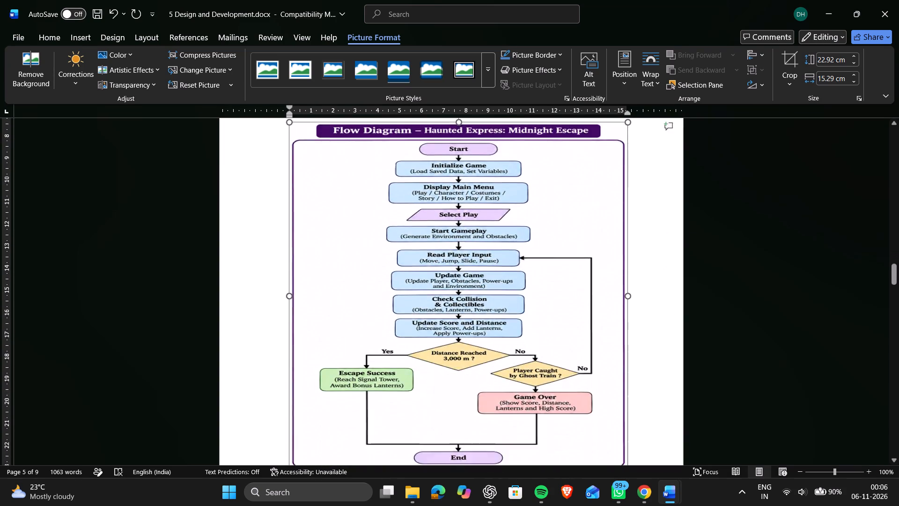
{"action": "scroll", "coordinate": [444, 281], "scroll_direction": "down", "scroll_amount": 4}
{"action": "left_click_drag", "start_coordinate": [459, 281], "coordinate": [462, 305]}
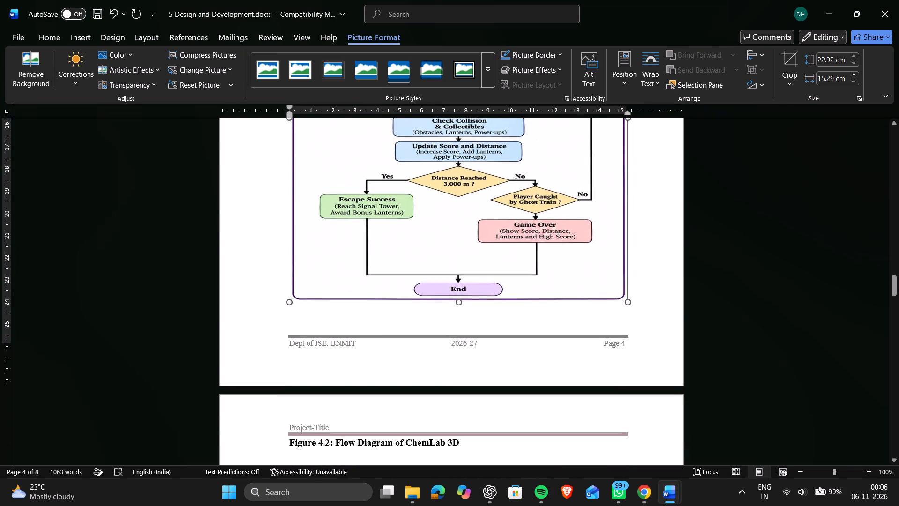
{"action": "left_click_drag", "start_coordinate": [462, 305], "coordinate": [462, 317]}
{"action": "scroll", "coordinate": [462, 315], "scroll_direction": "up", "scroll_amount": 2}
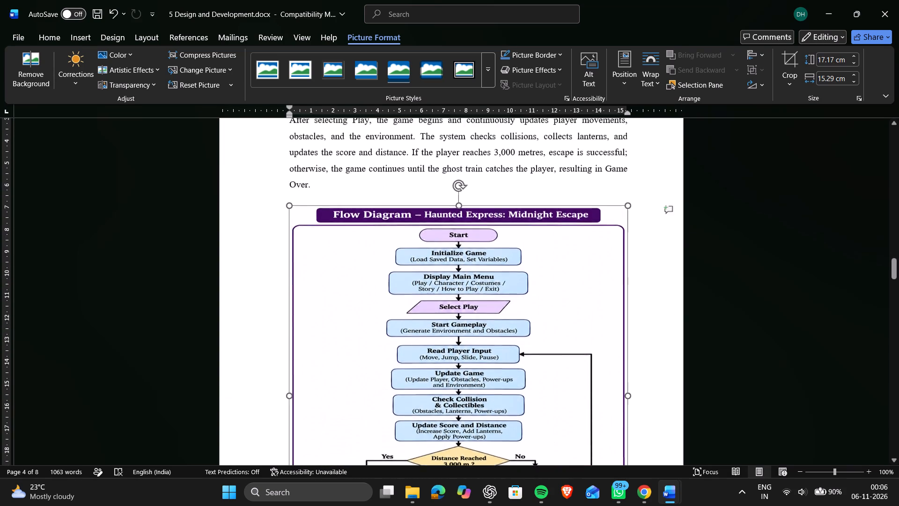
{"action": "scroll", "coordinate": [462, 315], "scroll_direction": "up", "scroll_amount": 1}
{"action": "scroll", "coordinate": [462, 315], "scroll_direction": "down", "scroll_amount": 7}
{"action": "left_click_drag", "start_coordinate": [458, 316], "coordinate": [460, 302]}
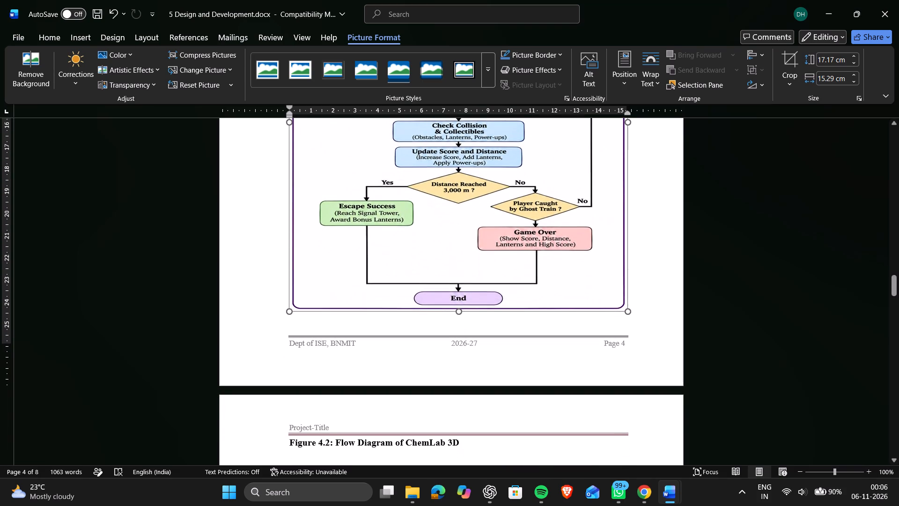
{"action": "left_click_drag", "start_coordinate": [460, 302], "coordinate": [460, 292]}
{"action": "scroll", "coordinate": [458, 303], "scroll_direction": "down", "scroll_amount": 5}
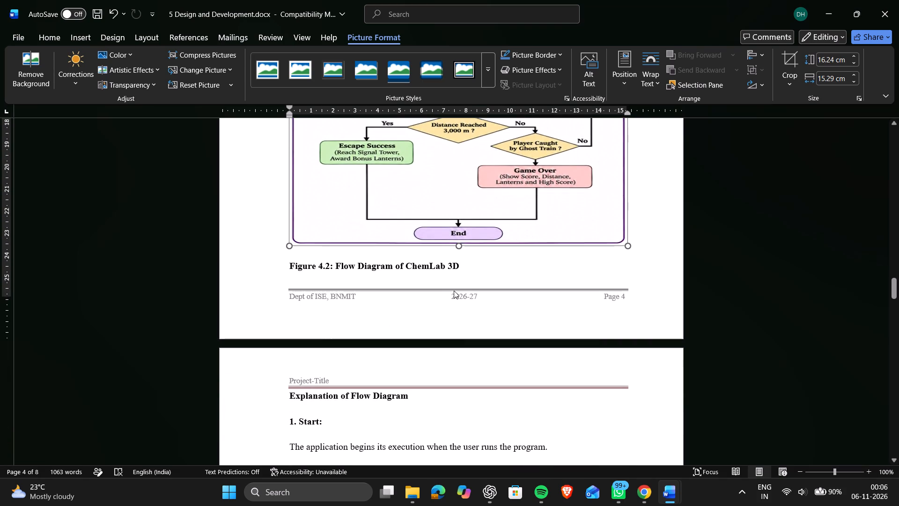
{"action": "left_click_drag", "start_coordinate": [462, 246], "coordinate": [462, 250]}
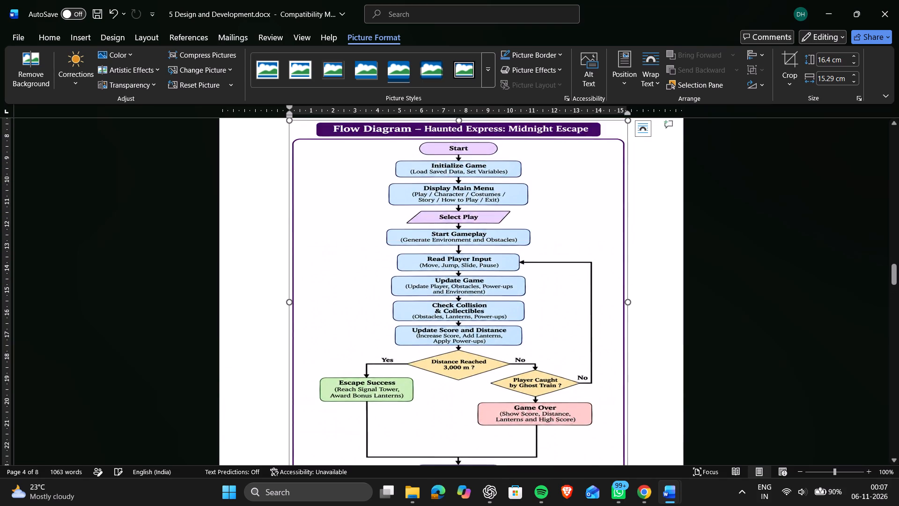
{"action": "scroll", "coordinate": [392, 281], "scroll_direction": "up", "scroll_amount": 3}
{"action": "scroll", "coordinate": [392, 281], "scroll_direction": "down", "scroll_amount": 6}
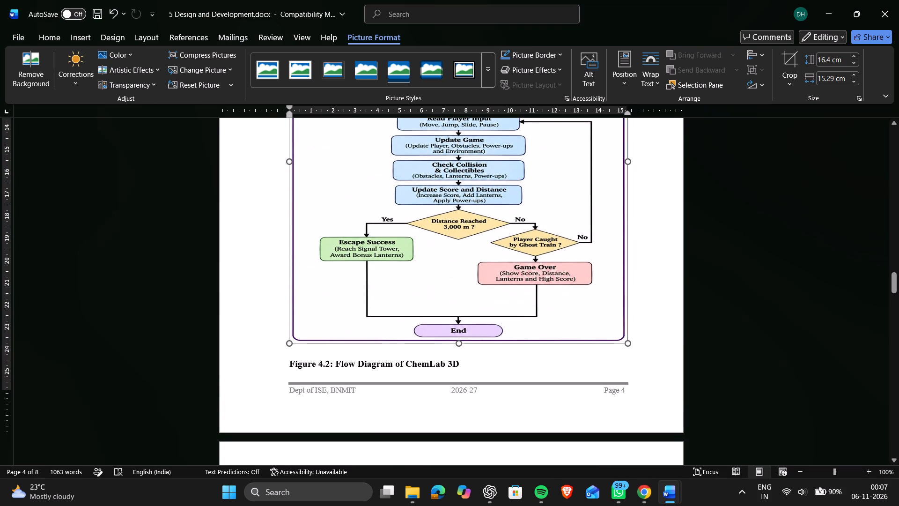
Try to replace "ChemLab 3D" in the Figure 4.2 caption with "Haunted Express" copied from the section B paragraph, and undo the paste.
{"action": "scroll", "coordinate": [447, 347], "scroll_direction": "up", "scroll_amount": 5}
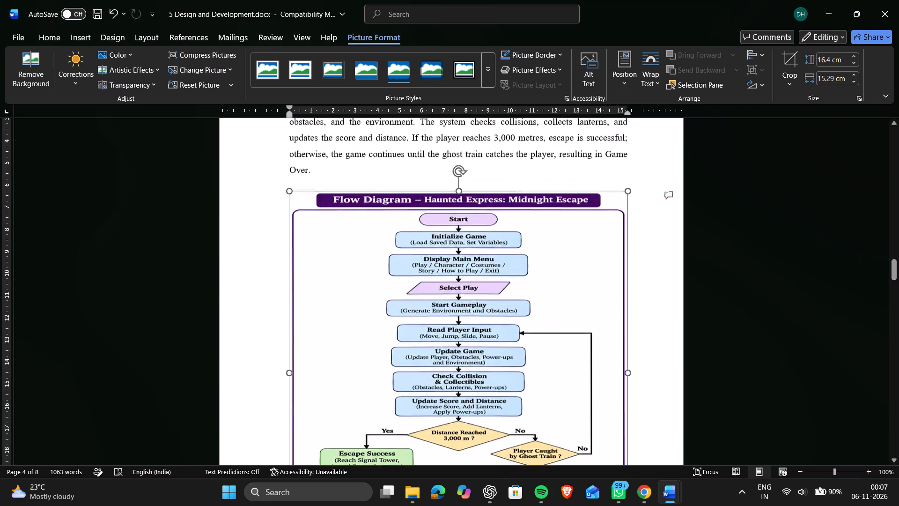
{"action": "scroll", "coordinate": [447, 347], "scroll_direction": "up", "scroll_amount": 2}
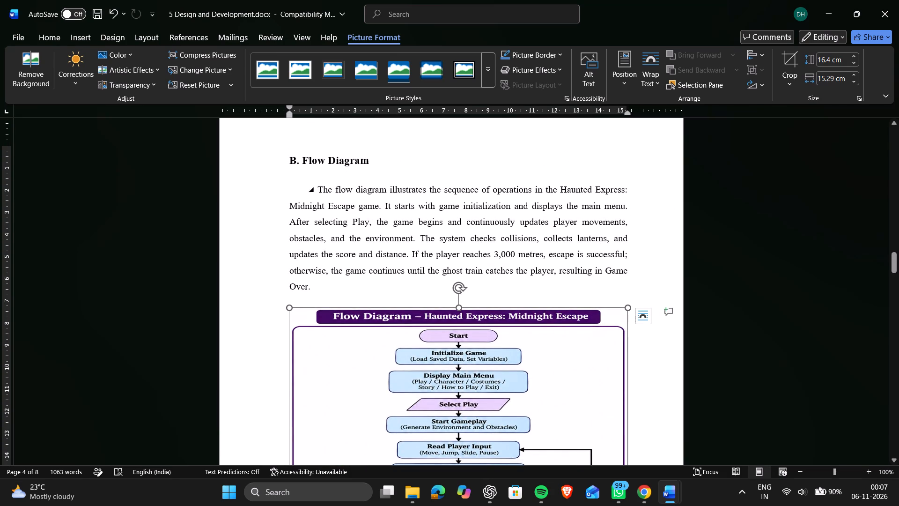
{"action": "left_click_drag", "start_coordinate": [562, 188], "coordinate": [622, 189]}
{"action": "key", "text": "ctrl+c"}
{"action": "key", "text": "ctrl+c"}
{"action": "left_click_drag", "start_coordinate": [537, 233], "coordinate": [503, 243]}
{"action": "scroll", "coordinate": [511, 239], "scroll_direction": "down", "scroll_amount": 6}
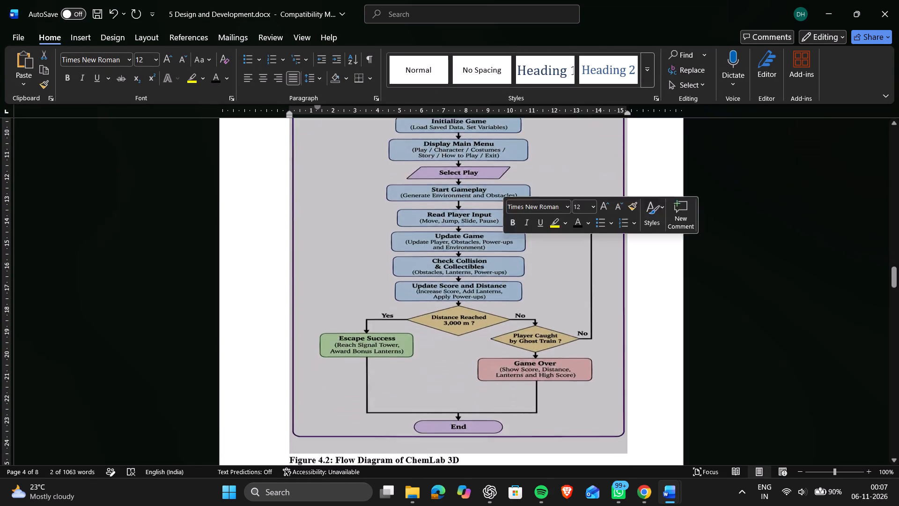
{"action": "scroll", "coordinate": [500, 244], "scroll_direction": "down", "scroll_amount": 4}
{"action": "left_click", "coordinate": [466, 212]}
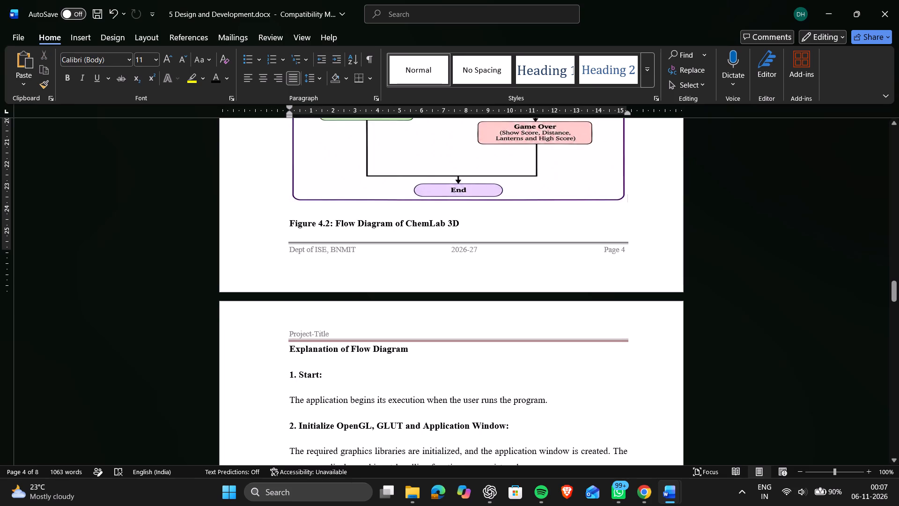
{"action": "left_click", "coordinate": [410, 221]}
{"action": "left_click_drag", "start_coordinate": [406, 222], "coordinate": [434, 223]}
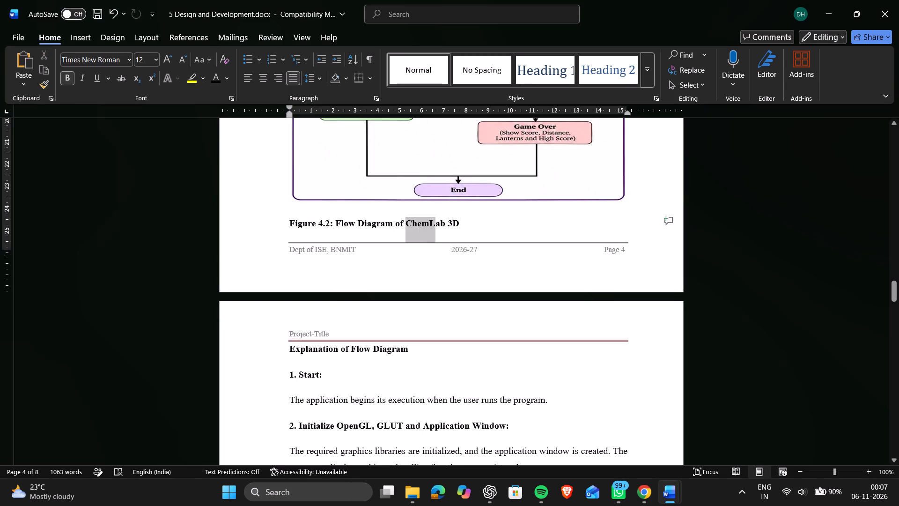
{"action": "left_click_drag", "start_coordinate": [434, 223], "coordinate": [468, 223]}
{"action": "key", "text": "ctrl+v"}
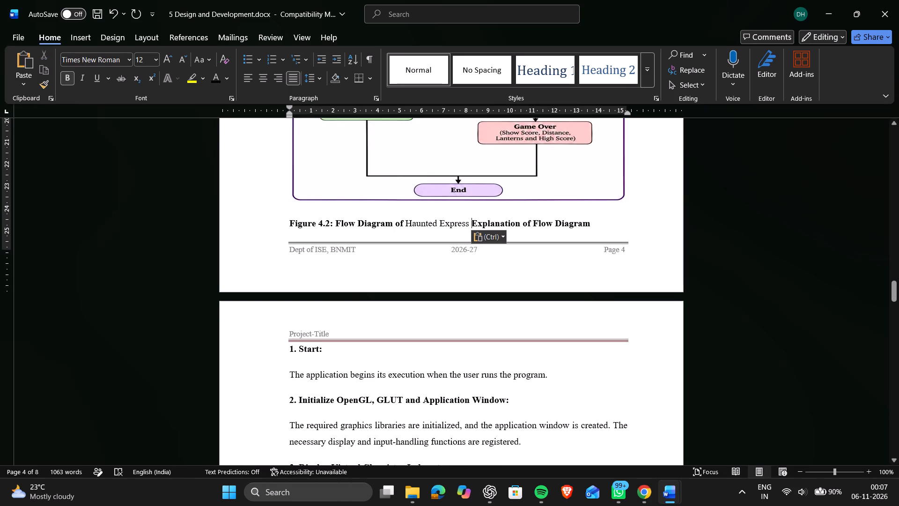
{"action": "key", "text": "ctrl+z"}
Replace "ChemLab 3D" in the Figure 4.2 caption with "Haunted Express" copied from the section B paragraph, and make it bold.
{"action": "scroll", "coordinate": [516, 219], "scroll_direction": "up", "scroll_amount": 11}
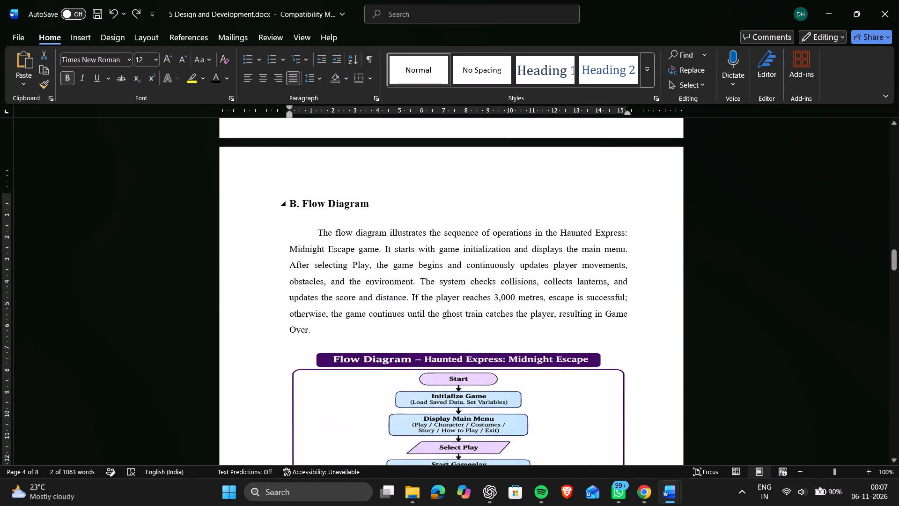
{"action": "left_click", "coordinate": [565, 231]}
{"action": "left_click_drag", "start_coordinate": [560, 234], "coordinate": [560, 234]}
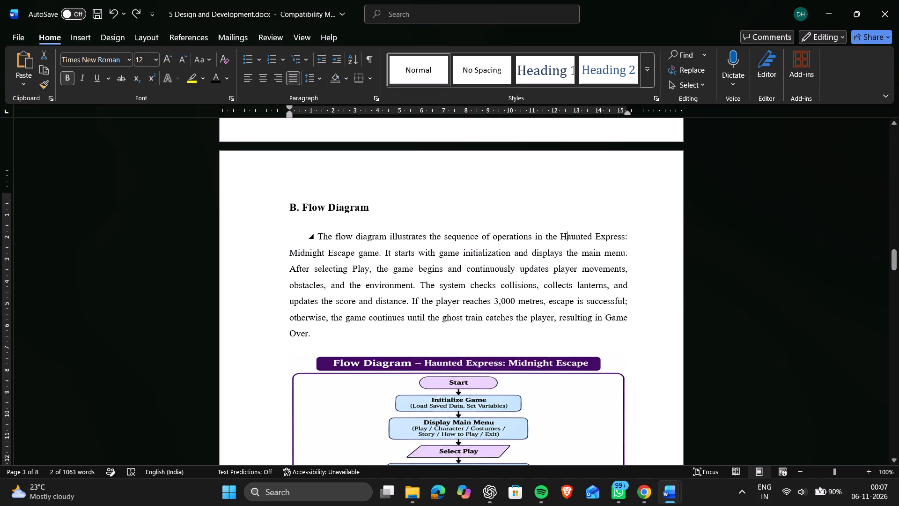
{"action": "left_click_drag", "start_coordinate": [560, 234], "coordinate": [612, 237]}
{"action": "key", "text": "ctrl+c"}
{"action": "scroll", "coordinate": [606, 240], "scroll_direction": "down", "scroll_amount": 7}
{"action": "scroll", "coordinate": [545, 245], "scroll_direction": "down", "scroll_amount": 5}
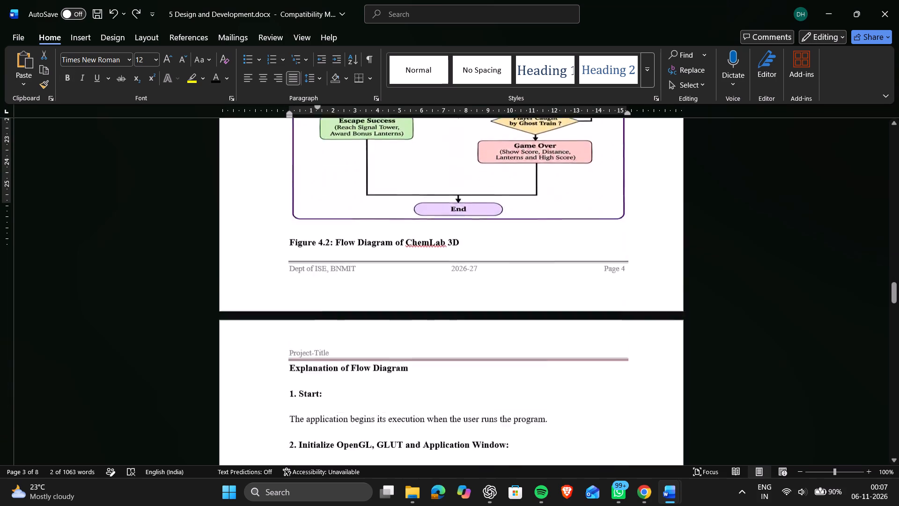
{"action": "left_click_drag", "start_coordinate": [405, 178], "coordinate": [457, 179]}
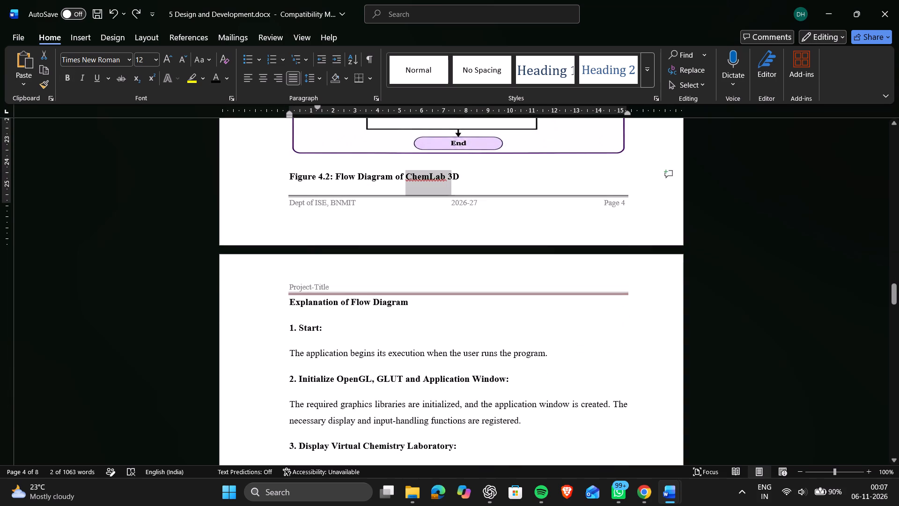
{"action": "left_click_drag", "start_coordinate": [457, 179], "coordinate": [458, 179]}
{"action": "key", "text": "ctrl+v"}
{"action": "left_click_drag", "start_coordinate": [473, 179], "coordinate": [419, 175]}
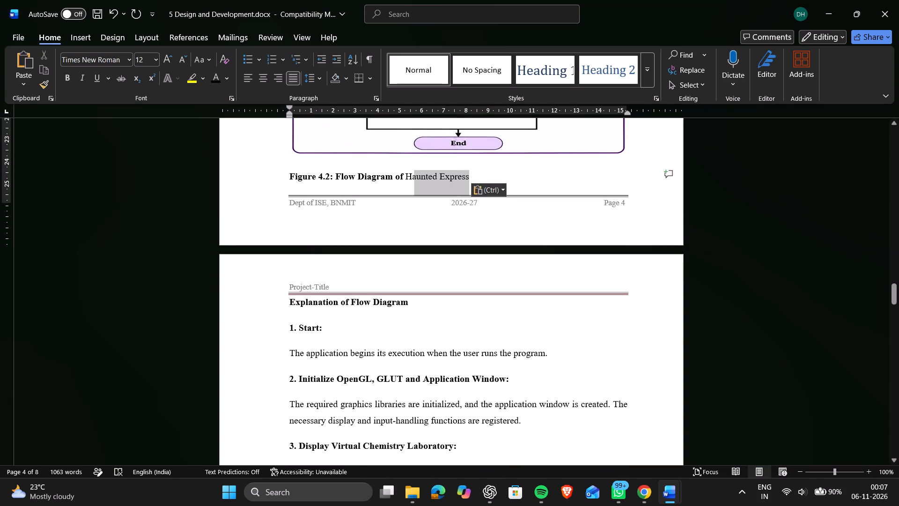
{"action": "left_click_drag", "start_coordinate": [419, 175], "coordinate": [416, 175]}
{"action": "key", "text": "ctrl+b"}
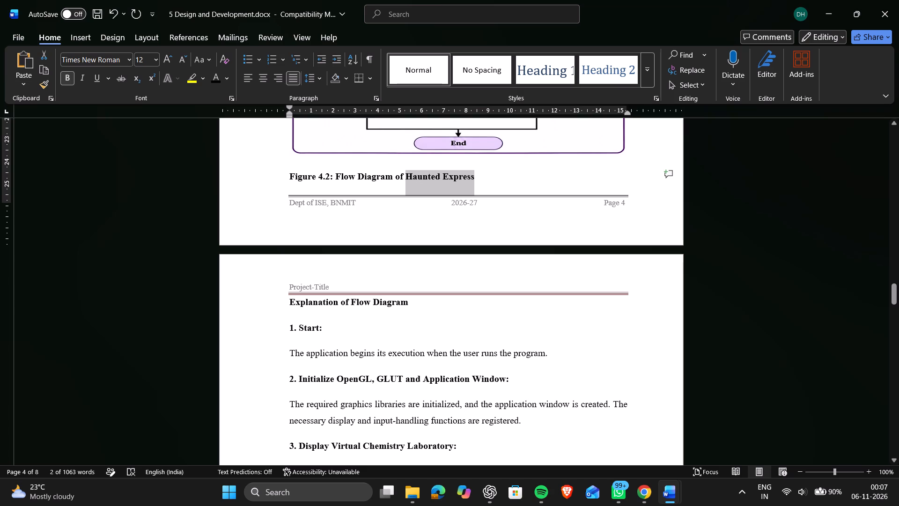
Centre the Figure 4.2 caption beneath the flow diagram.
{"action": "left_click", "coordinate": [292, 173]}
{"action": "left_click_drag", "start_coordinate": [289, 175], "coordinate": [463, 171]}
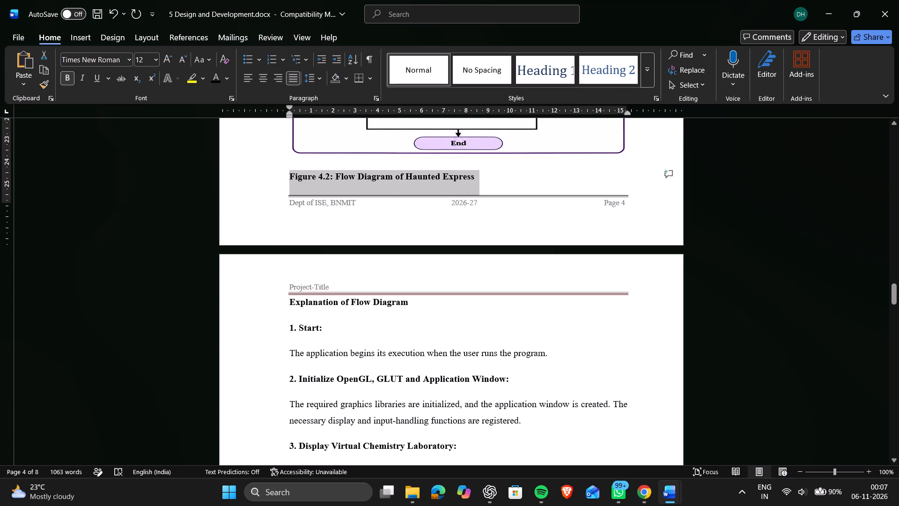
{"action": "left_click", "coordinate": [258, 76]}
{"action": "scroll", "coordinate": [439, 157], "scroll_direction": "up", "scroll_amount": 2}
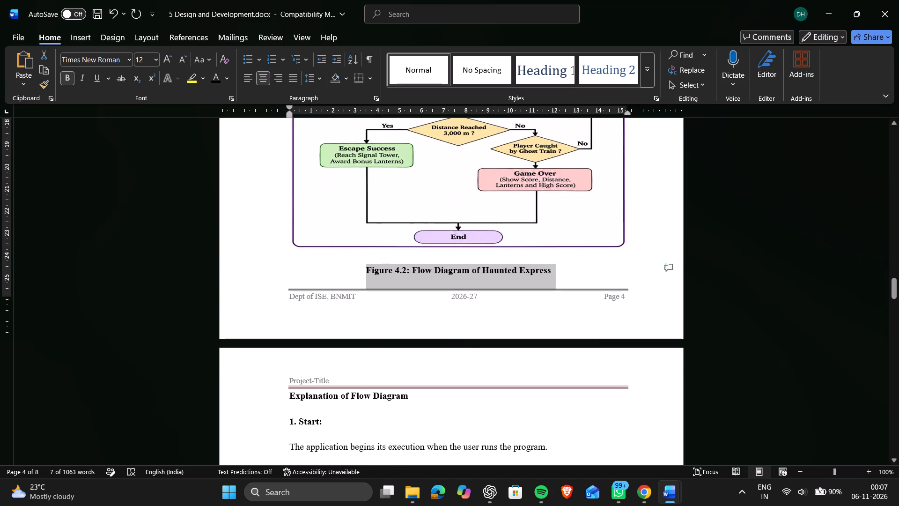
{"action": "left_click", "coordinate": [658, 224]}
Delete the empty lines on page 3 below the paragraph ending "interactive 3D gaming experience", before the B. Flow Diagram heading.
{"action": "scroll", "coordinate": [648, 226], "scroll_direction": "up", "scroll_amount": 9}
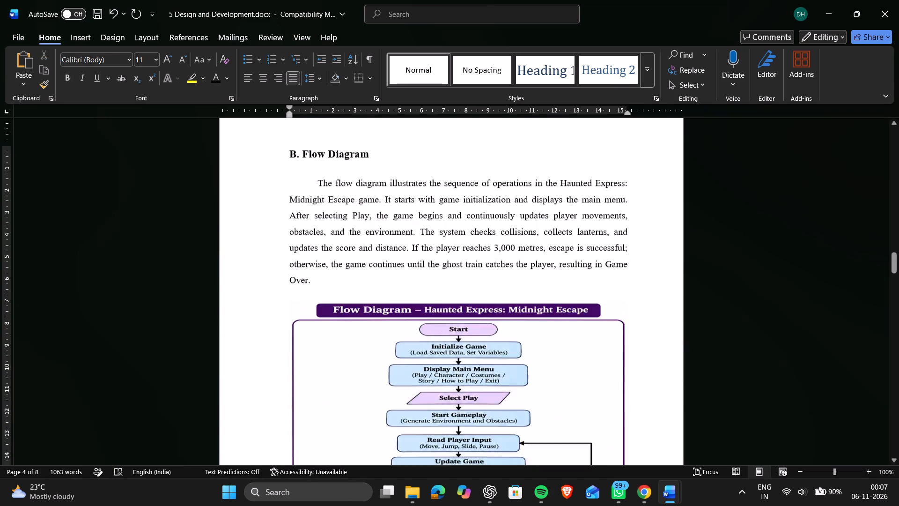
{"action": "scroll", "coordinate": [648, 226], "scroll_direction": "up", "scroll_amount": 7}
{"action": "scroll", "coordinate": [648, 226], "scroll_direction": "down", "scroll_amount": 6}
{"action": "scroll", "coordinate": [648, 226], "scroll_direction": "up", "scroll_amount": 4}
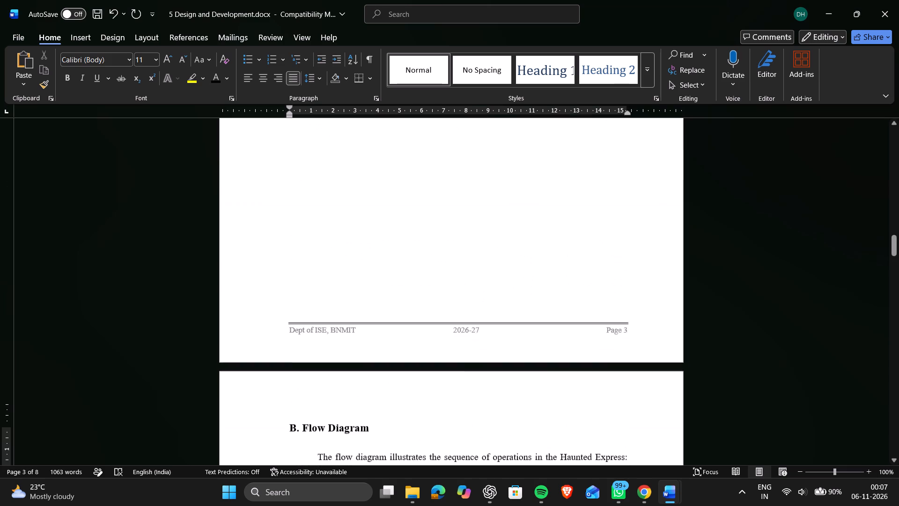
{"action": "scroll", "coordinate": [648, 226], "scroll_direction": "up", "scroll_amount": 9}
{"action": "scroll", "coordinate": [648, 226], "scroll_direction": "down", "scroll_amount": 12}
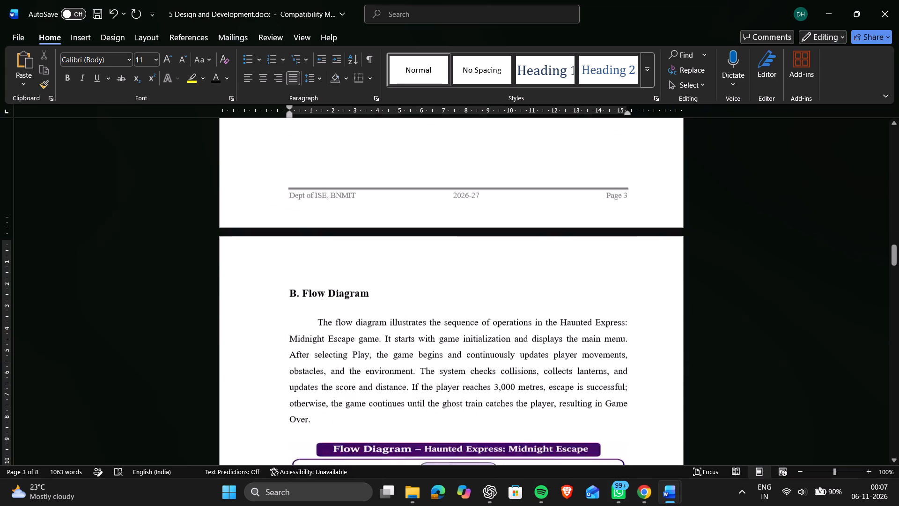
{"action": "scroll", "coordinate": [646, 227], "scroll_direction": "down", "scroll_amount": 1}
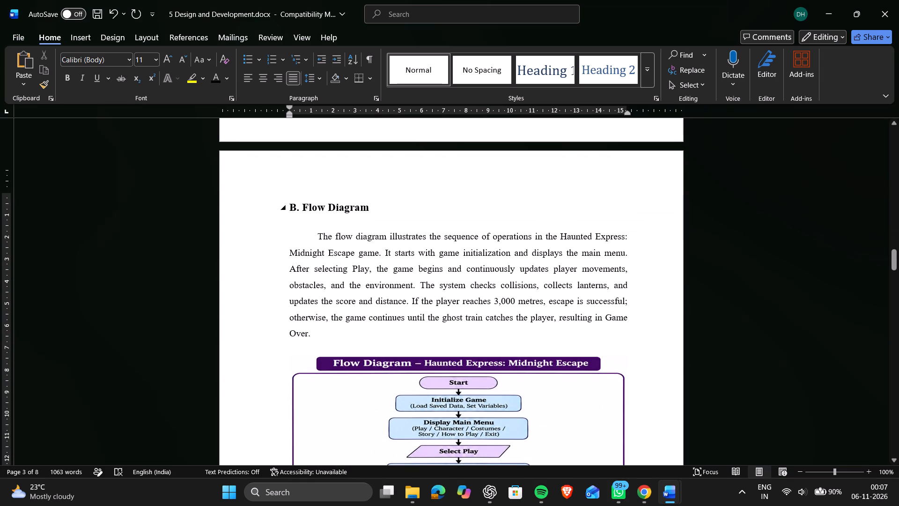
{"action": "left_click", "coordinate": [307, 194]}
{"action": "scroll", "coordinate": [307, 193], "scroll_direction": "up", "scroll_amount": 2}
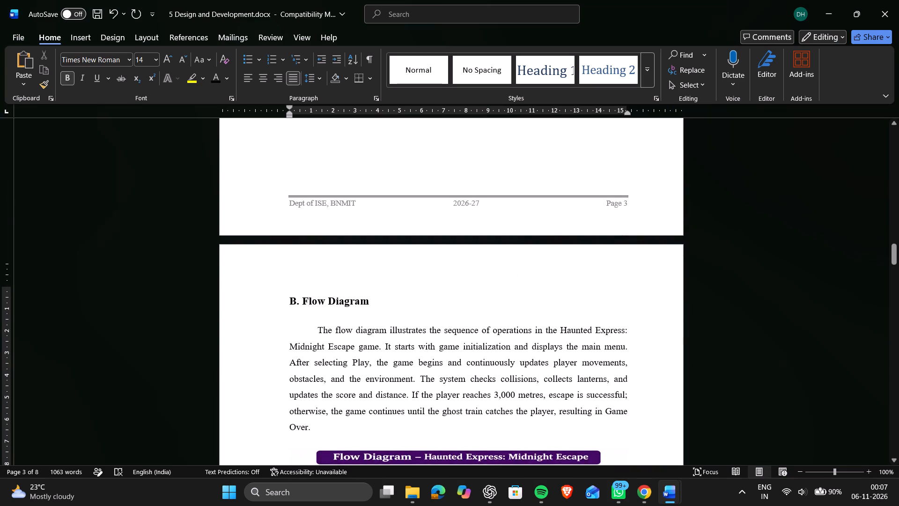
{"action": "scroll", "coordinate": [318, 186], "scroll_direction": "up", "scroll_amount": 2}
{"action": "left_click", "coordinate": [313, 249]}
{"action": "scroll", "coordinate": [318, 296], "scroll_direction": "down", "scroll_amount": 3}
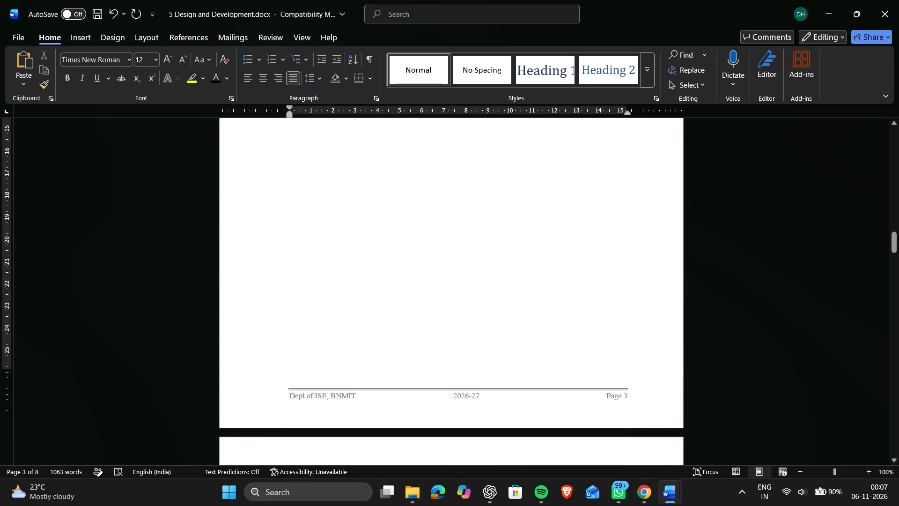
{"action": "double_click", "coordinate": [316, 331]}
{"action": "key", "text": "BackSpace"}
{"action": "key", "text": "BackSpace"}
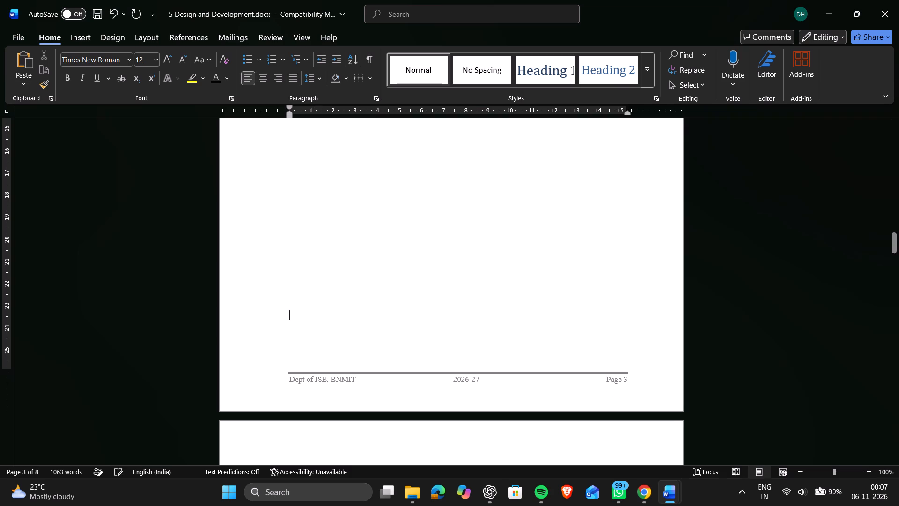
{"action": "key", "text": "BackSpace"}
{"action": "key", "text": "BackSpace"}
{"action": "key", "text": "BackSpace"}
{"action": "key", "text": "BackSpace"}
{"action": "key", "text": "BackSpace"}
{"action": "key", "text": "BackSpace"}
{"action": "key", "text": "BackSpace"}
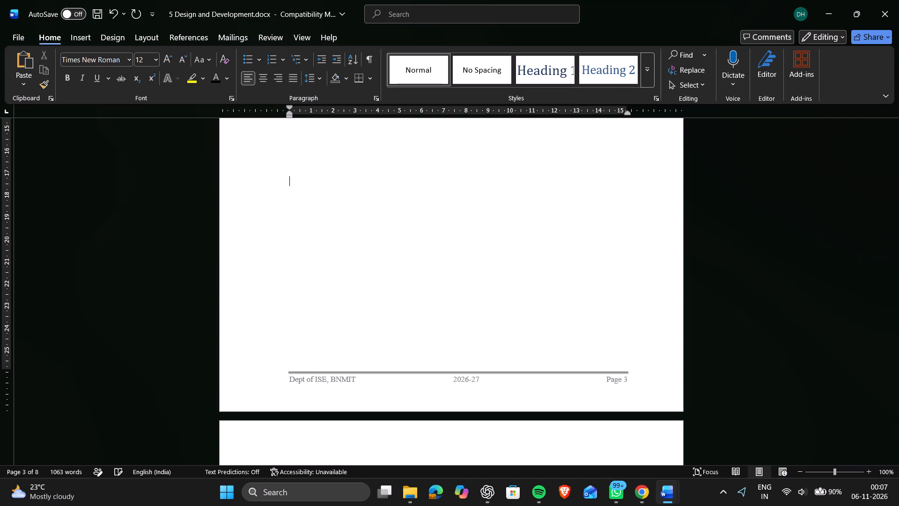
{"action": "key", "text": "BackSpace"}
{"action": "key", "text": "BackSpace"}
{"action": "scroll", "coordinate": [326, 338], "scroll_direction": "up", "scroll_amount": 3}
{"action": "key", "text": "BackSpace"}
{"action": "key", "text": "BackSpace"}
{"action": "key", "text": "BackSpace"}
{"action": "key", "text": "BackSpace"}
{"action": "key", "text": "BackSpace"}
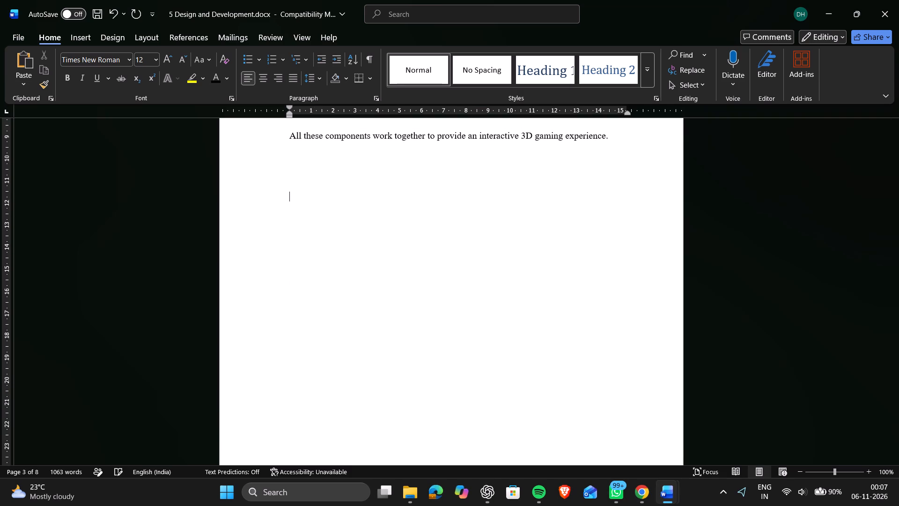
{"action": "key", "text": "BackSpace"}
{"action": "key", "text": "BackSpace"}
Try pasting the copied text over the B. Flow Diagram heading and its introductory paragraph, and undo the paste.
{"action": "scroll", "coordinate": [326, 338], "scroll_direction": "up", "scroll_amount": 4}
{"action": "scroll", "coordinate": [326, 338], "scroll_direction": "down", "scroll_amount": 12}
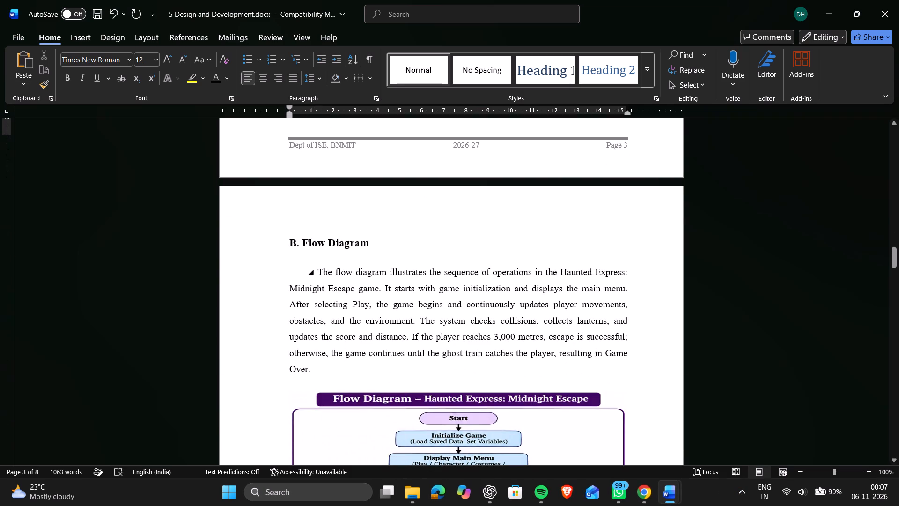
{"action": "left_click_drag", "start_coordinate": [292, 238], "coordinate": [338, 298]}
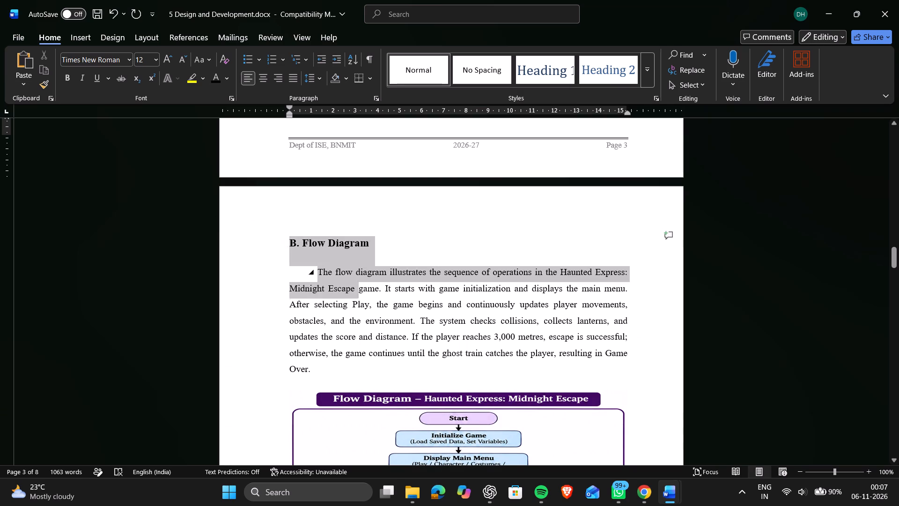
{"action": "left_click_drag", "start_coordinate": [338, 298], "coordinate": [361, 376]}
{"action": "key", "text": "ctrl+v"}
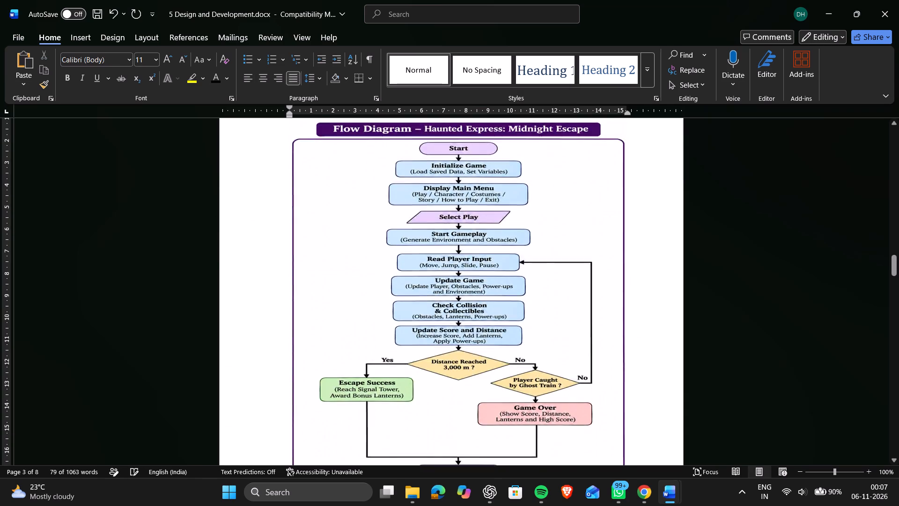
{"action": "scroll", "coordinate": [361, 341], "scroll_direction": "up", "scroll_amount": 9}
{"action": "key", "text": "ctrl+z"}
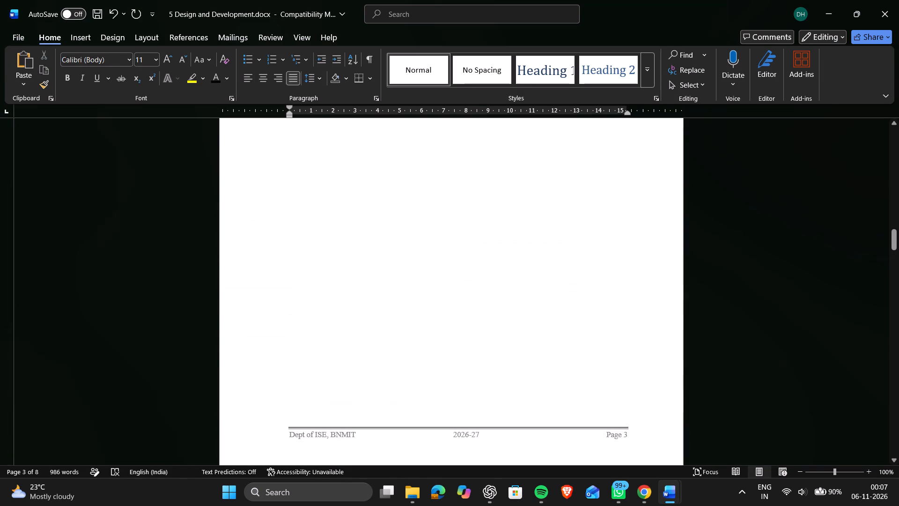
Examine the layout of section B from its heading through the flow diagram to the start of the flow diagram explanation.
{"action": "scroll", "coordinate": [361, 341], "scroll_direction": "down", "scroll_amount": 2}
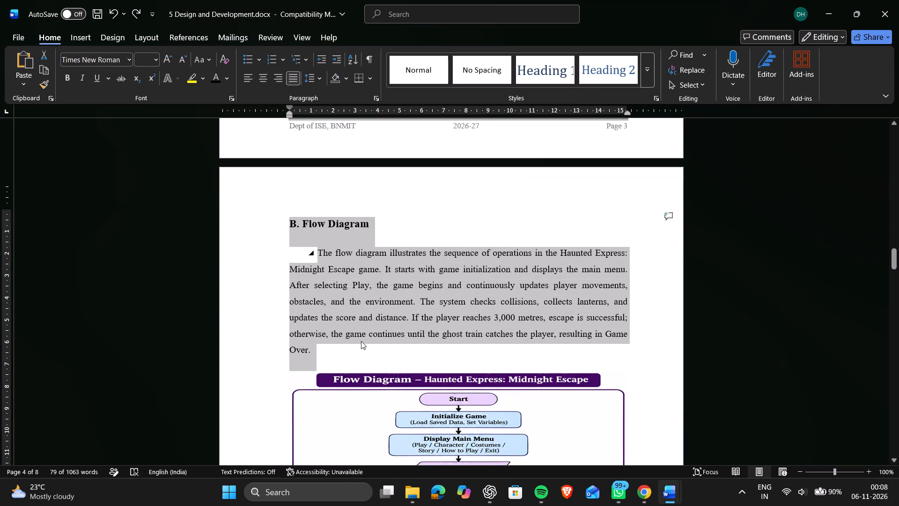
{"action": "scroll", "coordinate": [361, 341], "scroll_direction": "down", "scroll_amount": 12}
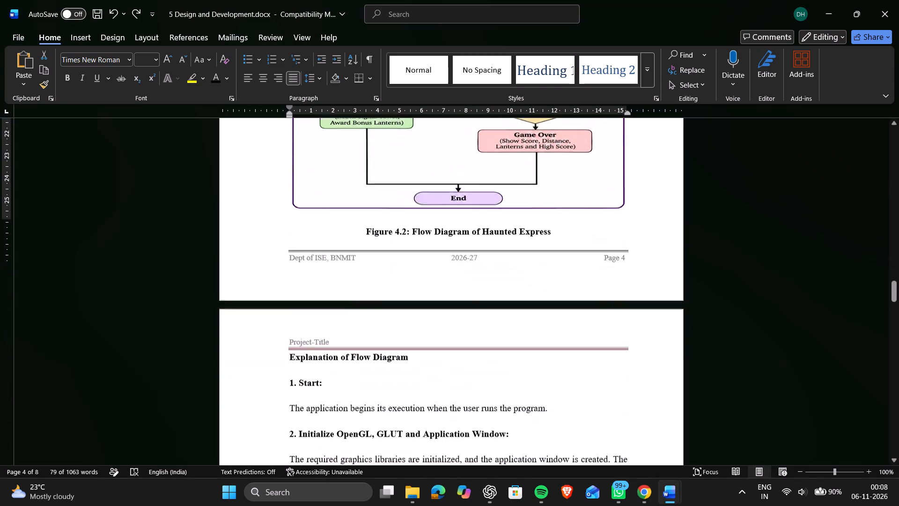
{"action": "scroll", "coordinate": [361, 341], "scroll_direction": "down", "scroll_amount": 1}
{"action": "scroll", "coordinate": [361, 341], "scroll_direction": "up", "scroll_amount": 6}
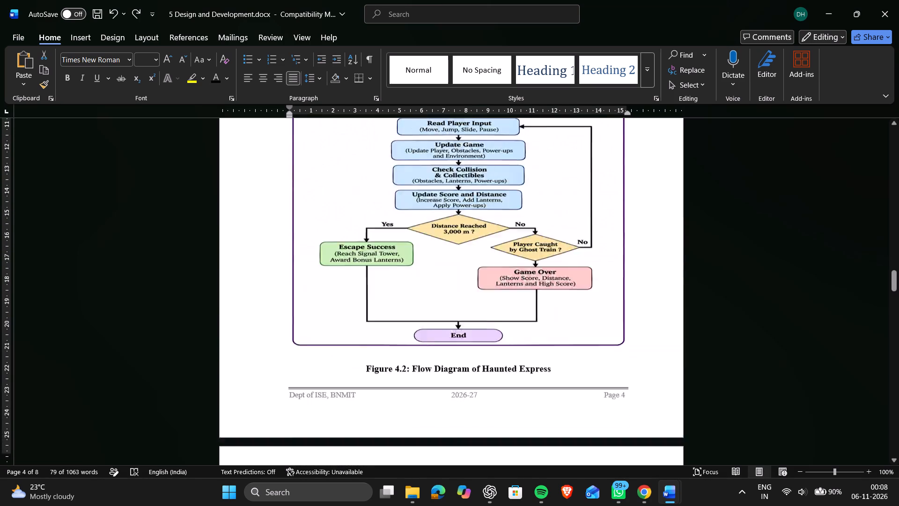
{"action": "scroll", "coordinate": [361, 341], "scroll_direction": "up", "scroll_amount": 6}
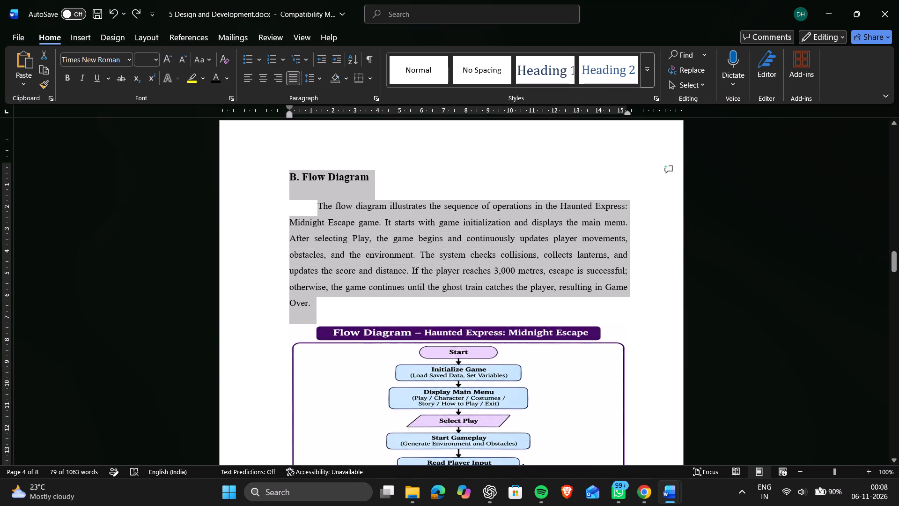
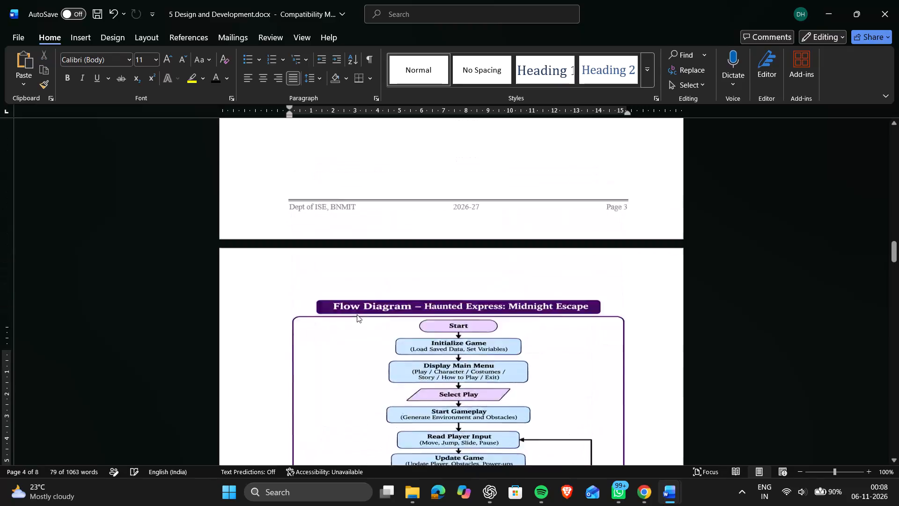
Paste the copied text on the empty line below the page 3 paragraph ending "interactive 3D gaming experience".
{"action": "scroll", "coordinate": [357, 314], "scroll_direction": "up", "scroll_amount": 3}
{"action": "left_click", "coordinate": [309, 281]}
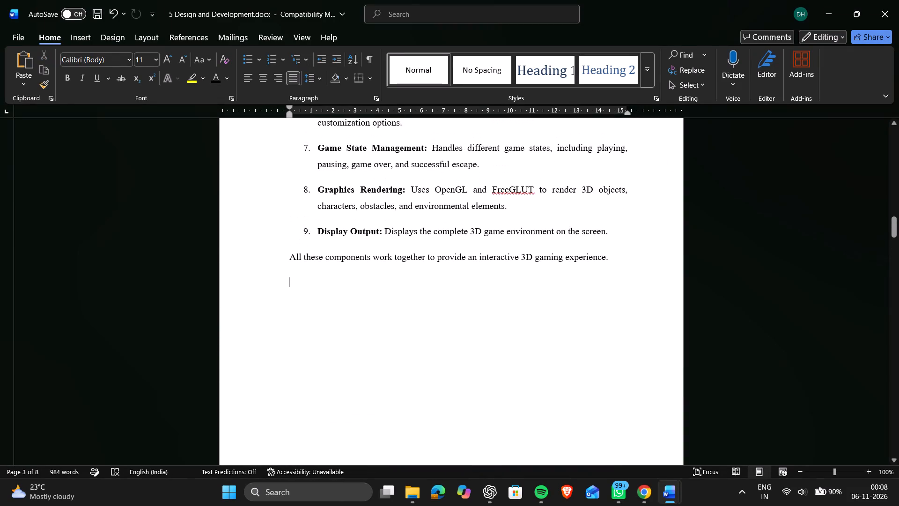
{"action": "key", "text": "ctrl+v"}
{"action": "scroll", "coordinate": [320, 301], "scroll_direction": "down", "scroll_amount": 10}
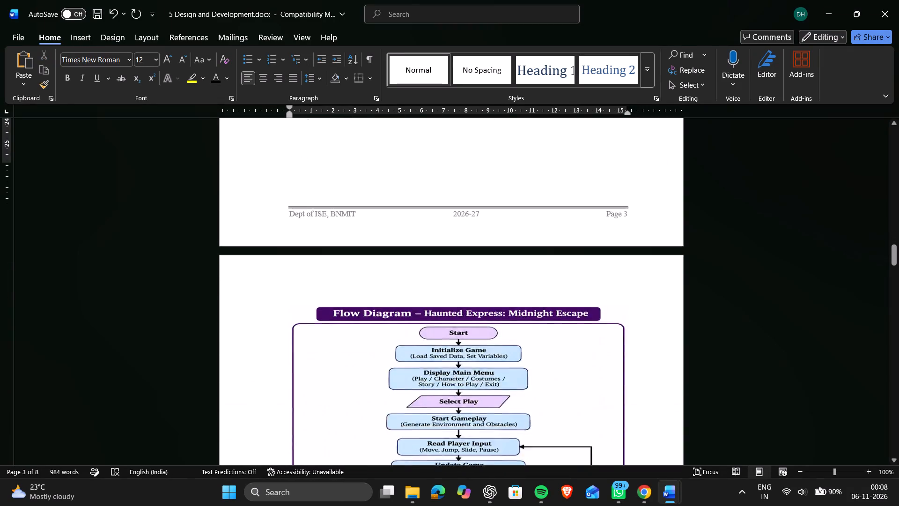
{"action": "scroll", "coordinate": [320, 302], "scroll_direction": "down", "scroll_amount": 9}
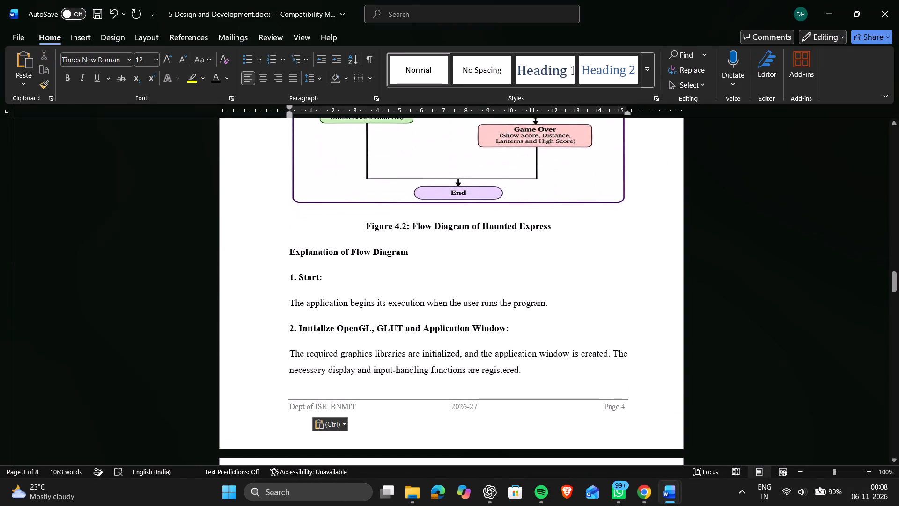
{"action": "left_click_drag", "start_coordinate": [285, 253], "coordinate": [424, 251]}
{"action": "key", "text": "ctrl+c"}
{"action": "key", "text": "alt+Tab"}
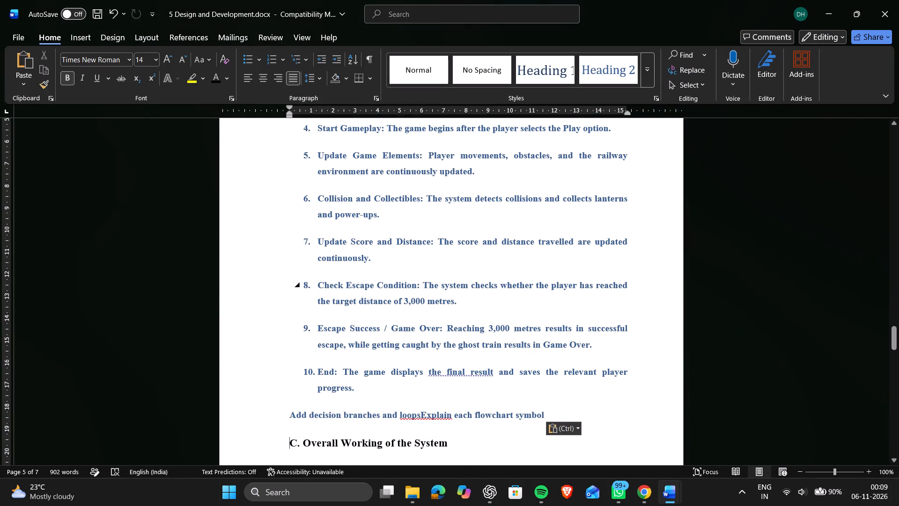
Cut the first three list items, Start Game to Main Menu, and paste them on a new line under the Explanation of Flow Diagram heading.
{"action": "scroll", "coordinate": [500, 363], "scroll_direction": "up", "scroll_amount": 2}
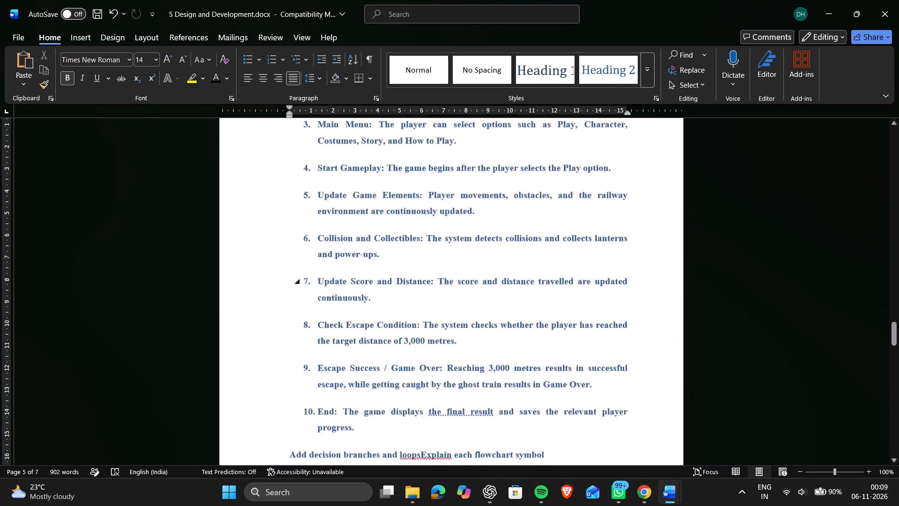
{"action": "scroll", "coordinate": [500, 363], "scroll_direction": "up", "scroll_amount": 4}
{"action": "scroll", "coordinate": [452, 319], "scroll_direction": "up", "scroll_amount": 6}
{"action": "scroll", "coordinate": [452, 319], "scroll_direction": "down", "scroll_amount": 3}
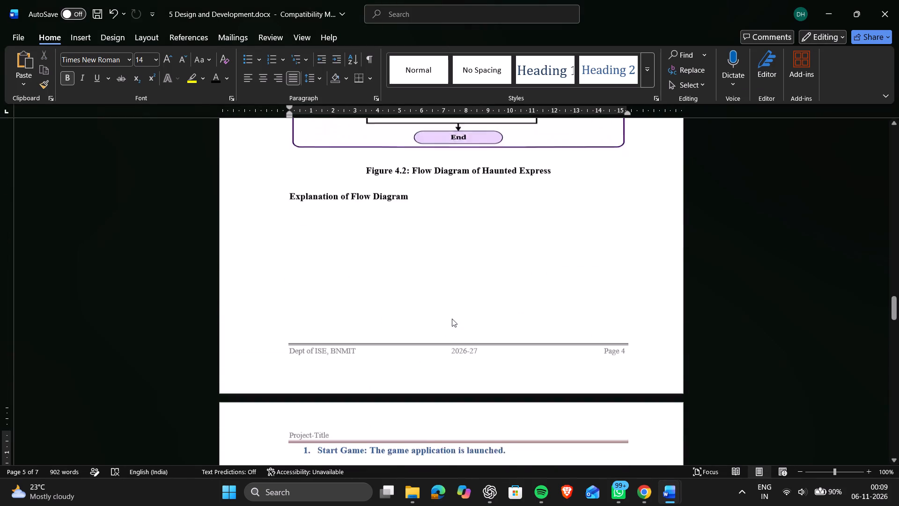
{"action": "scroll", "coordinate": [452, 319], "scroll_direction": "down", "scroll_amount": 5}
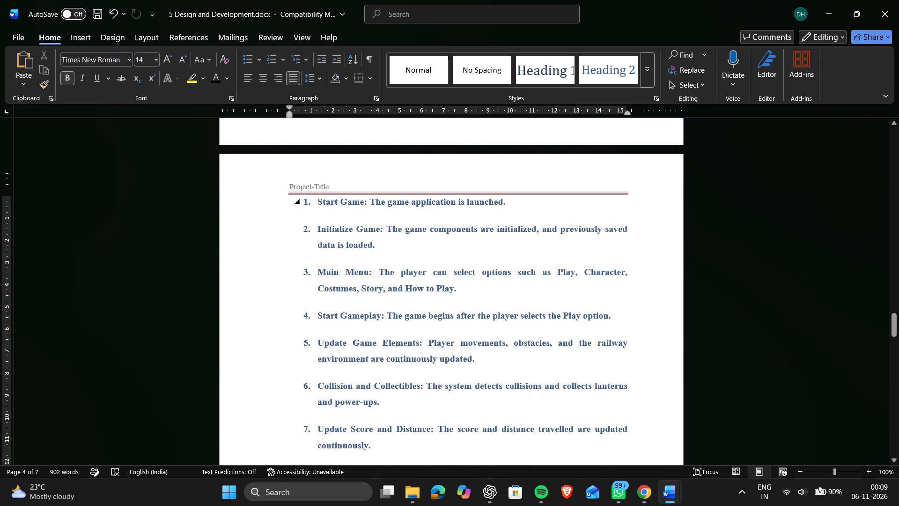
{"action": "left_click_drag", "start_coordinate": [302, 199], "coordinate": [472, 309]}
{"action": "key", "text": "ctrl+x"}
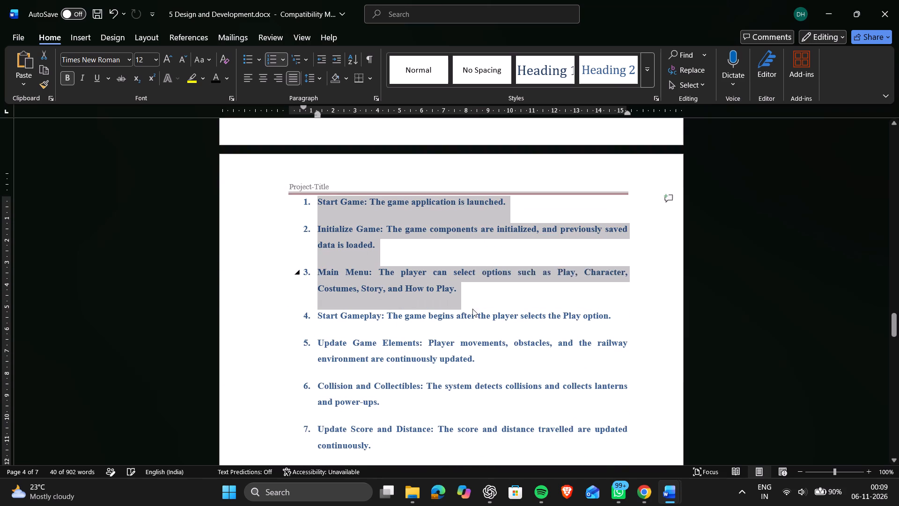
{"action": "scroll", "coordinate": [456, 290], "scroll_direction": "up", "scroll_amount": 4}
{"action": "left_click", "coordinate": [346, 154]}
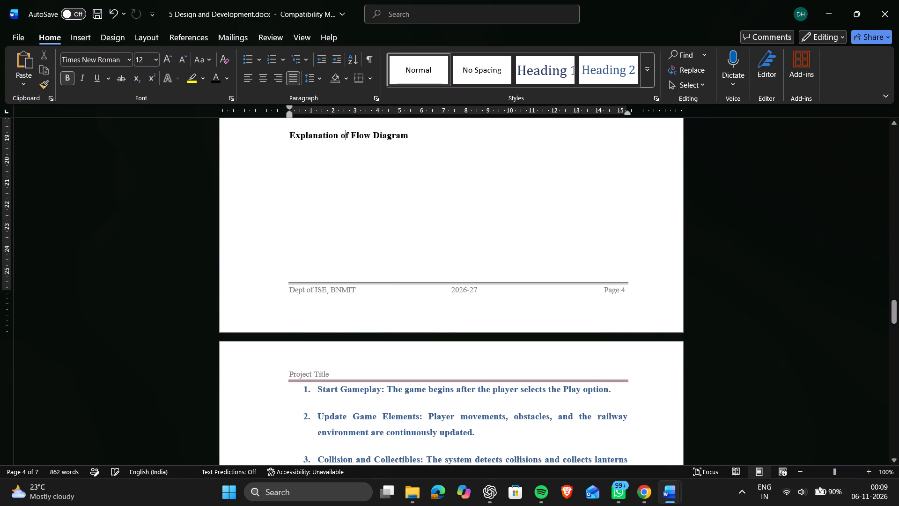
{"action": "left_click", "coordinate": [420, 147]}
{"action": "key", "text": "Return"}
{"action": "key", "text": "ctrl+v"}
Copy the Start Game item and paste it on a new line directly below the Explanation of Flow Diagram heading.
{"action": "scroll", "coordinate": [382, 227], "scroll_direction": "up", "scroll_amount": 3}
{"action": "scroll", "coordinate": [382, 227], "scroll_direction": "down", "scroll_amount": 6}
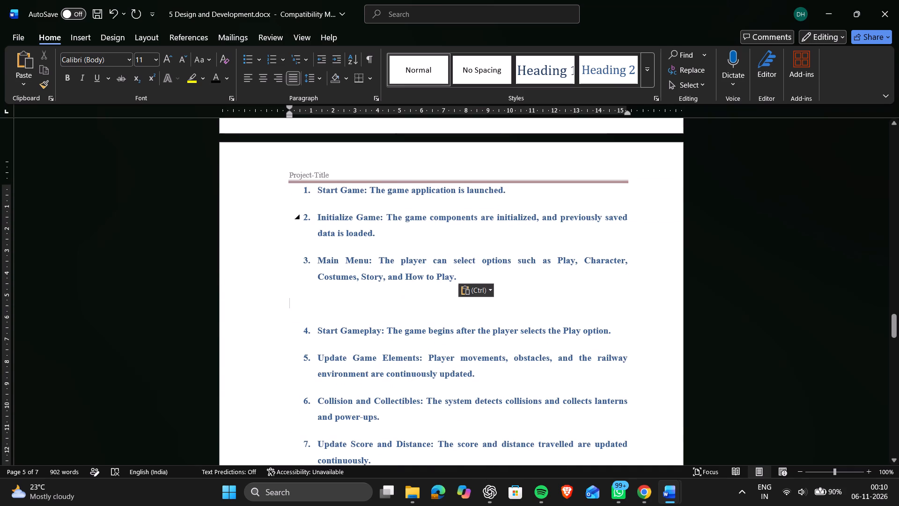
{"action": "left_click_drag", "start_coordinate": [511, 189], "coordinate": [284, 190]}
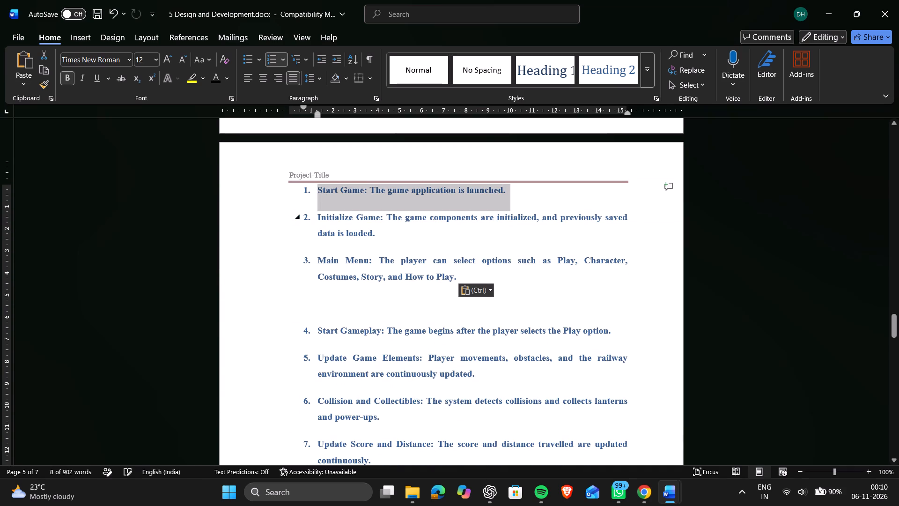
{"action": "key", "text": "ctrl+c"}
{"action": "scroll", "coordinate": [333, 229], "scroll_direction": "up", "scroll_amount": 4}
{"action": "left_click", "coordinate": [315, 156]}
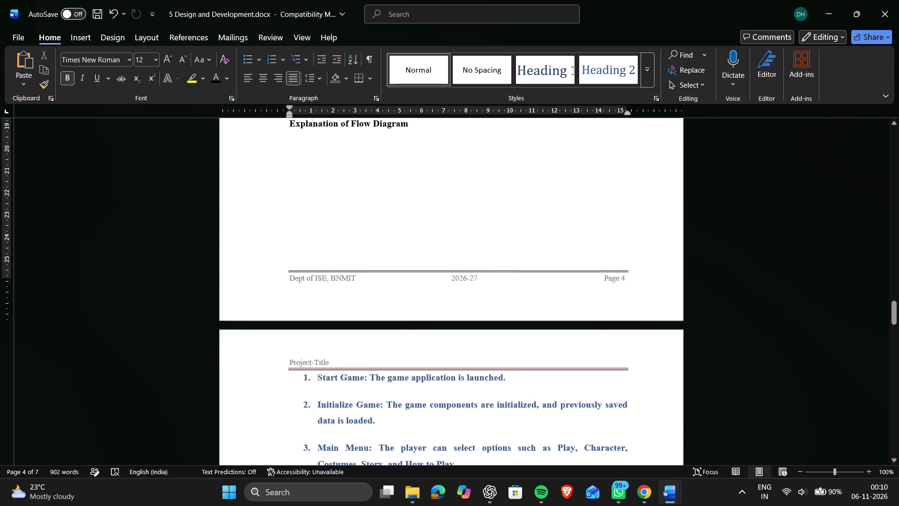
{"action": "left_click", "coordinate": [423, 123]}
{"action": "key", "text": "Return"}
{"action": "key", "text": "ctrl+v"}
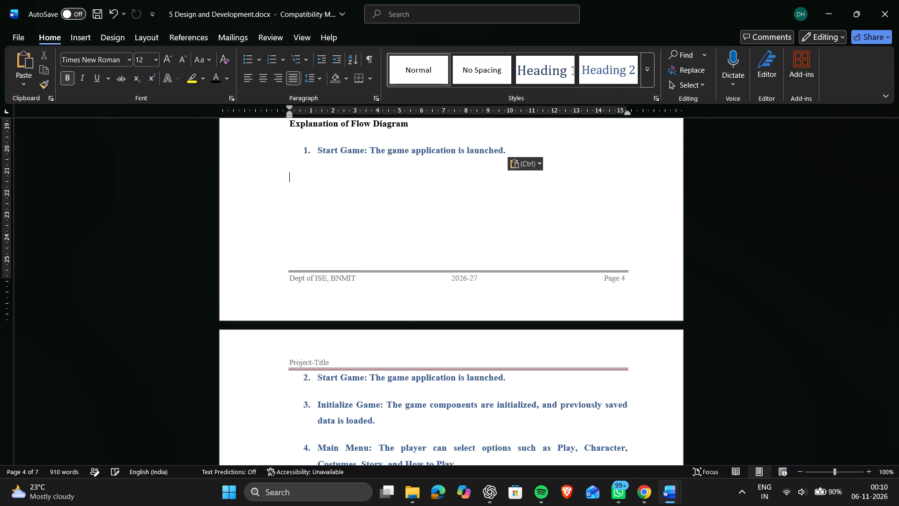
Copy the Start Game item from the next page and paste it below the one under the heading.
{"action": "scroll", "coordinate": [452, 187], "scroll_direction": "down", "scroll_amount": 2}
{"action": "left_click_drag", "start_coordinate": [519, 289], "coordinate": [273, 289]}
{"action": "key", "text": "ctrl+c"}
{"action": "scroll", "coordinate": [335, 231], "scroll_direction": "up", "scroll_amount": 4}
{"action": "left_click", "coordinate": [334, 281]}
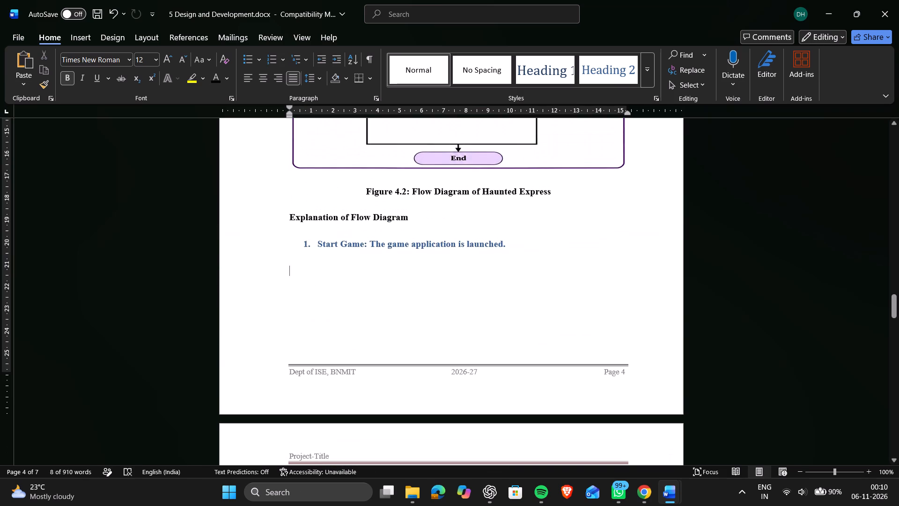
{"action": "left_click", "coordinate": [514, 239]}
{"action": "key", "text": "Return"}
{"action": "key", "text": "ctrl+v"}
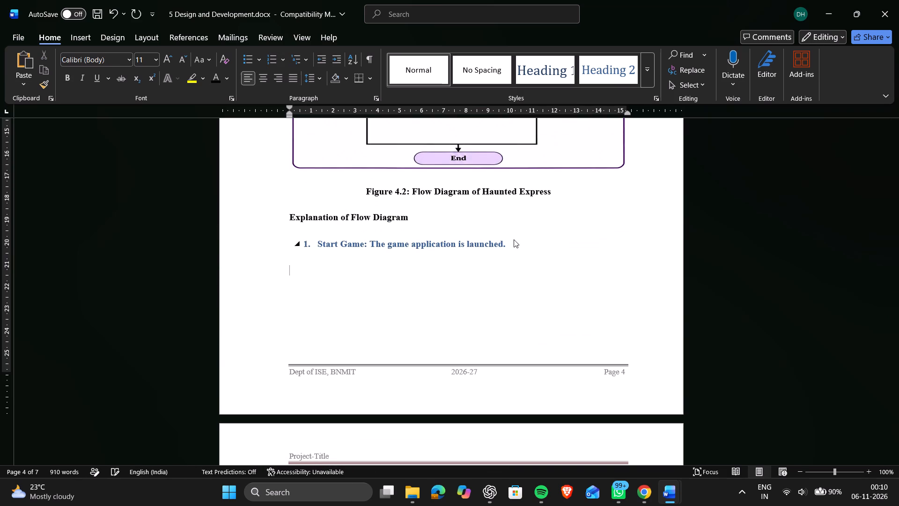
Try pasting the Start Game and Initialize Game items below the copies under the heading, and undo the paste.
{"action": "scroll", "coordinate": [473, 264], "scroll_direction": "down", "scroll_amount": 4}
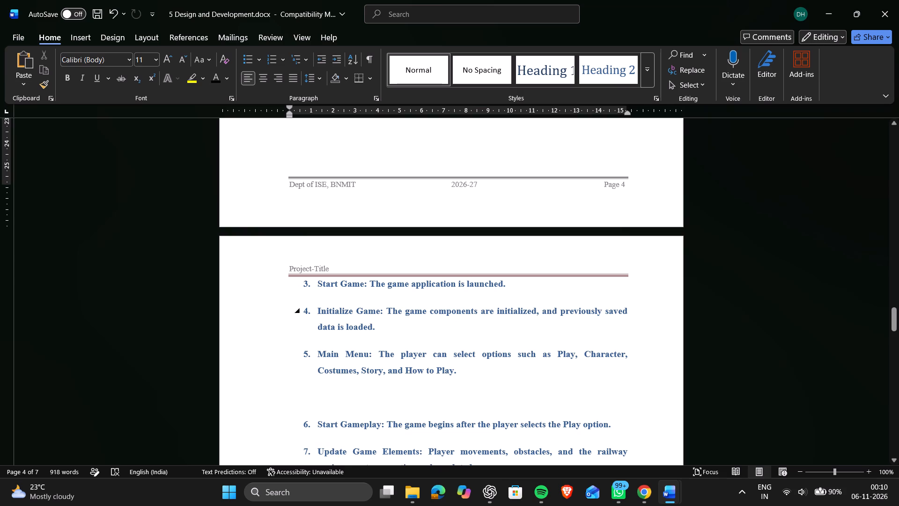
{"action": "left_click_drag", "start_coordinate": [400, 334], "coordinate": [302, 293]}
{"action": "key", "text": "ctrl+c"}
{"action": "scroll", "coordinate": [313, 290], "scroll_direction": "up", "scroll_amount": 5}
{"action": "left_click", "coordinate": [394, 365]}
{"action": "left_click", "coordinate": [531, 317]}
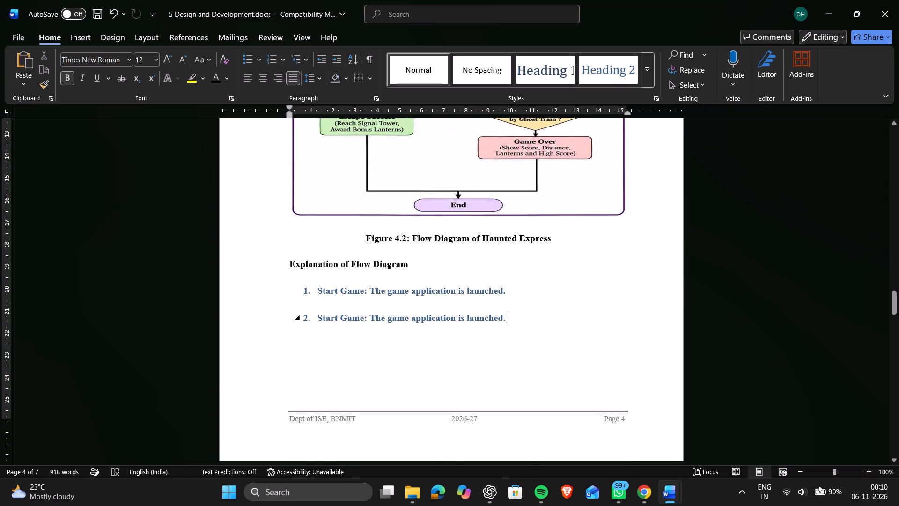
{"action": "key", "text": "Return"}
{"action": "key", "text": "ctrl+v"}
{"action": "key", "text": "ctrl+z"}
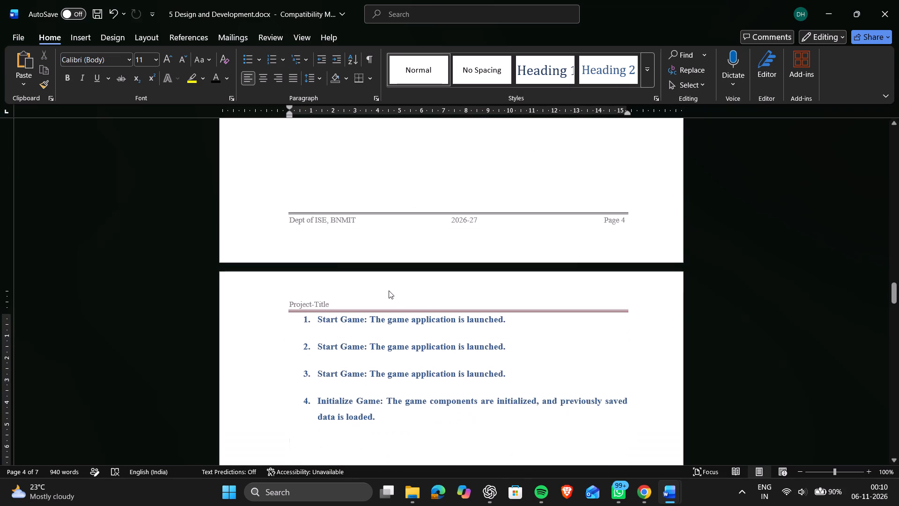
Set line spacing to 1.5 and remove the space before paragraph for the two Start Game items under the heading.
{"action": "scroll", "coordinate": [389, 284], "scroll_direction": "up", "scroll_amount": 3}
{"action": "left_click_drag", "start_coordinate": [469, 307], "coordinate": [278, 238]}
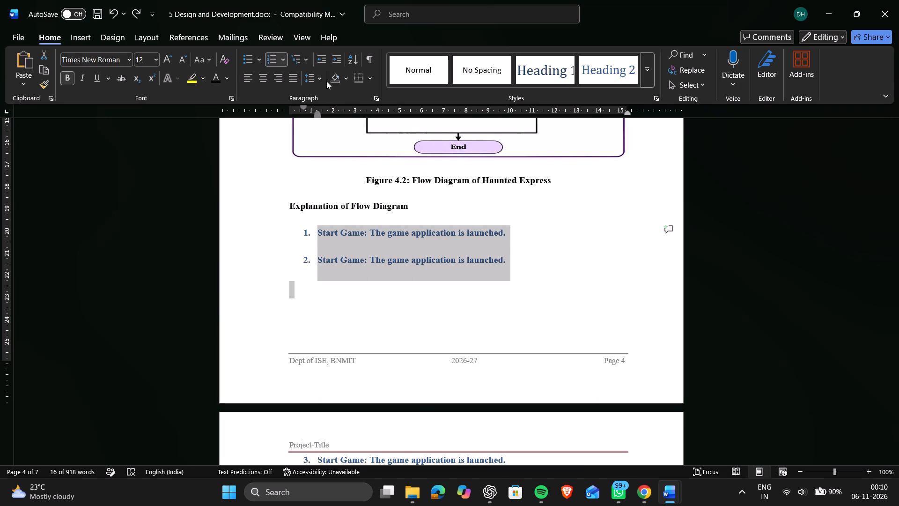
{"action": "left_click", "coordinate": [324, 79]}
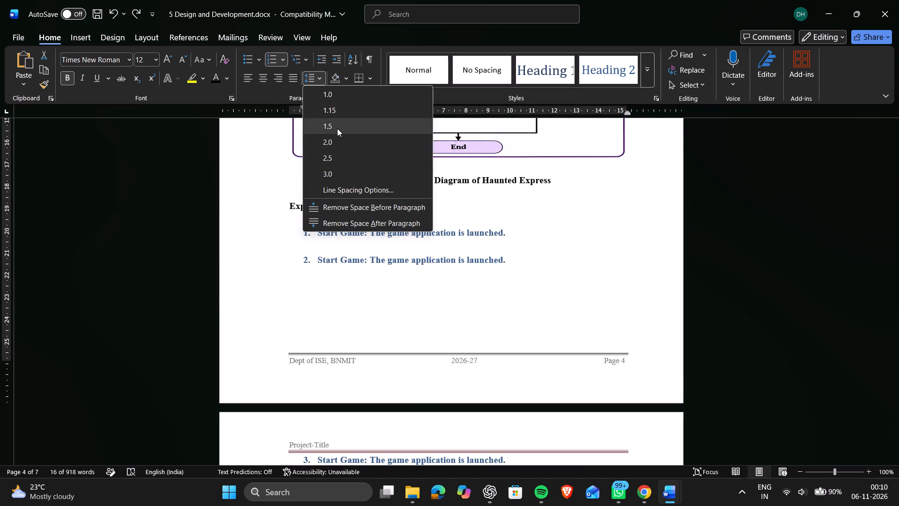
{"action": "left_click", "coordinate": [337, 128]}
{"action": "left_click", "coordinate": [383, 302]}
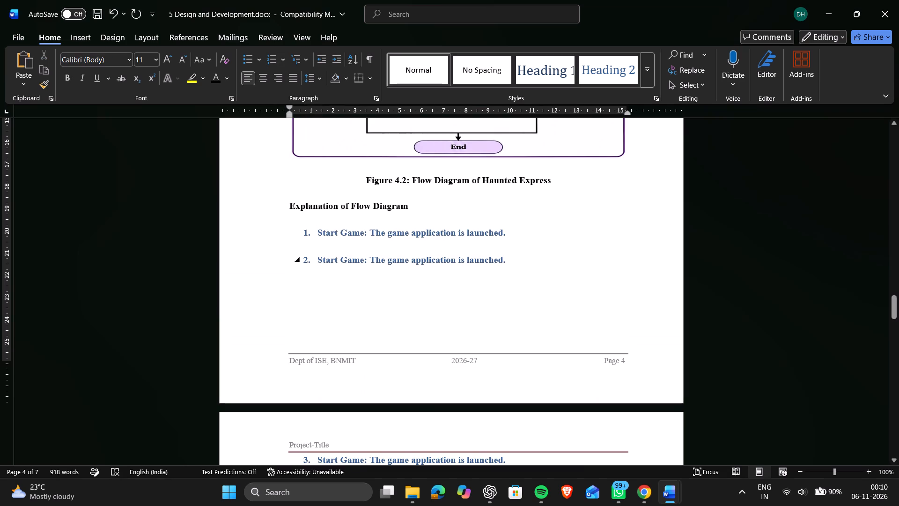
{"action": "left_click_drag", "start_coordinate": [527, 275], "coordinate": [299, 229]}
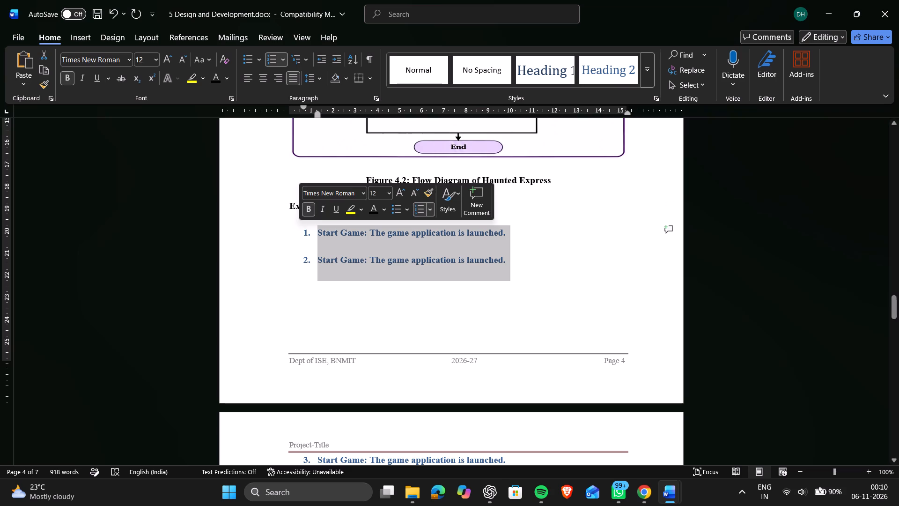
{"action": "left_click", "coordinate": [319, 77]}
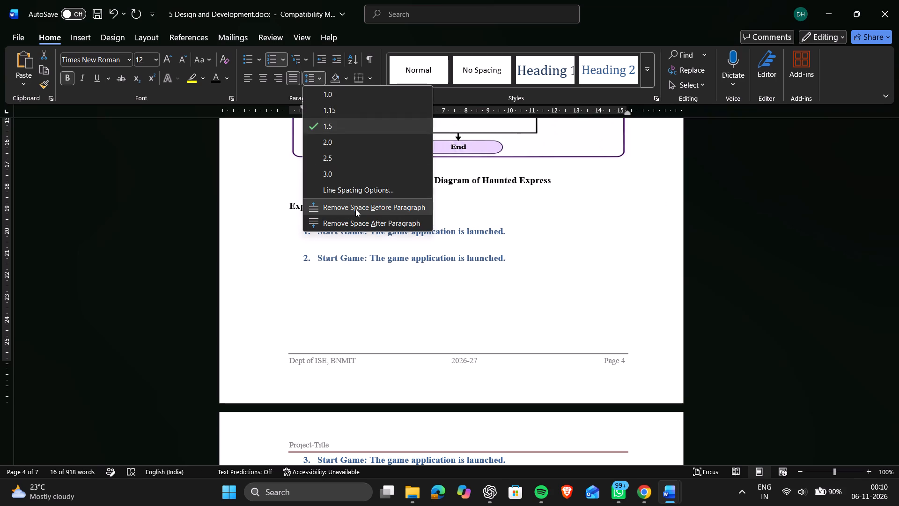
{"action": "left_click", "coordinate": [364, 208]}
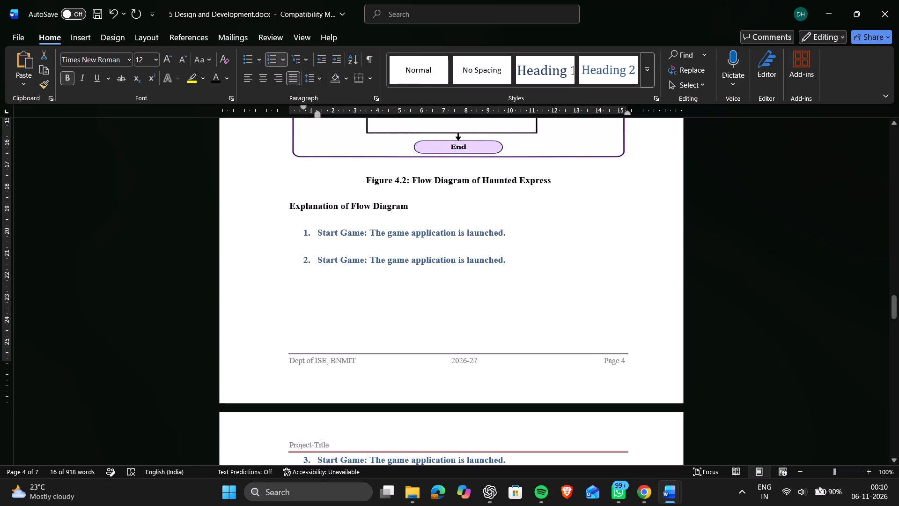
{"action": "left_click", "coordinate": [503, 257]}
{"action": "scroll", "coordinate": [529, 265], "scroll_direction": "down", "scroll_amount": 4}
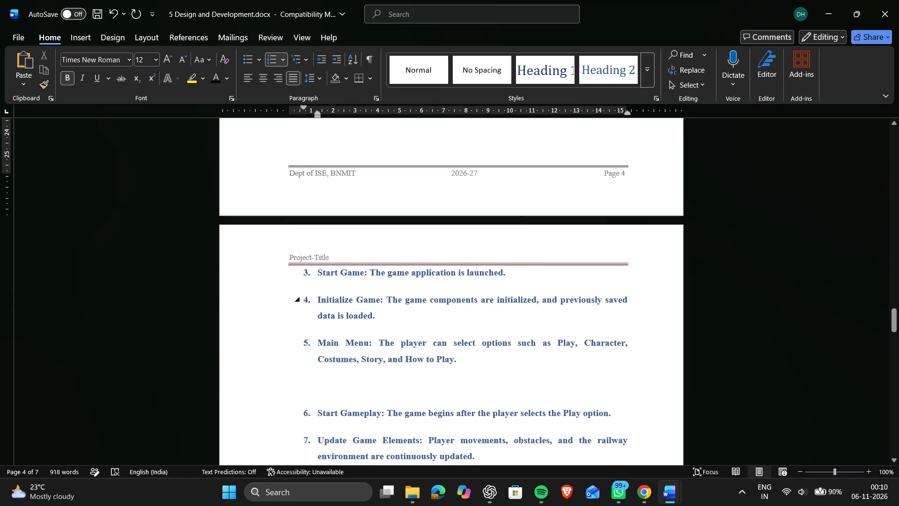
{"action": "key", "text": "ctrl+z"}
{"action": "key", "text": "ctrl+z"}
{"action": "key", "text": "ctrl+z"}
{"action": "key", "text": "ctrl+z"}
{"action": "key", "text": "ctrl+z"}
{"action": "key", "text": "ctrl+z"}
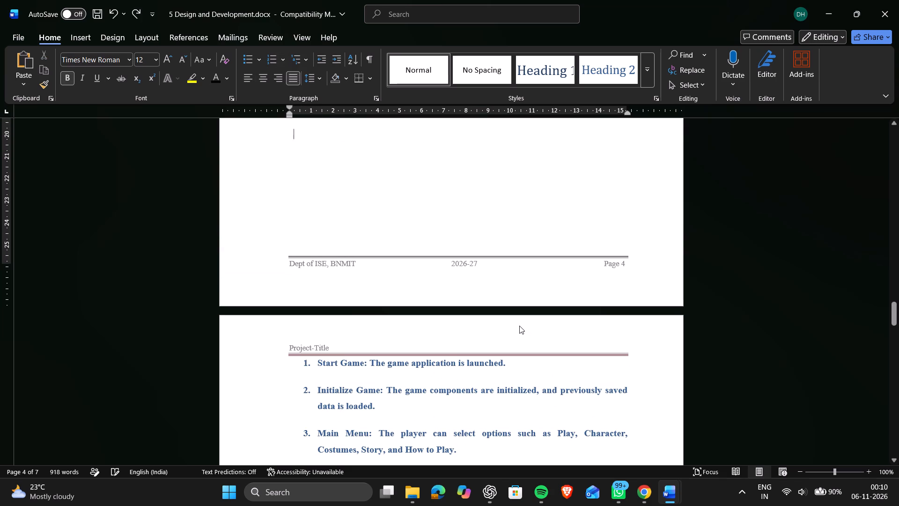
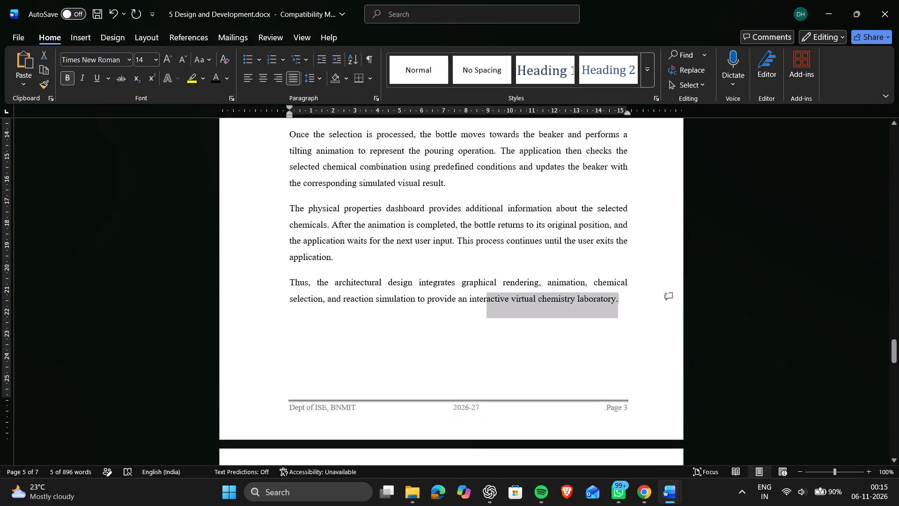
{"action": "left_click_drag", "start_coordinate": [466, 291], "coordinate": [427, 279]}
{"action": "scroll", "coordinate": [428, 280], "scroll_direction": "up", "scroll_amount": 4}
{"action": "left_click_drag", "start_coordinate": [417, 277], "coordinate": [309, 255]}
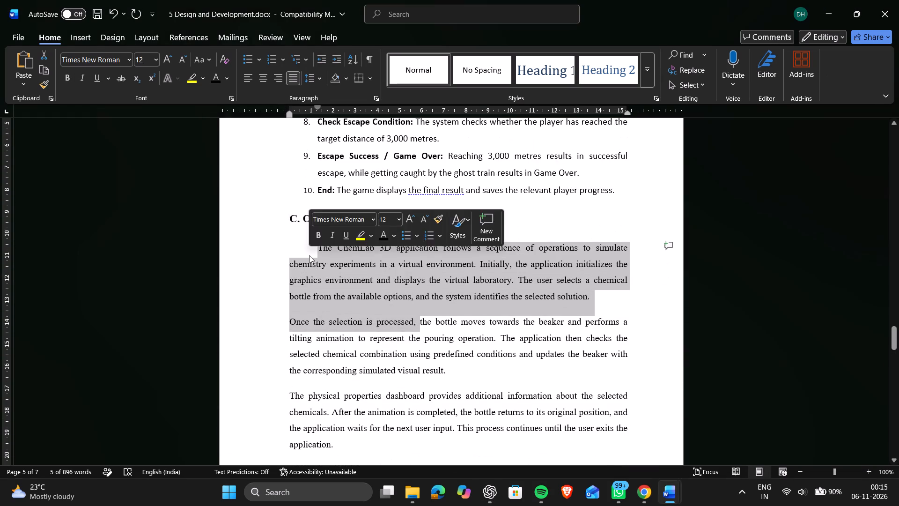
{"action": "left_click", "coordinate": [311, 250]}
{"action": "left_click_drag", "start_coordinate": [313, 249], "coordinate": [554, 350]}
{"action": "scroll", "coordinate": [377, 312], "scroll_direction": "down", "scroll_amount": 3}
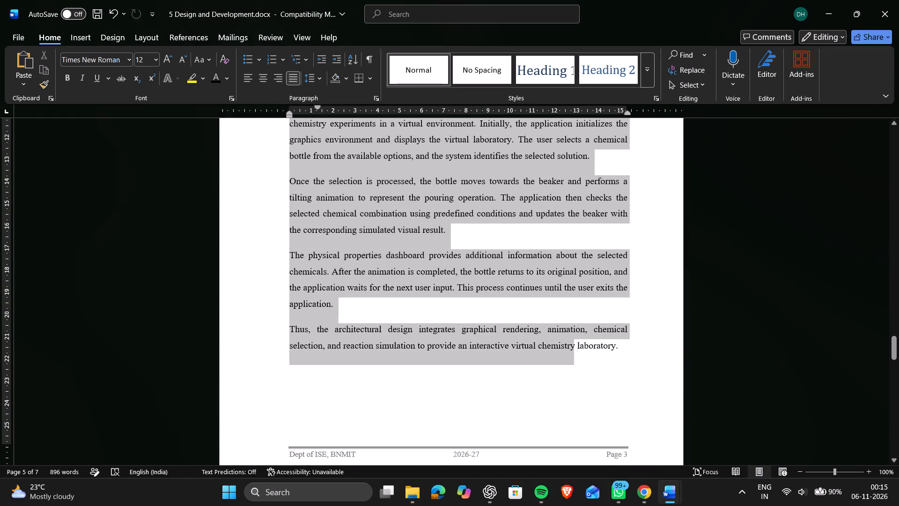
{"action": "left_click_drag", "start_coordinate": [554, 350], "coordinate": [630, 351]}
{"action": "key", "text": "ctrl+v"}
{"action": "scroll", "coordinate": [545, 336], "scroll_direction": "up", "scroll_amount": 3}
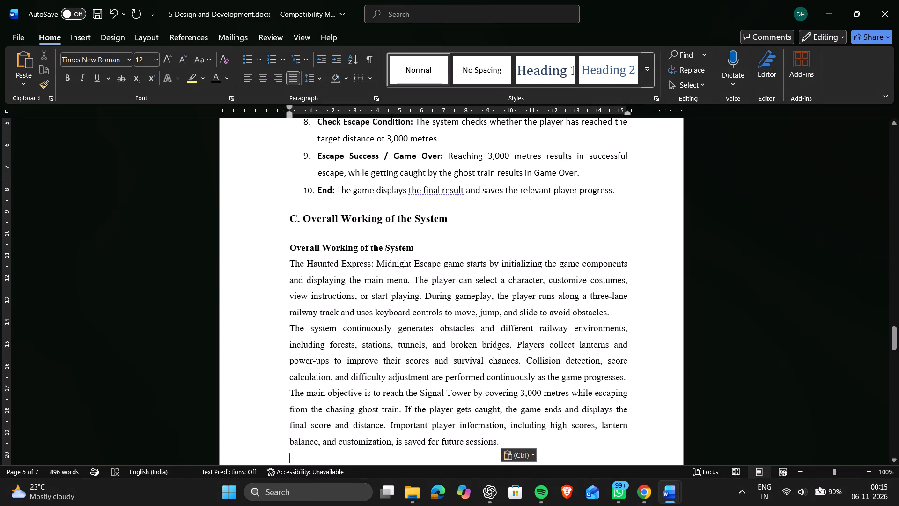
Add a first-line indent to the paragraphs starting "The system continuously generates" and "The main objective is".
{"action": "left_click", "coordinate": [288, 332]}
{"action": "key", "text": "Tab"}
{"action": "scroll", "coordinate": [287, 379], "scroll_direction": "down", "scroll_amount": 1}
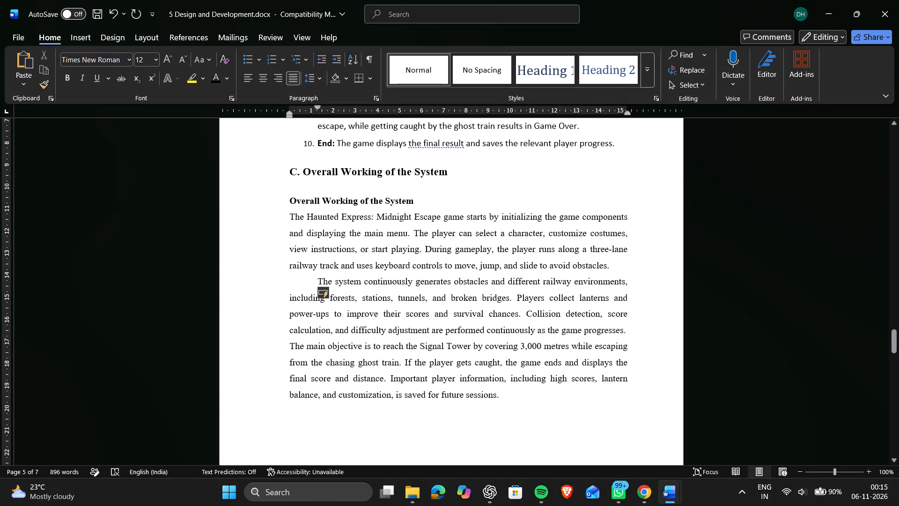
{"action": "left_click", "coordinate": [293, 343]}
{"action": "left_click", "coordinate": [289, 344]}
{"action": "key", "text": "Tab"}
{"action": "scroll", "coordinate": [370, 368], "scroll_direction": "down", "scroll_amount": 1}
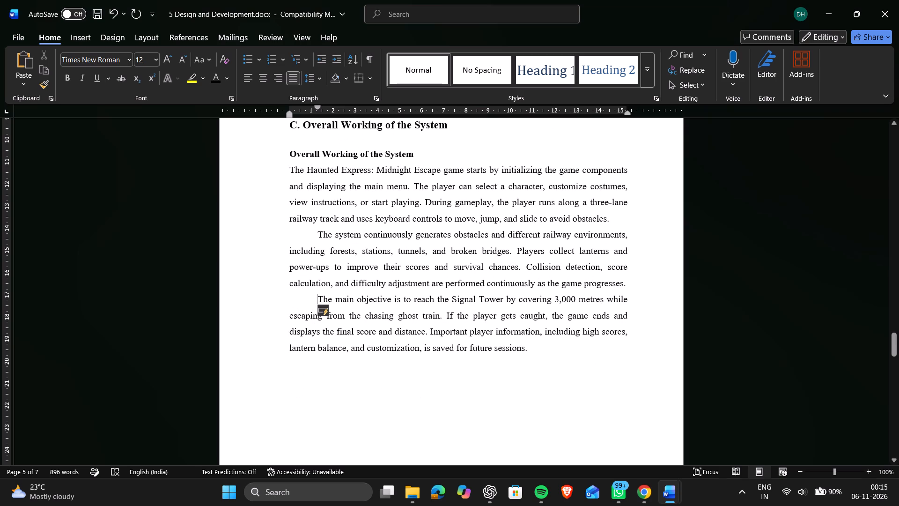
Set the line spacing of the three Overall Working of the System body paragraphs to 1.5.
{"action": "left_click", "coordinate": [467, 362]}
{"action": "left_click_drag", "start_coordinate": [531, 351], "coordinate": [254, 173]}
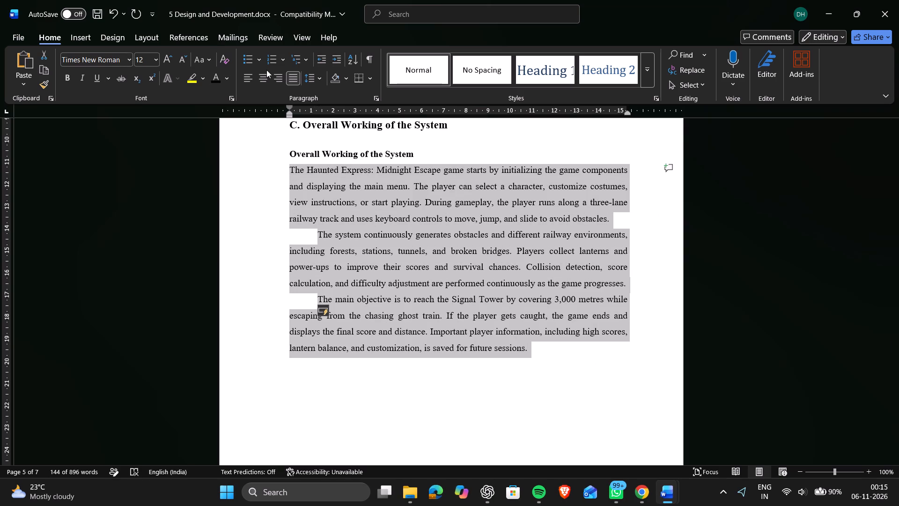
{"action": "left_click", "coordinate": [323, 78]}
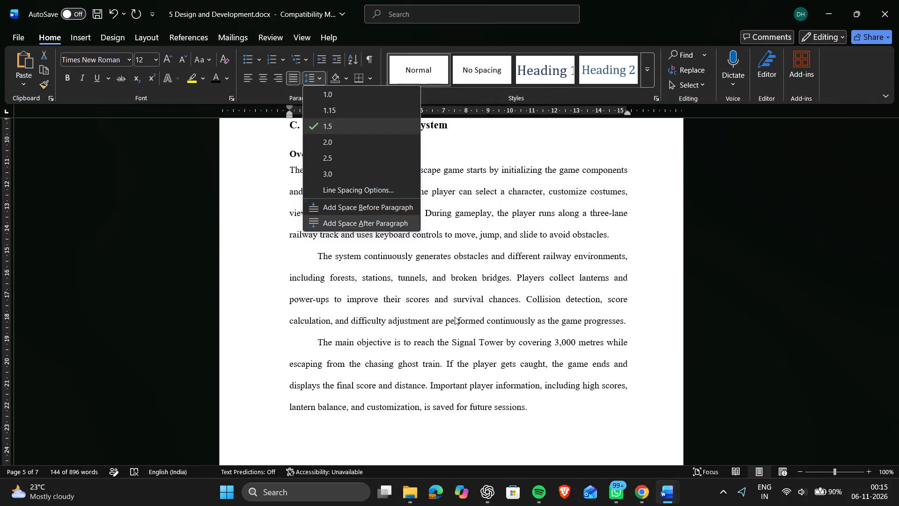
{"action": "left_click", "coordinate": [347, 129]}
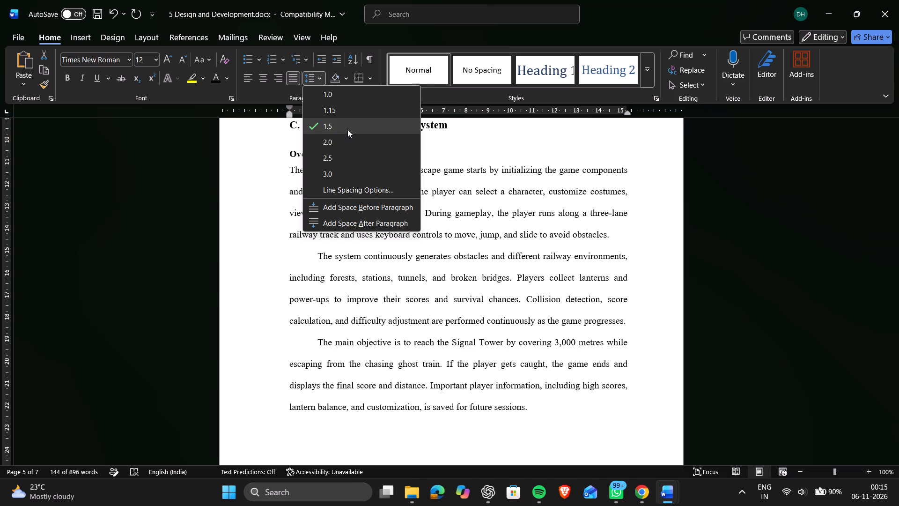
Delete the blank lines on the empty last page at the end of the document.
{"action": "left_click", "coordinate": [490, 416]}
{"action": "scroll", "coordinate": [498, 394], "scroll_direction": "down", "scroll_amount": 4}
{"action": "scroll", "coordinate": [474, 363], "scroll_direction": "down", "scroll_amount": 3}
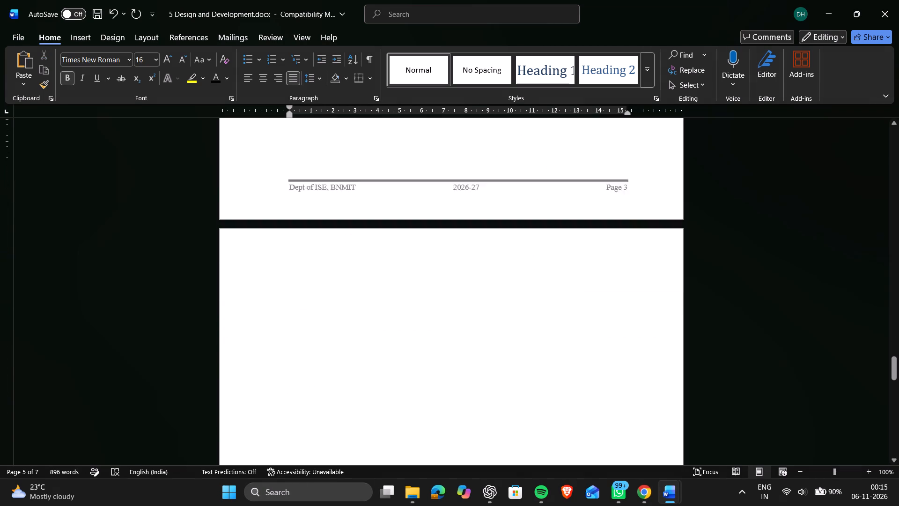
{"action": "scroll", "coordinate": [474, 363], "scroll_direction": "down", "scroll_amount": 10}
{"action": "scroll", "coordinate": [474, 363], "scroll_direction": "down", "scroll_amount": 16}
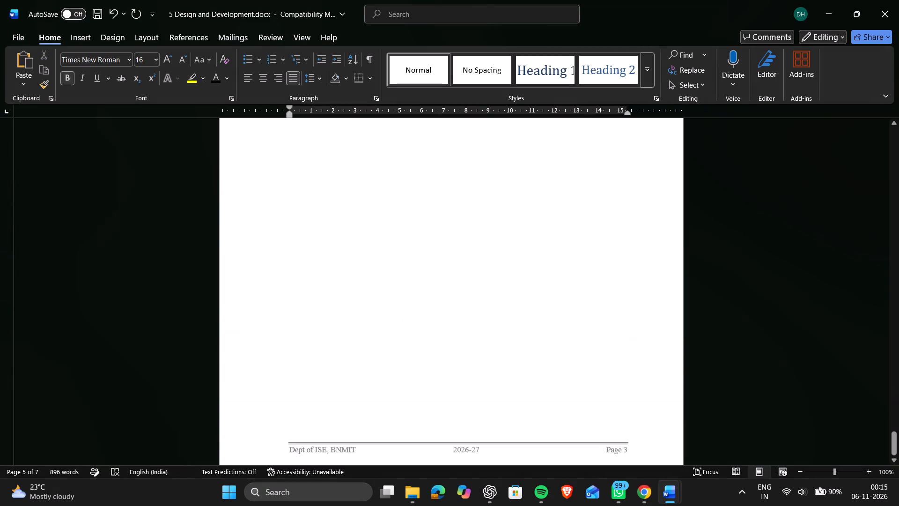
{"action": "scroll", "coordinate": [474, 363], "scroll_direction": "down", "scroll_amount": 4}
{"action": "left_click", "coordinate": [478, 342]}
{"action": "scroll", "coordinate": [478, 342], "scroll_direction": "down", "scroll_amount": 2}
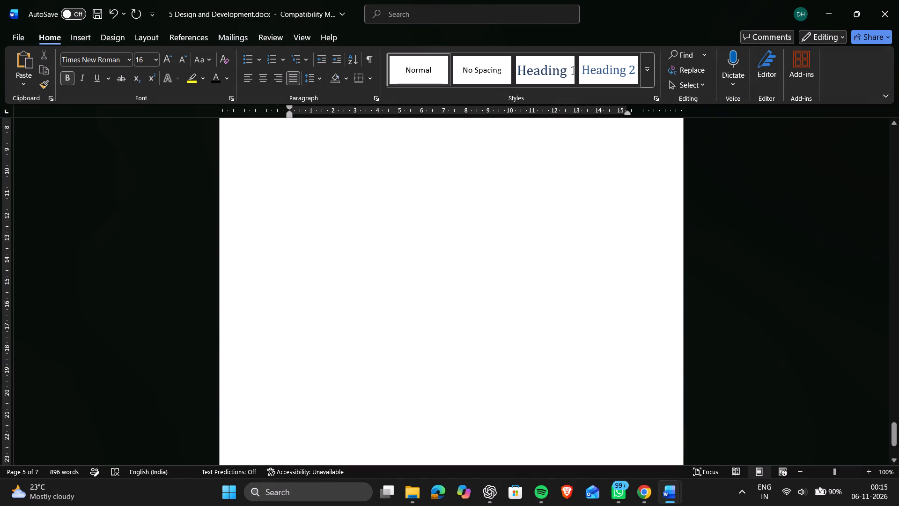
{"action": "scroll", "coordinate": [478, 342], "scroll_direction": "down", "scroll_amount": 4}
{"action": "left_click", "coordinate": [390, 382]}
{"action": "left_click", "coordinate": [360, 397]}
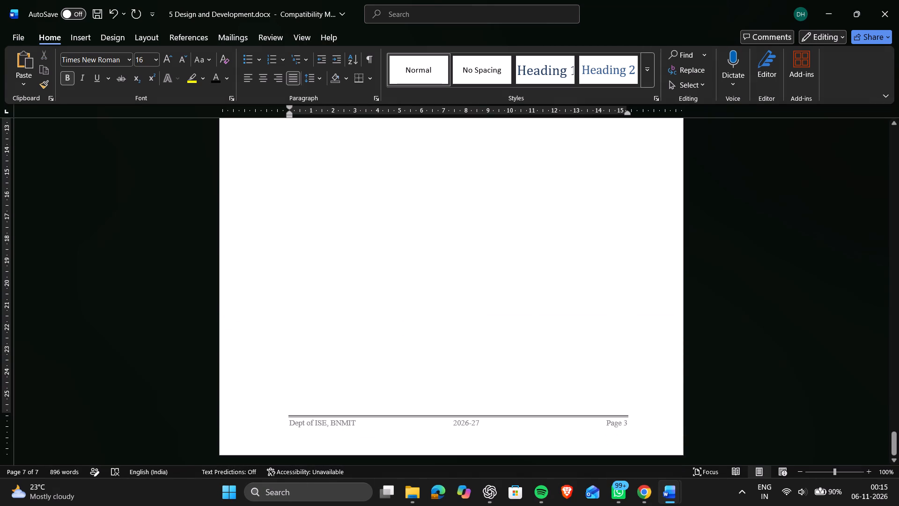
{"action": "left_click", "coordinate": [360, 397]}
{"action": "left_click", "coordinate": [360, 397]}
{"action": "scroll", "coordinate": [360, 397], "scroll_direction": "up", "scroll_amount": 6}
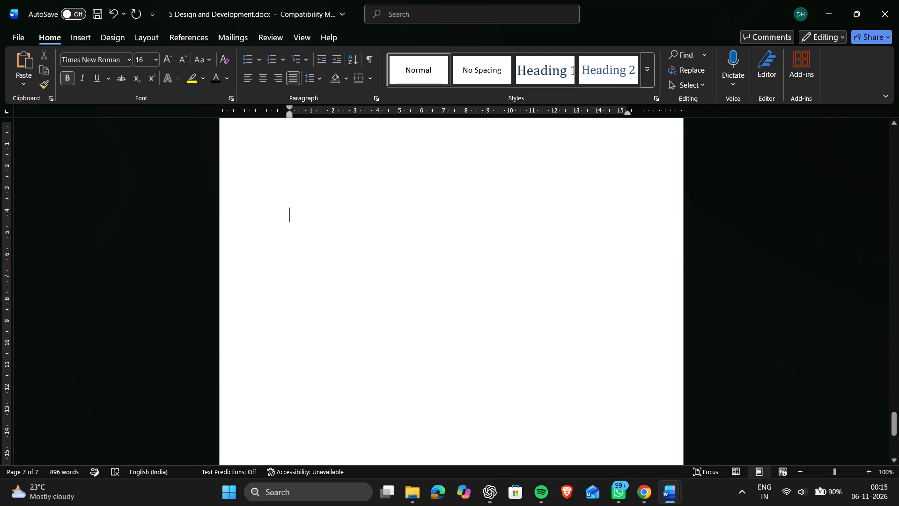
{"action": "key", "text": "Delete"}
{"action": "key", "text": "Delete"}
{"action": "key", "text": "Delete"}
{"action": "key", "text": "Delete"}
{"action": "key", "text": "Delete"}
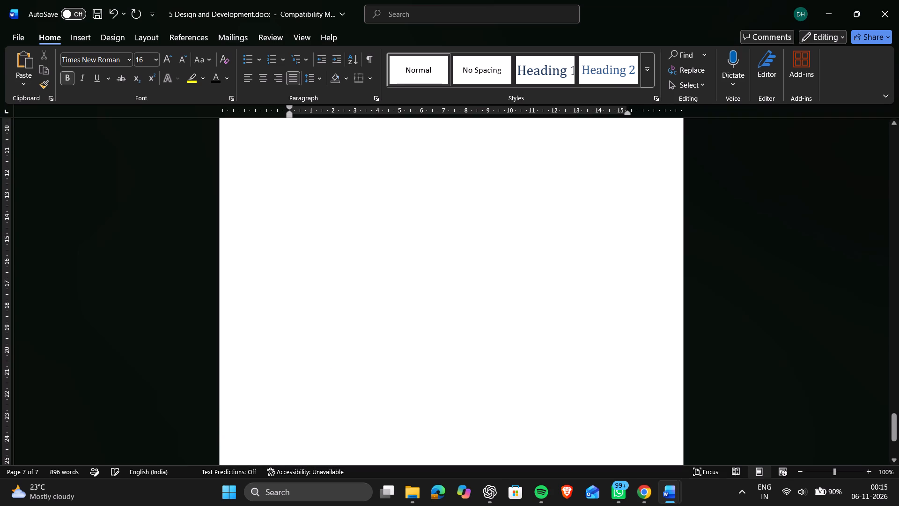
{"action": "key", "text": "Delete"}
{"action": "key", "text": "Delete"}
{"action": "key", "text": "Delete"}
{"action": "key", "text": "Delete"}
{"action": "key", "text": "Delete"}
{"action": "key", "text": "Delete"}
{"action": "key", "text": "Delete"}
{"action": "key", "text": "Delete"}
{"action": "scroll", "coordinate": [368, 396], "scroll_direction": "up", "scroll_amount": 1}
{"action": "key", "text": "Delete"}
{"action": "key", "text": "Delete"}
{"action": "key", "text": "Delete"}
{"action": "key", "text": "Delete"}
{"action": "key", "text": "Delete"}
{"action": "key", "text": "Delete"}
{"action": "key", "text": "Delete"}
{"action": "key", "text": "Delete"}
{"action": "scroll", "coordinate": [368, 396], "scroll_direction": "up", "scroll_amount": 2}
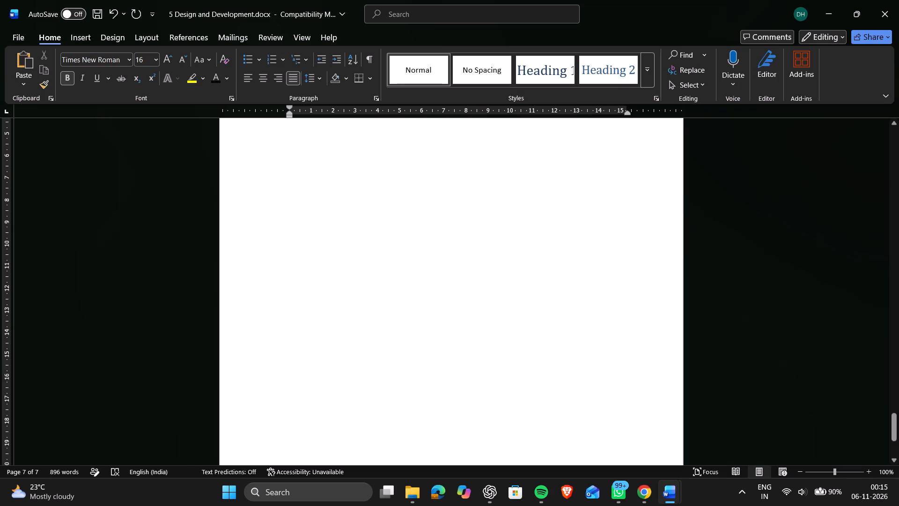
{"action": "key", "text": "Delete"}
{"action": "key", "text": "Delete"}
{"action": "key", "text": "Delete"}
{"action": "key", "text": "Delete"}
{"action": "key", "text": "Delete"}
{"action": "key", "text": "Delete"}
{"action": "scroll", "coordinate": [368, 396], "scroll_direction": "up", "scroll_amount": 2}
{"action": "key", "text": "Delete"}
{"action": "key", "text": "Delete"}
{"action": "key", "text": "Delete"}
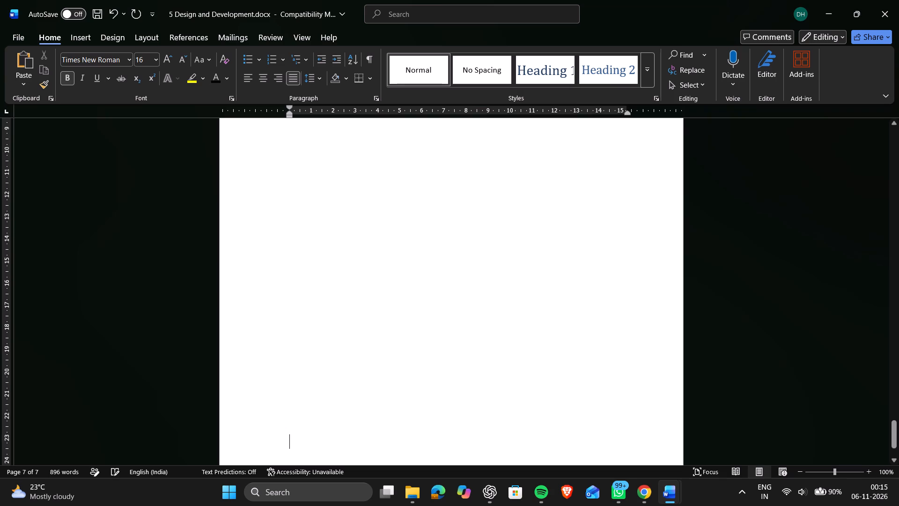
{"action": "key", "text": "Delete"}
{"action": "key", "text": "Delete"}
{"action": "key", "text": "Delete"}
{"action": "key", "text": "Delete"}
{"action": "key", "text": "Delete"}
{"action": "key", "text": "Delete"}
{"action": "key", "text": "Delete"}
{"action": "key", "text": "Delete"}
{"action": "key", "text": "Delete"}
{"action": "key", "text": "Delete"}
{"action": "key", "text": "Delete"}
{"action": "key", "text": "Delete"}
{"action": "key", "text": "Delete"}
{"action": "key", "text": "Delete"}
{"action": "key", "text": "Delete"}
{"action": "key", "text": "Delete"}
{"action": "key", "text": "Delete"}
{"action": "key", "text": "Delete"}
{"action": "key", "text": "Delete"}
{"action": "key", "text": "Delete"}
{"action": "key", "text": "Delete"}
{"action": "key", "text": "Delete"}
{"action": "key", "text": "Delete"}
{"action": "key", "text": "Delete"}
{"action": "key", "text": "Delete"}
{"action": "key", "text": "Delete"}
{"action": "key", "text": "Delete"}
{"action": "key", "text": "Delete"}
{"action": "key", "text": "Delete"}
{"action": "scroll", "coordinate": [368, 396], "scroll_direction": "up", "scroll_amount": 5}
{"action": "key", "text": "Delete"}
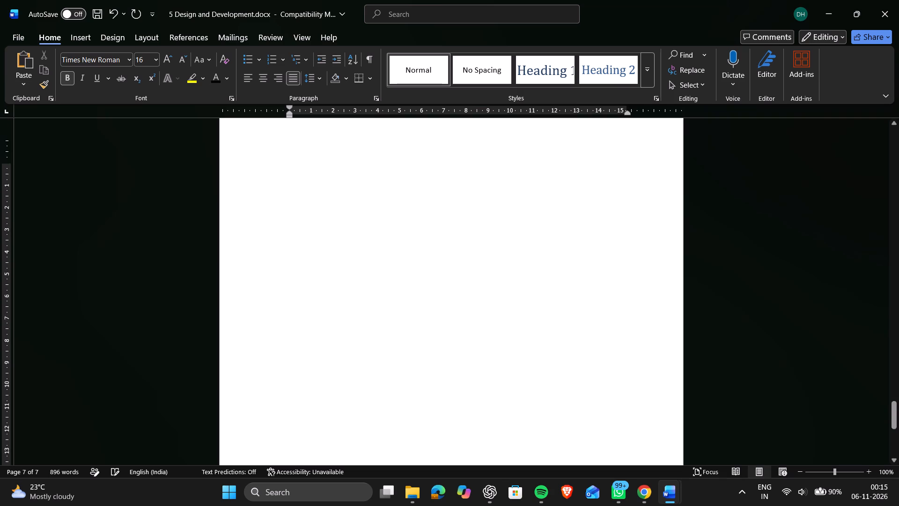
{"action": "scroll", "coordinate": [363, 398], "scroll_direction": "up", "scroll_amount": 15}
{"action": "scroll", "coordinate": [363, 398], "scroll_direction": "down", "scroll_amount": 3}
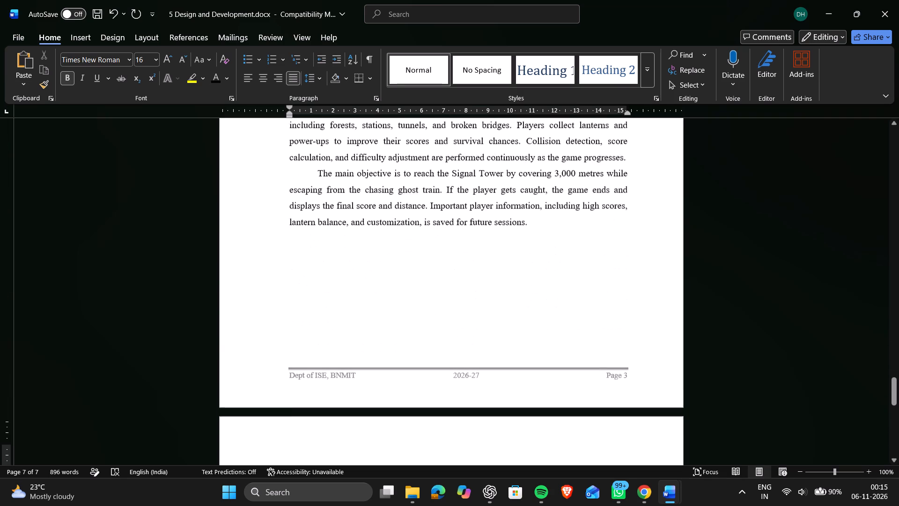
{"action": "scroll", "coordinate": [362, 398], "scroll_direction": "down", "scroll_amount": 3}
{"action": "key", "text": "Delete"}
{"action": "scroll", "coordinate": [362, 398], "scroll_direction": "up", "scroll_amount": 1}
Delete the blank lines on the empty page that follows the Overall Working of the System text, working back towards the preceding page.
{"action": "left_click", "coordinate": [362, 398]}
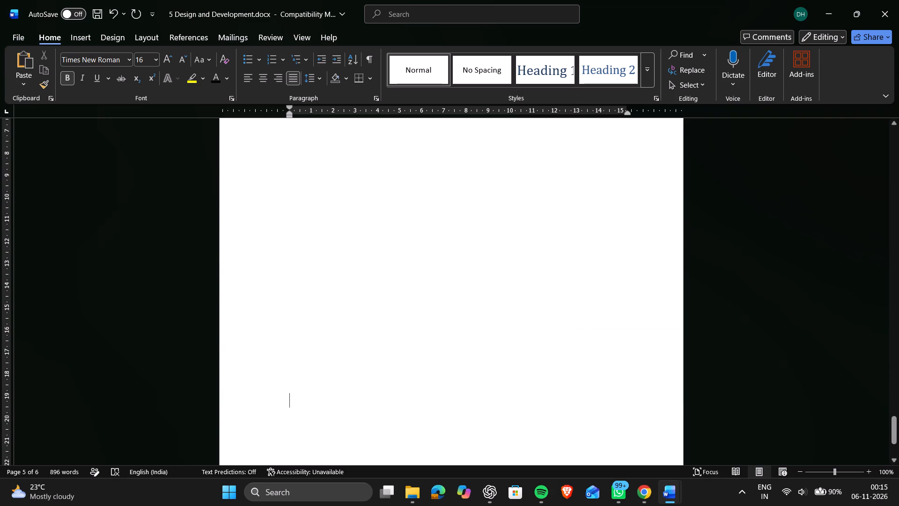
{"action": "key", "text": "Delete"}
{"action": "key", "text": "BackSpace"}
{"action": "key", "text": "BackSpace"}
{"action": "key", "text": "BackSpace"}
{"action": "key", "text": "BackSpace"}
{"action": "key", "text": "BackSpace"}
{"action": "key", "text": "BackSpace"}
{"action": "key", "text": "BackSpace"}
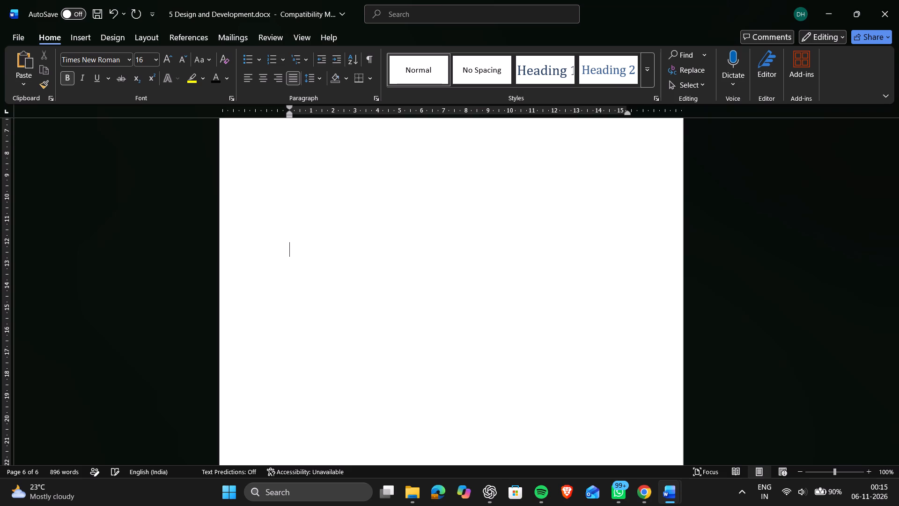
{"action": "key", "text": "BackSpace"}
{"action": "key", "text": "BackSpace"}
{"action": "key", "text": "BackSpace"}
{"action": "key", "text": "BackSpace"}
{"action": "key", "text": "BackSpace"}
{"action": "key", "text": "BackSpace"}
{"action": "key", "text": "BackSpace"}
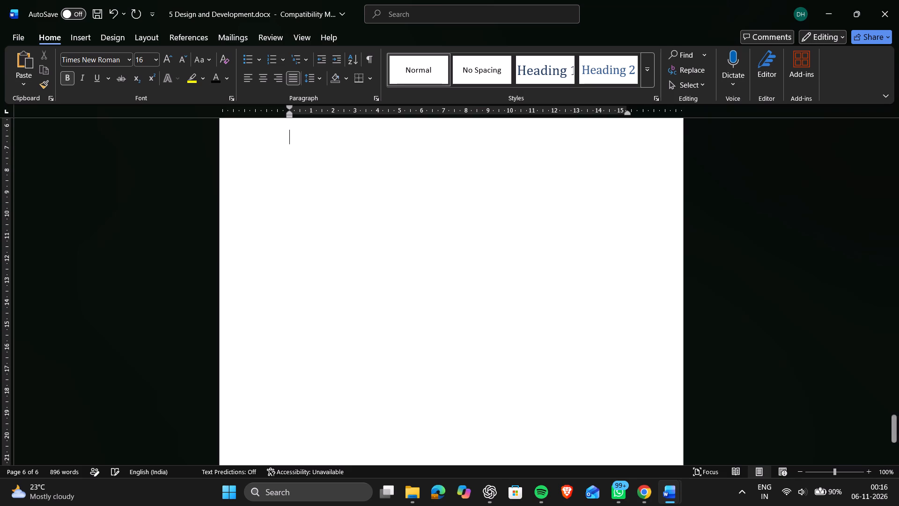
{"action": "key", "text": "BackSpace"}
{"action": "scroll", "coordinate": [346, 324], "scroll_direction": "up", "scroll_amount": 4}
{"action": "key", "text": "BackSpace"}
{"action": "key", "text": "BackSpace"}
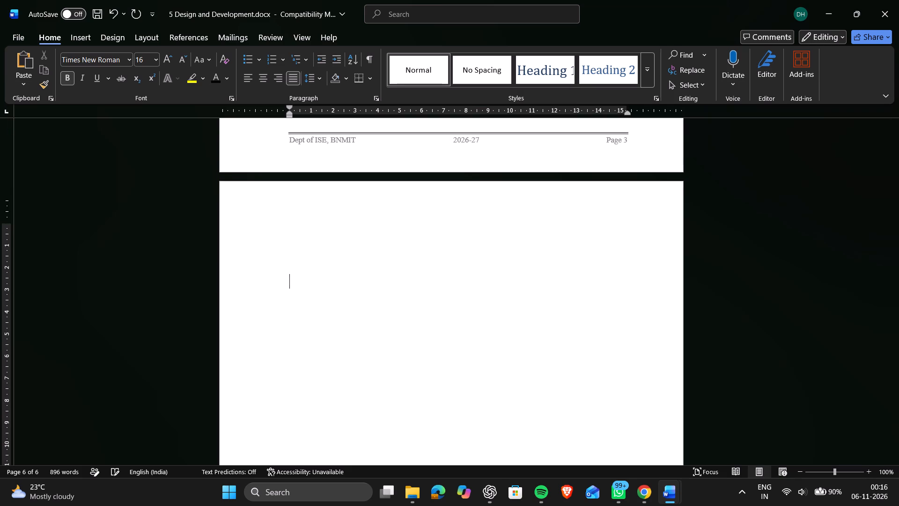
{"action": "key", "text": "BackSpace"}
{"action": "key", "text": "BackSpace"}
{"action": "key", "text": "BackSpace"}
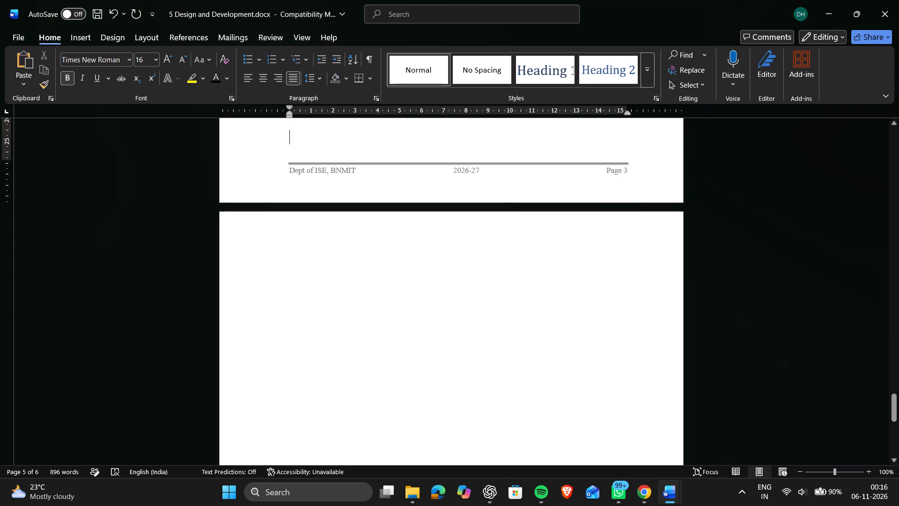
Delete the remaining blank lines at the top of the empty last page.
{"action": "left_click", "coordinate": [302, 343]}
{"action": "key", "text": "Delete"}
{"action": "key", "text": "Delete"}
{"action": "key", "text": "Delete"}
{"action": "key", "text": "Delete"}
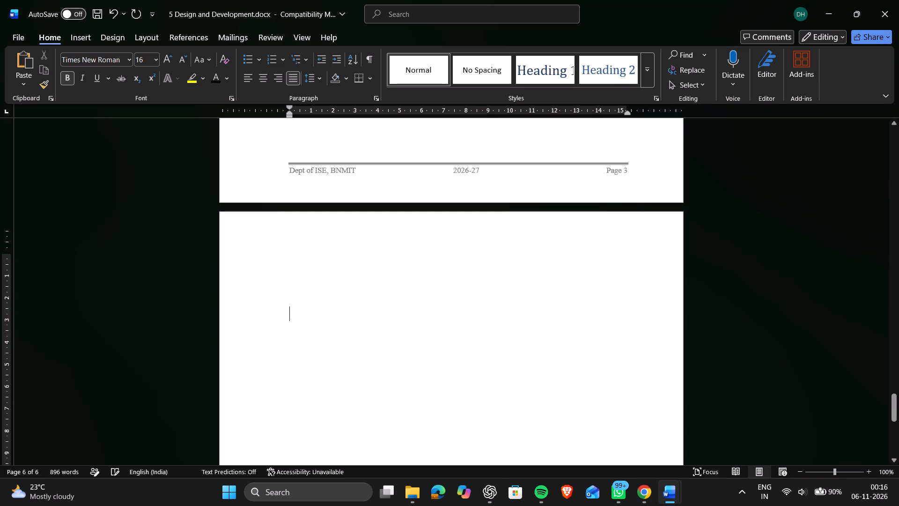
{"action": "key", "text": "Delete"}
{"action": "key", "text": "Delete"}
{"action": "key", "text": "Delete"}
{"action": "key", "text": "Delete"}
{"action": "key", "text": "BackSpace"}
{"action": "key", "text": "BackSpace"}
{"action": "key", "text": "BackSpace"}
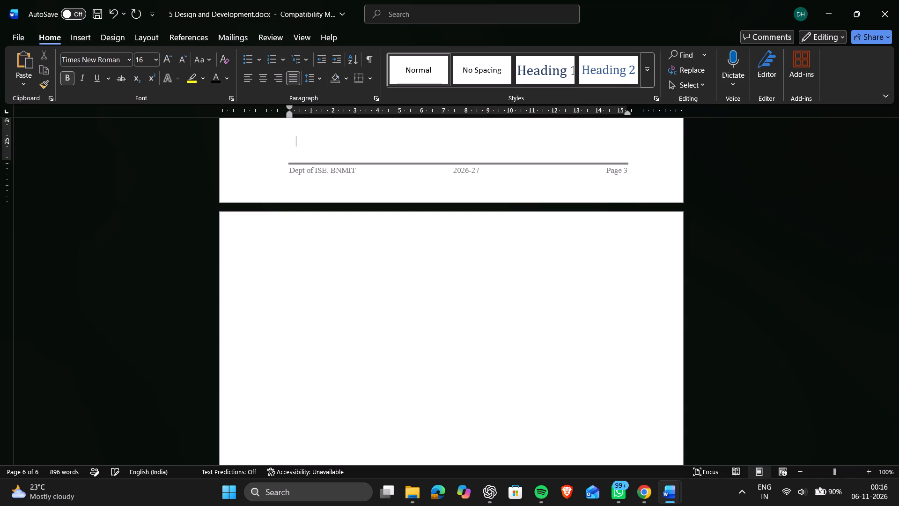
Review the System Design and Development chapter from its title to the last page, checking layout, footers and blank pages.
{"action": "scroll", "coordinate": [302, 343], "scroll_direction": "down", "scroll_amount": 11}
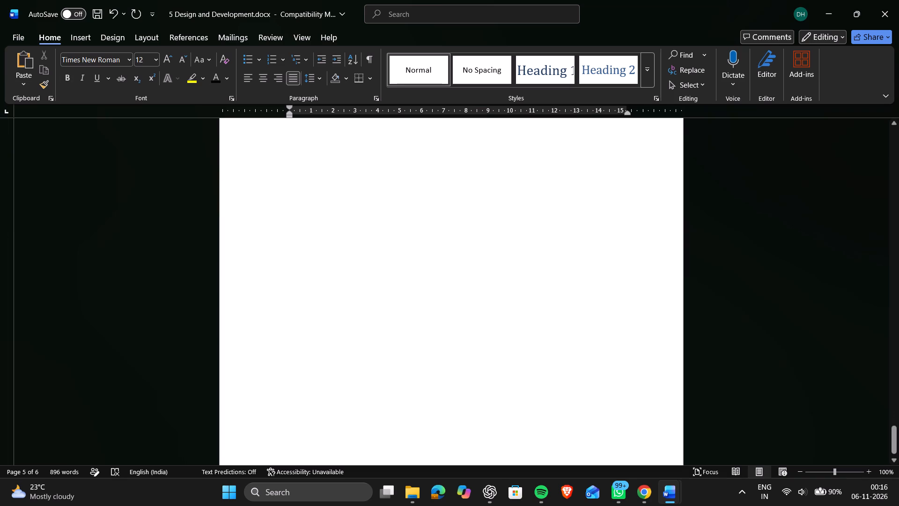
{"action": "scroll", "coordinate": [302, 343], "scroll_direction": "down", "scroll_amount": 7}
{"action": "scroll", "coordinate": [302, 343], "scroll_direction": "up", "scroll_amount": 13}
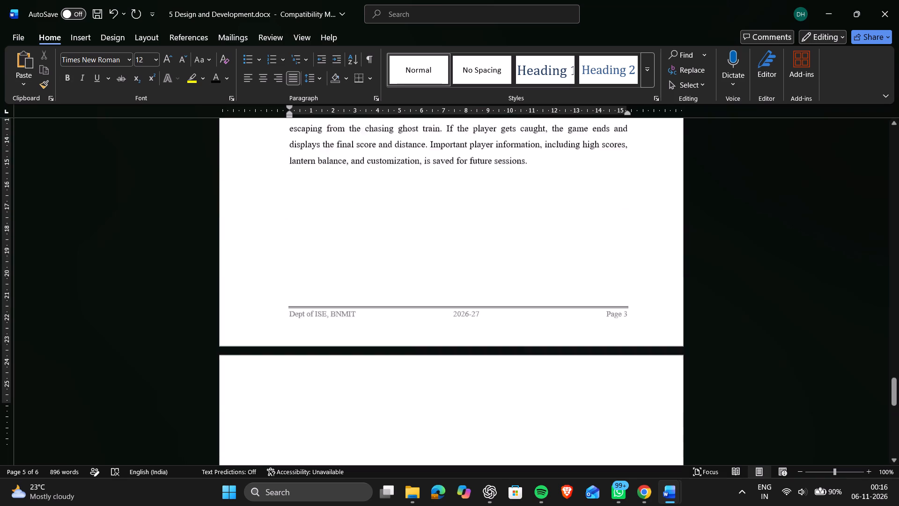
{"action": "scroll", "coordinate": [302, 343], "scroll_direction": "up", "scroll_amount": 20}
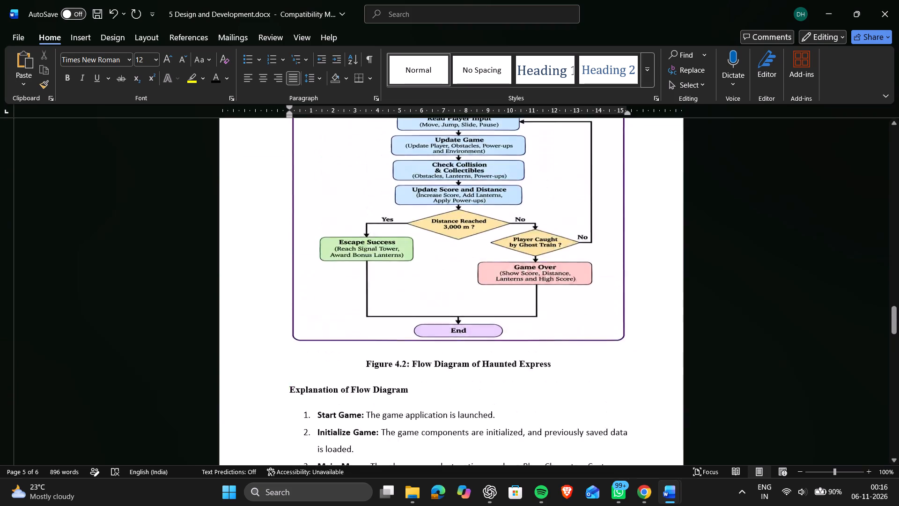
{"action": "scroll", "coordinate": [302, 343], "scroll_direction": "up", "scroll_amount": 20}
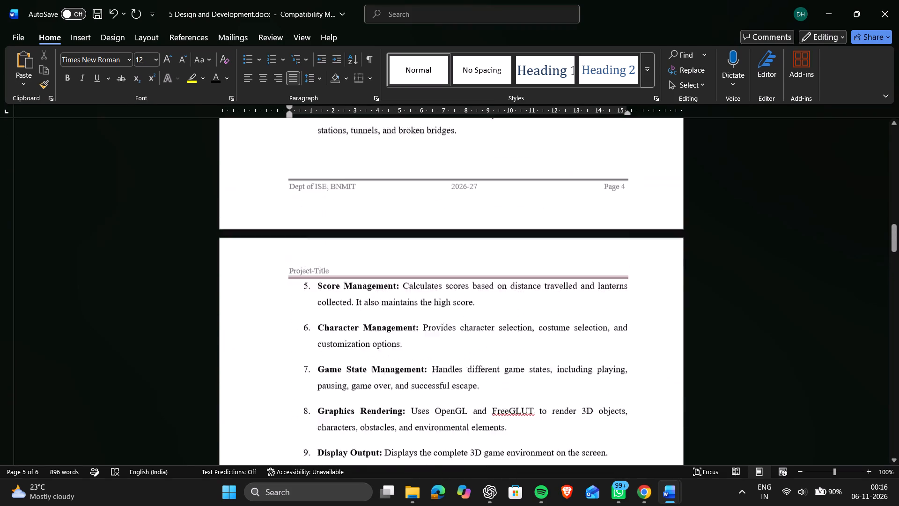
{"action": "scroll", "coordinate": [302, 343], "scroll_direction": "up", "scroll_amount": 13}
{"action": "scroll", "coordinate": [301, 343], "scroll_direction": "up", "scroll_amount": 10}
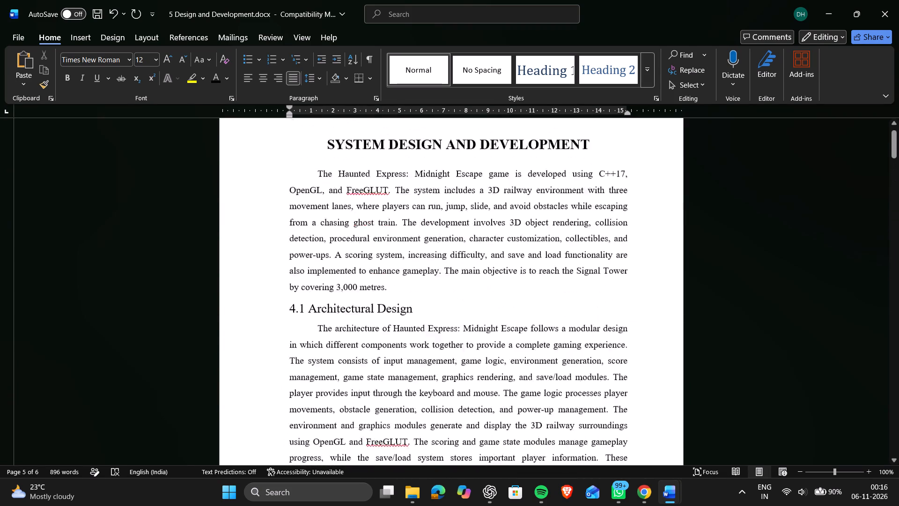
{"action": "scroll", "coordinate": [301, 343], "scroll_direction": "up", "scroll_amount": 7}
{"action": "scroll", "coordinate": [301, 343], "scroll_direction": "down", "scroll_amount": 20}
{"action": "scroll", "coordinate": [301, 343], "scroll_direction": "down", "scroll_amount": 13}
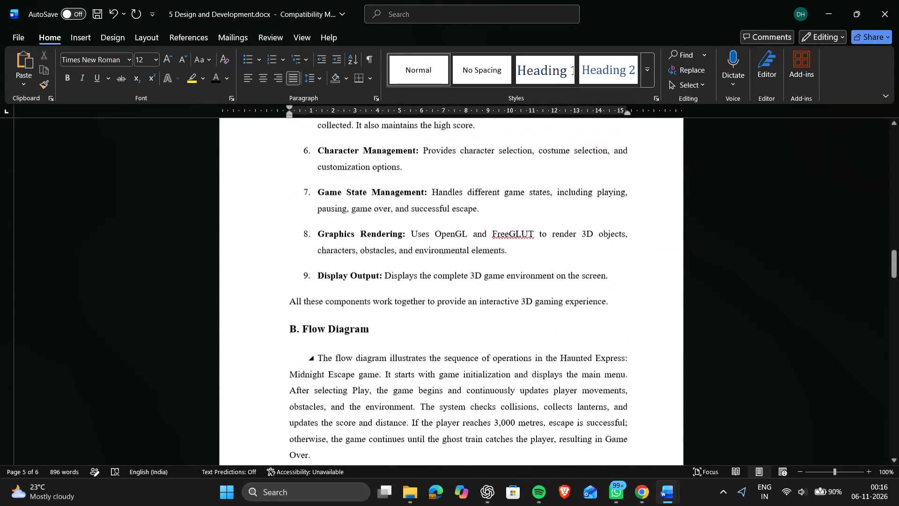
{"action": "scroll", "coordinate": [299, 345], "scroll_direction": "down", "scroll_amount": 20}
{"action": "scroll", "coordinate": [299, 345], "scroll_direction": "down", "scroll_amount": 20}
{"action": "scroll", "coordinate": [299, 345], "scroll_direction": "down", "scroll_amount": 5}
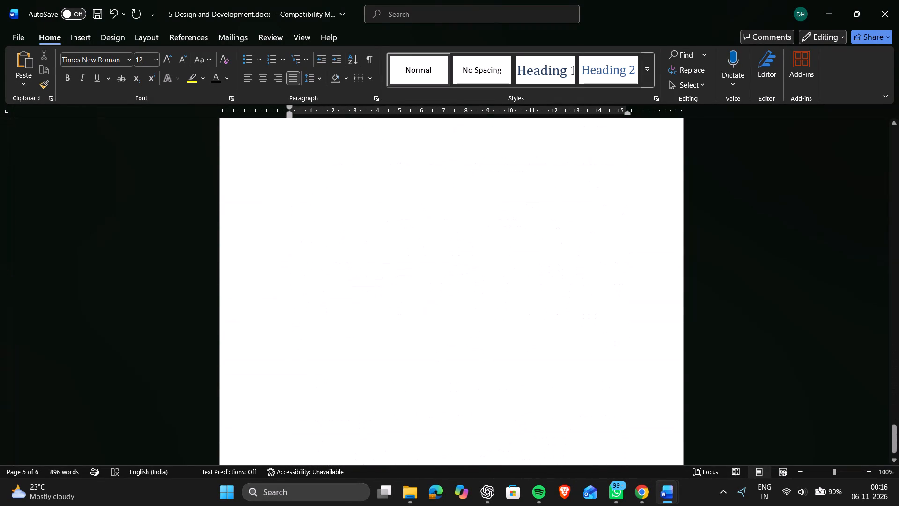
{"action": "scroll", "coordinate": [299, 341], "scroll_direction": "down", "scroll_amount": 6}
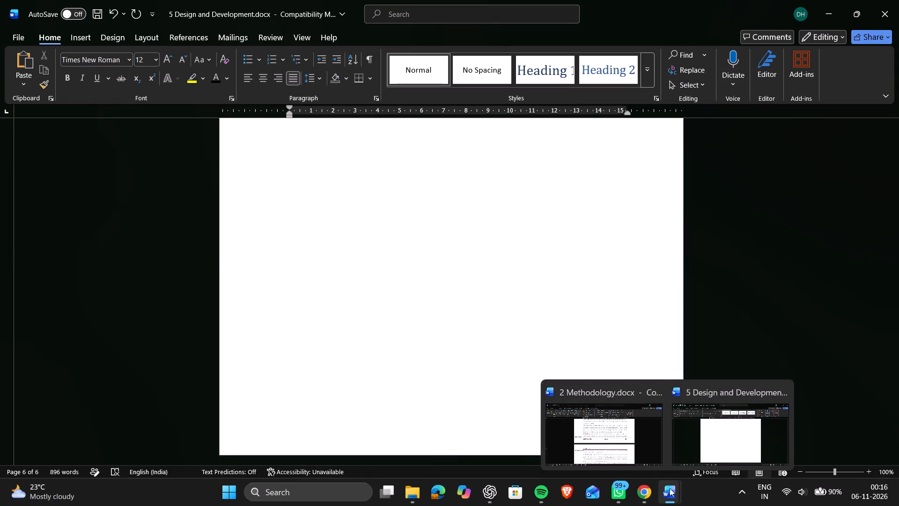
Close the 2 Methodology.docx document.
{"action": "left_click", "coordinate": [658, 394]}
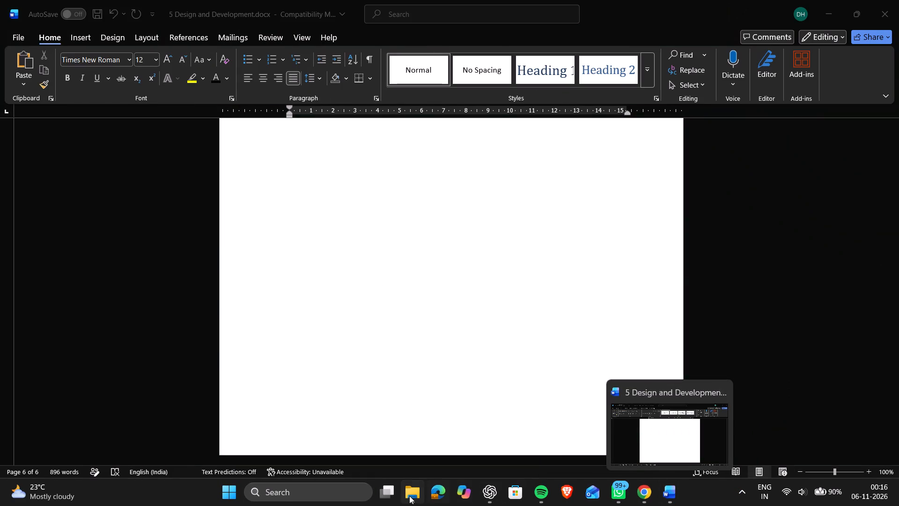
Open 4 hardware_software reqs.docx from the Downloads folder.
{"action": "left_click", "coordinate": [409, 496]}
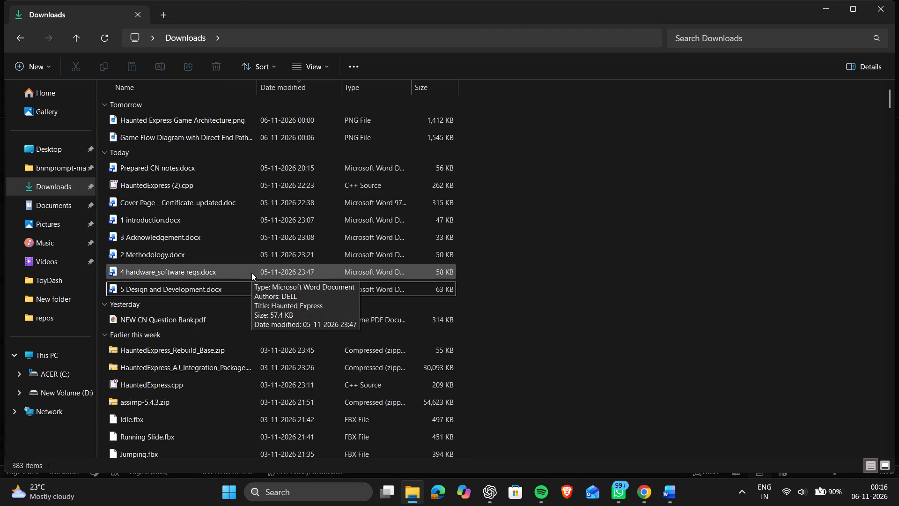
{"action": "double_click", "coordinate": [192, 271]}
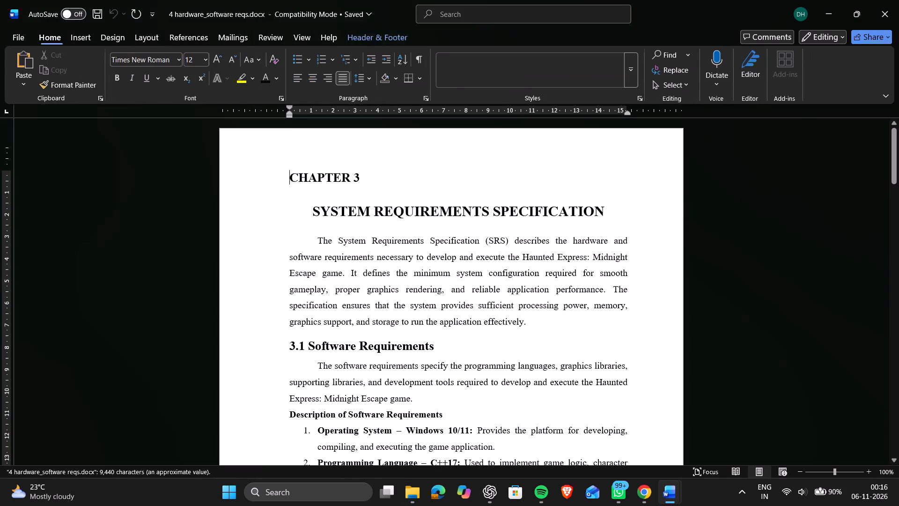
Examine the page numbers and years in the footers throughout the System Requirements Specification chapter.
{"action": "scroll", "coordinate": [397, 306], "scroll_direction": "down", "scroll_amount": 13}
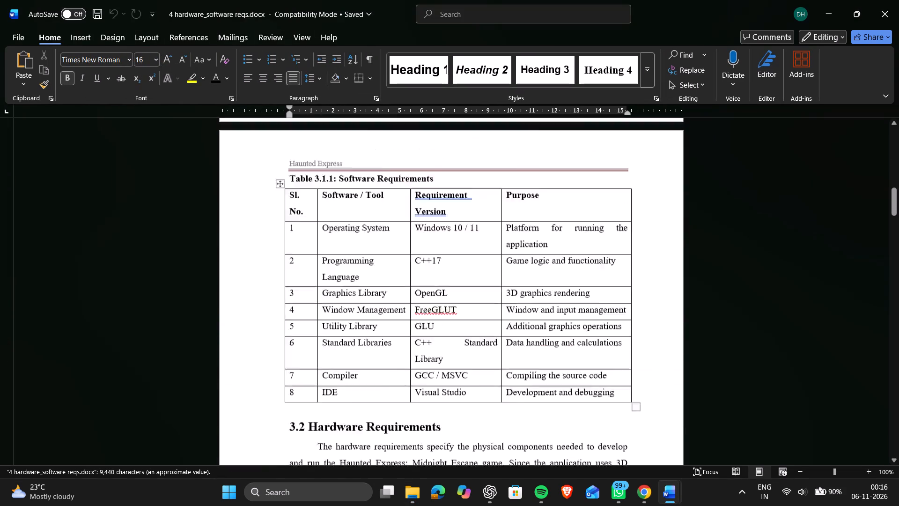
{"action": "scroll", "coordinate": [397, 306], "scroll_direction": "down", "scroll_amount": 20}
{"action": "scroll", "coordinate": [397, 306], "scroll_direction": "down", "scroll_amount": 15}
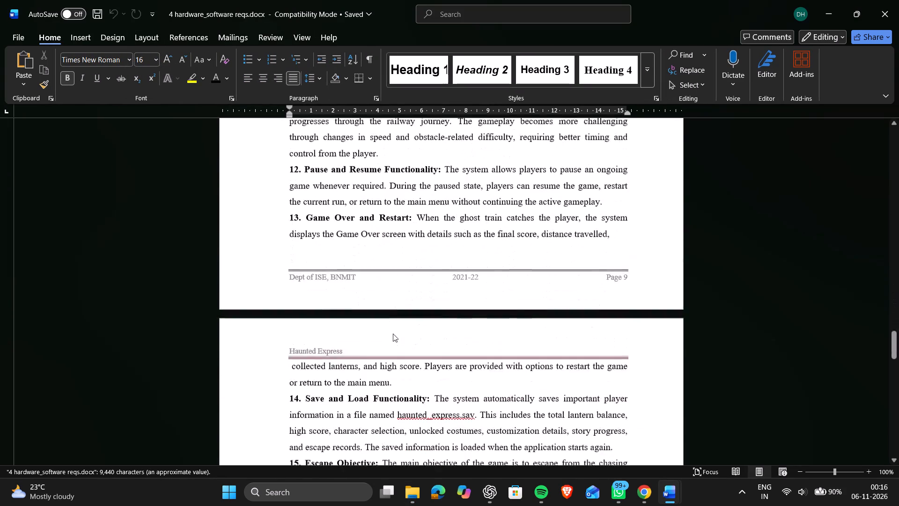
{"action": "scroll", "coordinate": [393, 334], "scroll_direction": "down", "scroll_amount": 20}
{"action": "scroll", "coordinate": [393, 334], "scroll_direction": "down", "scroll_amount": 3}
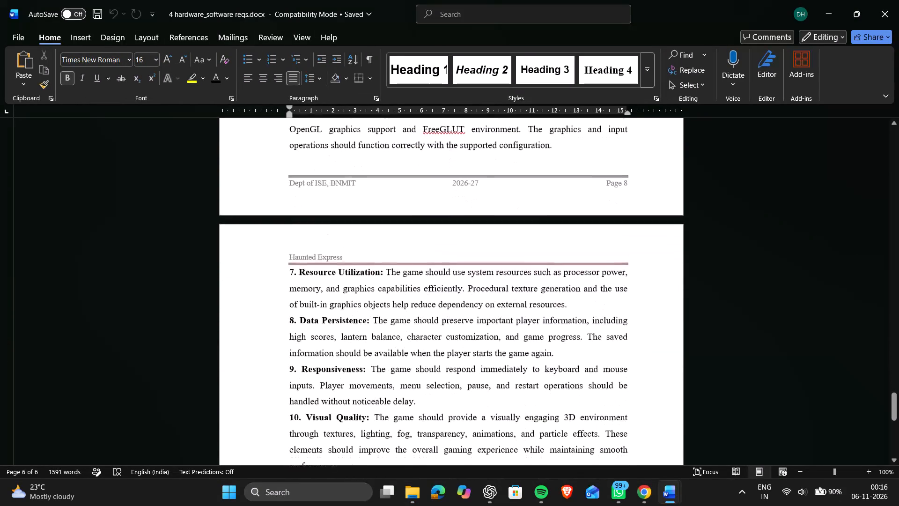
{"action": "scroll", "coordinate": [393, 334], "scroll_direction": "down", "scroll_amount": 11}
{"action": "scroll", "coordinate": [393, 334], "scroll_direction": "up", "scroll_amount": 14}
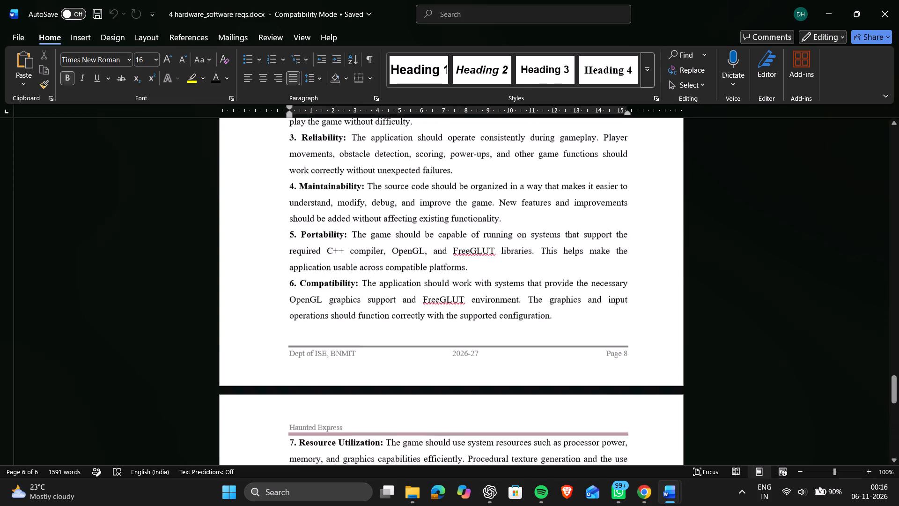
{"action": "scroll", "coordinate": [393, 334], "scroll_direction": "up", "scroll_amount": 20}
{"action": "scroll", "coordinate": [393, 334], "scroll_direction": "up", "scroll_amount": 20}
{"action": "scroll", "coordinate": [393, 334], "scroll_direction": "up", "scroll_amount": 1}
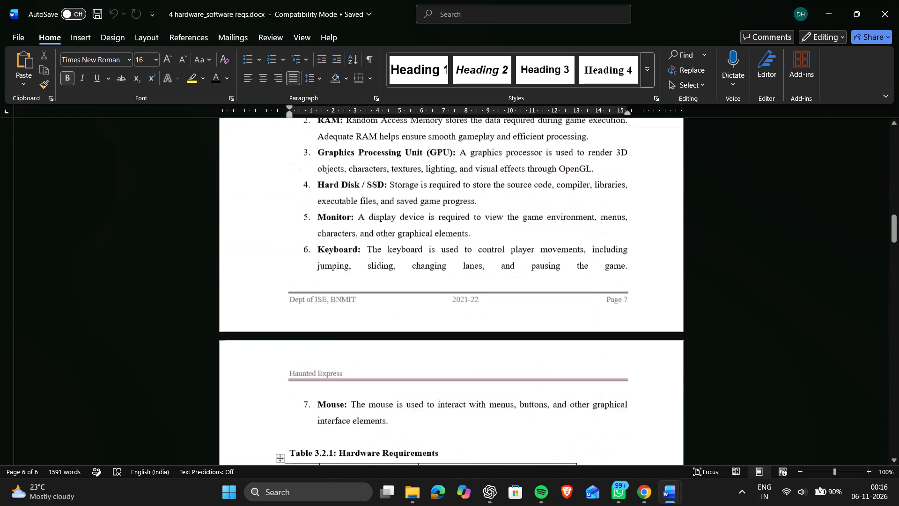
{"action": "scroll", "coordinate": [393, 334], "scroll_direction": "up", "scroll_amount": 20}
{"action": "scroll", "coordinate": [393, 334], "scroll_direction": "up", "scroll_amount": 8}
{"action": "scroll", "coordinate": [393, 334], "scroll_direction": "down", "scroll_amount": 9}
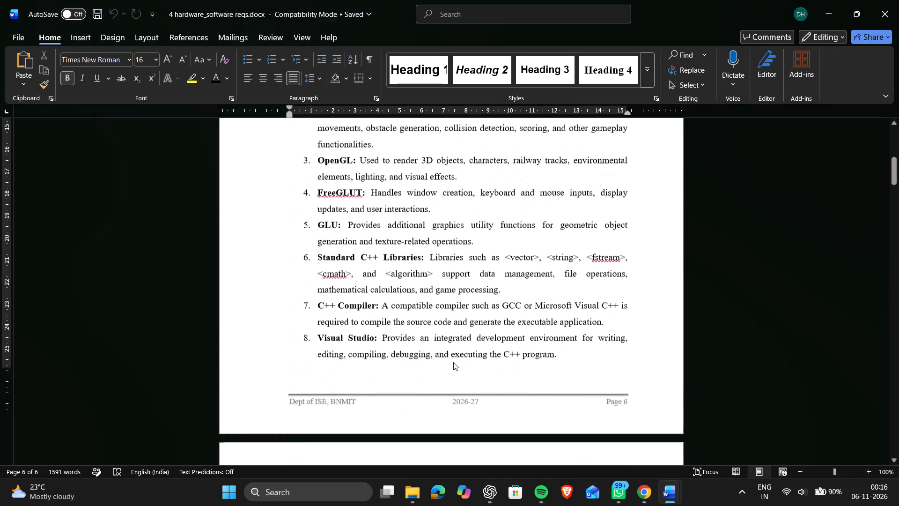
{"action": "scroll", "coordinate": [544, 363], "scroll_direction": "down", "scroll_amount": 9}
{"action": "scroll", "coordinate": [582, 348], "scroll_direction": "down", "scroll_amount": 6}
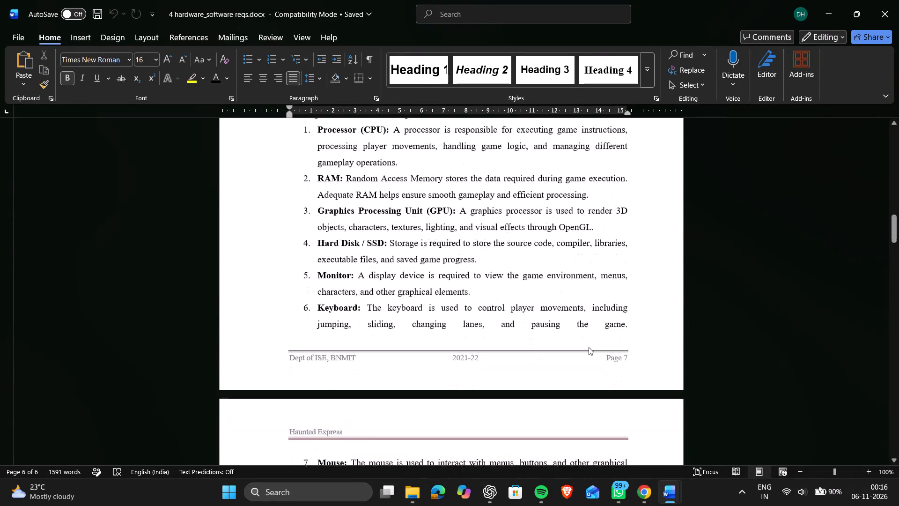
{"action": "scroll", "coordinate": [589, 347], "scroll_direction": "down", "scroll_amount": 16}
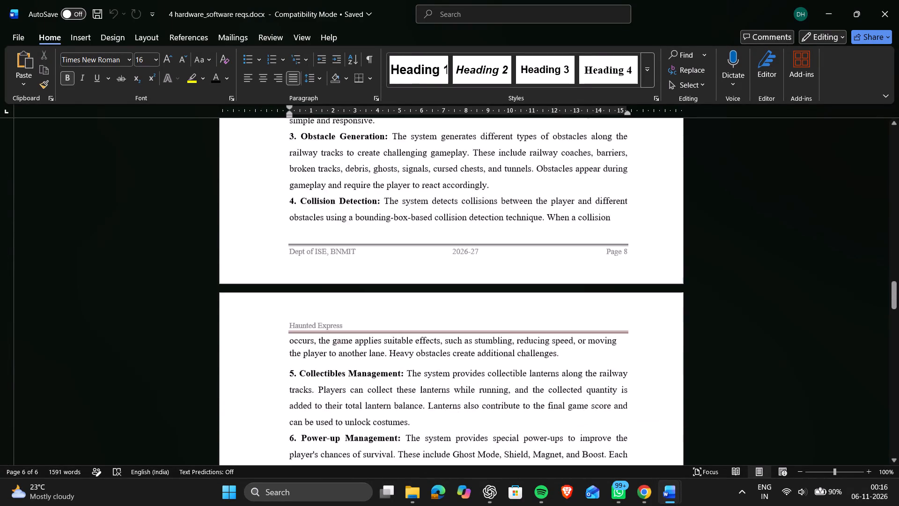
{"action": "scroll", "coordinate": [602, 348], "scroll_direction": "down", "scroll_amount": 18}
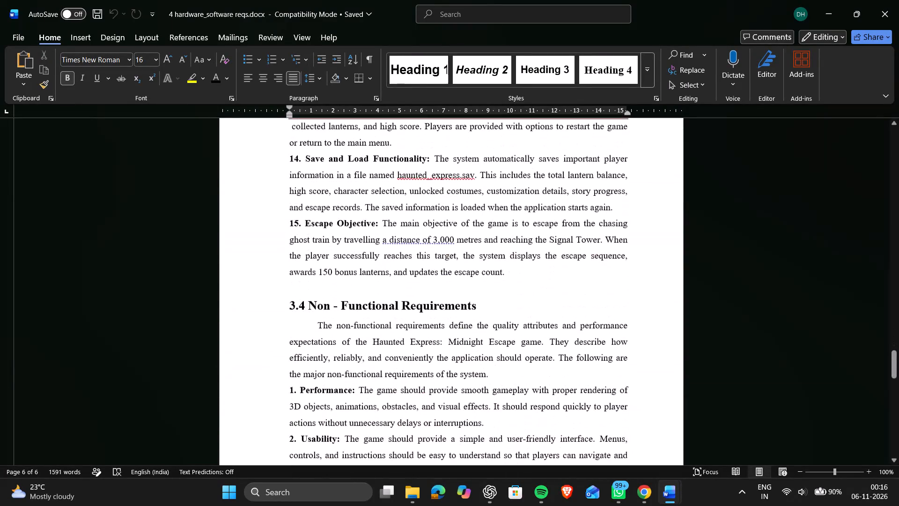
{"action": "scroll", "coordinate": [617, 340], "scroll_direction": "down", "scroll_amount": 7}
Unlink the first-page footer of Section 3 from the previous section, set its page number to 10, and leave footer editing.
{"action": "double_click", "coordinate": [630, 372]}
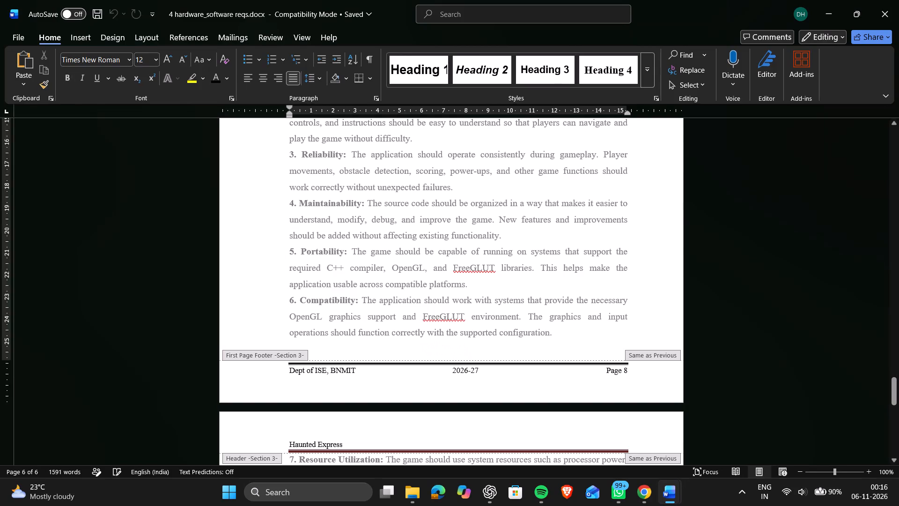
{"action": "left_click", "coordinate": [346, 85]}
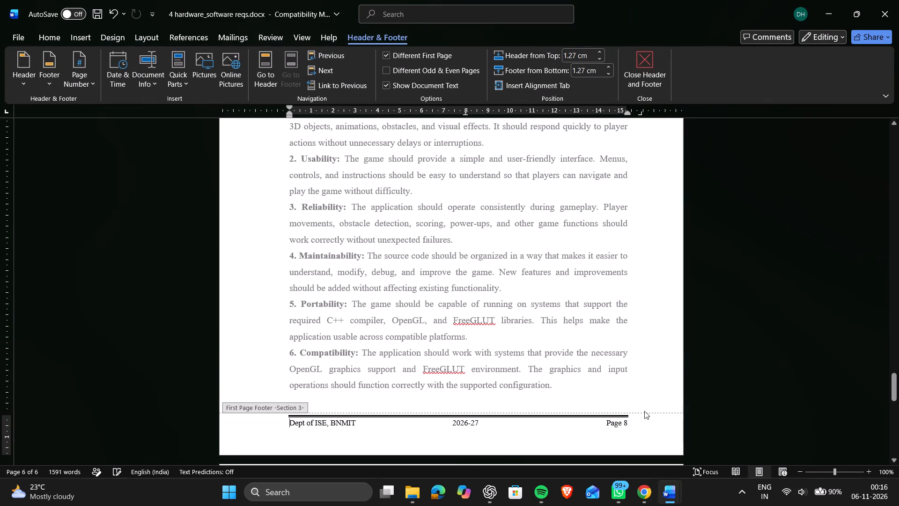
{"action": "left_click", "coordinate": [631, 426]}
{"action": "key", "text": "BackSpace"}
{"action": "type", "text": "10"}
{"action": "scroll", "coordinate": [631, 426], "scroll_direction": "up", "scroll_amount": 11}
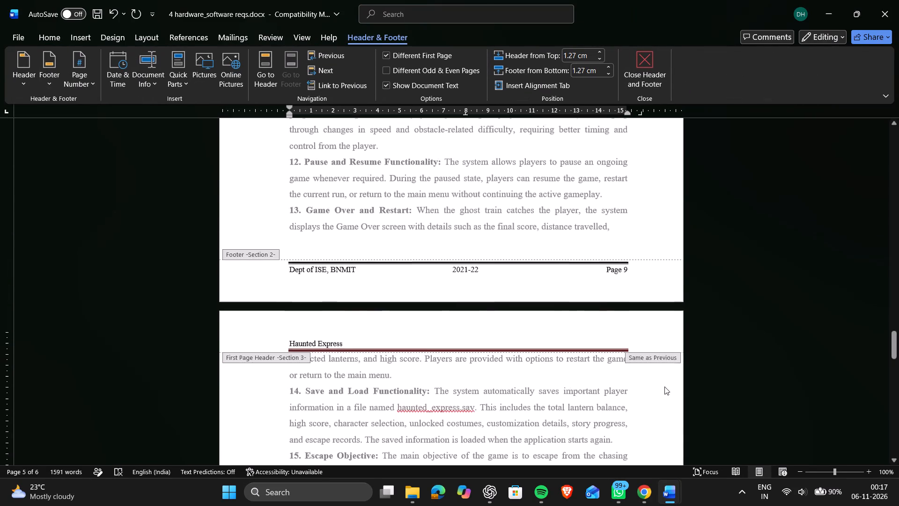
{"action": "scroll", "coordinate": [664, 387], "scroll_direction": "down", "scroll_amount": 19}
{"action": "scroll", "coordinate": [664, 387], "scroll_direction": "down", "scroll_amount": 6}
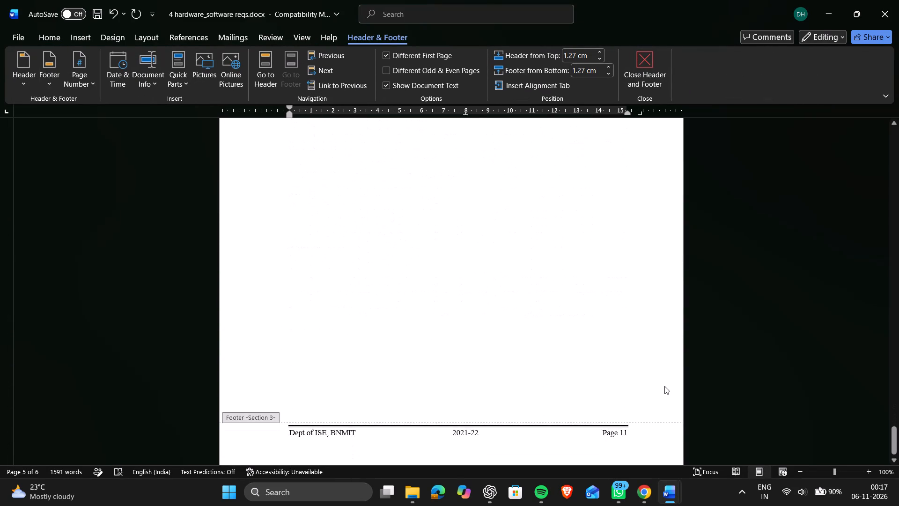
{"action": "scroll", "coordinate": [664, 386], "scroll_direction": "down", "scroll_amount": 2}
{"action": "double_click", "coordinate": [645, 360]}
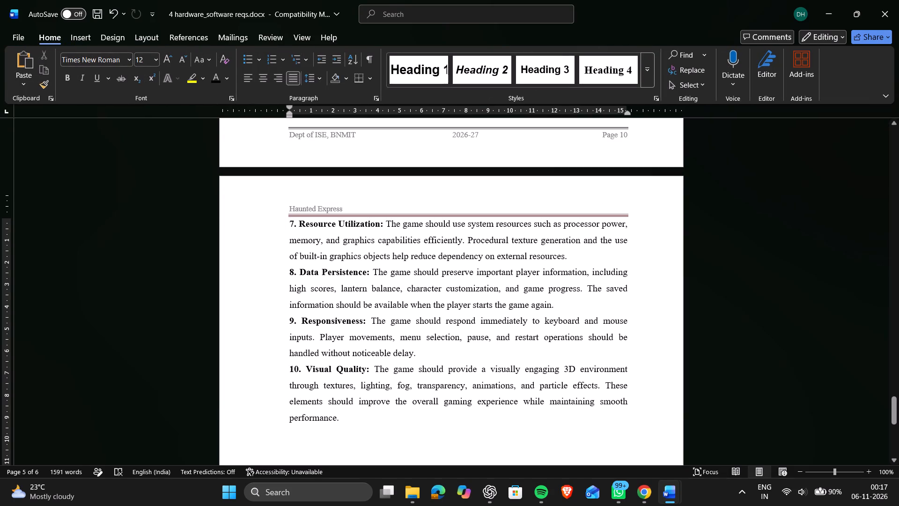
Save the 4 hardware_software reqs.docx document.
{"action": "key", "text": "ctrl+s"}
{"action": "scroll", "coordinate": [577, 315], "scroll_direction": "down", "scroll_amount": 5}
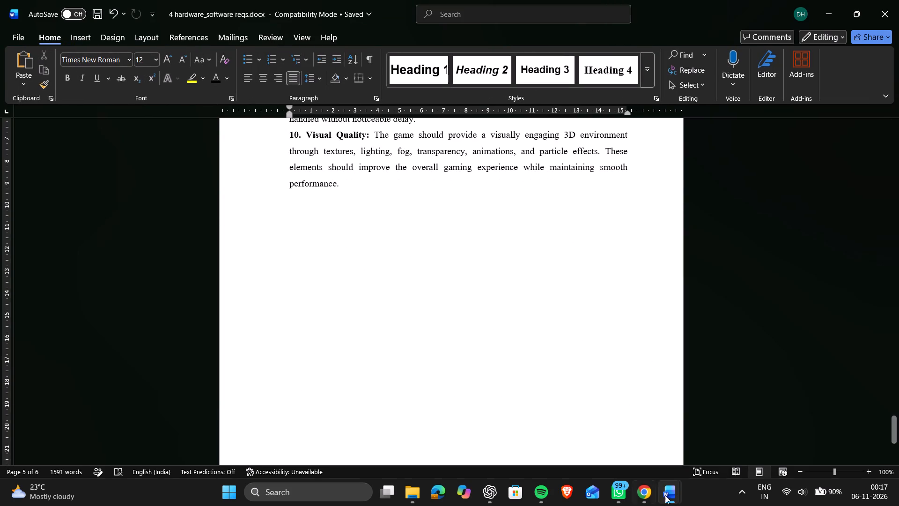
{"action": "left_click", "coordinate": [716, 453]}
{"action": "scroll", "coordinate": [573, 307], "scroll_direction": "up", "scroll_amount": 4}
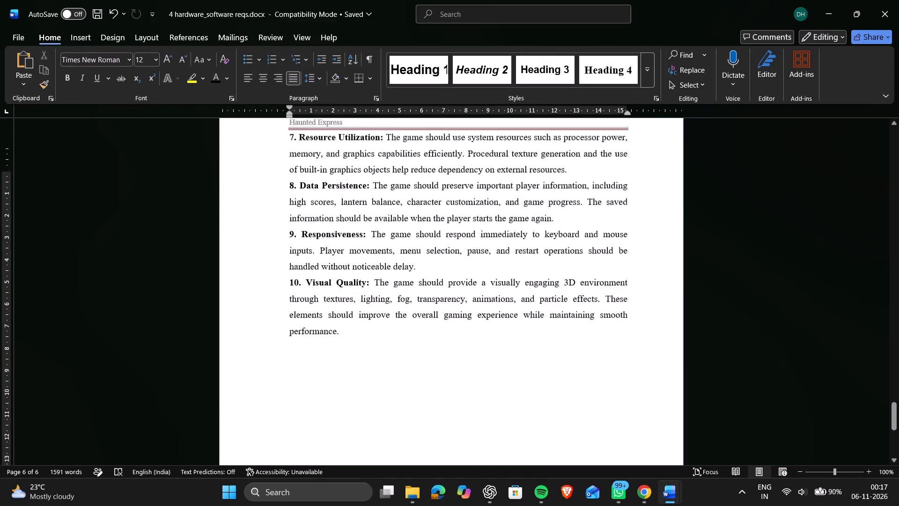
Examine the pages and footer of the System Requirements Specification chapter back to its first page.
{"action": "scroll", "coordinate": [573, 307], "scroll_direction": "up", "scroll_amount": 4}
{"action": "scroll", "coordinate": [573, 307], "scroll_direction": "up", "scroll_amount": 20}
{"action": "scroll", "coordinate": [573, 307], "scroll_direction": "up", "scroll_amount": 5}
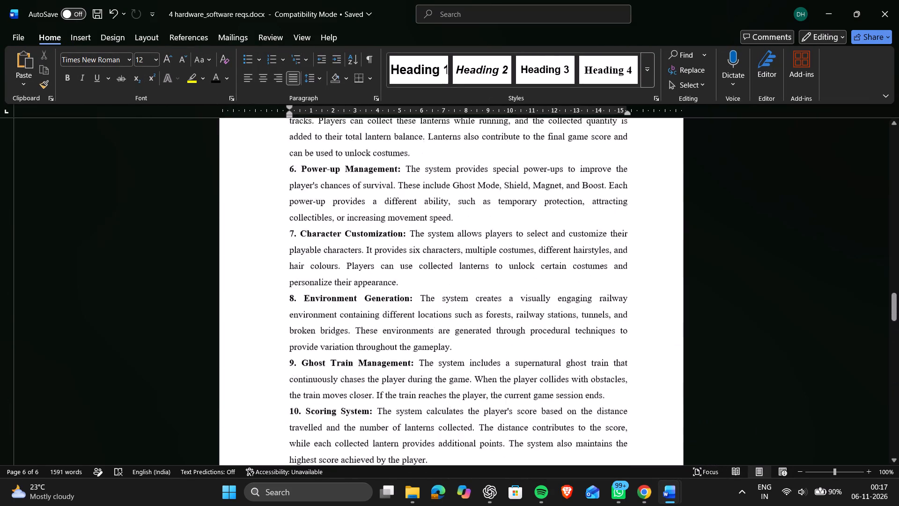
{"action": "scroll", "coordinate": [573, 307], "scroll_direction": "up", "scroll_amount": 20}
{"action": "scroll", "coordinate": [573, 307], "scroll_direction": "up", "scroll_amount": 20}
{"action": "scroll", "coordinate": [573, 307], "scroll_direction": "up", "scroll_amount": 4}
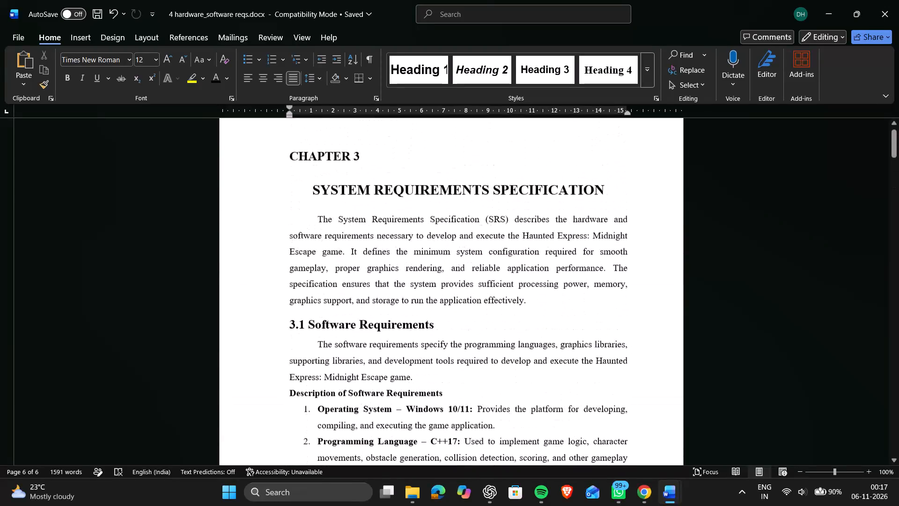
{"action": "scroll", "coordinate": [573, 307], "scroll_direction": "up", "scroll_amount": 8}
{"action": "scroll", "coordinate": [573, 308], "scroll_direction": "down", "scroll_amount": 8}
{"action": "left_click", "coordinate": [589, 341]}
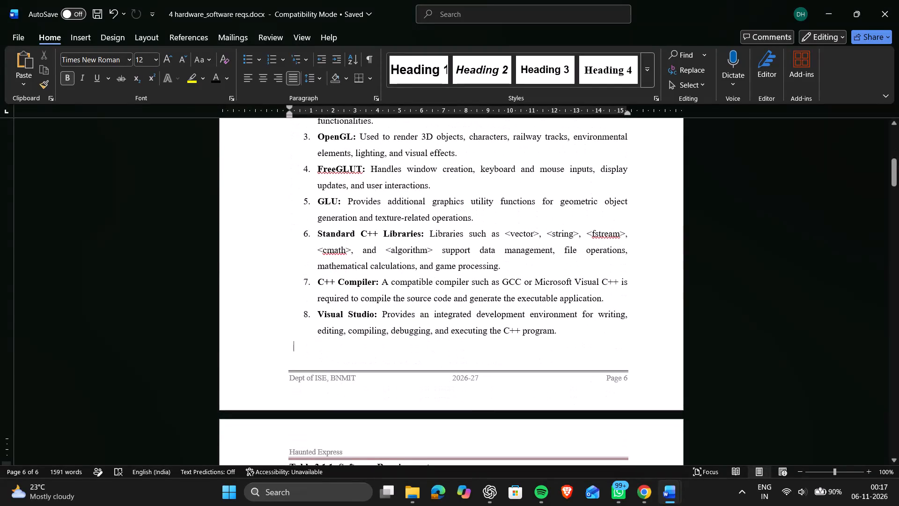
{"action": "scroll", "coordinate": [450, 216], "scroll_direction": "up", "scroll_amount": 2}
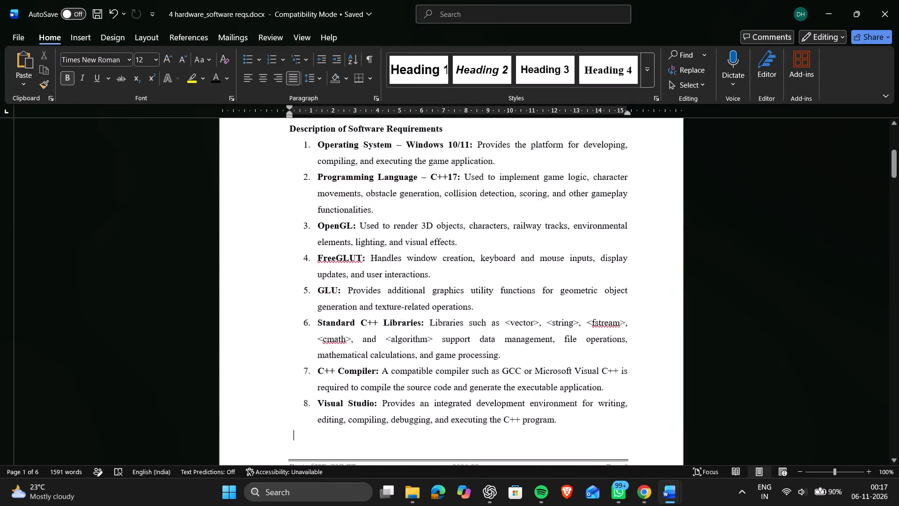
{"action": "scroll", "coordinate": [450, 216], "scroll_direction": "up", "scroll_amount": 5}
{"action": "scroll", "coordinate": [453, 218], "scroll_direction": "down", "scroll_amount": 1}
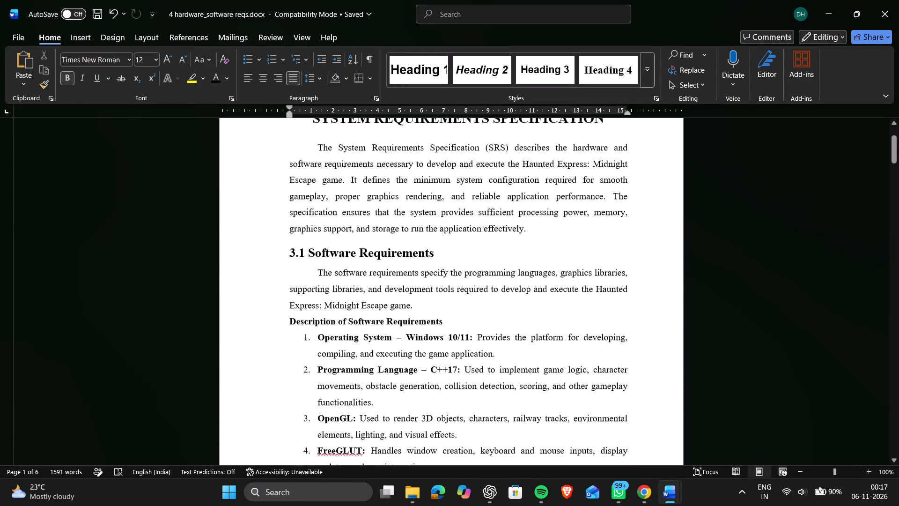
{"action": "left_click", "coordinate": [717, 447]}
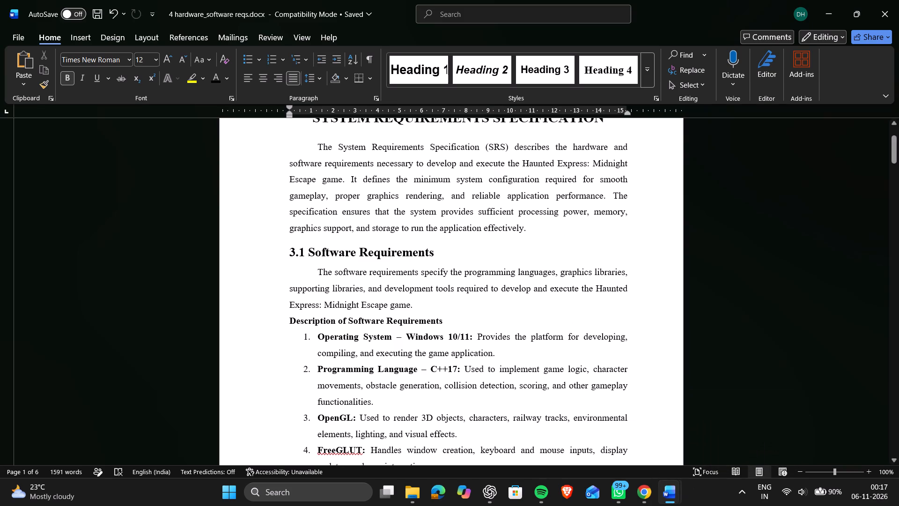
Examine the opening pages of 5 Design and Development.docx and the last-page footer of 4 hardware_software reqs.docx.
{"action": "left_click", "coordinate": [644, 442]}
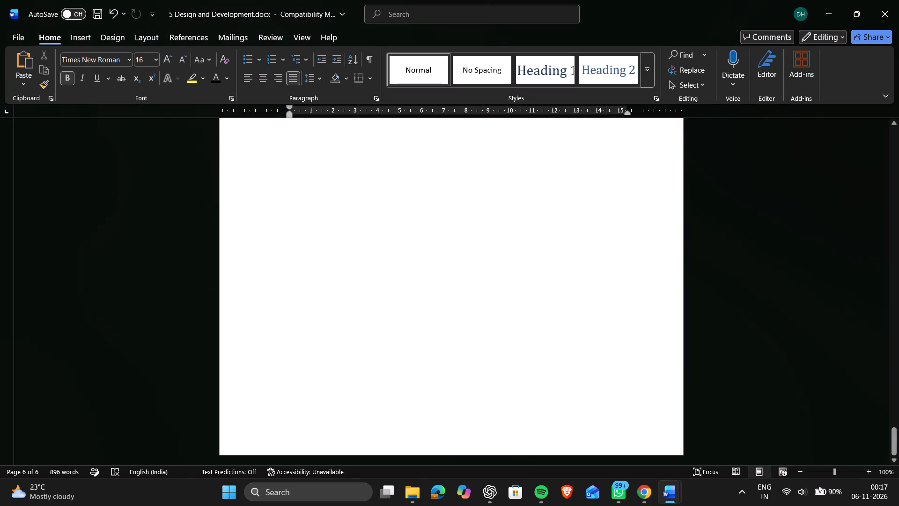
{"action": "scroll", "coordinate": [602, 344], "scroll_direction": "up", "scroll_amount": 6}
{"action": "left_click_drag", "start_coordinate": [892, 421], "coordinate": [890, 221]}
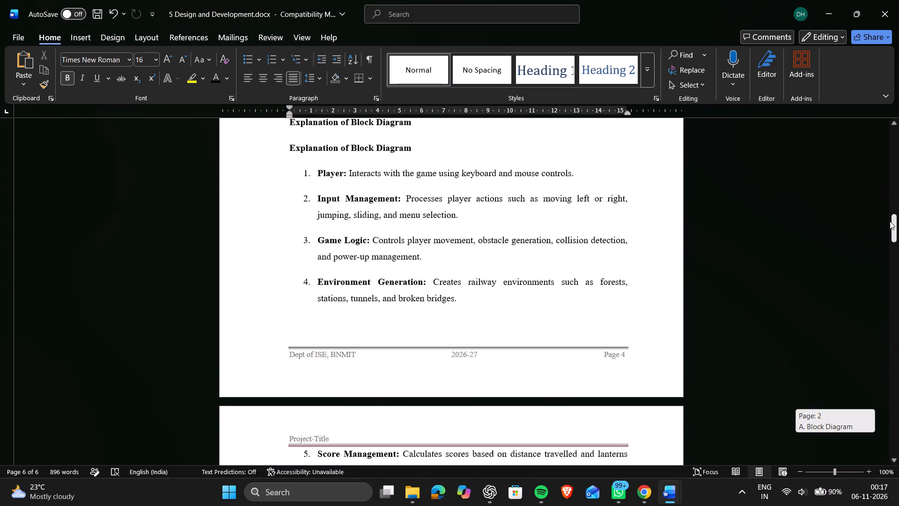
{"action": "left_click_drag", "start_coordinate": [890, 221], "coordinate": [890, 144]}
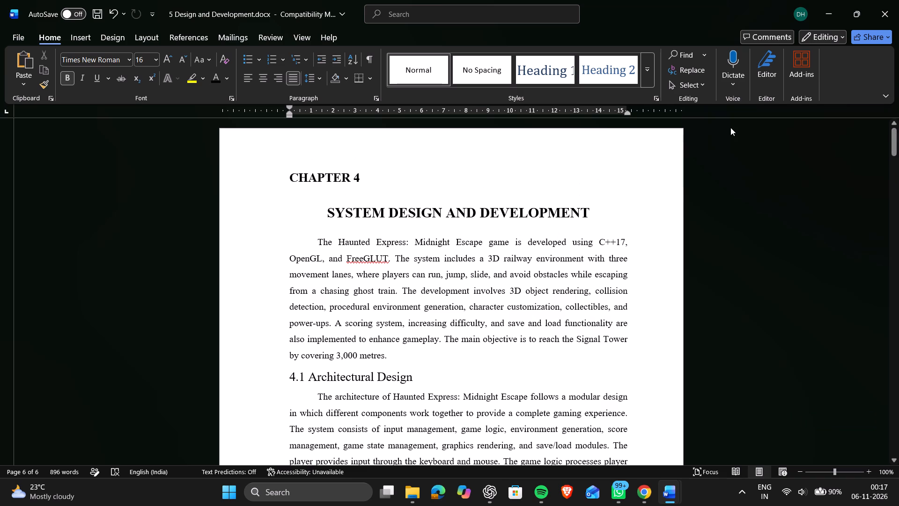
{"action": "scroll", "coordinate": [730, 128], "scroll_direction": "down", "scroll_amount": 8}
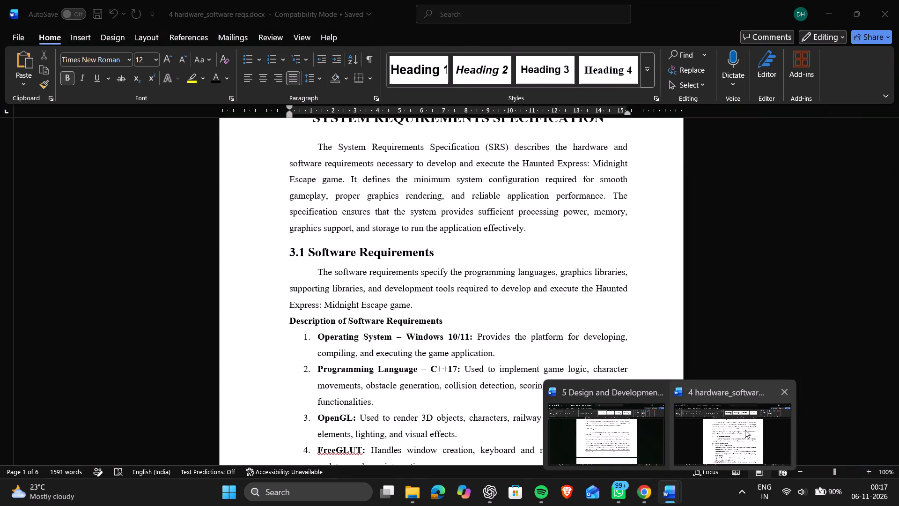
{"action": "left_click", "coordinate": [749, 443]}
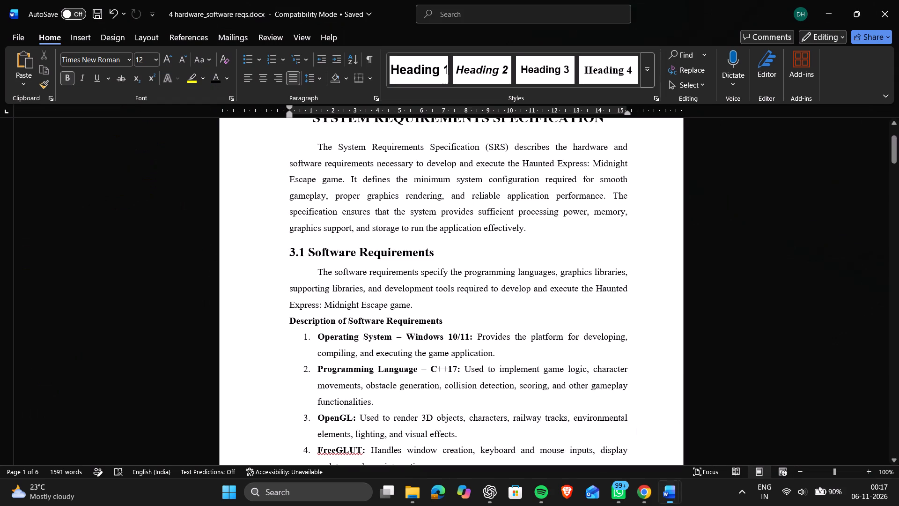
{"action": "scroll", "coordinate": [626, 336], "scroll_direction": "down", "scroll_amount": 20}
{"action": "scroll", "coordinate": [626, 336], "scroll_direction": "down", "scroll_amount": 9}
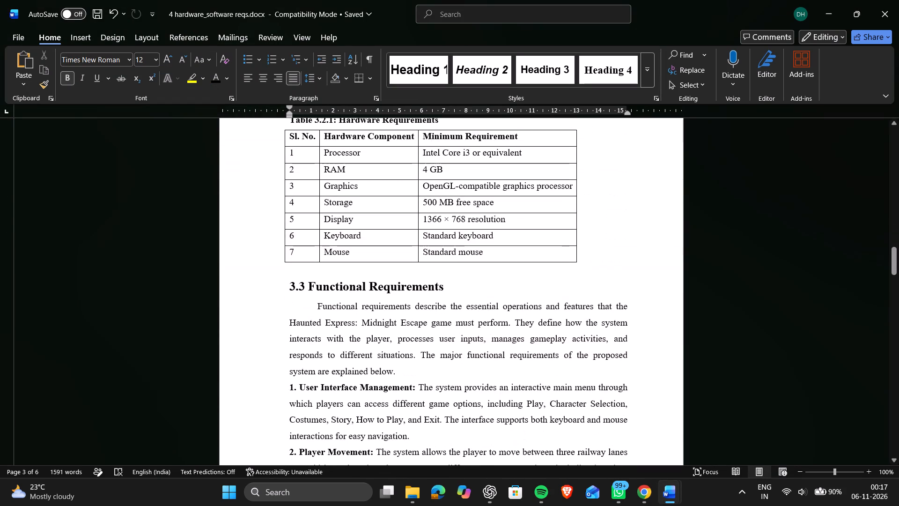
{"action": "left_click_drag", "start_coordinate": [892, 262], "coordinate": [898, 430]}
{"action": "scroll", "coordinate": [660, 327], "scroll_direction": "down", "scroll_amount": 7}
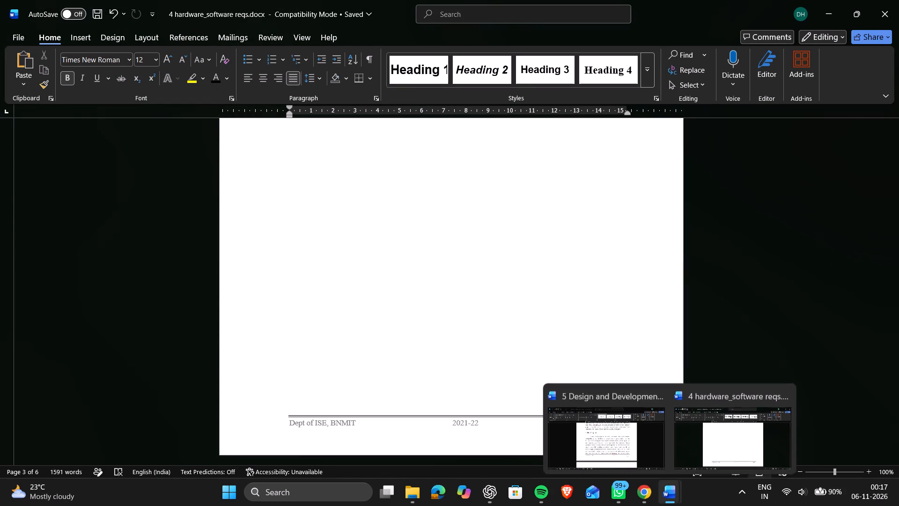
Examine the footer page numbers and years throughout the System Design and Development chapter in 5 Design and Development.docx.
{"action": "left_click", "coordinate": [610, 432]}
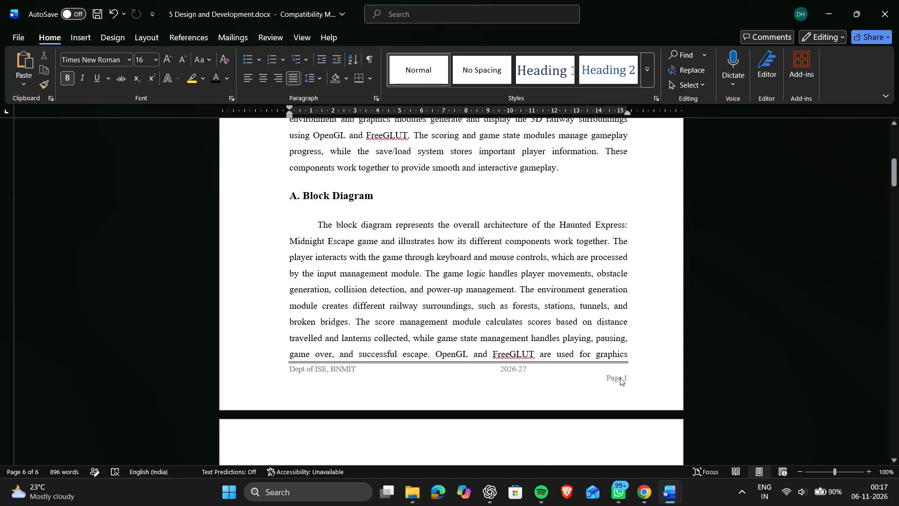
{"action": "scroll", "coordinate": [620, 378], "scroll_direction": "up", "scroll_amount": 14}
{"action": "scroll", "coordinate": [619, 377], "scroll_direction": "down", "scroll_amount": 18}
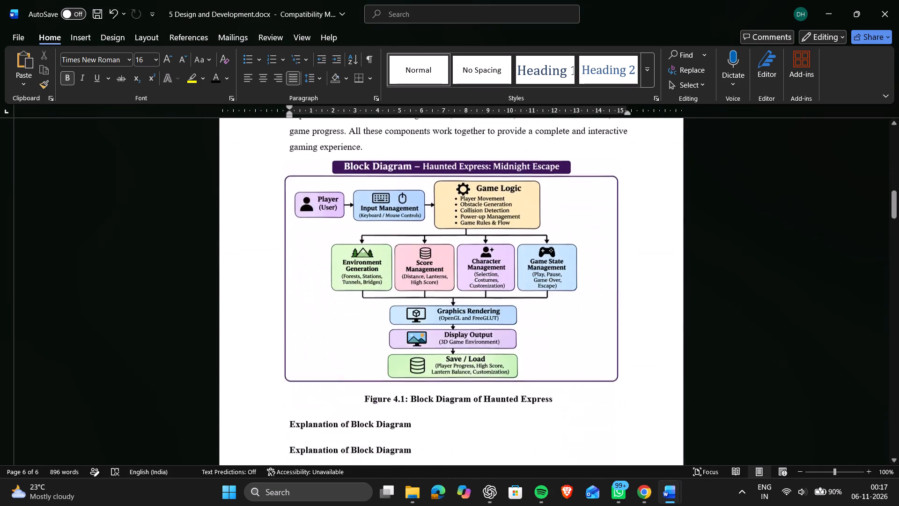
{"action": "scroll", "coordinate": [619, 377], "scroll_direction": "down", "scroll_amount": 20}
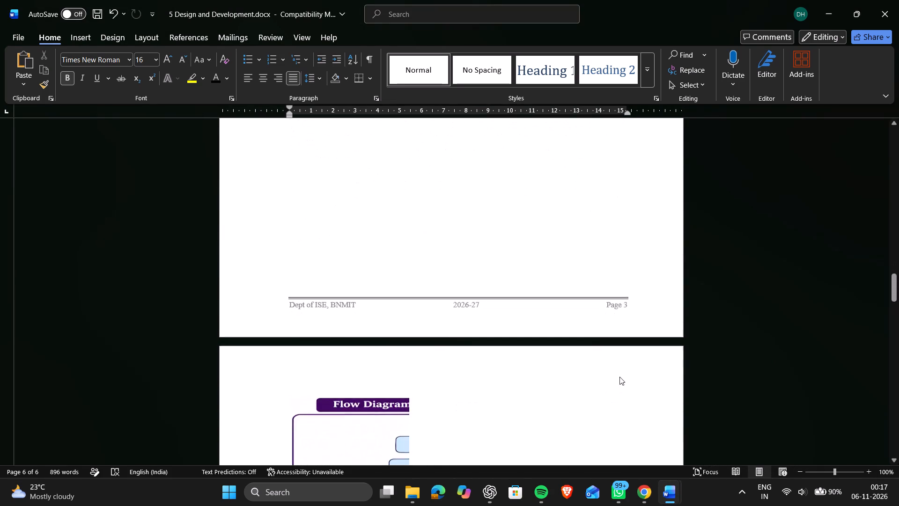
{"action": "scroll", "coordinate": [619, 377], "scroll_direction": "down", "scroll_amount": 16}
{"action": "scroll", "coordinate": [619, 377], "scroll_direction": "down", "scroll_amount": 6}
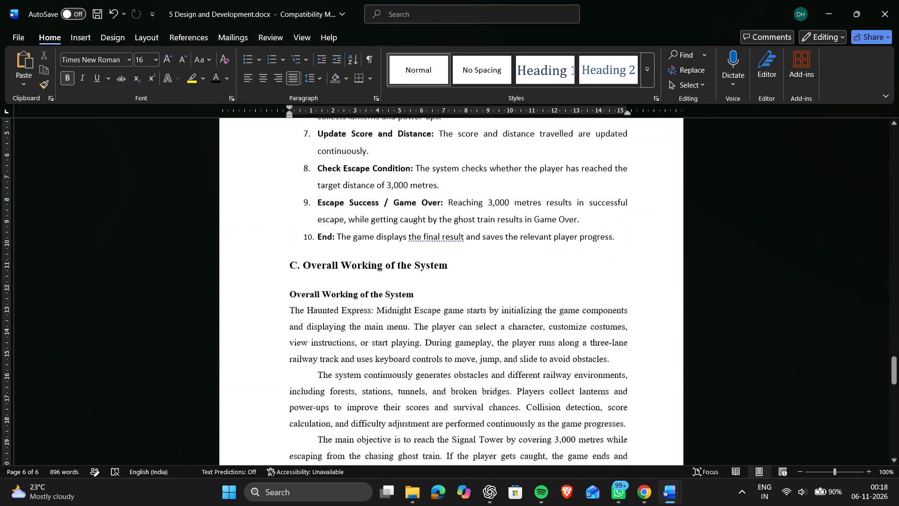
{"action": "scroll", "coordinate": [619, 377], "scroll_direction": "down", "scroll_amount": 9}
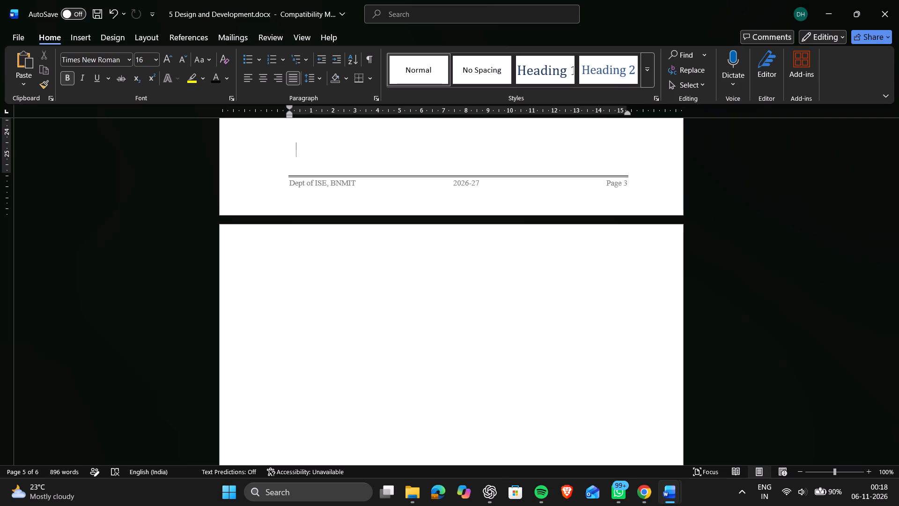
{"action": "scroll", "coordinate": [570, 357], "scroll_direction": "up", "scroll_amount": 7}
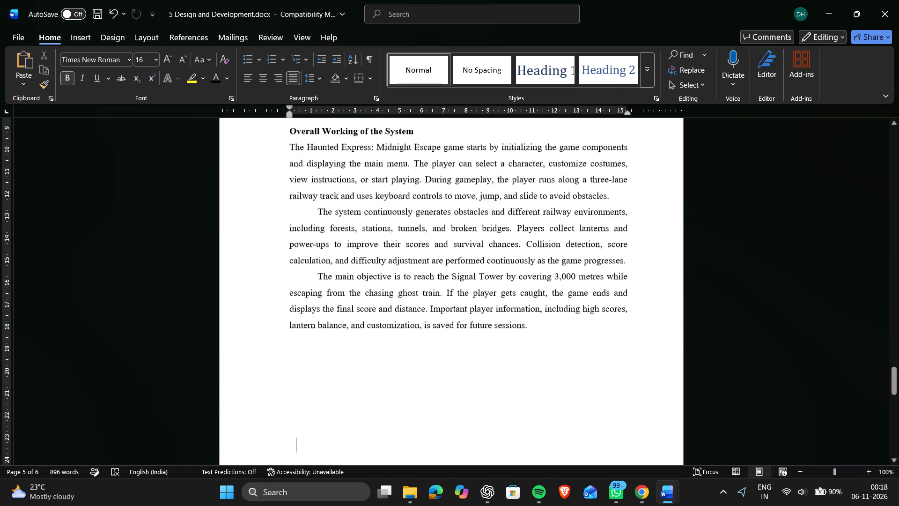
{"action": "scroll", "coordinate": [570, 356], "scroll_direction": "up", "scroll_amount": 4}
{"action": "scroll", "coordinate": [570, 356], "scroll_direction": "up", "scroll_amount": 20}
{"action": "scroll", "coordinate": [570, 356], "scroll_direction": "up", "scroll_amount": 1}
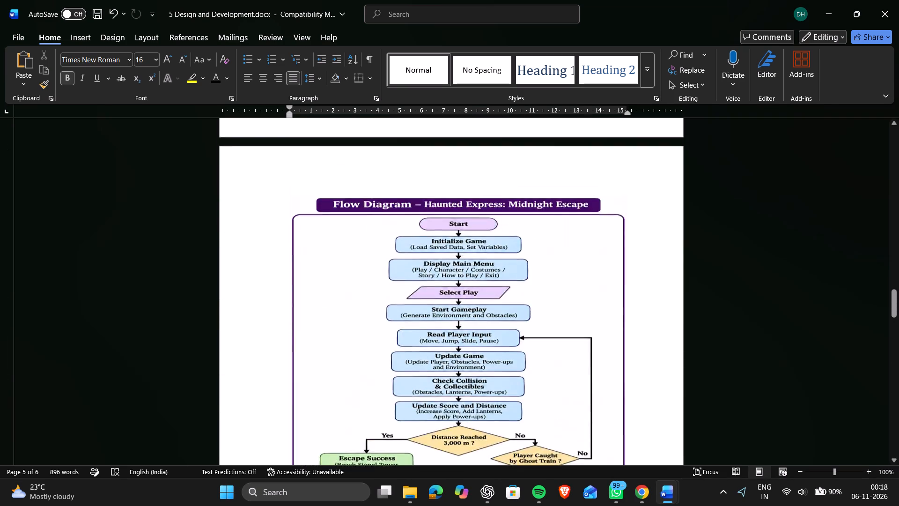
{"action": "scroll", "coordinate": [570, 356], "scroll_direction": "up", "scroll_amount": 20}
{"action": "scroll", "coordinate": [570, 356], "scroll_direction": "up", "scroll_amount": 20}
{"action": "scroll", "coordinate": [570, 356], "scroll_direction": "up", "scroll_amount": 1}
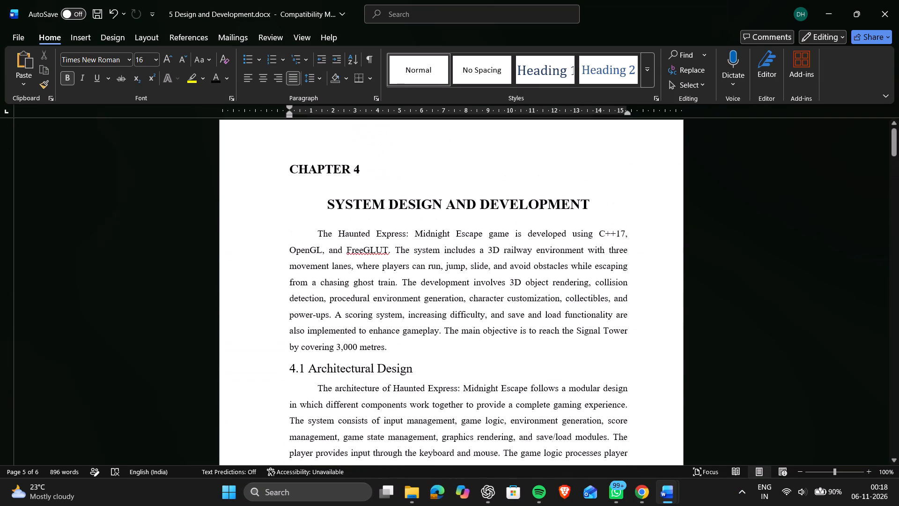
{"action": "scroll", "coordinate": [570, 356], "scroll_direction": "up", "scroll_amount": 5}
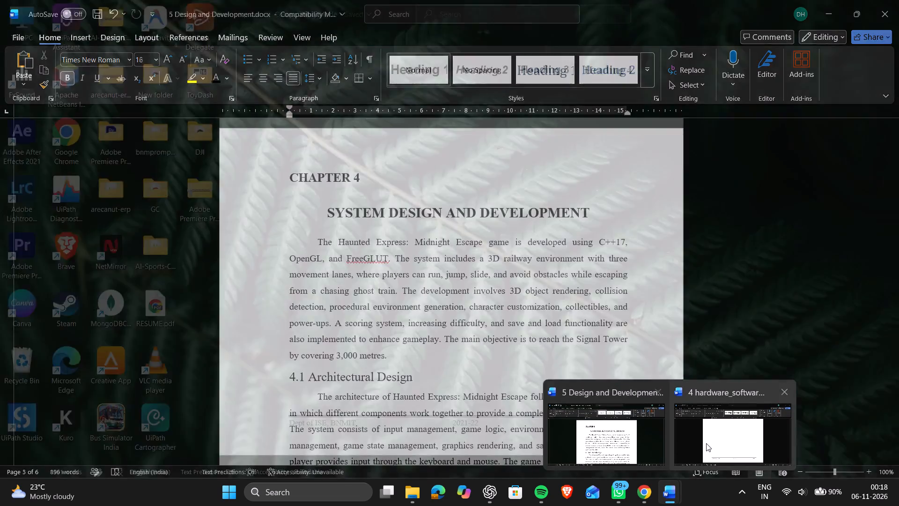
Continuing from the last page of 4 hardware_software reqs.docx, set the first-page footer number in 5 Design and Development.docx to 12.
{"action": "left_click", "coordinate": [706, 443]}
{"action": "scroll", "coordinate": [612, 322], "scroll_direction": "down", "scroll_amount": 5}
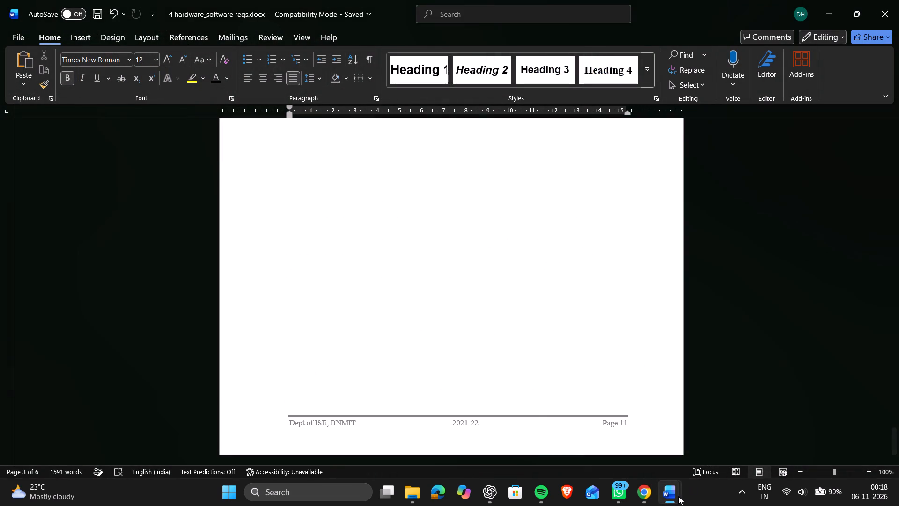
{"action": "left_click", "coordinate": [569, 435]}
{"action": "scroll", "coordinate": [600, 373], "scroll_direction": "down", "scroll_amount": 5}
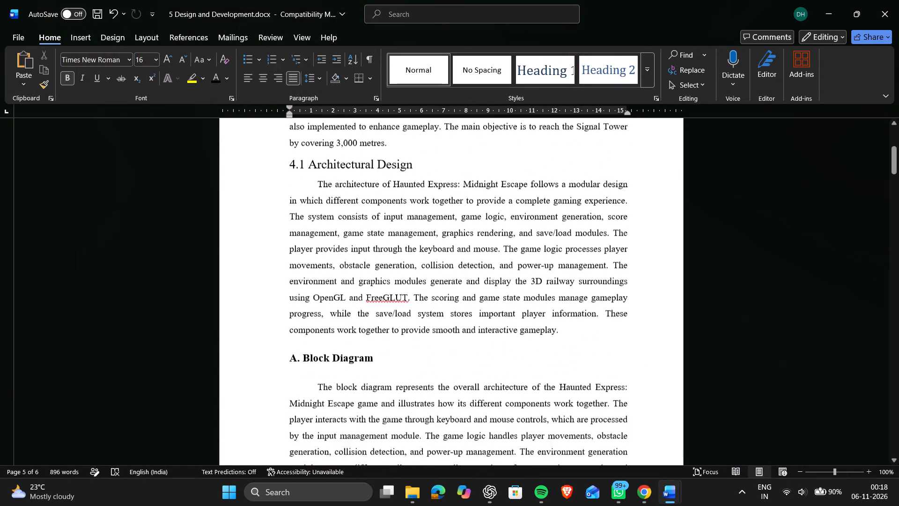
{"action": "scroll", "coordinate": [602, 367], "scroll_direction": "down", "scroll_amount": 4}
{"action": "left_click", "coordinate": [626, 328]}
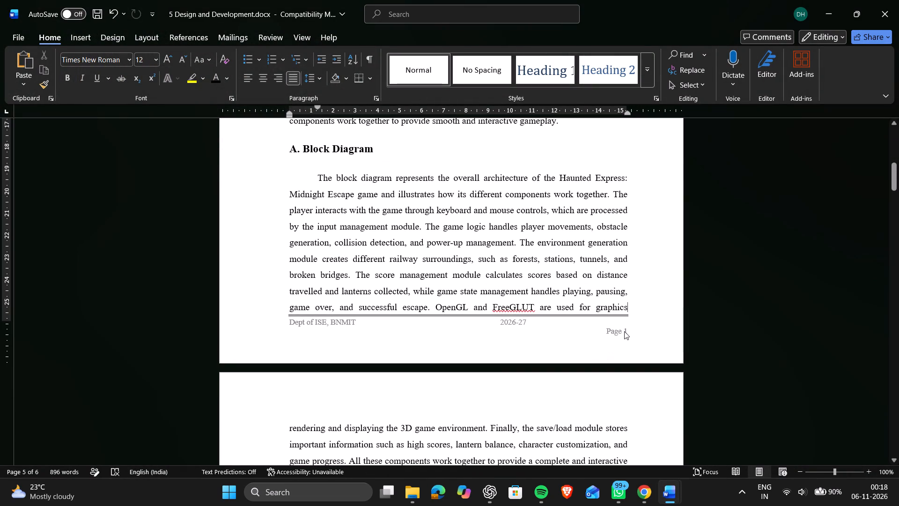
{"action": "double_click", "coordinate": [624, 331]}
{"action": "left_click", "coordinate": [626, 331]}
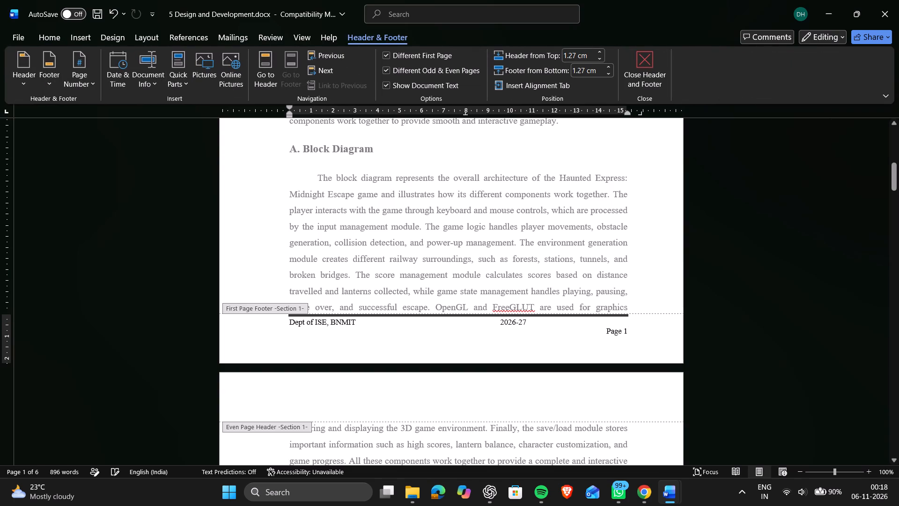
{"action": "key", "text": "2"}
{"action": "left_click", "coordinate": [633, 266]}
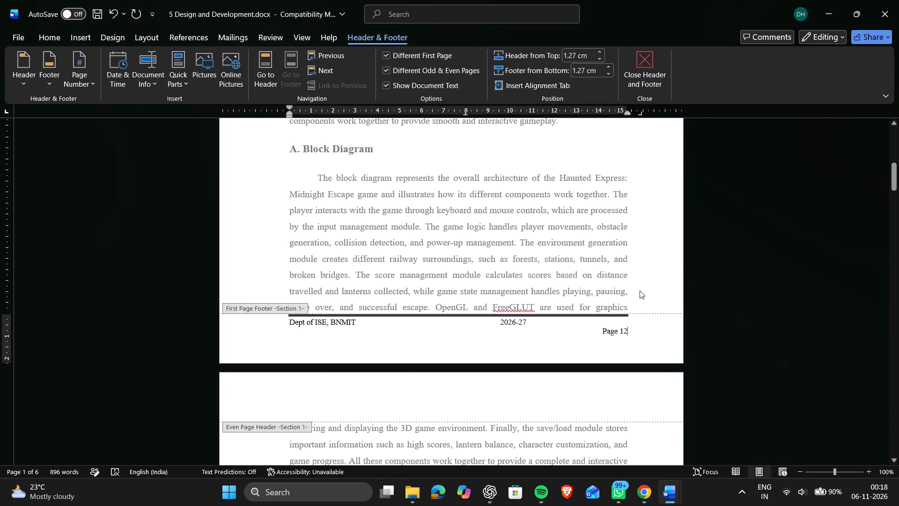
{"action": "double_click", "coordinate": [640, 290]}
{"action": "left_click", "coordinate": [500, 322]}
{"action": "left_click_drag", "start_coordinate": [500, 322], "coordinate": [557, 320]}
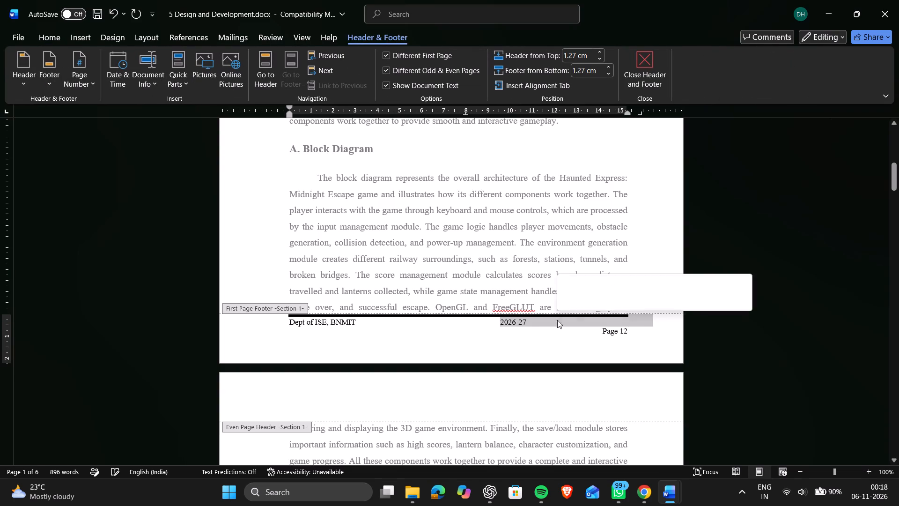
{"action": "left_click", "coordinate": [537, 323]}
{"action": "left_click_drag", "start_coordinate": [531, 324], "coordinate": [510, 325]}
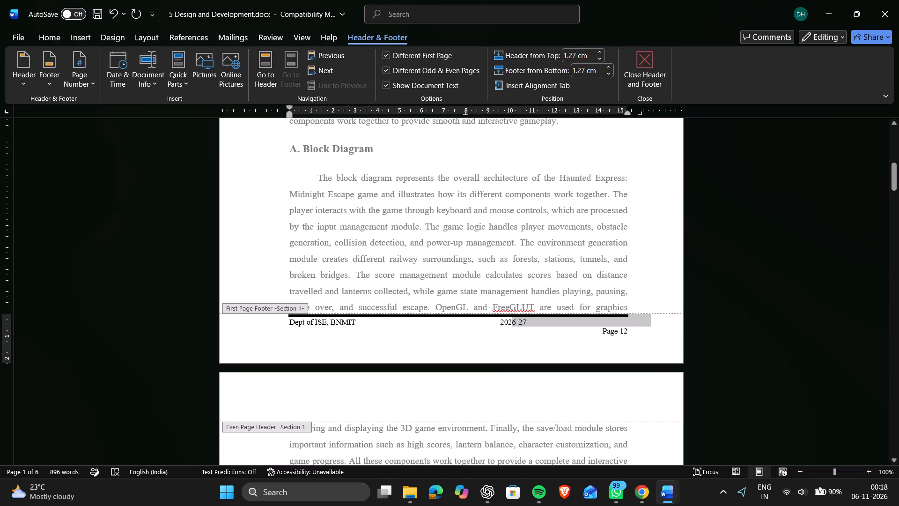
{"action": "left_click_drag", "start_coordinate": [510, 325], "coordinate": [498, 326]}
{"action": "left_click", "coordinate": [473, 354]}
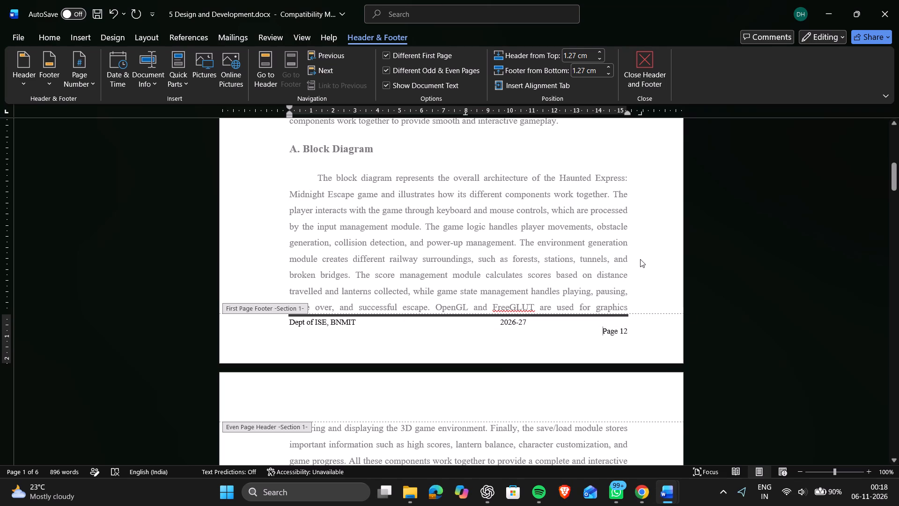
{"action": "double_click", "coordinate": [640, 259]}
Copy the complete even-page footer from the second page and paste it over the entire first-page footer.
{"action": "scroll", "coordinate": [620, 307], "scroll_direction": "up", "scroll_amount": 5}
{"action": "scroll", "coordinate": [620, 307], "scroll_direction": "down", "scroll_amount": 10}
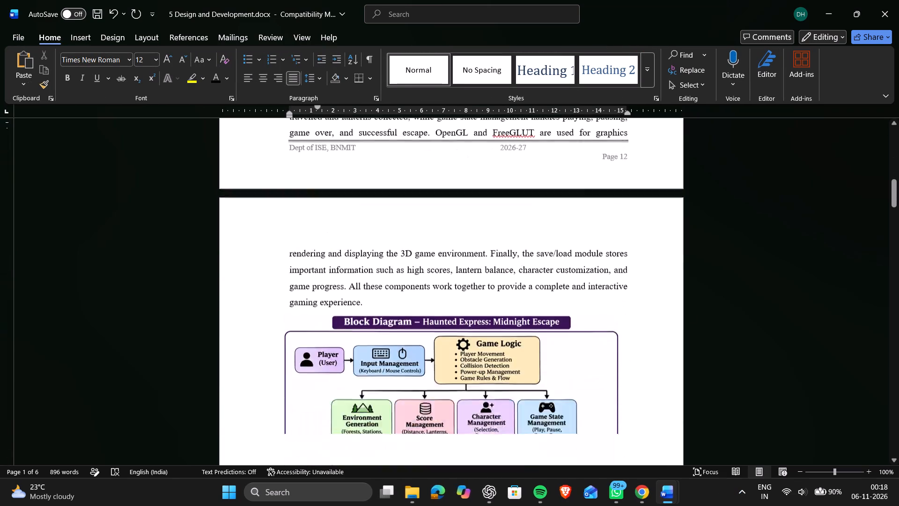
{"action": "scroll", "coordinate": [620, 307], "scroll_direction": "down", "scroll_amount": 10}
{"action": "scroll", "coordinate": [619, 307], "scroll_direction": "up", "scroll_amount": 7}
{"action": "scroll", "coordinate": [619, 307], "scroll_direction": "down", "scroll_amount": 5}
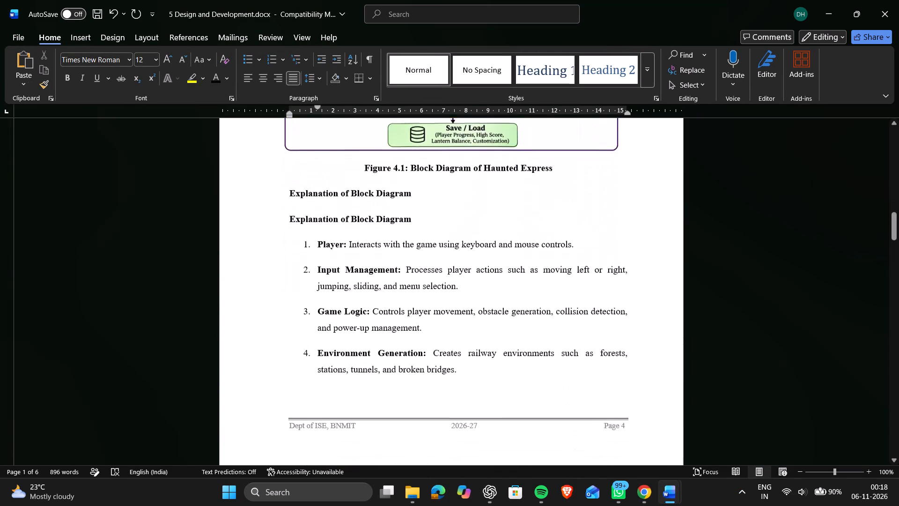
{"action": "triple_click", "coordinate": [532, 403]}
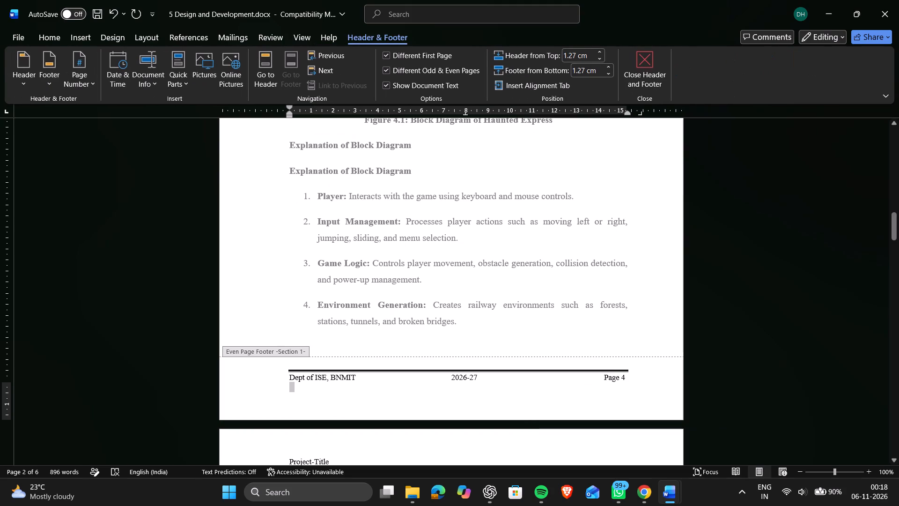
{"action": "key", "text": "ctrl+a"}
{"action": "key", "text": "ctrl+c"}
{"action": "scroll", "coordinate": [541, 395], "scroll_direction": "up", "scroll_amount": 13}
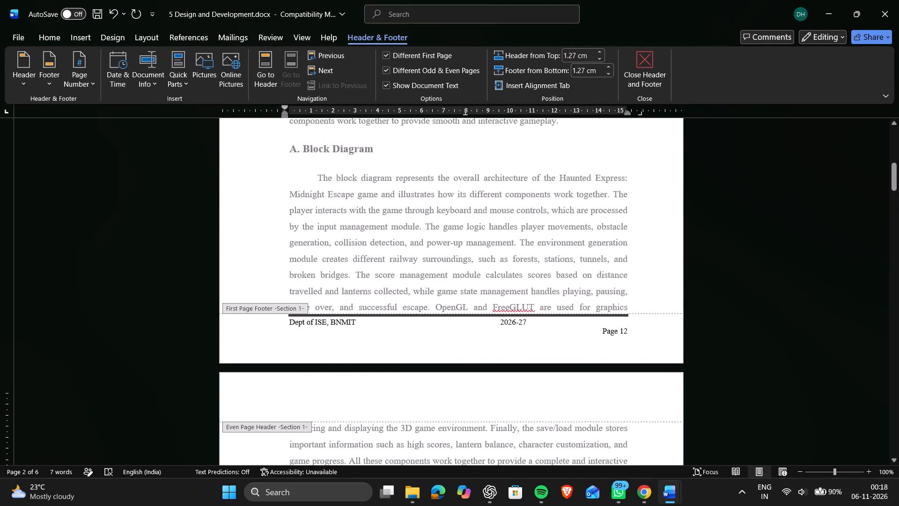
{"action": "double_click", "coordinate": [554, 331]}
{"action": "key", "text": "ctrl+a"}
{"action": "key", "text": "ctrl+v"}
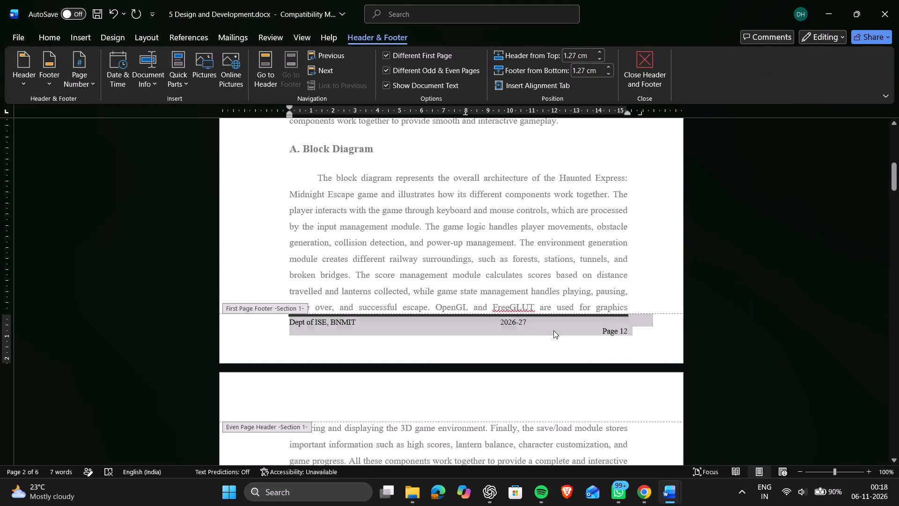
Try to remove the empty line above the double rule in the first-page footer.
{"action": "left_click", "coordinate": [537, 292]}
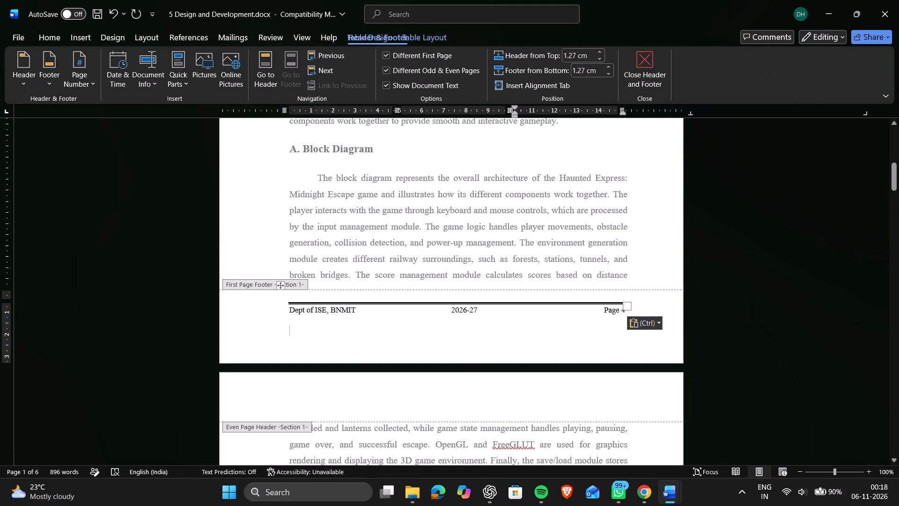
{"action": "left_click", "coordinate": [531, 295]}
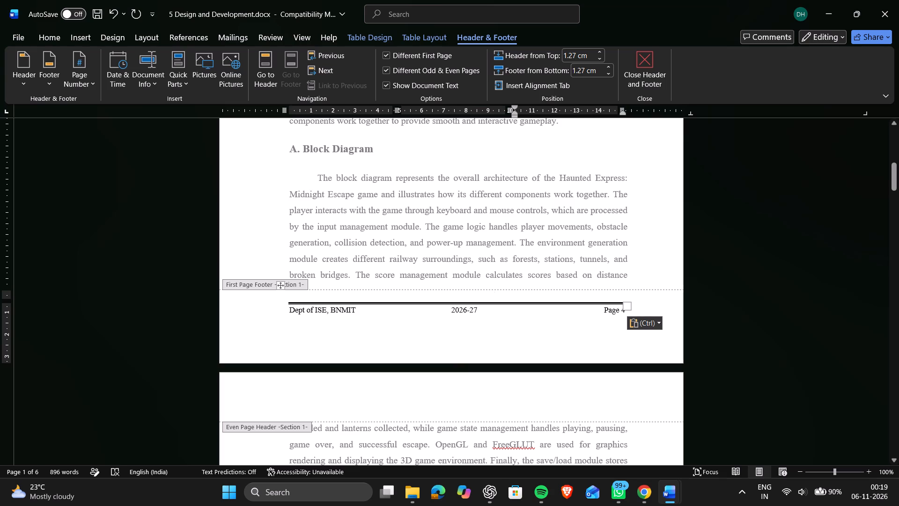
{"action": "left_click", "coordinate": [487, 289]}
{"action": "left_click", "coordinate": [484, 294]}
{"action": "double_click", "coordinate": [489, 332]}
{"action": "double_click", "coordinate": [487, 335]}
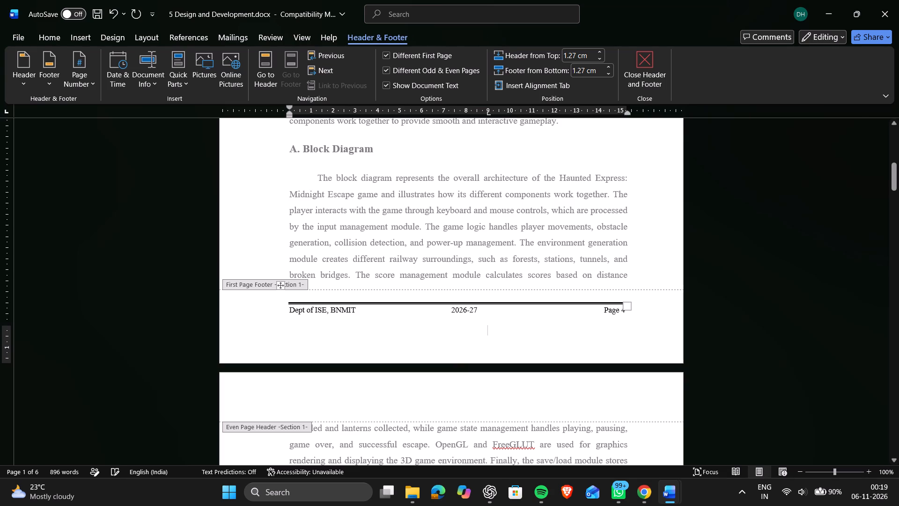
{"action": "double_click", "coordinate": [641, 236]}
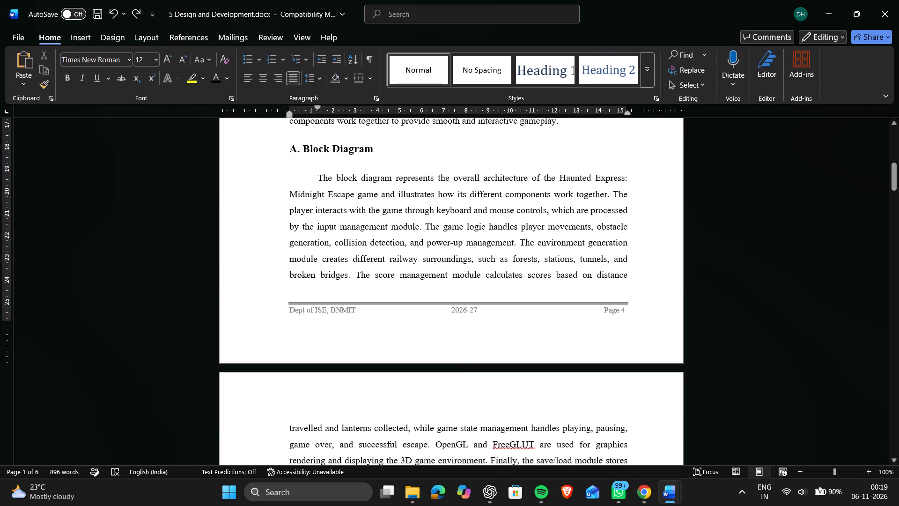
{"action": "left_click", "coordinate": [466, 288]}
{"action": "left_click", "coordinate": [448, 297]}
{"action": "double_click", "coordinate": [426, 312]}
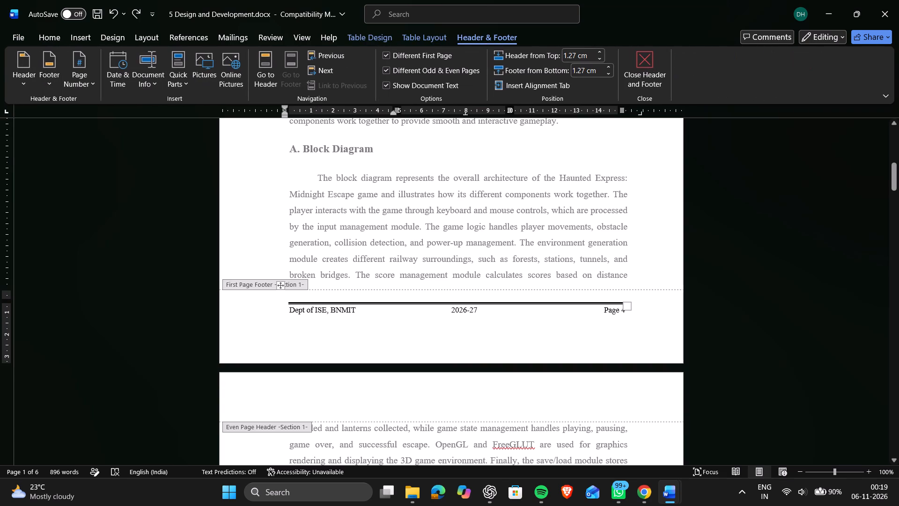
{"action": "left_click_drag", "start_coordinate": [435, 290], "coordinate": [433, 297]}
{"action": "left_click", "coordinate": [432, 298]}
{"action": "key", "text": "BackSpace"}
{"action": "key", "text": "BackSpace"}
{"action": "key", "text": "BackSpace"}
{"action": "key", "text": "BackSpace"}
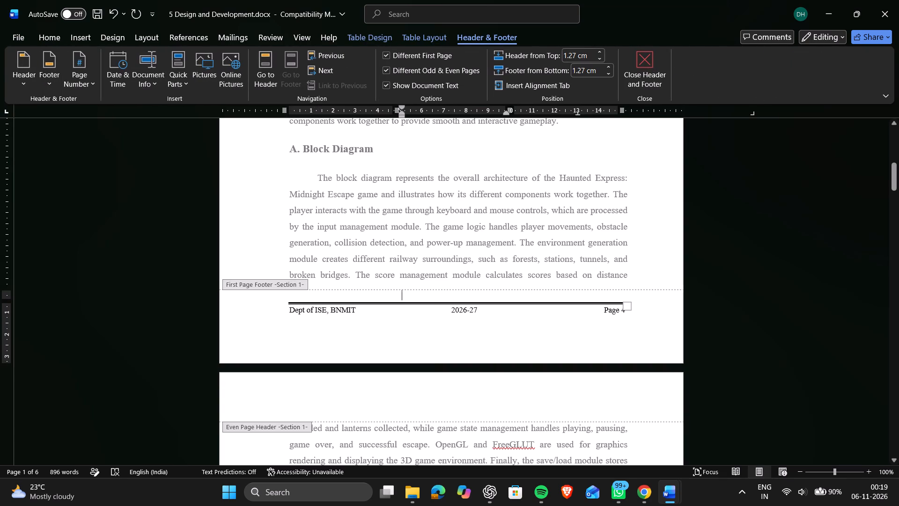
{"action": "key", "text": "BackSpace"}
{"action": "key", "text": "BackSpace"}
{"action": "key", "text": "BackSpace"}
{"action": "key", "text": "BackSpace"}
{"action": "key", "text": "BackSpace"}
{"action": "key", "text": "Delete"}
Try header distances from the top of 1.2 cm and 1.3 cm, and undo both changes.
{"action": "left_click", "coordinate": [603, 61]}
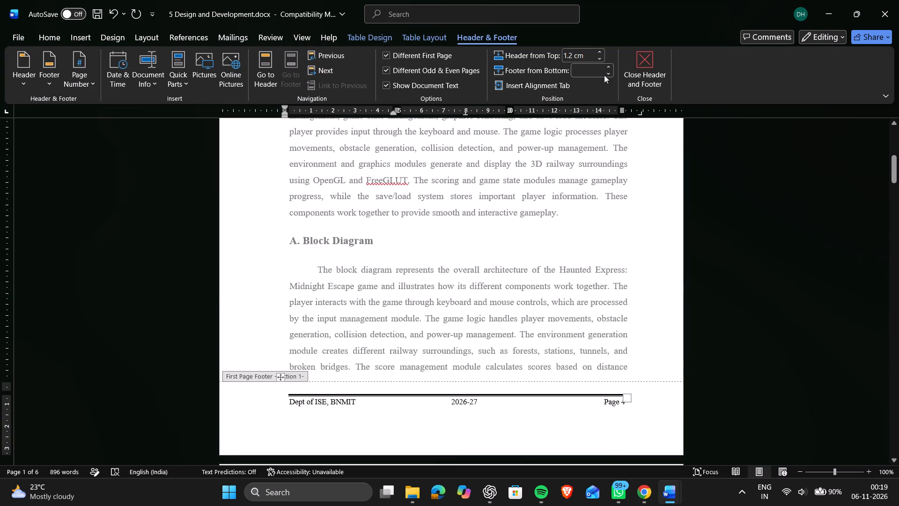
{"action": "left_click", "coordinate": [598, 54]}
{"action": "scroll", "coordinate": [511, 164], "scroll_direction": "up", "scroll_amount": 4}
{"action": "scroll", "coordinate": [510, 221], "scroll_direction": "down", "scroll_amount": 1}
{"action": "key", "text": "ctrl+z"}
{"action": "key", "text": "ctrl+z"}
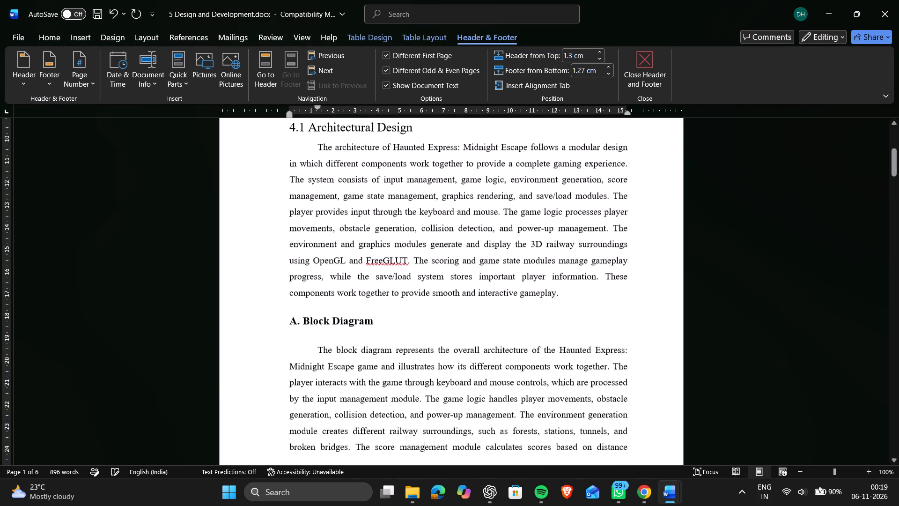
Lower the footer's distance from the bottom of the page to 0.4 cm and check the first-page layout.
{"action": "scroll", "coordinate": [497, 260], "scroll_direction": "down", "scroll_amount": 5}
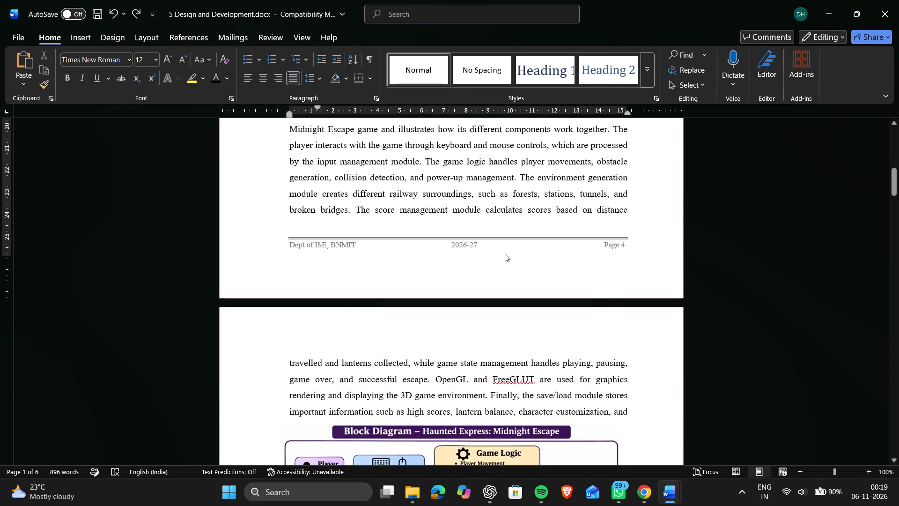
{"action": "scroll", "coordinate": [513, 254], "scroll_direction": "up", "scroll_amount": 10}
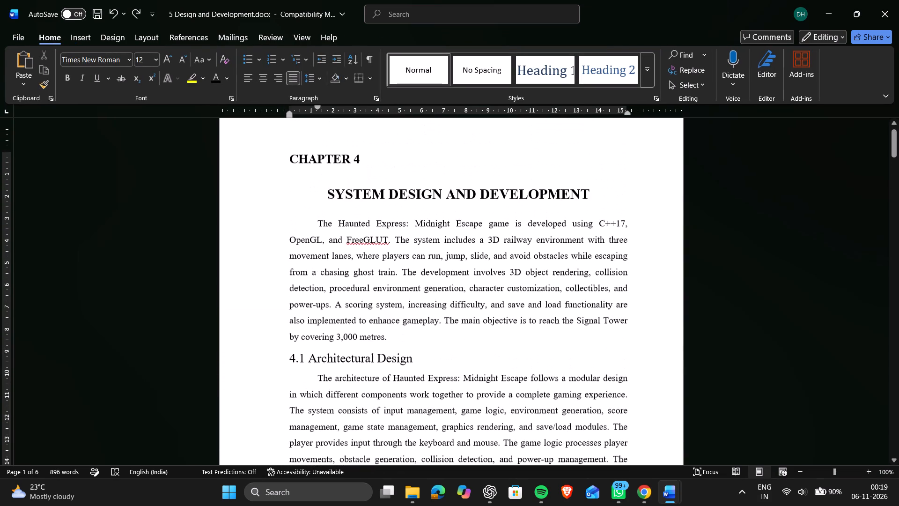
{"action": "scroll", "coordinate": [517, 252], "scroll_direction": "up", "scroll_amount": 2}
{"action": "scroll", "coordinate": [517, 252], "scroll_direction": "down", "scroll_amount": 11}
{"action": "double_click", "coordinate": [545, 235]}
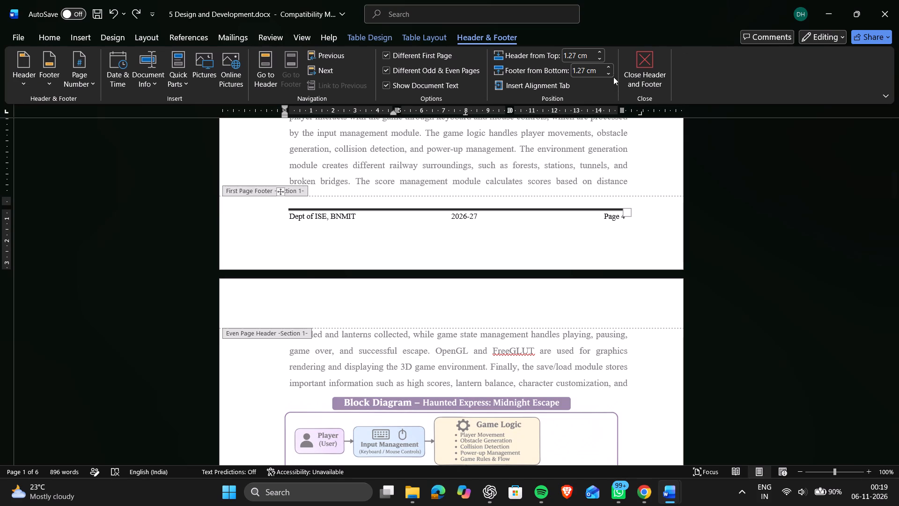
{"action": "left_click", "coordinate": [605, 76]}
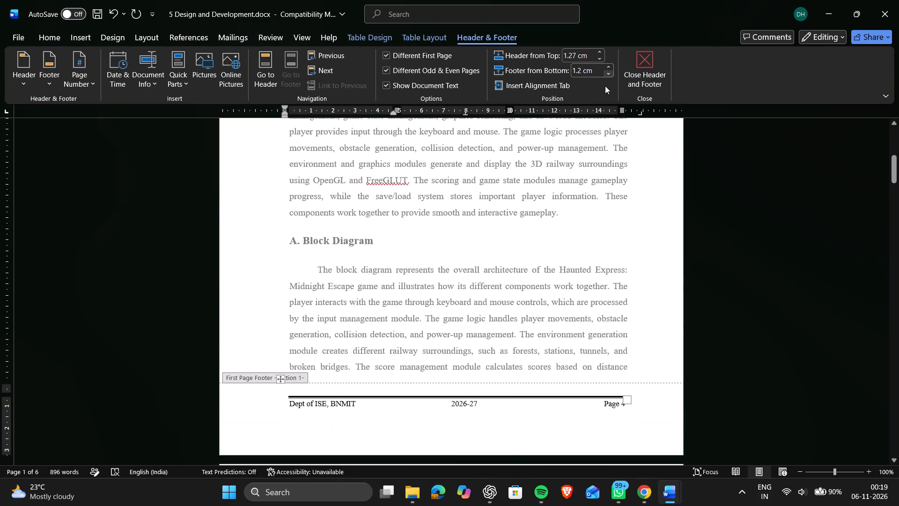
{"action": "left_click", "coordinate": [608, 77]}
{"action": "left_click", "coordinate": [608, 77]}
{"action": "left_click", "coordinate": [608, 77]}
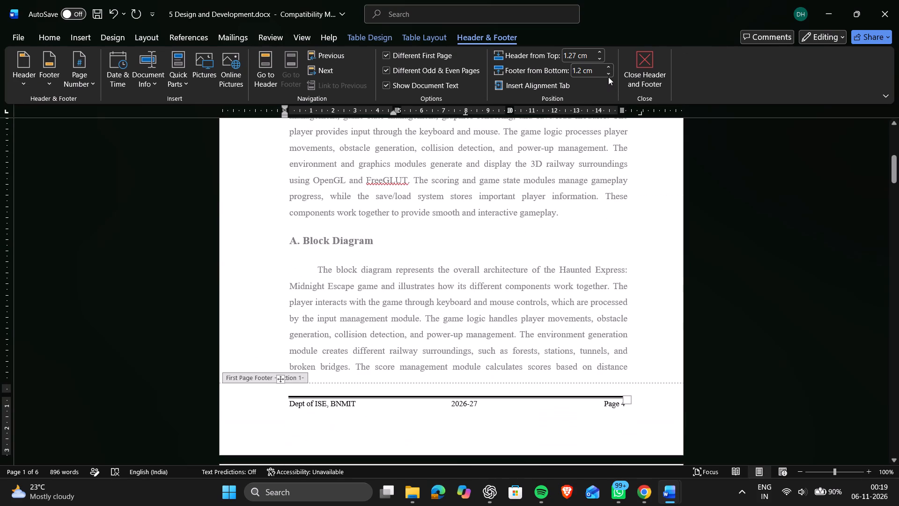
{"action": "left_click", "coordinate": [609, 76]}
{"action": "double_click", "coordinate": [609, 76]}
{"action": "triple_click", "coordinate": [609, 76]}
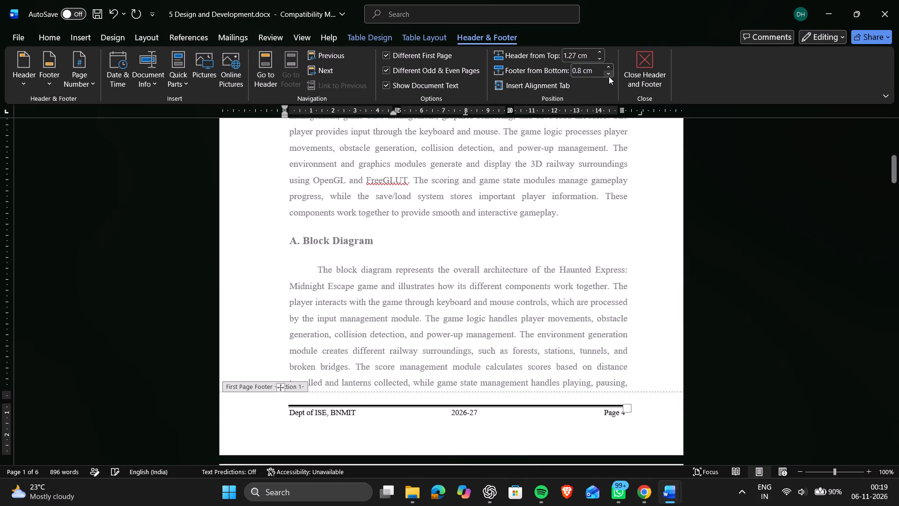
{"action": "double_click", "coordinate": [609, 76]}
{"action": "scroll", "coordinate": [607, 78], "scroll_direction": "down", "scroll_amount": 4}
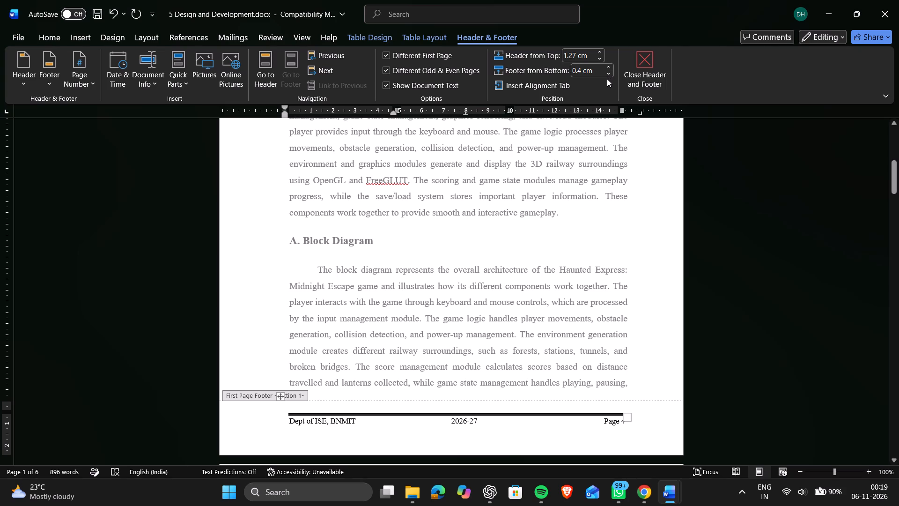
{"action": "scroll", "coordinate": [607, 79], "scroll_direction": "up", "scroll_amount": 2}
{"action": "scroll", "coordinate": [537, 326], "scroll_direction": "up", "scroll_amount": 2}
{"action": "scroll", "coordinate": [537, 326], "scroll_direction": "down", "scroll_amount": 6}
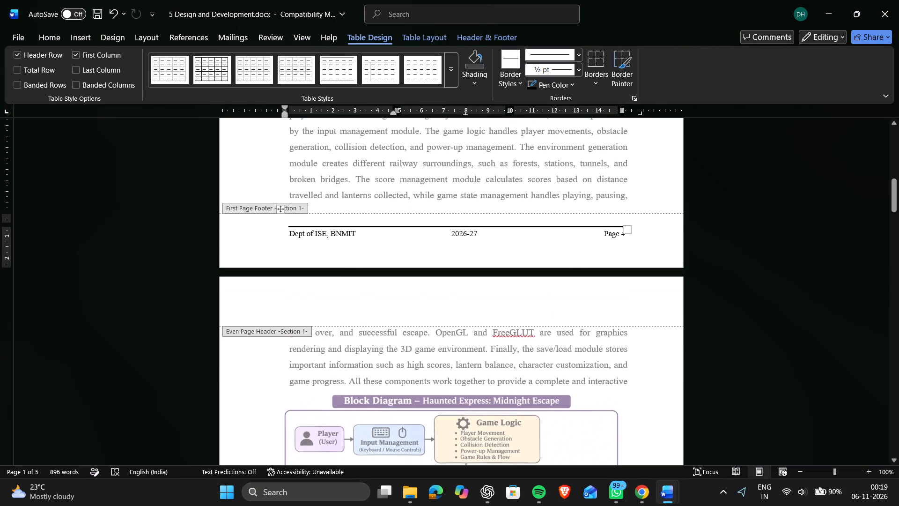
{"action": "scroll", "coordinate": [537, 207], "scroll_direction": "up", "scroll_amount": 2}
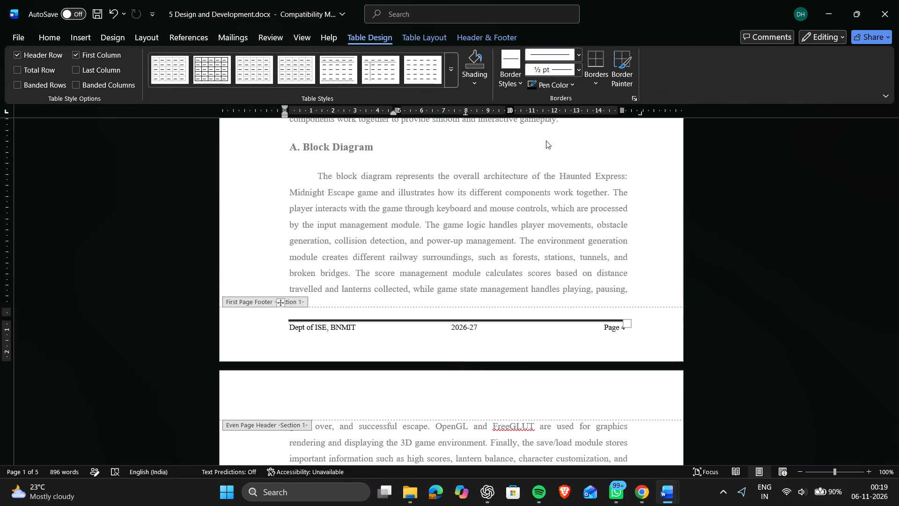
Set the footer's distance from the bottom of the page to 0.9 cm and return to the body text.
{"action": "double_click", "coordinate": [601, 336]}
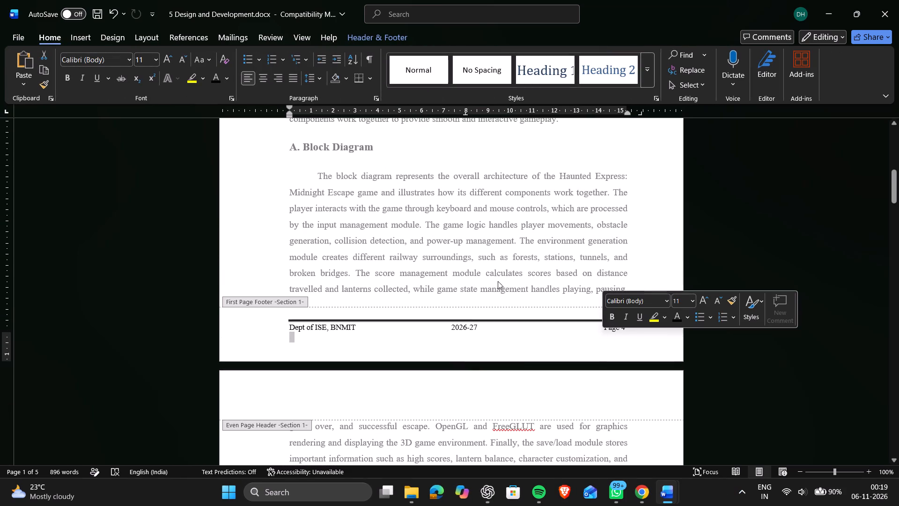
{"action": "double_click", "coordinate": [514, 339]}
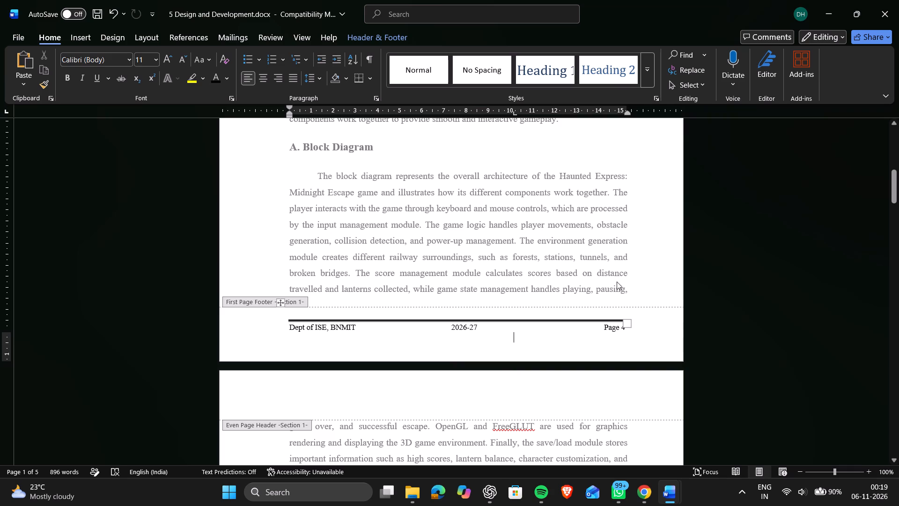
{"action": "double_click", "coordinate": [623, 281]}
{"action": "double_click", "coordinate": [550, 335]}
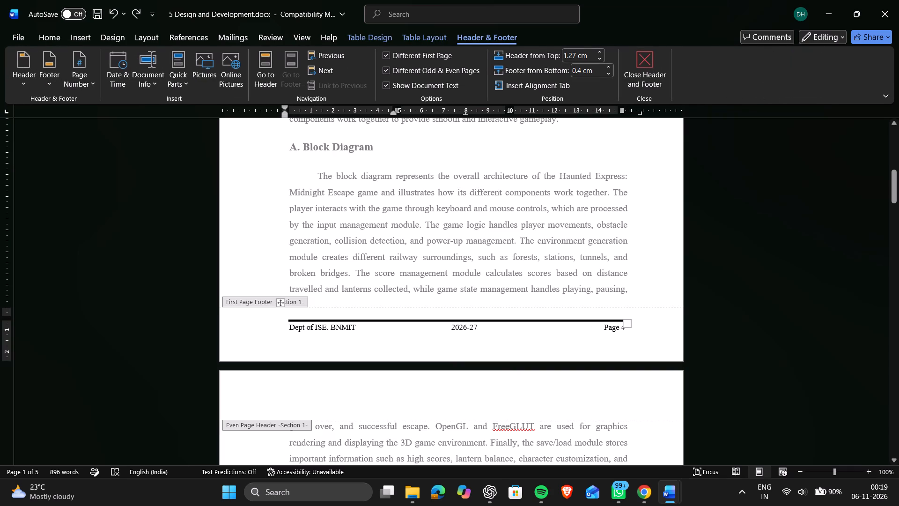
{"action": "double_click", "coordinate": [605, 65]}
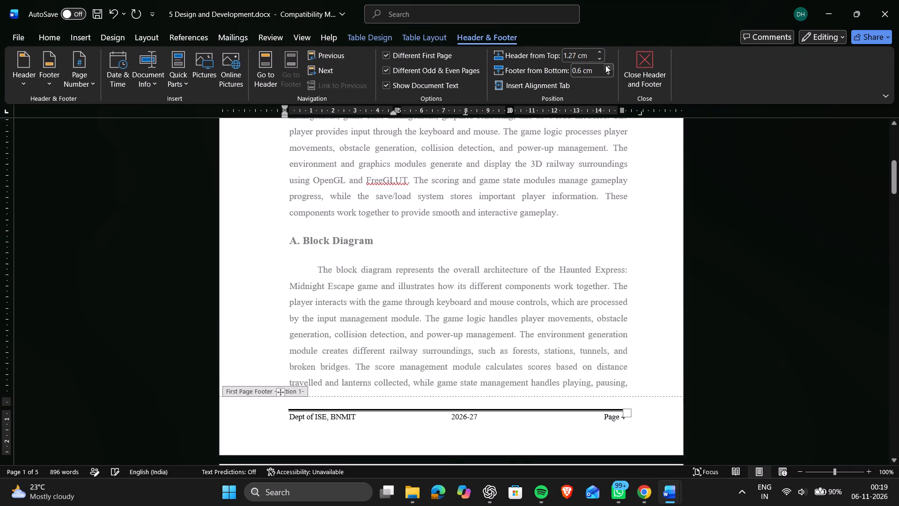
{"action": "left_click", "coordinate": [605, 65]}
{"action": "left_click", "coordinate": [605, 65]}
{"action": "left_click", "coordinate": [605, 65]}
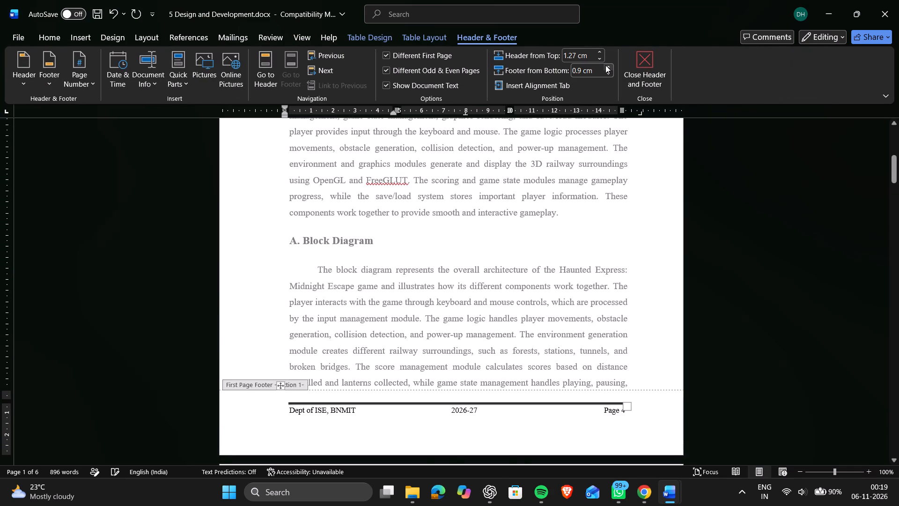
{"action": "double_click", "coordinate": [651, 318]}
{"action": "scroll", "coordinate": [651, 318], "scroll_direction": "down", "scroll_amount": 2}
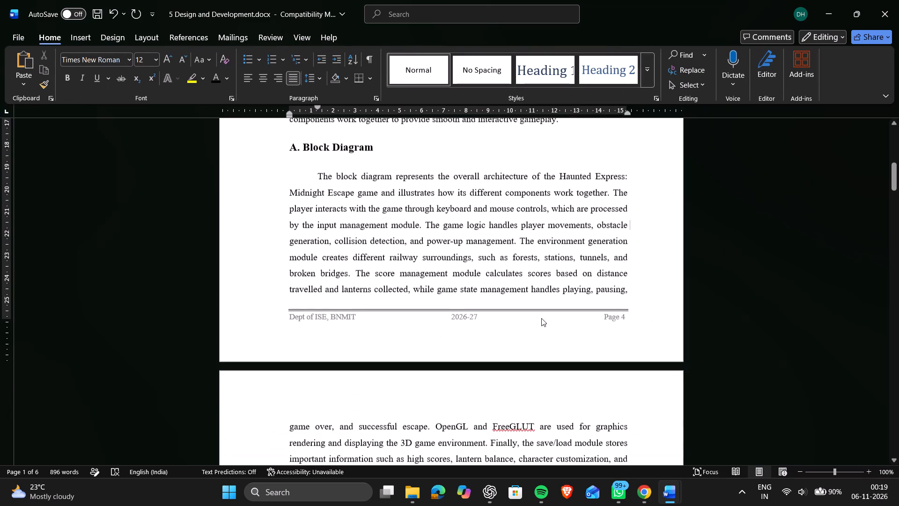
Change the first-page footer's page number to 12, keep it on the line with "Page", and return to the body text.
{"action": "double_click", "coordinate": [528, 318]}
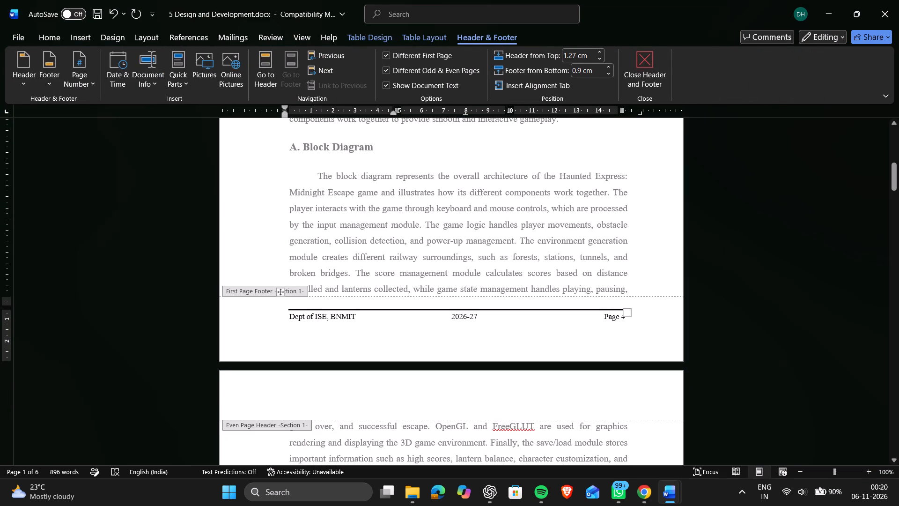
{"action": "left_click", "coordinate": [616, 320]}
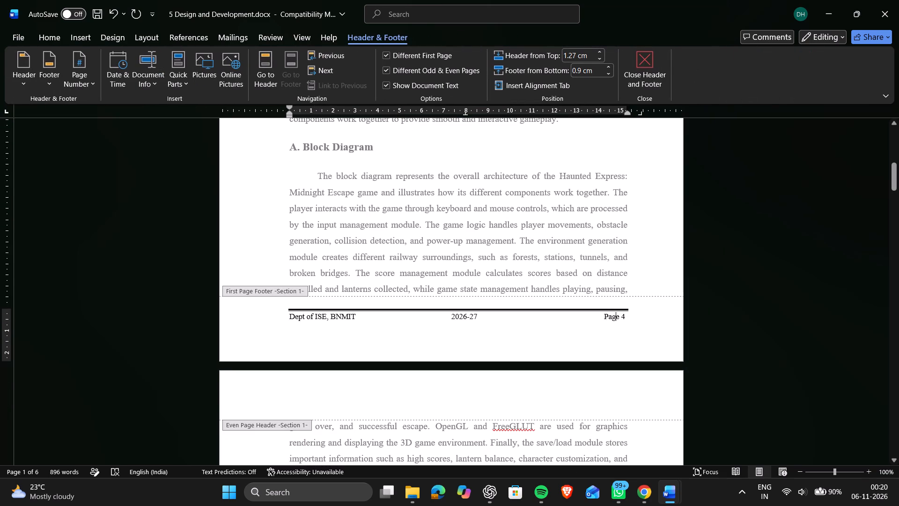
{"action": "left_click", "coordinate": [630, 315]}
{"action": "key", "text": "BackSpace"}
{"action": "type", "text": "12"}
{"action": "left_click_drag", "start_coordinate": [573, 320], "coordinate": [586, 313]}
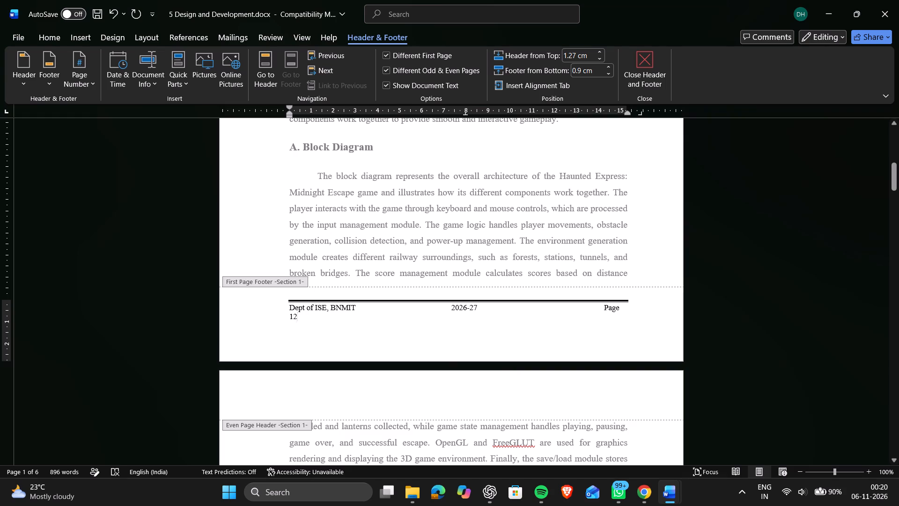
{"action": "left_click", "coordinate": [604, 307]}
{"action": "key", "text": "BackSpace"}
{"action": "left_click", "coordinate": [648, 297]}
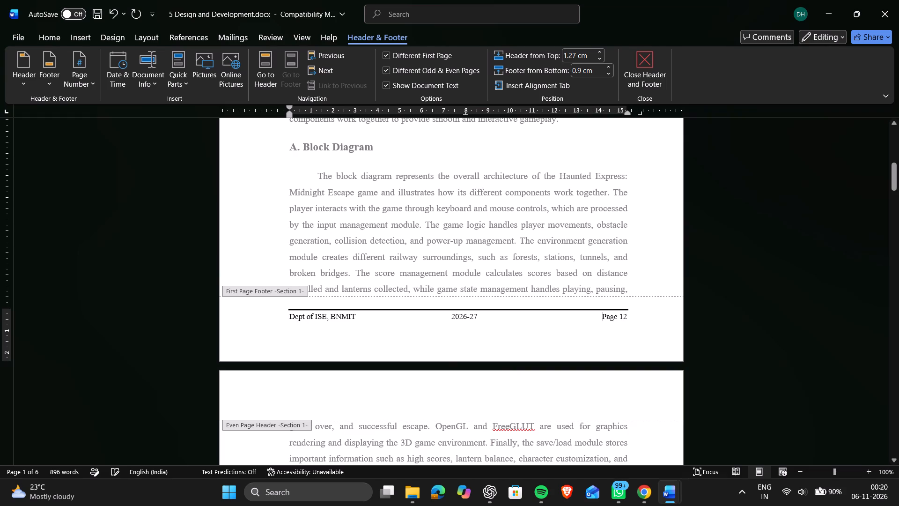
{"action": "double_click", "coordinate": [637, 256]}
Change the even-page footer's page number to 13 on page 2, keeping it on the line with "Page", and return to the body.
{"action": "scroll", "coordinate": [591, 308], "scroll_direction": "down", "scroll_amount": 3}
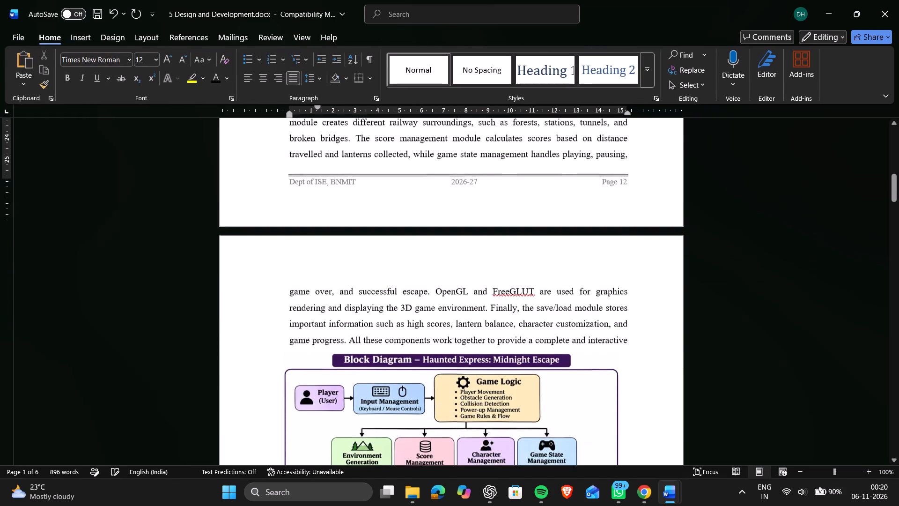
{"action": "scroll", "coordinate": [591, 308], "scroll_direction": "down", "scroll_amount": 1}
{"action": "scroll", "coordinate": [591, 308], "scroll_direction": "up", "scroll_amount": 18}
{"action": "scroll", "coordinate": [590, 308], "scroll_direction": "down", "scroll_amount": 9}
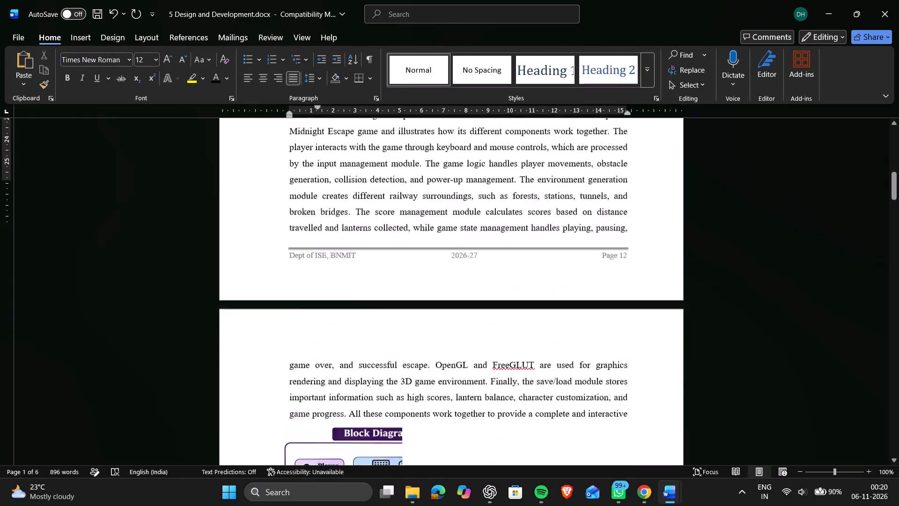
{"action": "scroll", "coordinate": [590, 308], "scroll_direction": "down", "scroll_amount": 13}
{"action": "left_click", "coordinate": [526, 362]}
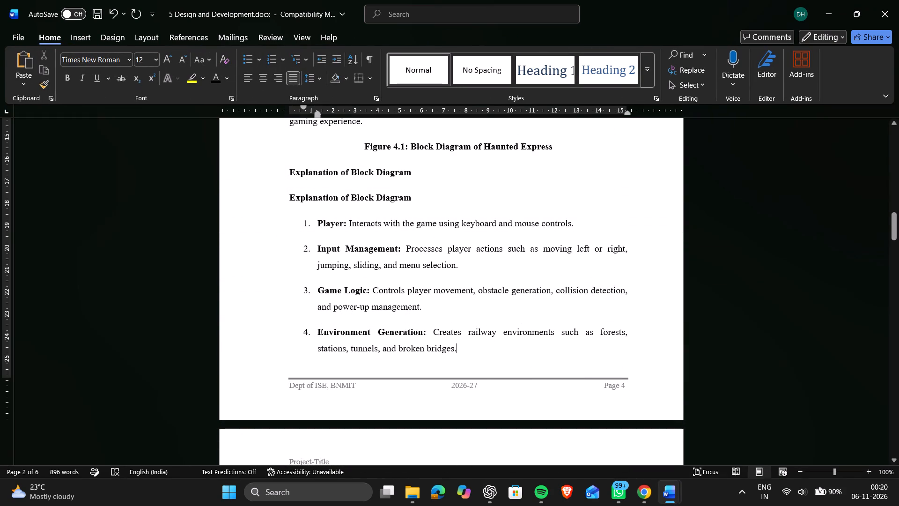
{"action": "left_click", "coordinate": [481, 370]}
{"action": "double_click", "coordinate": [481, 368]}
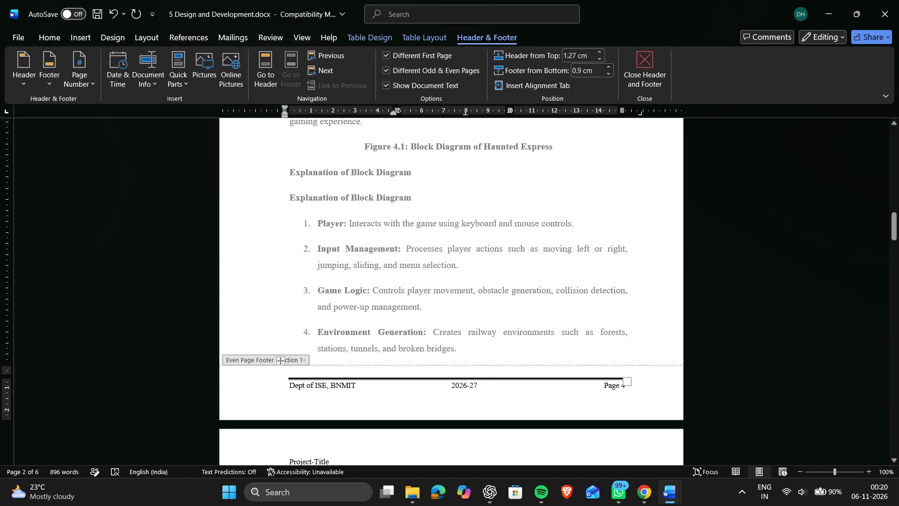
{"action": "left_click", "coordinate": [614, 402]}
{"action": "left_click", "coordinate": [627, 385]}
{"action": "left_click", "coordinate": [627, 385]}
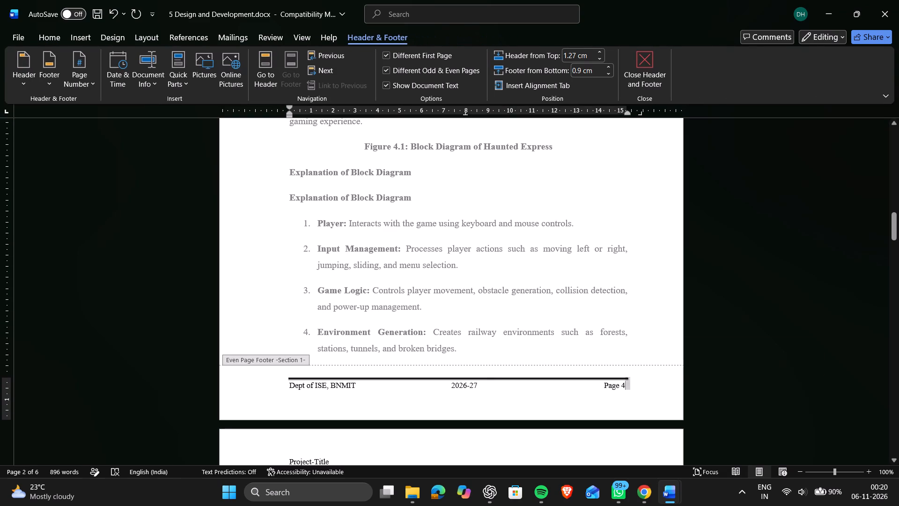
{"action": "key", "text": "BackSpace"}
{"action": "key", "text": "3"}
{"action": "left_click", "coordinate": [603, 388]}
{"action": "key", "text": "BackSpace"}
{"action": "key", "text": "BackSpace"}
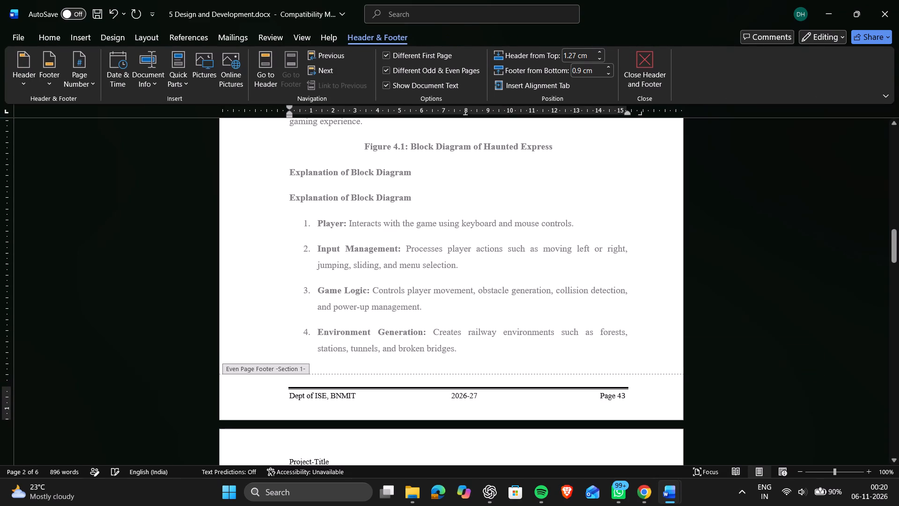
{"action": "left_click", "coordinate": [622, 401]}
{"action": "key", "text": "BackSpace"}
{"action": "key", "text": "1"}
{"action": "left_click", "coordinate": [608, 353]}
{"action": "double_click", "coordinate": [608, 353]}
Review the headers and footers on the following pages and compare them with the last pages of the 4 hardware_software reqs document.
{"action": "scroll", "coordinate": [608, 353], "scroll_direction": "down", "scroll_amount": 5}
{"action": "scroll", "coordinate": [608, 353], "scroll_direction": "up", "scroll_amount": 3}
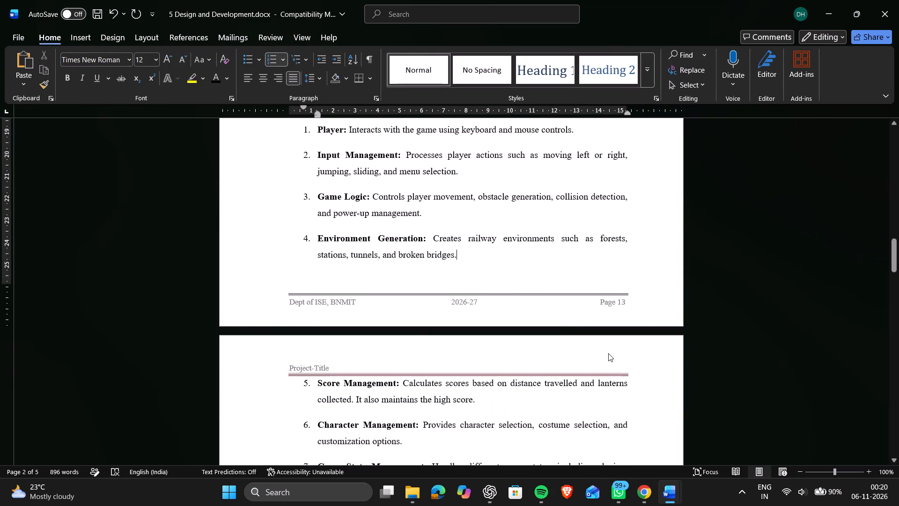
{"action": "scroll", "coordinate": [558, 323], "scroll_direction": "down", "scroll_amount": 10}
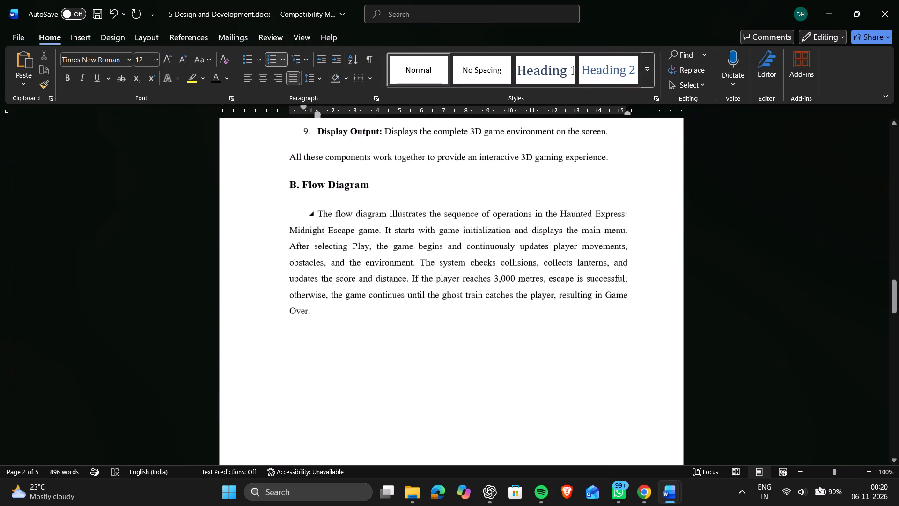
{"action": "scroll", "coordinate": [557, 322], "scroll_direction": "down", "scroll_amount": 3}
{"action": "scroll", "coordinate": [557, 322], "scroll_direction": "up", "scroll_amount": 5}
{"action": "scroll", "coordinate": [557, 322], "scroll_direction": "down", "scroll_amount": 1}
{"action": "scroll", "coordinate": [557, 322], "scroll_direction": "up", "scroll_amount": 5}
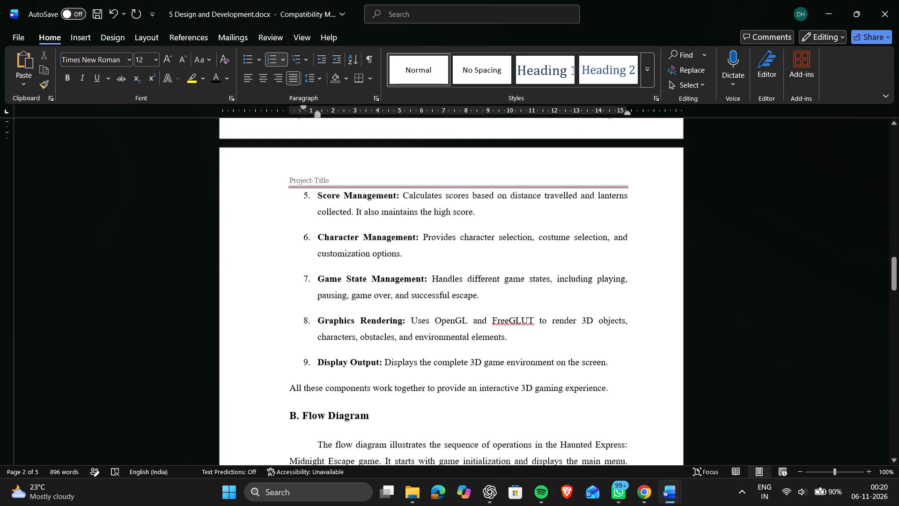
{"action": "scroll", "coordinate": [557, 322], "scroll_direction": "up", "scroll_amount": 3}
{"action": "scroll", "coordinate": [557, 322], "scroll_direction": "down", "scroll_amount": 17}
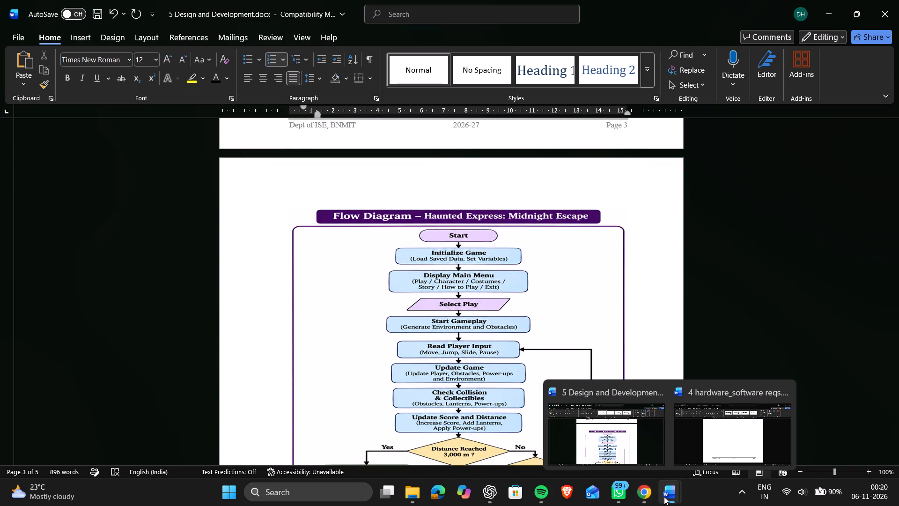
{"action": "left_click", "coordinate": [693, 443]}
{"action": "scroll", "coordinate": [563, 370], "scroll_direction": "down", "scroll_amount": 2}
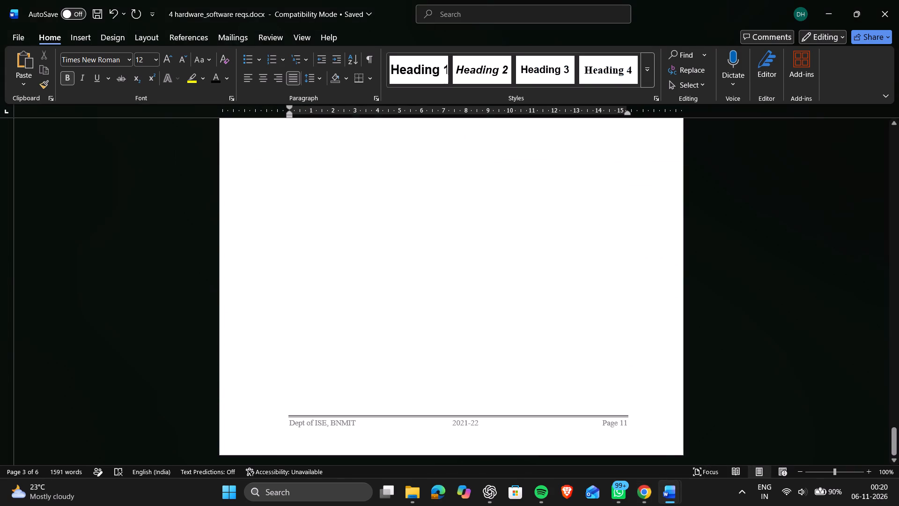
{"action": "scroll", "coordinate": [563, 370], "scroll_direction": "down", "scroll_amount": 1}
{"action": "scroll", "coordinate": [563, 370], "scroll_direction": "up", "scroll_amount": 13}
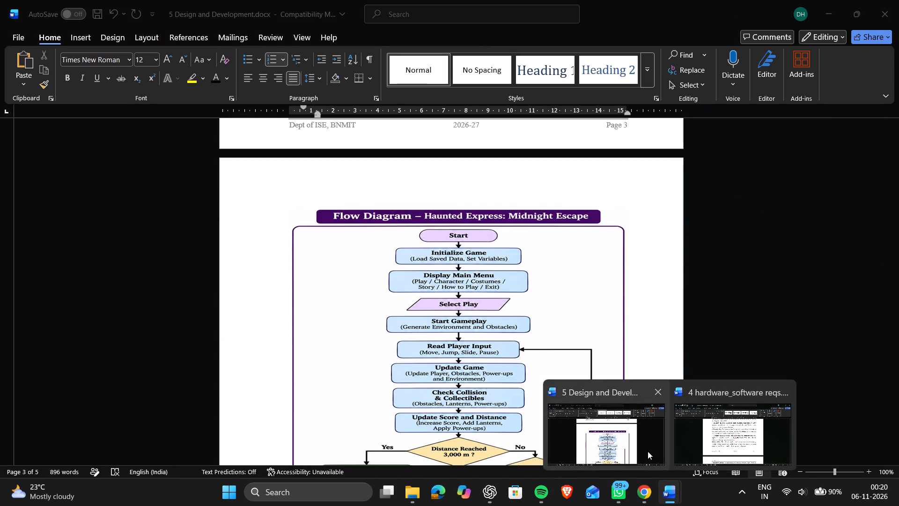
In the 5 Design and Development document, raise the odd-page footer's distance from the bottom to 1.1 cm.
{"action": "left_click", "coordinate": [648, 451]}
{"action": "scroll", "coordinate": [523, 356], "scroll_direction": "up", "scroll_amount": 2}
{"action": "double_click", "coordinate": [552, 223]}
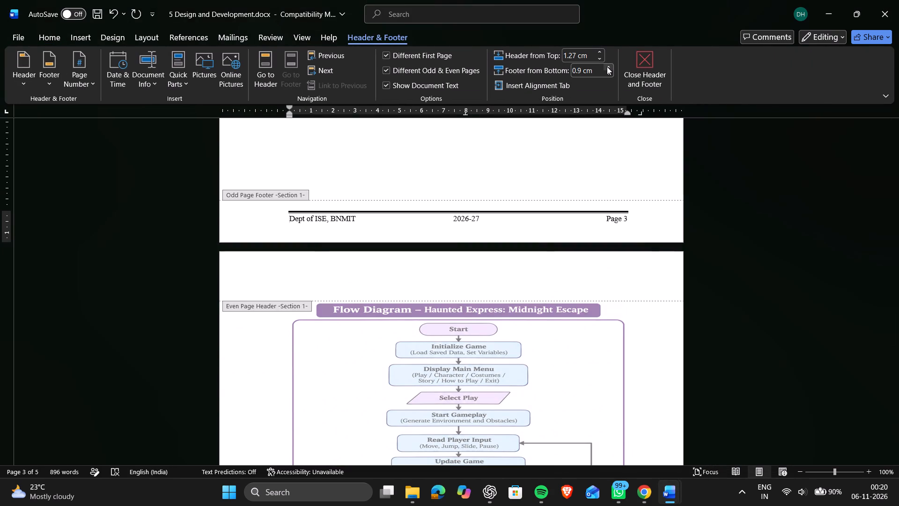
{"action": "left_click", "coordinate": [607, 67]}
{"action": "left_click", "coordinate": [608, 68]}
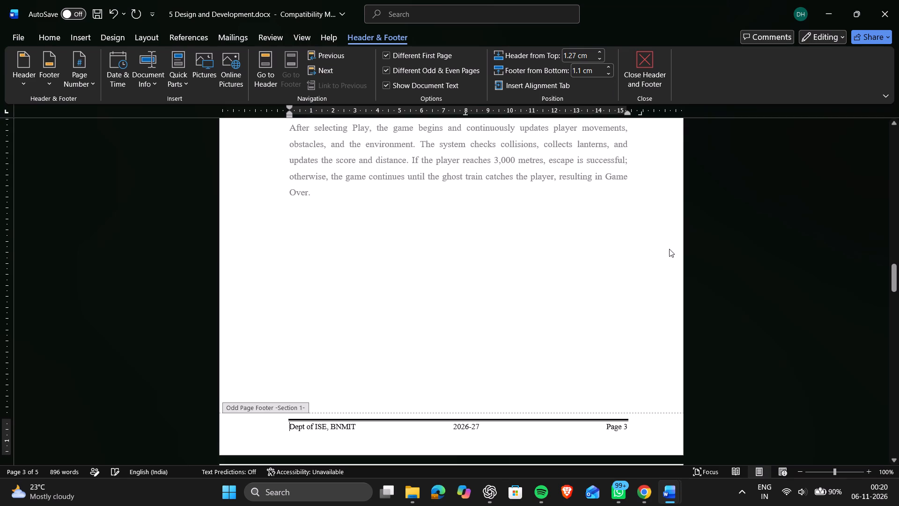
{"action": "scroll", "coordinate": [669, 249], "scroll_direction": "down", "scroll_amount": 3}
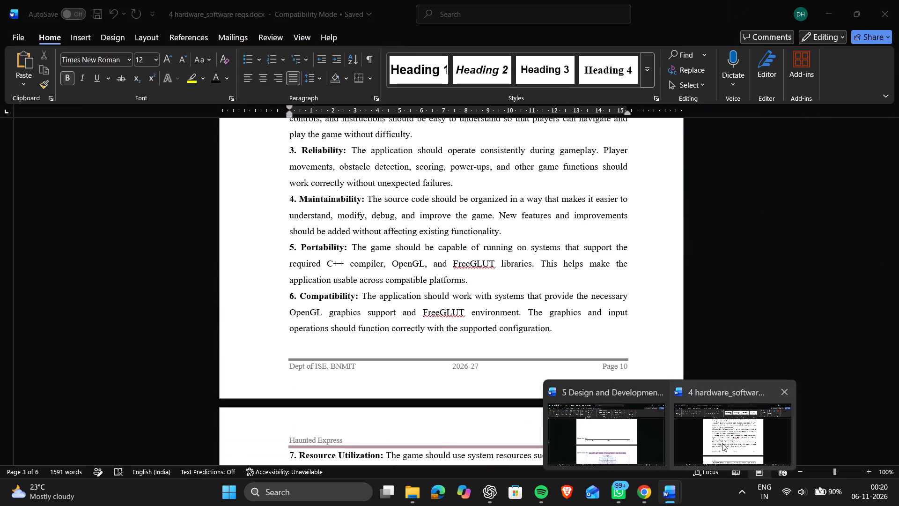
Set the footer's distance from the bottom to 1.27 cm in 5 Design and Development, matching the 4 hardware_software reqs document.
{"action": "left_click", "coordinate": [722, 443]}
{"action": "double_click", "coordinate": [605, 382]}
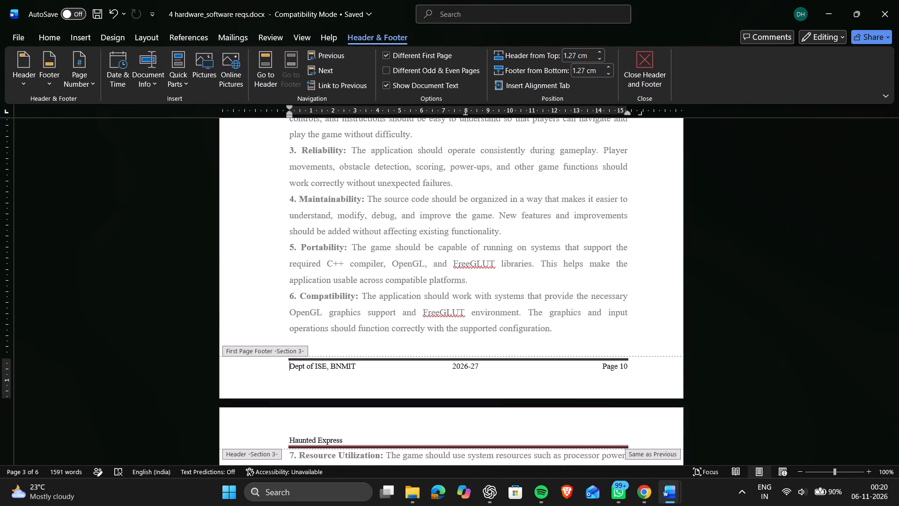
{"action": "left_click", "coordinate": [634, 442]}
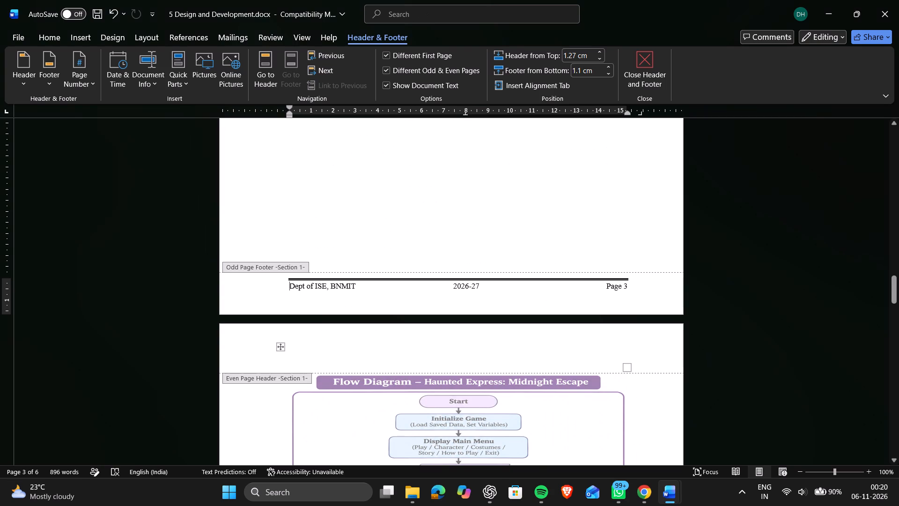
{"action": "double_click", "coordinate": [619, 308]}
{"action": "left_click", "coordinate": [580, 69]}
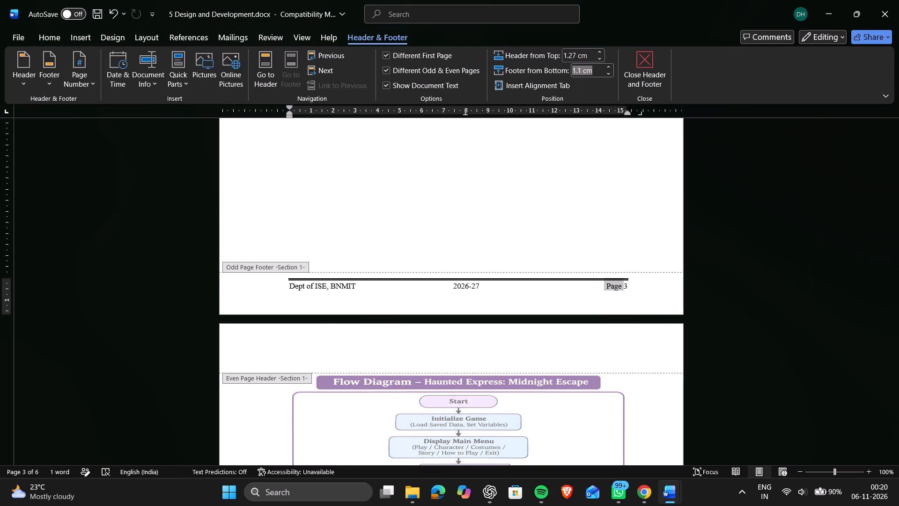
{"action": "left_click", "coordinate": [580, 69]}
{"action": "key", "text": "BackSpace"}
{"action": "type", "text": "27"}
{"action": "key", "text": "Return"}
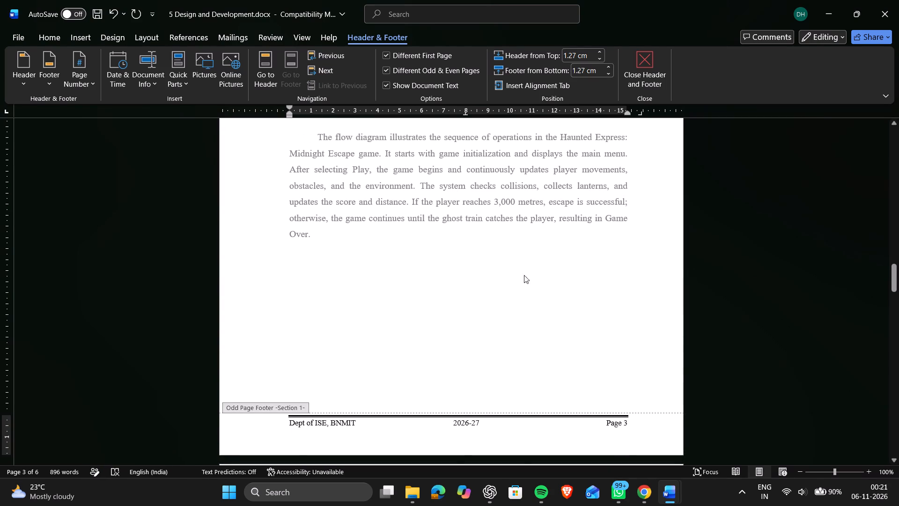
Check the footer placement and page breaks on pages 1 to 3 with the new footer distance.
{"action": "left_click", "coordinate": [515, 299]}
{"action": "scroll", "coordinate": [515, 290], "scroll_direction": "up", "scroll_amount": 11}
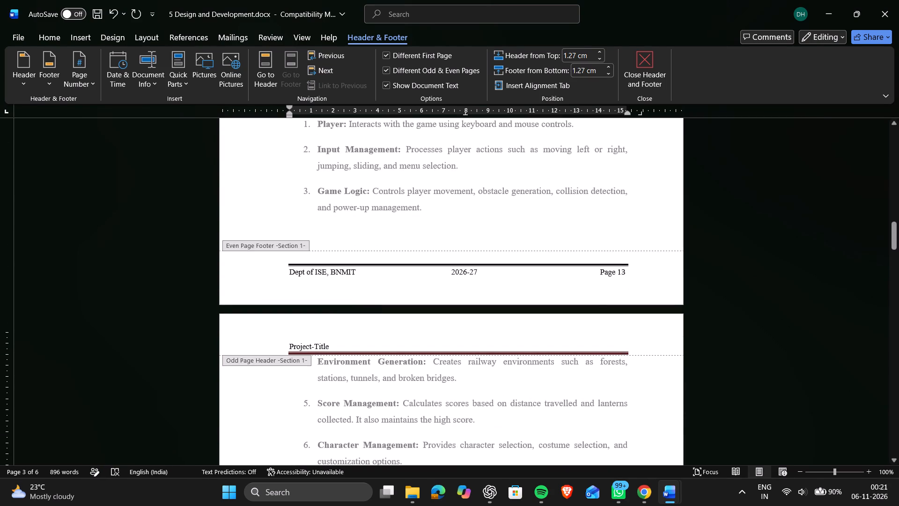
{"action": "scroll", "coordinate": [515, 290], "scroll_direction": "up", "scroll_amount": 19}
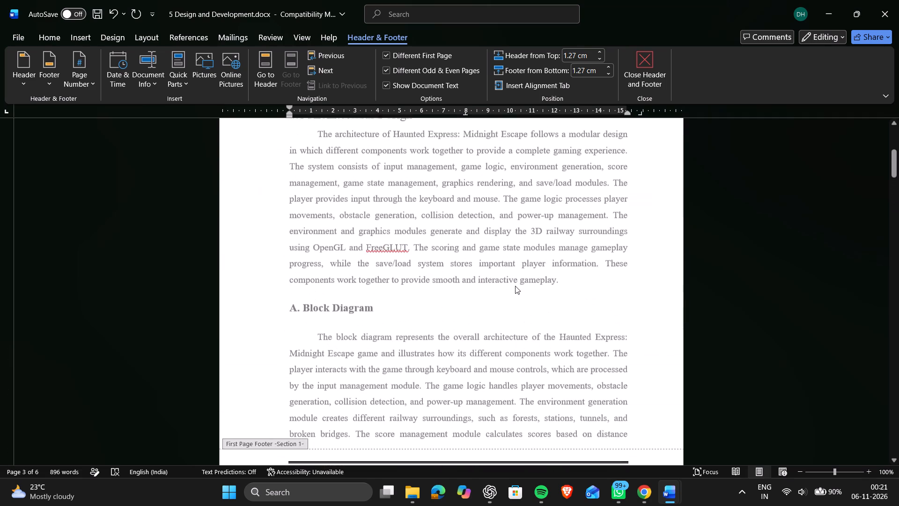
{"action": "scroll", "coordinate": [515, 286], "scroll_direction": "up", "scroll_amount": 2}
{"action": "scroll", "coordinate": [515, 286], "scroll_direction": "down", "scroll_amount": 20}
{"action": "scroll", "coordinate": [515, 286], "scroll_direction": "down", "scroll_amount": 6}
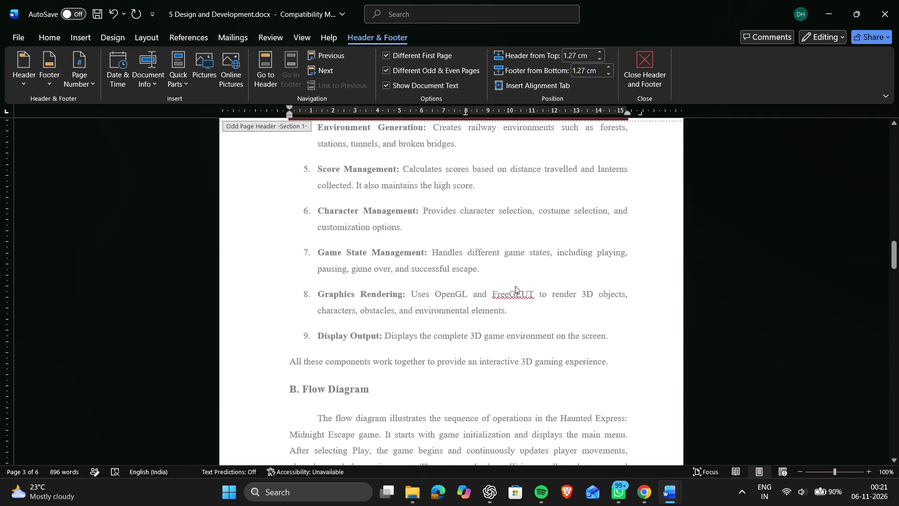
{"action": "scroll", "coordinate": [515, 286], "scroll_direction": "up", "scroll_amount": 20}
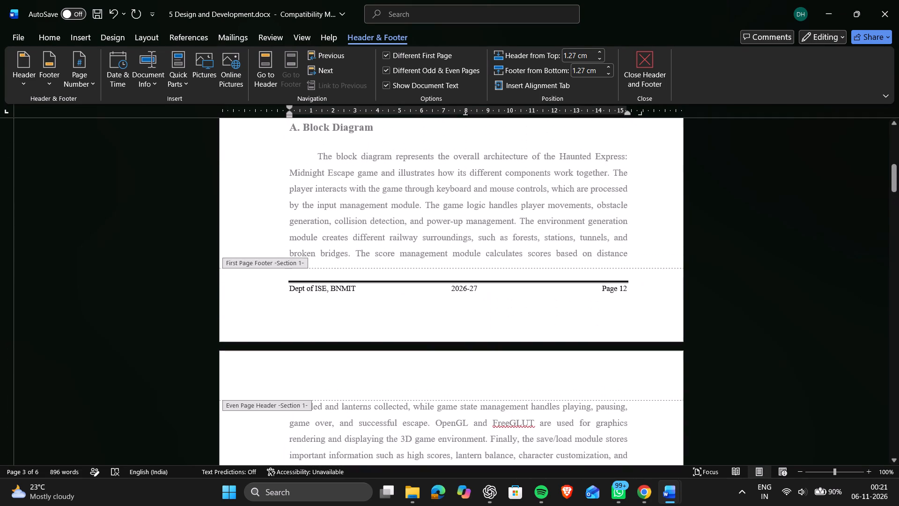
Replace the page number in page 3's odd-page footer with 14 and remove the extra spacing before "Page".
{"action": "scroll", "coordinate": [515, 286], "scroll_direction": "down", "scroll_amount": 15}
{"action": "scroll", "coordinate": [515, 285], "scroll_direction": "down", "scroll_amount": 12}
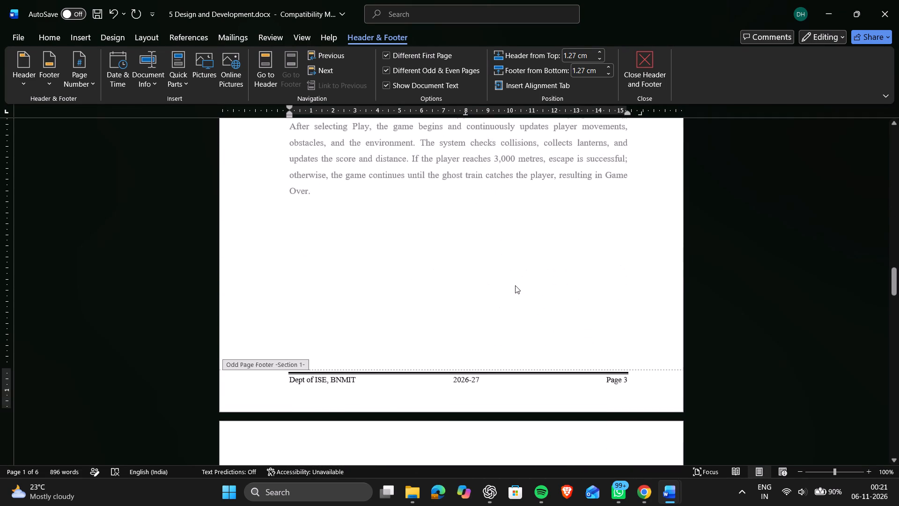
{"action": "scroll", "coordinate": [515, 285], "scroll_direction": "down", "scroll_amount": 2}
{"action": "left_click", "coordinate": [643, 283]}
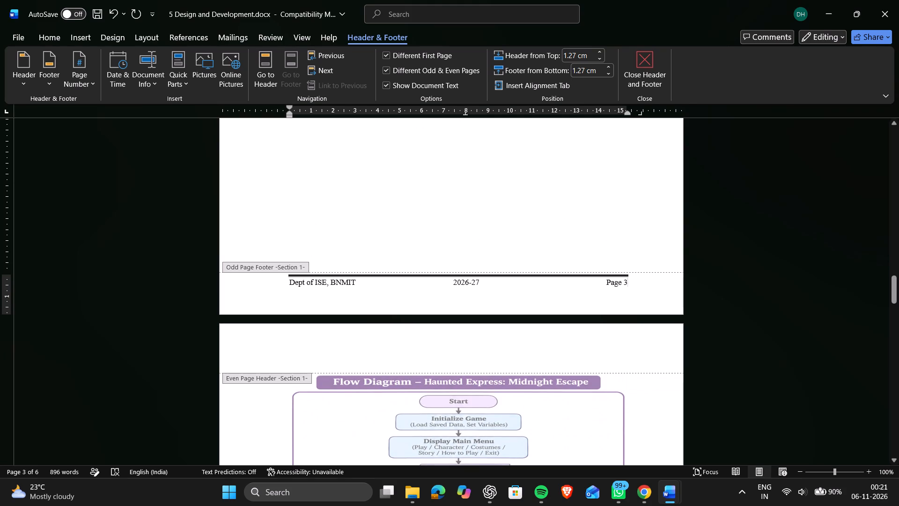
{"action": "key", "text": "BackSpace"}
{"action": "type", "text": "14"}
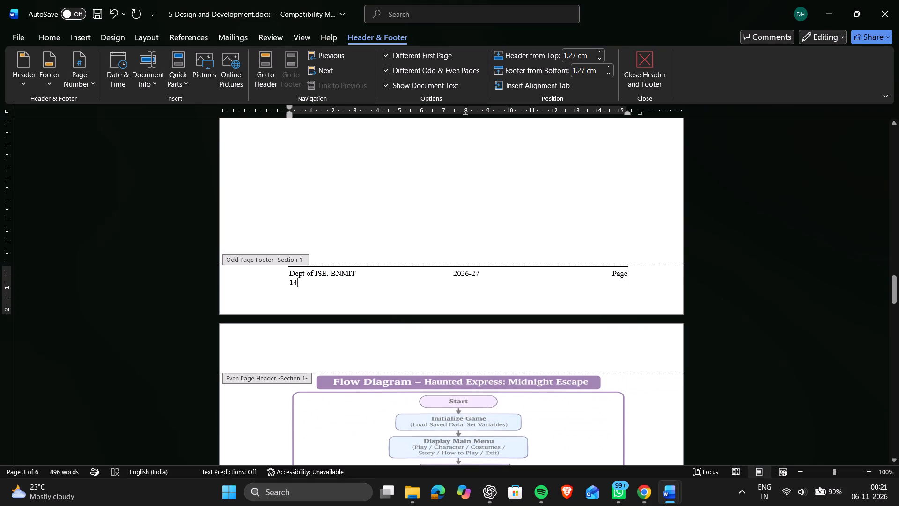
{"action": "left_click", "coordinate": [616, 268]}
{"action": "left_click", "coordinate": [611, 271]}
{"action": "key", "text": "BackSpace"}
{"action": "key", "text": "BackSpace"}
{"action": "key", "text": "BackSpace"}
Insert a Next Page section break after list item 4, Start Gameplay, at the end of page 4.
{"action": "scroll", "coordinate": [634, 277], "scroll_direction": "down", "scroll_amount": 10}
{"action": "scroll", "coordinate": [634, 277], "scroll_direction": "up", "scroll_amount": 3}
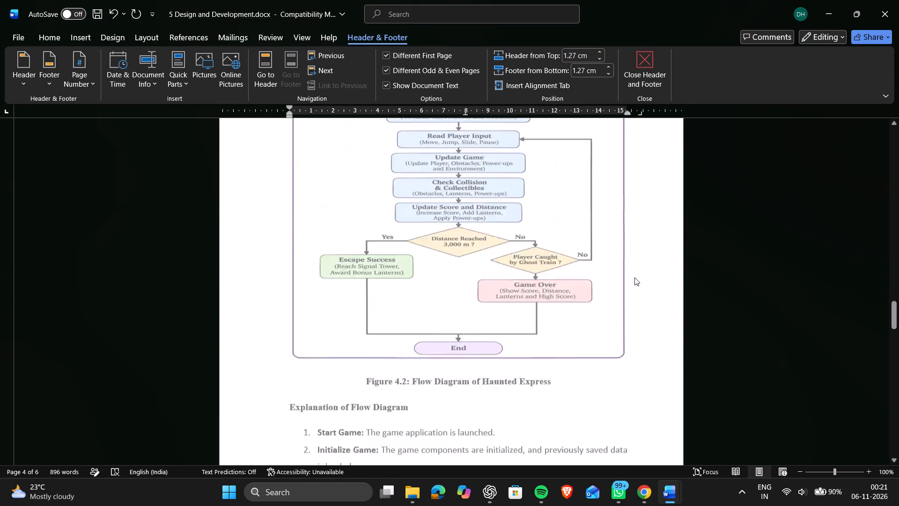
{"action": "scroll", "coordinate": [634, 277], "scroll_direction": "up", "scroll_amount": 4}
{"action": "scroll", "coordinate": [634, 275], "scroll_direction": "down", "scroll_amount": 11}
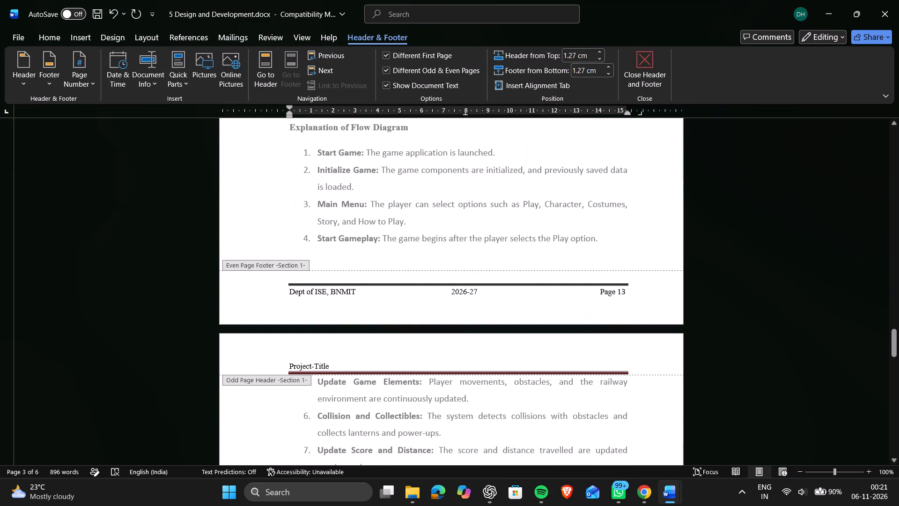
{"action": "left_click", "coordinate": [630, 292]}
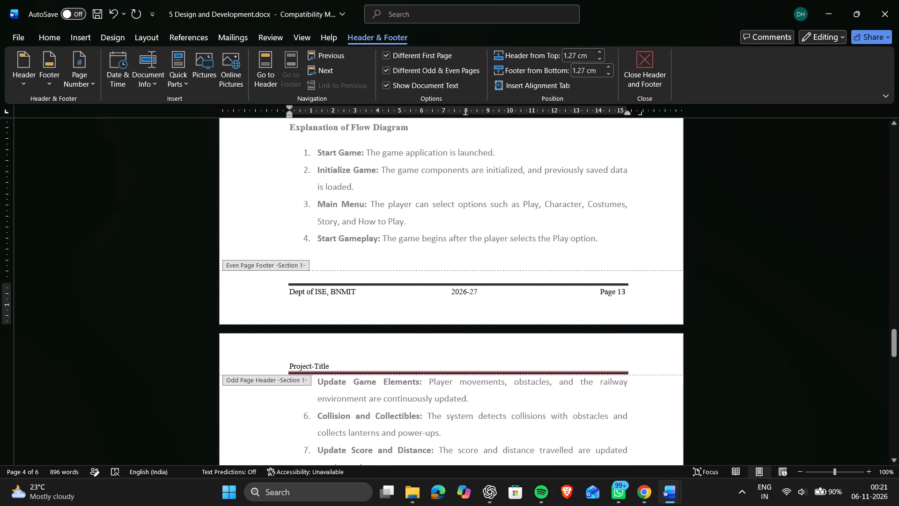
{"action": "left_click", "coordinate": [522, 245]}
{"action": "double_click", "coordinate": [523, 259]}
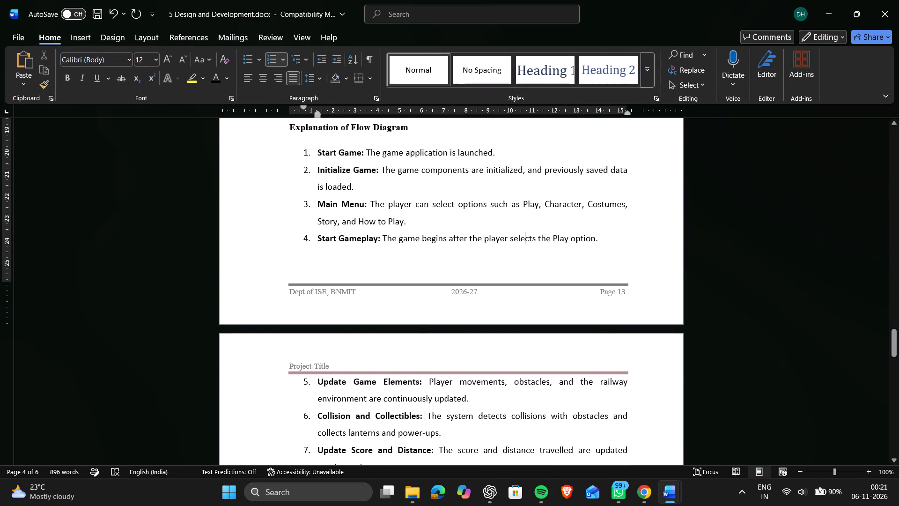
{"action": "left_click", "coordinate": [466, 260]}
{"action": "left_click", "coordinate": [612, 238]}
{"action": "left_click", "coordinate": [146, 38]}
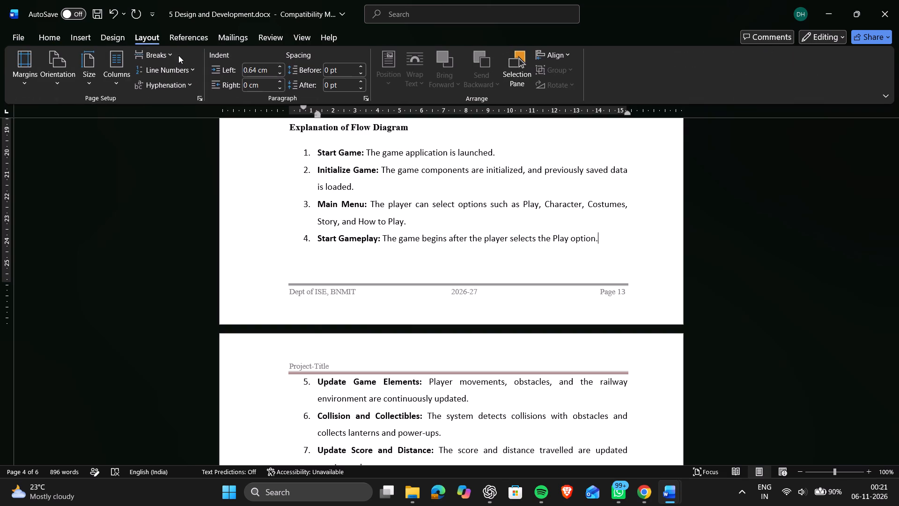
{"action": "left_click", "coordinate": [178, 55]}
{"action": "left_click", "coordinate": [161, 58]}
{"action": "left_click", "coordinate": [203, 224]}
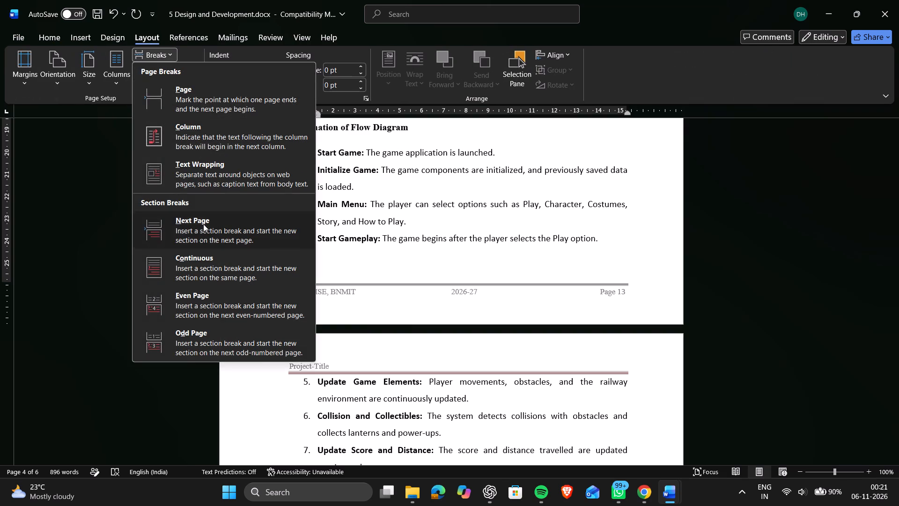
Remove the empty numbered item after the new section break, keeping the full stop after "Play option".
{"action": "scroll", "coordinate": [500, 265], "scroll_direction": "down", "scroll_amount": 1}
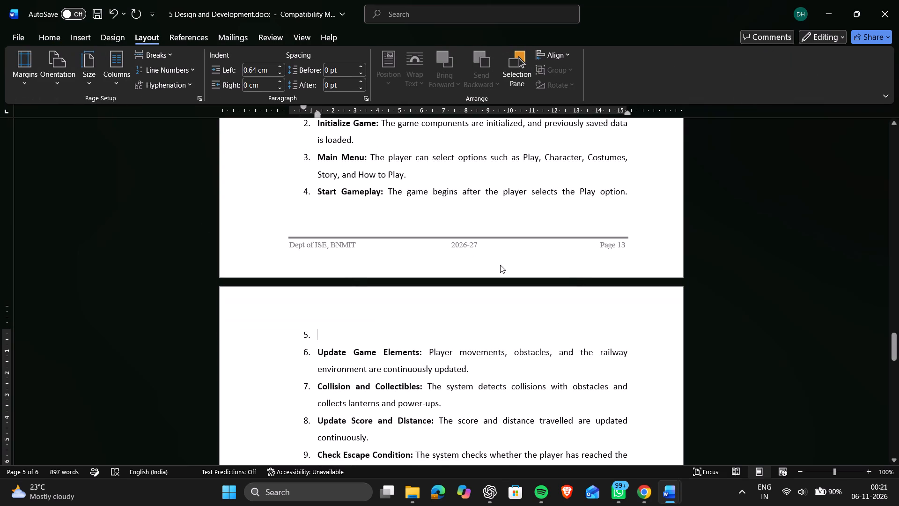
{"action": "key", "text": "BackSpace"}
{"action": "key", "text": "BackSpace"}
{"action": "key", "text": "BackSpace"}
{"action": "key", "text": "BackSpace"}
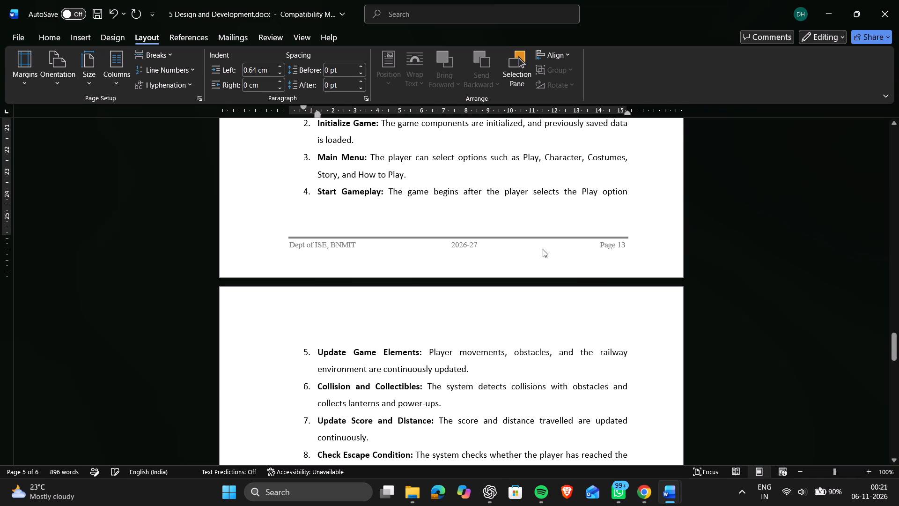
{"action": "key", "text": "period"}
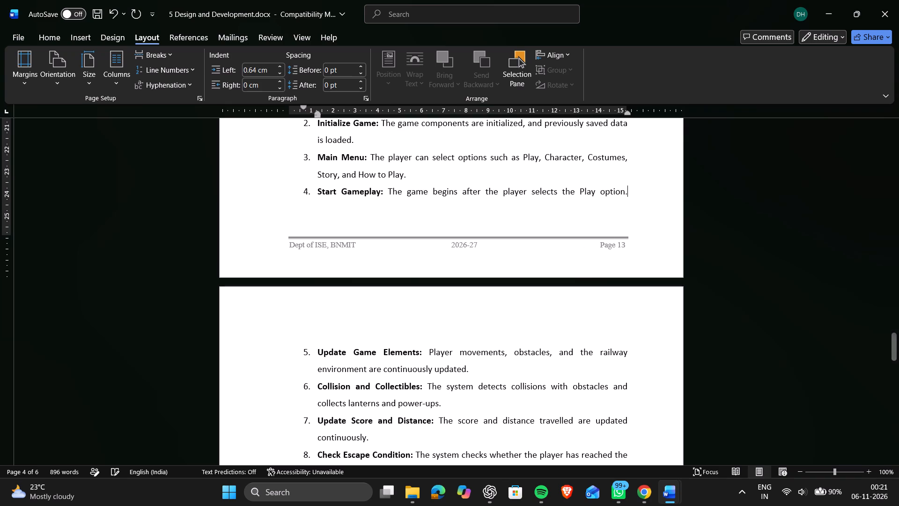
Change the page number in the even-page footer below the Start Gameplay item to Page 15.
{"action": "scroll", "coordinate": [545, 258], "scroll_direction": "down", "scroll_amount": 6}
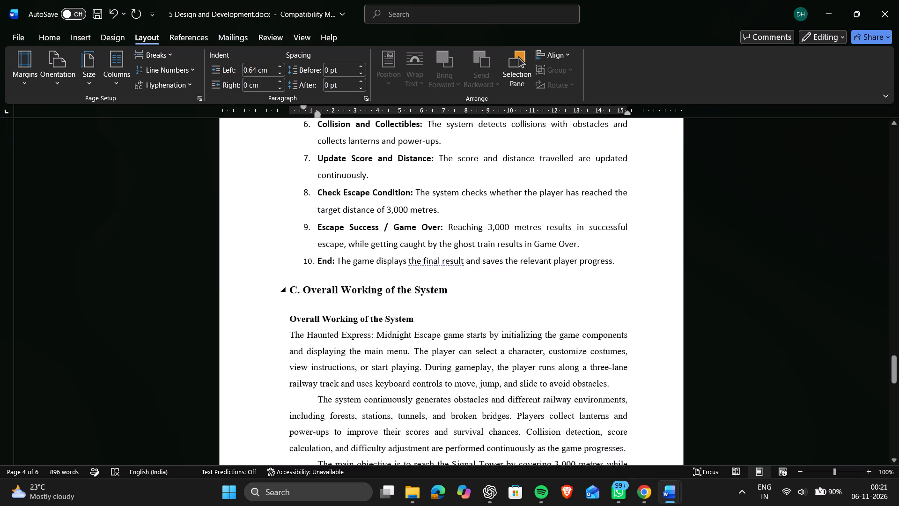
{"action": "scroll", "coordinate": [544, 260], "scroll_direction": "down", "scroll_amount": 3}
{"action": "scroll", "coordinate": [544, 260], "scroll_direction": "up", "scroll_amount": 20}
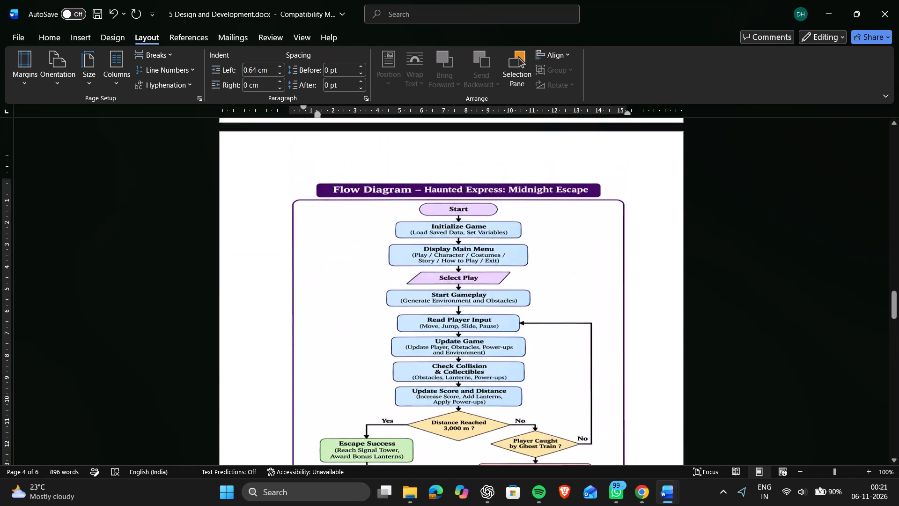
{"action": "scroll", "coordinate": [546, 258], "scroll_direction": "up", "scroll_amount": 8}
{"action": "scroll", "coordinate": [546, 258], "scroll_direction": "down", "scroll_amount": 10}
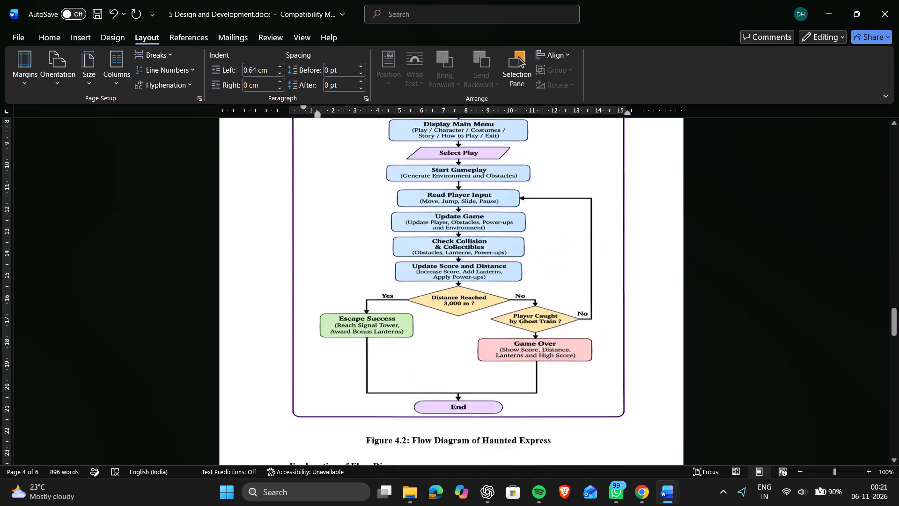
{"action": "scroll", "coordinate": [546, 258], "scroll_direction": "down", "scroll_amount": 12}
{"action": "scroll", "coordinate": [579, 202], "scroll_direction": "up", "scroll_amount": 2}
{"action": "left_click", "coordinate": [653, 212]}
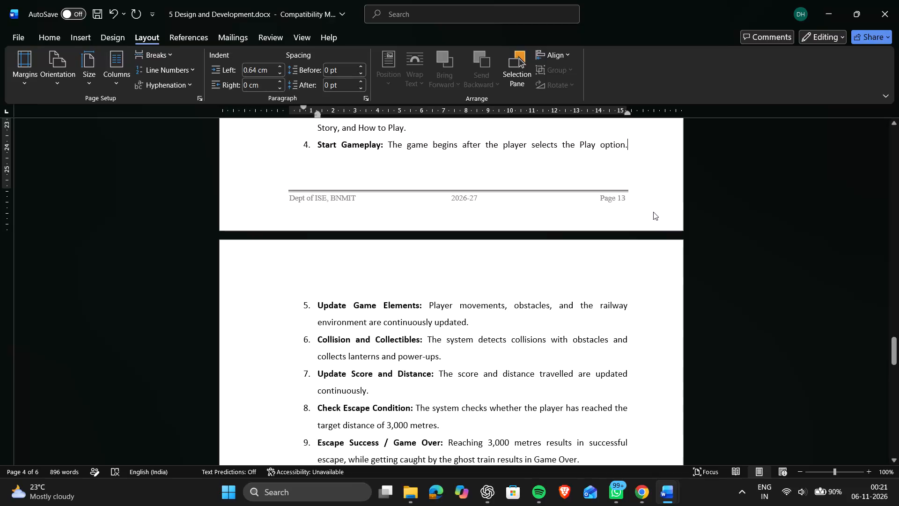
{"action": "left_click", "coordinate": [653, 211]}
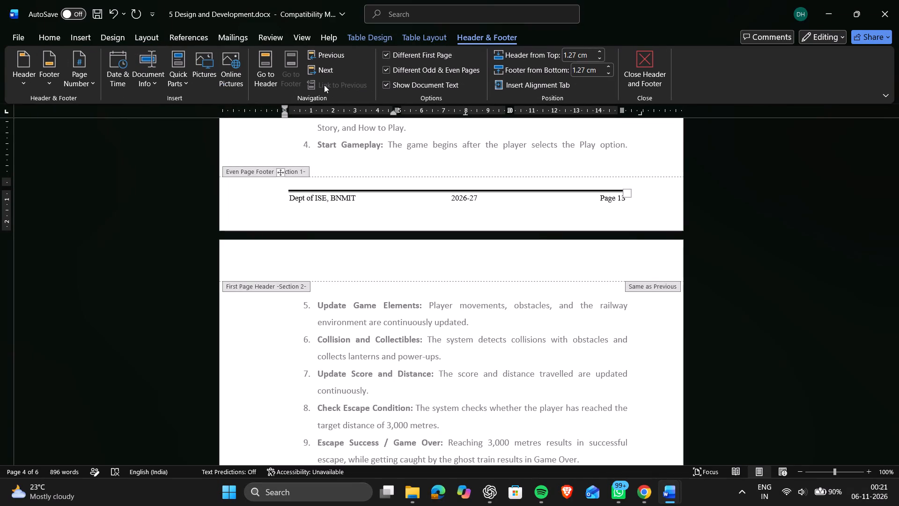
{"action": "left_click", "coordinate": [324, 85]}
{"action": "left_click", "coordinate": [618, 219]}
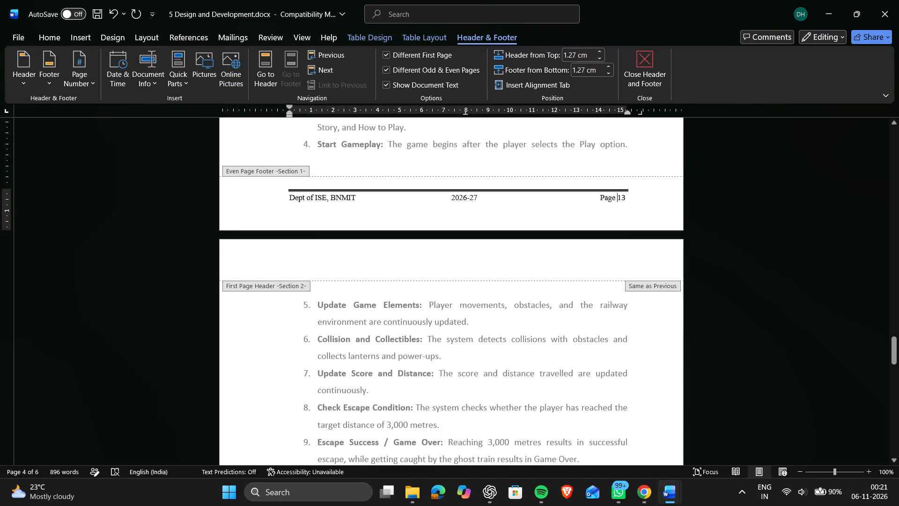
{"action": "left_click", "coordinate": [626, 200]}
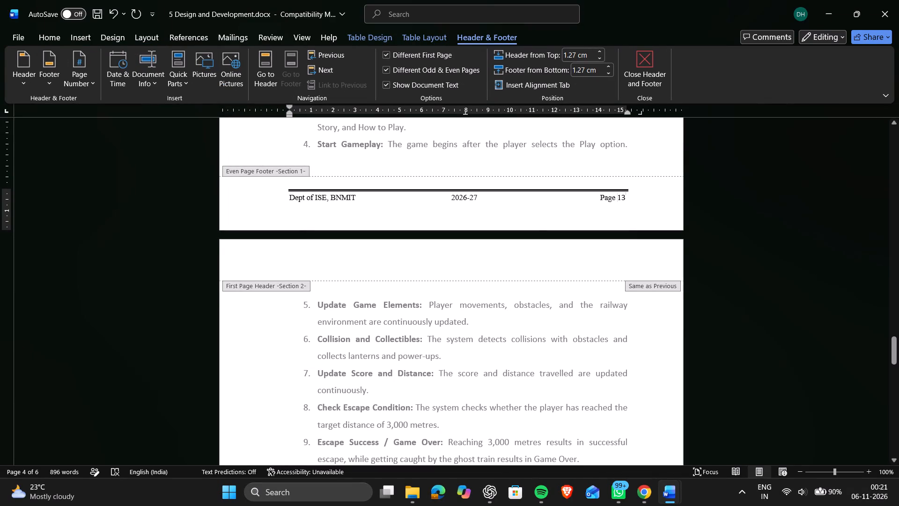
{"action": "key", "text": "BackSpace"}
{"action": "key", "text": "5"}
Check the footer page numbers on the preceding pages, back to the Block Diagram page, after the even-page footer edit.
{"action": "scroll", "coordinate": [628, 197], "scroll_direction": "up", "scroll_amount": 3}
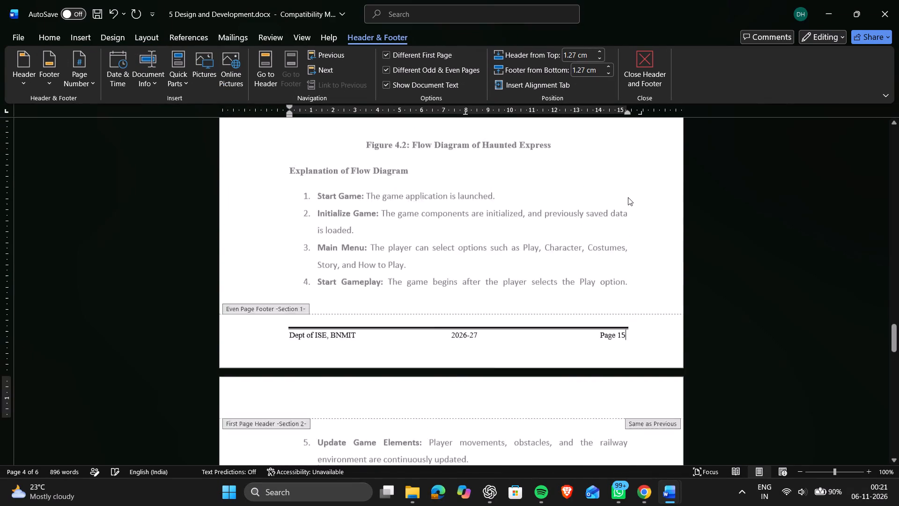
{"action": "scroll", "coordinate": [628, 197], "scroll_direction": "up", "scroll_amount": 20}
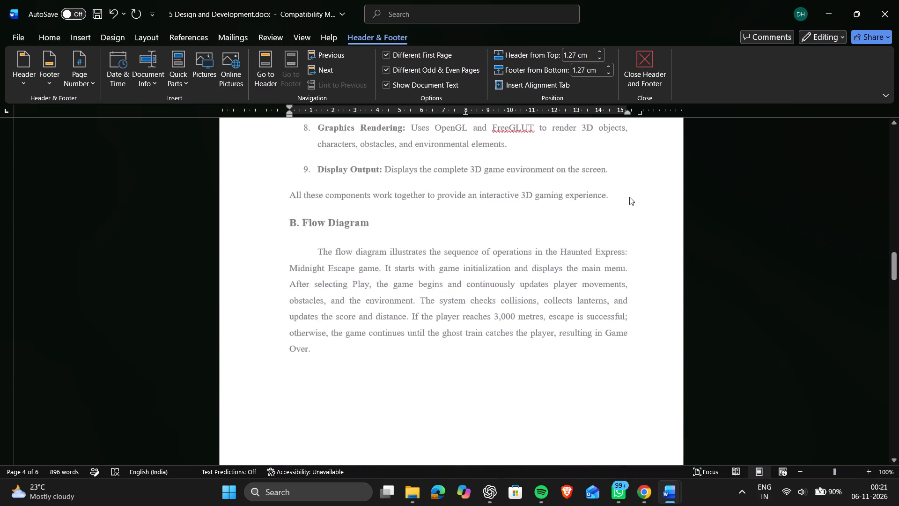
{"action": "scroll", "coordinate": [629, 197], "scroll_direction": "up", "scroll_amount": 7}
{"action": "double_click", "coordinate": [639, 268]}
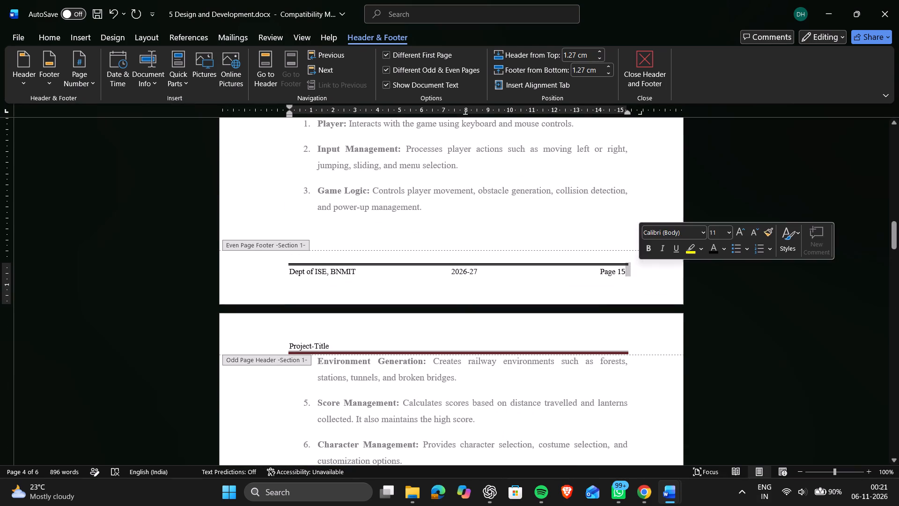
{"action": "left_click", "coordinate": [640, 286]}
{"action": "scroll", "coordinate": [604, 245], "scroll_direction": "up", "scroll_amount": 6}
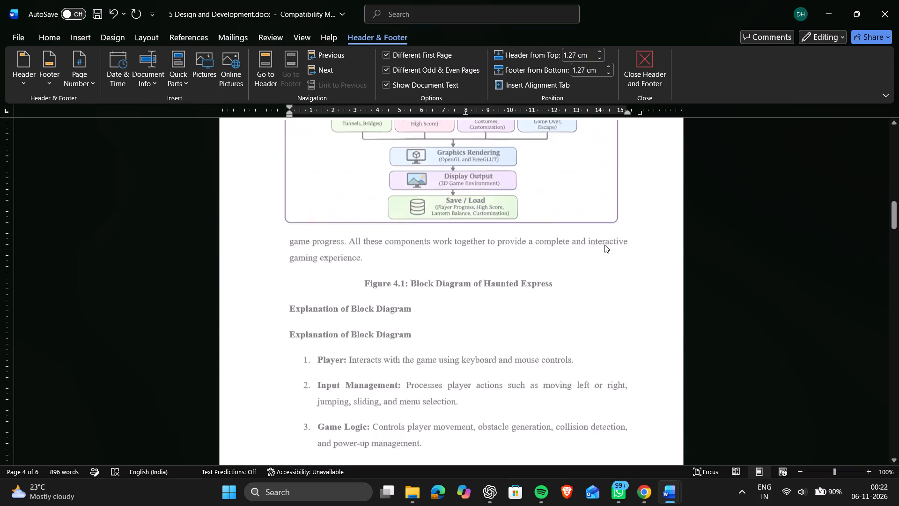
{"action": "scroll", "coordinate": [604, 245], "scroll_direction": "up", "scroll_amount": 10}
{"action": "scroll", "coordinate": [604, 245], "scroll_direction": "down", "scroll_amount": 3}
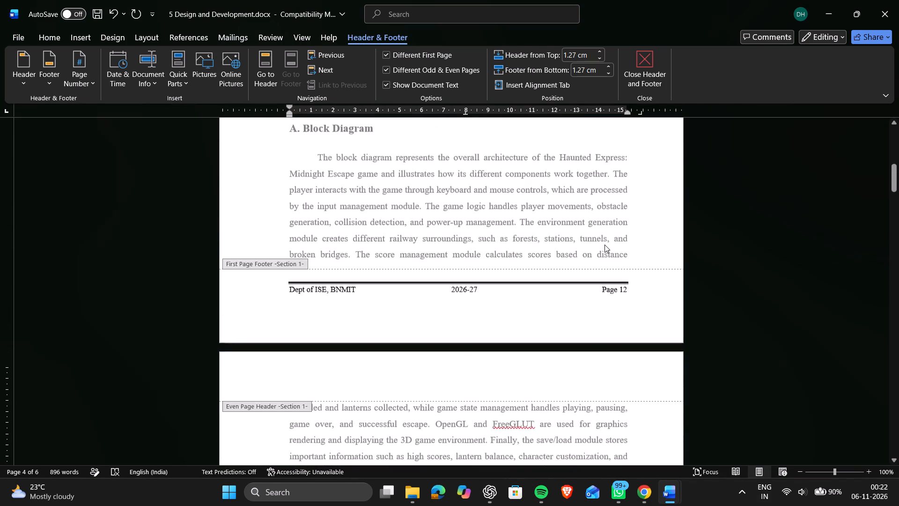
{"action": "scroll", "coordinate": [604, 245], "scroll_direction": "down", "scroll_amount": 4}
{"action": "scroll", "coordinate": [604, 245], "scroll_direction": "up", "scroll_amount": 7}
{"action": "scroll", "coordinate": [604, 245], "scroll_direction": "down", "scroll_amount": 6}
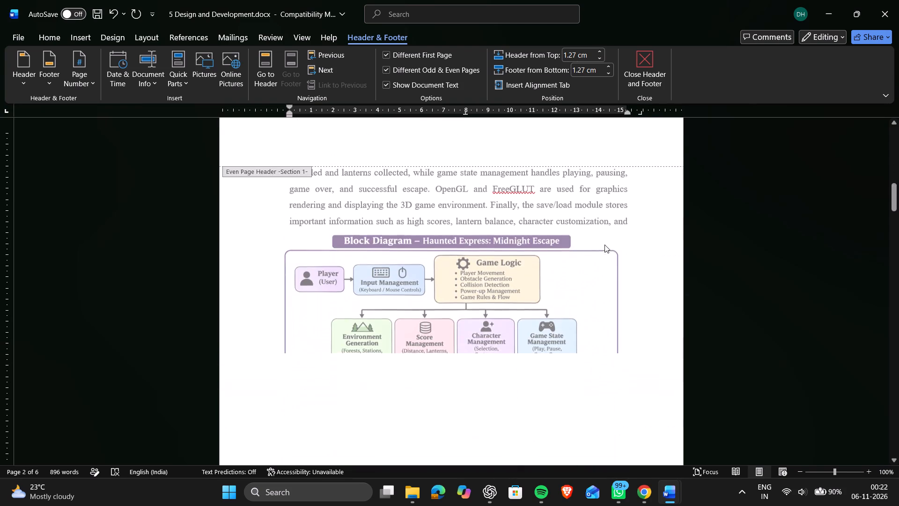
{"action": "scroll", "coordinate": [604, 245], "scroll_direction": "down", "scroll_amount": 2}
{"action": "scroll", "coordinate": [604, 245], "scroll_direction": "up", "scroll_amount": 4}
{"action": "scroll", "coordinate": [604, 245], "scroll_direction": "down", "scroll_amount": 12}
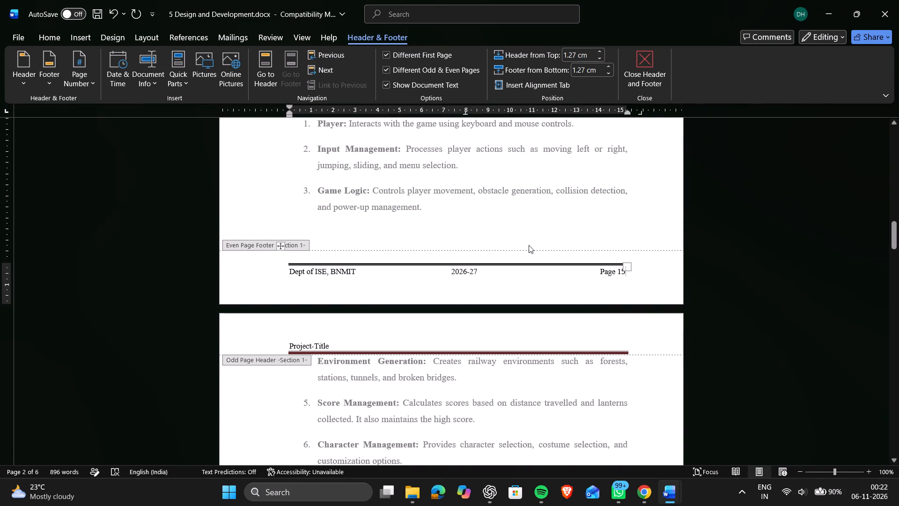
Insert a Next Page section break after list item 3, Game Logic, at the end of page 2.
{"action": "left_click", "coordinate": [491, 238]}
{"action": "double_click", "coordinate": [489, 234]}
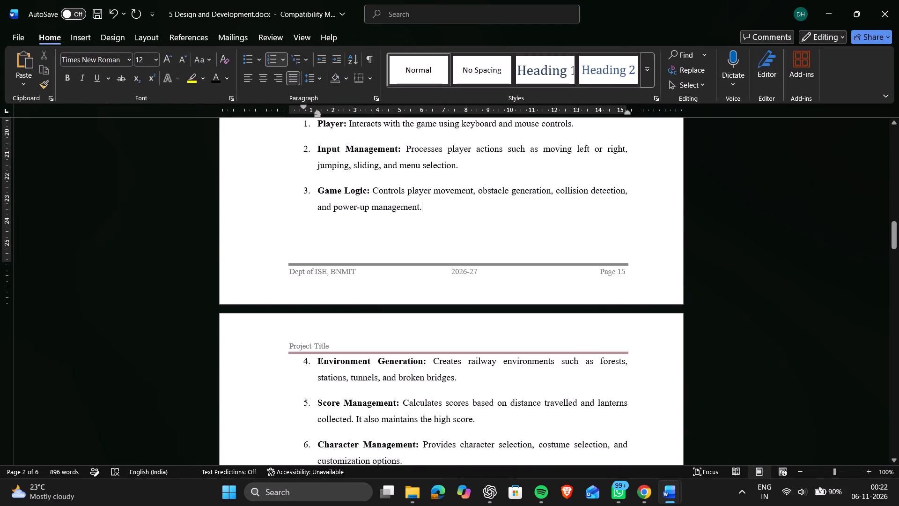
{"action": "left_click", "coordinate": [157, 40]}
{"action": "left_click", "coordinate": [156, 53]}
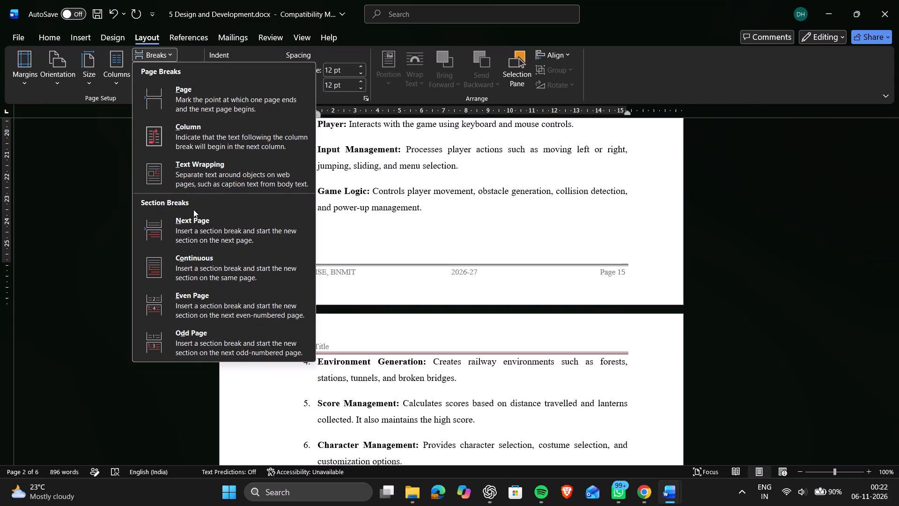
{"action": "left_click", "coordinate": [196, 220]}
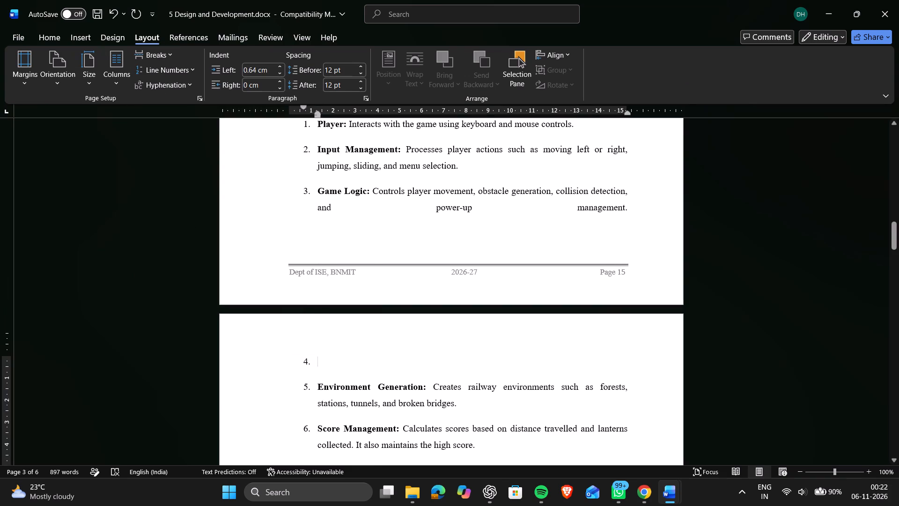
Remove the empty numbered item after the section break, along with the full stop after "power-up management".
{"action": "key", "text": "BackSpace"}
{"action": "key", "text": "BackSpace"}
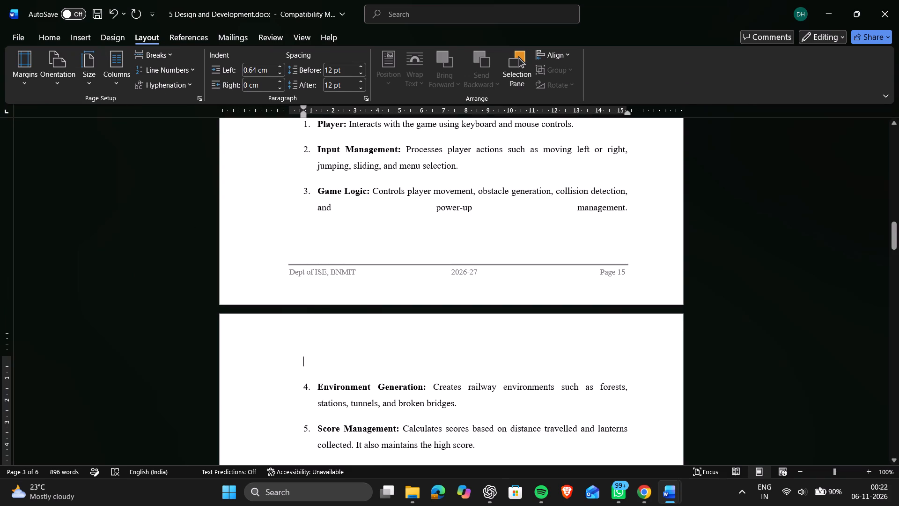
{"action": "key", "text": "BackSpace"}
{"action": "key", "text": "BackSpace"}
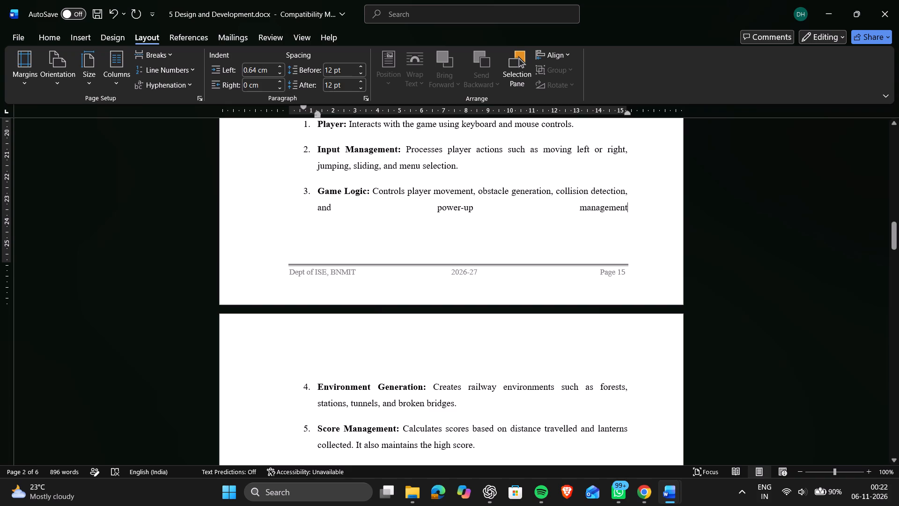
Turn off justified alignment for list item 3, Game Logic, so its last line has normal word spacing.
{"action": "left_click", "coordinate": [340, 210]}
{"action": "left_click_drag", "start_coordinate": [641, 206], "coordinate": [305, 214]}
{"action": "key", "text": "ctrl+j"}
{"action": "left_click", "coordinate": [441, 235]}
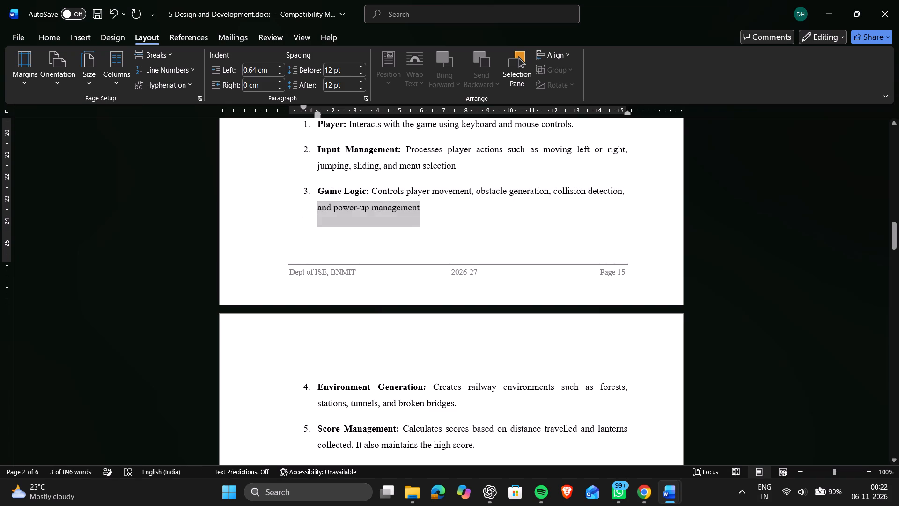
{"action": "scroll", "coordinate": [466, 243], "scroll_direction": "down", "scroll_amount": 1}
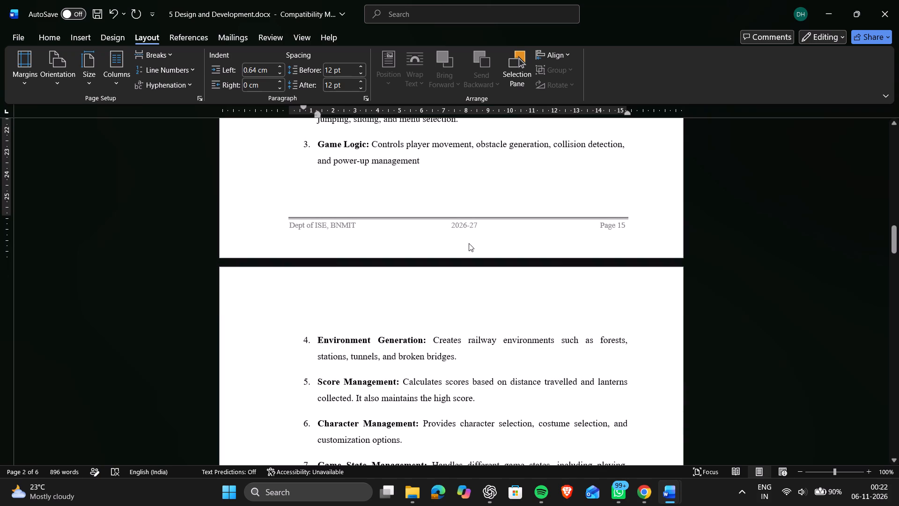
{"action": "left_click", "coordinate": [438, 188]}
Delete the duplicate "Explanation of Block Diagram" heading below the Figure 4.1 caption.
{"action": "scroll", "coordinate": [389, 210], "scroll_direction": "up", "scroll_amount": 8}
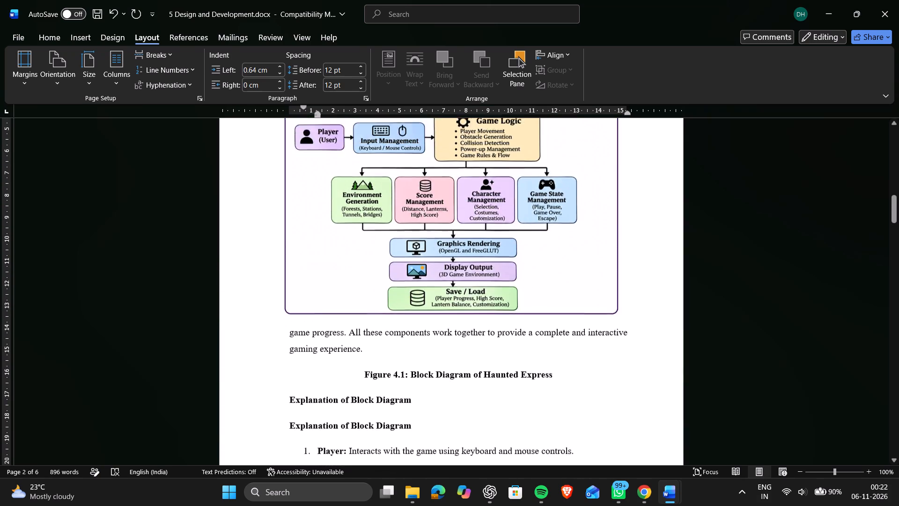
{"action": "scroll", "coordinate": [391, 208], "scroll_direction": "down", "scroll_amount": 2}
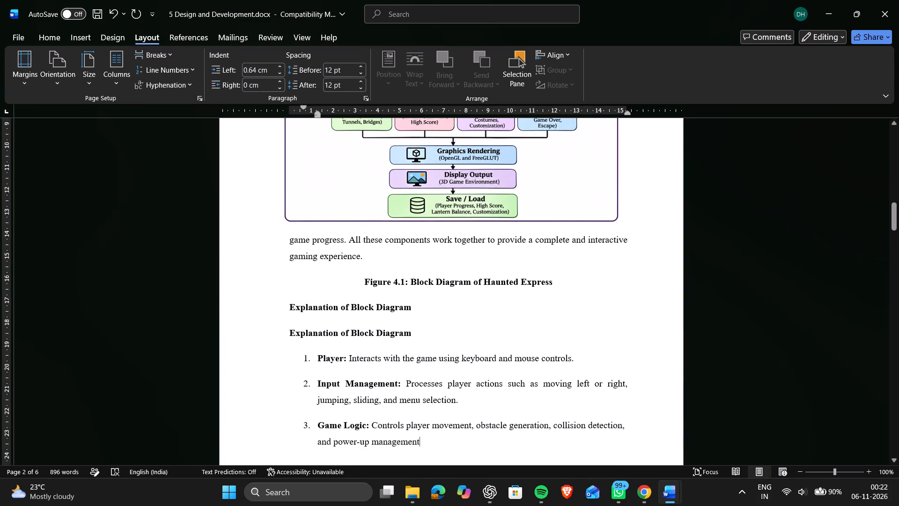
{"action": "left_click_drag", "start_coordinate": [411, 310], "coordinate": [281, 302]}
{"action": "key", "text": "BackSpace"}
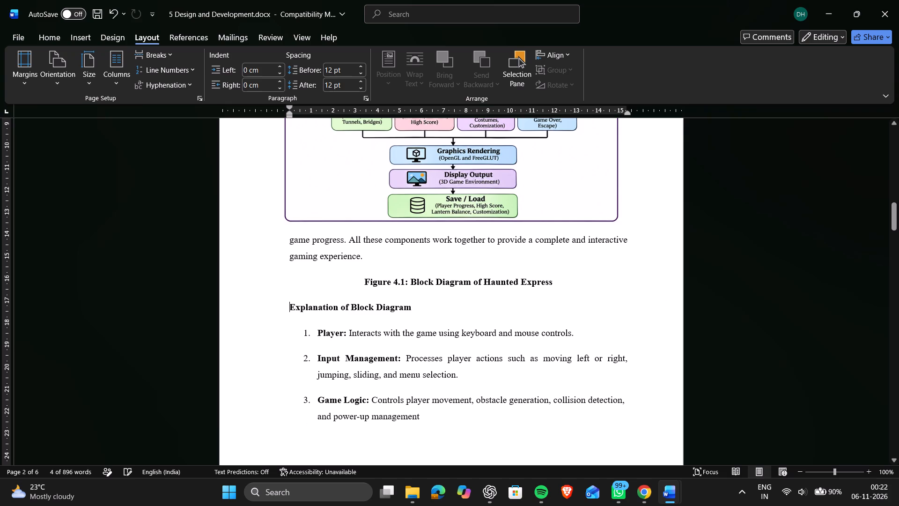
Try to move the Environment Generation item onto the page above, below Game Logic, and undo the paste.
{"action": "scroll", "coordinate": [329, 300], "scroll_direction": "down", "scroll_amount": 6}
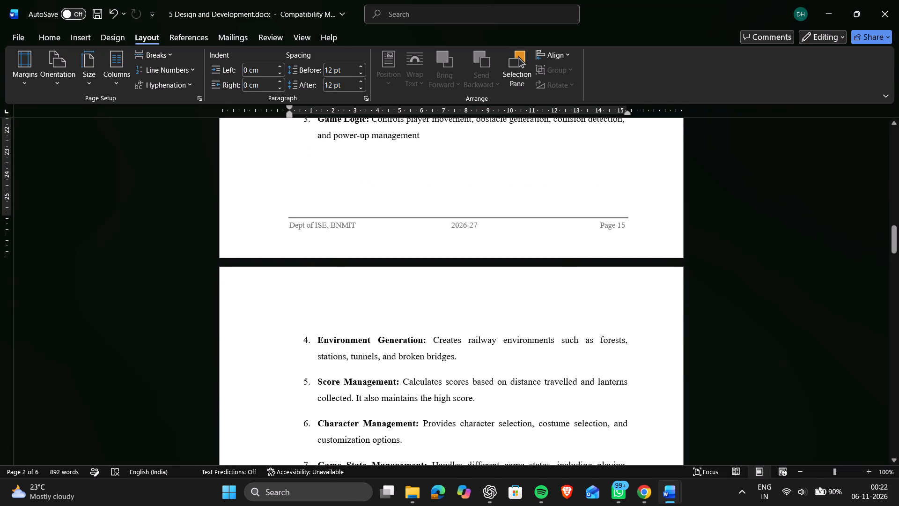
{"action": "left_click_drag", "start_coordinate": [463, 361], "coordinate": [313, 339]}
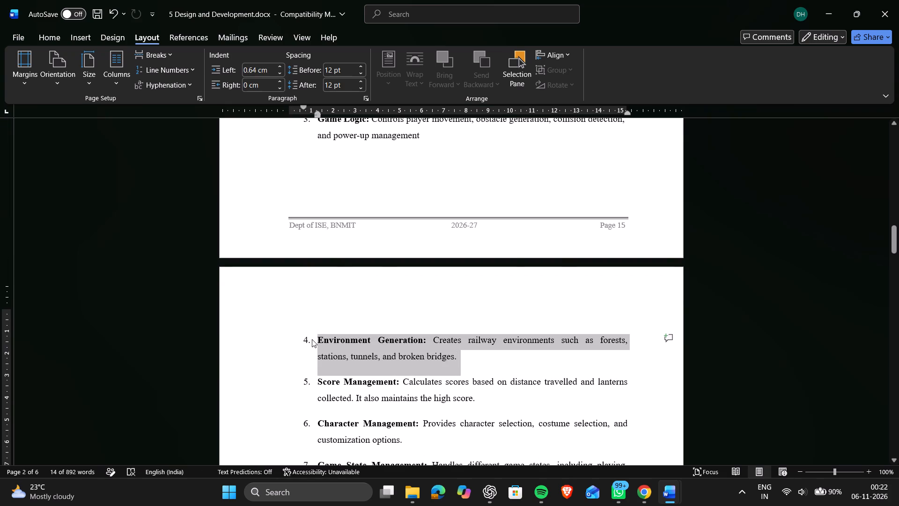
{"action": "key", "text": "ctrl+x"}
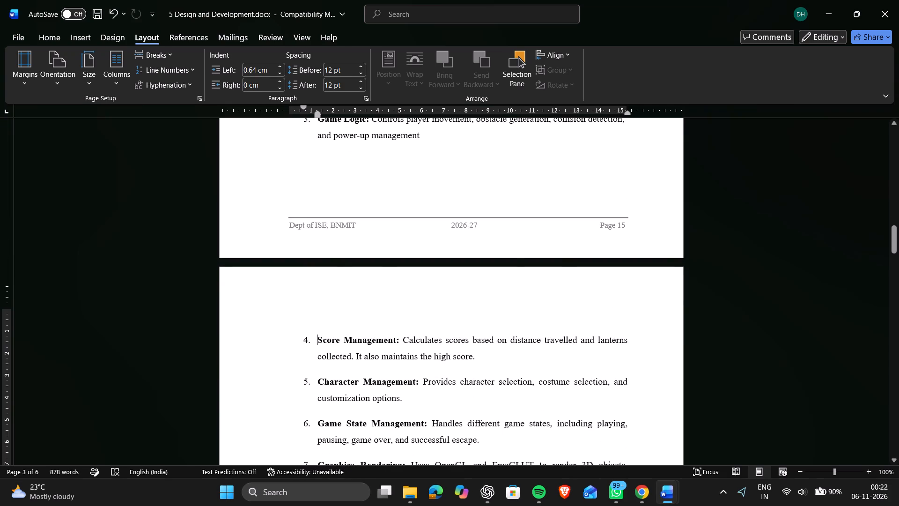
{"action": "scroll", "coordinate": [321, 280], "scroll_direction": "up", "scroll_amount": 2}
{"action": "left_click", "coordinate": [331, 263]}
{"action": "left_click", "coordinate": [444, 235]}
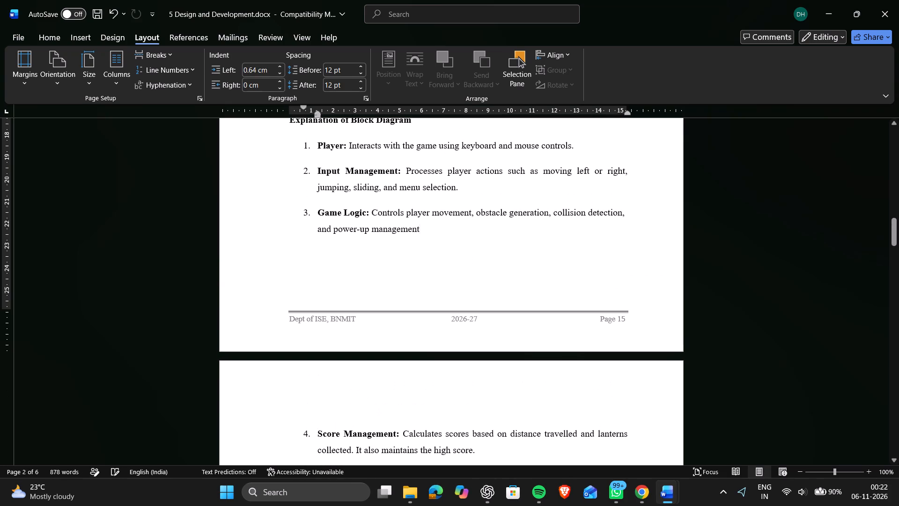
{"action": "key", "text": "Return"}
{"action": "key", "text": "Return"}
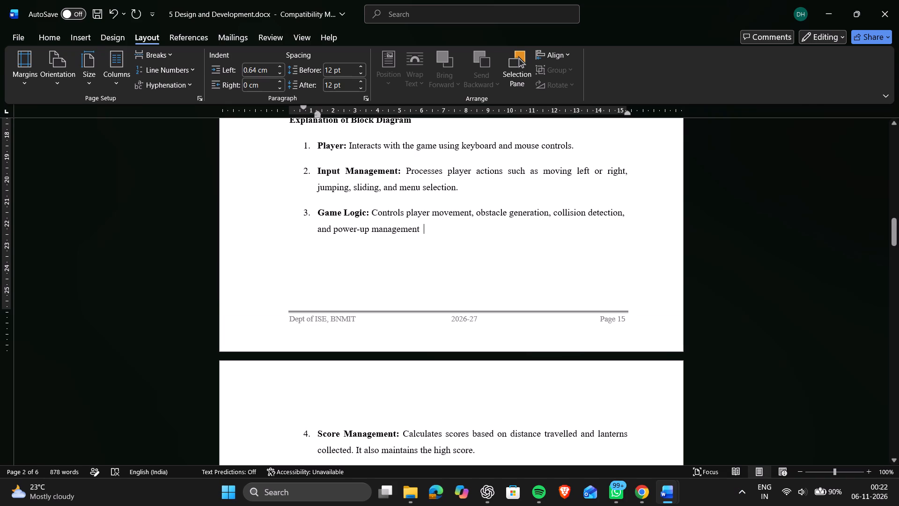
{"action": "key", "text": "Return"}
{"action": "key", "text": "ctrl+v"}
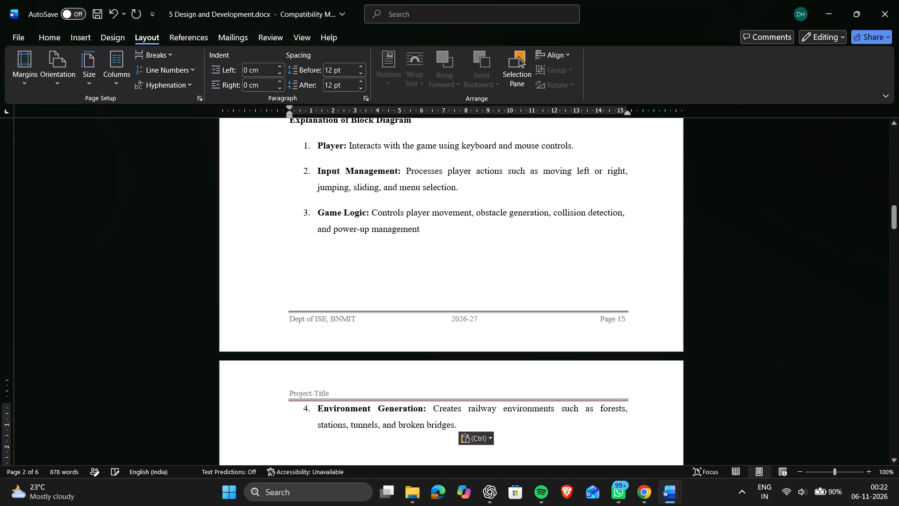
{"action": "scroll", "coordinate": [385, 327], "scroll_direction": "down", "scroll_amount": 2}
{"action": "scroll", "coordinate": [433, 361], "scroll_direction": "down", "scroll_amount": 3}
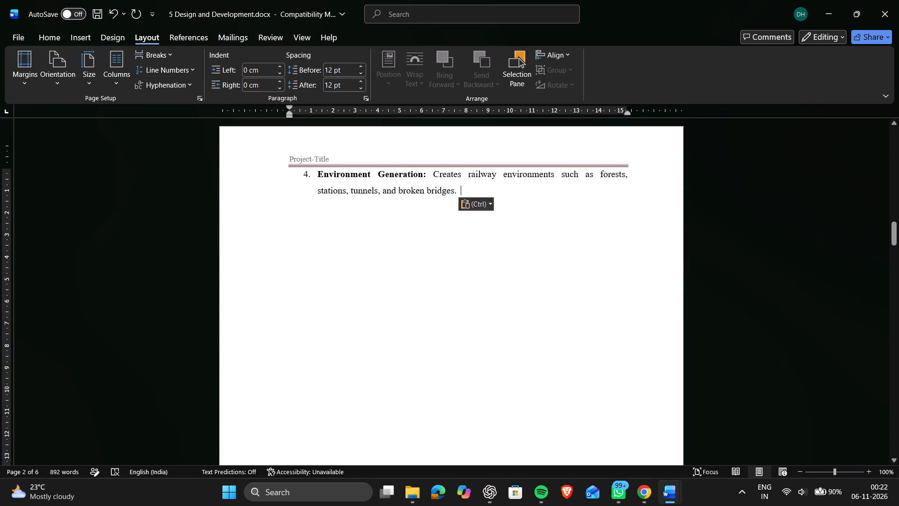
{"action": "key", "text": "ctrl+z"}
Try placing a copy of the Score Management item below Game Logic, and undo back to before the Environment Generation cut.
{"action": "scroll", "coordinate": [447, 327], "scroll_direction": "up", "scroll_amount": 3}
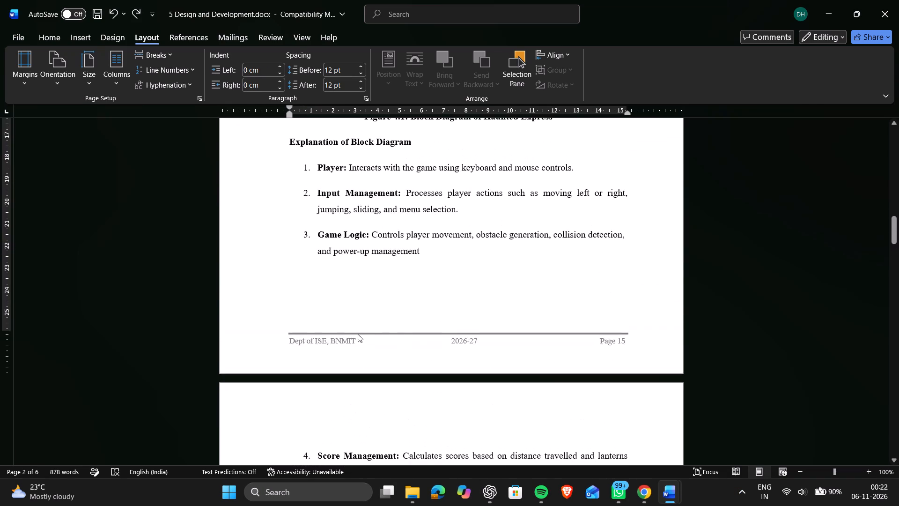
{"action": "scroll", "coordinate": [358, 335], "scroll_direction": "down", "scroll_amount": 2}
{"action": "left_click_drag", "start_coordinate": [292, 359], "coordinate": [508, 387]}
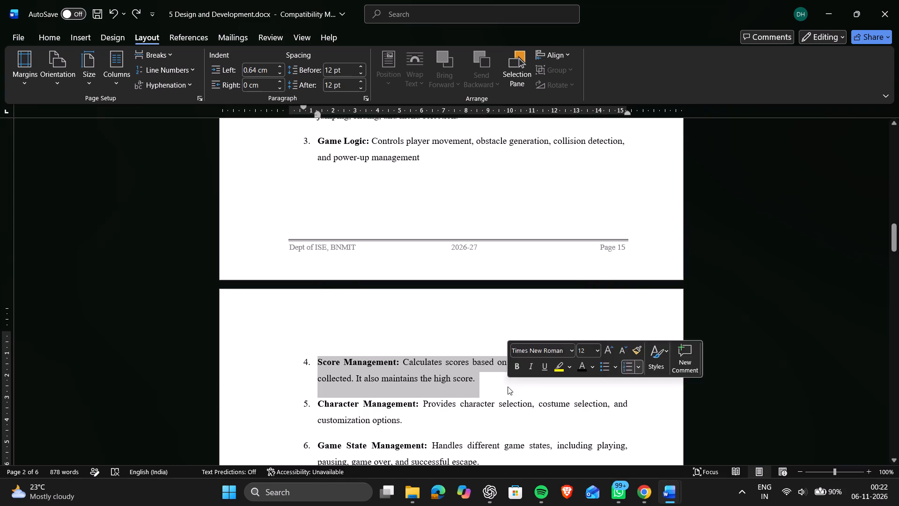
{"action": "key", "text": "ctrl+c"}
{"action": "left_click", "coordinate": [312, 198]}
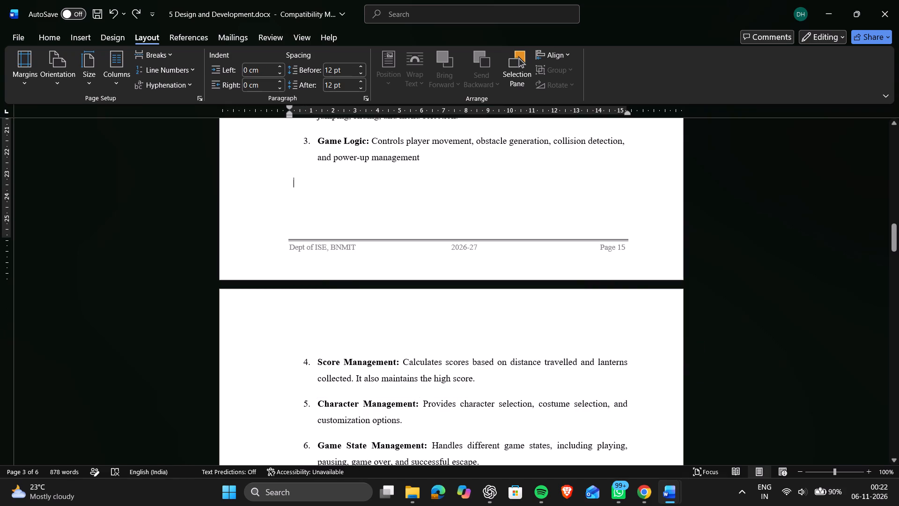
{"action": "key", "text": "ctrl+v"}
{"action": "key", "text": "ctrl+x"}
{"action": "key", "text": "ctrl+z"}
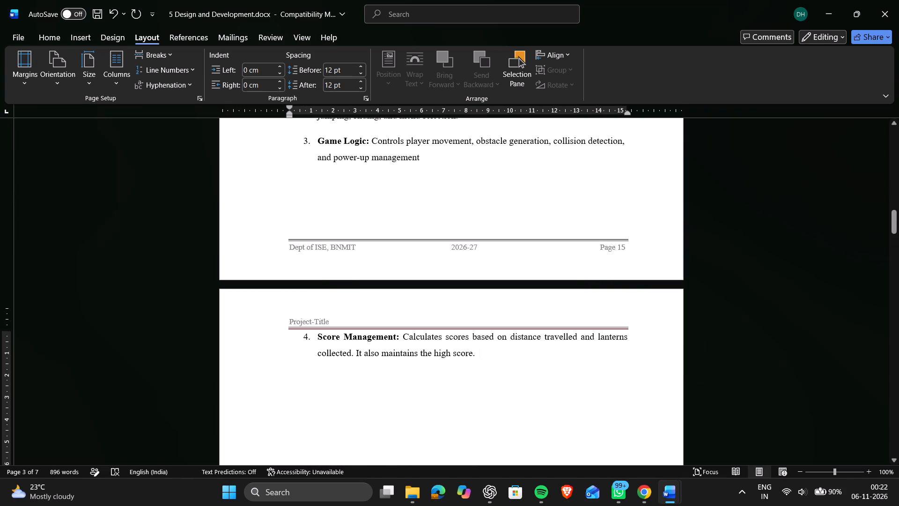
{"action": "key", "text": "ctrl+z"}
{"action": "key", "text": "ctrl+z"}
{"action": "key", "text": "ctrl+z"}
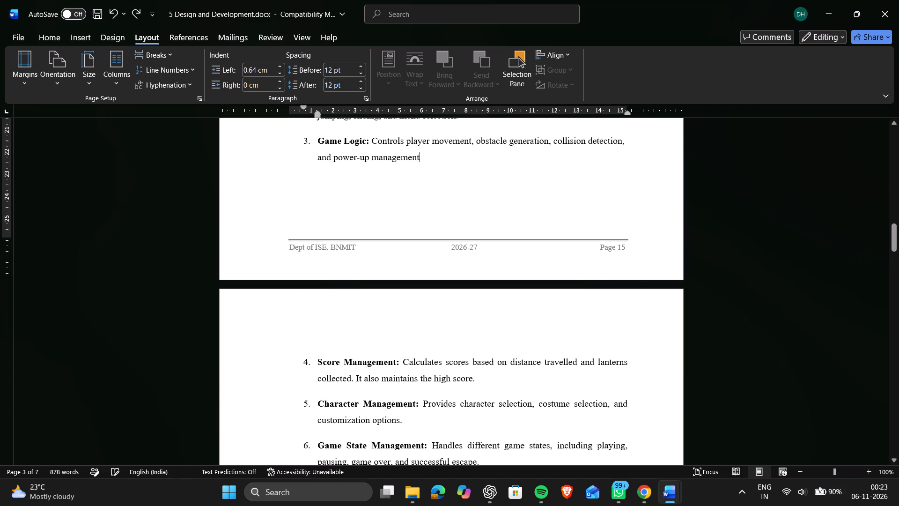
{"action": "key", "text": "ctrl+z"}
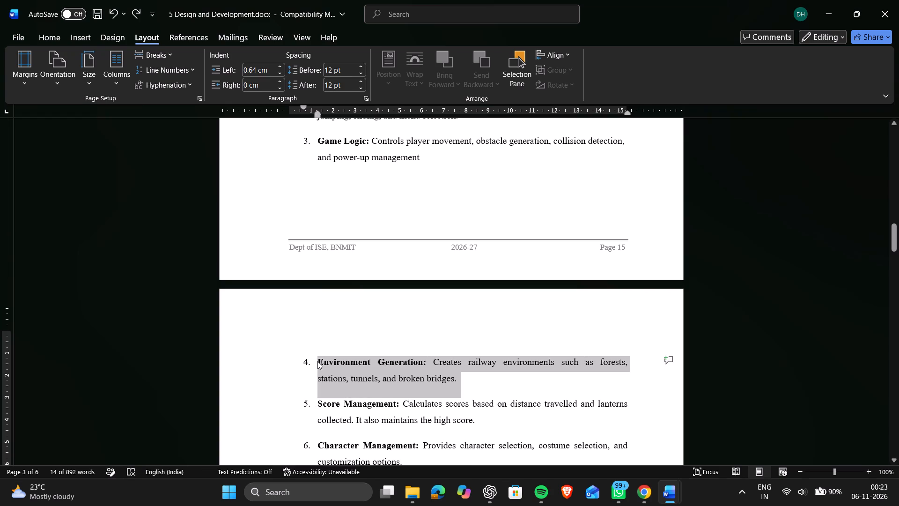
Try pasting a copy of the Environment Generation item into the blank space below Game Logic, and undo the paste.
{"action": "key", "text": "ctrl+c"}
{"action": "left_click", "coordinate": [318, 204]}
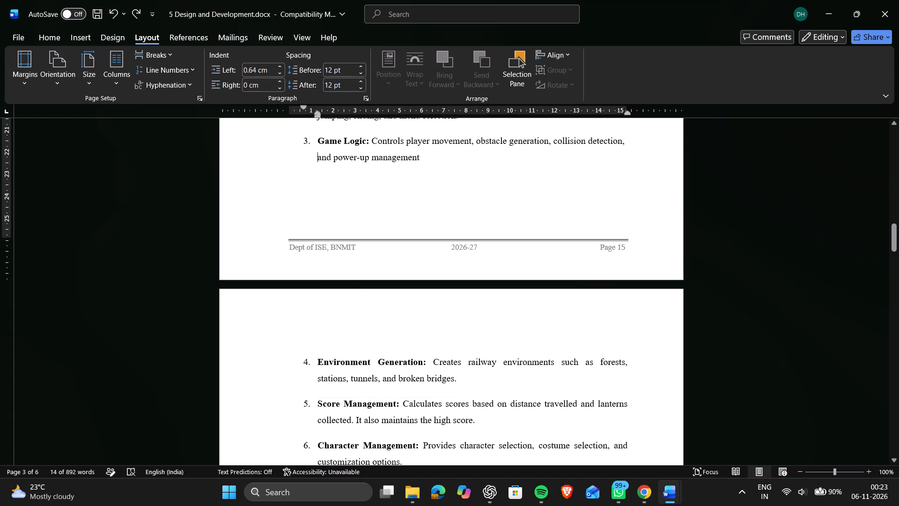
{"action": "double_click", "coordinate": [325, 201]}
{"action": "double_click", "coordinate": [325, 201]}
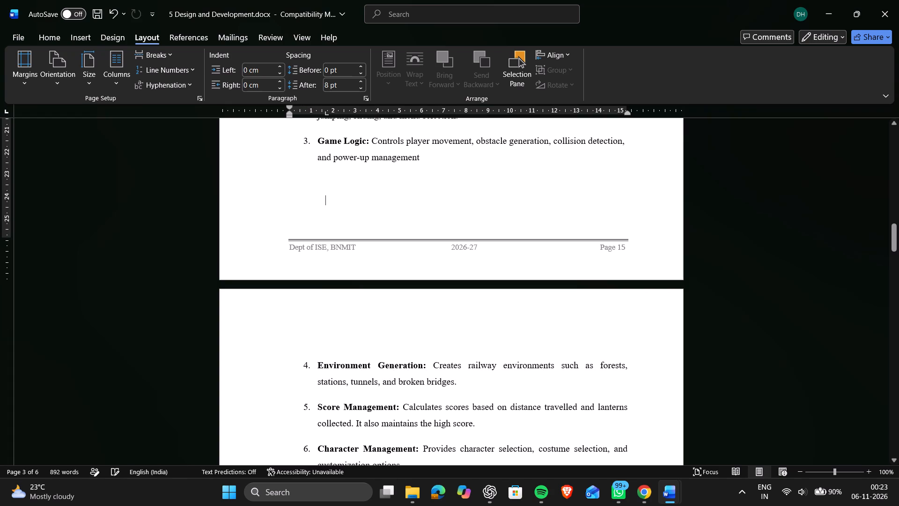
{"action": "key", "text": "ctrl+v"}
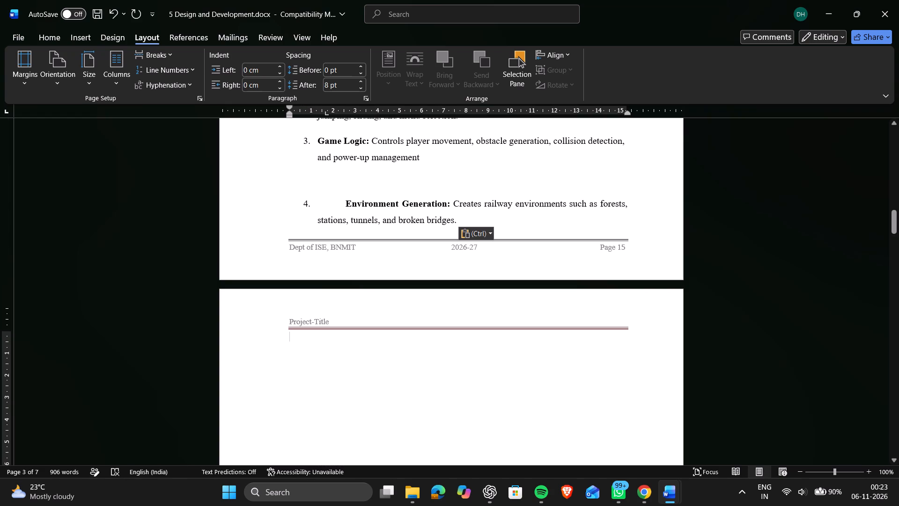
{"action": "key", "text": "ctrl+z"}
Insert a blank line between the Figure 4.1 caption and the "Explanation of Block Diagram" heading.
{"action": "scroll", "coordinate": [347, 257], "scroll_direction": "up", "scroll_amount": 4}
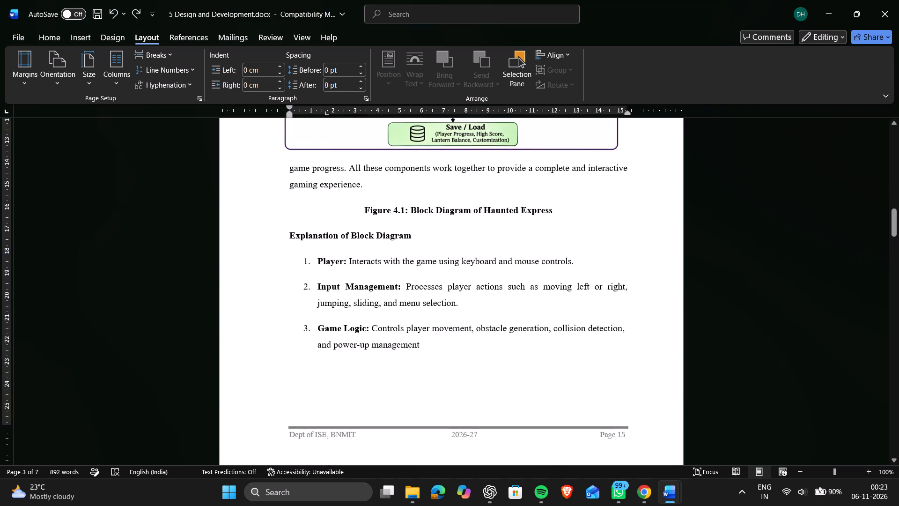
{"action": "scroll", "coordinate": [347, 257], "scroll_direction": "up", "scroll_amount": 1}
{"action": "scroll", "coordinate": [347, 257], "scroll_direction": "down", "scroll_amount": 1}
{"action": "left_click", "coordinate": [370, 224]}
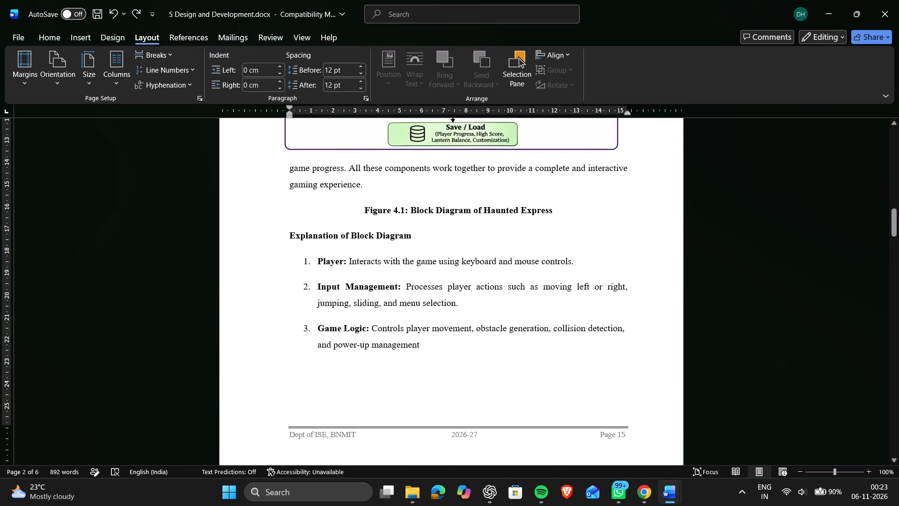
{"action": "left_click", "coordinate": [415, 226]}
{"action": "left_click", "coordinate": [595, 223]}
{"action": "key", "text": "Return"}
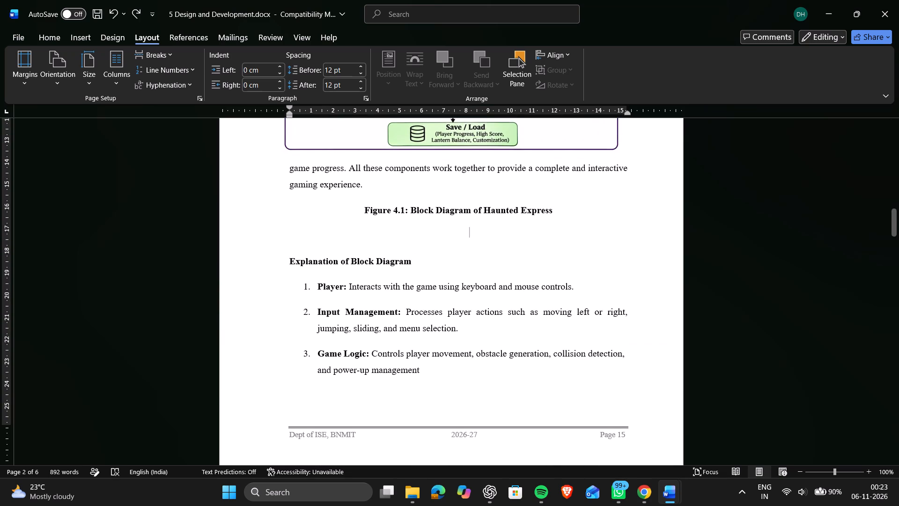
Delete the blank paragraphs between the Game Logic and Environment Generation items to remove the empty page.
{"action": "scroll", "coordinate": [482, 265], "scroll_direction": "down", "scroll_amount": 9}
{"action": "scroll", "coordinate": [442, 264], "scroll_direction": "down", "scroll_amount": 3}
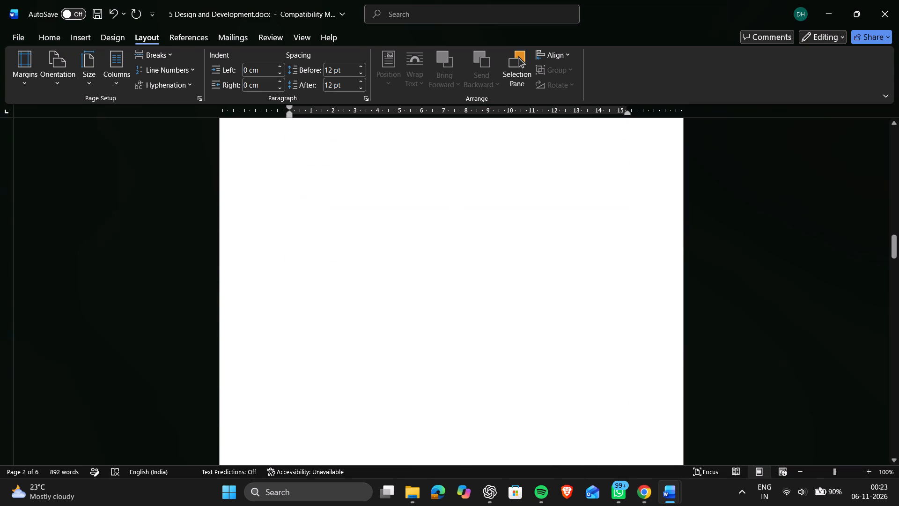
{"action": "scroll", "coordinate": [442, 264], "scroll_direction": "down", "scroll_amount": 7}
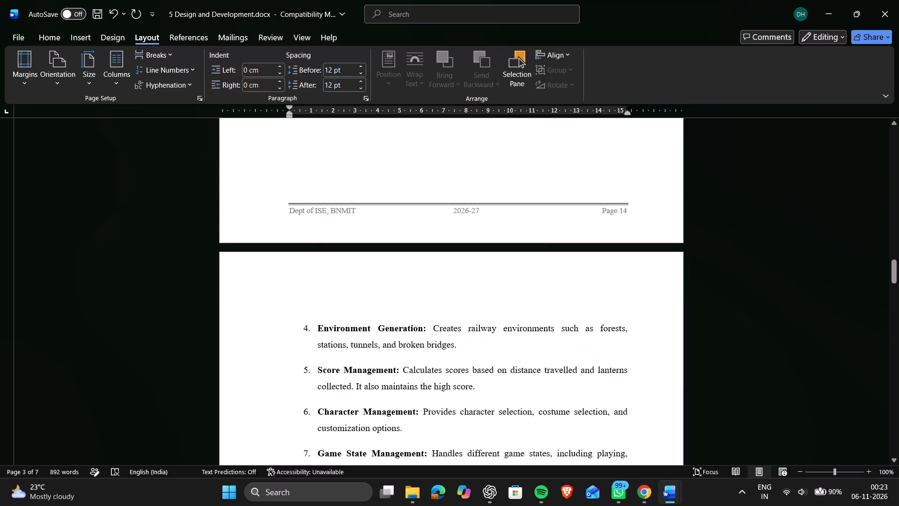
{"action": "left_click", "coordinate": [339, 302]}
{"action": "key", "text": "BackSpace"}
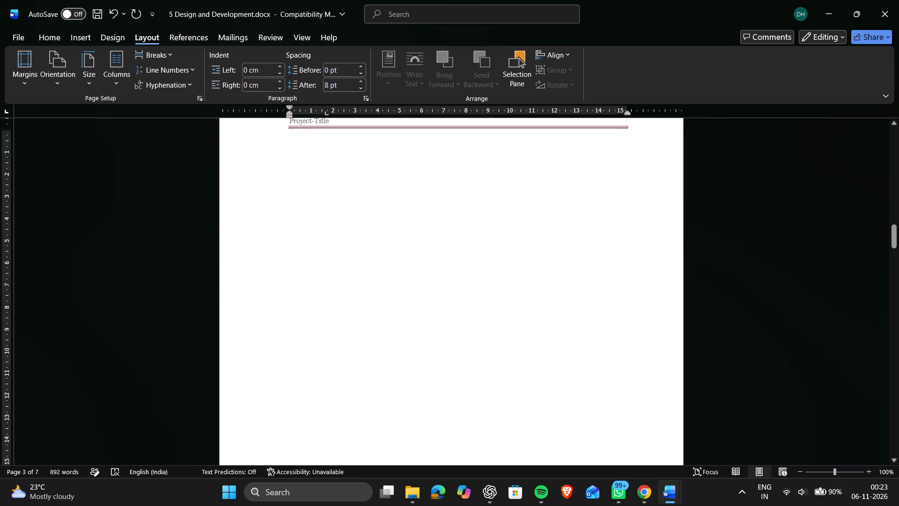
{"action": "key", "text": "BackSpace"}
{"action": "key", "text": "BackSpace"}
{"action": "key", "text": "BackSpace"}
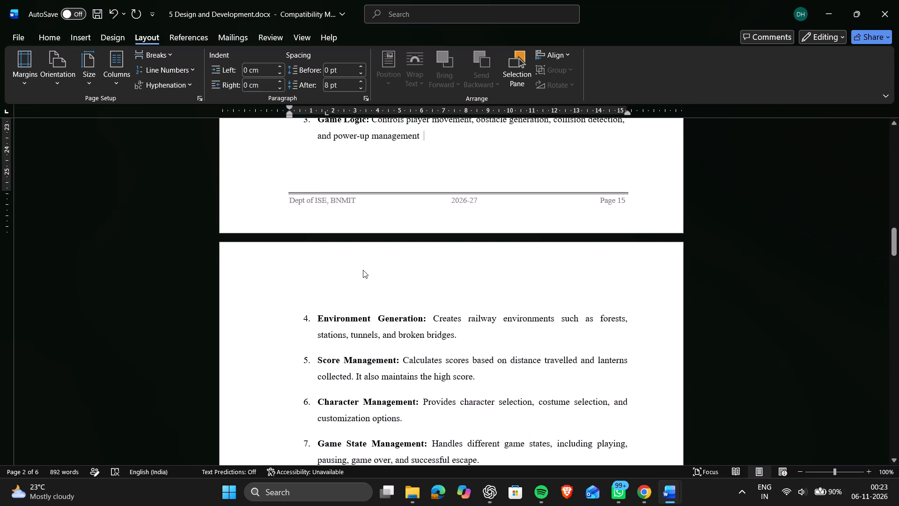
Check the layout and footer page numbers from the Environment Generation item back up to the Block Diagram page.
{"action": "scroll", "coordinate": [364, 269], "scroll_direction": "down", "scroll_amount": 3}
{"action": "scroll", "coordinate": [364, 269], "scroll_direction": "up", "scroll_amount": 3}
{"action": "scroll", "coordinate": [466, 262], "scroll_direction": "up", "scroll_amount": 18}
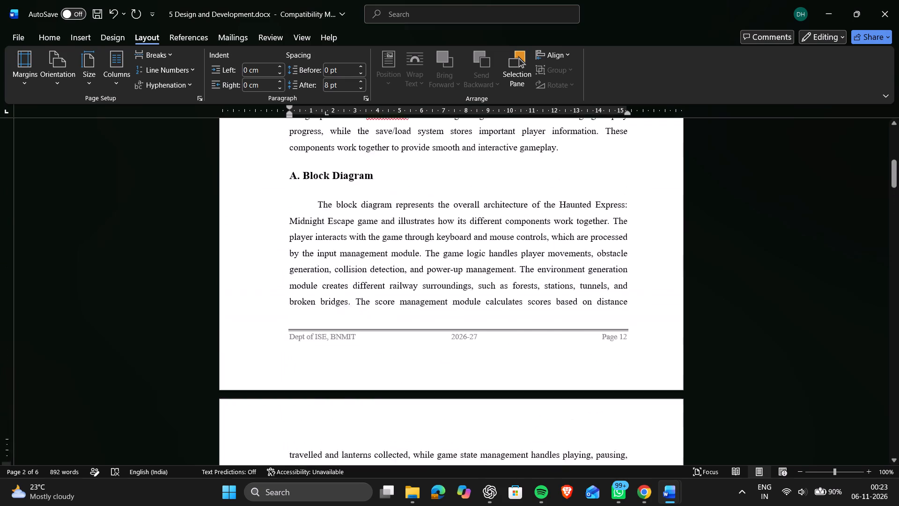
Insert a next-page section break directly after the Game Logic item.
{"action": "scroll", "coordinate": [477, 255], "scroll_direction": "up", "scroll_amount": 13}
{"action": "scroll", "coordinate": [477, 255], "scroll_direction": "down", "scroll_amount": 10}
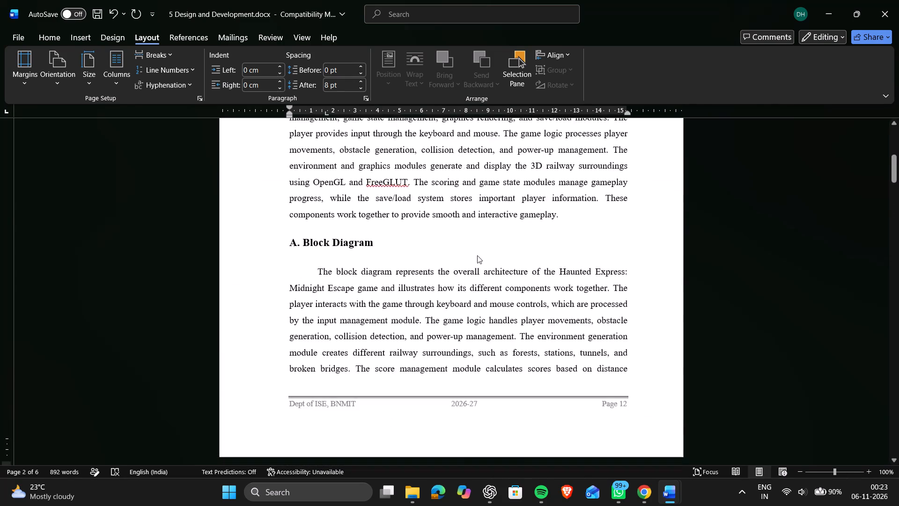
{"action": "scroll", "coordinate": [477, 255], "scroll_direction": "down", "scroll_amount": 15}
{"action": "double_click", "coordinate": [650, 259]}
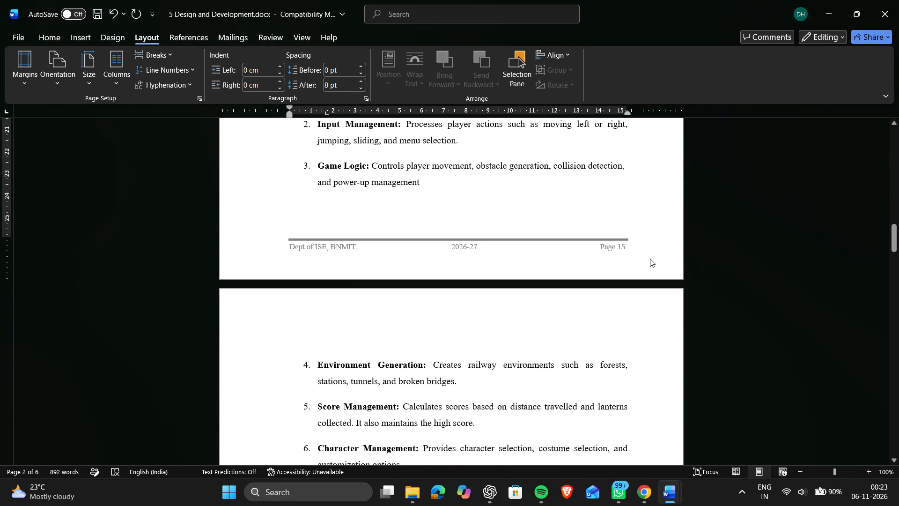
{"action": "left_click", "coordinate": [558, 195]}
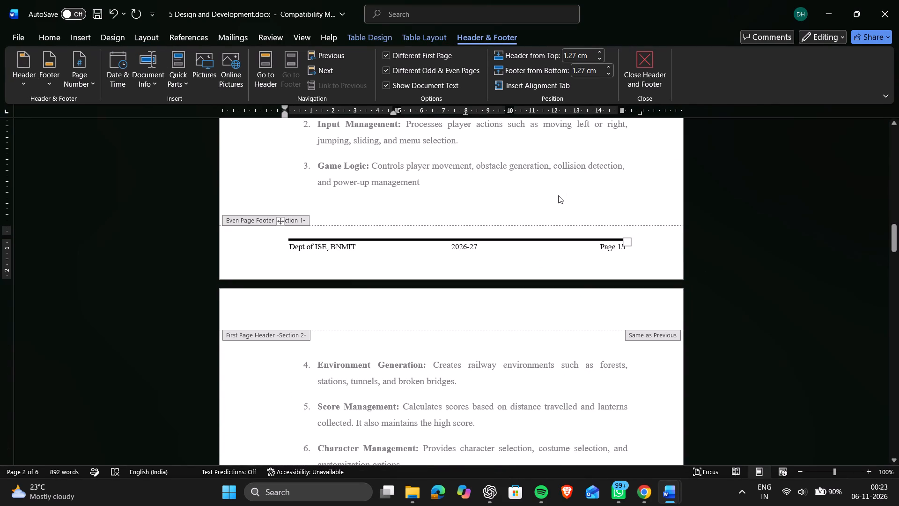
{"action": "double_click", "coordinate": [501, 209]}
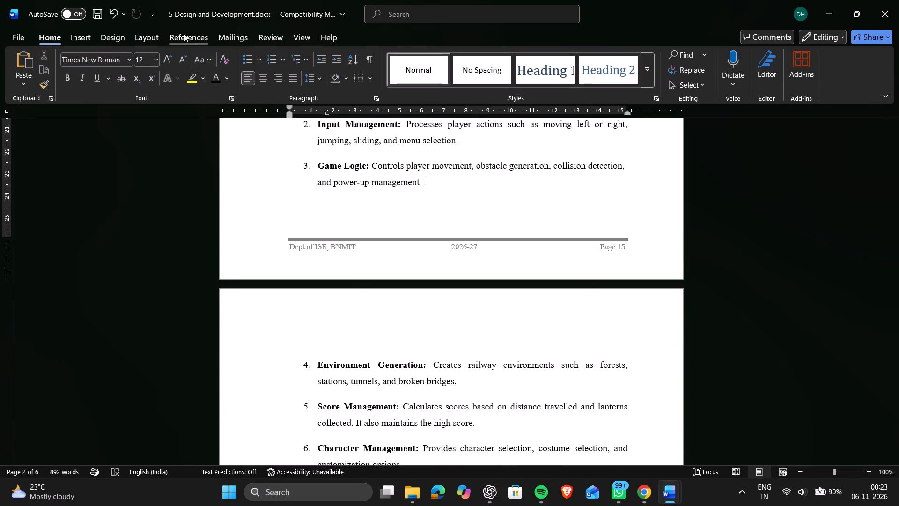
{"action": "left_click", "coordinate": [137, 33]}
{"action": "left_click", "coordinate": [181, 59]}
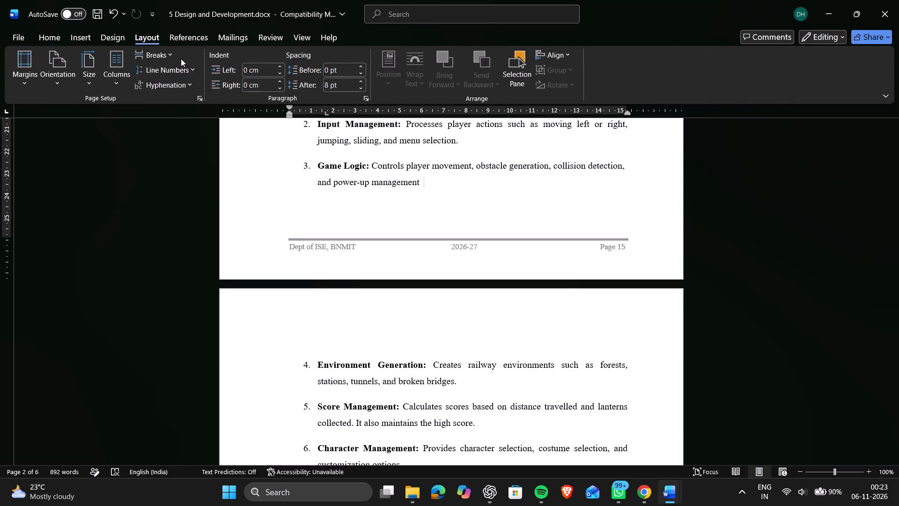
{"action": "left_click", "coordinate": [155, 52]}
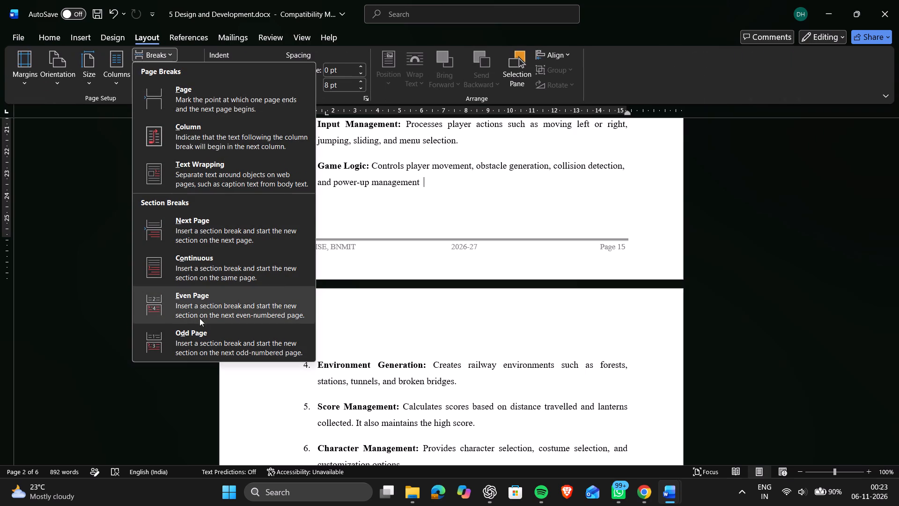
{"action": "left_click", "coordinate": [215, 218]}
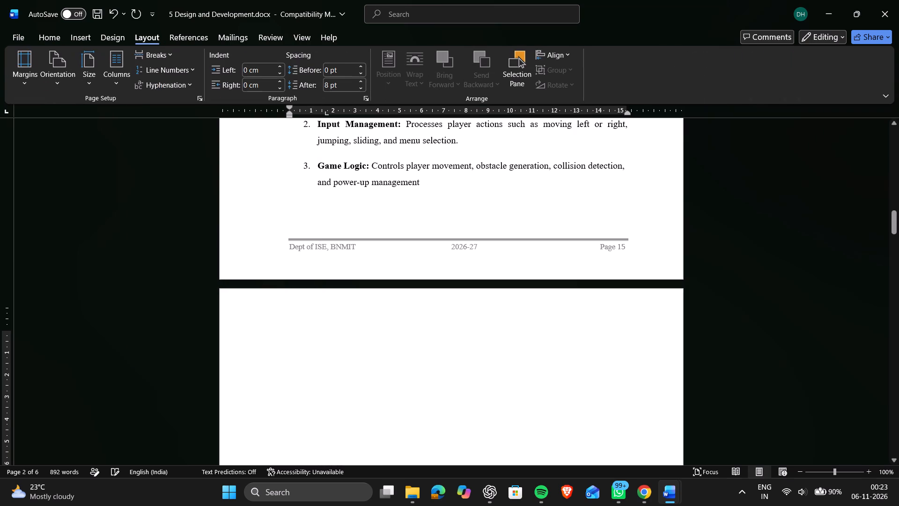
Delete the blank line above the Environment Generation item at the top of its page.
{"action": "scroll", "coordinate": [500, 290], "scroll_direction": "down", "scroll_amount": 11}
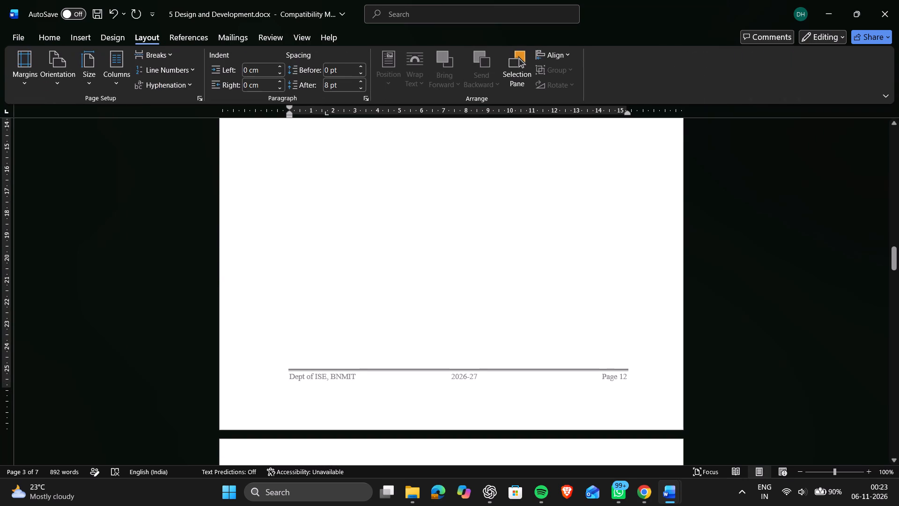
{"action": "left_click", "coordinate": [348, 334]}
{"action": "scroll", "coordinate": [348, 334], "scroll_direction": "down", "scroll_amount": 5}
{"action": "left_click", "coordinate": [335, 261]}
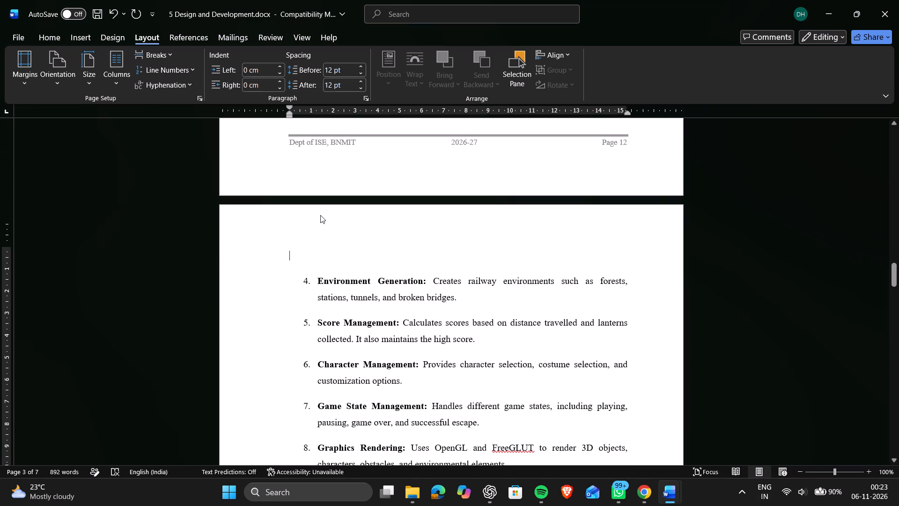
{"action": "key", "text": "Delete"}
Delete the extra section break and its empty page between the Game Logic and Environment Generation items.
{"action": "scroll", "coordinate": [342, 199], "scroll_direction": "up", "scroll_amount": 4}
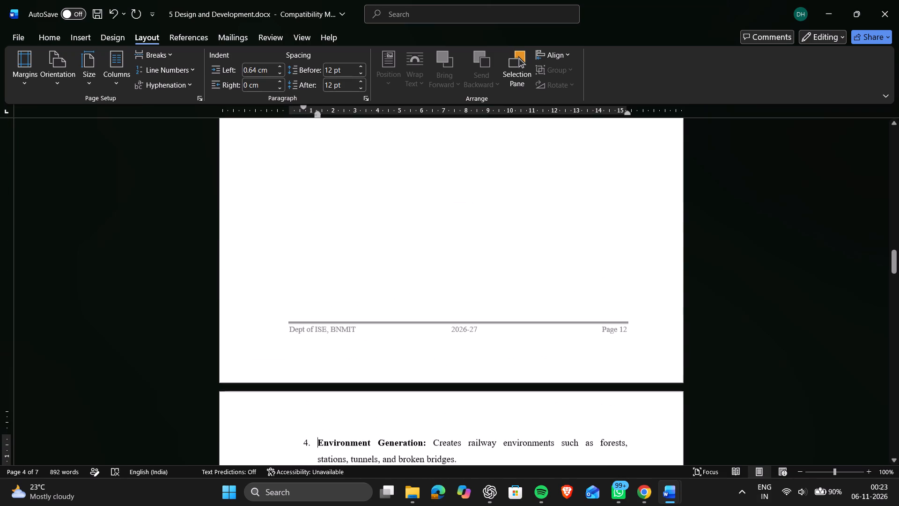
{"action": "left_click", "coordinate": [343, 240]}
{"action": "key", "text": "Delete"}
Change the page number in Section 1's even page footer, below the Game Logic item, to 13.
{"action": "scroll", "coordinate": [338, 262], "scroll_direction": "up", "scroll_amount": 3}
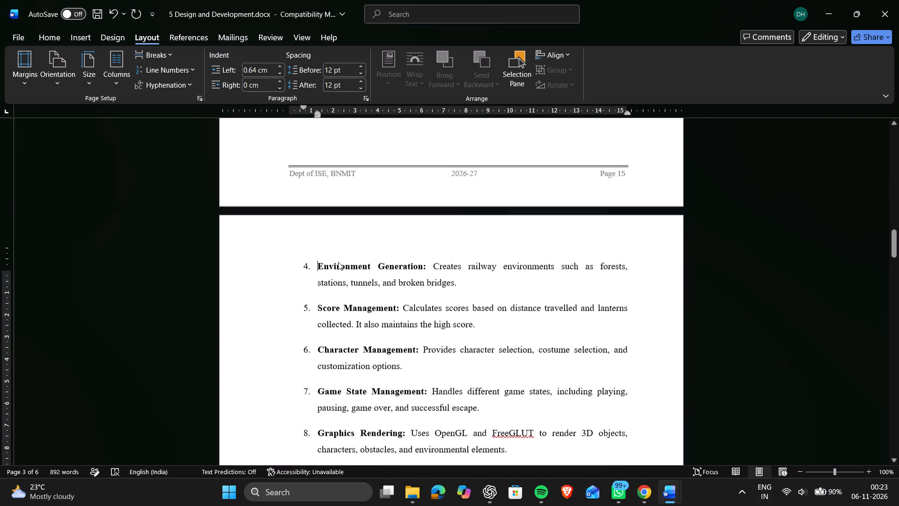
{"action": "scroll", "coordinate": [338, 262], "scroll_direction": "up", "scroll_amount": 6}
{"action": "scroll", "coordinate": [338, 262], "scroll_direction": "down", "scroll_amount": 6}
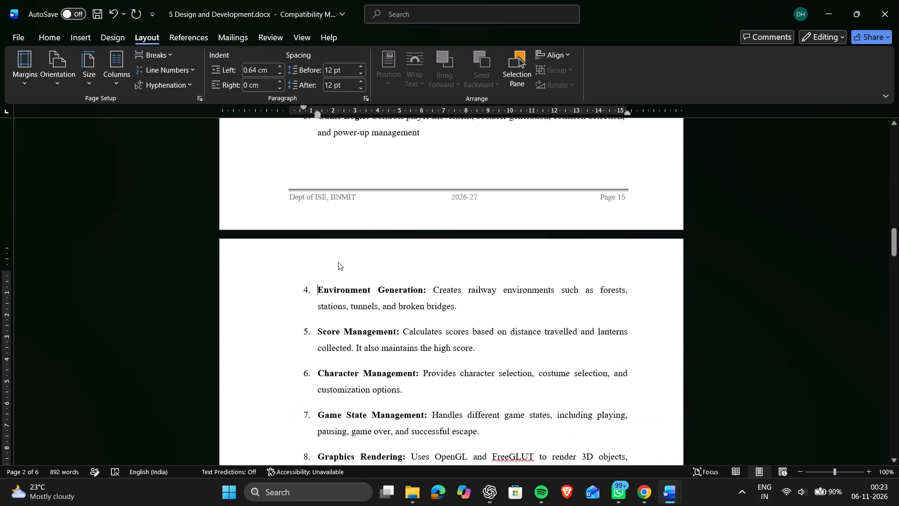
{"action": "scroll", "coordinate": [437, 265], "scroll_direction": "down", "scroll_amount": 5}
{"action": "scroll", "coordinate": [483, 264], "scroll_direction": "up", "scroll_amount": 4}
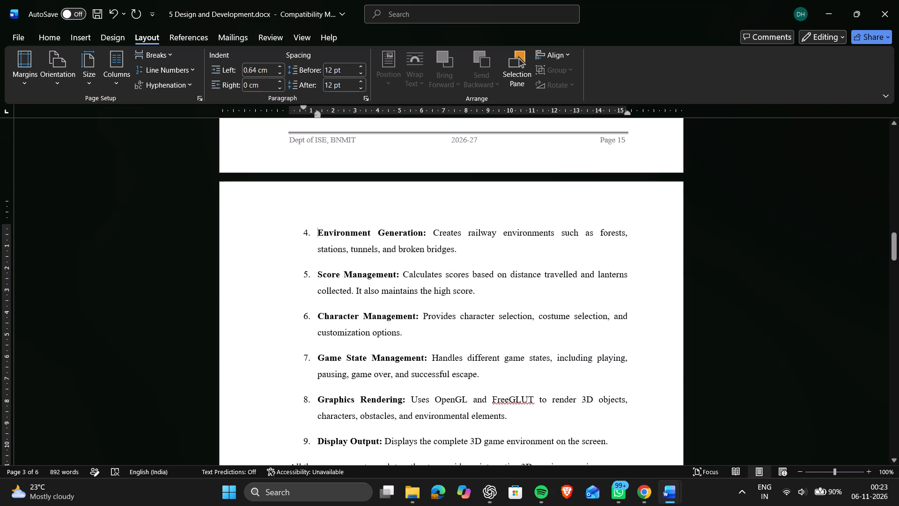
{"action": "scroll", "coordinate": [631, 236], "scroll_direction": "up", "scroll_amount": 3}
{"action": "double_click", "coordinate": [634, 275]}
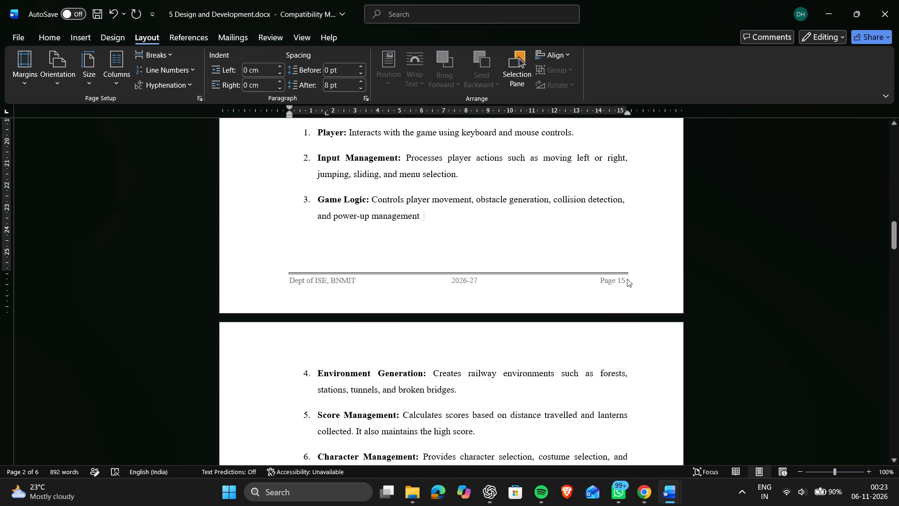
{"action": "double_click", "coordinate": [627, 279]}
{"action": "left_click", "coordinate": [629, 292]}
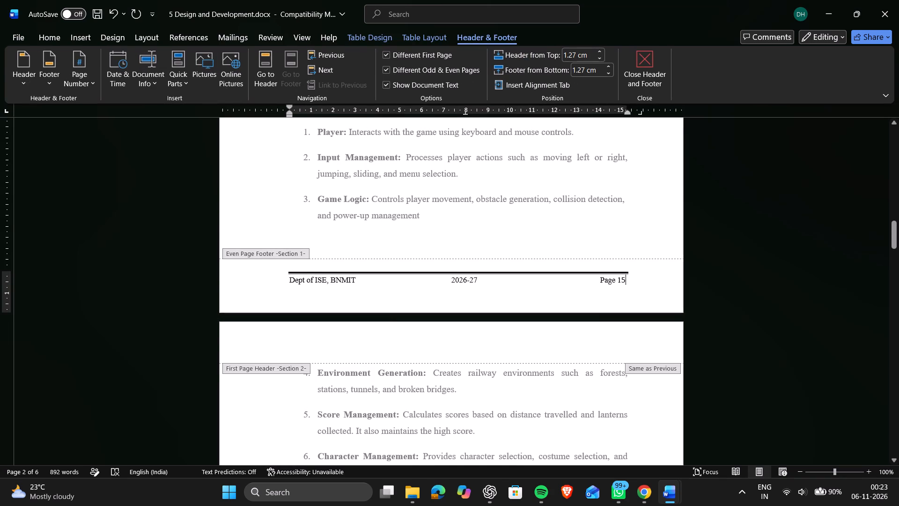
{"action": "key", "text": "BackSpace"}
{"action": "key", "text": "3"}
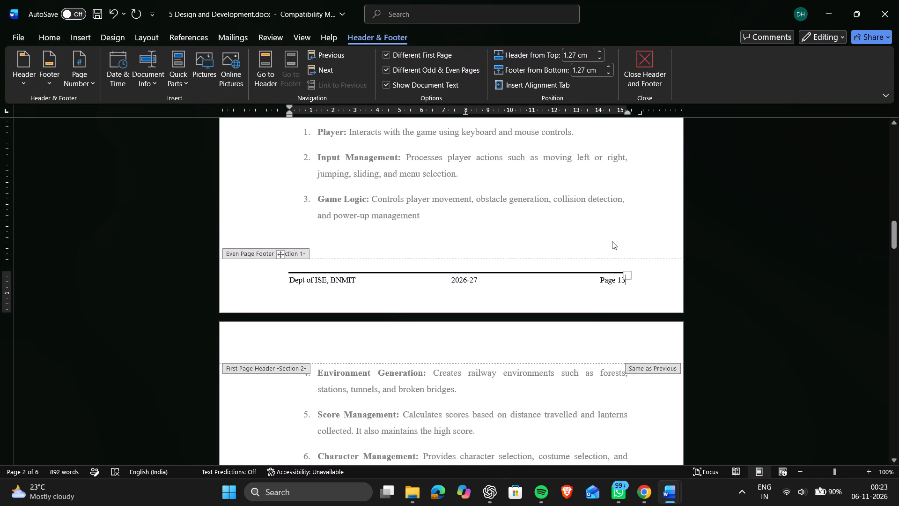
{"action": "left_click", "coordinate": [612, 241]}
{"action": "double_click", "coordinate": [612, 241]}
Unlink Section 2's first page footer from the previous section and change its page number to 14.
{"action": "scroll", "coordinate": [566, 294], "scroll_direction": "down", "scroll_amount": 5}
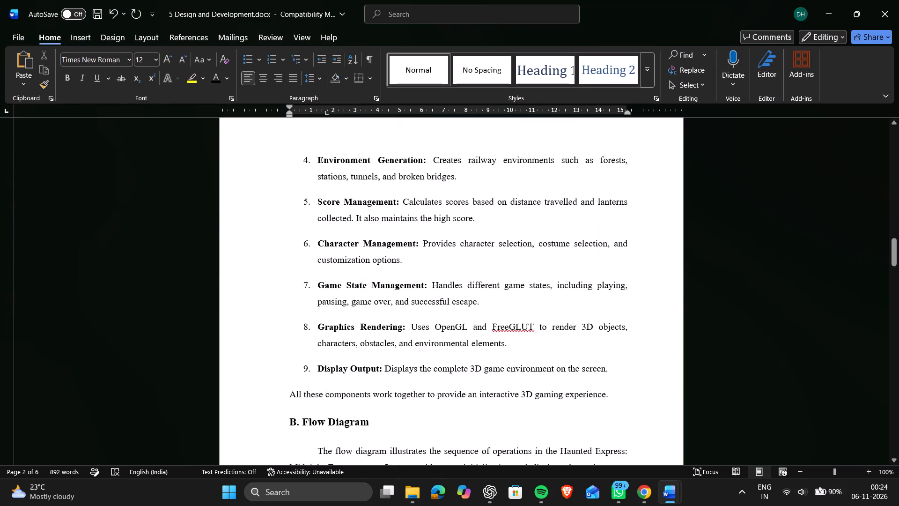
{"action": "scroll", "coordinate": [566, 294], "scroll_direction": "down", "scroll_amount": 8}
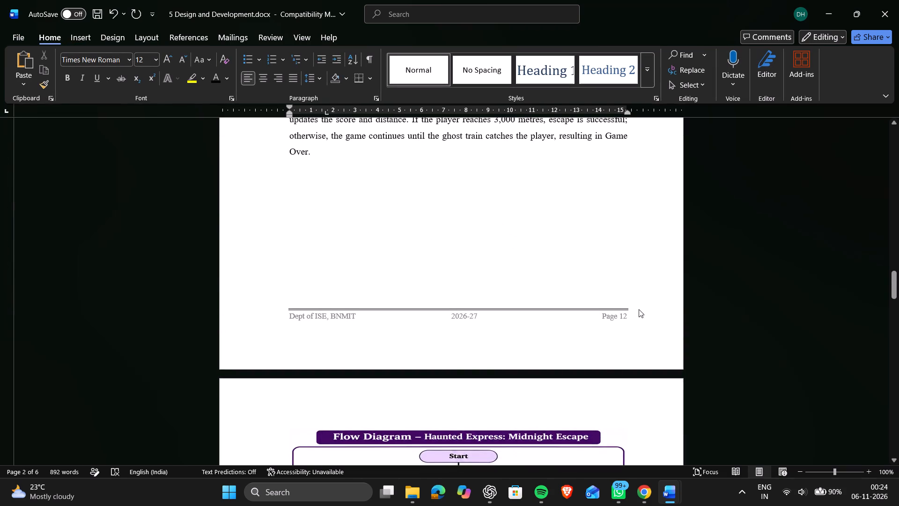
{"action": "double_click", "coordinate": [638, 316]}
{"action": "double_click", "coordinate": [633, 318]}
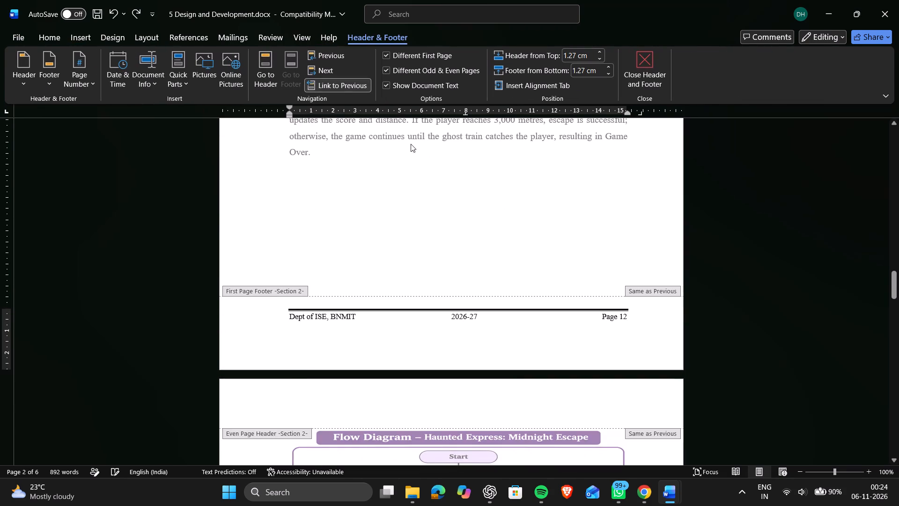
{"action": "left_click", "coordinate": [343, 87]}
{"action": "left_click", "coordinate": [641, 407]}
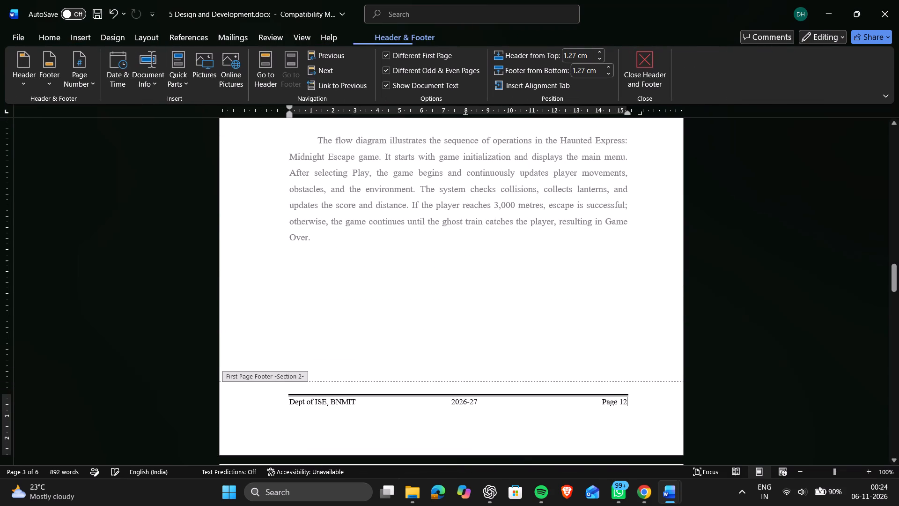
{"action": "key", "text": "BackSpace"}
{"action": "key", "text": "4"}
Unlink Section 2's even page footer, below the Explanation of Flow Diagram list, from the previous section and change its page number to 15.
{"action": "scroll", "coordinate": [638, 404], "scroll_direction": "down", "scroll_amount": 10}
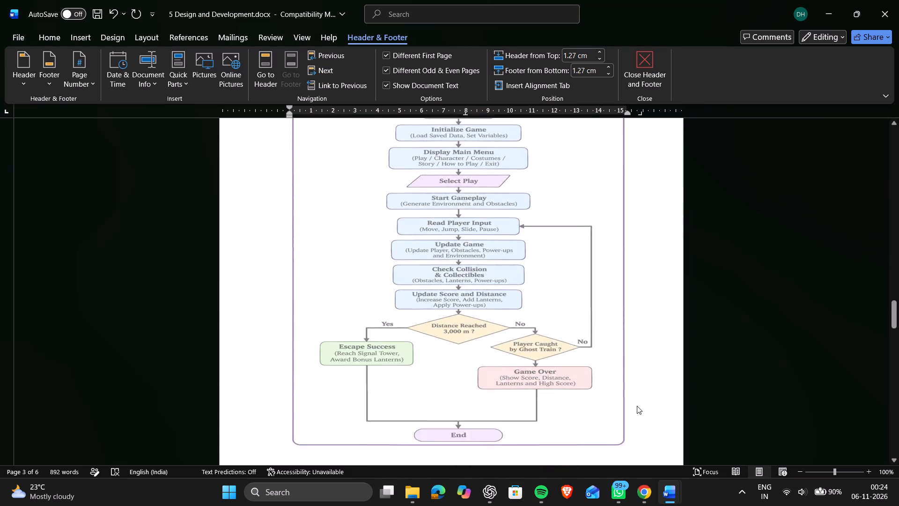
{"action": "scroll", "coordinate": [637, 406], "scroll_direction": "down", "scroll_amount": 6}
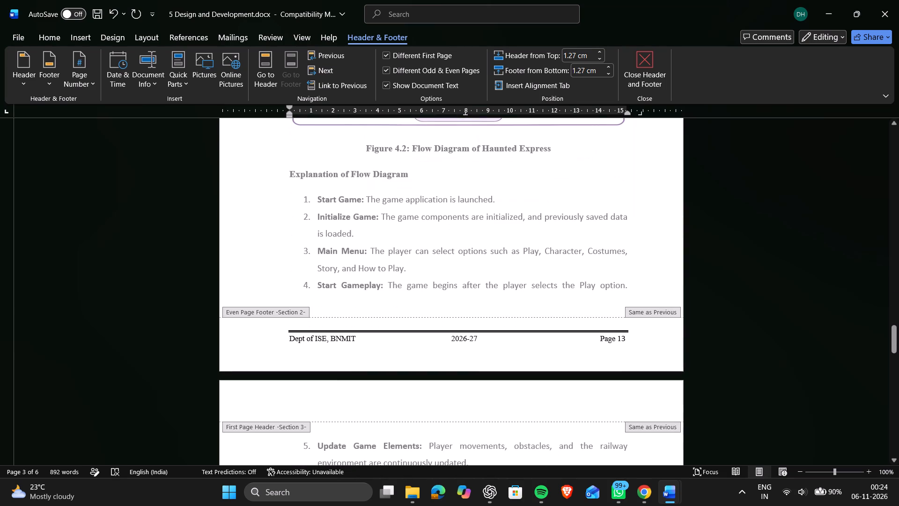
{"action": "left_click", "coordinate": [644, 357]}
{"action": "left_click", "coordinate": [346, 82]}
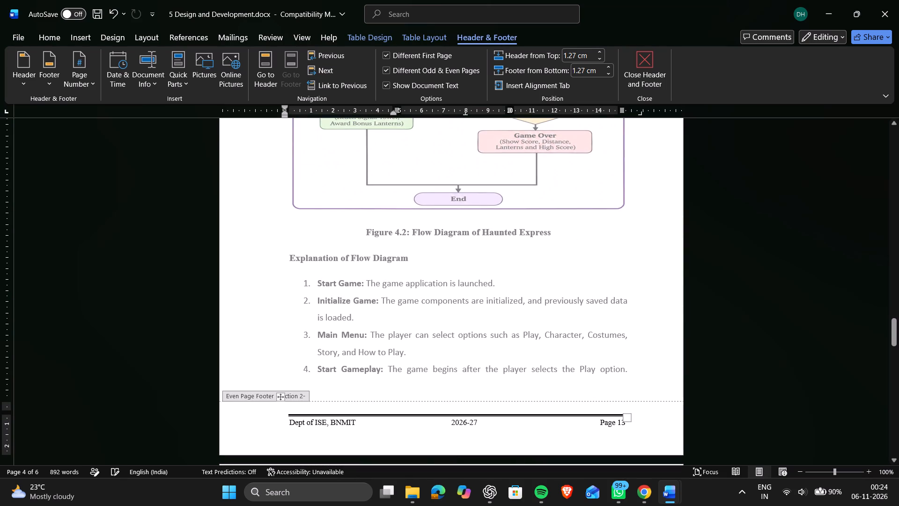
{"action": "left_click", "coordinate": [633, 431]}
{"action": "key", "text": "BackSpace"}
{"action": "key", "text": "5"}
Unlink Section 3's first page footer from the previous section and change its page number to 16.
{"action": "scroll", "coordinate": [608, 390], "scroll_direction": "down", "scroll_amount": 5}
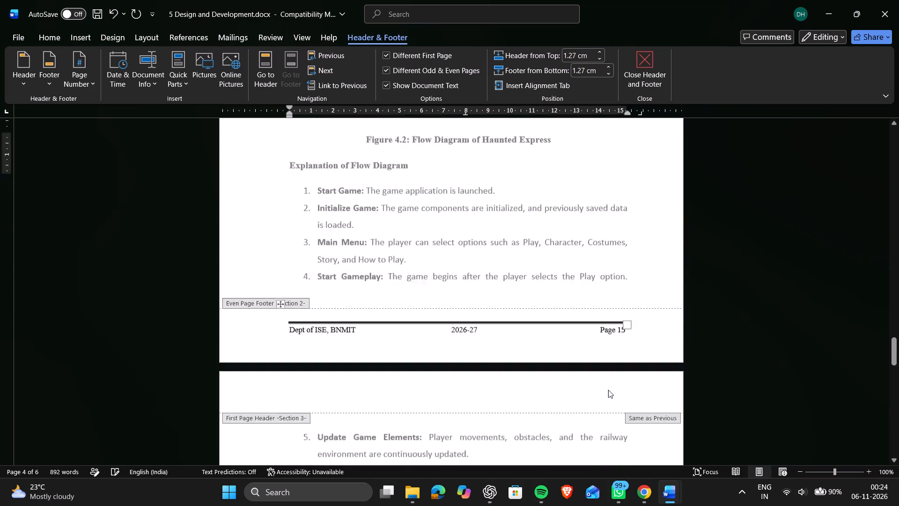
{"action": "scroll", "coordinate": [608, 390], "scroll_direction": "down", "scroll_amount": 10}
{"action": "left_click", "coordinate": [636, 367]}
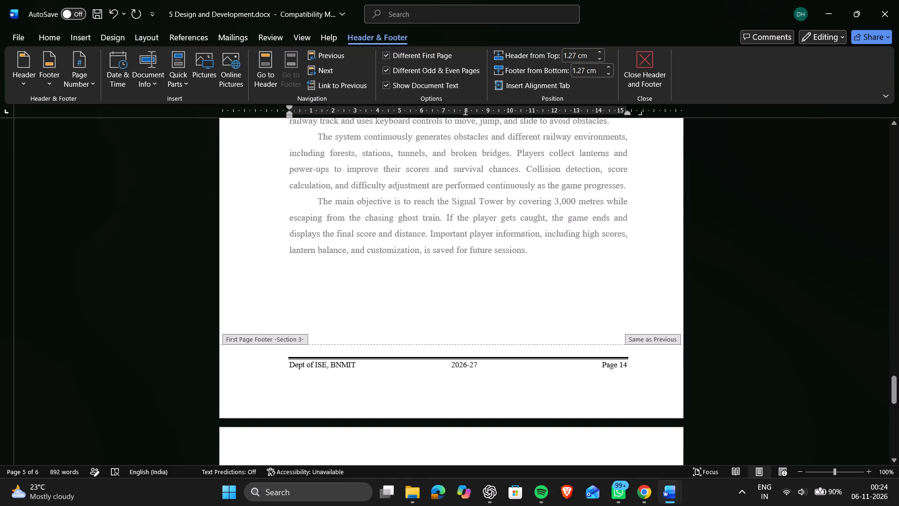
{"action": "left_click", "coordinate": [351, 80]}
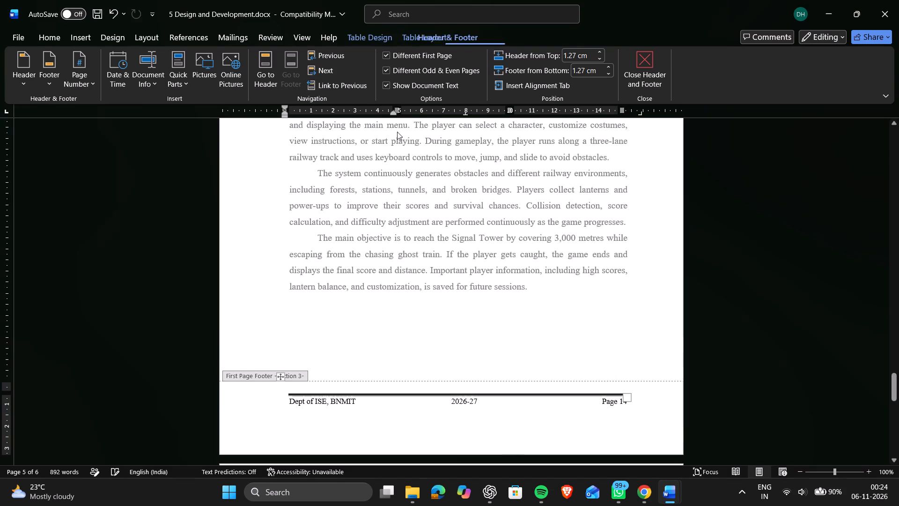
{"action": "key", "text": "BackSpace"}
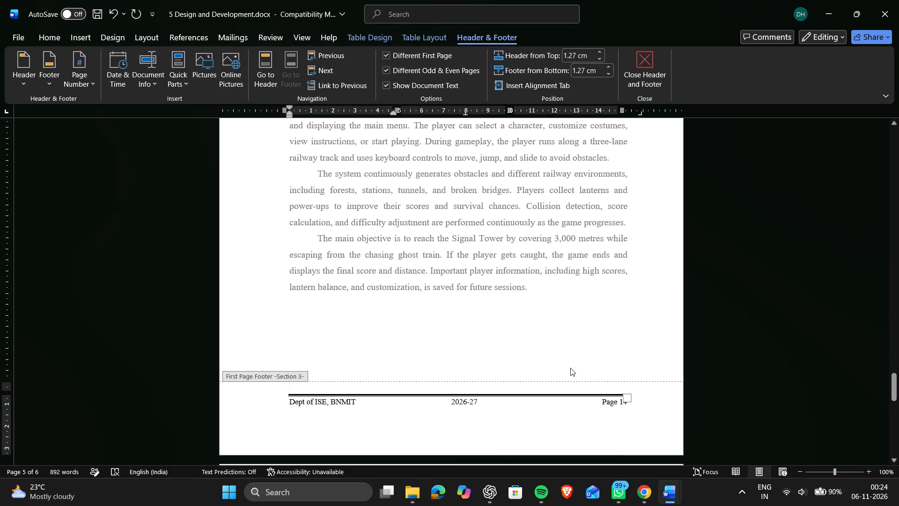
{"action": "left_click", "coordinate": [606, 407]}
{"action": "double_click", "coordinate": [641, 402]}
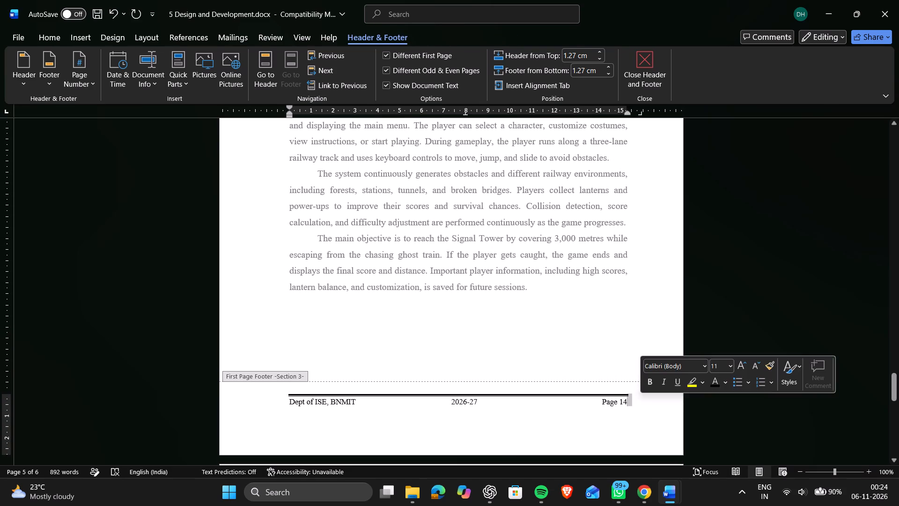
{"action": "left_click", "coordinate": [639, 404]}
{"action": "key", "text": "BackSpace"}
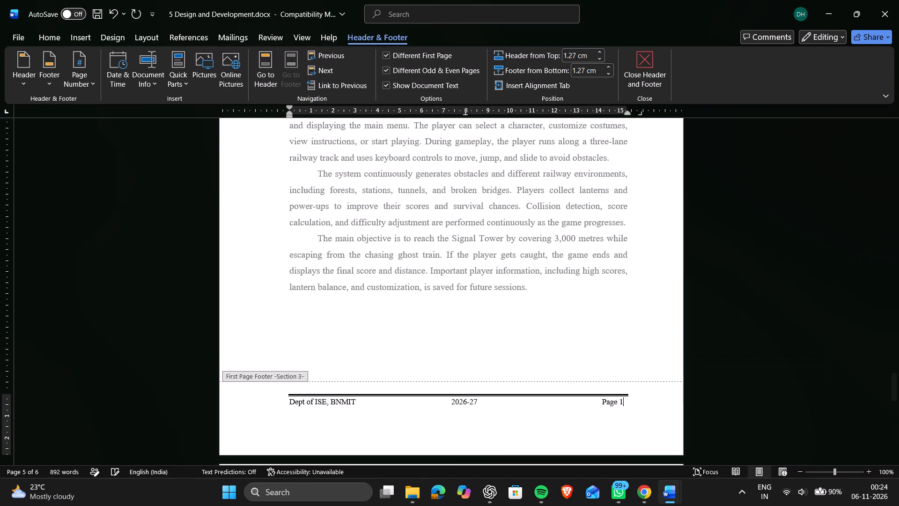
{"action": "key", "text": "6"}
Check the footer page numbers around Sections 2 and 3 through the last page, and leave footer editing.
{"action": "scroll", "coordinate": [587, 342], "scroll_direction": "up", "scroll_amount": 11}
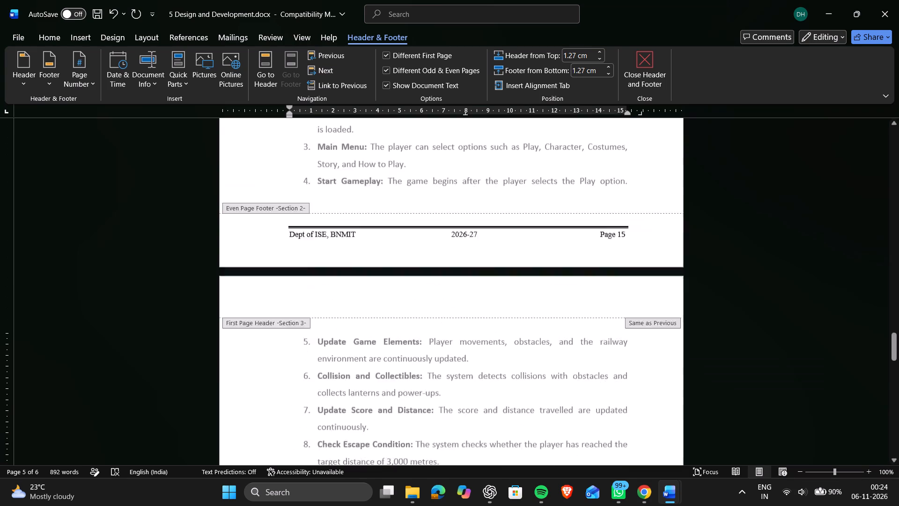
{"action": "scroll", "coordinate": [596, 337], "scroll_direction": "up", "scroll_amount": 1}
{"action": "scroll", "coordinate": [596, 337], "scroll_direction": "down", "scroll_amount": 18}
{"action": "scroll", "coordinate": [596, 336], "scroll_direction": "down", "scroll_amount": 5}
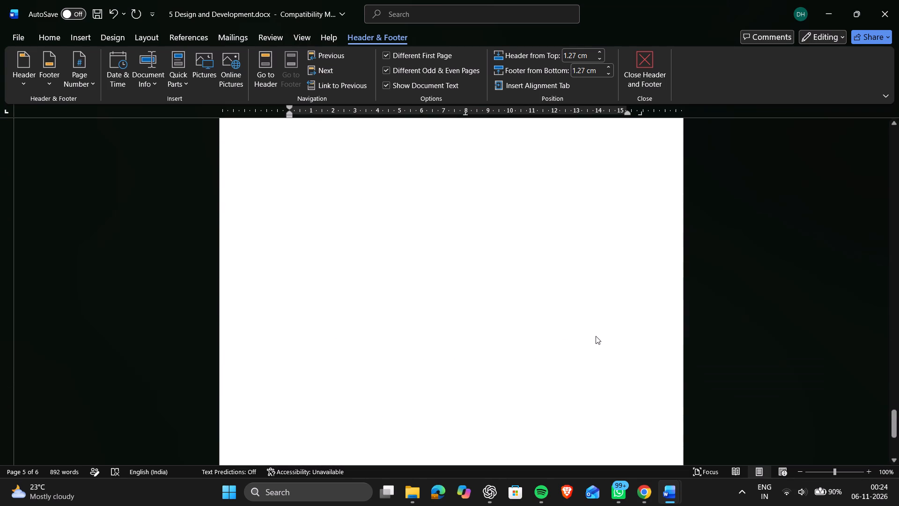
{"action": "scroll", "coordinate": [596, 336], "scroll_direction": "down", "scroll_amount": 6}
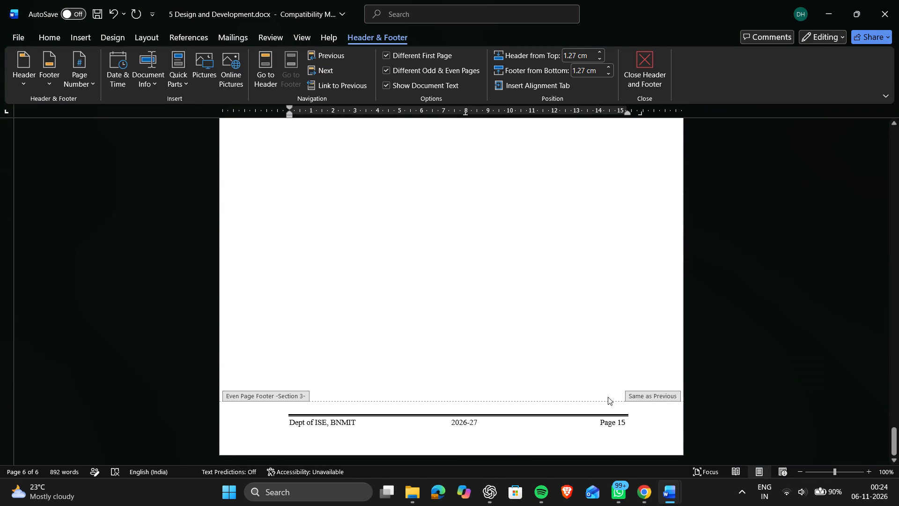
{"action": "left_click", "coordinate": [599, 370]}
{"action": "left_click", "coordinate": [599, 370]}
{"action": "left_click", "coordinate": [599, 370]}
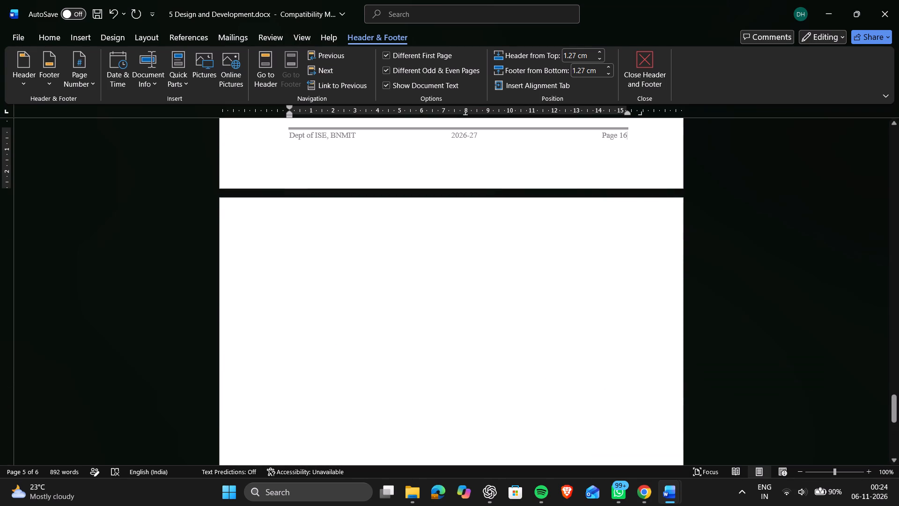
{"action": "scroll", "coordinate": [599, 370], "scroll_direction": "up", "scroll_amount": 5}
{"action": "left_click", "coordinate": [602, 367]}
Review the page layout and footers from the Overall Working section back up to the Chapter 4 title.
{"action": "scroll", "coordinate": [602, 367], "scroll_direction": "up", "scroll_amount": 6}
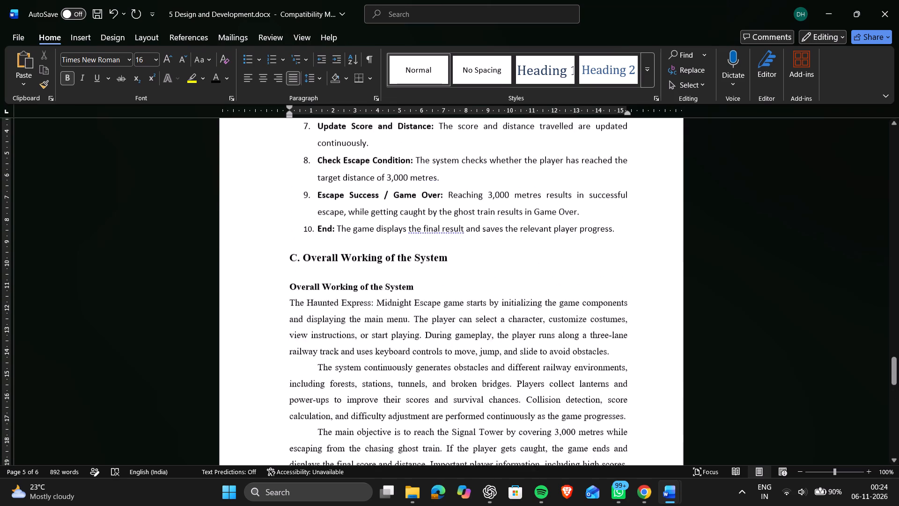
{"action": "scroll", "coordinate": [602, 367], "scroll_direction": "up", "scroll_amount": 11}
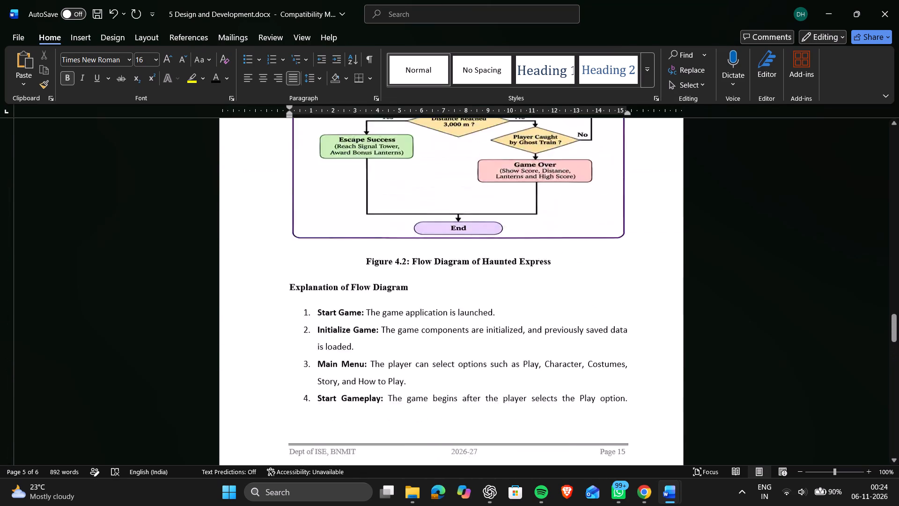
{"action": "scroll", "coordinate": [602, 367], "scroll_direction": "up", "scroll_amount": 17}
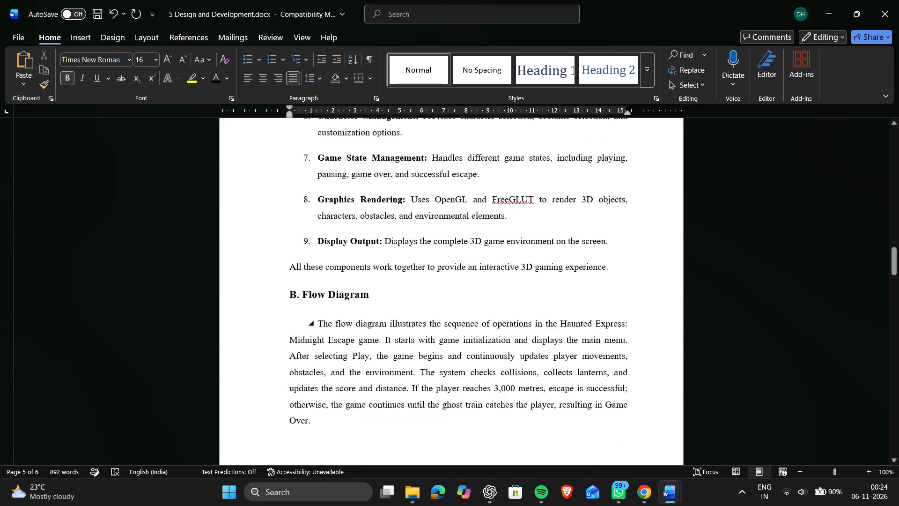
{"action": "scroll", "coordinate": [602, 367], "scroll_direction": "up", "scroll_amount": 15}
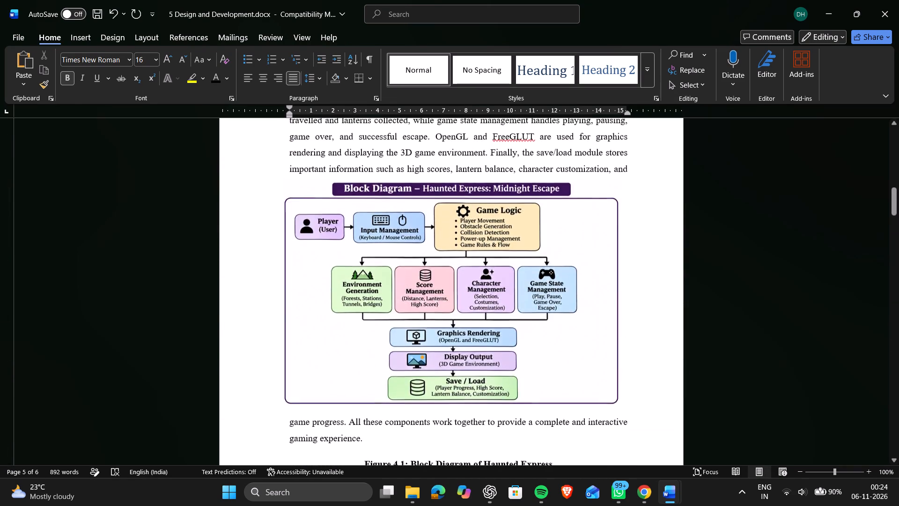
{"action": "scroll", "coordinate": [602, 367], "scroll_direction": "up", "scroll_amount": 20}
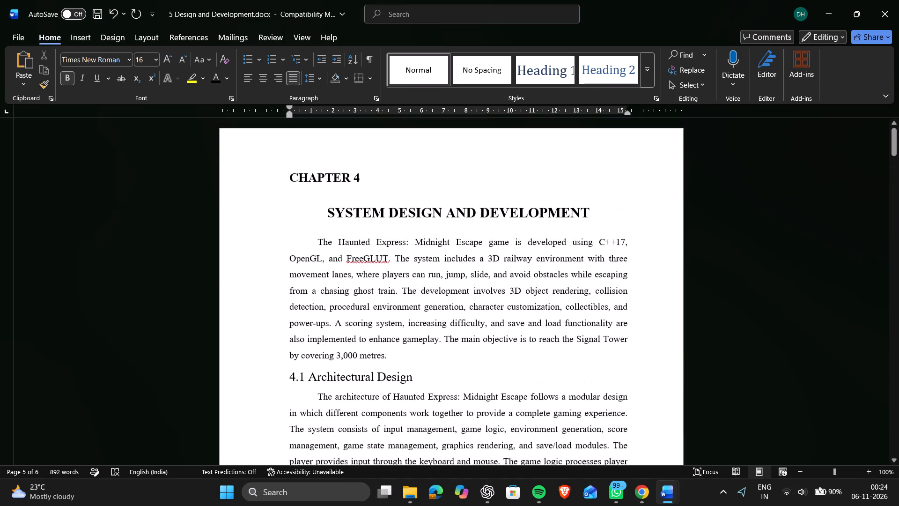
Open Section 1's even page header for editing, and copy the Haunted Express header from Section 3 of 4 hardware_software reqs.docx.
{"action": "scroll", "coordinate": [440, 295], "scroll_direction": "down", "scroll_amount": 16}
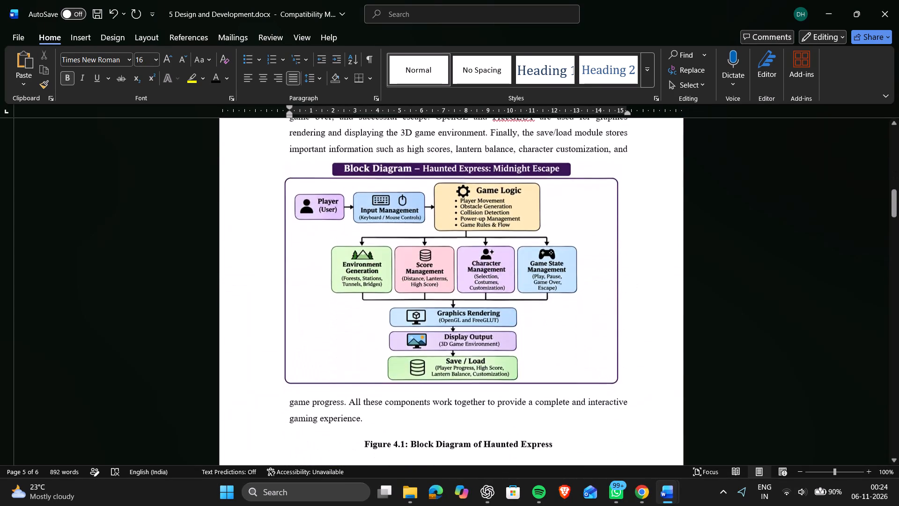
{"action": "scroll", "coordinate": [439, 294], "scroll_direction": "up", "scroll_amount": 5}
{"action": "double_click", "coordinate": [407, 296]}
{"action": "scroll", "coordinate": [454, 320], "scroll_direction": "up", "scroll_amount": 4}
{"action": "scroll", "coordinate": [454, 320], "scroll_direction": "down", "scroll_amount": 4}
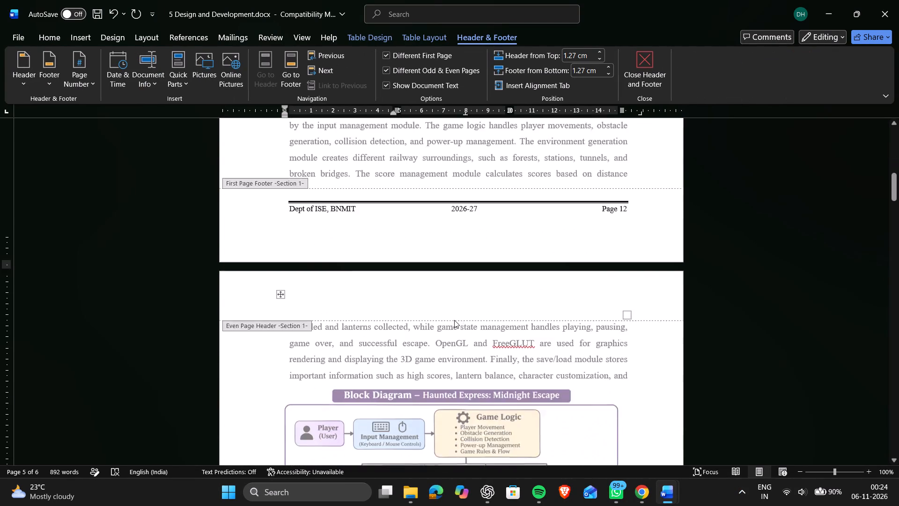
{"action": "scroll", "coordinate": [454, 320], "scroll_direction": "down", "scroll_amount": 5}
{"action": "left_click", "coordinate": [617, 436]}
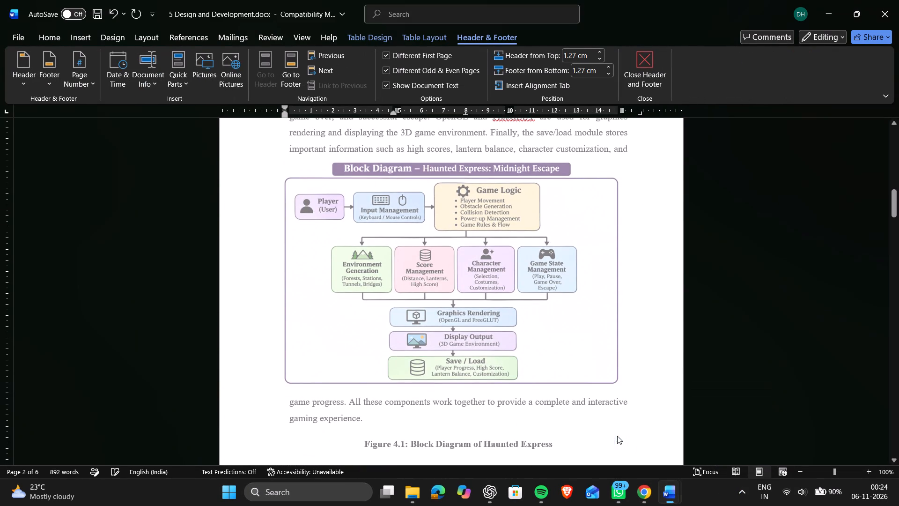
{"action": "left_click", "coordinate": [712, 435]}
{"action": "scroll", "coordinate": [449, 302], "scroll_direction": "up", "scroll_amount": 1}
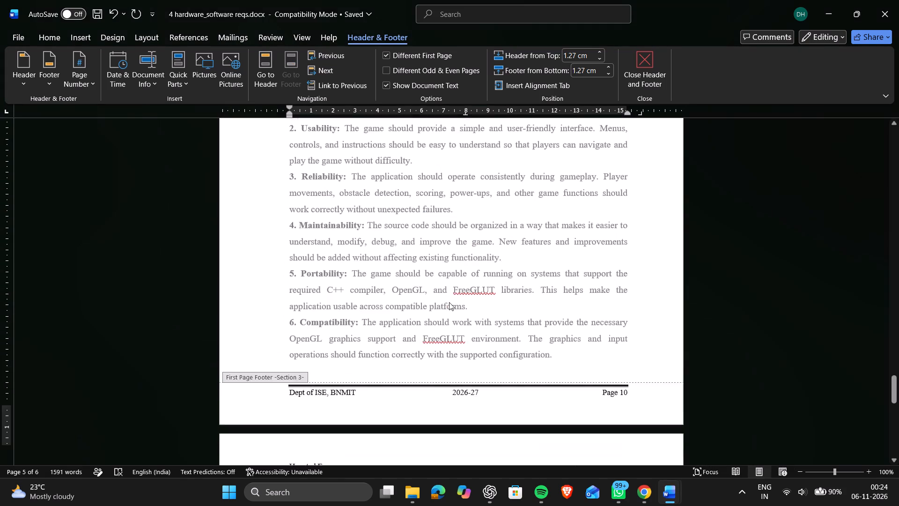
{"action": "scroll", "coordinate": [439, 373], "scroll_direction": "down", "scroll_amount": 3}
{"action": "left_click", "coordinate": [447, 342]}
{"action": "key", "text": "ctrl+a"}
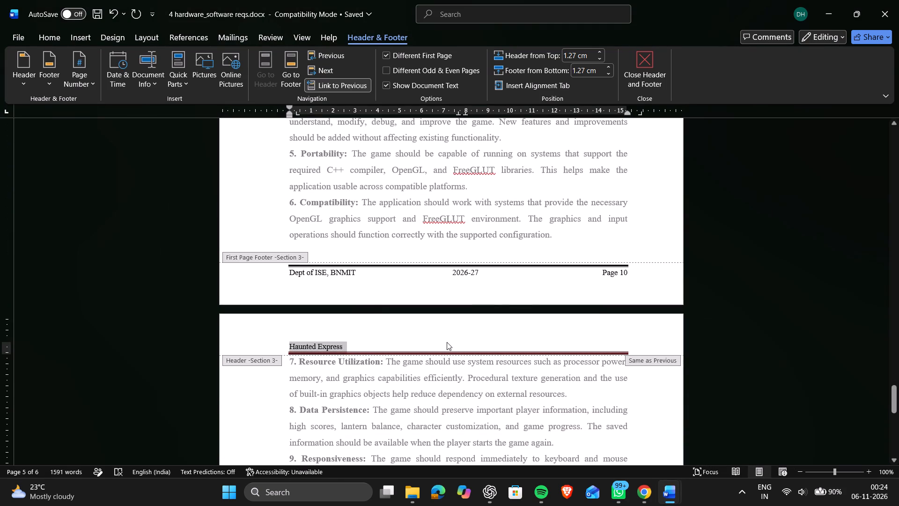
{"action": "key", "text": "ctrl+c"}
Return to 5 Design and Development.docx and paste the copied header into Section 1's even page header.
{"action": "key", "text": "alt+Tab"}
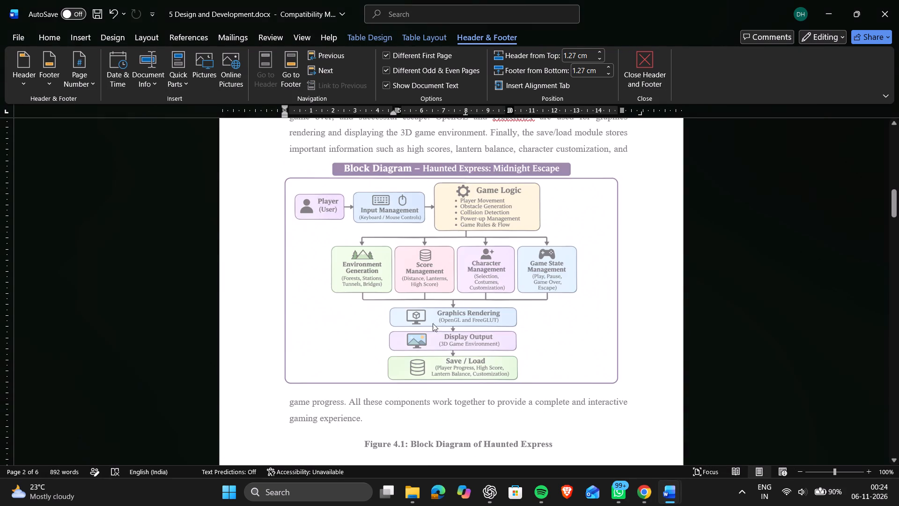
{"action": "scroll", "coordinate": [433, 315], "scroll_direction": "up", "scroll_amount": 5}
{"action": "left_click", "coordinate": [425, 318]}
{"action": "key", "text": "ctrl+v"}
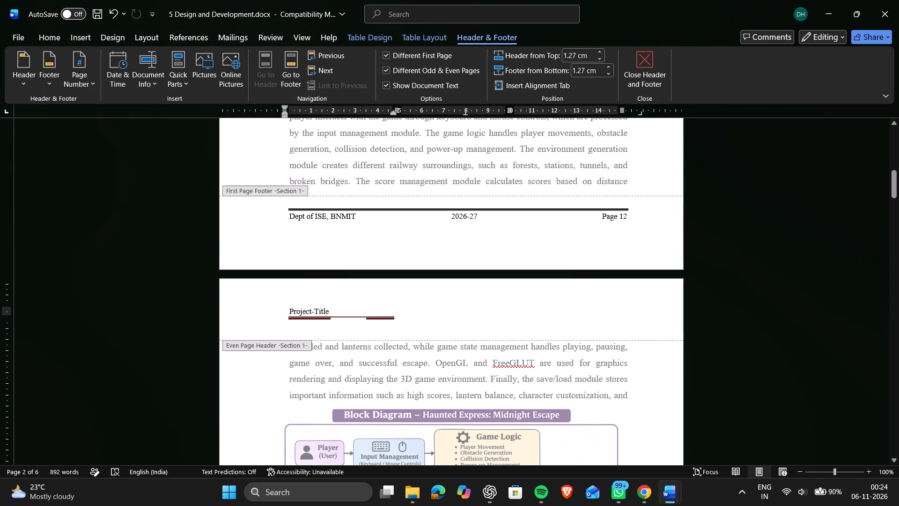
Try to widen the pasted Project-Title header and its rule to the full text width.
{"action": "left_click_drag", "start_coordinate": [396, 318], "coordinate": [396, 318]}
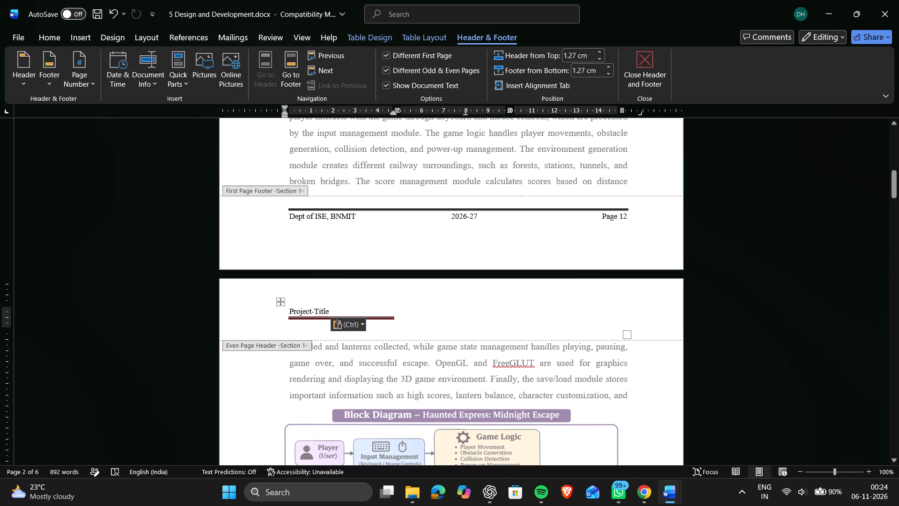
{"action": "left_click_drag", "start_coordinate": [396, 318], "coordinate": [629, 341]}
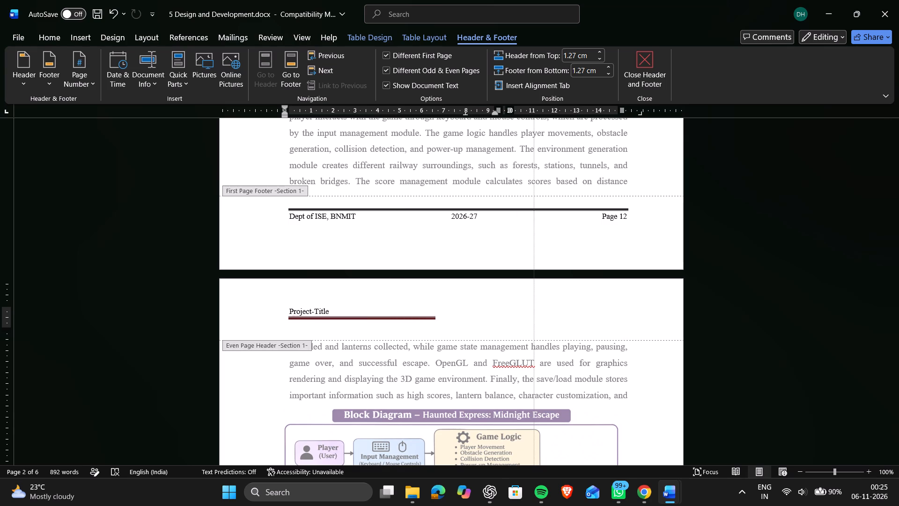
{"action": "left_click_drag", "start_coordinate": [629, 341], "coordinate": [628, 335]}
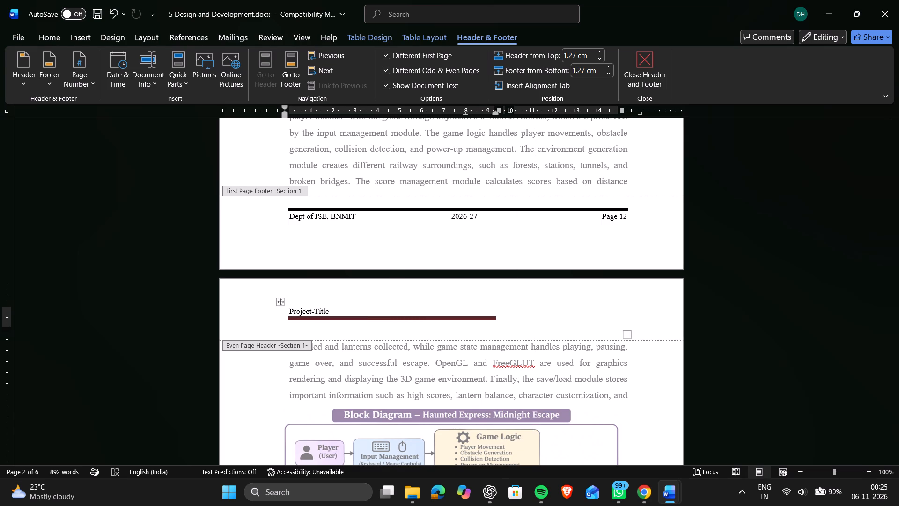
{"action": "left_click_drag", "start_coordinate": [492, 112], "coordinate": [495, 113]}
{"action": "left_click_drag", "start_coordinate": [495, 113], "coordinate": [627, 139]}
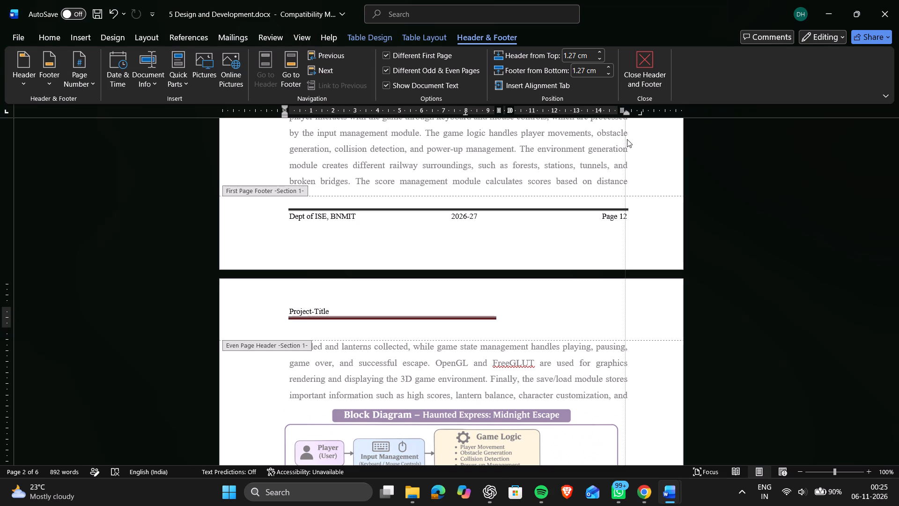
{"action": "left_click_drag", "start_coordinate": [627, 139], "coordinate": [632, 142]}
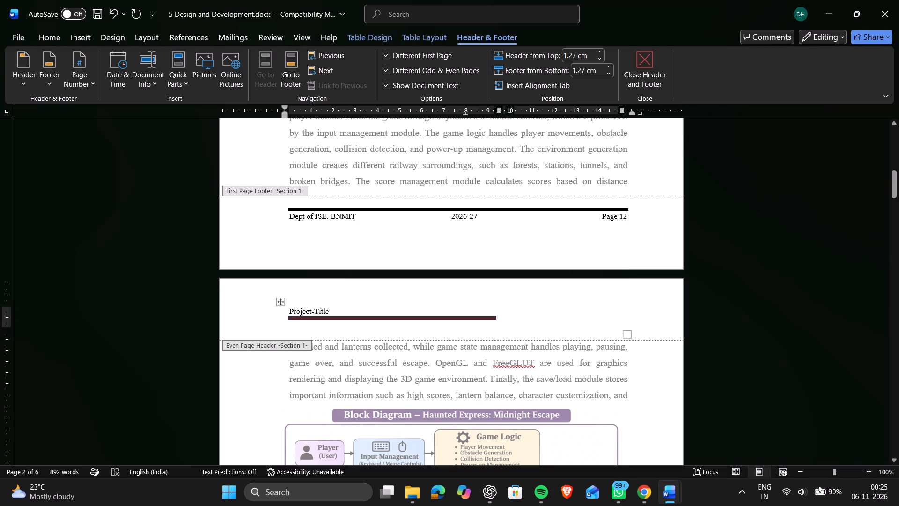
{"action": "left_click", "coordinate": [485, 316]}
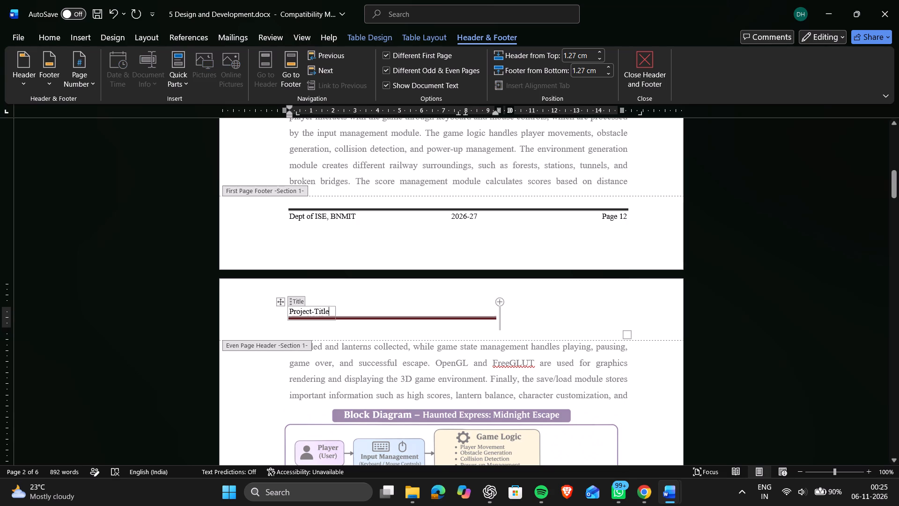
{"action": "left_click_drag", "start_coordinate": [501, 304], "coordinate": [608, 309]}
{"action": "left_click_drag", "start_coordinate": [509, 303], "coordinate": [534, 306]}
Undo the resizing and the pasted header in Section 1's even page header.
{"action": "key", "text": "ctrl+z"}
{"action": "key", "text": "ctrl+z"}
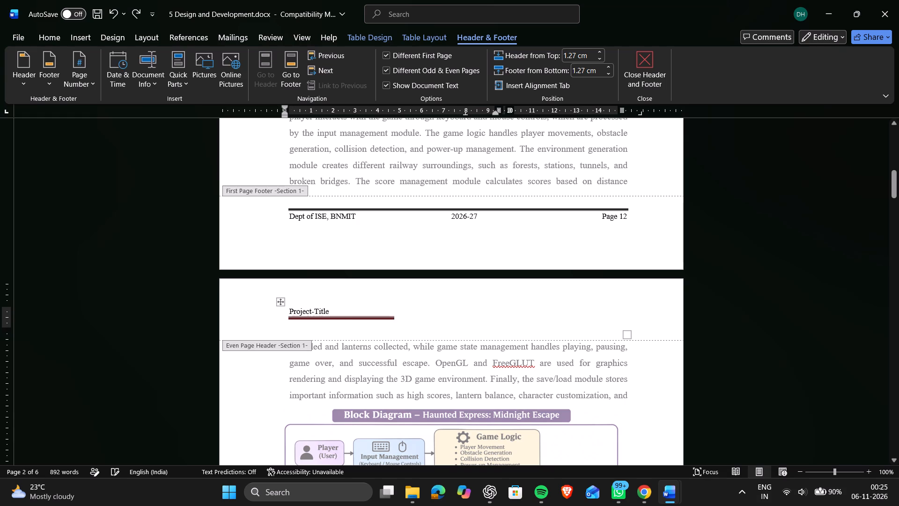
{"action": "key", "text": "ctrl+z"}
Paste the copied header into Section 2's first page header, above the Environment Generation item, and remove the extra blank line.
{"action": "scroll", "coordinate": [446, 306], "scroll_direction": "down", "scroll_amount": 14}
{"action": "double_click", "coordinate": [440, 311]}
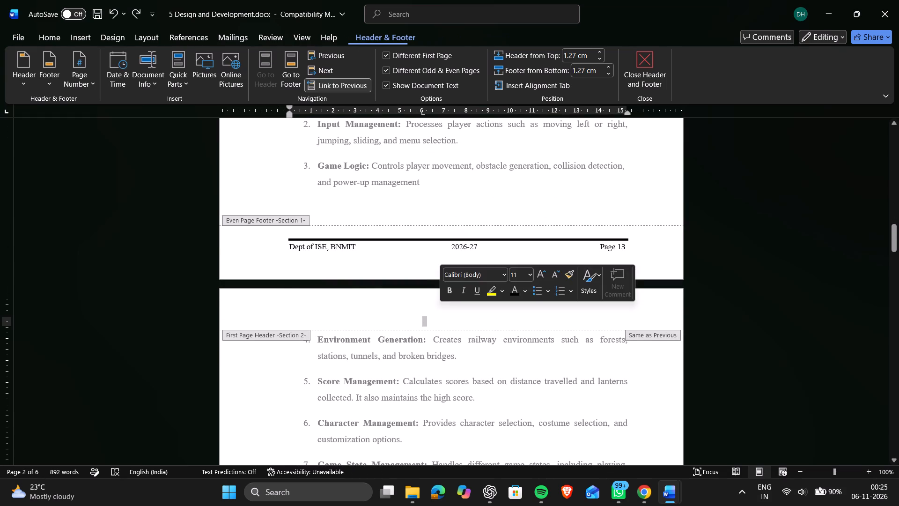
{"action": "left_click", "coordinate": [441, 312]}
{"action": "key", "text": "ctrl+v"}
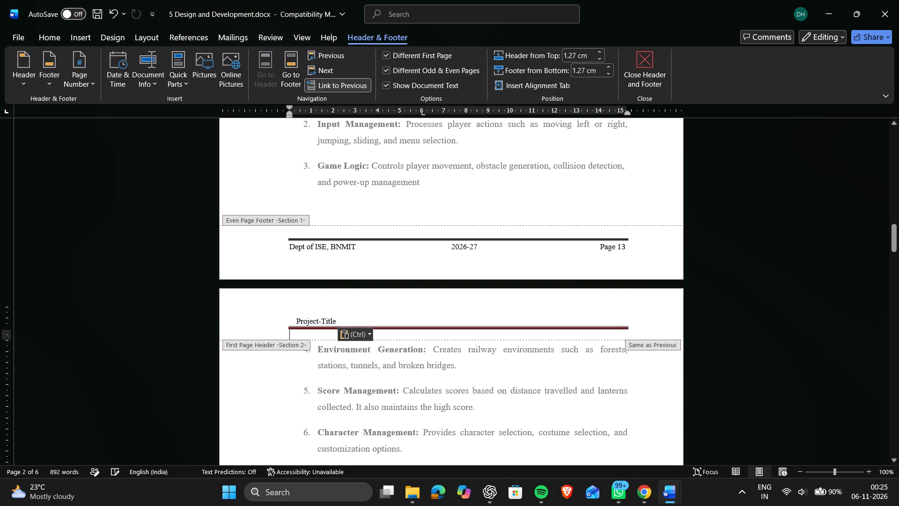
{"action": "key", "text": "BackSpace"}
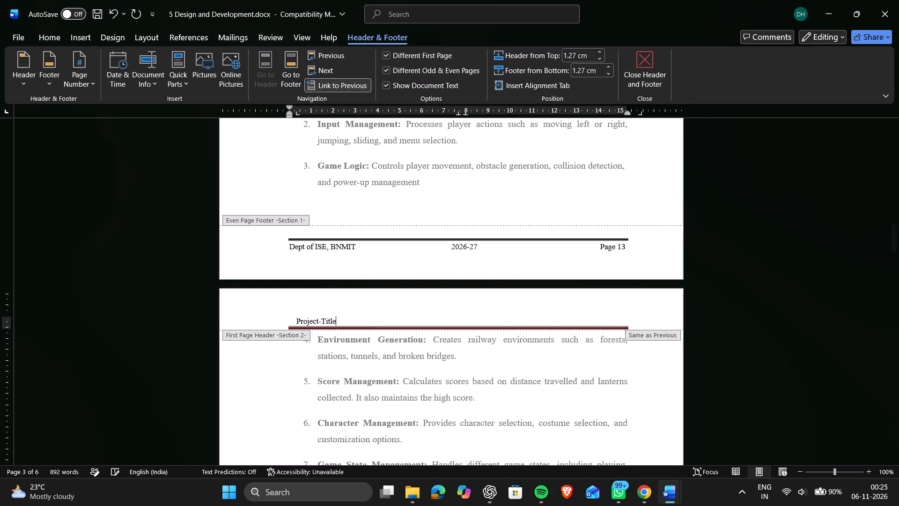
Replace the Project-Title text in Section 2's first page header with Haunted Express.
{"action": "left_click", "coordinate": [626, 363]}
{"action": "left_click_drag", "start_coordinate": [337, 320], "coordinate": [309, 320]}
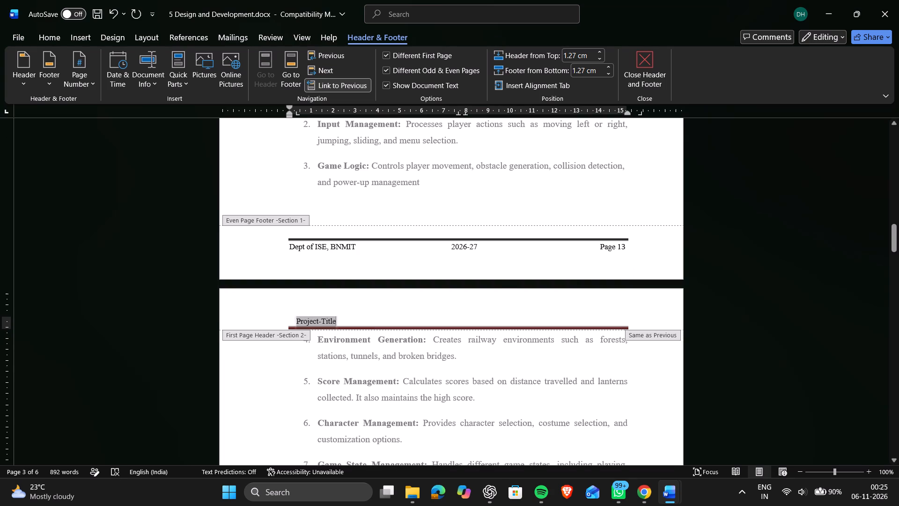
{"action": "left_click_drag", "start_coordinate": [309, 320], "coordinate": [308, 320]}
{"action": "key", "text": "BackSpace"}
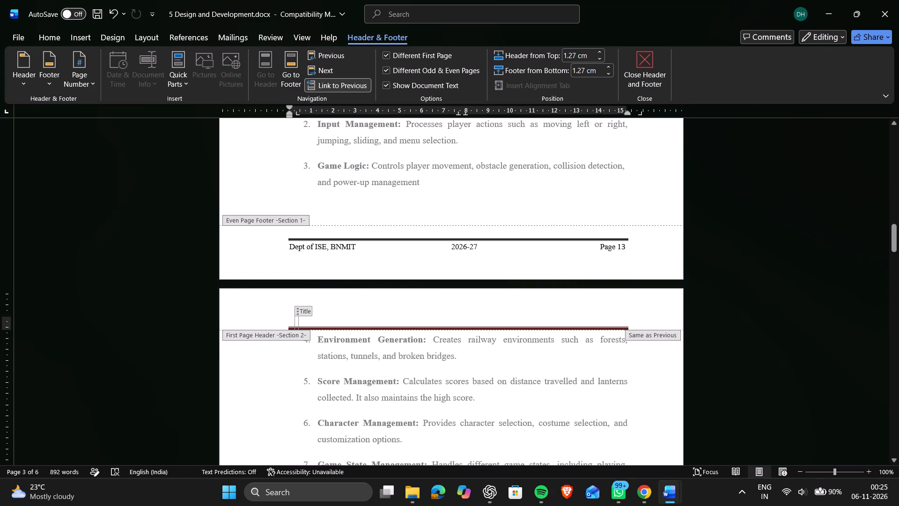
{"action": "key", "text": "shift+h"}
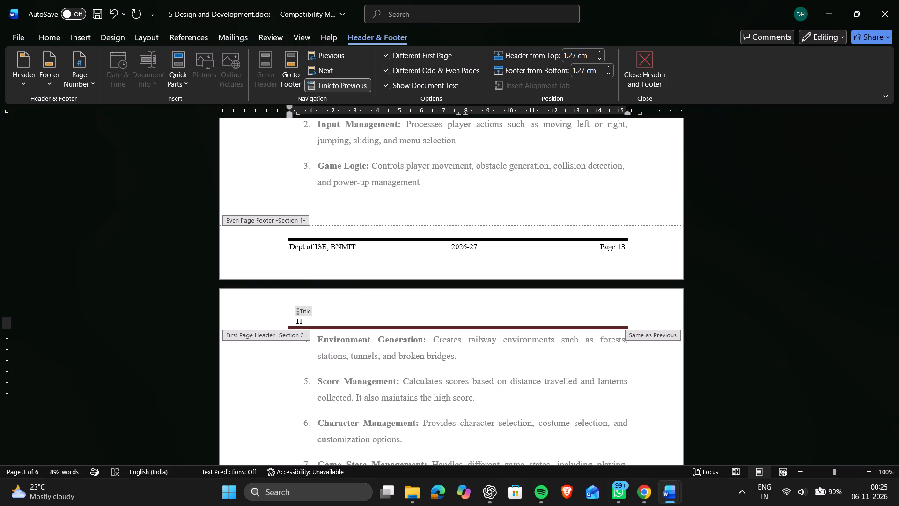
{"action": "scroll", "coordinate": [435, 211], "scroll_direction": "up", "scroll_amount": 5}
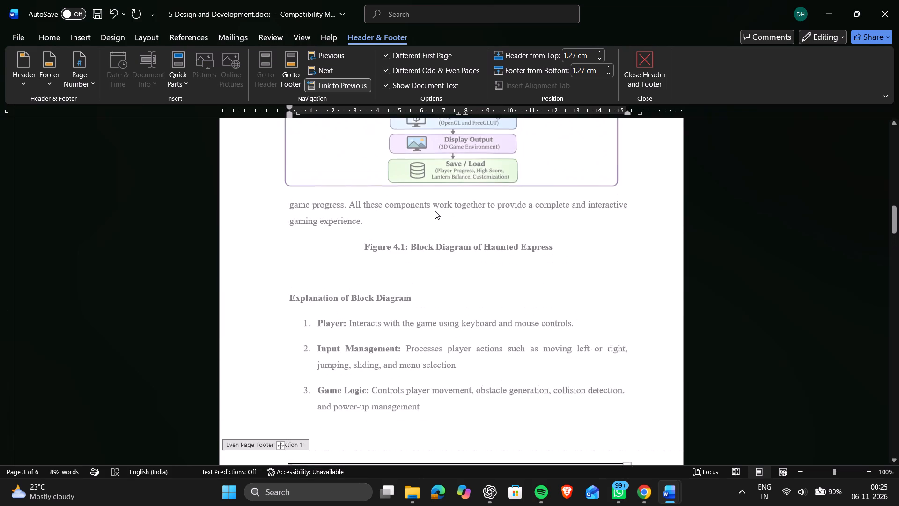
{"action": "scroll", "coordinate": [435, 211], "scroll_direction": "up", "scroll_amount": 6}
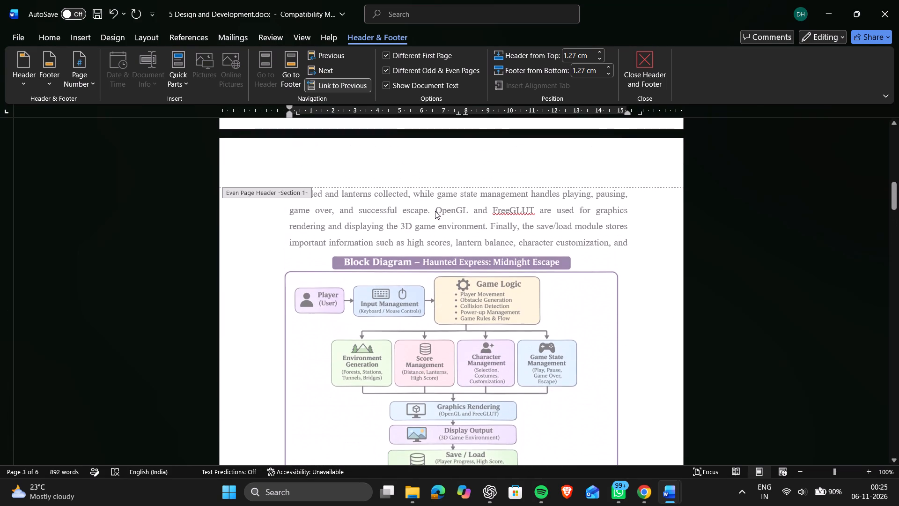
{"action": "scroll", "coordinate": [435, 211], "scroll_direction": "down", "scroll_amount": 10}
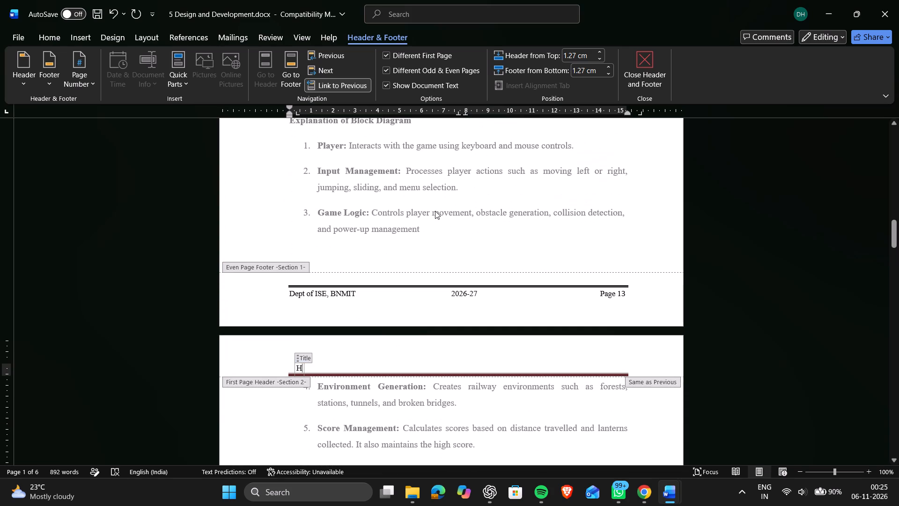
{"action": "type", "text": "aunted Express"}
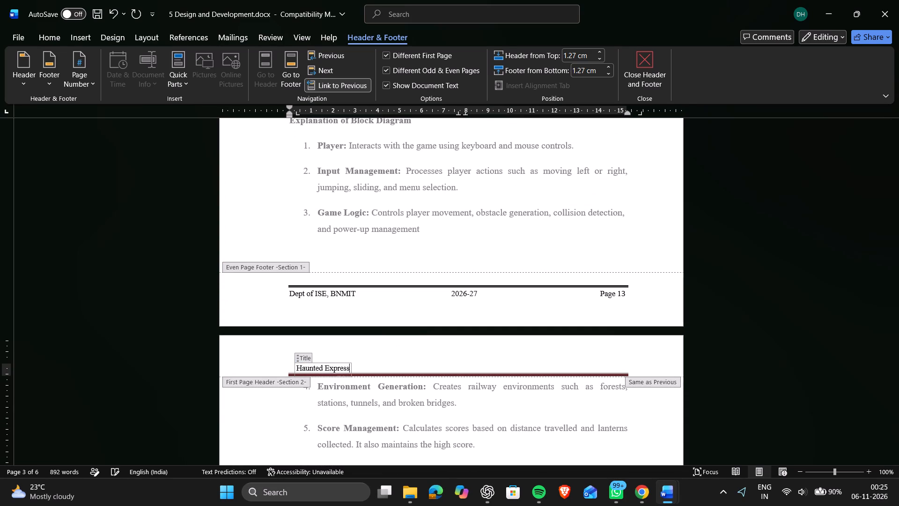
Unlink Section 2's first page header, above the Environment Generation item, from the previous section.
{"action": "left_click", "coordinate": [595, 402]}
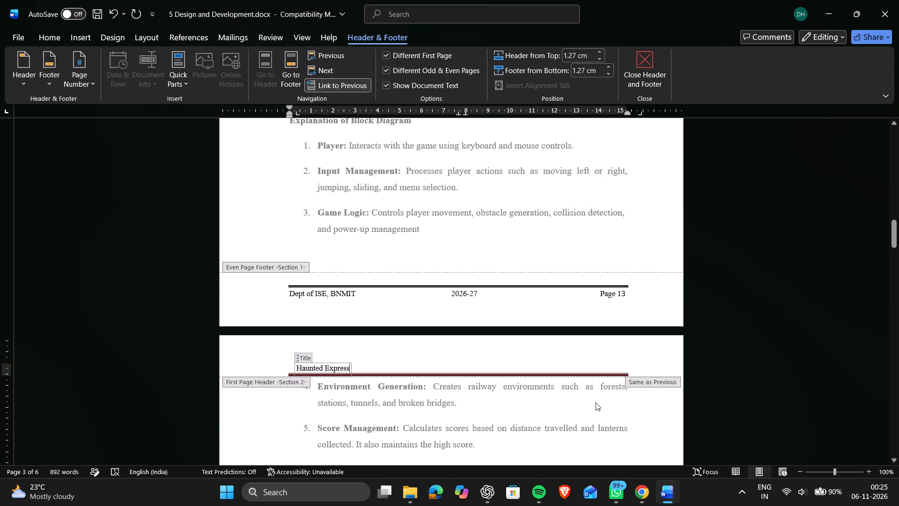
{"action": "double_click", "coordinate": [596, 402]}
{"action": "scroll", "coordinate": [530, 297], "scroll_direction": "up", "scroll_amount": 11}
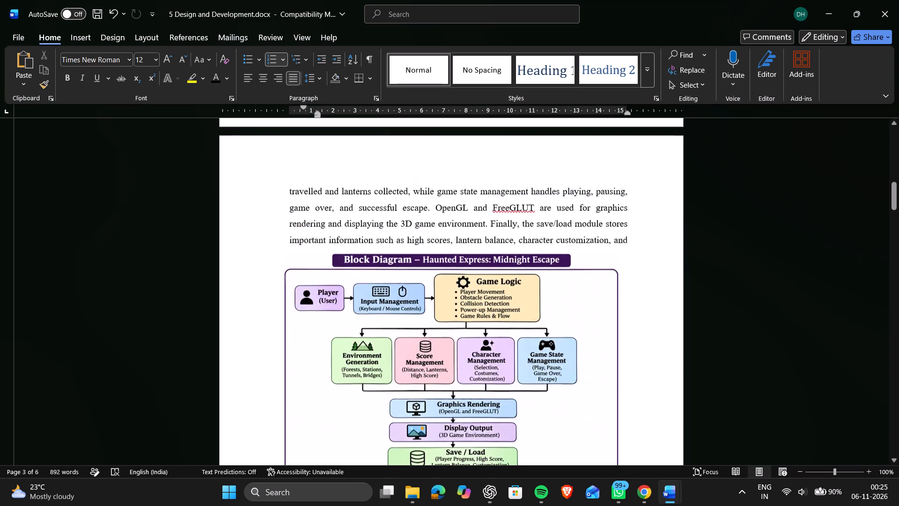
{"action": "scroll", "coordinate": [530, 297], "scroll_direction": "up", "scroll_amount": 14}
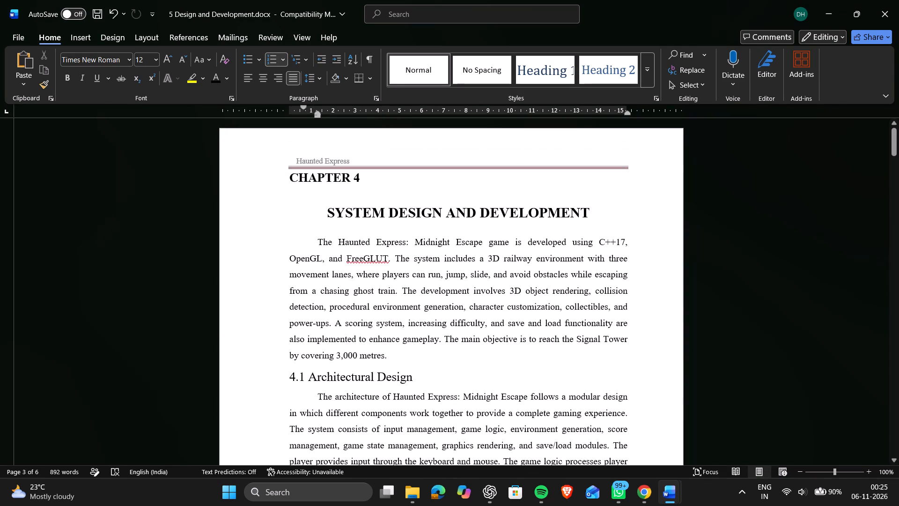
{"action": "scroll", "coordinate": [481, 186], "scroll_direction": "down", "scroll_amount": 20}
{"action": "scroll", "coordinate": [481, 186], "scroll_direction": "down", "scroll_amount": 6}
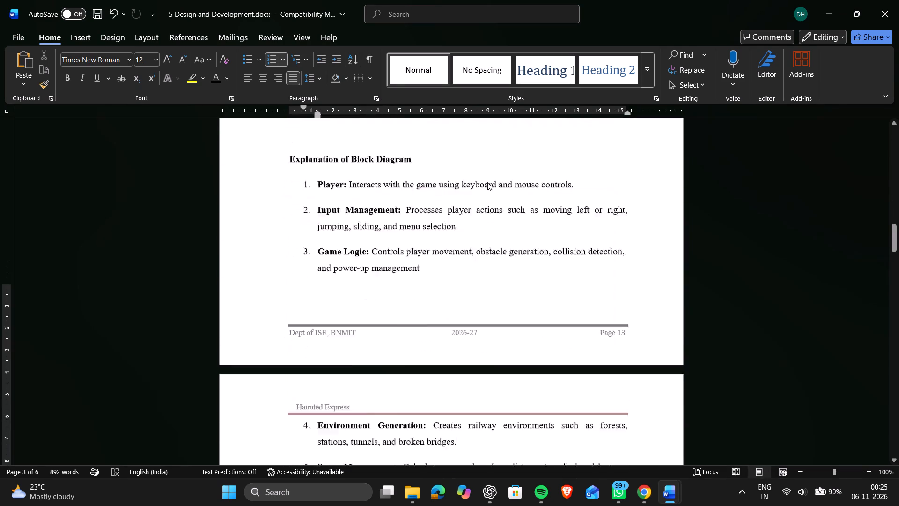
{"action": "scroll", "coordinate": [487, 182], "scroll_direction": "down", "scroll_amount": 2}
{"action": "double_click", "coordinate": [420, 180]}
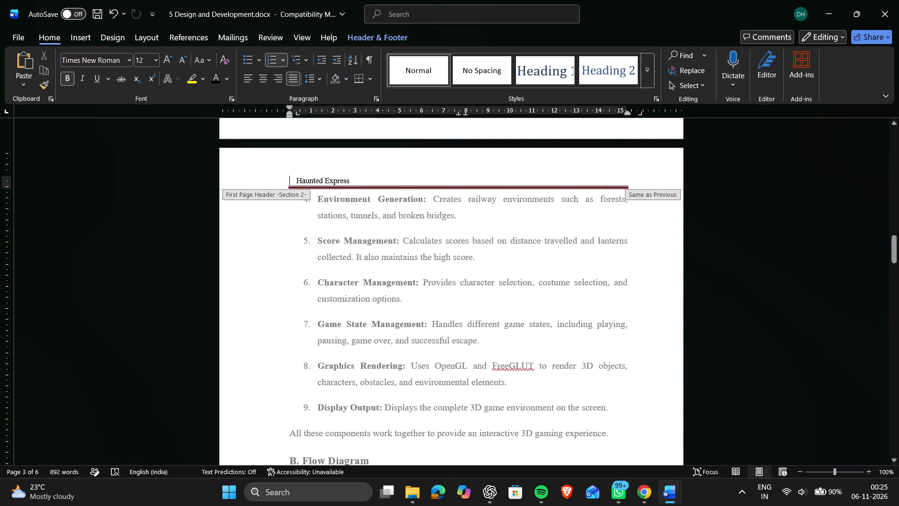
{"action": "left_click", "coordinate": [332, 83]}
Delete the Haunted Express text and its rule from Section 1's first page header above CHAPTER 4.
{"action": "scroll", "coordinate": [416, 226], "scroll_direction": "up", "scroll_amount": 8}
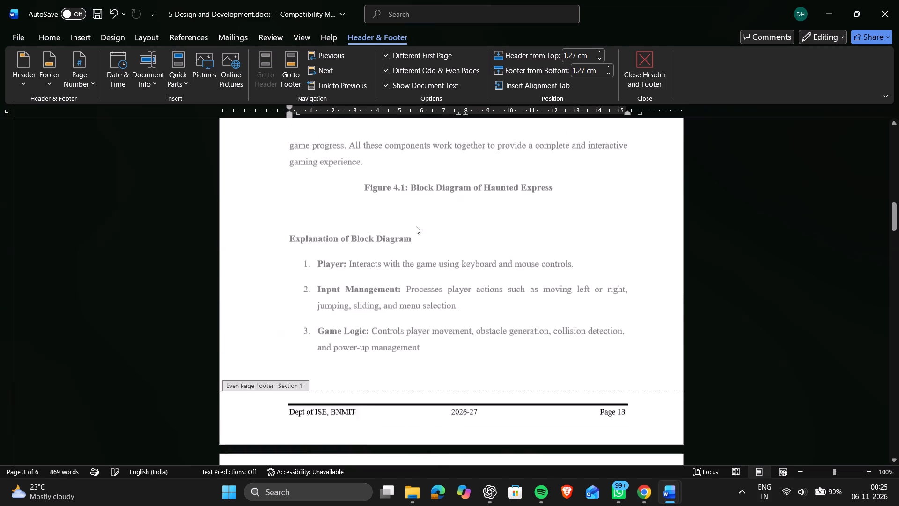
{"action": "scroll", "coordinate": [416, 226], "scroll_direction": "up", "scroll_amount": 20}
{"action": "scroll", "coordinate": [416, 226], "scroll_direction": "up", "scroll_amount": 2}
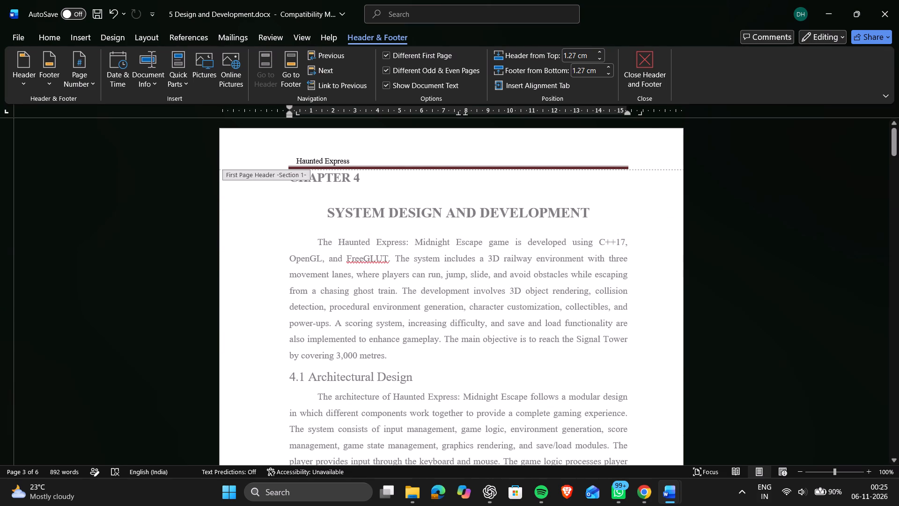
{"action": "double_click", "coordinate": [457, 151]}
{"action": "key", "text": "ctrl+a"}
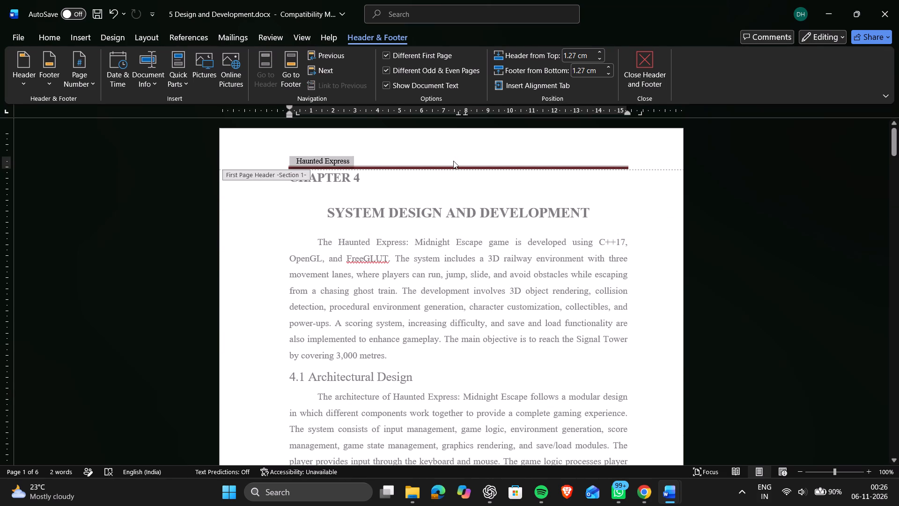
{"action": "key", "text": "BackSpace"}
{"action": "left_click", "coordinate": [447, 166]}
{"action": "left_click", "coordinate": [447, 169]}
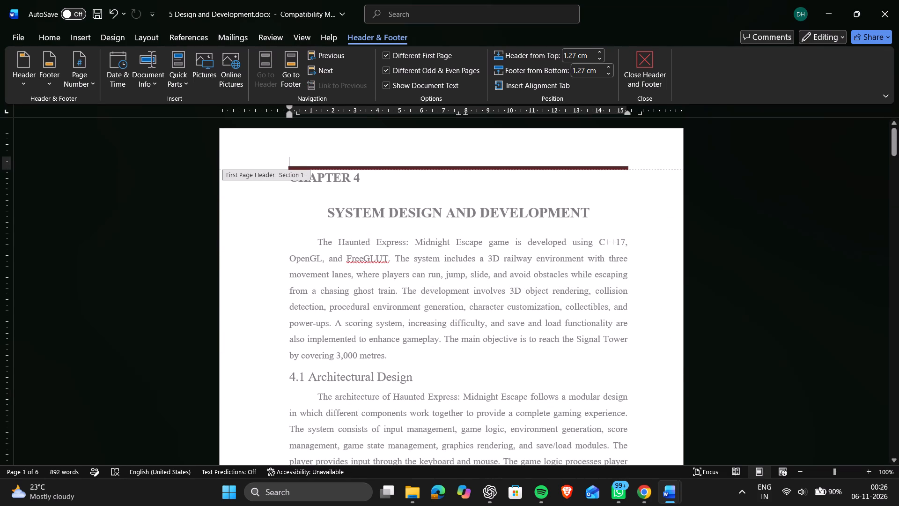
{"action": "key", "text": "Delete"}
{"action": "left_click", "coordinate": [382, 278]}
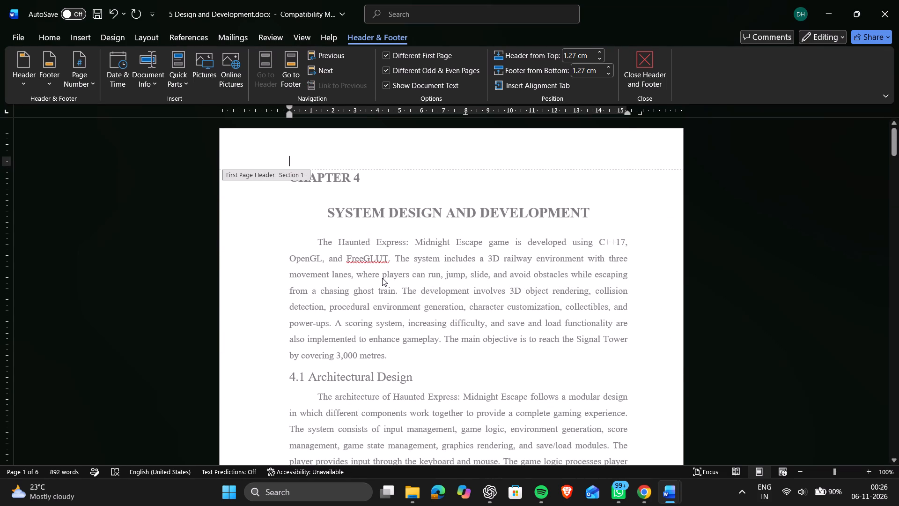
Unlink Section 2's even page header, above the Flow Diagram, from the previous section.
{"action": "scroll", "coordinate": [382, 278], "scroll_direction": "down", "scroll_amount": 18}
{"action": "scroll", "coordinate": [382, 277], "scroll_direction": "down", "scroll_amount": 12}
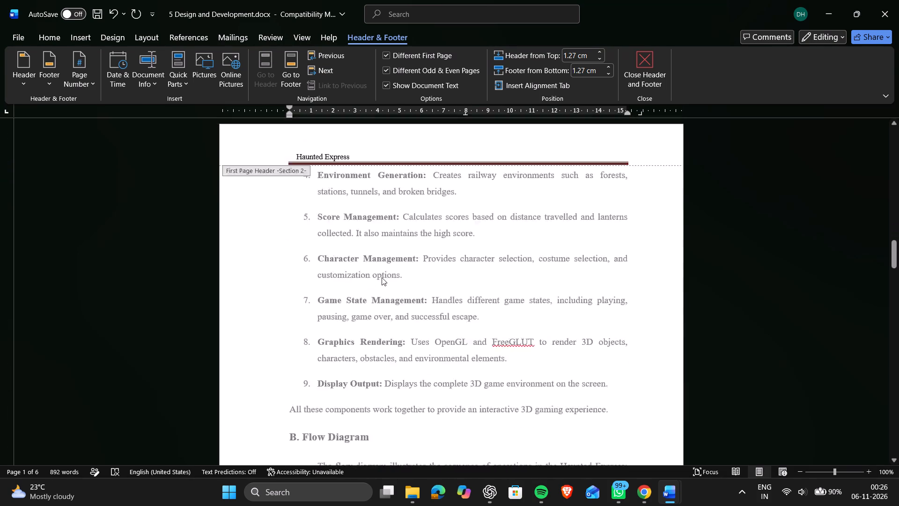
{"action": "scroll", "coordinate": [381, 277], "scroll_direction": "down", "scroll_amount": 11}
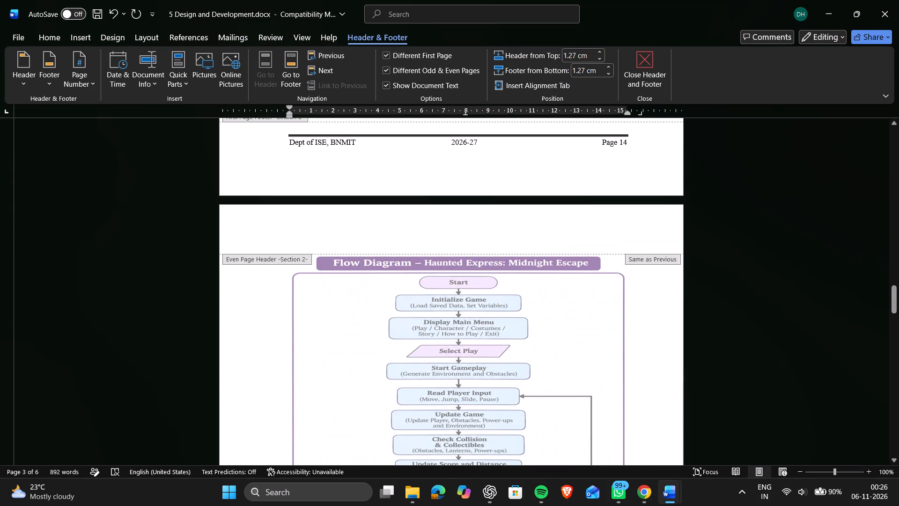
{"action": "left_click", "coordinate": [440, 232]}
{"action": "left_click", "coordinate": [353, 242]}
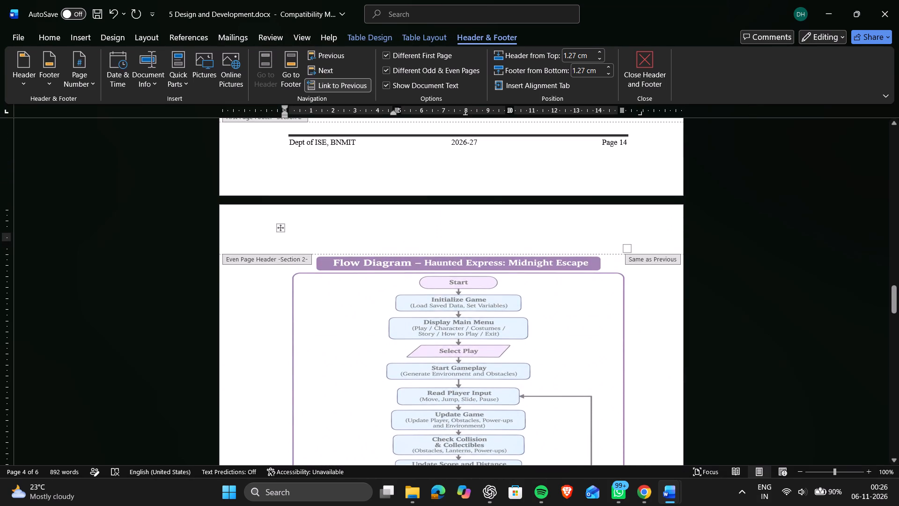
{"action": "left_click", "coordinate": [314, 86]}
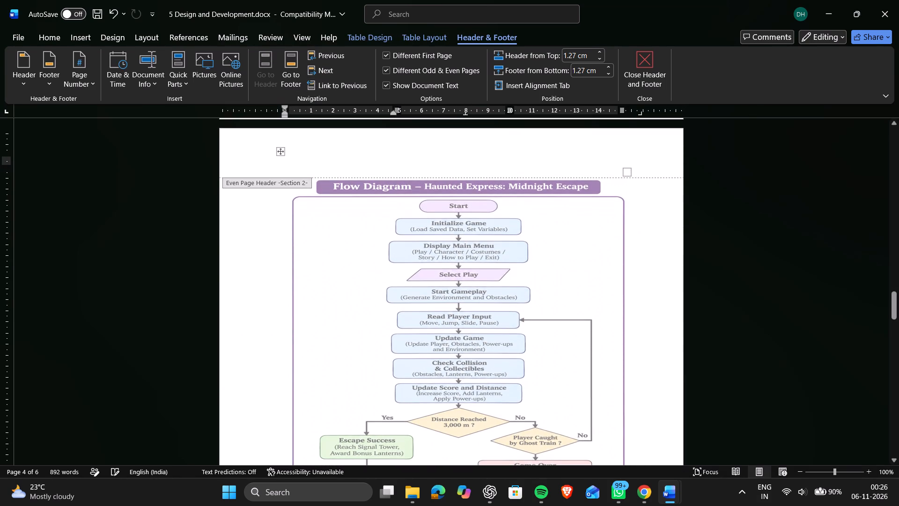
Paste the Haunted Express header into Section 2's even page header and remove the extra blank line.
{"action": "left_click", "coordinate": [339, 170]}
{"action": "key", "text": "ctrl+v"}
{"action": "left_click", "coordinate": [328, 184]}
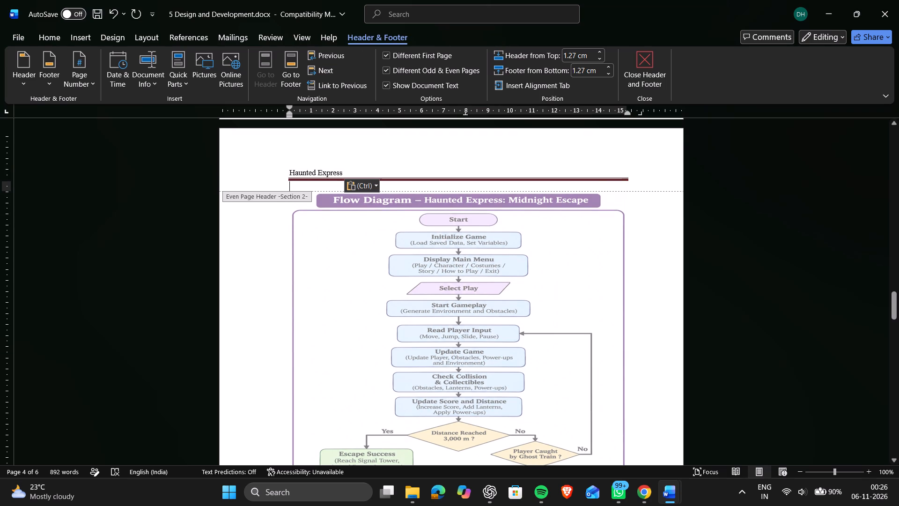
{"action": "key", "text": "BackSpace"}
Paste the Haunted Express header into Section 1's even page header, remove the extra blank line, and return to the body text.
{"action": "scroll", "coordinate": [328, 184], "scroll_direction": "down", "scroll_amount": 13}
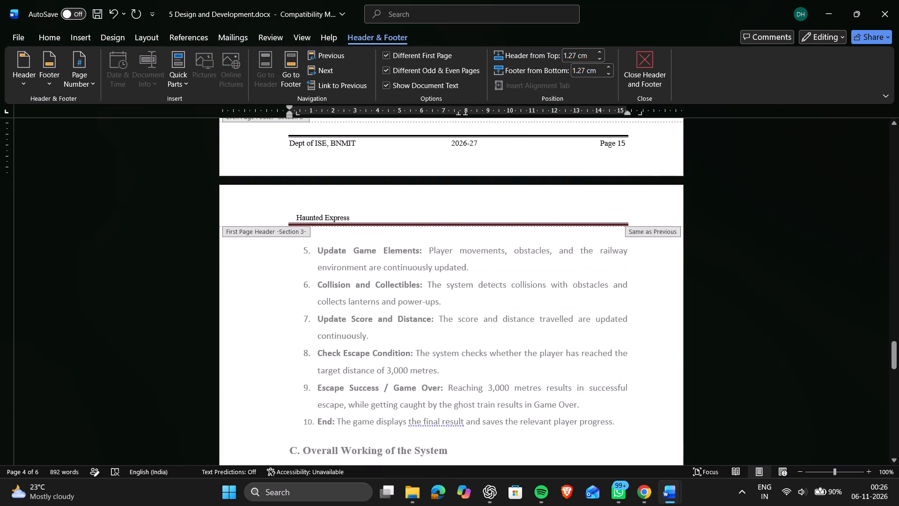
{"action": "scroll", "coordinate": [337, 199], "scroll_direction": "down", "scroll_amount": 19}
{"action": "scroll", "coordinate": [349, 208], "scroll_direction": "down", "scroll_amount": 7}
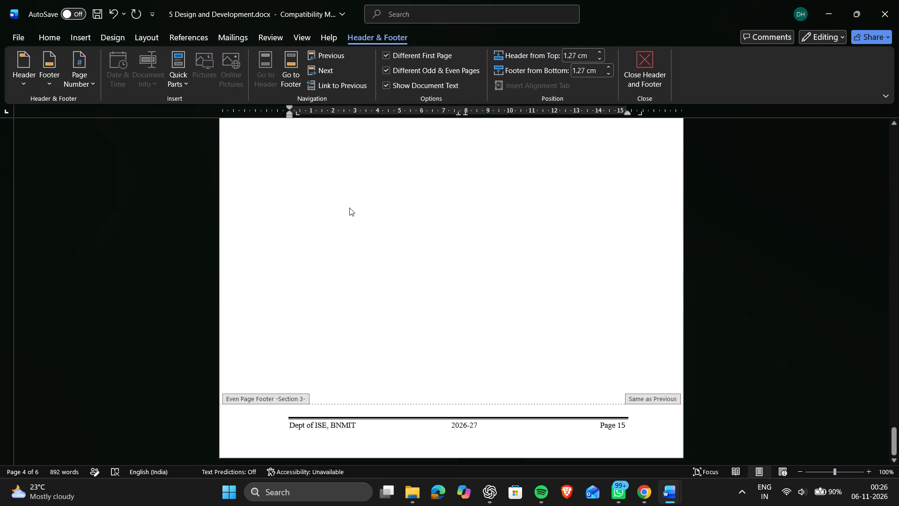
{"action": "scroll", "coordinate": [349, 208], "scroll_direction": "up", "scroll_amount": 7}
{"action": "scroll", "coordinate": [354, 206], "scroll_direction": "up", "scroll_amount": 20}
{"action": "scroll", "coordinate": [354, 206], "scroll_direction": "up", "scroll_amount": 3}
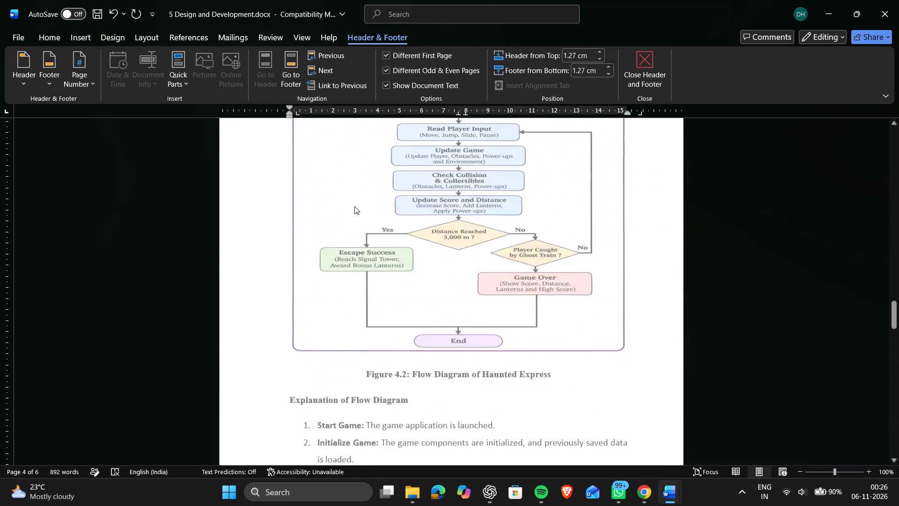
{"action": "scroll", "coordinate": [354, 206], "scroll_direction": "up", "scroll_amount": 20}
{"action": "scroll", "coordinate": [354, 206], "scroll_direction": "up", "scroll_amount": 6}
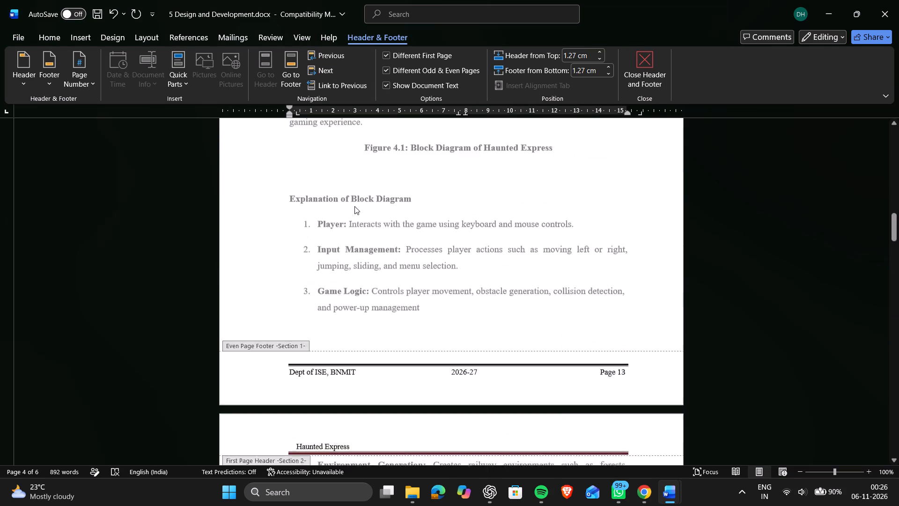
{"action": "scroll", "coordinate": [354, 206], "scroll_direction": "up", "scroll_amount": 9}
{"action": "left_click", "coordinate": [354, 225]}
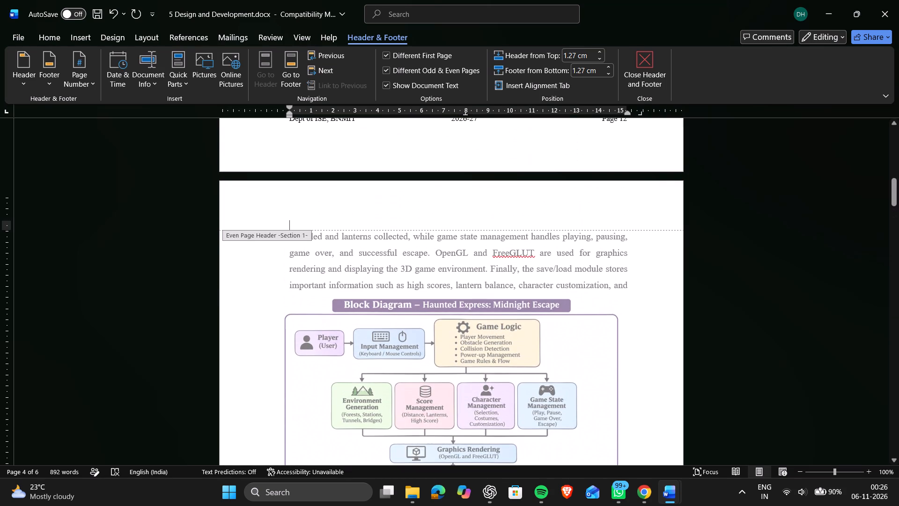
{"action": "key", "text": "ctrl+v"}
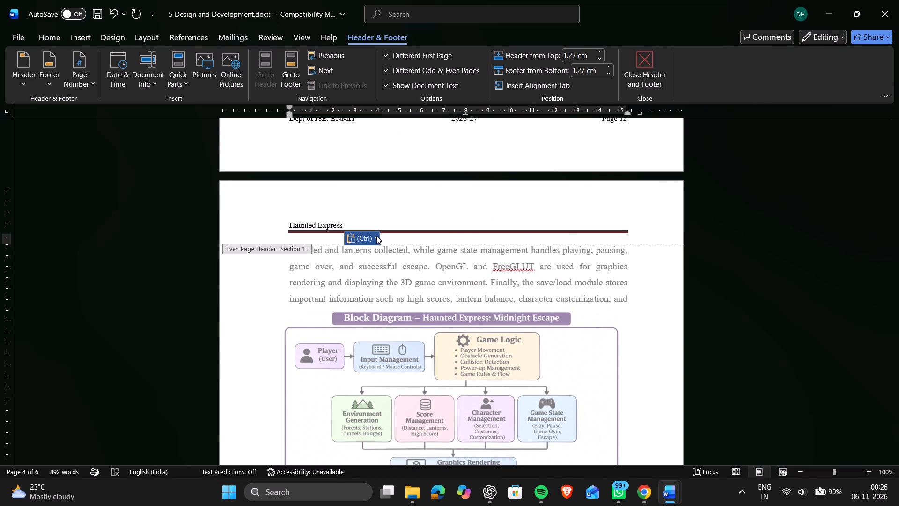
{"action": "key", "text": "BackSpace"}
{"action": "double_click", "coordinate": [634, 310]}
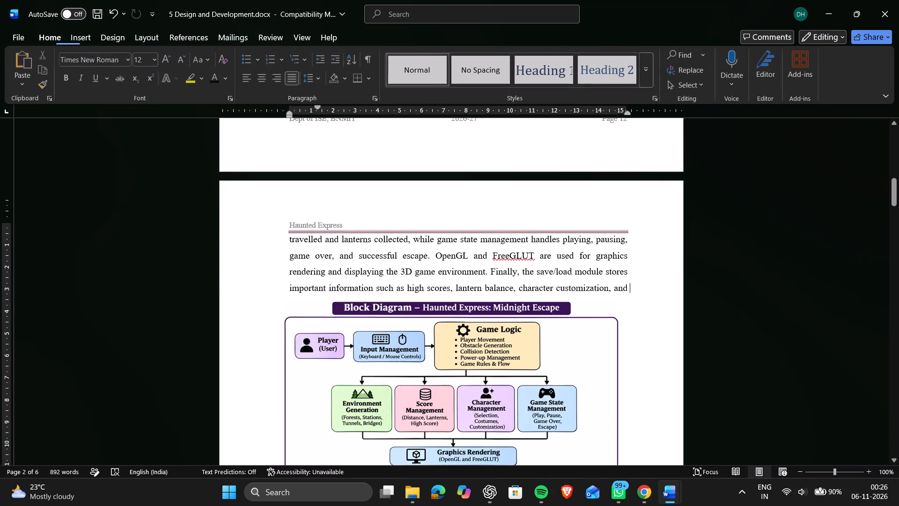
Delete empty lines near the top of the blank last page.
{"action": "scroll", "coordinate": [620, 323], "scroll_direction": "down", "scroll_amount": 20}
{"action": "scroll", "coordinate": [620, 323], "scroll_direction": "down", "scroll_amount": 16}
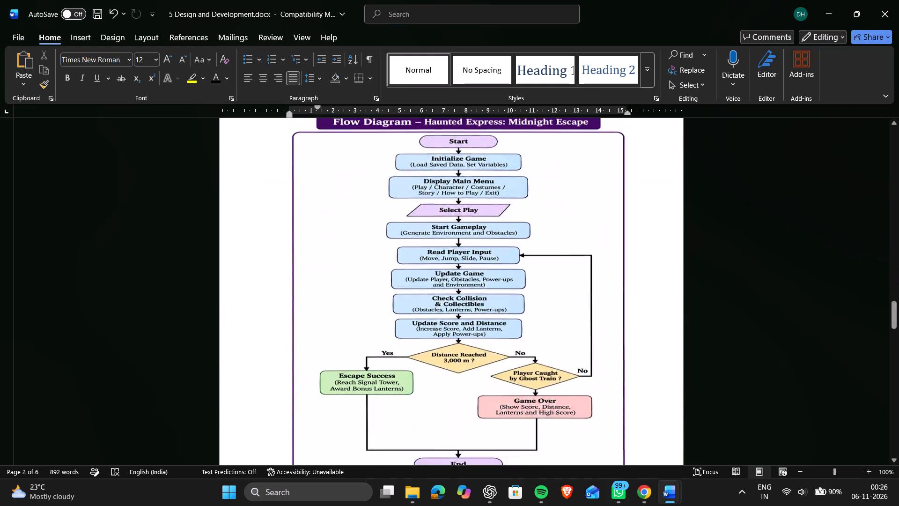
{"action": "scroll", "coordinate": [614, 313], "scroll_direction": "down", "scroll_amount": 20}
{"action": "scroll", "coordinate": [614, 313], "scroll_direction": "down", "scroll_amount": 11}
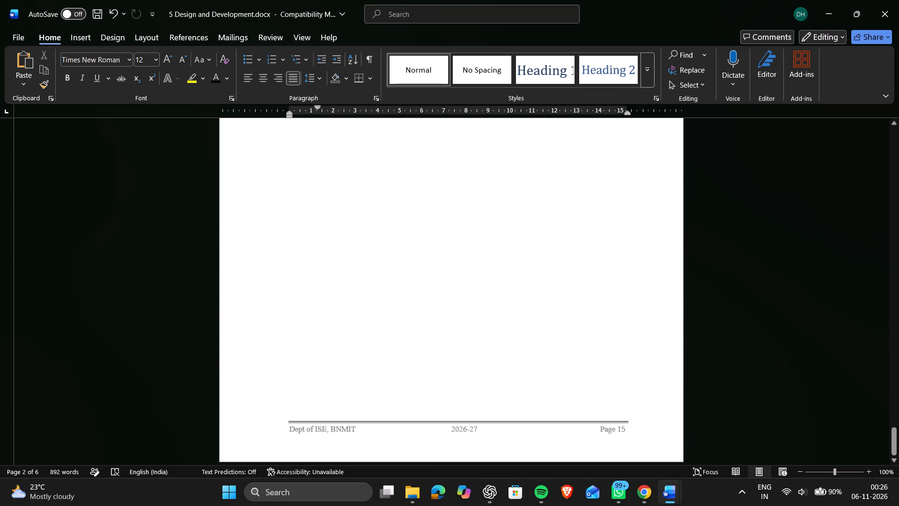
{"action": "scroll", "coordinate": [587, 320], "scroll_direction": "down", "scroll_amount": 2}
{"action": "left_click", "coordinate": [432, 342]}
{"action": "scroll", "coordinate": [367, 404], "scroll_direction": "down", "scroll_amount": 5}
{"action": "scroll", "coordinate": [365, 384], "scroll_direction": "up", "scroll_amount": 4}
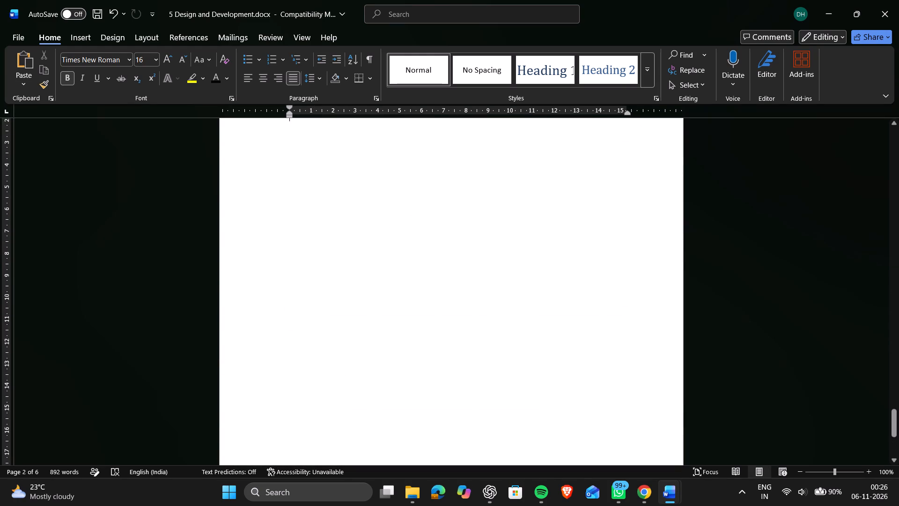
{"action": "scroll", "coordinate": [365, 384], "scroll_direction": "up", "scroll_amount": 4}
{"action": "key", "text": "Delete"}
{"action": "key", "text": "Delete"}
{"action": "key", "text": "Delete"}
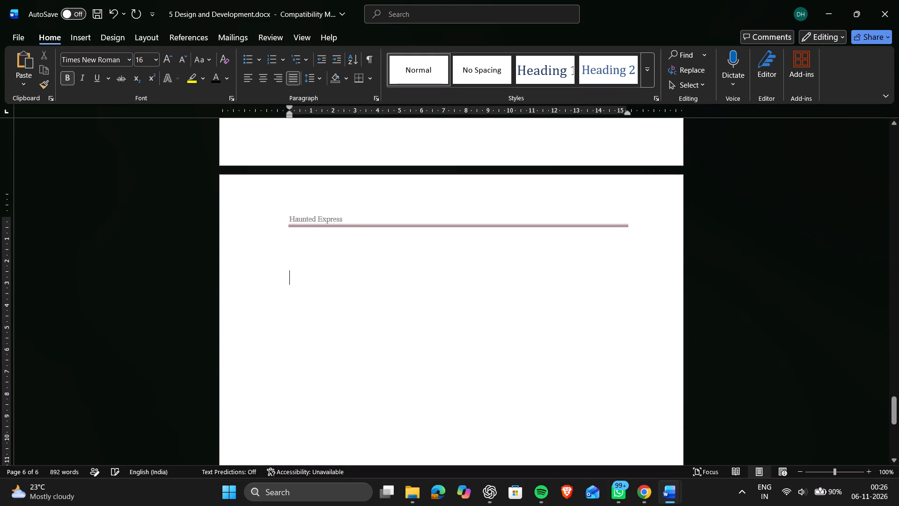
Clear the empty lines from the bottom of the blank last page up towards its header.
{"action": "scroll", "coordinate": [318, 383], "scroll_direction": "down", "scroll_amount": 8}
{"action": "double_click", "coordinate": [316, 380]}
{"action": "key", "text": "Delete"}
{"action": "key", "text": "Delete"}
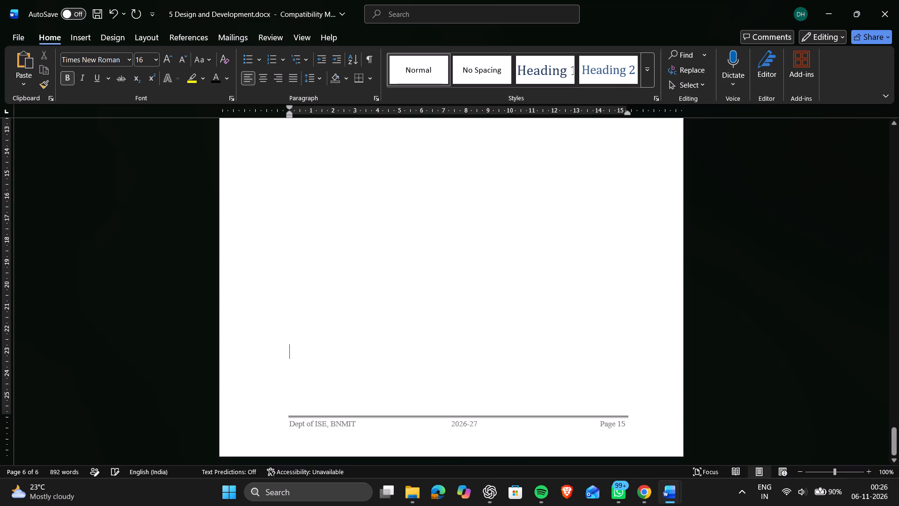
{"action": "key", "text": "Delete"}
{"action": "key", "text": "Delete"}
{"action": "key", "text": "Delete"}
{"action": "key", "text": "Delete"}
{"action": "key", "text": "Delete"}
{"action": "key", "text": "Delete"}
{"action": "key", "text": "Delete"}
{"action": "key", "text": "Delete"}
{"action": "key", "text": "Delete"}
{"action": "scroll", "coordinate": [366, 345], "scroll_direction": "up", "scroll_amount": 4}
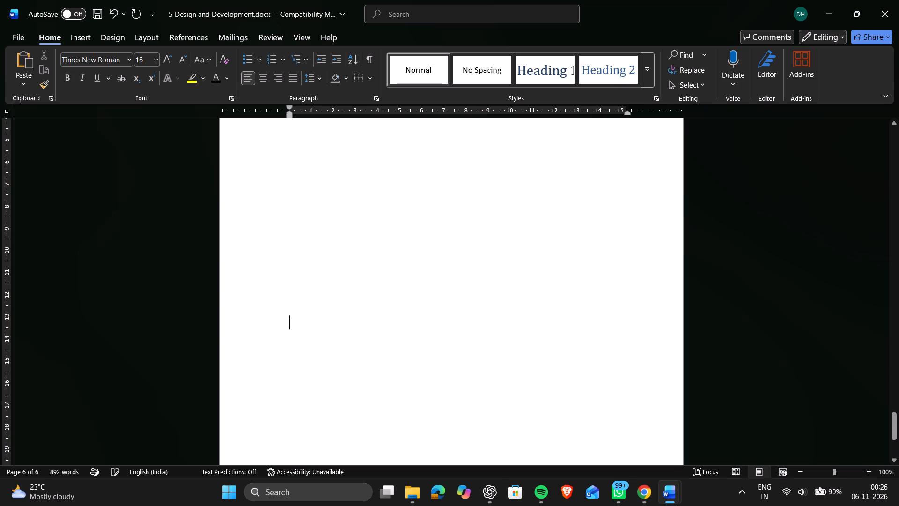
{"action": "key", "text": "Delete"}
{"action": "key", "text": "Delete"}
{"action": "key", "text": "Delete"}
{"action": "key", "text": "Delete"}
{"action": "key", "text": "Delete"}
{"action": "scroll", "coordinate": [367, 342], "scroll_direction": "up", "scroll_amount": 5}
{"action": "key", "text": "Delete"}
{"action": "key", "text": "Delete"}
{"action": "key", "text": "Delete"}
{"action": "key", "text": "Delete"}
{"action": "key", "text": "Delete"}
{"action": "key", "text": "Delete"}
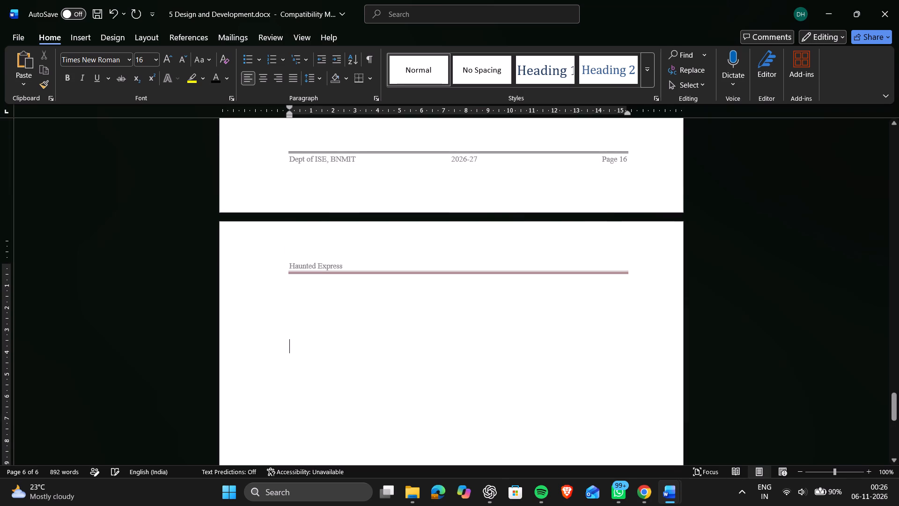
{"action": "key", "text": "Delete"}
{"action": "key", "text": "Delete"}
{"action": "key", "text": "Delete"}
{"action": "scroll", "coordinate": [349, 267], "scroll_direction": "up", "scroll_amount": 2}
Remove the blank last page by deleting the empty lines and break after the Overall Working of the System text.
{"action": "left_click", "coordinate": [342, 226]}
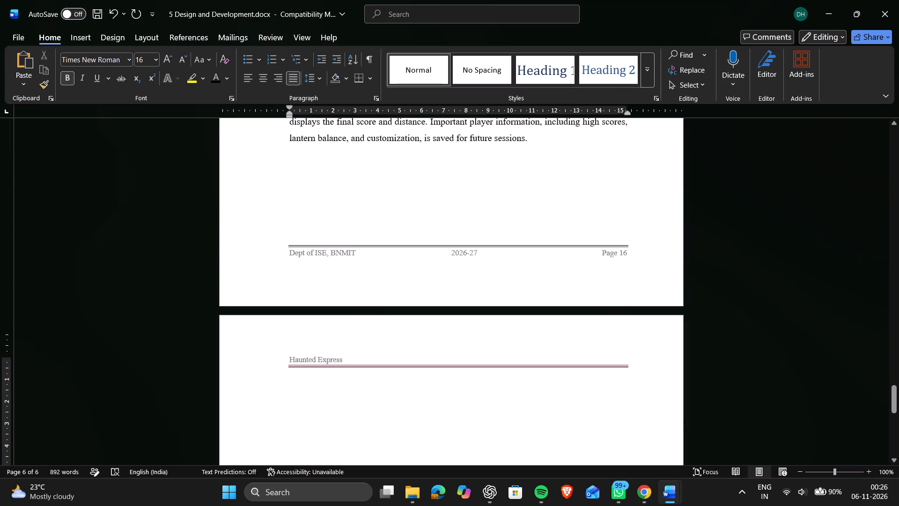
{"action": "key", "text": "Delete"}
{"action": "key", "text": "Delete"}
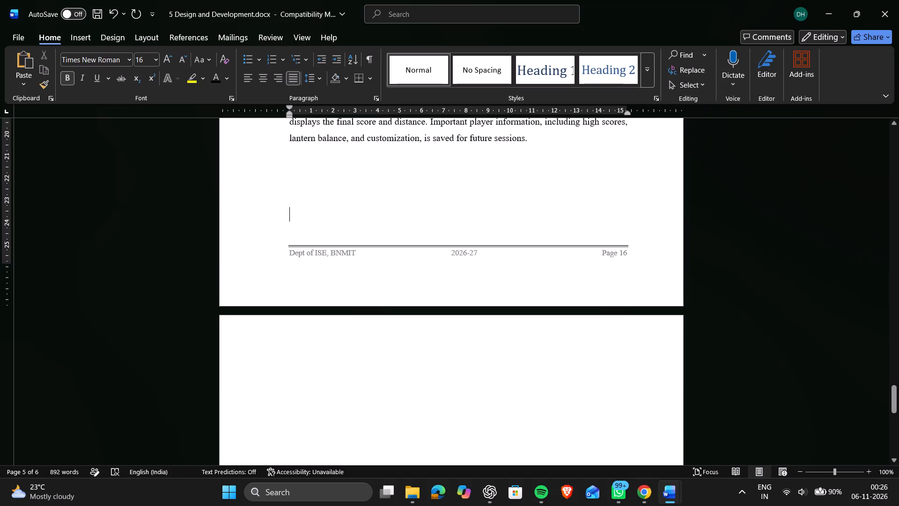
{"action": "key", "text": "Delete"}
{"action": "scroll", "coordinate": [359, 288], "scroll_direction": "down", "scroll_amount": 4}
{"action": "scroll", "coordinate": [350, 300], "scroll_direction": "up", "scroll_amount": 1}
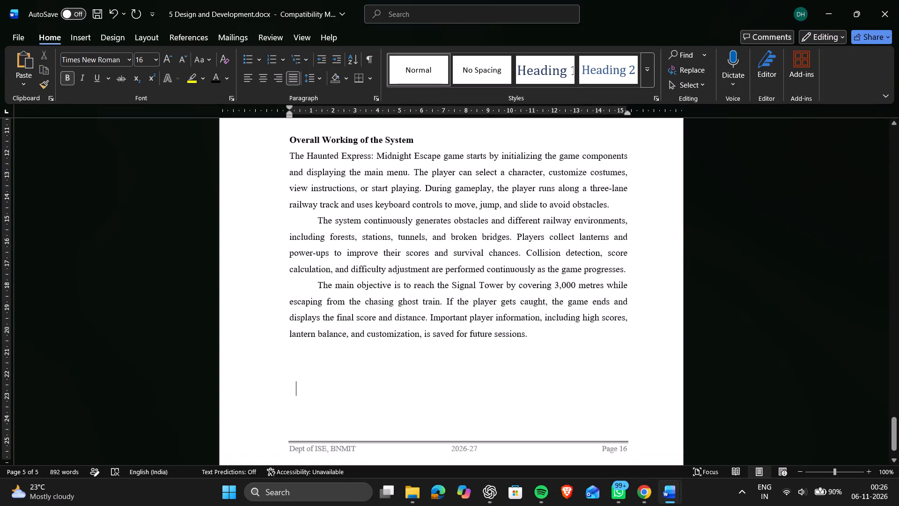
{"action": "key", "text": "Delete"}
{"action": "scroll", "coordinate": [349, 302], "scroll_direction": "down", "scroll_amount": 2}
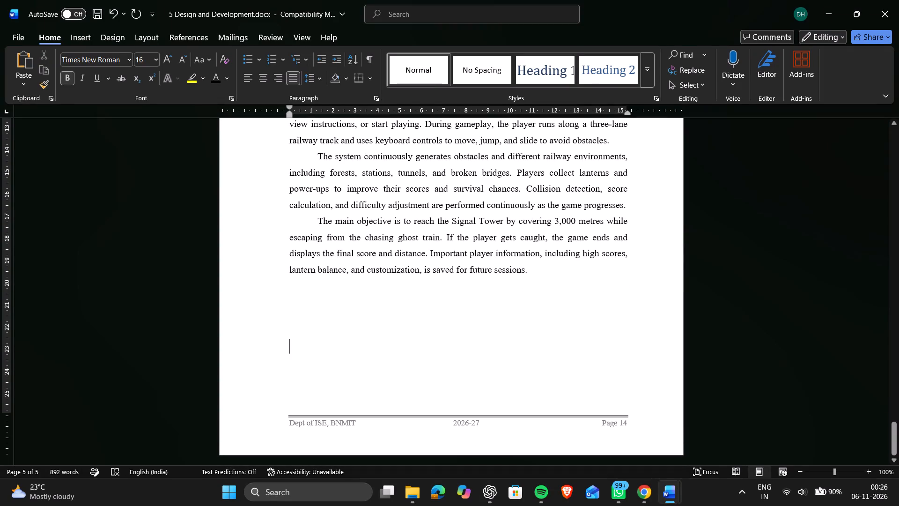
{"action": "key", "text": "Delete"}
{"action": "scroll", "coordinate": [349, 302], "scroll_direction": "up", "scroll_amount": 7}
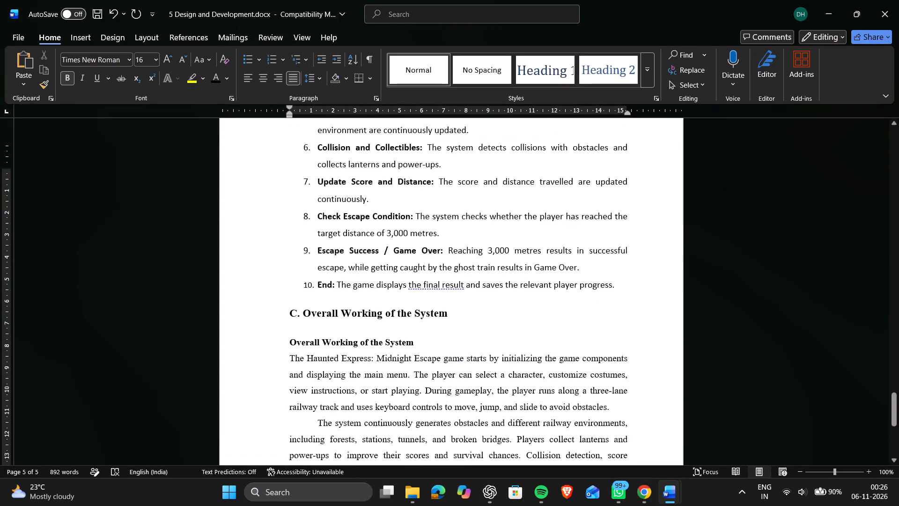
{"action": "scroll", "coordinate": [349, 302], "scroll_direction": "up", "scroll_amount": 9}
{"action": "scroll", "coordinate": [349, 302], "scroll_direction": "down", "scroll_amount": 14}
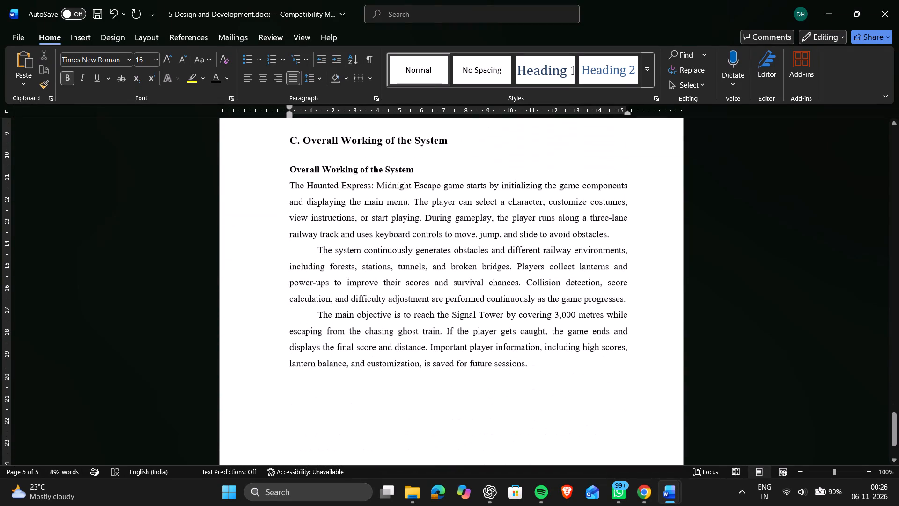
Check the line spacing options for the three Overall Working of the System paragraphs without changing them.
{"action": "left_click_drag", "start_coordinate": [548, 383], "coordinate": [285, 192]}
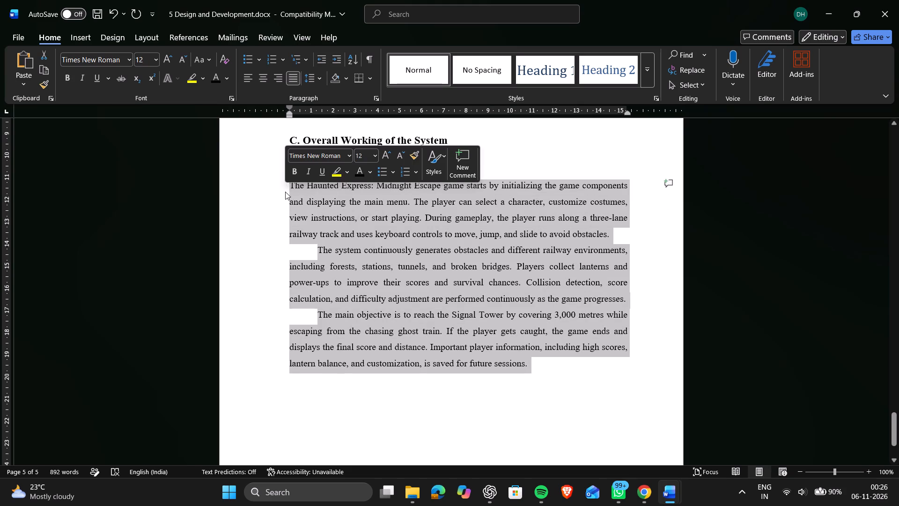
{"action": "left_click", "coordinate": [319, 76]}
{"action": "left_click", "coordinate": [555, 406]}
{"action": "left_click", "coordinate": [549, 380]}
Save the Design and Development document.
{"action": "scroll", "coordinate": [549, 380], "scroll_direction": "up", "scroll_amount": 20}
{"action": "scroll", "coordinate": [549, 380], "scroll_direction": "up", "scroll_amount": 17}
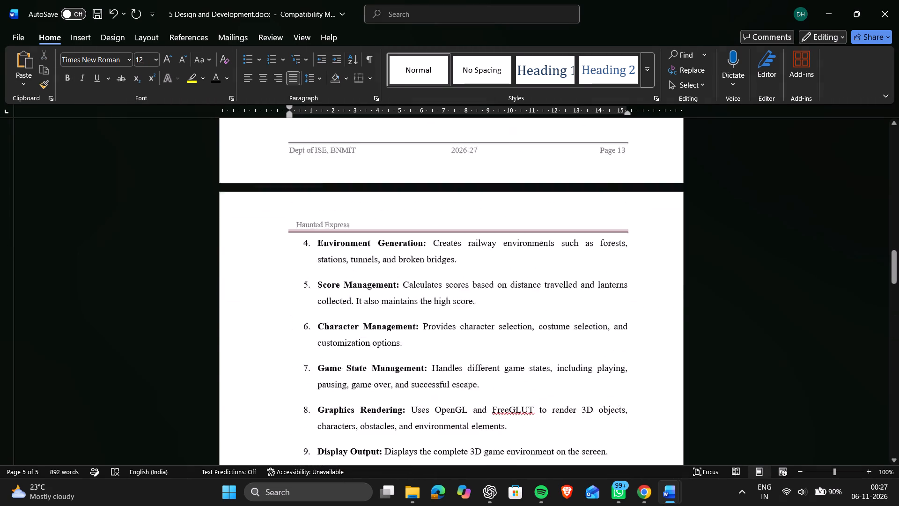
{"action": "scroll", "coordinate": [549, 380], "scroll_direction": "up", "scroll_amount": 7}
{"action": "scroll", "coordinate": [549, 380], "scroll_direction": "up", "scroll_amount": 20}
{"action": "scroll", "coordinate": [549, 380], "scroll_direction": "up", "scroll_amount": 4}
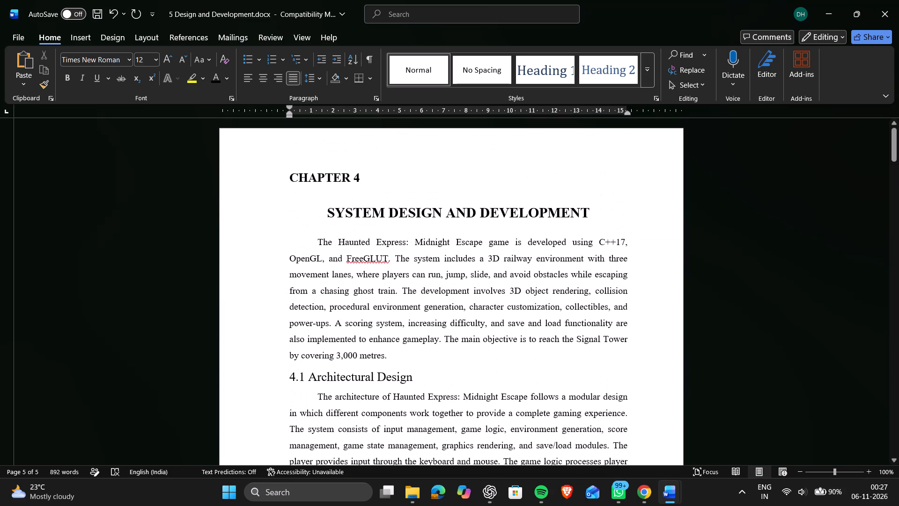
{"action": "key", "text": "ctrl+s"}
{"action": "key", "text": "ctrl+s"}
{"action": "key", "text": "ctrl+s"}
Make the heading "4.1 Architectural Design" bold.
{"action": "scroll", "coordinate": [549, 380], "scroll_direction": "down", "scroll_amount": 4}
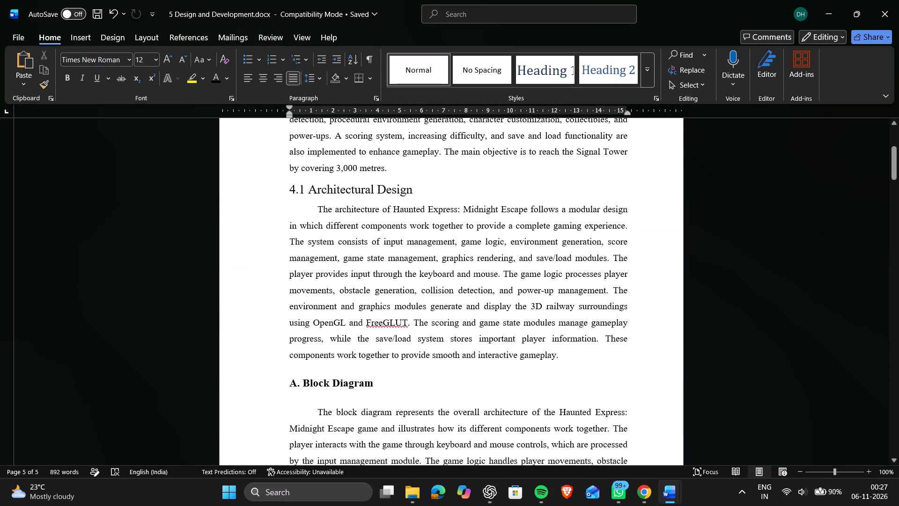
{"action": "left_click_drag", "start_coordinate": [416, 188], "coordinate": [291, 187]}
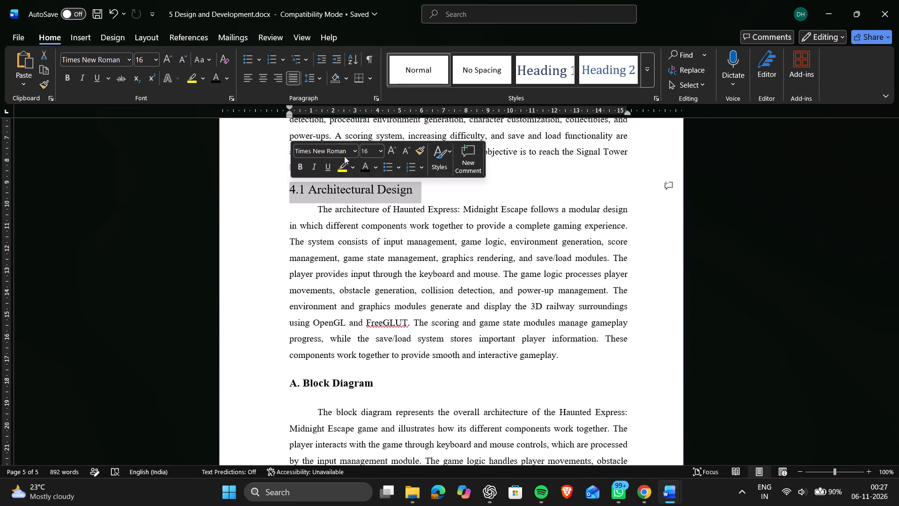
{"action": "left_click", "coordinate": [303, 168]}
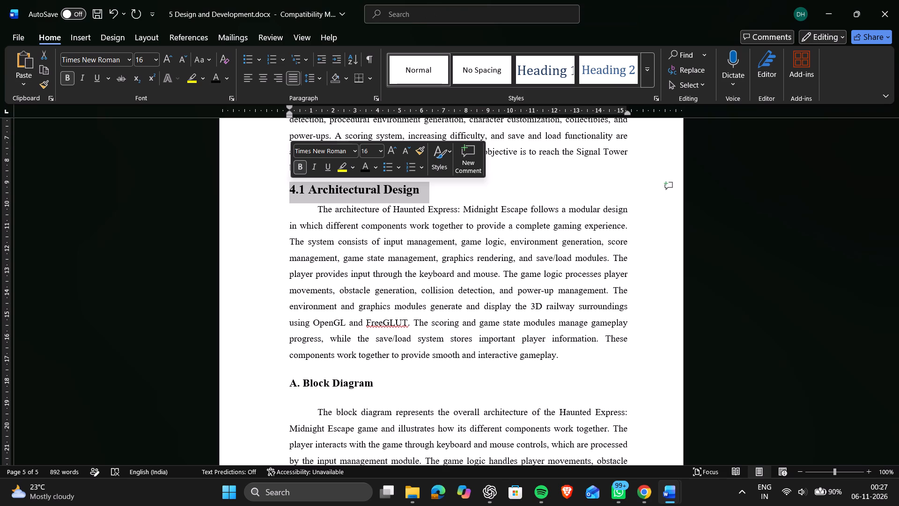
{"action": "left_click", "coordinate": [453, 229]}
Review the layout from the chapter title through the block diagram and its explanation.
{"action": "scroll", "coordinate": [467, 184], "scroll_direction": "up", "scroll_amount": 4}
{"action": "scroll", "coordinate": [435, 255], "scroll_direction": "down", "scroll_amount": 2}
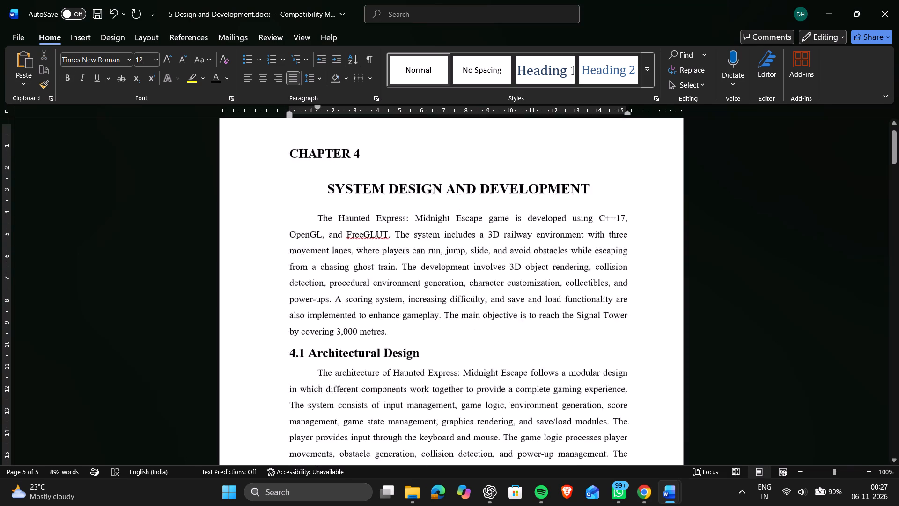
{"action": "scroll", "coordinate": [435, 255], "scroll_direction": "down", "scroll_amount": 12}
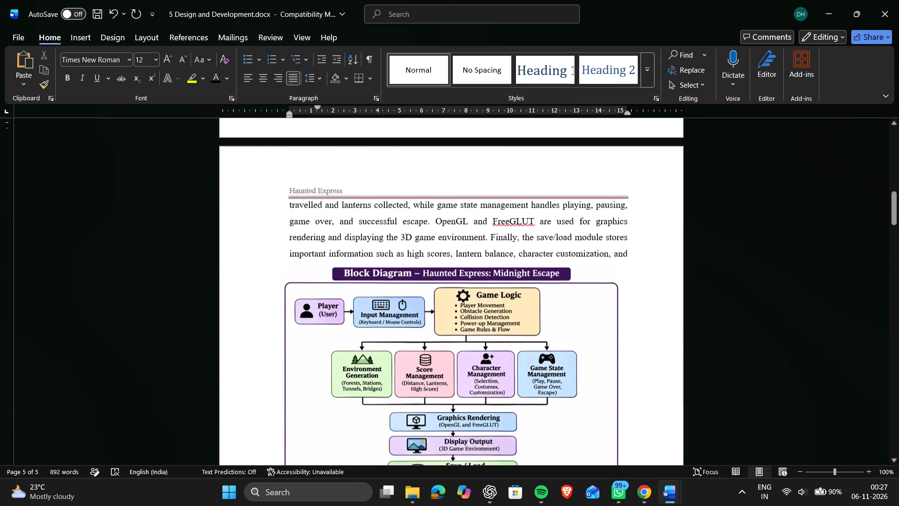
{"action": "scroll", "coordinate": [435, 255], "scroll_direction": "down", "scroll_amount": 7}
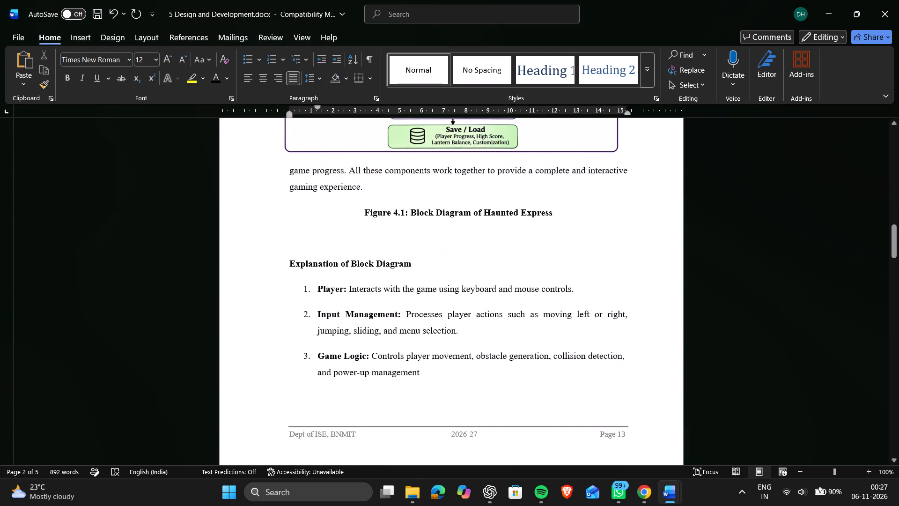
{"action": "scroll", "coordinate": [435, 255], "scroll_direction": "up", "scroll_amount": 7}
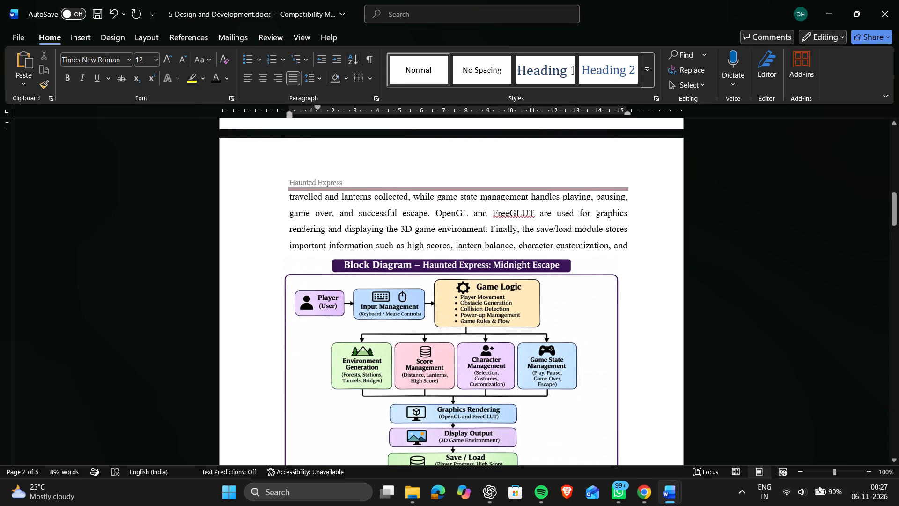
{"action": "scroll", "coordinate": [435, 255], "scroll_direction": "down", "scroll_amount": 3}
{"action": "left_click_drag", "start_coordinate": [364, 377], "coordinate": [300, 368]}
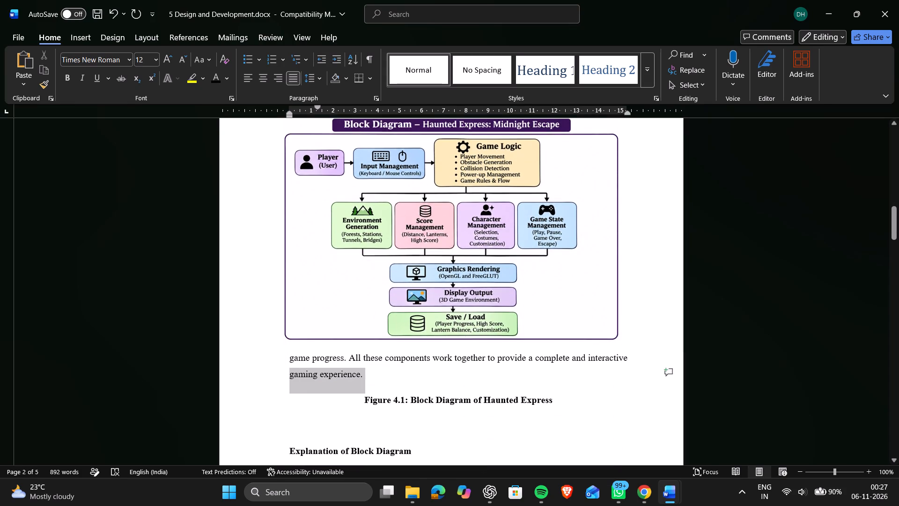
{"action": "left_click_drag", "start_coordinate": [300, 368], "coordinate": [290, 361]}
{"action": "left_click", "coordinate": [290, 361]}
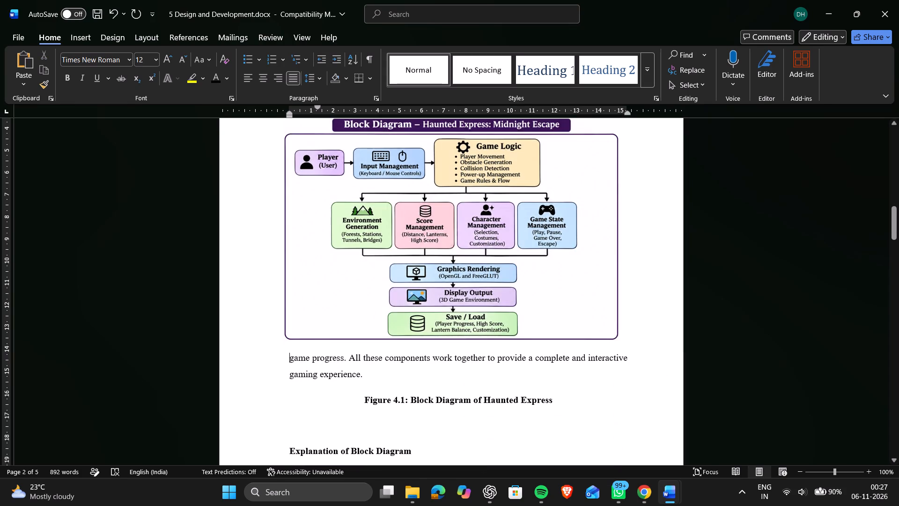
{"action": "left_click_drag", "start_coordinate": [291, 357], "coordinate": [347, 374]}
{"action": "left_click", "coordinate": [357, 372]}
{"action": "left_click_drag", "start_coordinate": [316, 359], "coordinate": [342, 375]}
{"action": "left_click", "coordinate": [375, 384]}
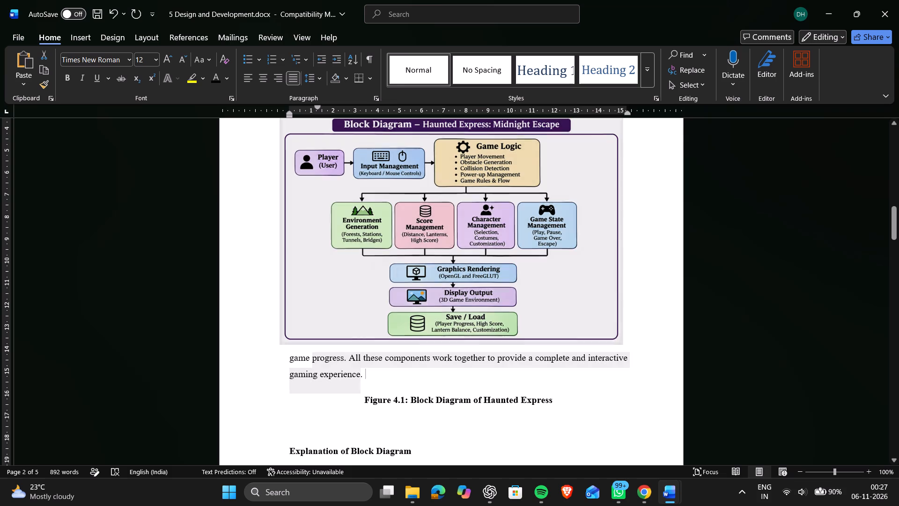
Set the block diagram picture's text wrapping to Through.
{"action": "left_click", "coordinate": [408, 306]}
{"action": "left_click_drag", "start_coordinate": [408, 306], "coordinate": [412, 335]}
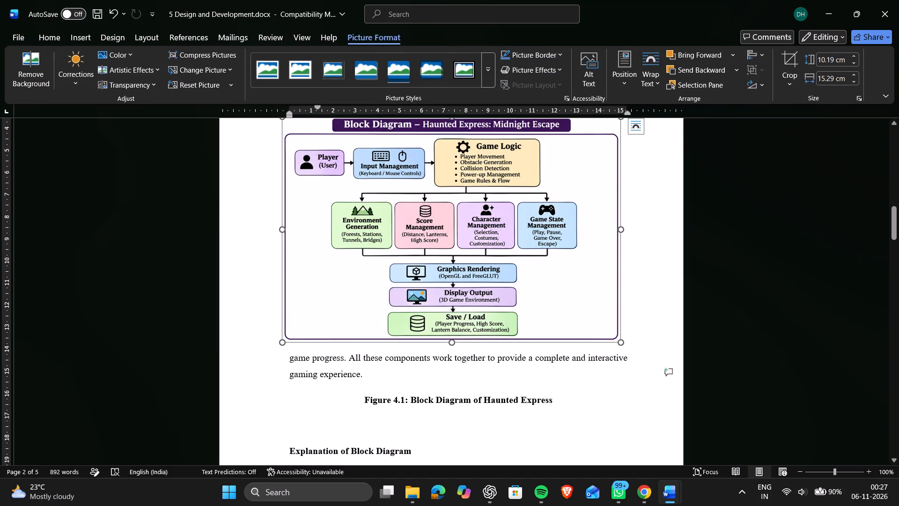
{"action": "left_click_drag", "start_coordinate": [412, 335], "coordinate": [412, 354]}
{"action": "right_click", "coordinate": [424, 316]}
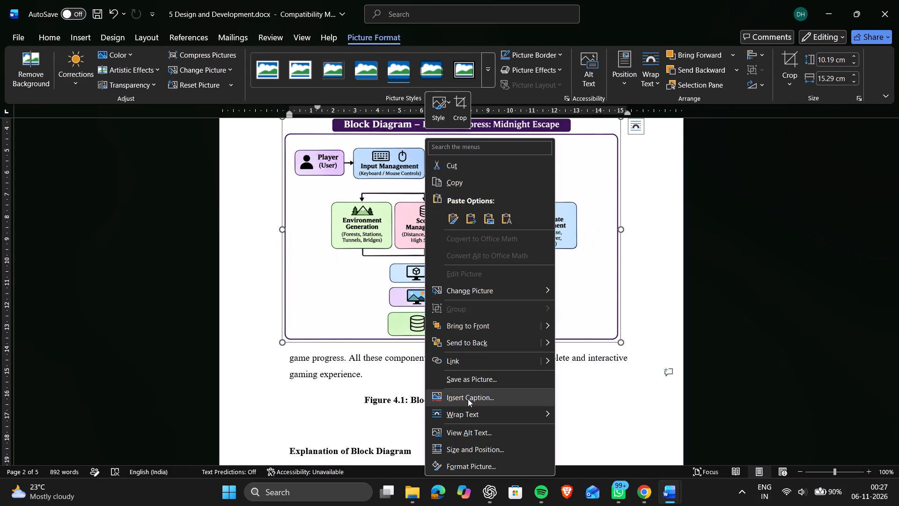
{"action": "left_click", "coordinate": [468, 413]}
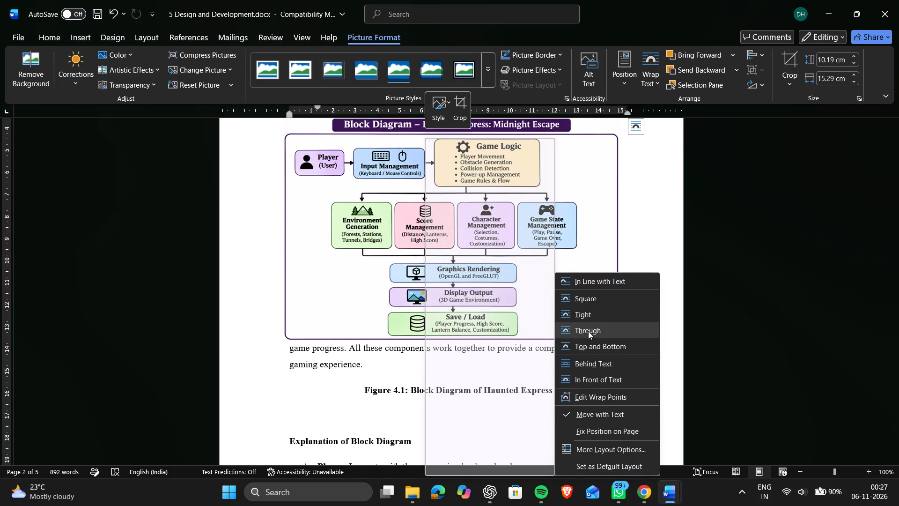
{"action": "left_click", "coordinate": [588, 331]}
Move the block diagram below the paragraph ending "gaming experience." and directly above the Figure 4.1 caption, aligned within the text width.
{"action": "left_click_drag", "start_coordinate": [486, 298], "coordinate": [482, 350]}
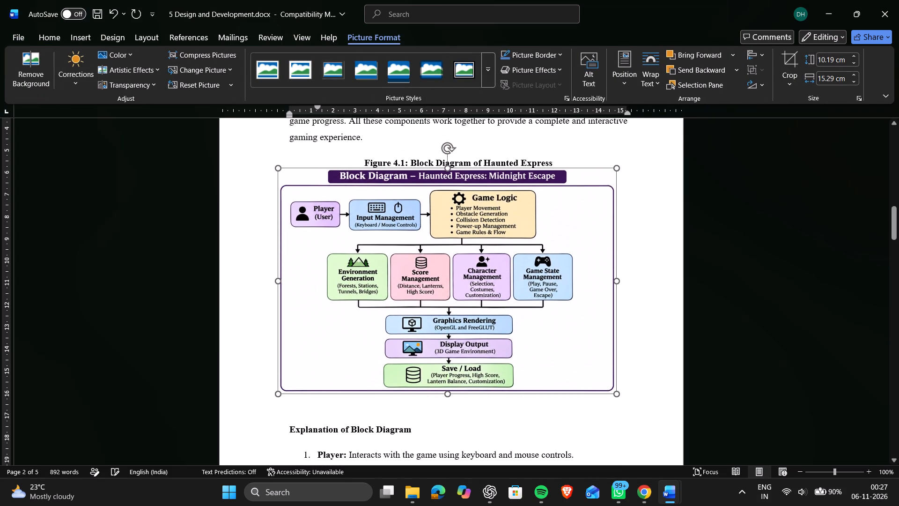
{"action": "left_click_drag", "start_coordinate": [482, 350], "coordinate": [479, 335]}
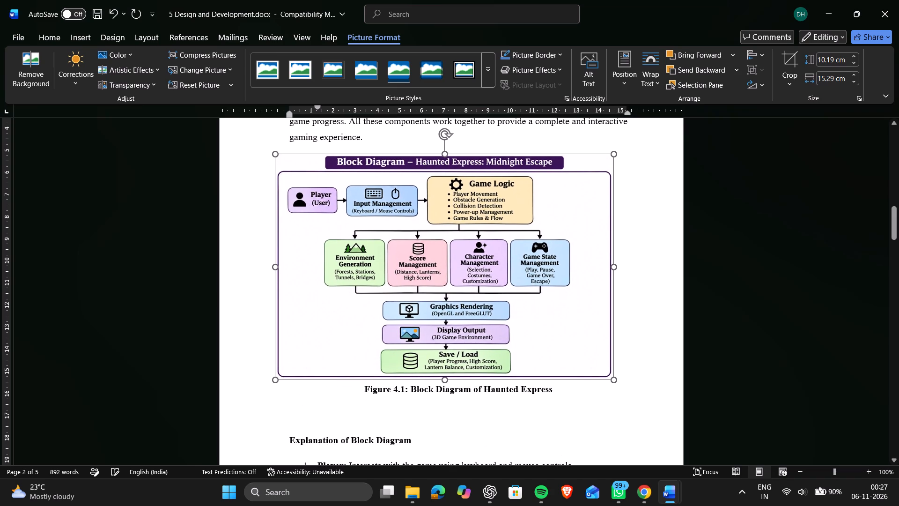
{"action": "left_click_drag", "start_coordinate": [479, 335], "coordinate": [485, 333]}
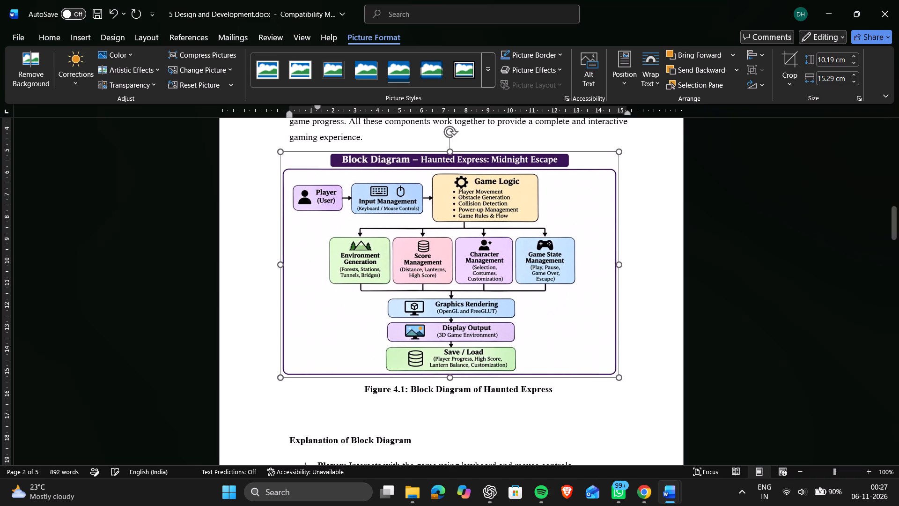
{"action": "left_click_drag", "start_coordinate": [485, 333], "coordinate": [486, 333]}
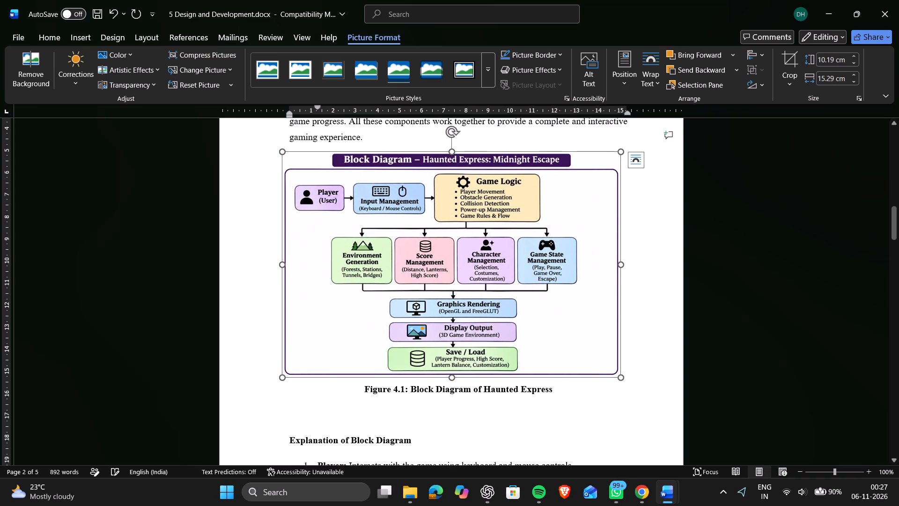
{"action": "left_click", "coordinate": [575, 460]}
Review the layout, headers and footers across all pages of the chapter.
{"action": "scroll", "coordinate": [546, 391], "scroll_direction": "up", "scroll_amount": 2}
{"action": "scroll", "coordinate": [546, 391], "scroll_direction": "down", "scroll_amount": 5}
{"action": "scroll", "coordinate": [492, 360], "scroll_direction": "down", "scroll_amount": 6}
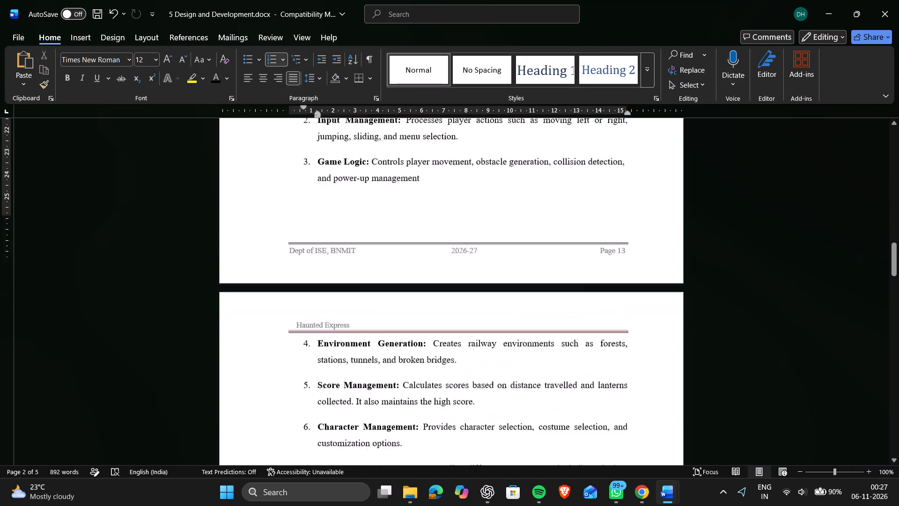
{"action": "scroll", "coordinate": [492, 360], "scroll_direction": "down", "scroll_amount": 8}
{"action": "scroll", "coordinate": [492, 360], "scroll_direction": "up", "scroll_amount": 1}
{"action": "scroll", "coordinate": [492, 360], "scroll_direction": "down", "scroll_amount": 16}
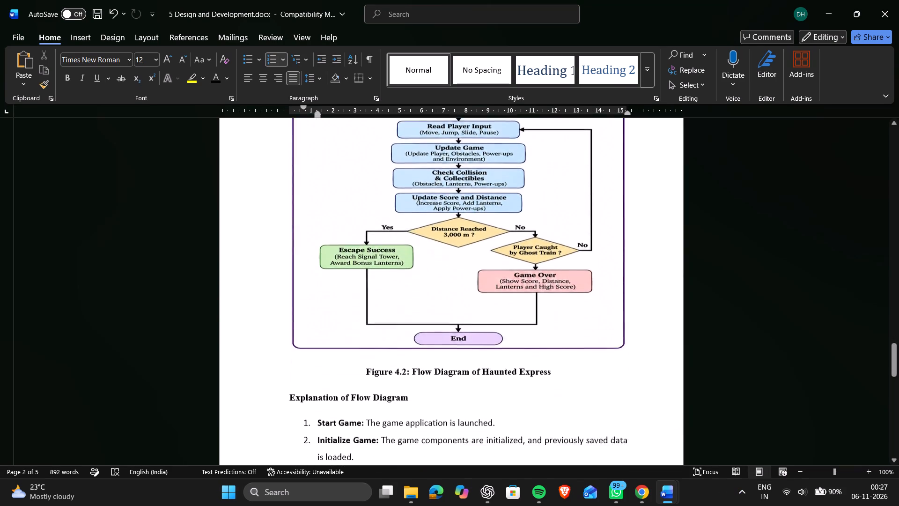
{"action": "scroll", "coordinate": [492, 360], "scroll_direction": "down", "scroll_amount": 19}
{"action": "scroll", "coordinate": [492, 360], "scroll_direction": "down", "scroll_amount": 3}
{"action": "scroll", "coordinate": [492, 360], "scroll_direction": "up", "scroll_amount": 3}
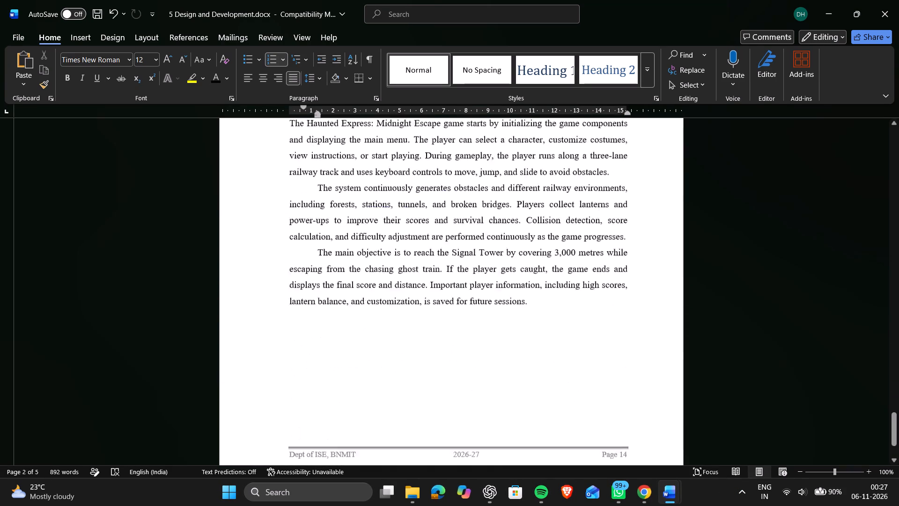
{"action": "scroll", "coordinate": [492, 360], "scroll_direction": "up", "scroll_amount": 2}
{"action": "scroll", "coordinate": [492, 360], "scroll_direction": "up", "scroll_amount": 20}
{"action": "scroll", "coordinate": [492, 360], "scroll_direction": "up", "scroll_amount": 14}
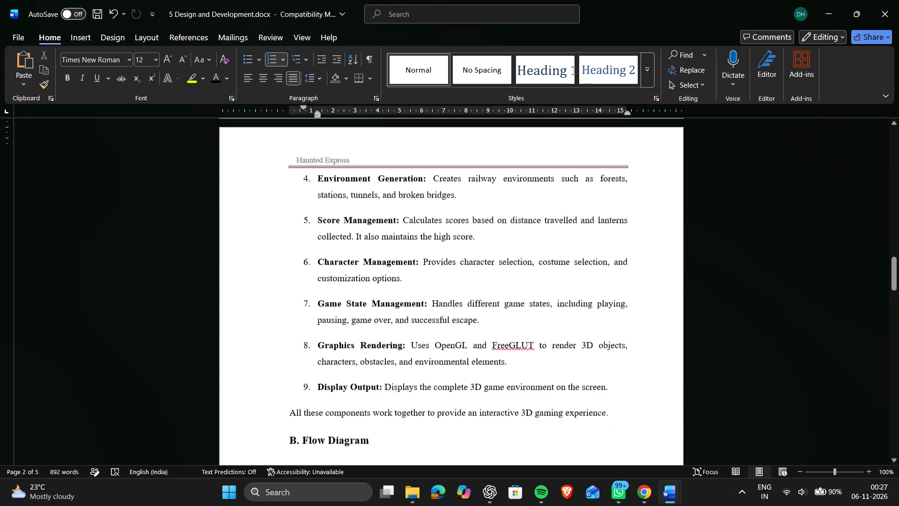
{"action": "scroll", "coordinate": [492, 360], "scroll_direction": "up", "scroll_amount": 20}
{"action": "scroll", "coordinate": [492, 360], "scroll_direction": "up", "scroll_amount": 13}
{"action": "scroll", "coordinate": [492, 360], "scroll_direction": "down", "scroll_amount": 5}
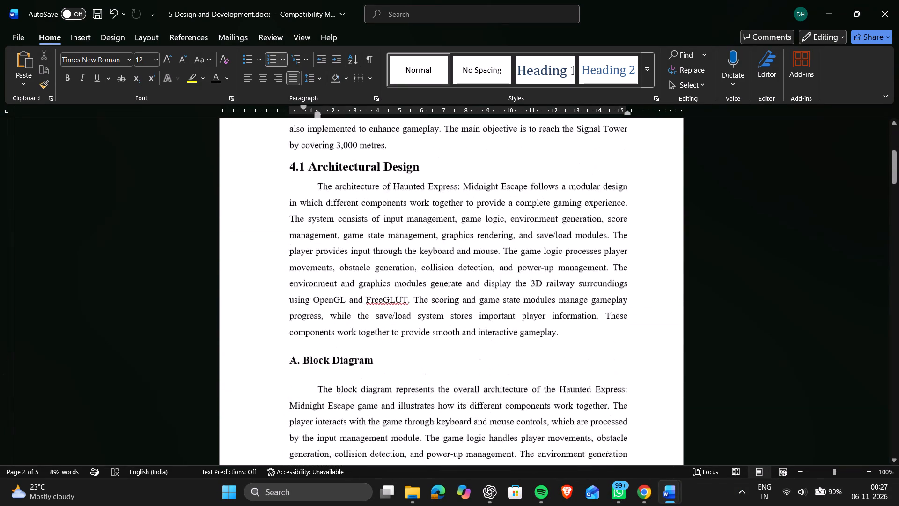
{"action": "scroll", "coordinate": [492, 360], "scroll_direction": "down", "scroll_amount": 5}
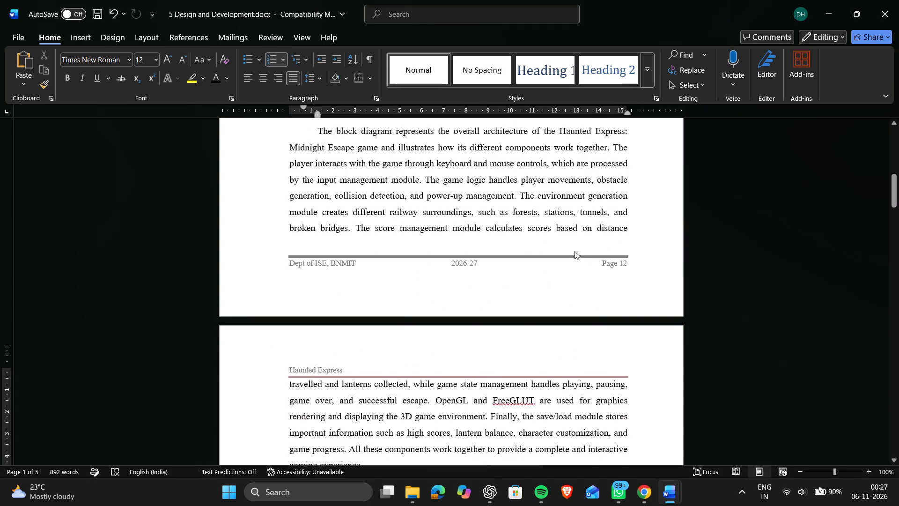
Switch to the 4 hardware_software reqs document and check the page number in its last page's footer.
{"action": "left_click", "coordinate": [575, 242]}
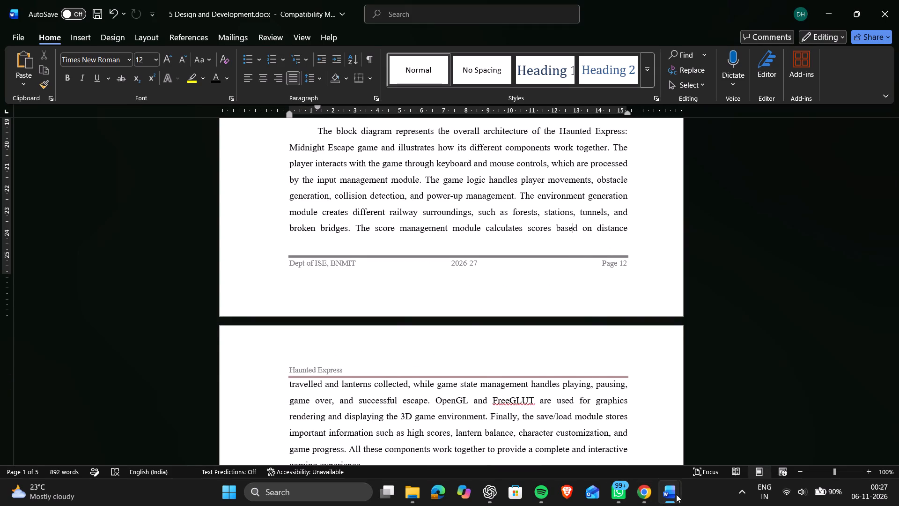
{"action": "left_click", "coordinate": [590, 403]}
{"action": "left_click", "coordinate": [714, 442]}
{"action": "scroll", "coordinate": [618, 350], "scroll_direction": "down", "scroll_amount": 5}
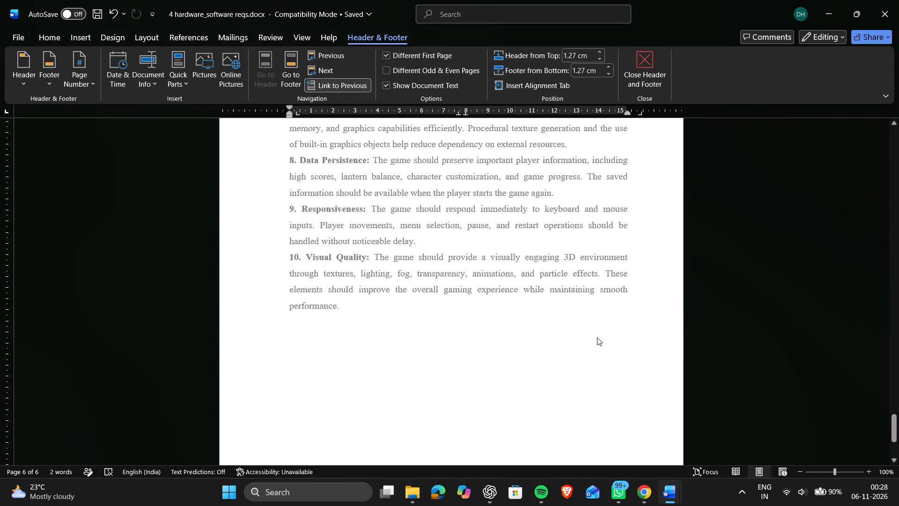
{"action": "scroll", "coordinate": [597, 337], "scroll_direction": "down", "scroll_amount": 20}
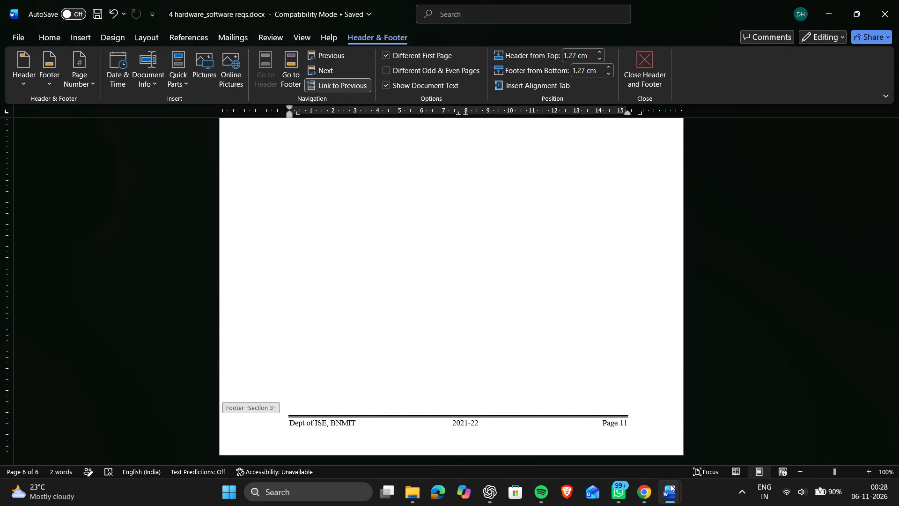
Return to the 5 Design and Development document and check the footer page numbers through to the last page.
{"action": "left_click", "coordinate": [641, 446]}
{"action": "scroll", "coordinate": [601, 332], "scroll_direction": "down", "scroll_amount": 5}
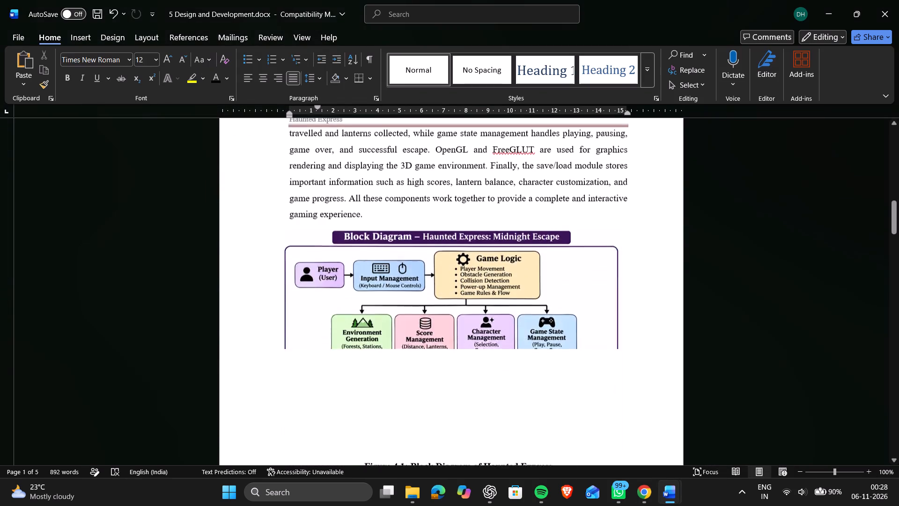
{"action": "scroll", "coordinate": [601, 332], "scroll_direction": "down", "scroll_amount": 19}
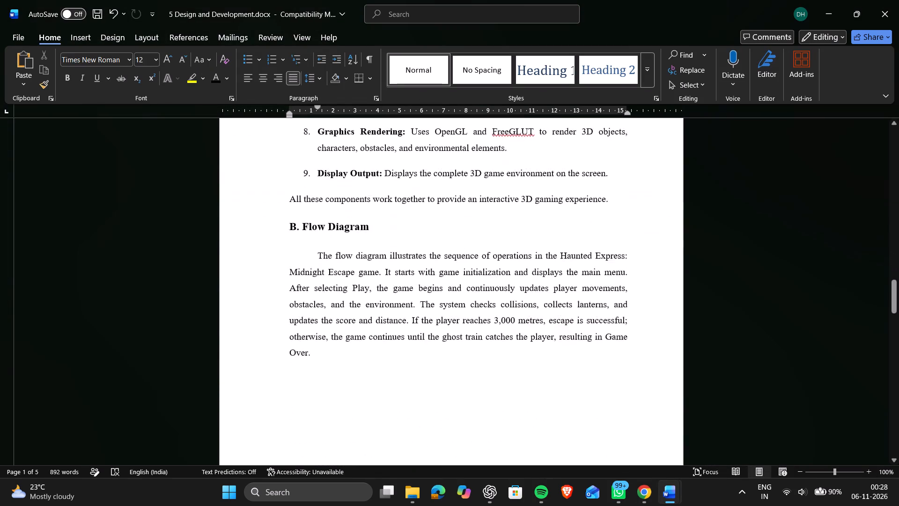
{"action": "scroll", "coordinate": [599, 344], "scroll_direction": "down", "scroll_amount": 18}
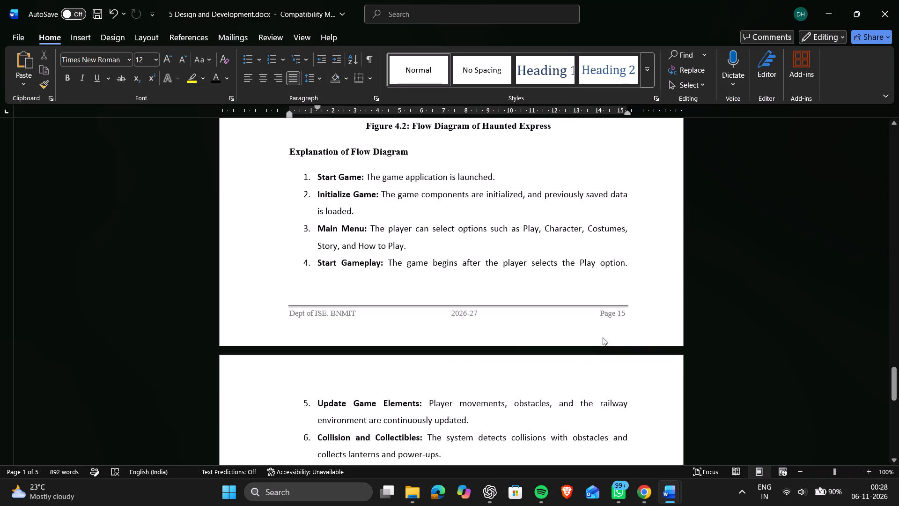
{"action": "scroll", "coordinate": [611, 329], "scroll_direction": "down", "scroll_amount": 16}
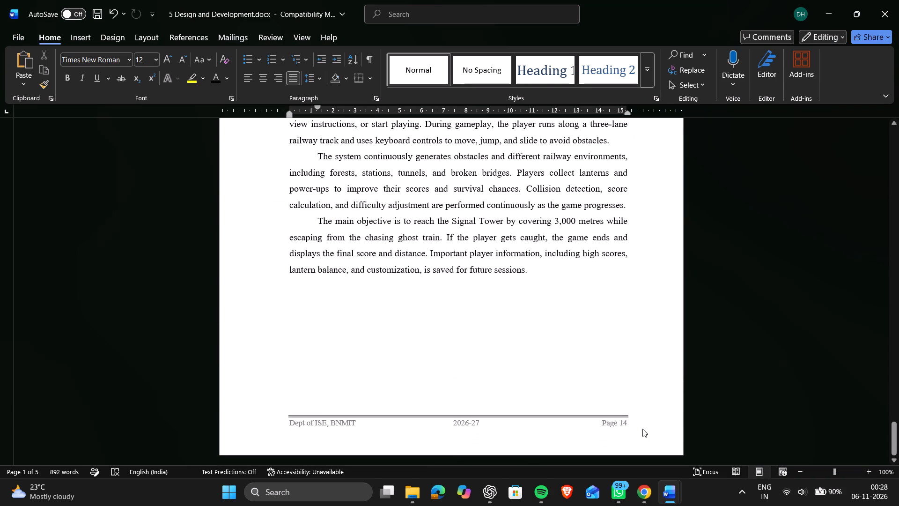
Unlink the last page's footer from the previous section and change its page number to Page 16.
{"action": "double_click", "coordinate": [642, 429]}
{"action": "left_click", "coordinate": [347, 85]}
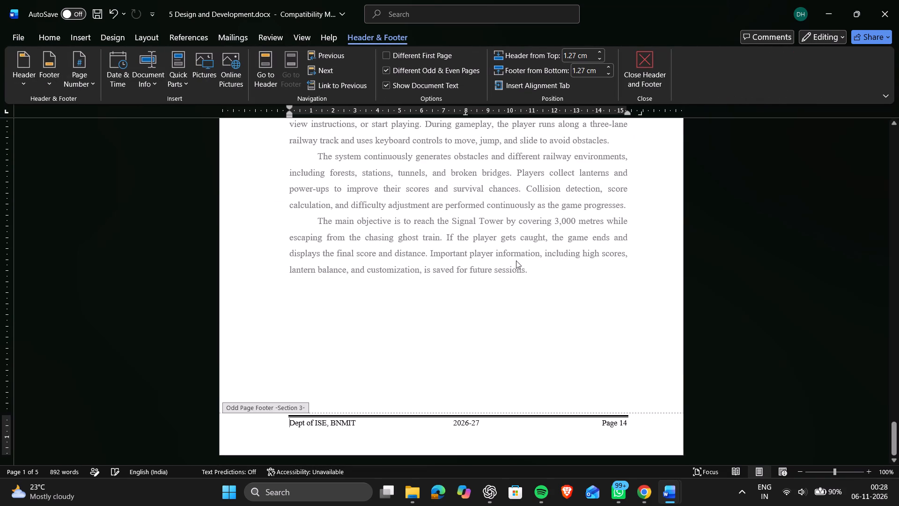
{"action": "left_click", "coordinate": [643, 421]}
{"action": "key", "text": "BackSpace"}
{"action": "key", "text": "6"}
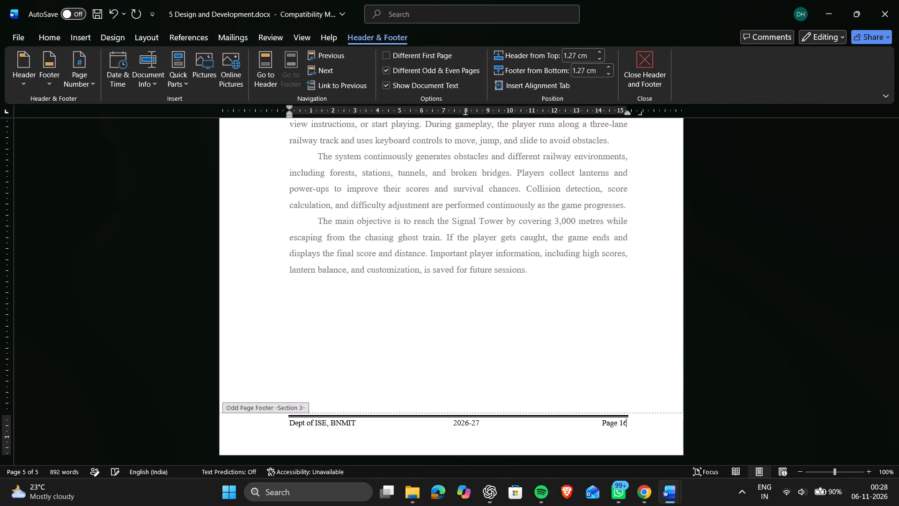
{"action": "double_click", "coordinate": [560, 373]}
Go back to the chapter's first page and save the 5 Design and Development document.
{"action": "scroll", "coordinate": [560, 373], "scroll_direction": "up", "scroll_amount": 4}
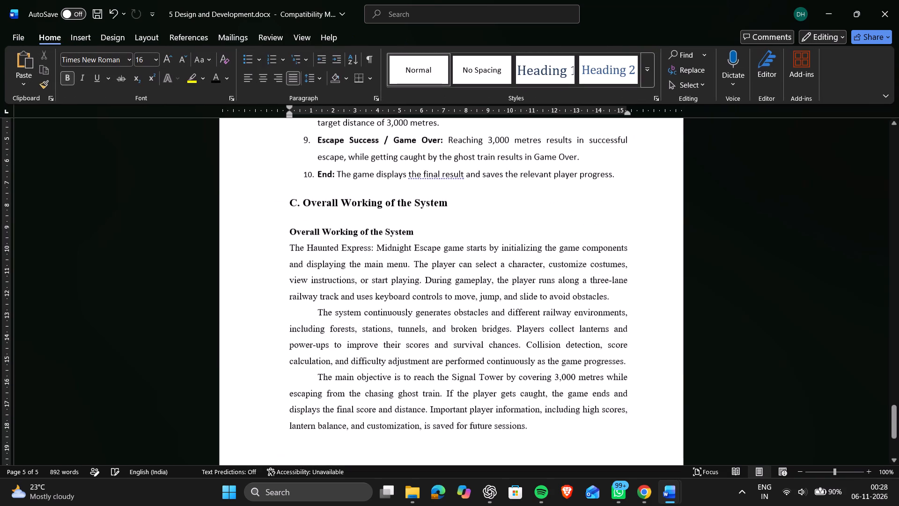
{"action": "scroll", "coordinate": [560, 373], "scroll_direction": "up", "scroll_amount": 20}
{"action": "scroll", "coordinate": [560, 373], "scroll_direction": "up", "scroll_amount": 20}
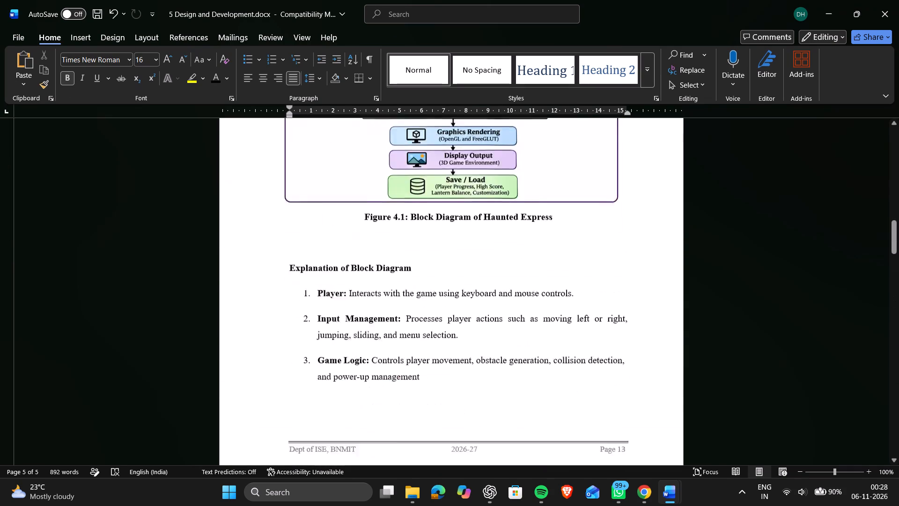
{"action": "scroll", "coordinate": [560, 373], "scroll_direction": "up", "scroll_amount": 20}
{"action": "scroll", "coordinate": [560, 373], "scroll_direction": "up", "scroll_amount": 5}
{"action": "left_click", "coordinate": [542, 374]}
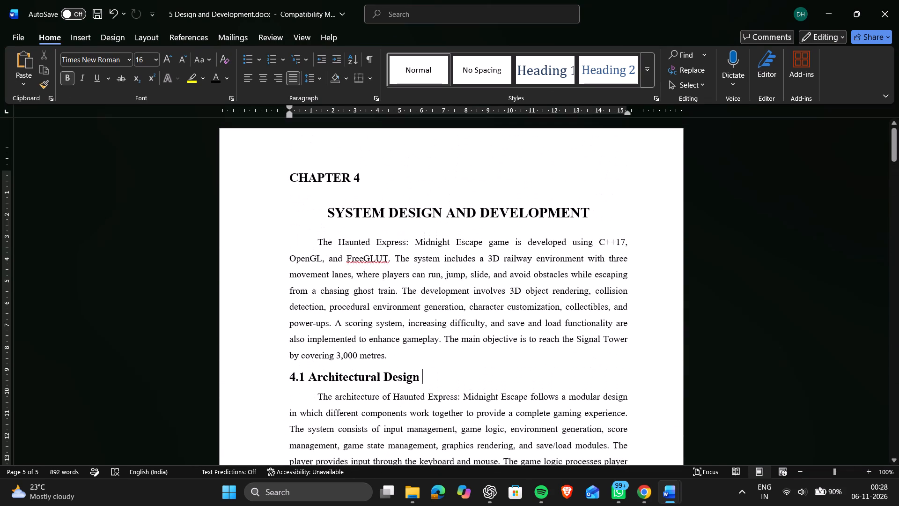
{"action": "key", "text": "ctrl+s"}
{"action": "key", "text": "ctrl+s"}
{"action": "key", "text": "ctrl+s"}
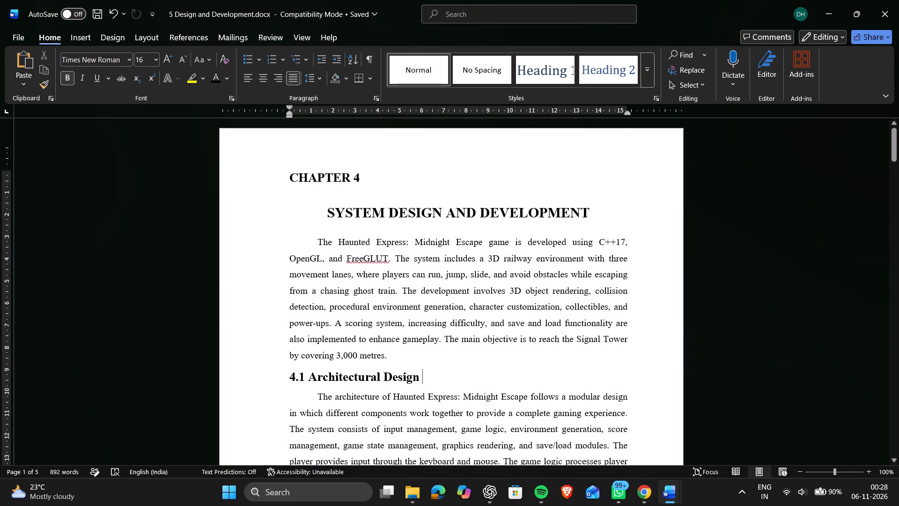
Close the 5 Design and Development and 4 hardware_software reqs documents.
{"action": "left_click", "coordinate": [892, 12]}
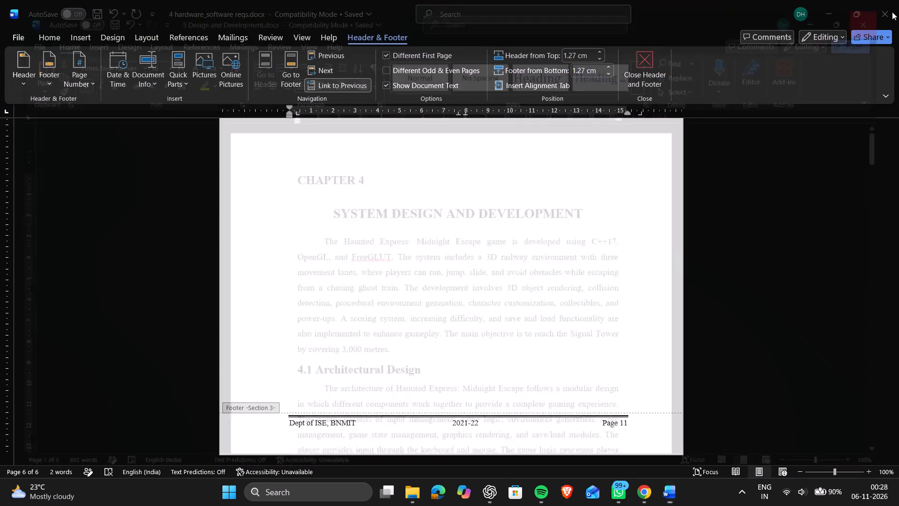
{"action": "left_click", "coordinate": [884, 15]}
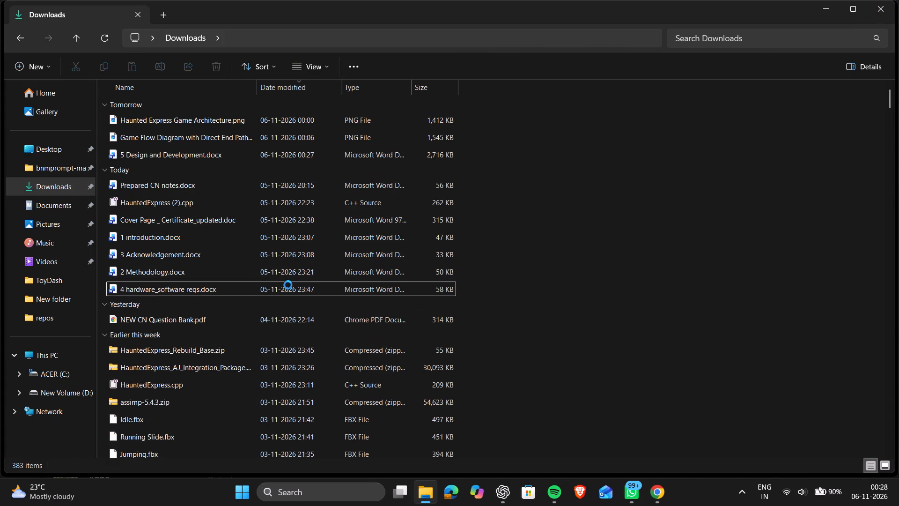
Minimise the Downloads folder window.
{"action": "left_click", "coordinate": [820, 18]}
{"action": "left_click", "coordinate": [814, 3]}
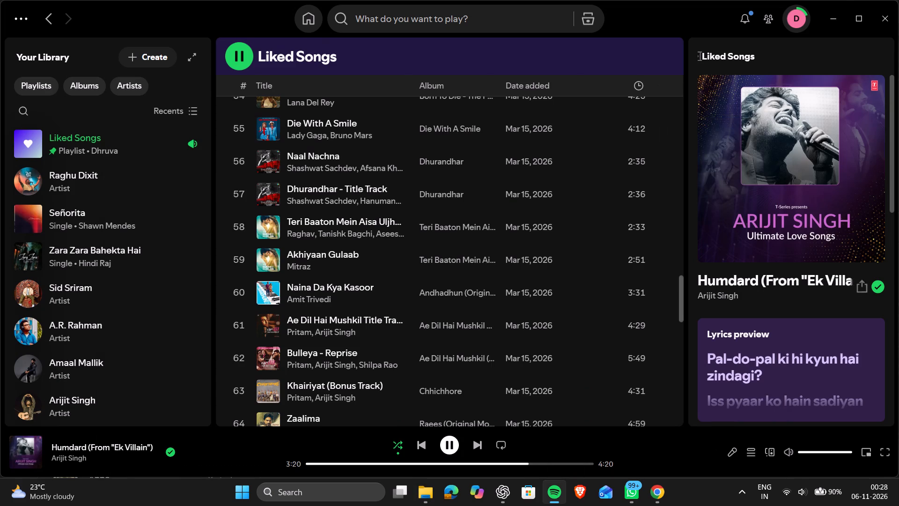
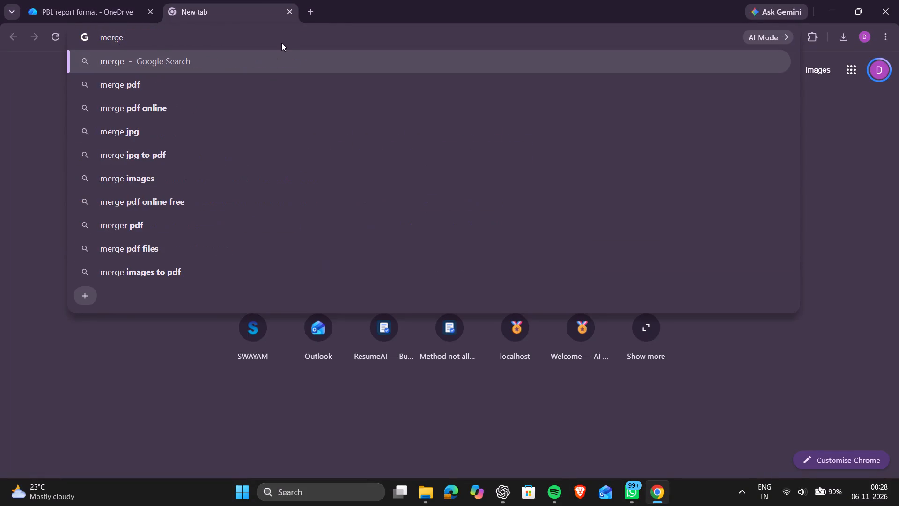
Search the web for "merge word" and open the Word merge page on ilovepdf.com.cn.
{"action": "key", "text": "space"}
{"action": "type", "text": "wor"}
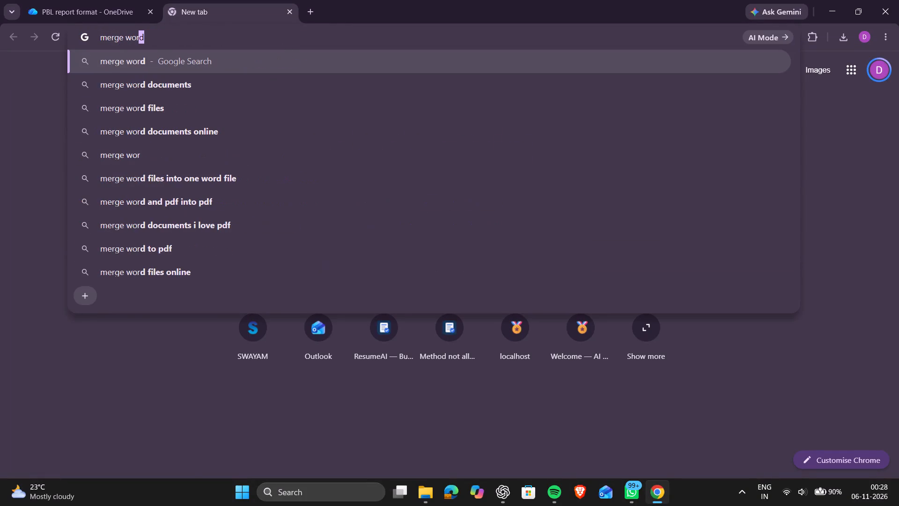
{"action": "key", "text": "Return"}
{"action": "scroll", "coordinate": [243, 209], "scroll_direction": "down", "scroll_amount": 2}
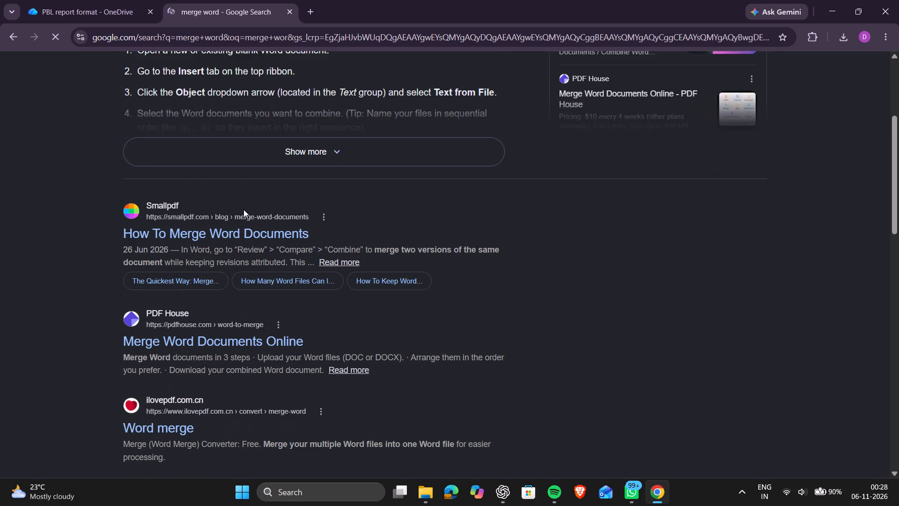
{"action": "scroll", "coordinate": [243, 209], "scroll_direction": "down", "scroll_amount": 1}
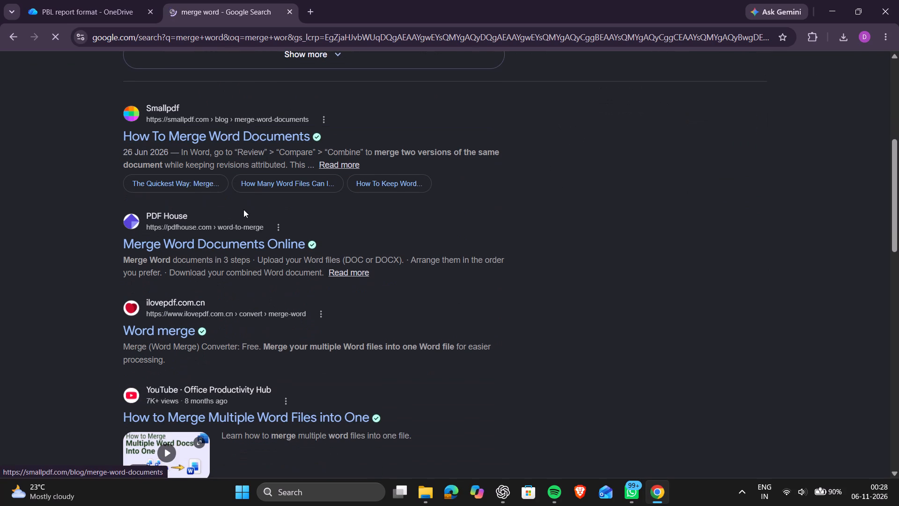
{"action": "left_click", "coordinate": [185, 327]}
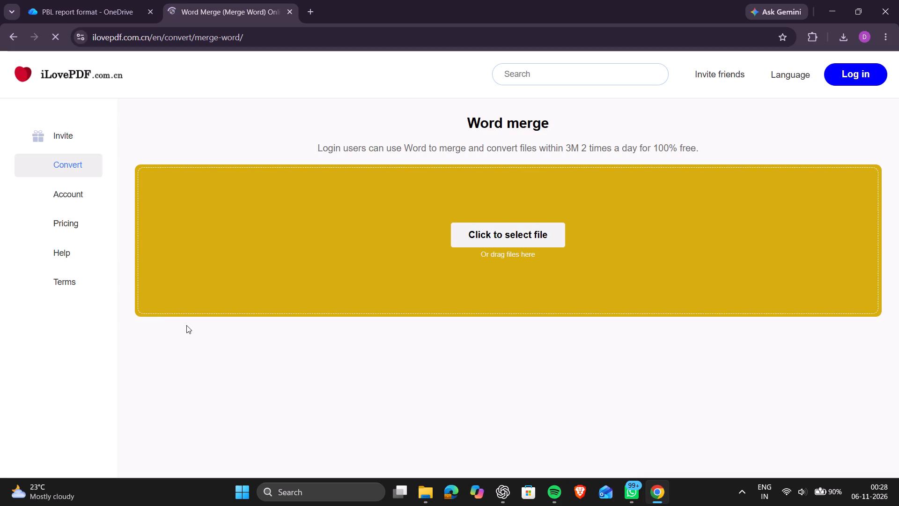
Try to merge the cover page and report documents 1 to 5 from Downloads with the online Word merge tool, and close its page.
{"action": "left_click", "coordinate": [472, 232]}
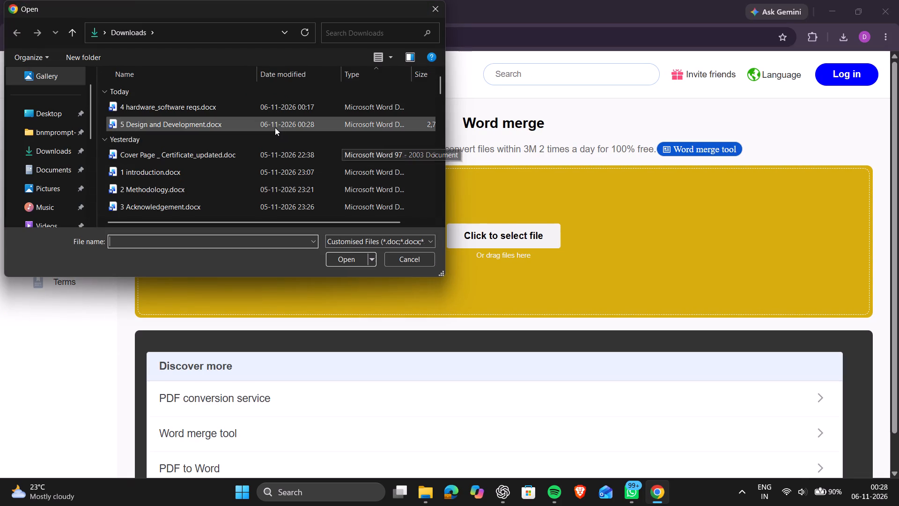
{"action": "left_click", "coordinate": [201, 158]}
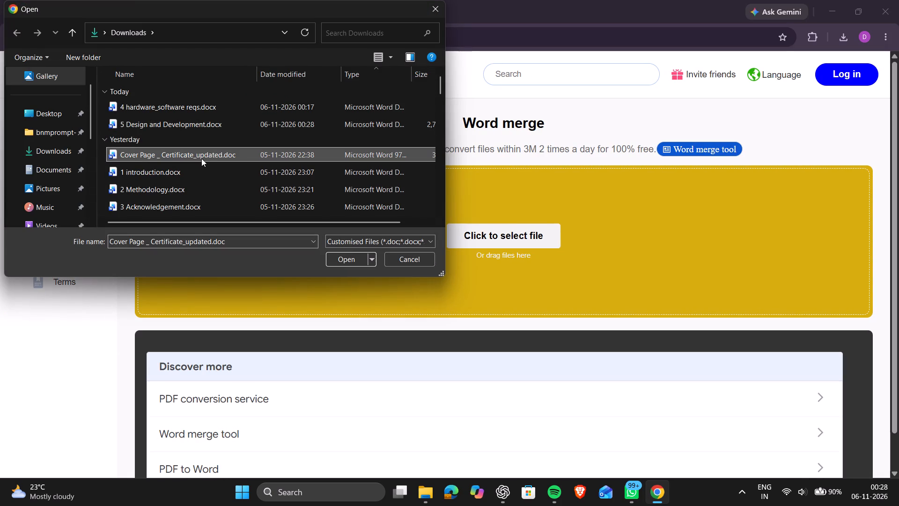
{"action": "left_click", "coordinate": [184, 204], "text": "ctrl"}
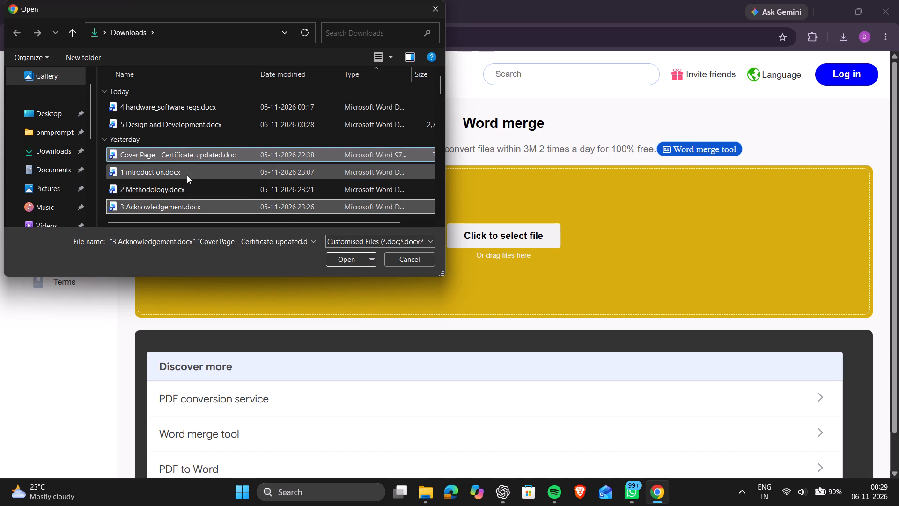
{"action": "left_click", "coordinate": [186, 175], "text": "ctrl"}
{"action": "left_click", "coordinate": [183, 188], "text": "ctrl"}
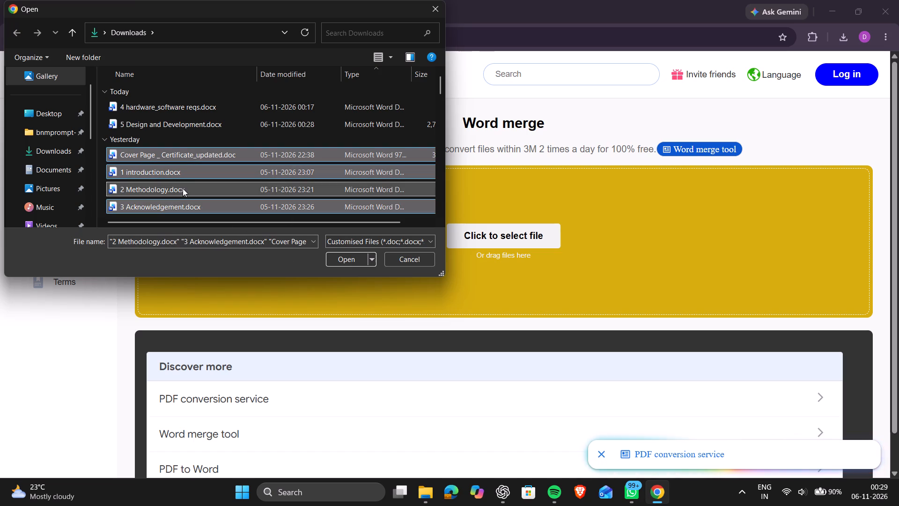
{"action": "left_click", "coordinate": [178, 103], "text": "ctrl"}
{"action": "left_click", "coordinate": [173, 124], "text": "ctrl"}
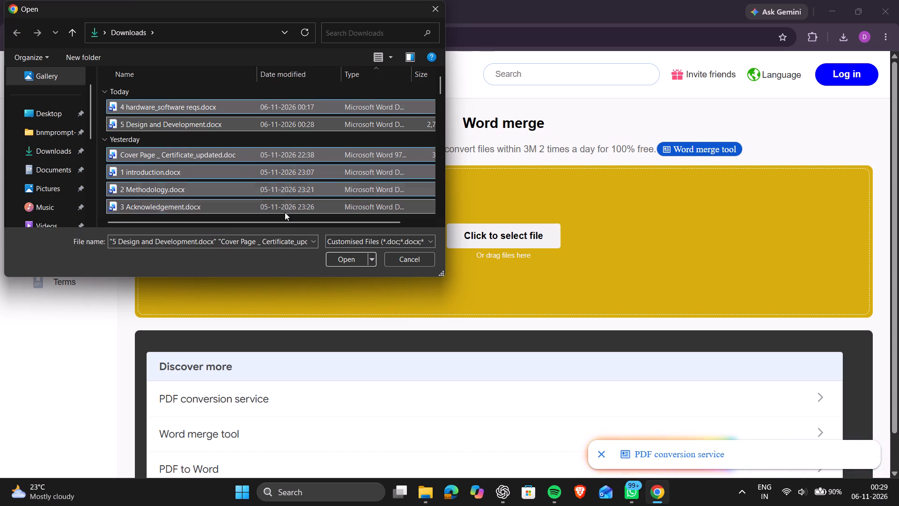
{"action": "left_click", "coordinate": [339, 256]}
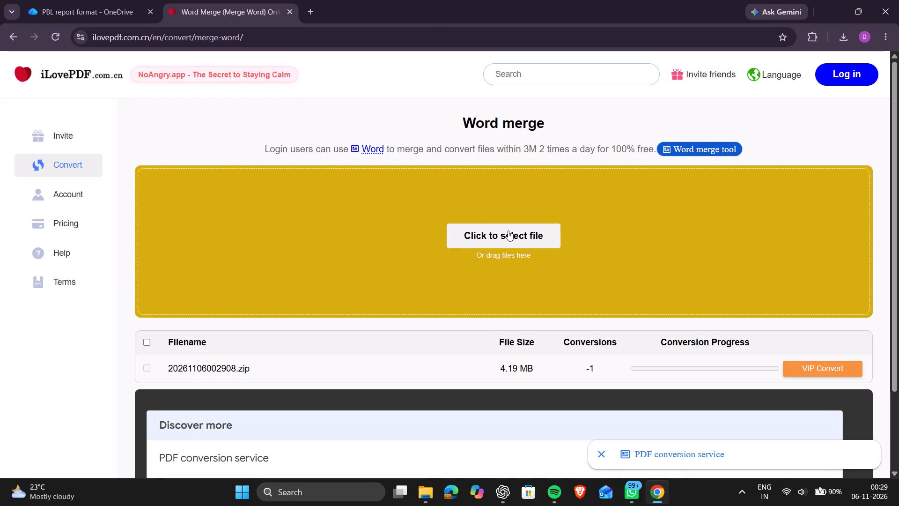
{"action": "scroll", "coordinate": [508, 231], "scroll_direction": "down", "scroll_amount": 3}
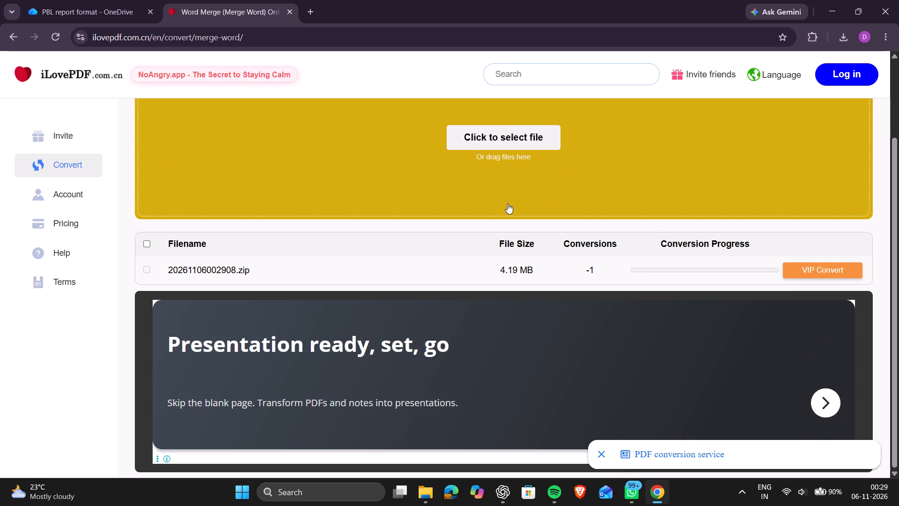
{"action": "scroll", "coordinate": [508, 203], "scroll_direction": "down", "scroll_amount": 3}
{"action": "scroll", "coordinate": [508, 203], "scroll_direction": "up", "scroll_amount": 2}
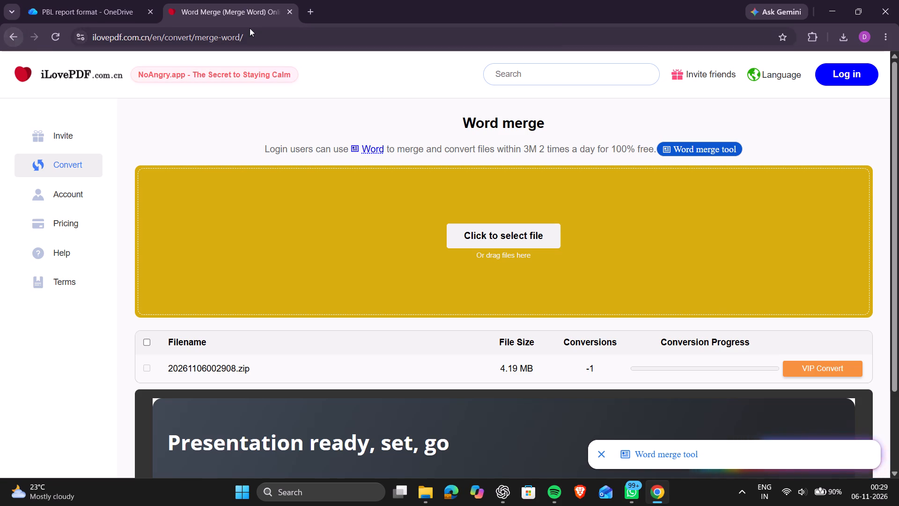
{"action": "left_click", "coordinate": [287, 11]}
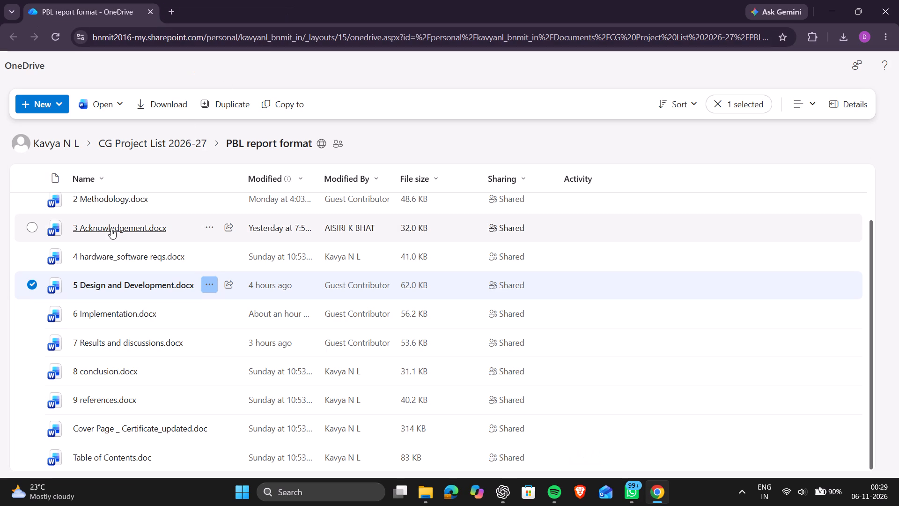
Open Cover Page _ Certificate_updated.doc from the Downloads folder in Word.
{"action": "scroll", "coordinate": [111, 229], "scroll_direction": "down", "scroll_amount": 2}
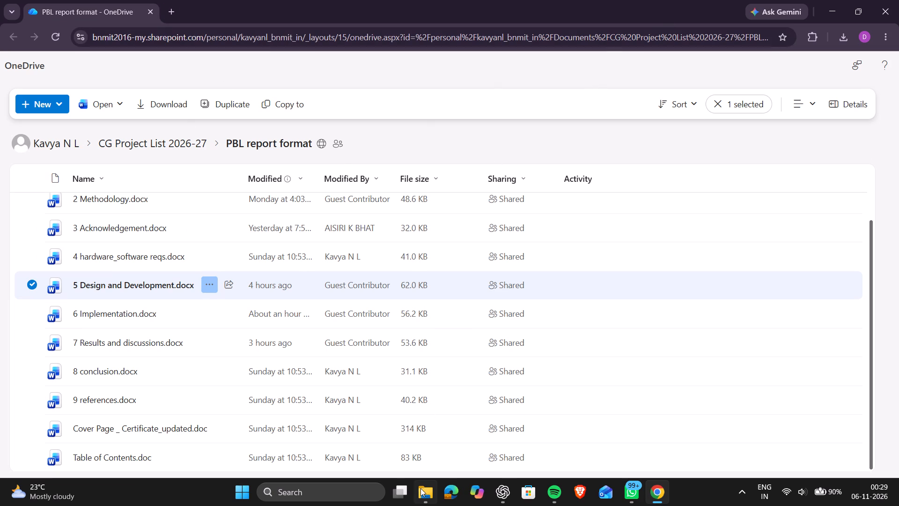
{"action": "left_click", "coordinate": [420, 488]}
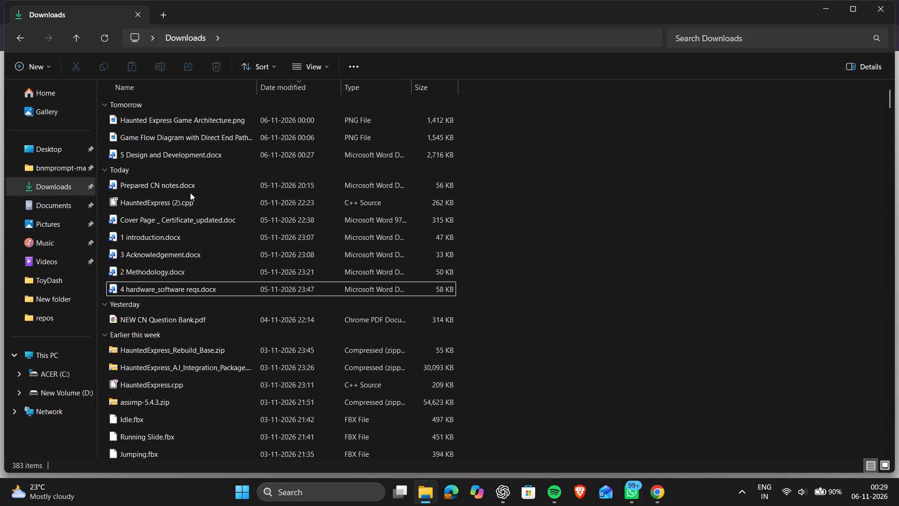
{"action": "double_click", "coordinate": [186, 223]}
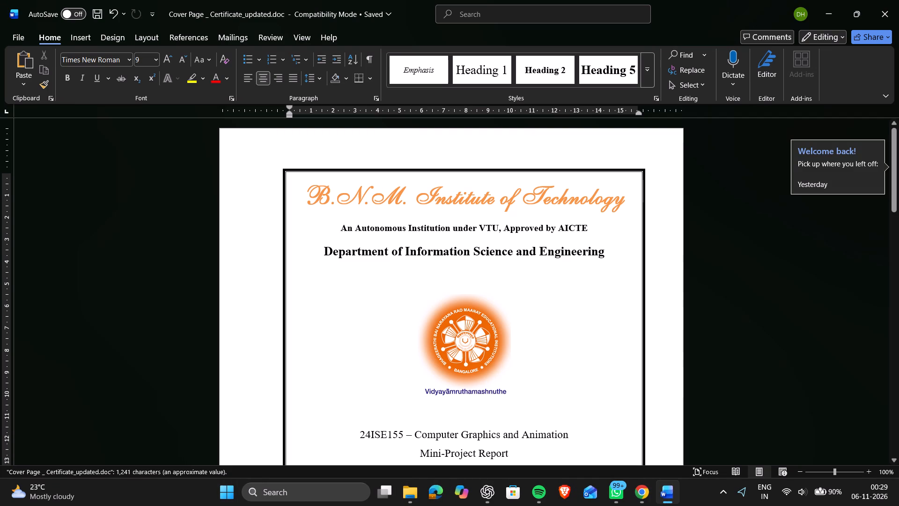
{"action": "key", "text": "ctrl+p"}
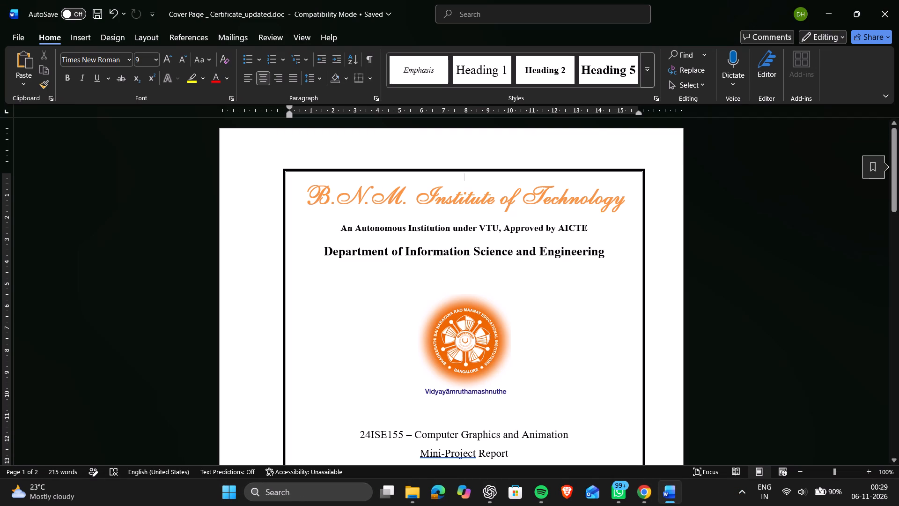
Create a folder named CG_Report on New Volume (D:) in File Explorer.
{"action": "left_click", "coordinate": [421, 491]}
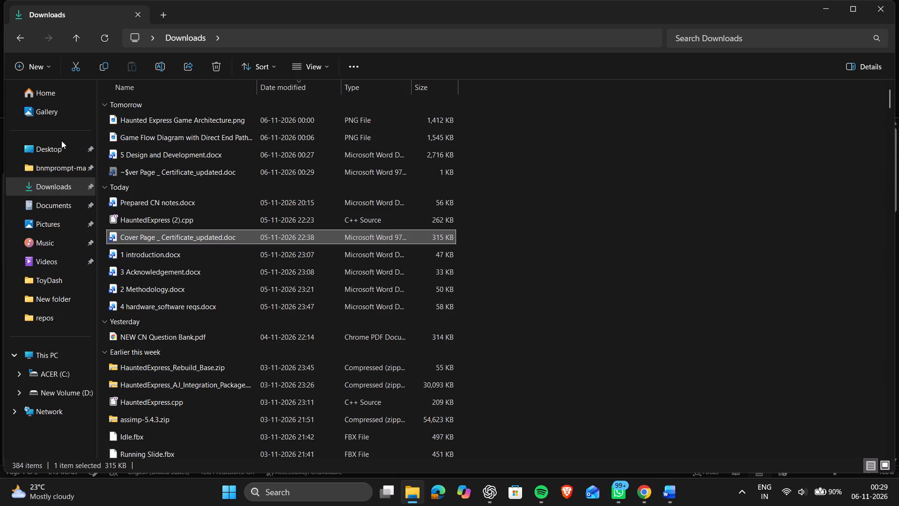
{"action": "left_click", "coordinate": [81, 384]}
{"action": "right_click", "coordinate": [553, 218]}
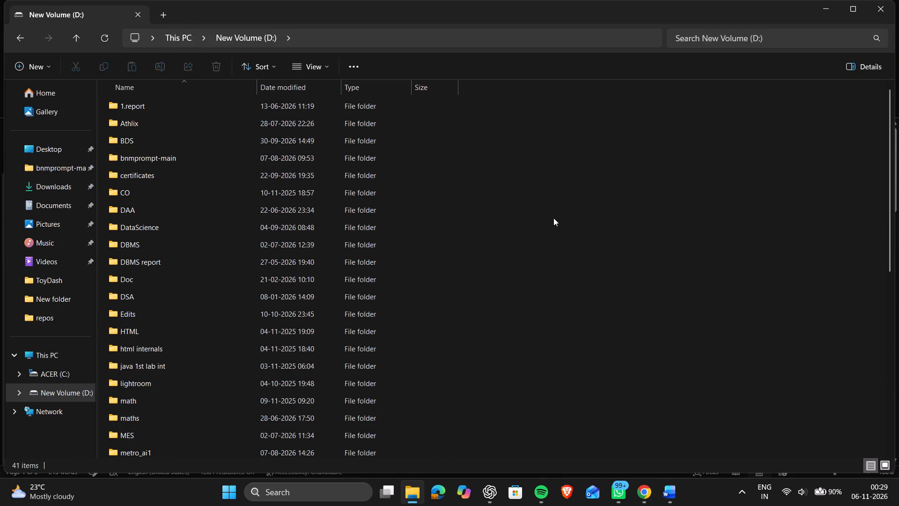
{"action": "left_click", "coordinate": [599, 300]}
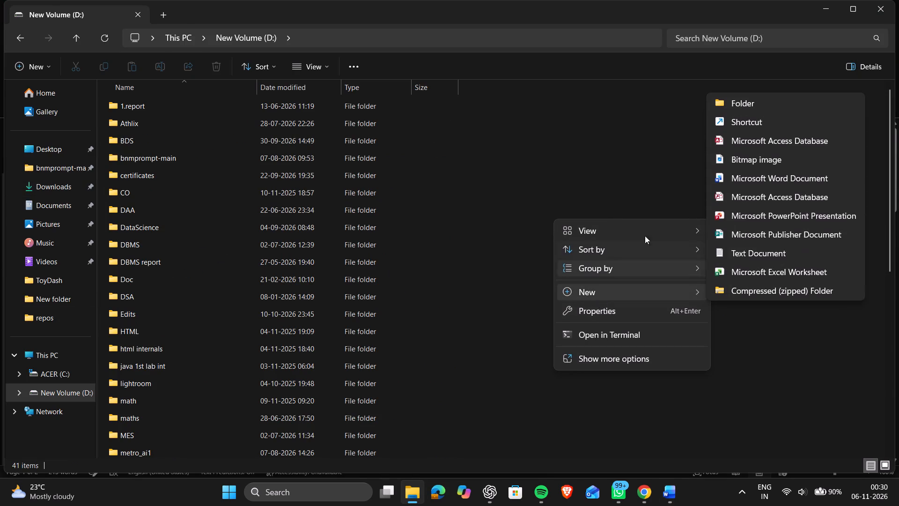
{"action": "left_click", "coordinate": [749, 100]}
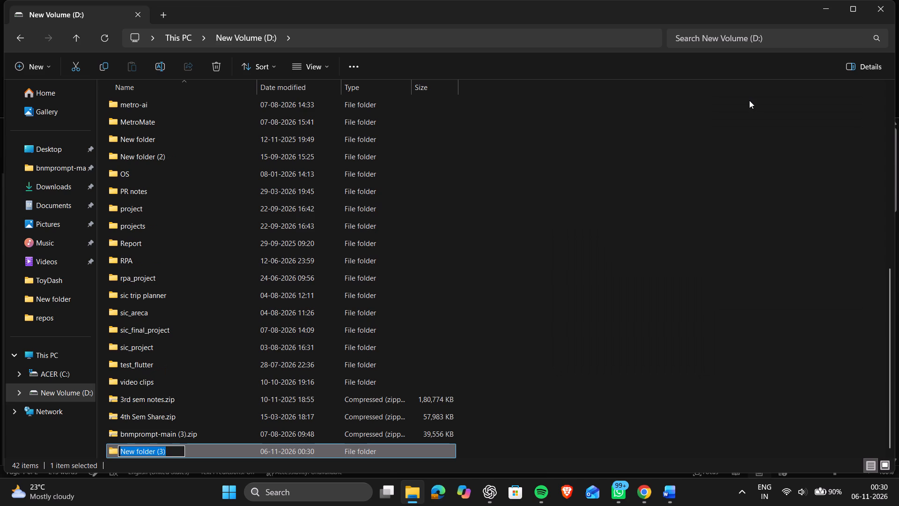
{"action": "key", "text": "ctrl+c"}
{"action": "key", "text": "ctrl+g"}
{"action": "key", "text": "space"}
{"action": "key", "text": "BackSpace"}
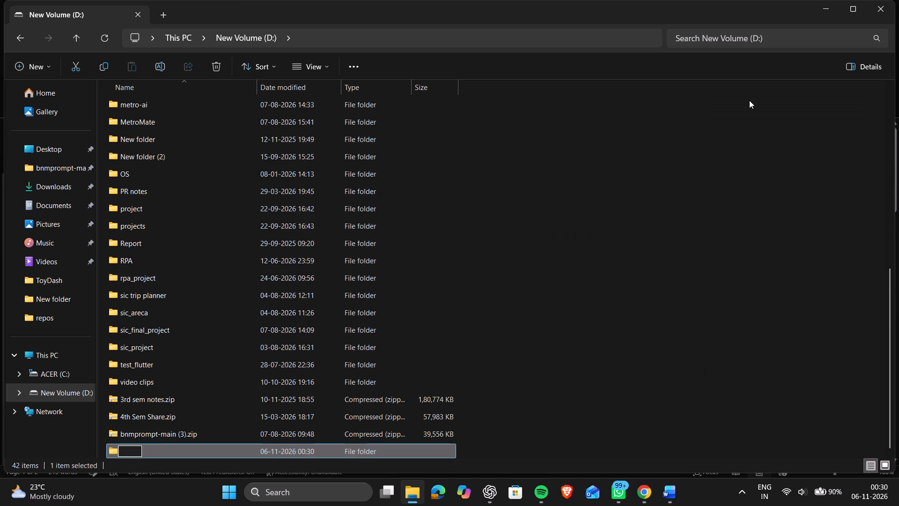
{"action": "type", "text": "_+"}
{"action": "key", "text": "BackSpace"}
{"action": "key", "text": "BackSpace"}
{"action": "type", "text": "CG"}
{"action": "key", "text": "shift+underscore"}
{"action": "type", "text": "Repory"}
{"action": "key", "text": "BackSpace"}
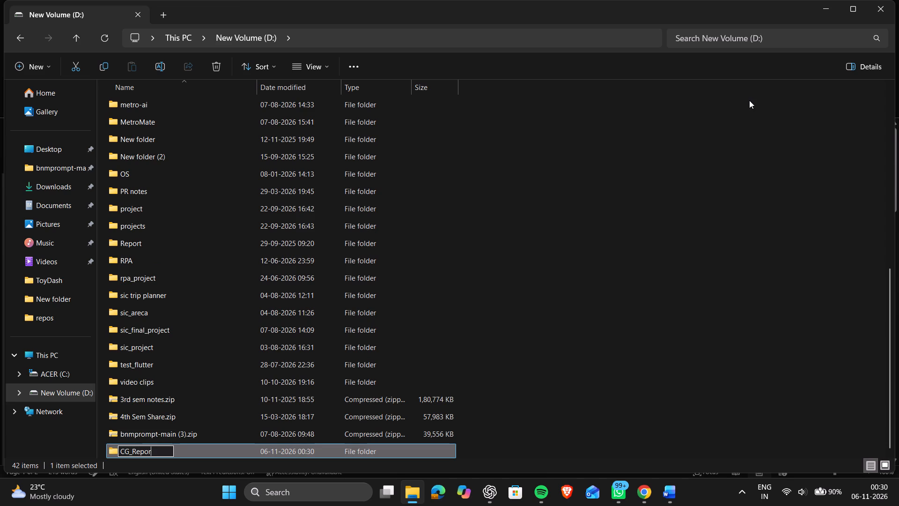
{"action": "key", "text": "y"}
{"action": "key", "text": "BackSpace"}
{"action": "key", "text": "t"}
{"action": "key", "text": "Return"}
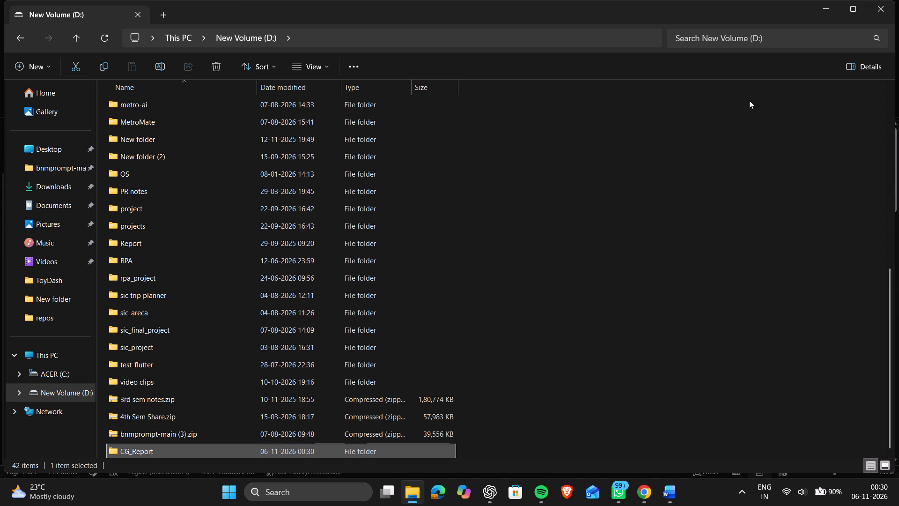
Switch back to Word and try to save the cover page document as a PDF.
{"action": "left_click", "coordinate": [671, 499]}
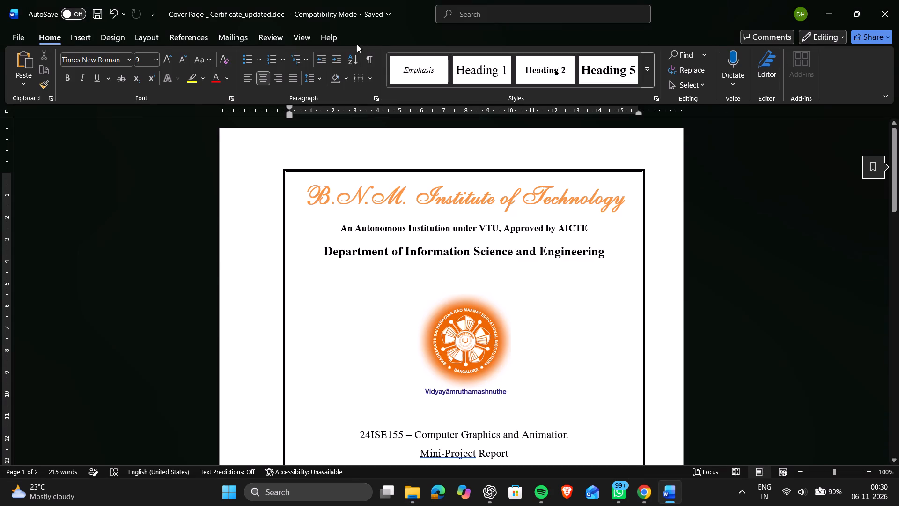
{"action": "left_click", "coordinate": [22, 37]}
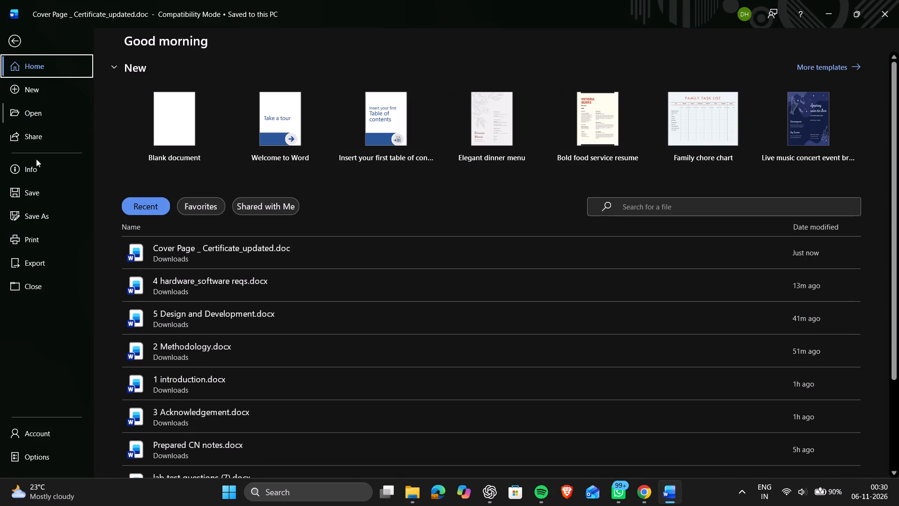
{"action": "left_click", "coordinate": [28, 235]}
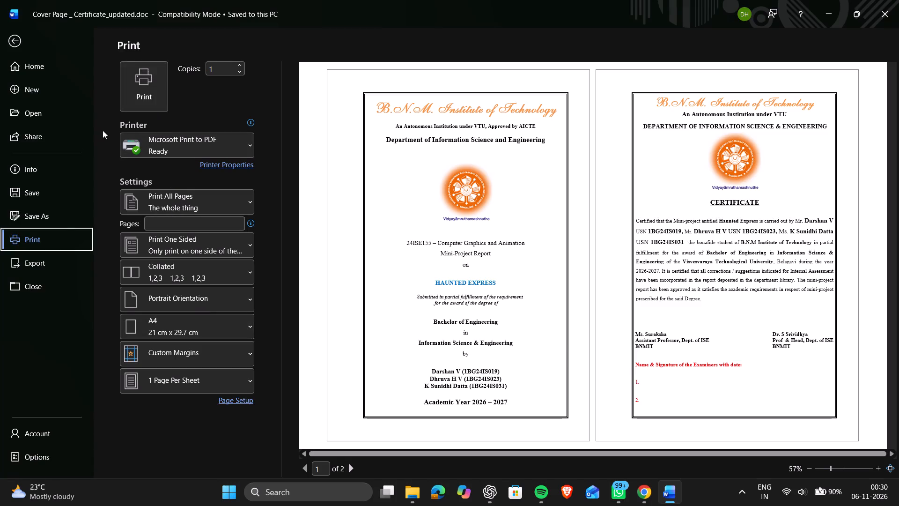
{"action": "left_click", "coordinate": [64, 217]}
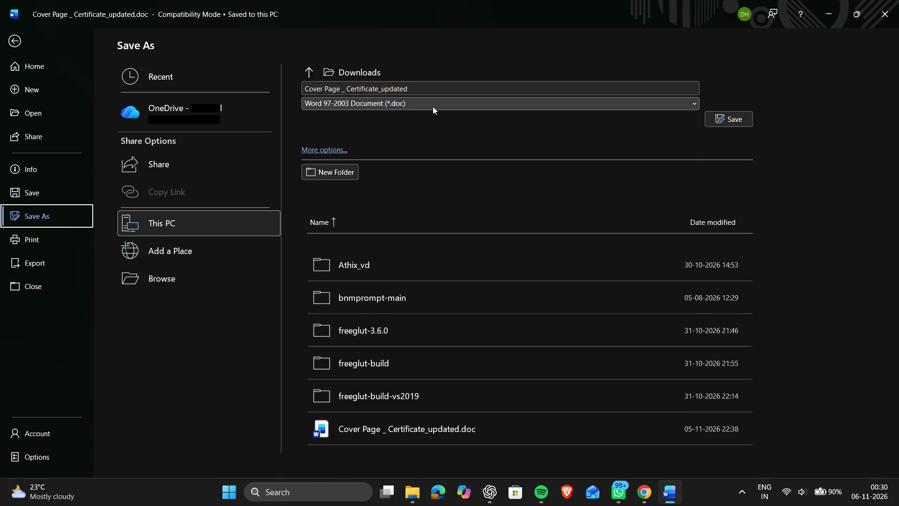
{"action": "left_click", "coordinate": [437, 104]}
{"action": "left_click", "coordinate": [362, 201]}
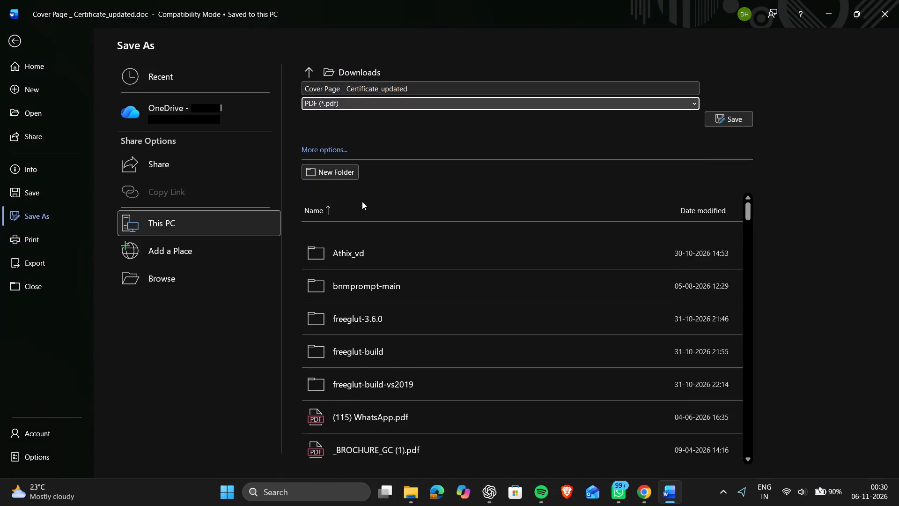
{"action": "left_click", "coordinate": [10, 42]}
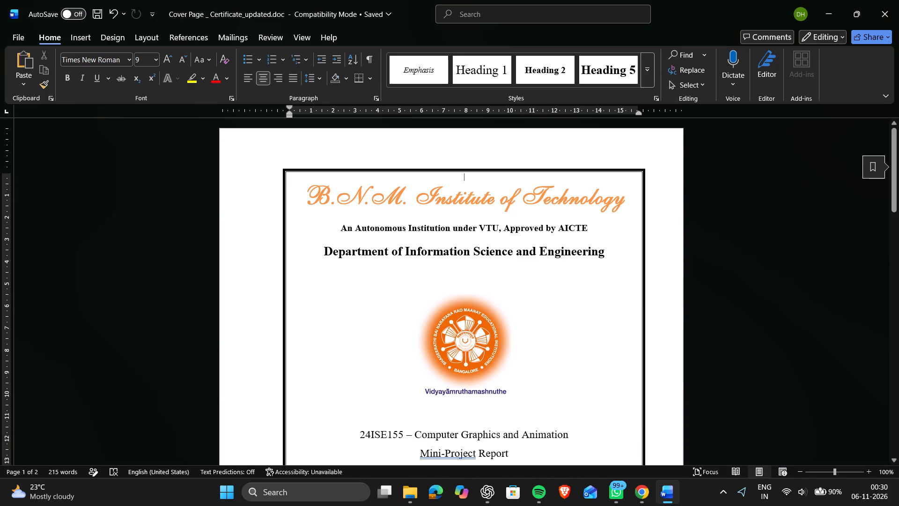
Open the print settings for the cover page document.
{"action": "key", "text": "ctrl+l"}
{"action": "key", "text": "ctrl+p"}
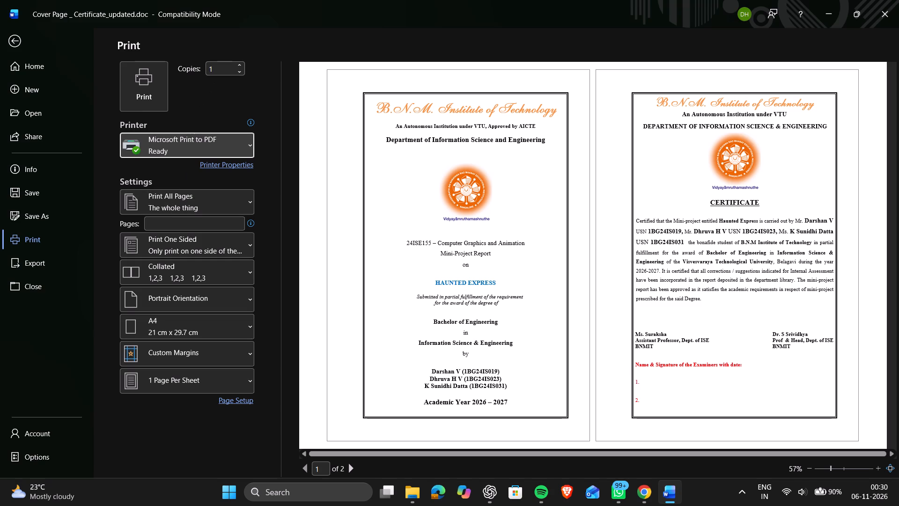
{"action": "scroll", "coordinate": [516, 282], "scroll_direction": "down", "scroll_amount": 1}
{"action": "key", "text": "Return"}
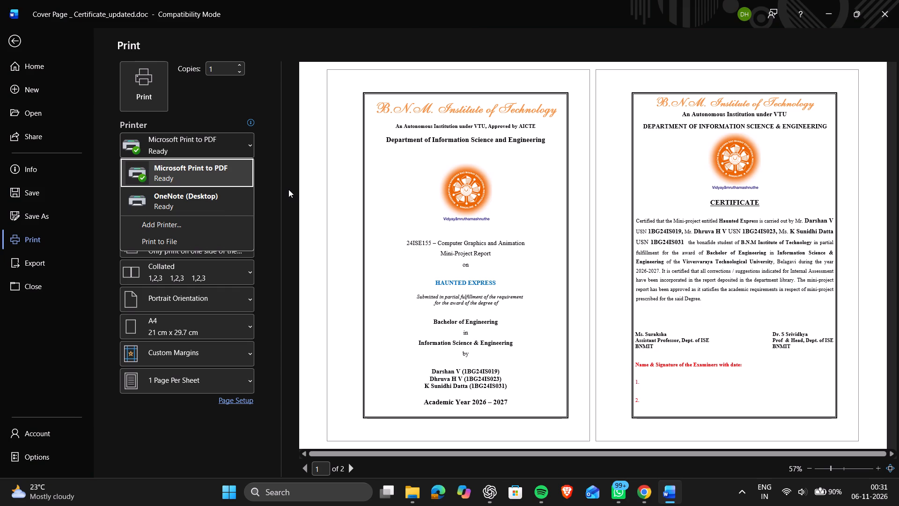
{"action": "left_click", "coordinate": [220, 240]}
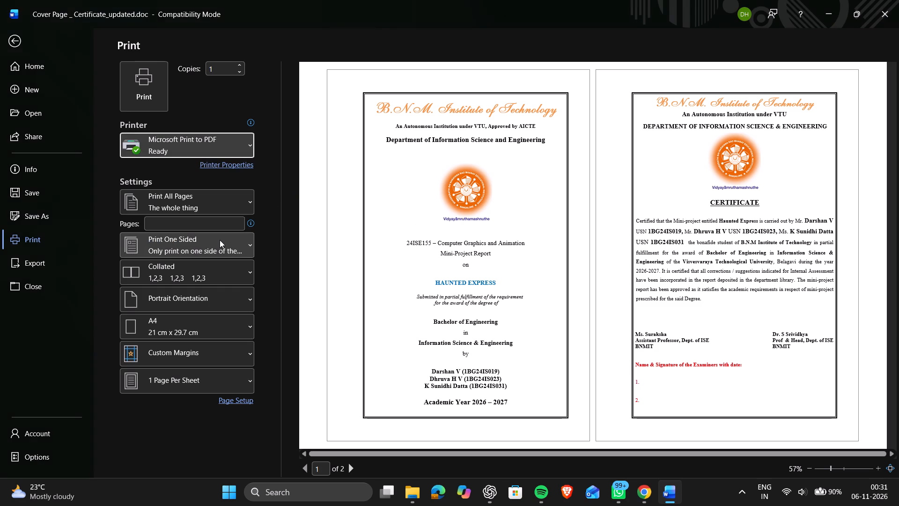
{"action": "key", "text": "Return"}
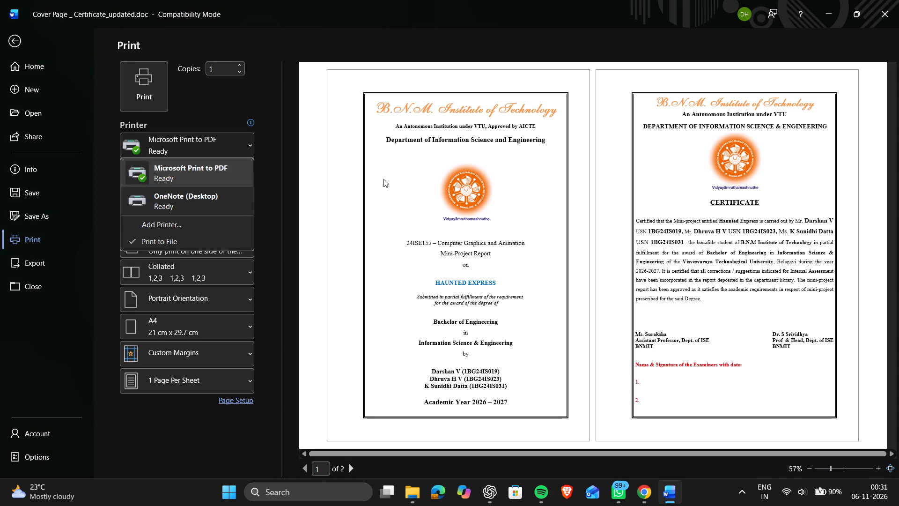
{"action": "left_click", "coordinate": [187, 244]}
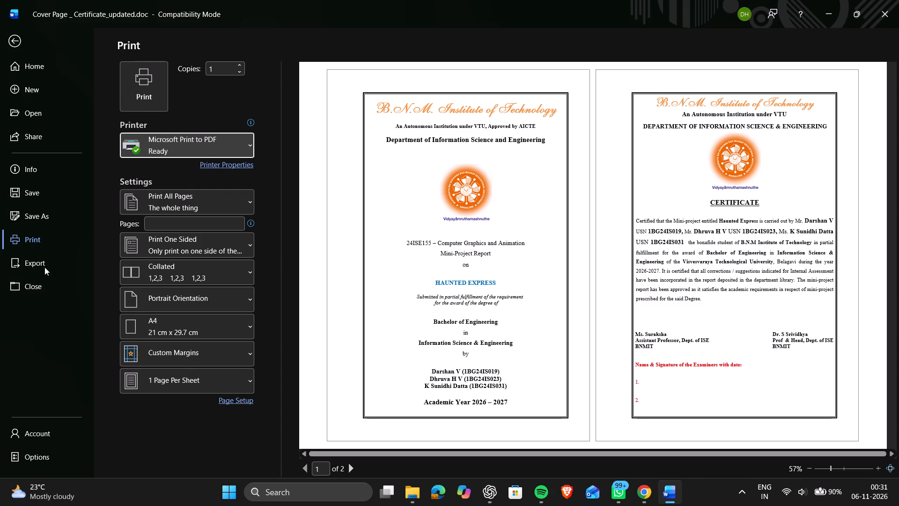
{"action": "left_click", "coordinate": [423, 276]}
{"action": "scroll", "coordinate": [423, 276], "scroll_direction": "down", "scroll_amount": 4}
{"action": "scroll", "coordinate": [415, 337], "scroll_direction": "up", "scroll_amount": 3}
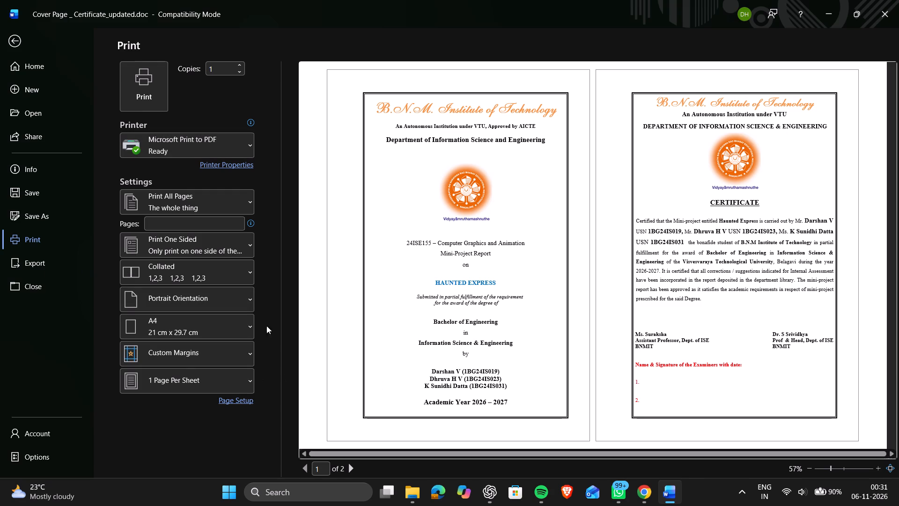
Print the cover page document with Microsoft Print to PDF, saving it as cover page in the CG_Report folder on New Volume (D:).
{"action": "left_click", "coordinate": [156, 422]}
{"action": "left_click", "coordinate": [162, 97]}
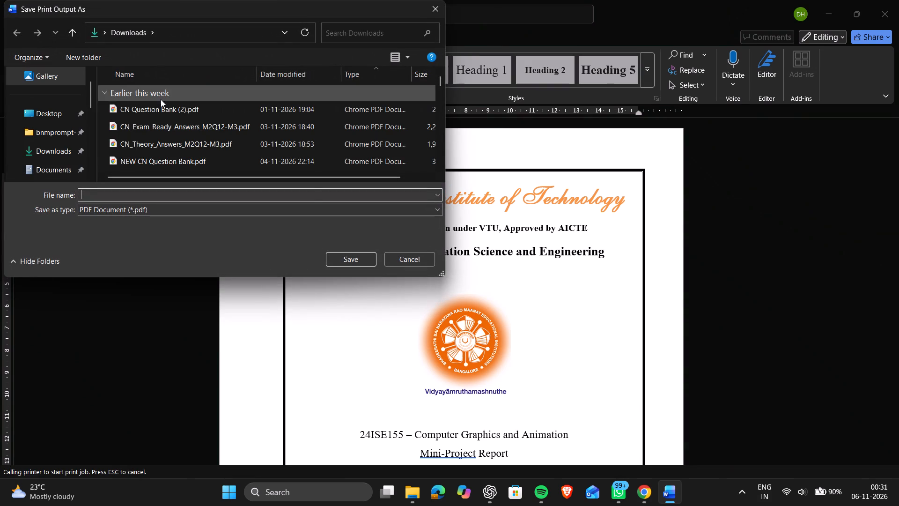
{"action": "scroll", "coordinate": [59, 137], "scroll_direction": "down", "scroll_amount": 5}
{"action": "scroll", "coordinate": [59, 136], "scroll_direction": "up", "scroll_amount": 1}
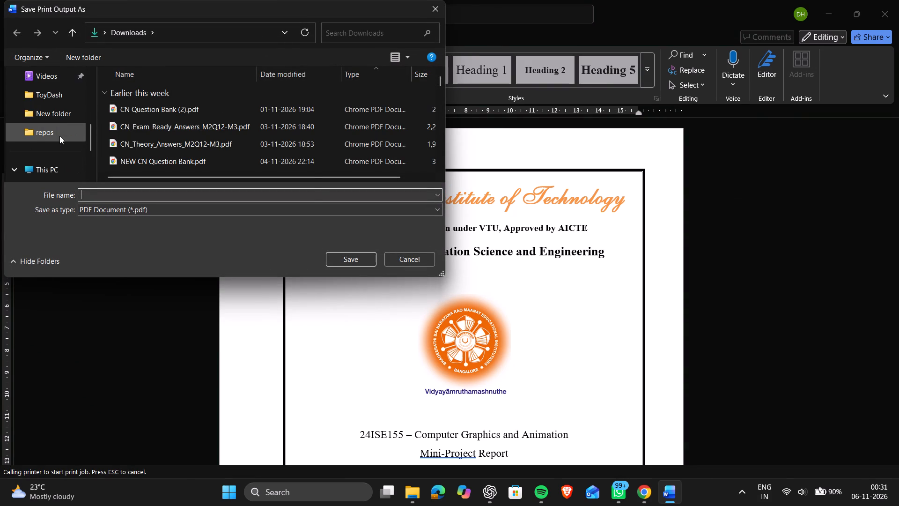
{"action": "scroll", "coordinate": [59, 136], "scroll_direction": "down", "scroll_amount": 1}
{"action": "left_click", "coordinate": [65, 131]}
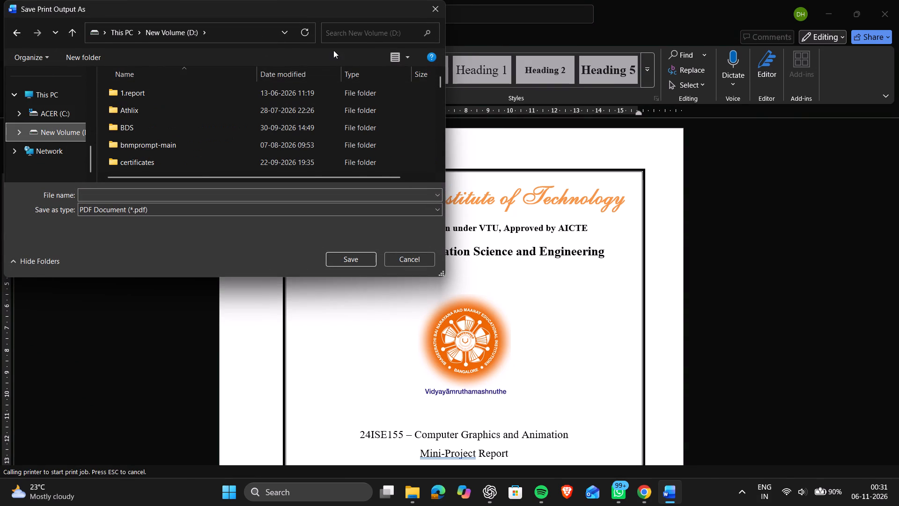
{"action": "left_click", "coordinate": [371, 36]}
{"action": "type", "text": "cg"}
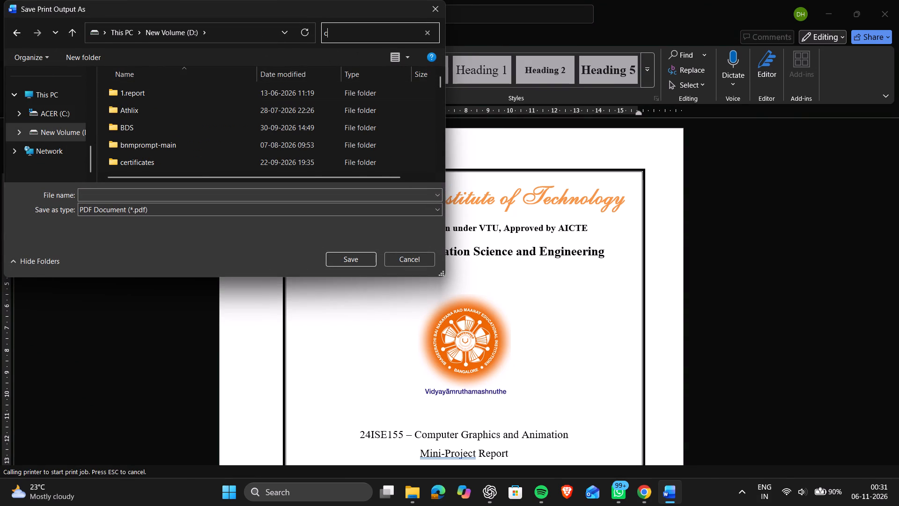
{"action": "left_click", "coordinate": [199, 76]}
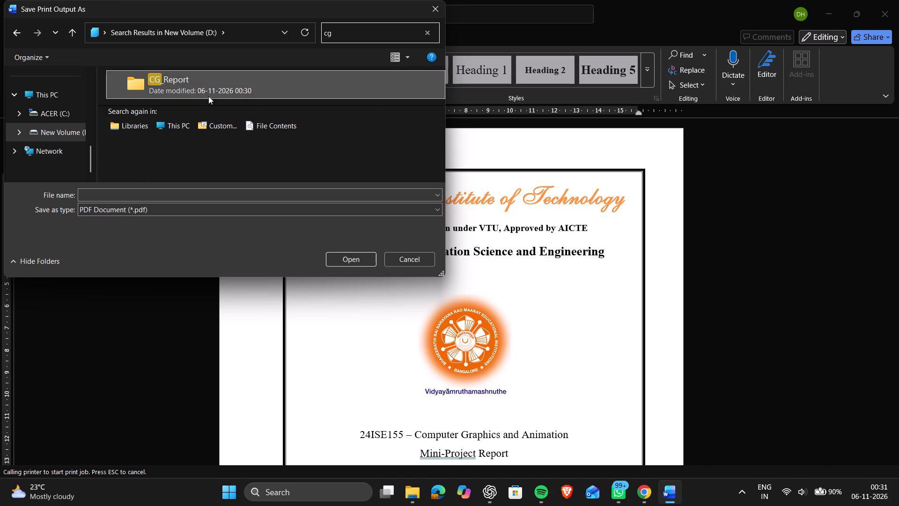
{"action": "left_click", "coordinate": [339, 259]}
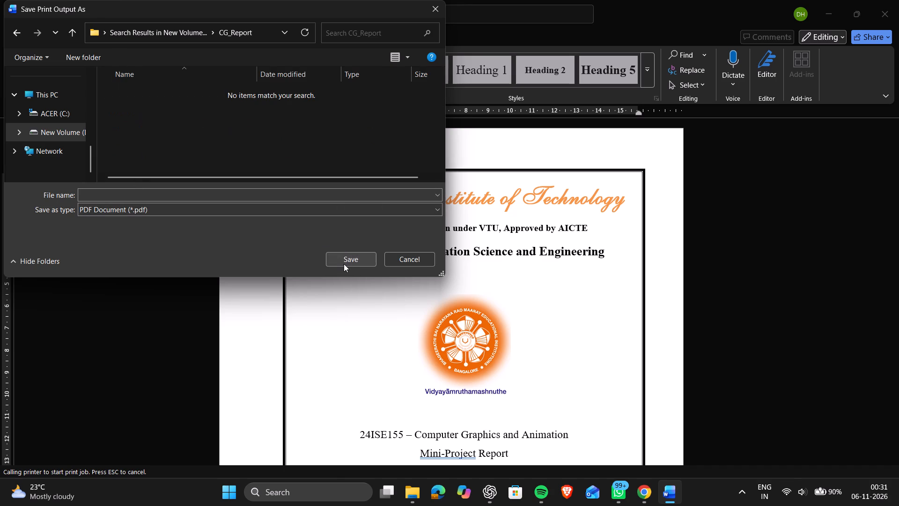
{"action": "left_click", "coordinate": [344, 263]}
{"action": "left_click", "coordinate": [315, 191]}
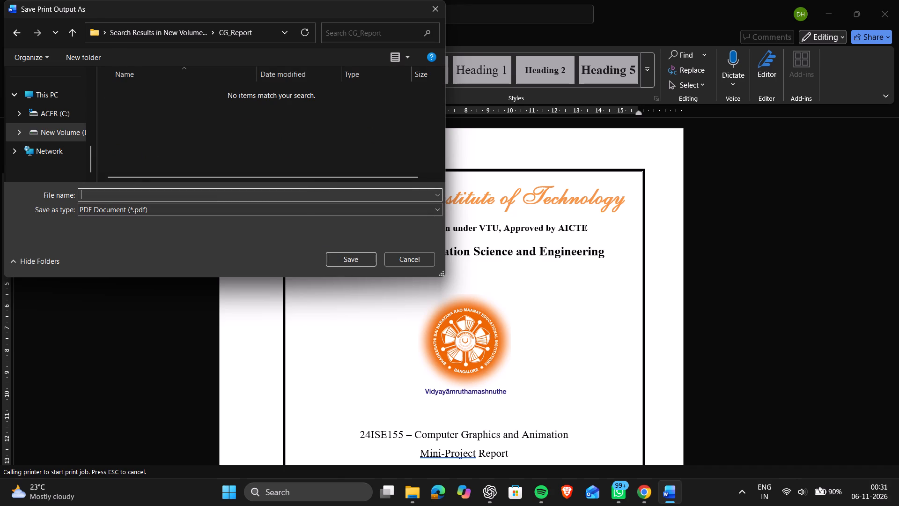
{"action": "type", "text": "cover"}
{"action": "key", "text": "space"}
{"action": "type", "text": "pagr"}
{"action": "key", "text": "BackSpace"}
{"action": "key", "text": "e"}
{"action": "key", "text": "Return"}
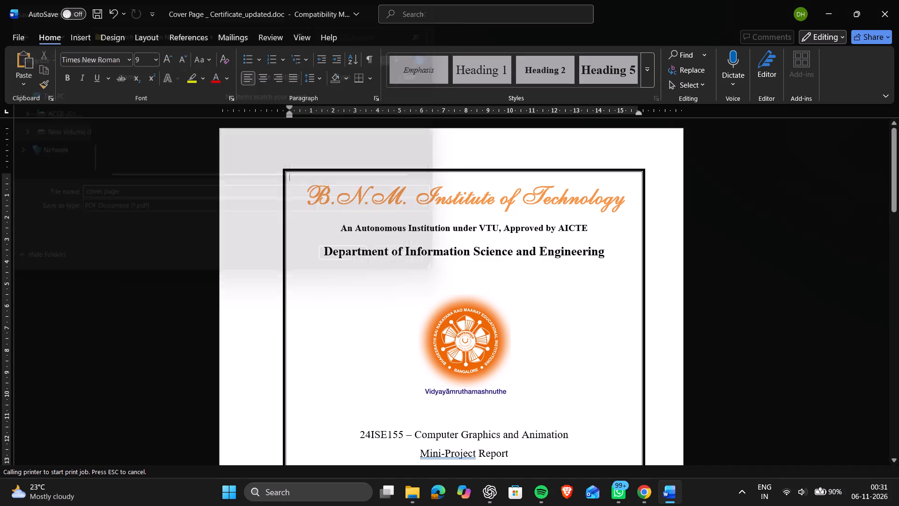
Close the cover page document in Word, saving its changes to Downloads.
{"action": "left_click", "coordinate": [880, 11]}
{"action": "scroll", "coordinate": [526, 266], "scroll_direction": "down", "scroll_amount": 5}
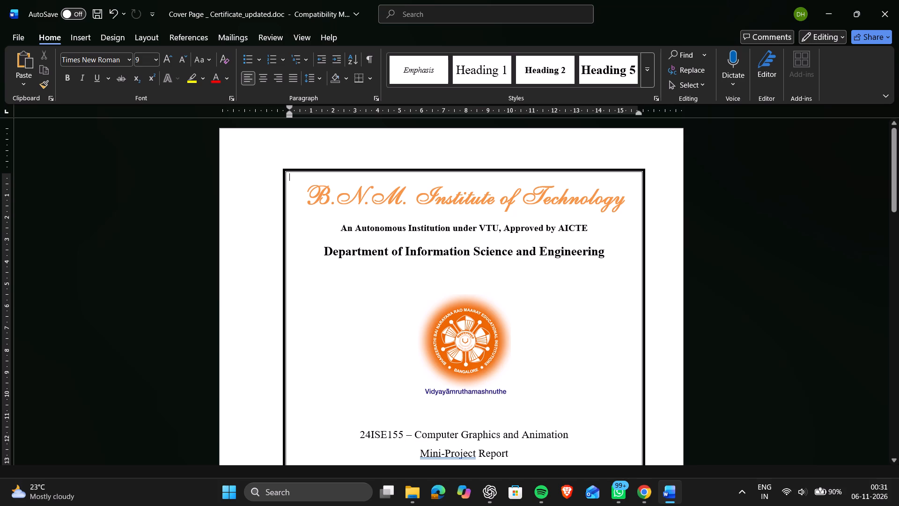
{"action": "scroll", "coordinate": [526, 267], "scroll_direction": "down", "scroll_amount": 4}
{"action": "scroll", "coordinate": [707, 246], "scroll_direction": "down", "scroll_amount": 2}
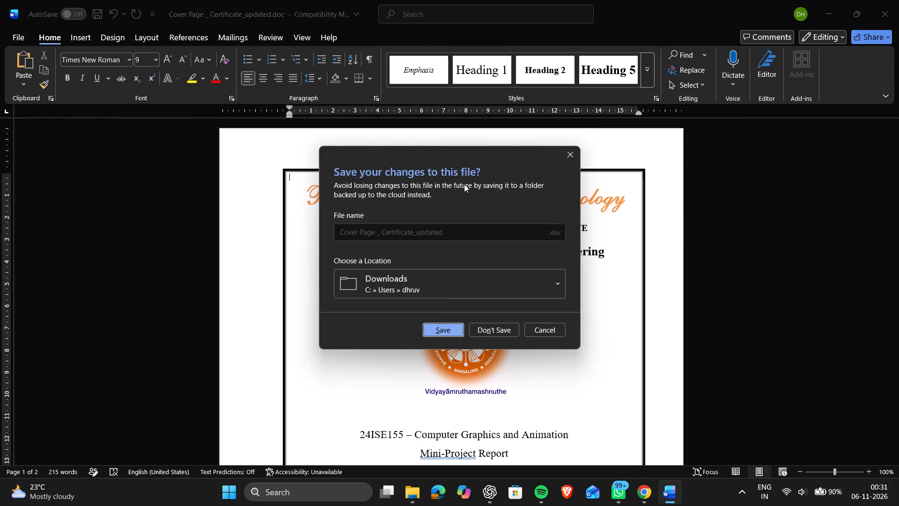
{"action": "left_click", "coordinate": [440, 329]}
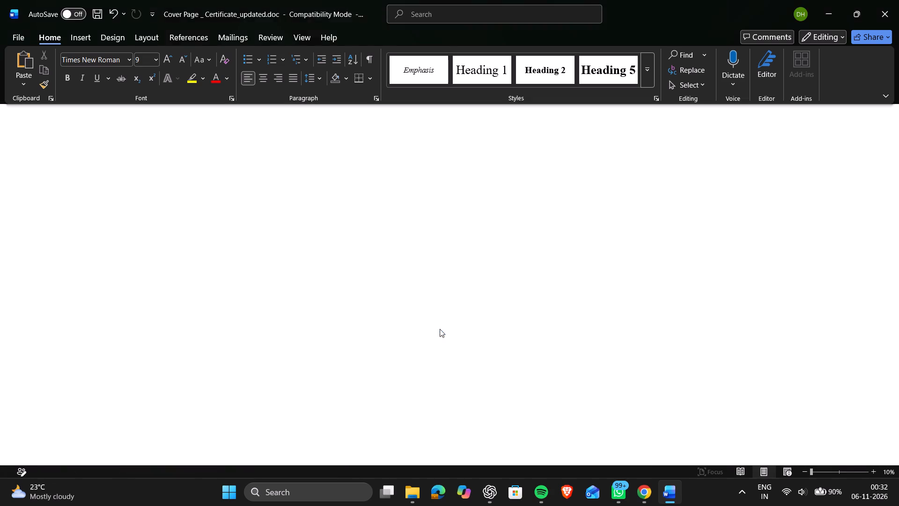
In File Explorer, open cover page.pdf from the CG_Report folder on New Volume (D:), look through its pages and close the viewer.
{"action": "left_click", "coordinate": [197, 444]}
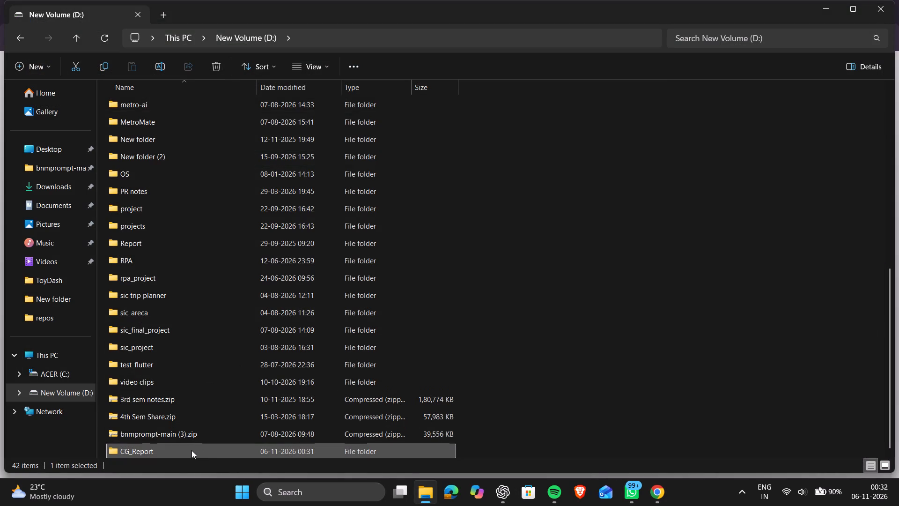
{"action": "double_click", "coordinate": [192, 450]}
{"action": "double_click", "coordinate": [180, 100]}
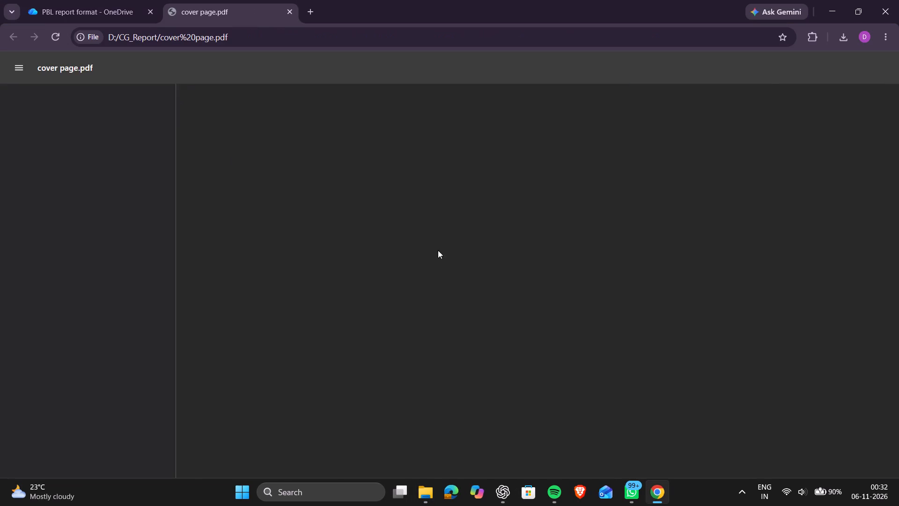
{"action": "scroll", "coordinate": [441, 252], "scroll_direction": "down", "scroll_amount": 13}
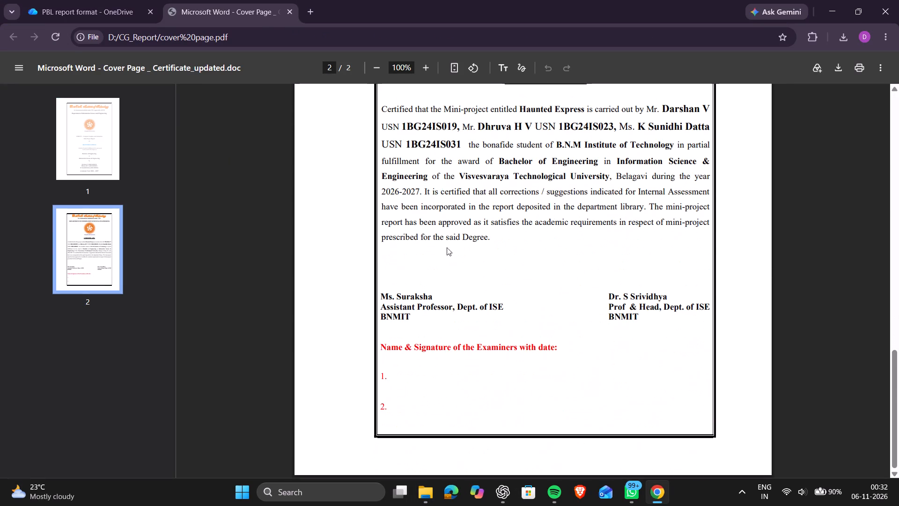
{"action": "left_click", "coordinate": [883, 3]}
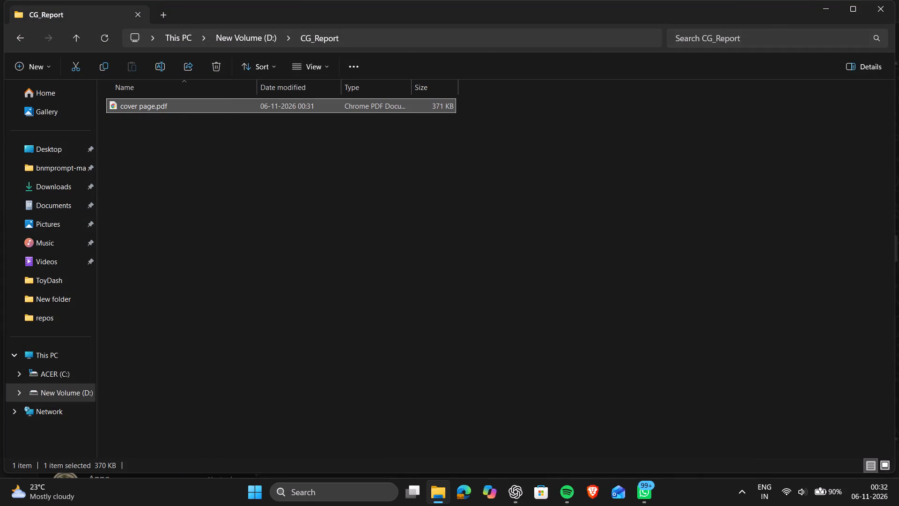
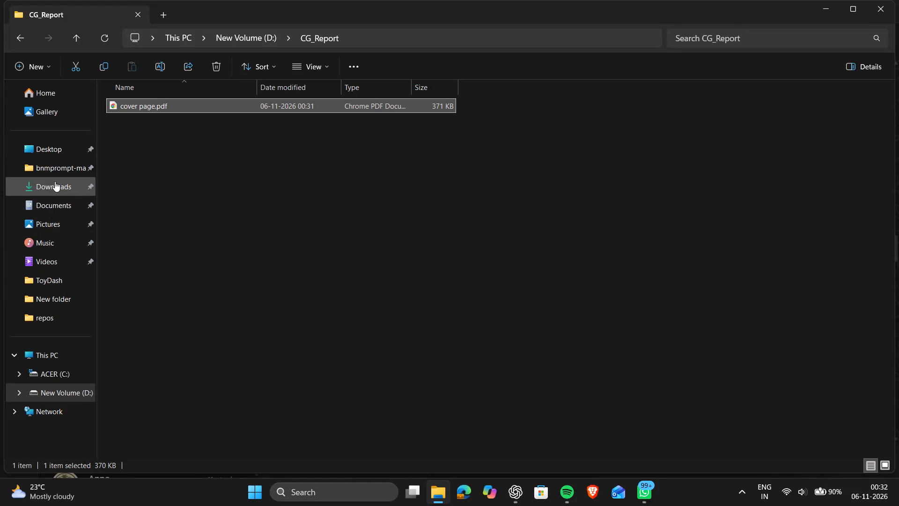
Open 3 Acknowledgement.docx from the Downloads folder in Word.
{"action": "left_click", "coordinate": [54, 188]}
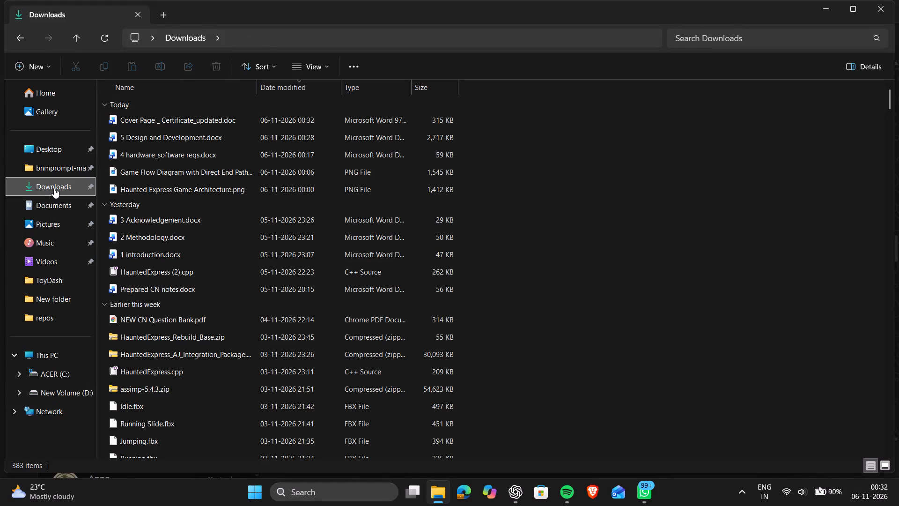
{"action": "double_click", "coordinate": [131, 222]}
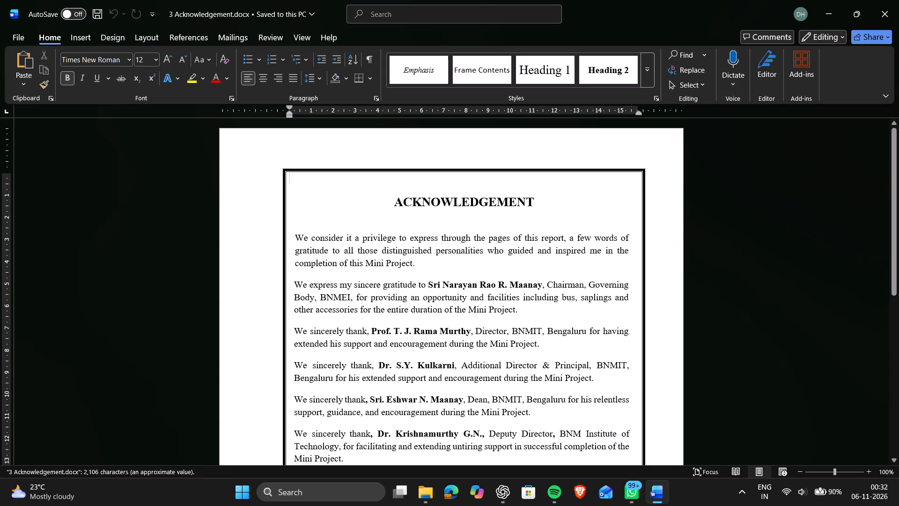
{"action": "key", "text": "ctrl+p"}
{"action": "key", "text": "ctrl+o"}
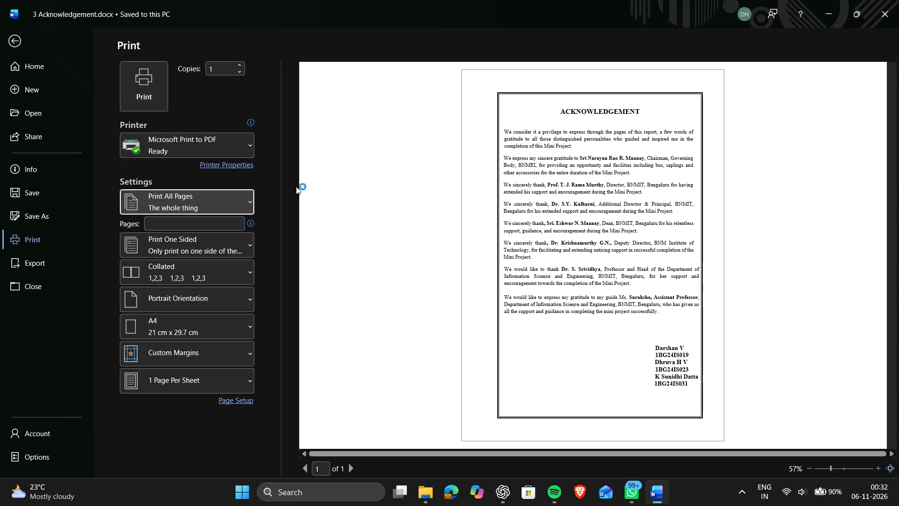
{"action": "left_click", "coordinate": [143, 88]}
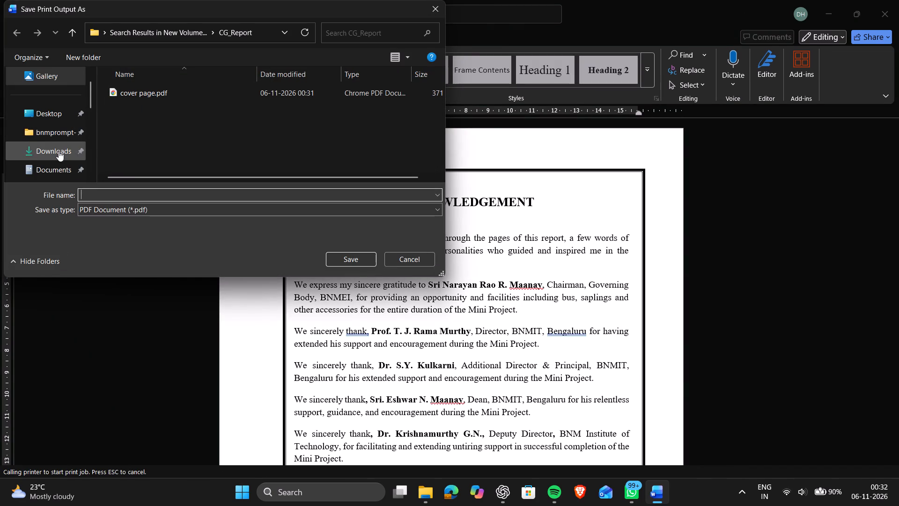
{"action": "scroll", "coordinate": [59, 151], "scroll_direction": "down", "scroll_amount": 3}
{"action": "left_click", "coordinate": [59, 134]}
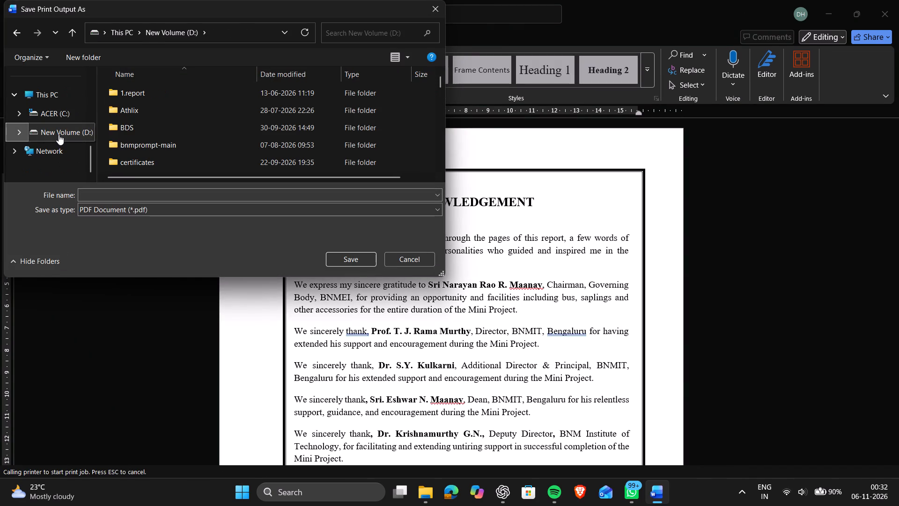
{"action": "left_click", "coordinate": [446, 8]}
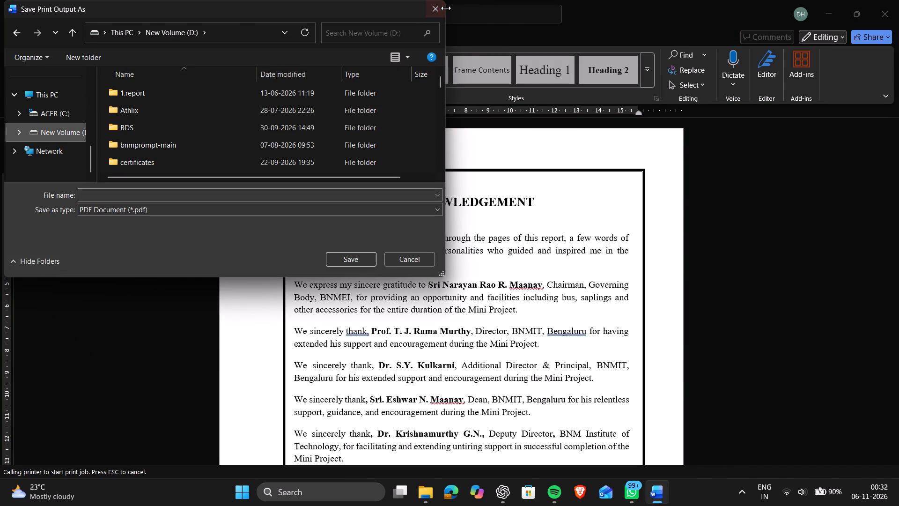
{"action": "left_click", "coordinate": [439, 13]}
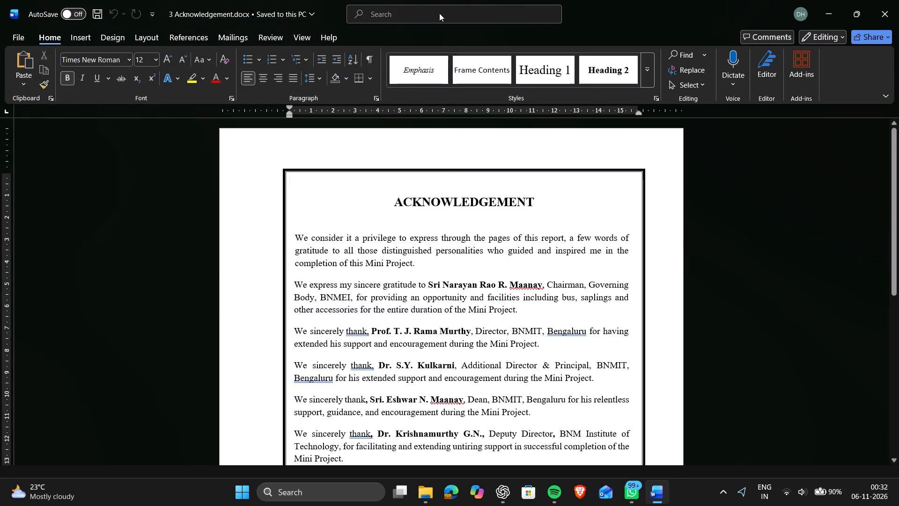
Print the acknowledgement document with Microsoft Print to PDF, saving it as ack in the CG_Report folder, and close the document.
{"action": "key", "text": "ctrl+p"}
{"action": "left_click", "coordinate": [158, 79]}
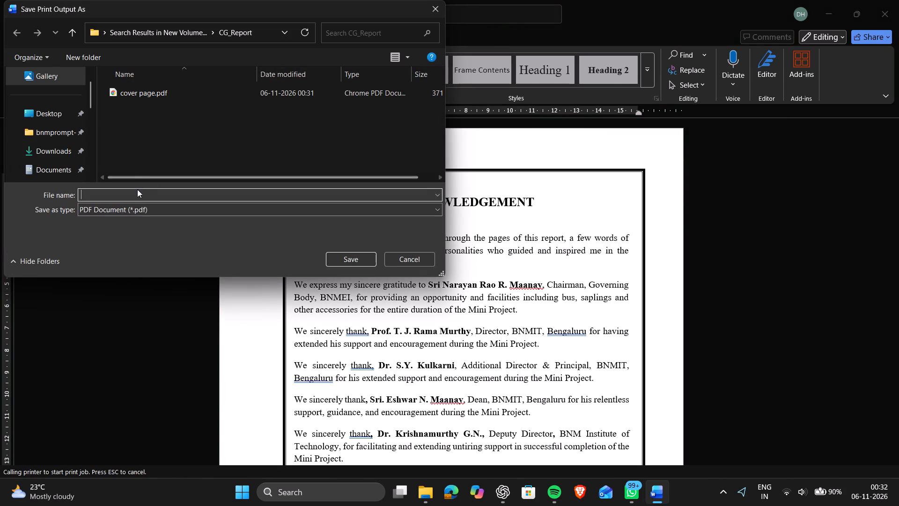
{"action": "left_click", "coordinate": [134, 194]}
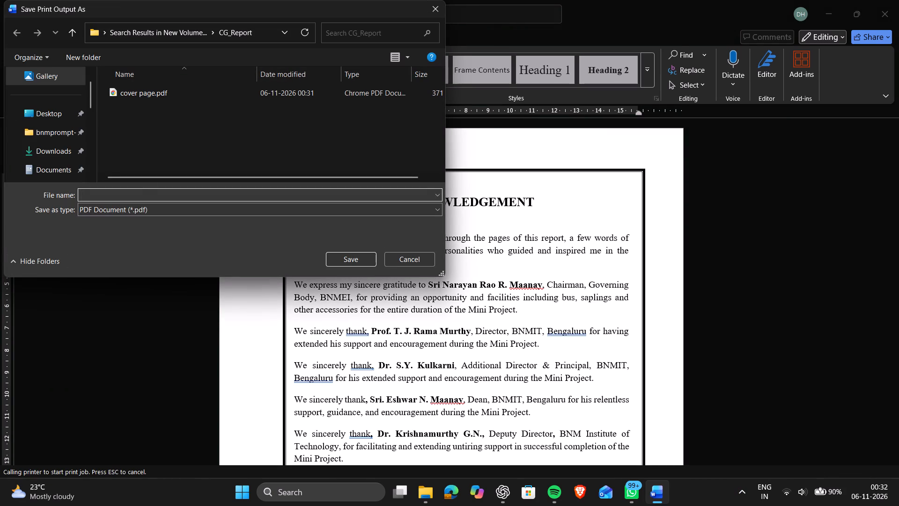
{"action": "type", "text": "ack"}
{"action": "key", "text": "Return"}
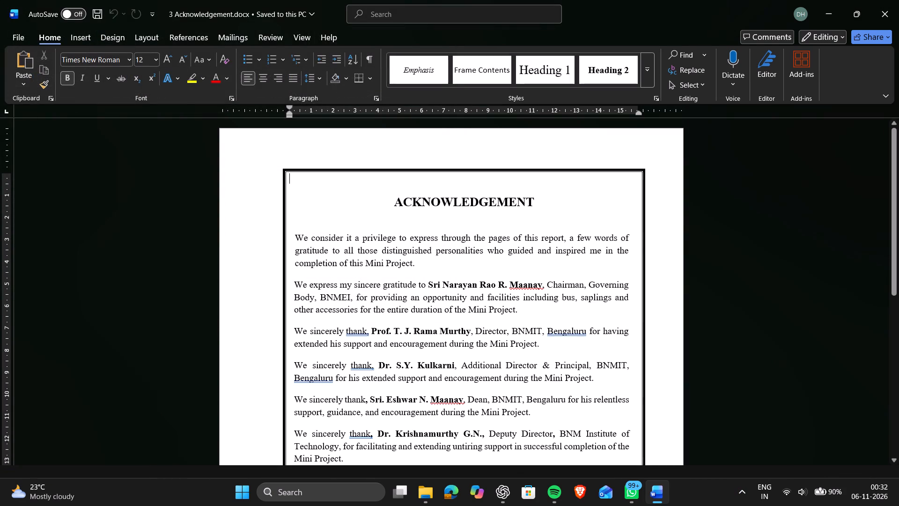
{"action": "left_click", "coordinate": [879, 15]}
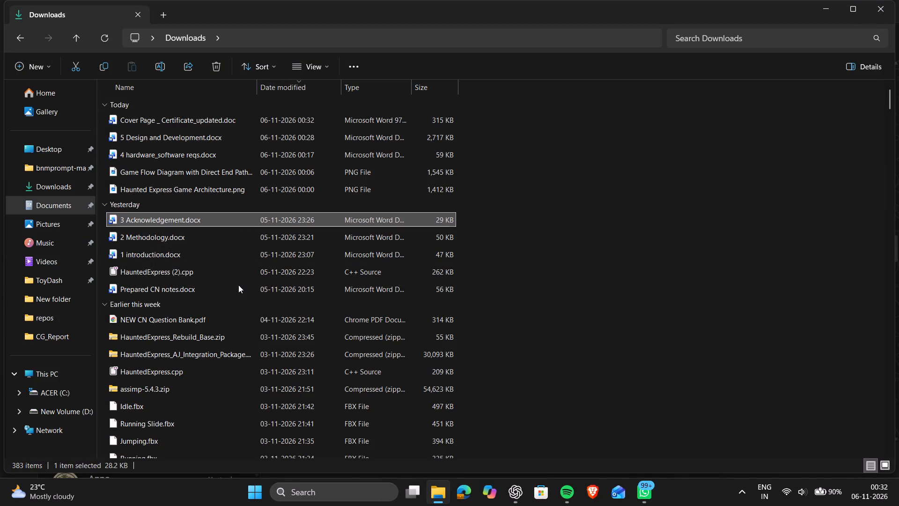
Print 1 introduction.docx from Downloads with Microsoft Print to PDF, saving it as intro in the CG_Report folder, and close the document.
{"action": "double_click", "coordinate": [237, 257]}
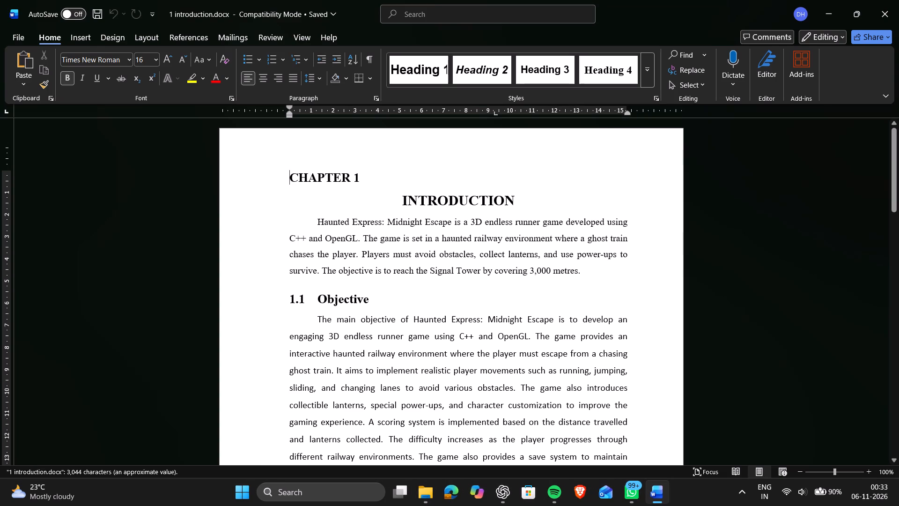
{"action": "key", "text": "ctrl+p"}
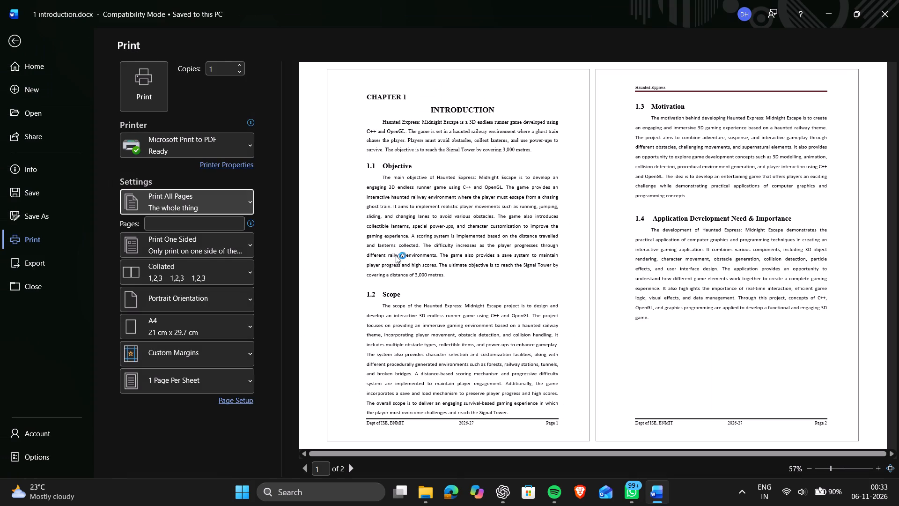
{"action": "left_click", "coordinate": [147, 97]}
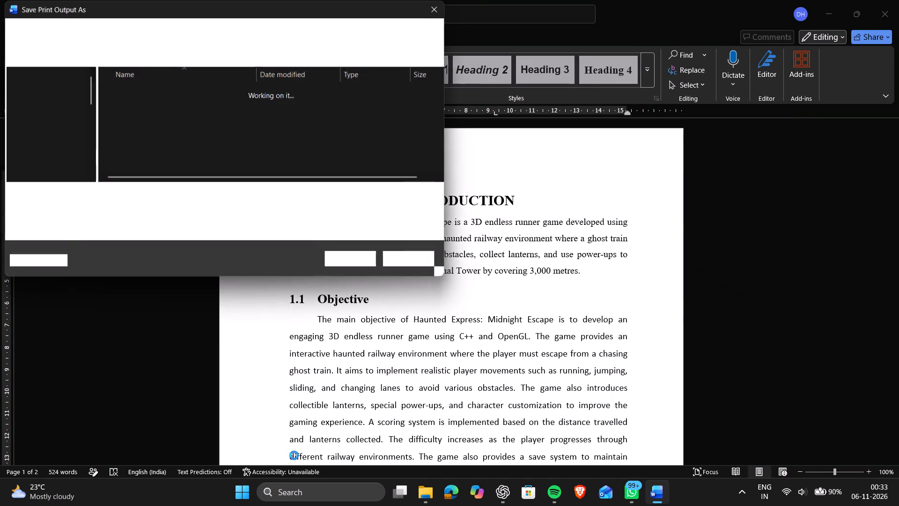
{"action": "type", "text": "intro"}
{"action": "key", "text": "Return"}
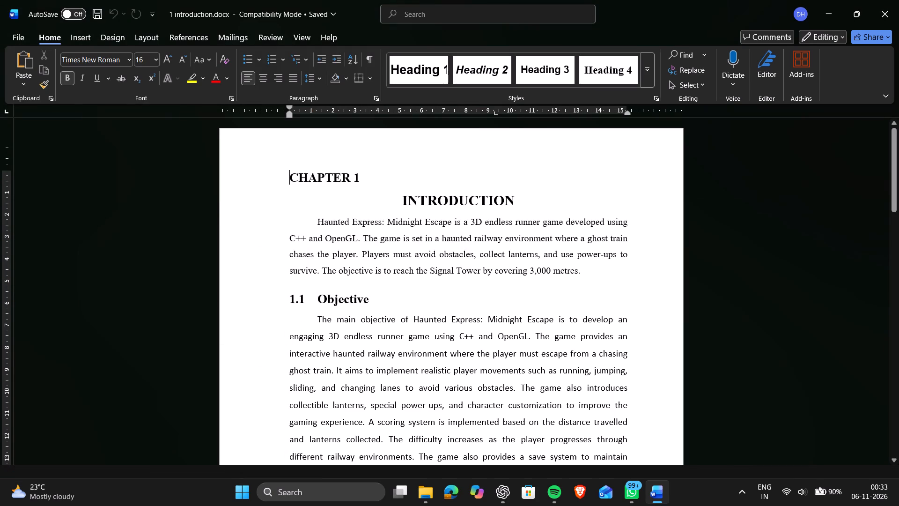
{"action": "left_click", "coordinate": [889, 12]}
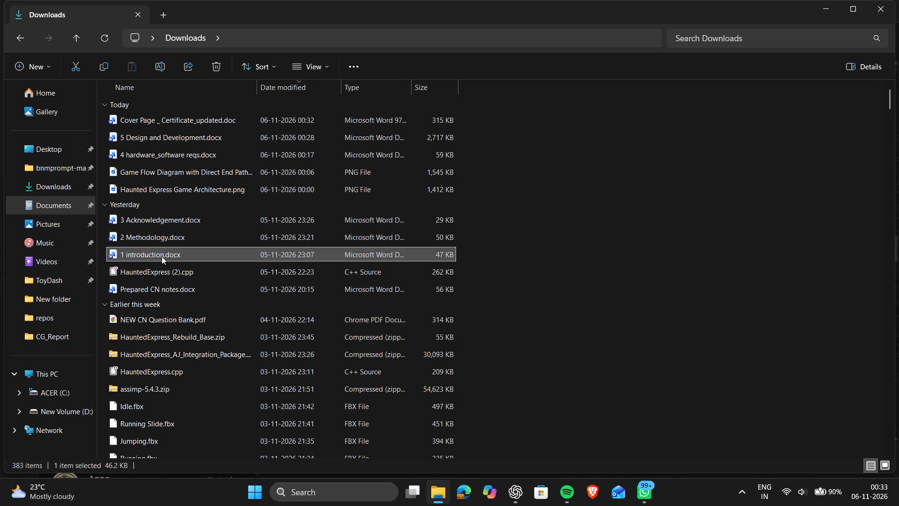
Print 2 Methodology.docx from Downloads with Microsoft Print to PDF, saving it as meth in the CG_Report folder, and close the document.
{"action": "double_click", "coordinate": [164, 238]}
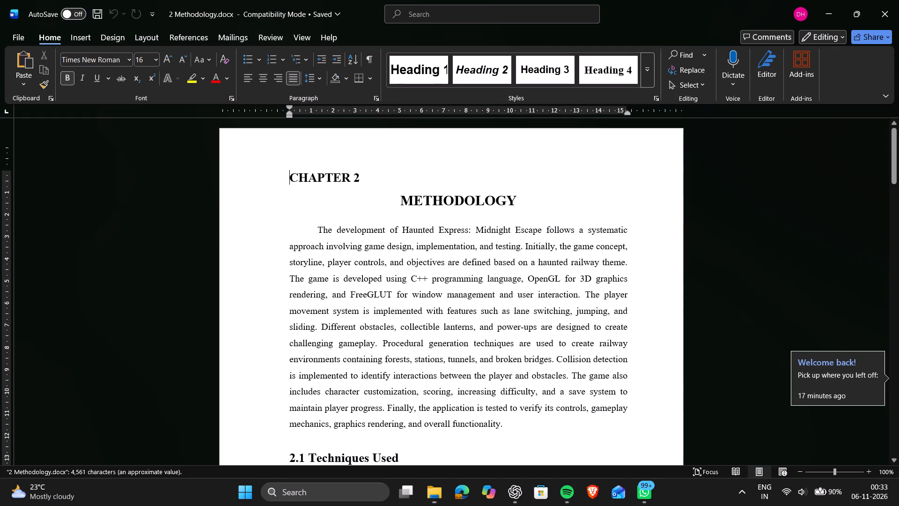
{"action": "key", "text": "ctrl+p"}
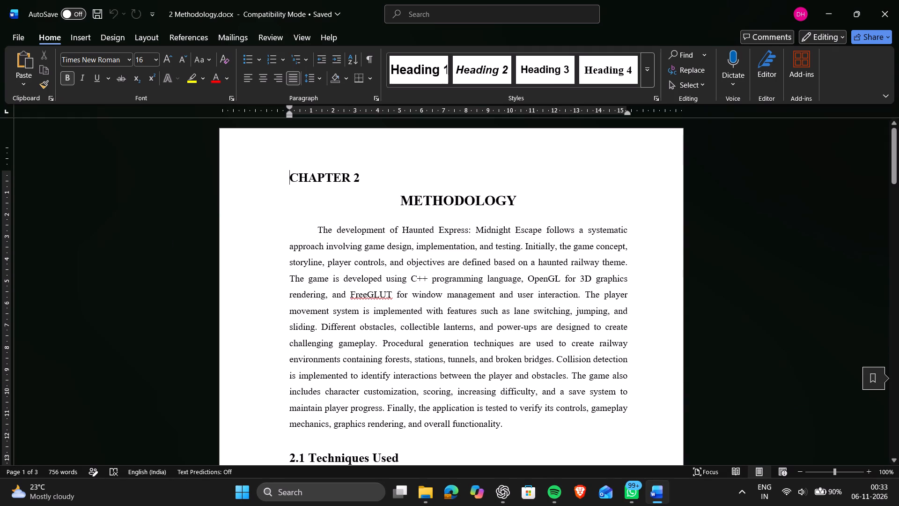
{"action": "scroll", "coordinate": [441, 245], "scroll_direction": "down", "scroll_amount": 4}
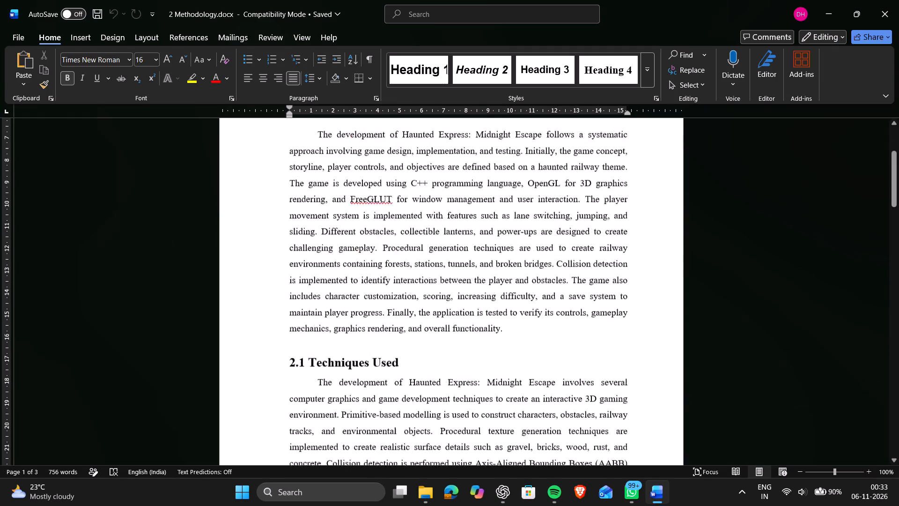
{"action": "scroll", "coordinate": [441, 244], "scroll_direction": "up", "scroll_amount": 4}
{"action": "left_click", "coordinate": [315, 201]}
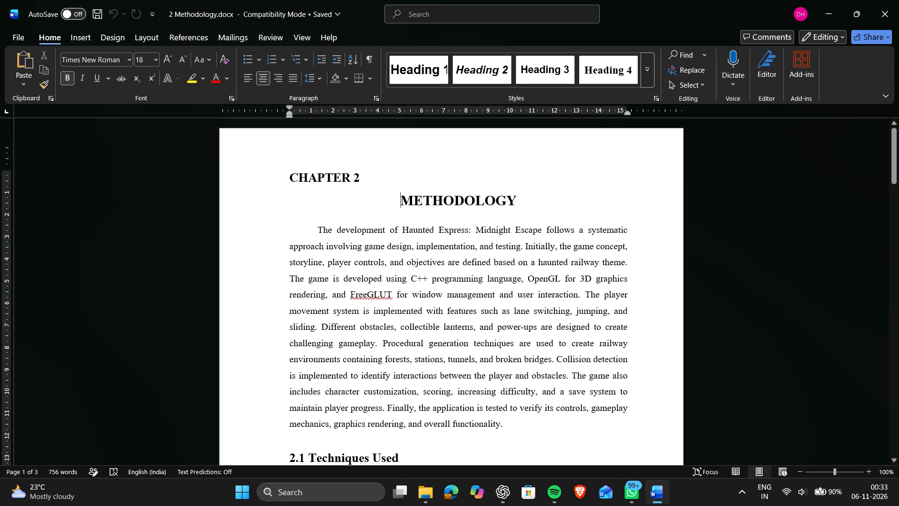
{"action": "key", "text": "ctrl+p"}
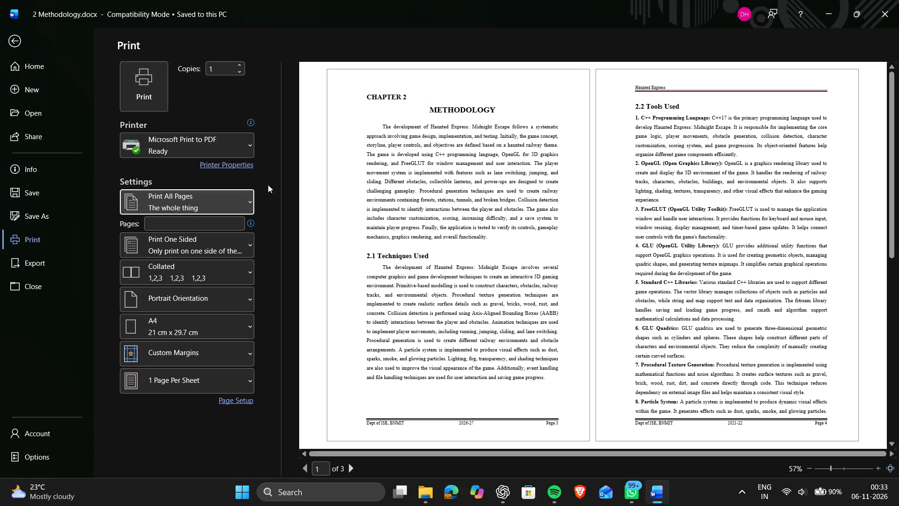
{"action": "left_click", "coordinate": [139, 95]}
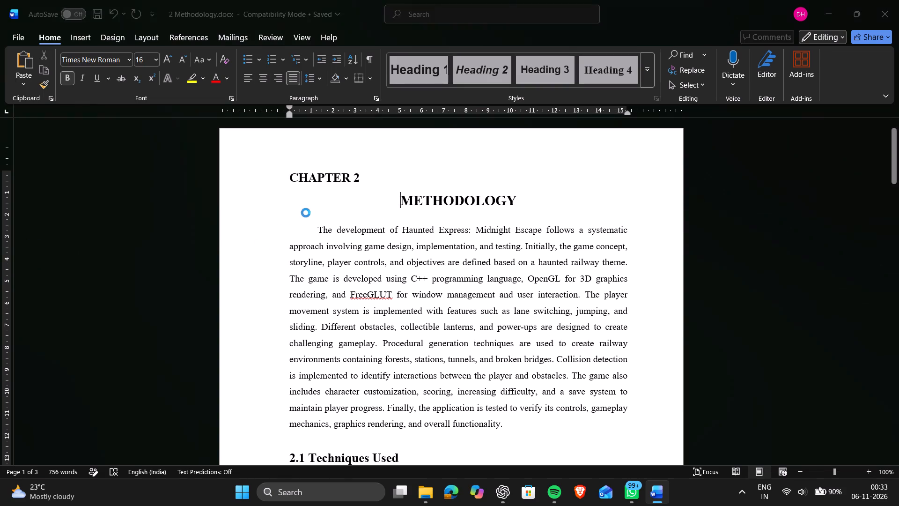
{"action": "type", "text": "mr"}
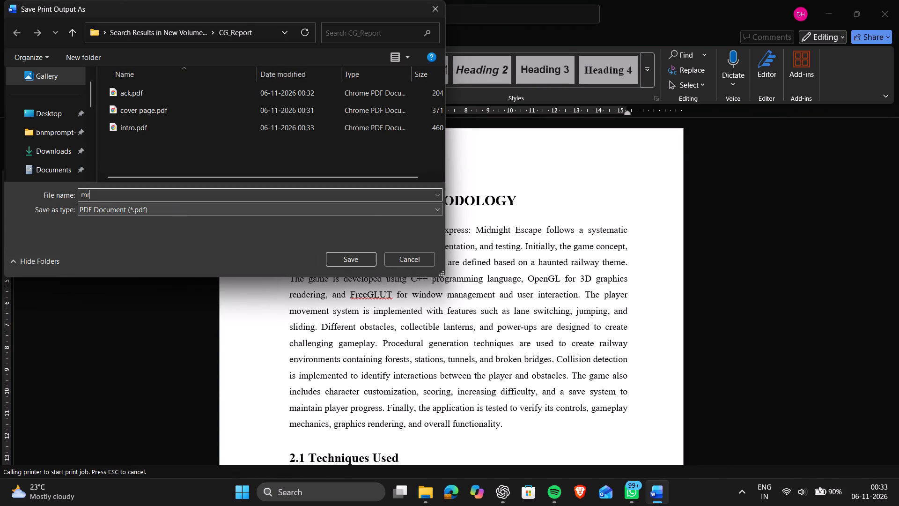
{"action": "key", "text": "BackSpace"}
{"action": "type", "text": "eth"}
{"action": "key", "text": "Return"}
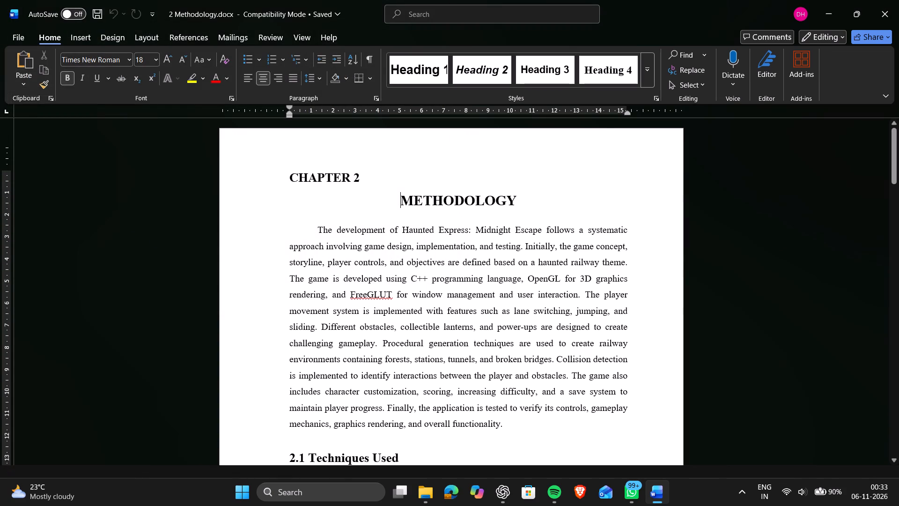
{"action": "left_click", "coordinate": [887, 15]}
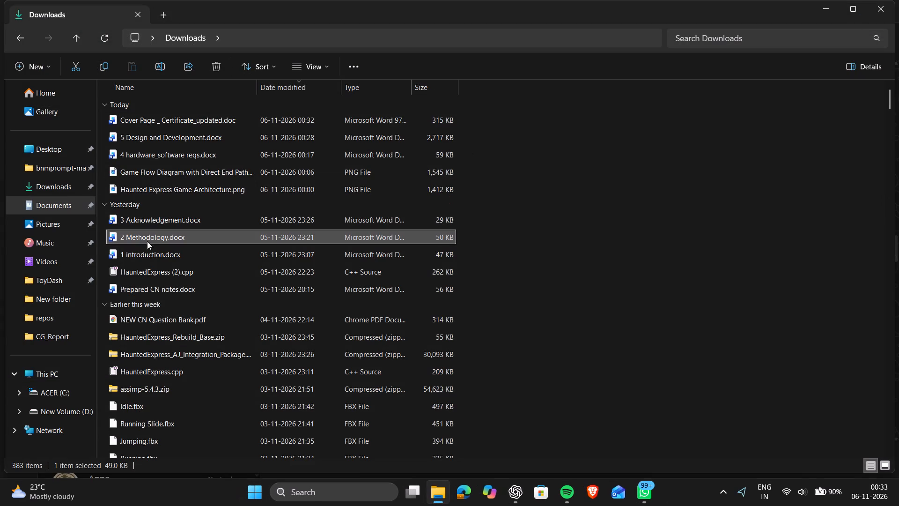
Print 4 hardware_software reqs.docx from Downloads to PDF, saving it as hardware softwarae in the CG_Report folder, and close the document.
{"action": "left_click", "coordinate": [156, 220]}
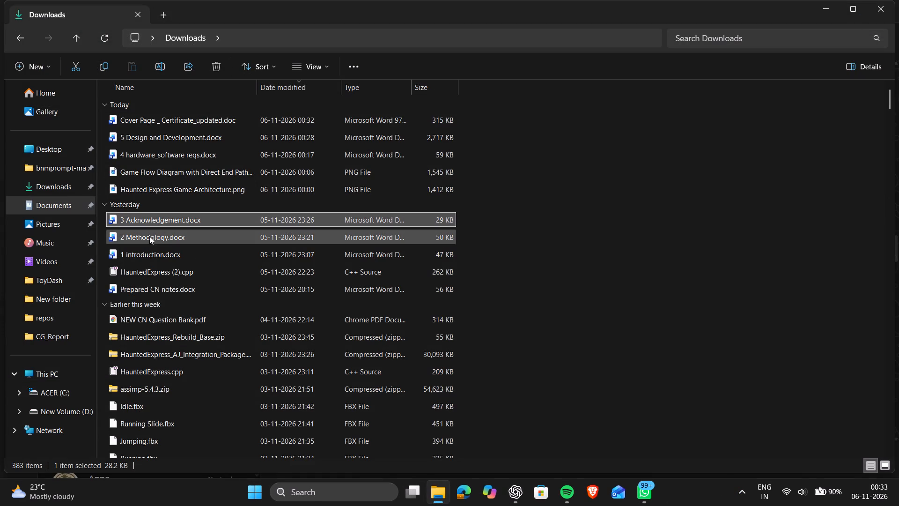
{"action": "double_click", "coordinate": [168, 156]}
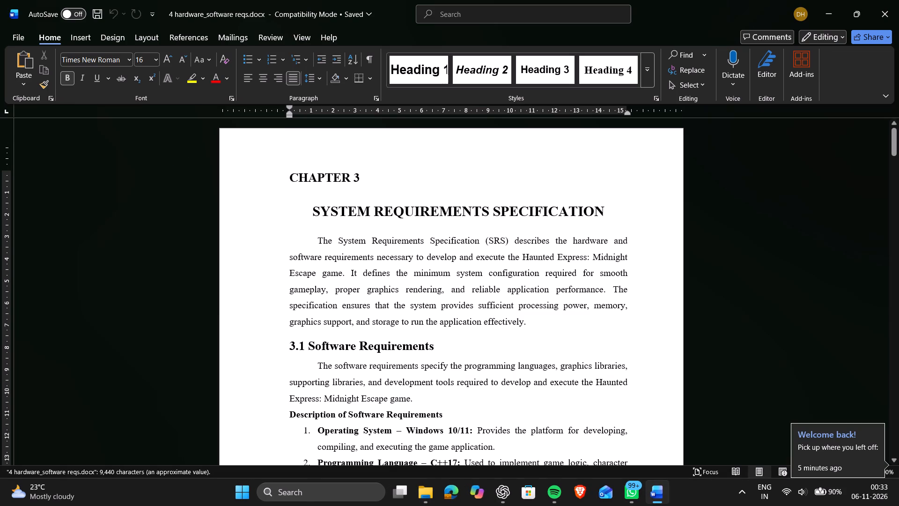
{"action": "key", "text": "ctrl+p"}
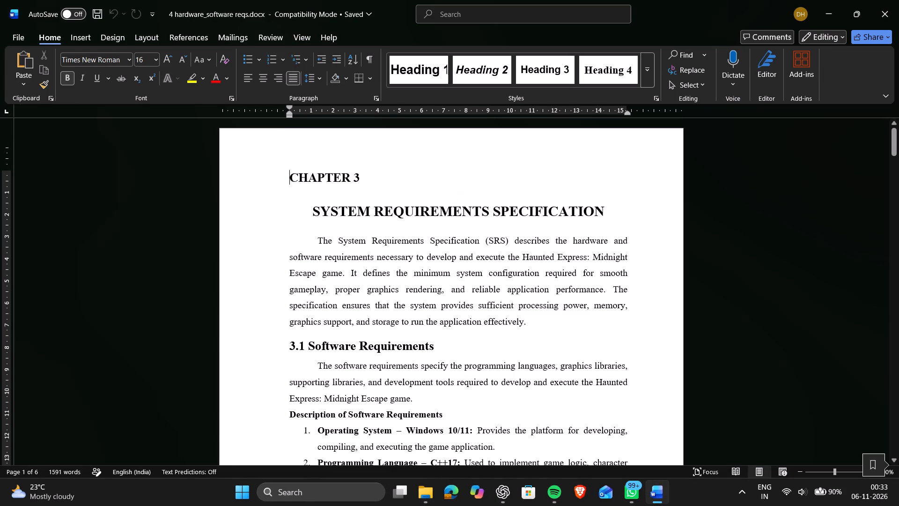
{"action": "left_click", "coordinate": [496, 194]}
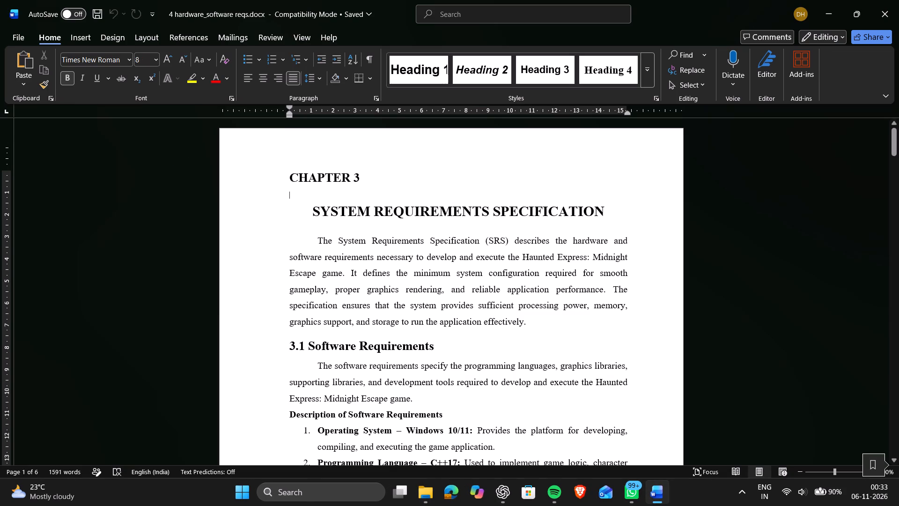
{"action": "key", "text": "ctrl+p"}
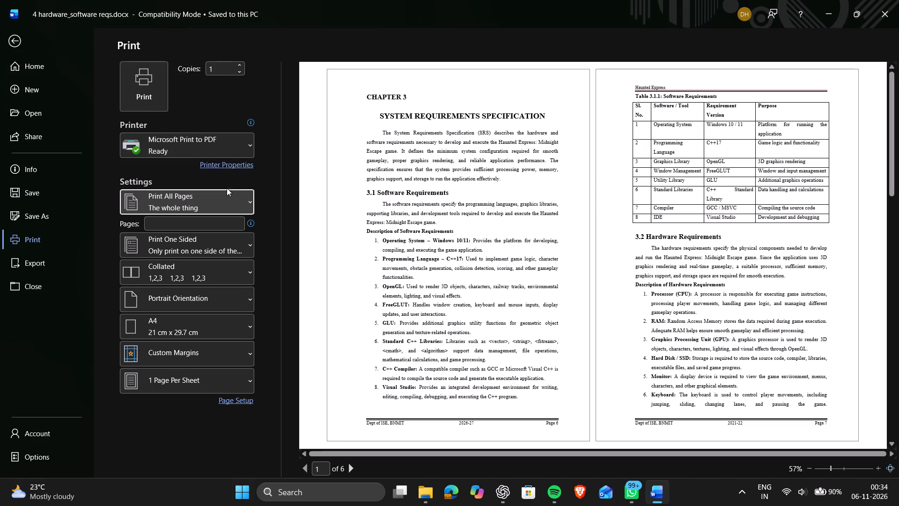
{"action": "left_click", "coordinate": [152, 96]}
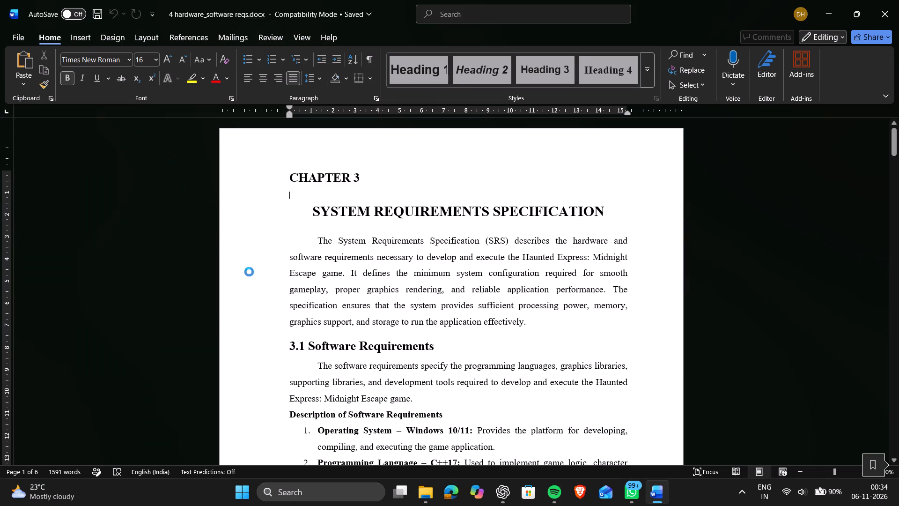
{"action": "type", "text": "hardware"}
{"action": "key", "text": "space"}
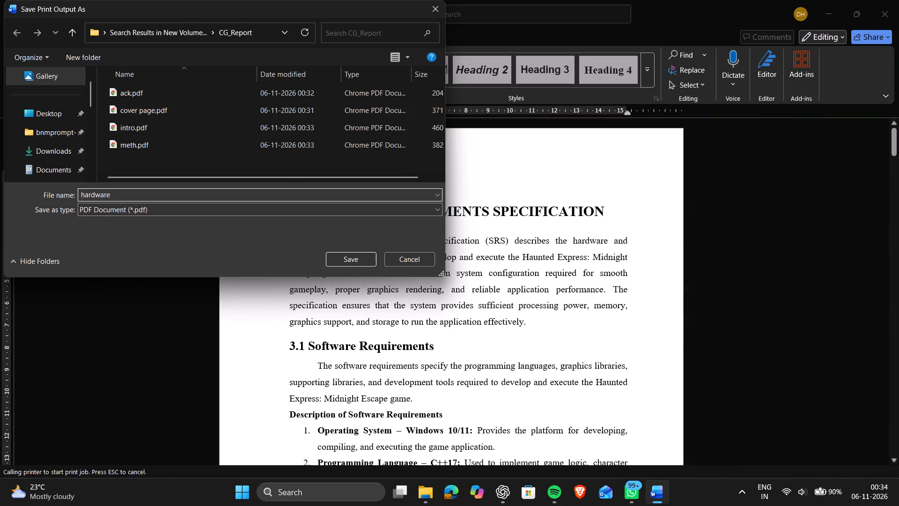
{"action": "type", "text": "soft"}
{"action": "type", "text": "warae"}
{"action": "key", "text": "Return"}
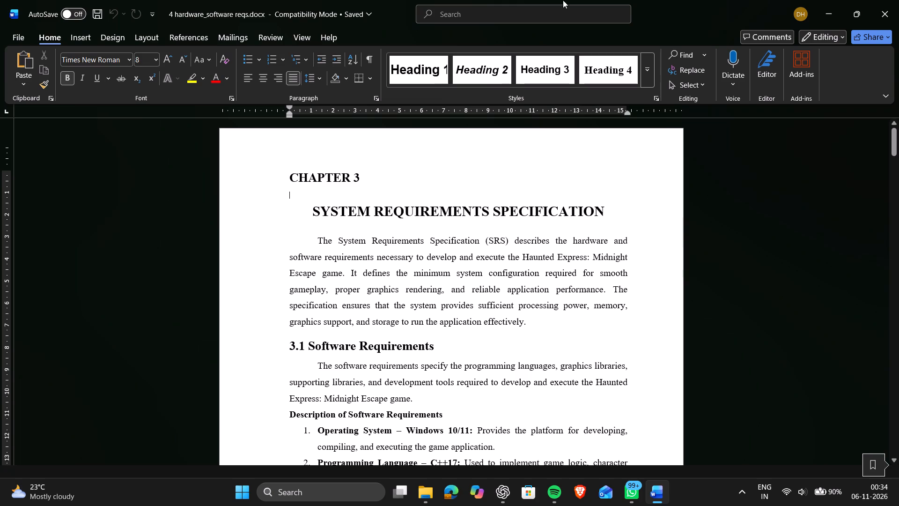
{"action": "left_click", "coordinate": [880, 11]}
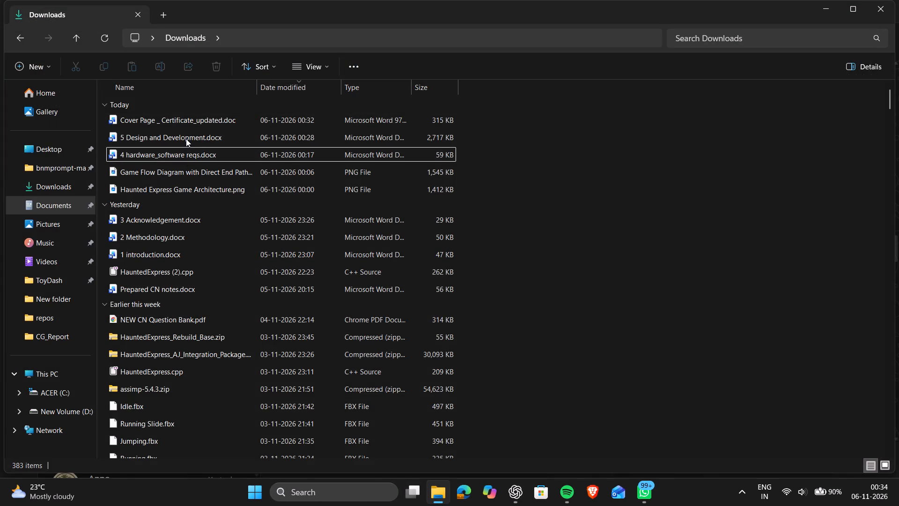
Print 5 Design and Development.docx from Downloads with Microsoft Print to PDF, saving it as chapter4 in the CG_Report folder.
{"action": "double_click", "coordinate": [185, 136]}
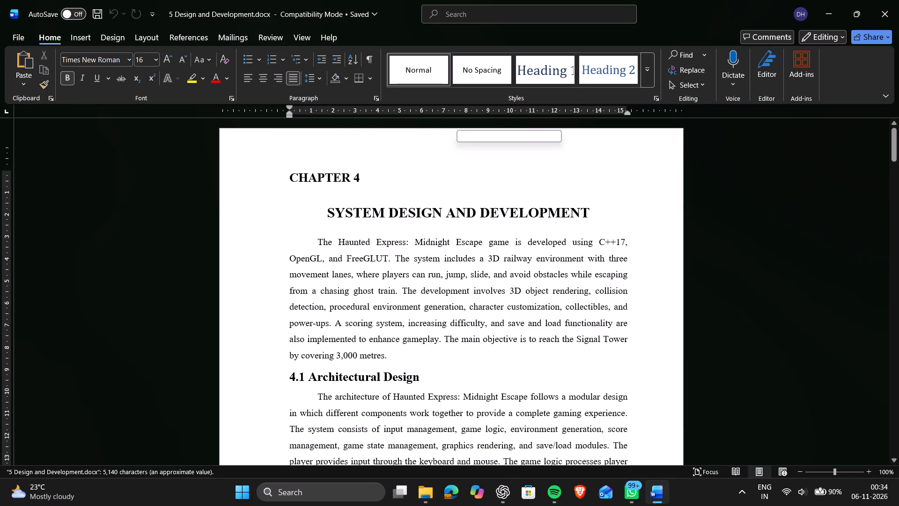
{"action": "key", "text": "ctrl+p"}
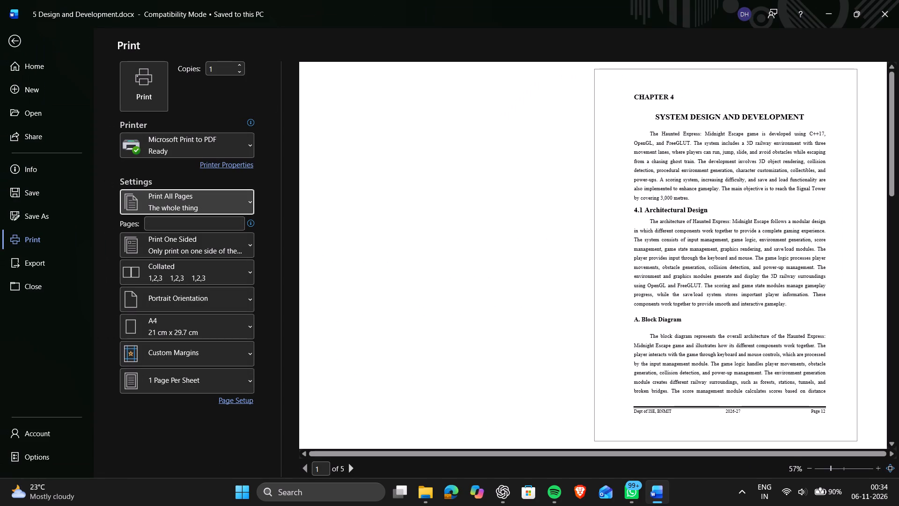
{"action": "left_click", "coordinate": [164, 103]}
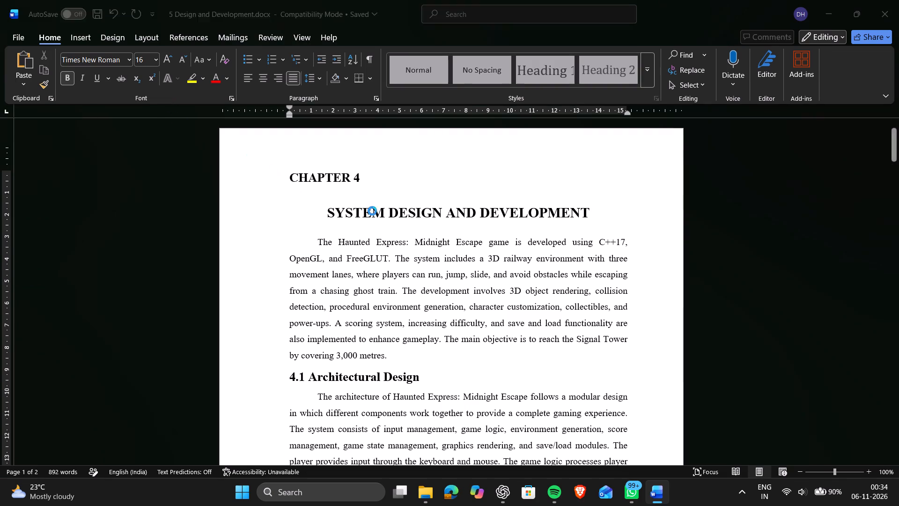
{"action": "left_click", "coordinate": [134, 193]}
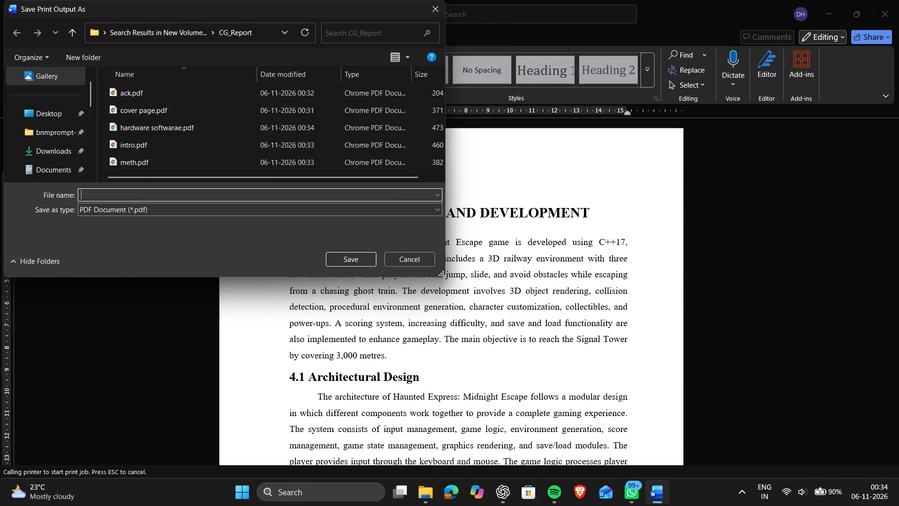
{"action": "type", "text": "chapter4"}
{"action": "key", "text": "Return"}
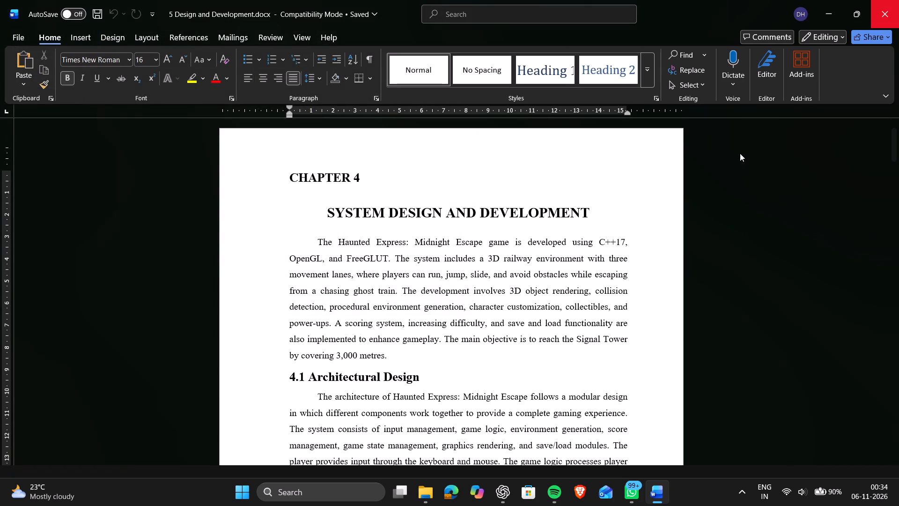
In File Explorer, search New Volume (D:) for cg and open the CG_Report folder.
{"action": "left_click", "coordinate": [420, 484]}
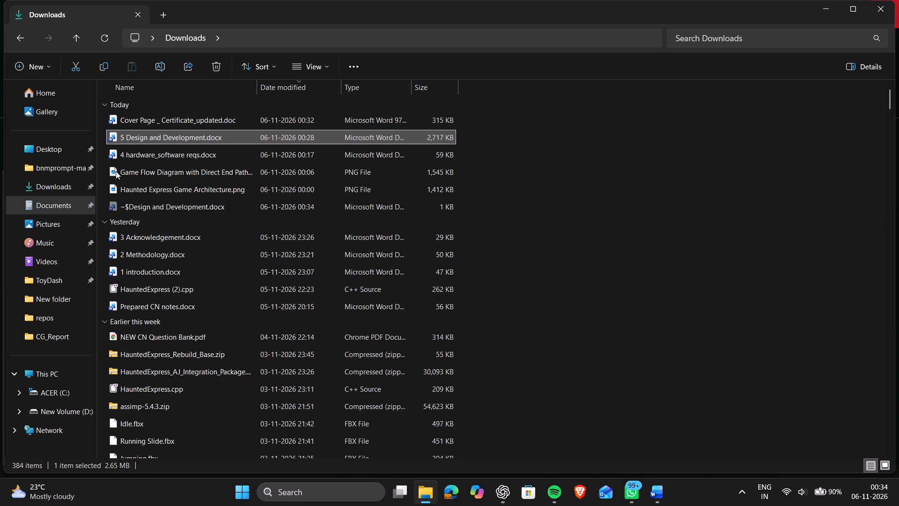
{"action": "left_click", "coordinate": [47, 411]}
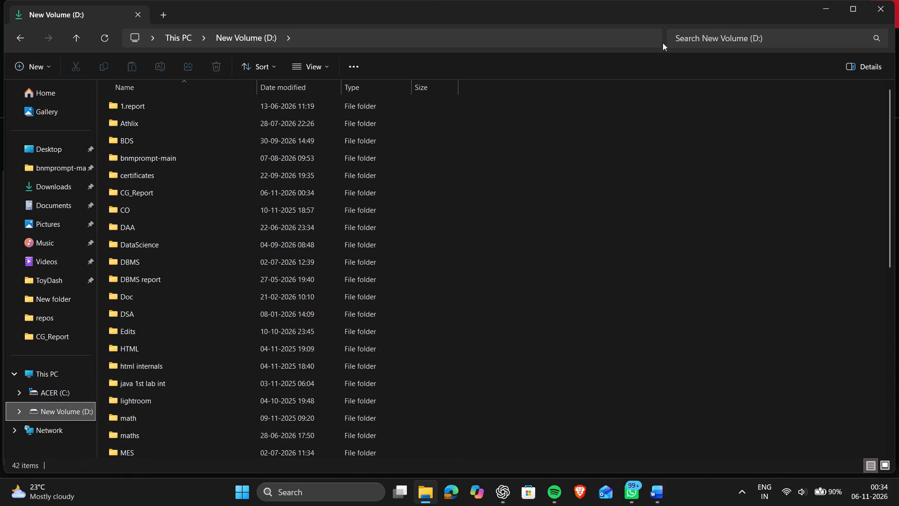
{"action": "left_click", "coordinate": [717, 36]}
{"action": "type", "text": "ch"}
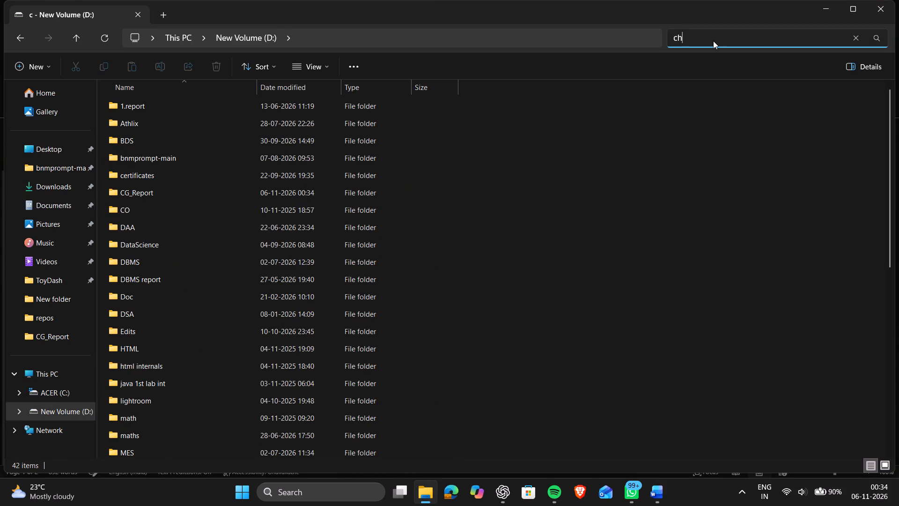
{"action": "key", "text": "BackSpace"}
{"action": "key", "text": "g"}
{"action": "left_click", "coordinate": [245, 53]}
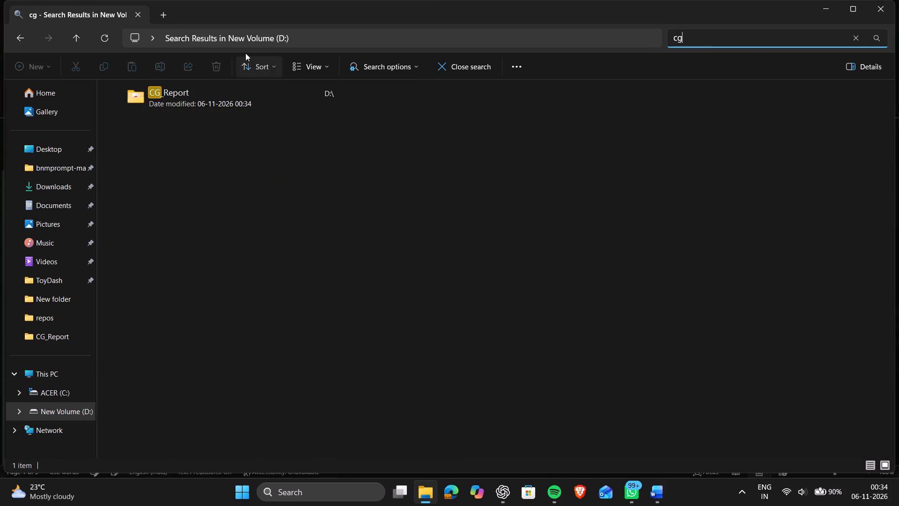
{"action": "double_click", "coordinate": [185, 95]}
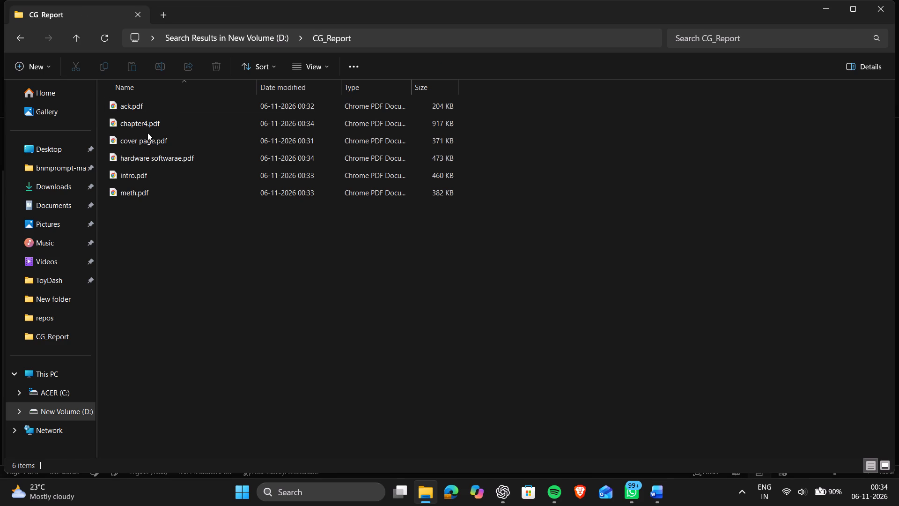
Rename intro.pdf in the CG_Report folder as chapter1.
{"action": "right_click", "coordinate": [164, 175]}
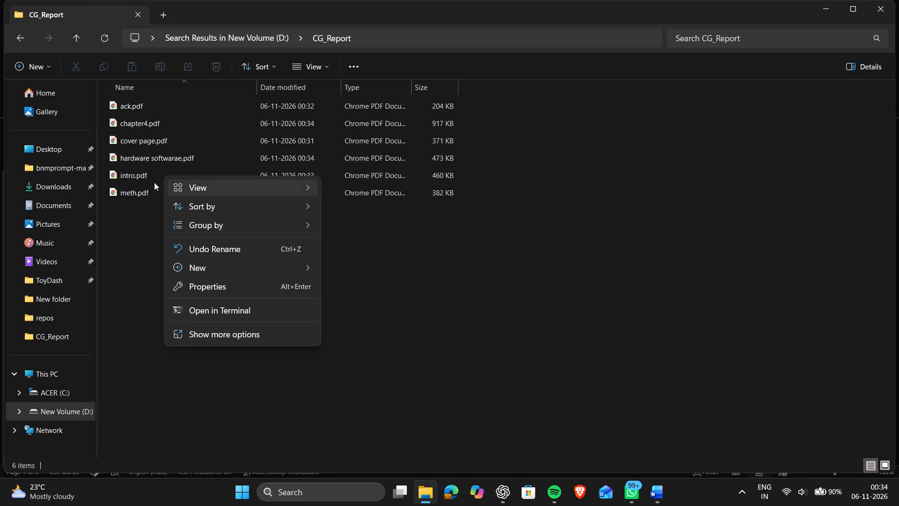
{"action": "left_click", "coordinate": [150, 175]}
{"action": "right_click", "coordinate": [150, 175]}
{"action": "left_click", "coordinate": [240, 151]}
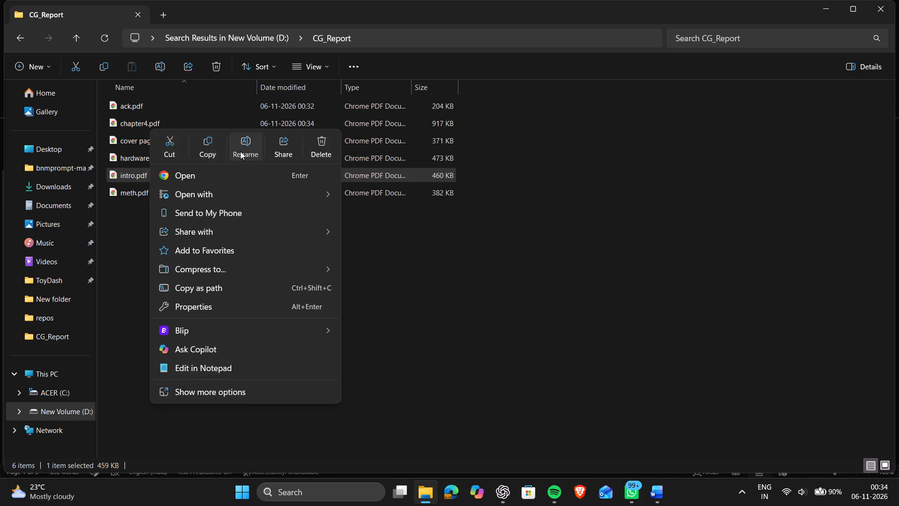
{"action": "type", "text": "chapter1"}
{"action": "key", "text": "Return"}
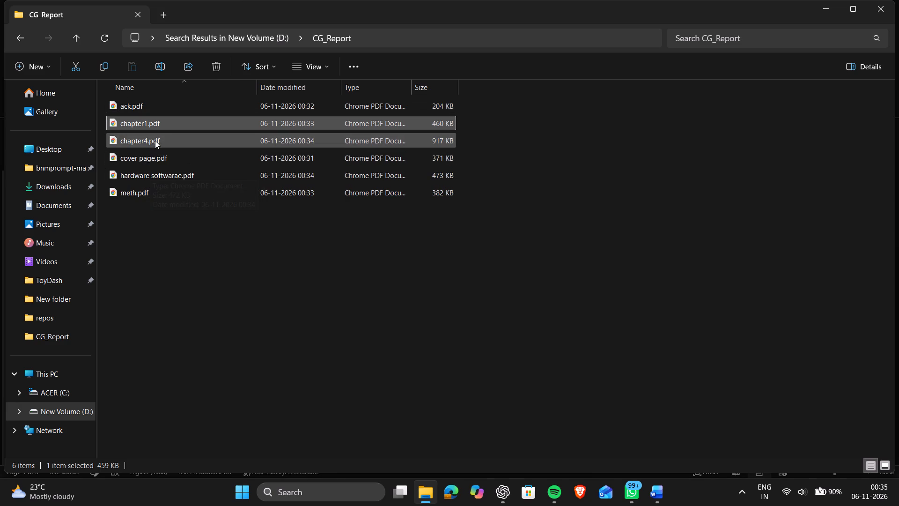
Rename meth.pdf in the CG_Report folder as chapter2.
{"action": "double_click", "coordinate": [149, 186]}
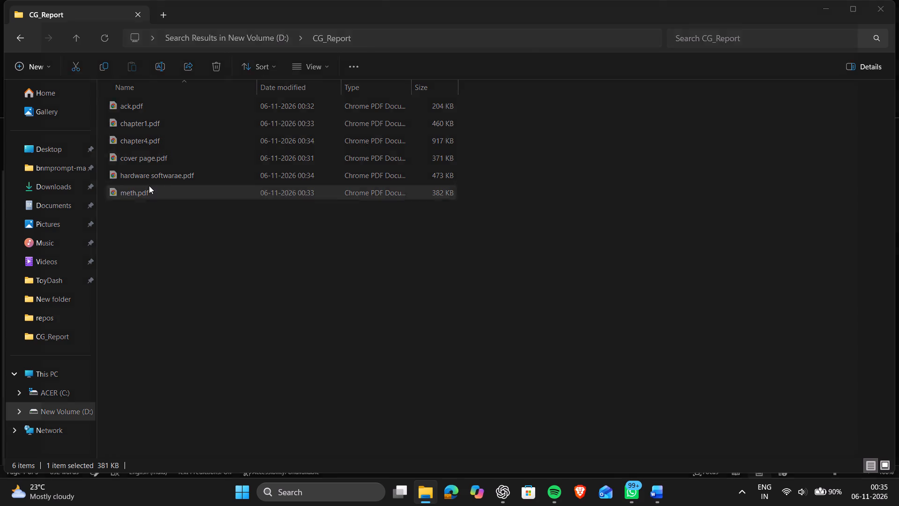
{"action": "left_click", "coordinate": [898, 17]}
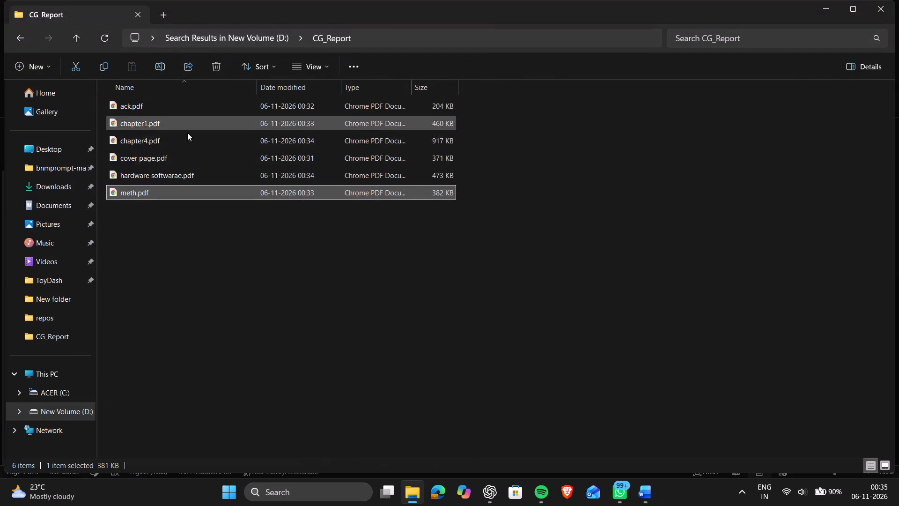
{"action": "right_click", "coordinate": [146, 193]}
{"action": "left_click", "coordinate": [230, 147]}
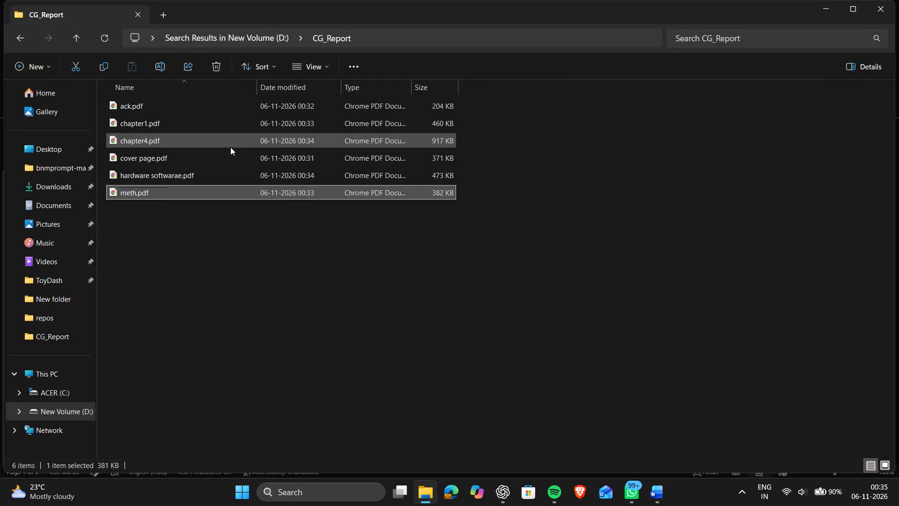
{"action": "key", "text": "c"}
{"action": "type", "text": "hapter2"}
{"action": "key", "text": "Return"}
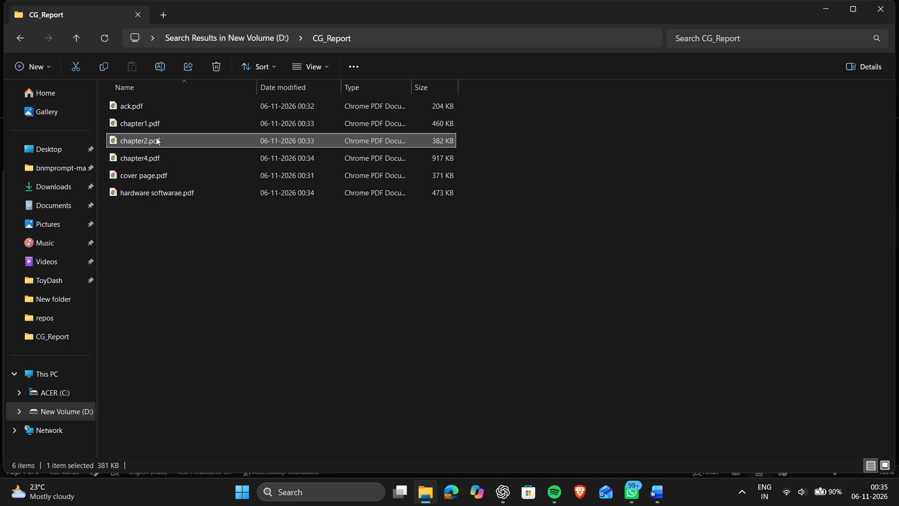
Rename hardware softwarae.pdf in the CG_Report folder as chapter3.
{"action": "right_click", "coordinate": [163, 190]}
{"action": "left_click", "coordinate": [256, 147]}
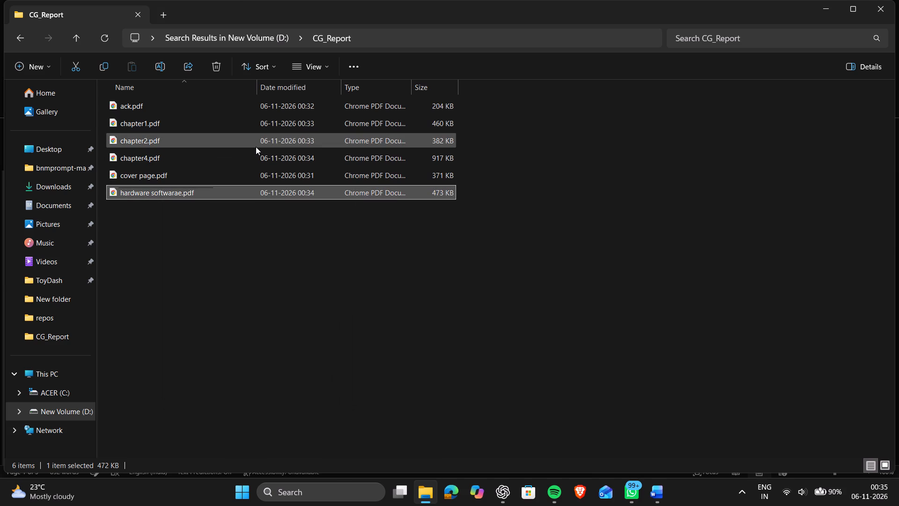
{"action": "type", "text": "chapter3"}
{"action": "key", "text": "Return"}
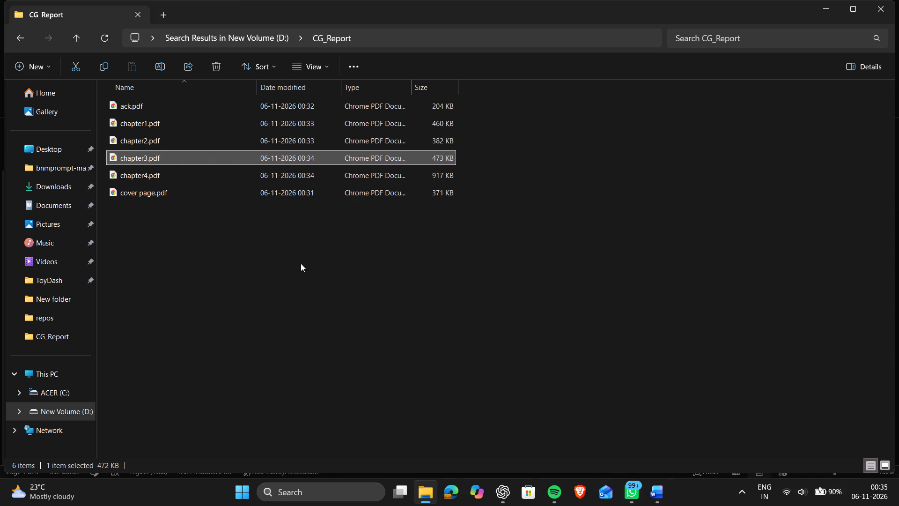
{"action": "left_click", "coordinate": [292, 276]}
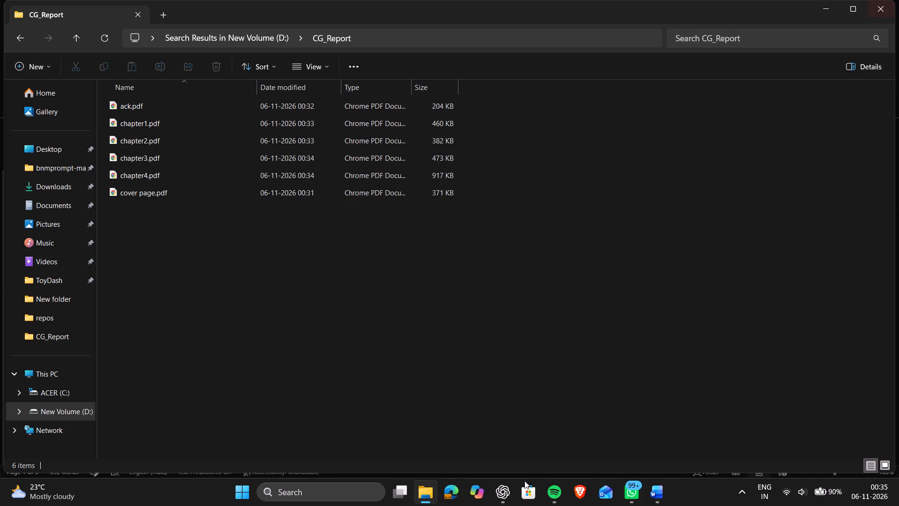
Switch to Google Chrome, search the web for merge and open iLovePDF's Merge PDF page.
{"action": "left_click", "coordinate": [350, 495]}
{"action": "type", "text": "chr"}
{"action": "left_click", "coordinate": [341, 129]}
{"action": "left_click", "coordinate": [271, 39]}
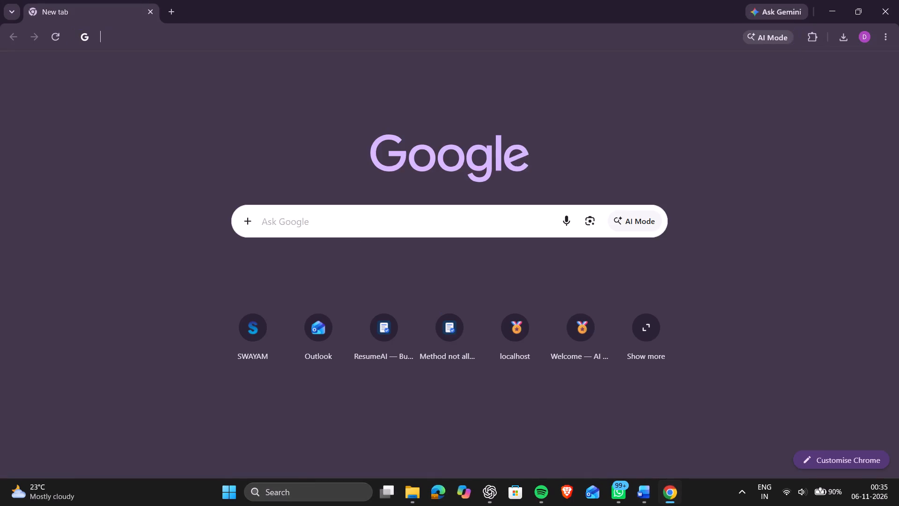
{"action": "type", "text": "merg"}
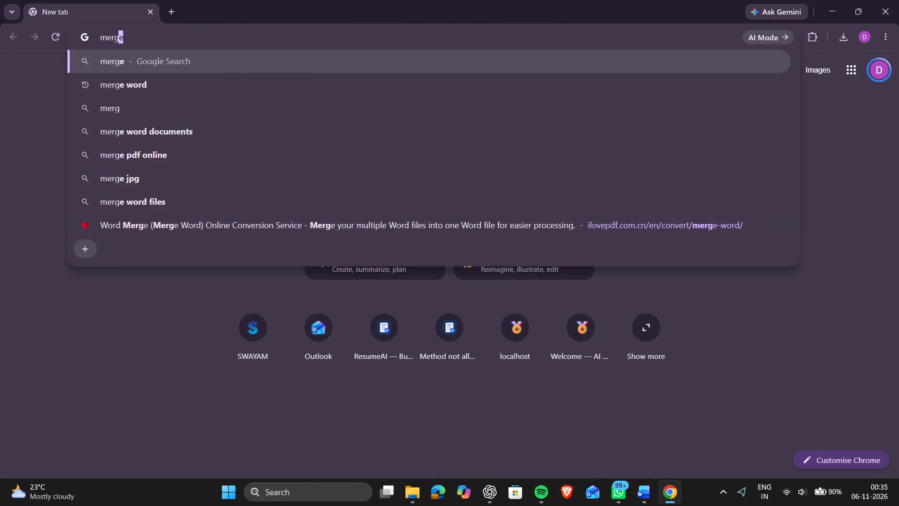
{"action": "key", "text": "Return"}
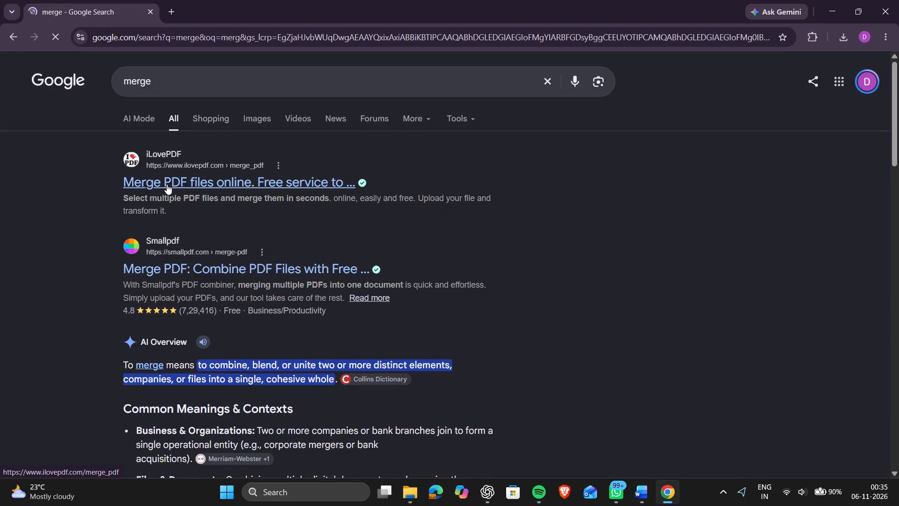
{"action": "left_click", "coordinate": [167, 184]}
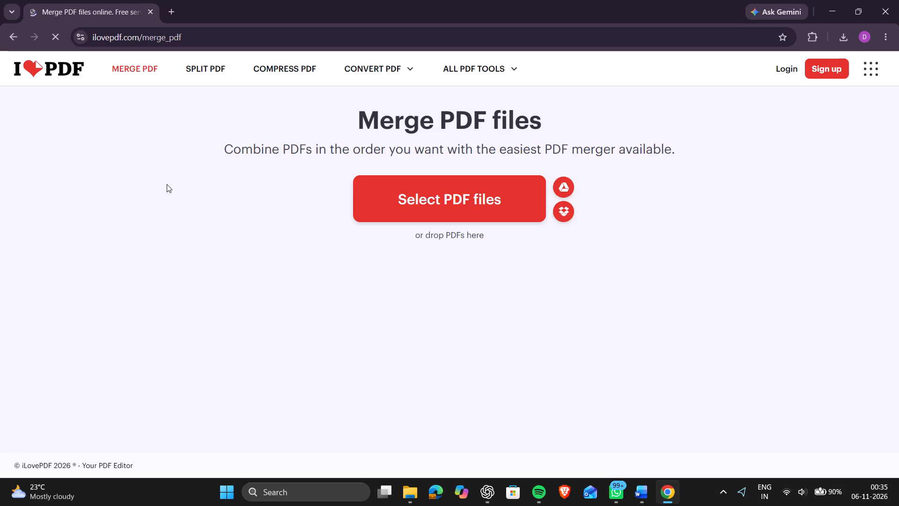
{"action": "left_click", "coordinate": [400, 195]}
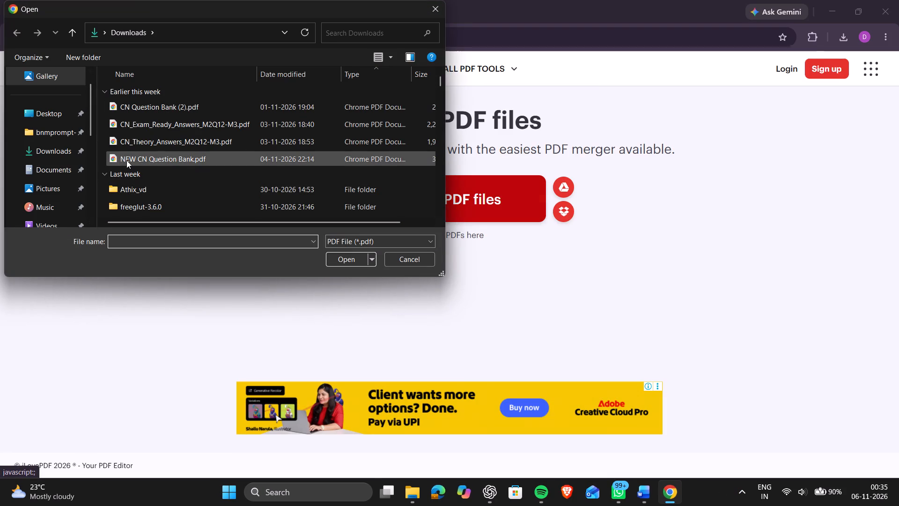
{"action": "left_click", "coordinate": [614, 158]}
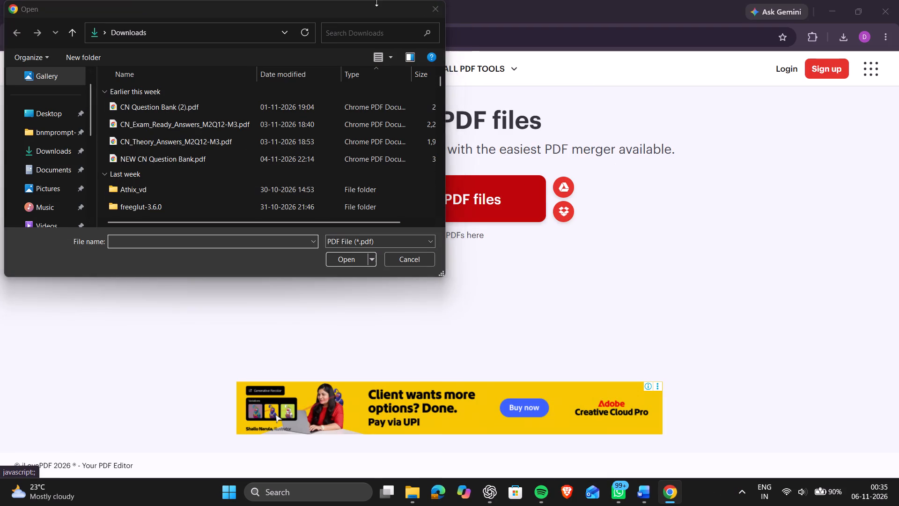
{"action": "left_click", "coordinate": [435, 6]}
Minimise Chrome and switch to the open 5 Design and Development.docx in Word.
{"action": "left_click", "coordinate": [833, 11]}
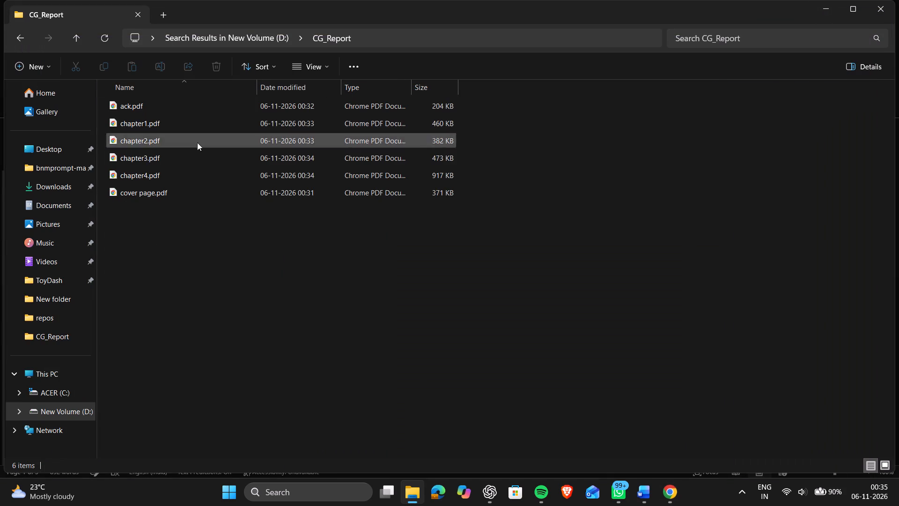
{"action": "left_click", "coordinate": [646, 494]}
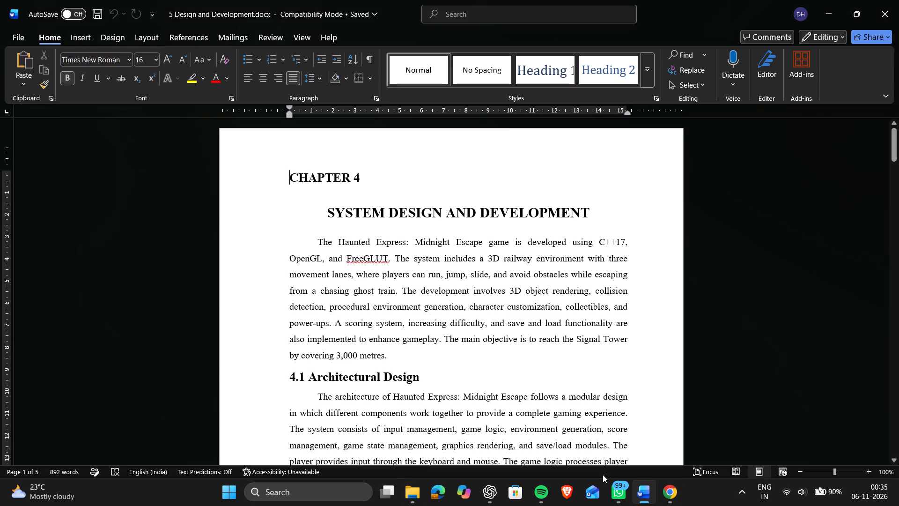
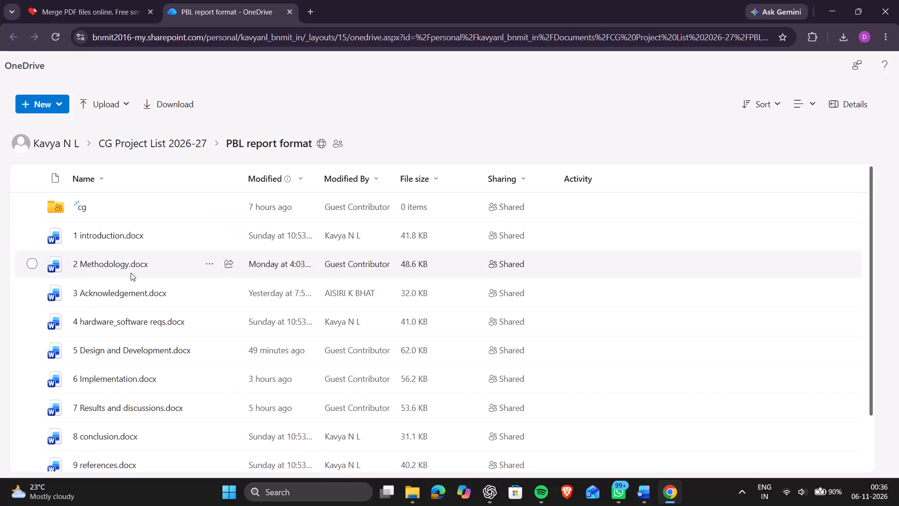
Download Table of Contents.doc from the PBL report format folder in OneDrive.
{"action": "scroll", "coordinate": [131, 273], "scroll_direction": "down", "scroll_amount": 3}
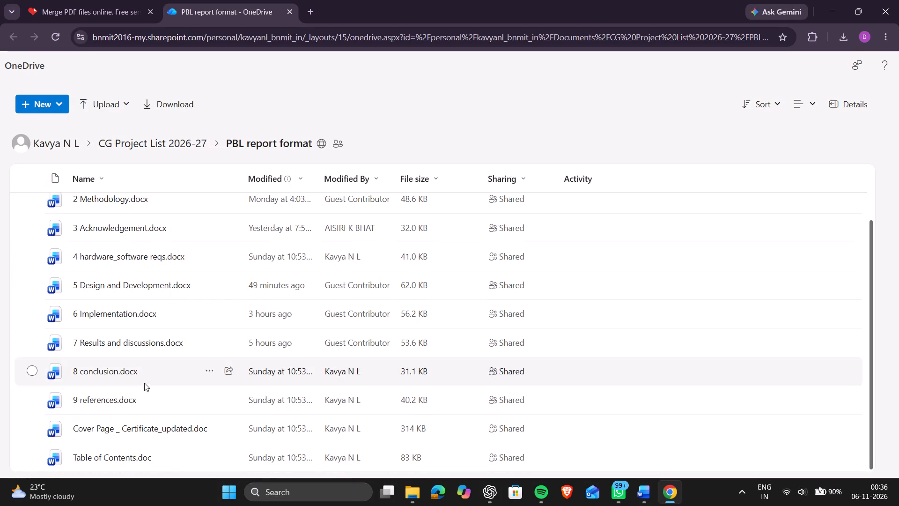
{"action": "scroll", "coordinate": [146, 388], "scroll_direction": "down", "scroll_amount": 1}
{"action": "left_click", "coordinate": [208, 460]}
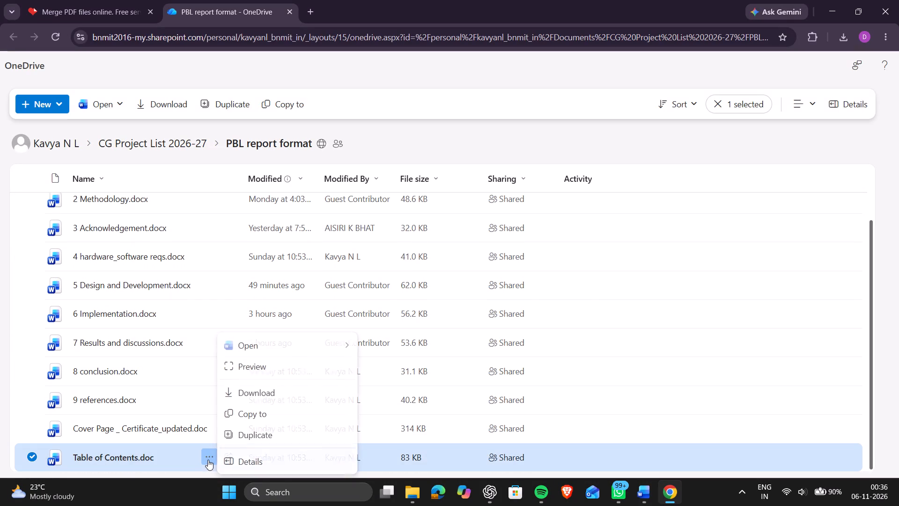
{"action": "left_click", "coordinate": [252, 392]}
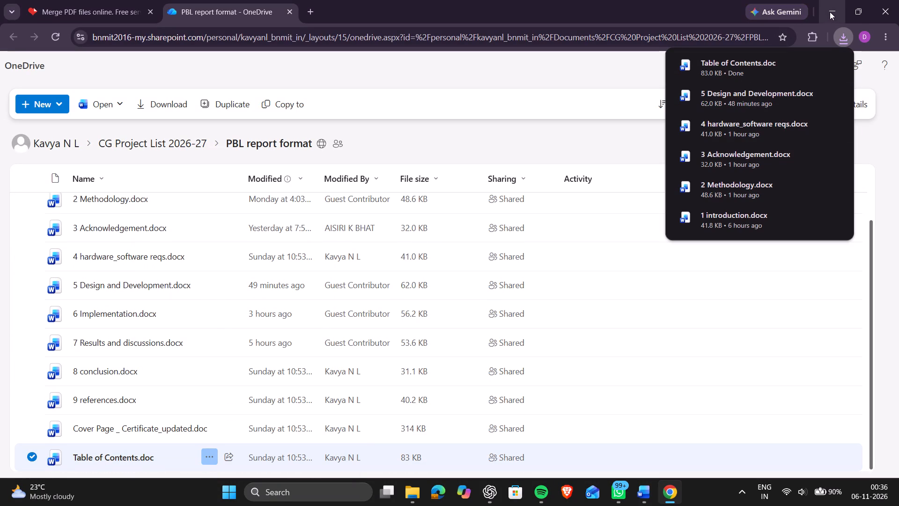
Switch to File Explorer, open Table of Contents.doc from Downloads in Word and enable editing.
{"action": "left_click", "coordinate": [414, 496]}
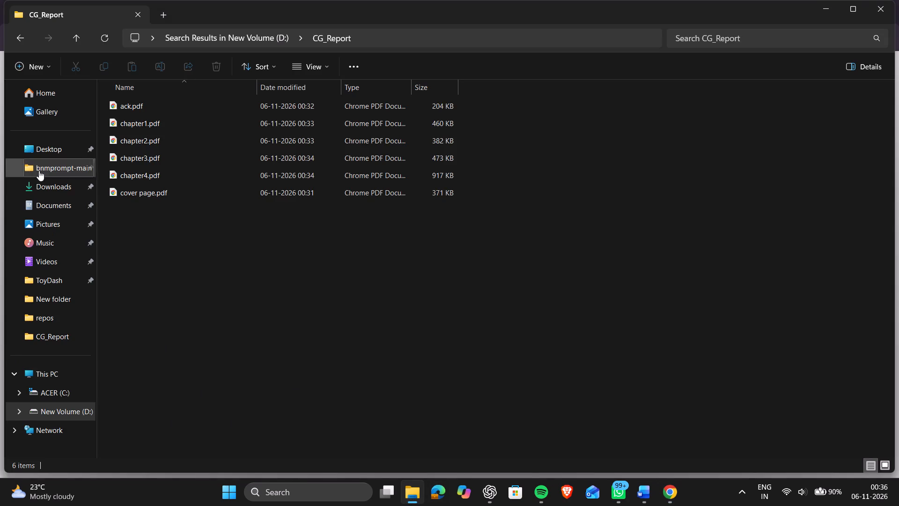
{"action": "left_click", "coordinate": [44, 195]}
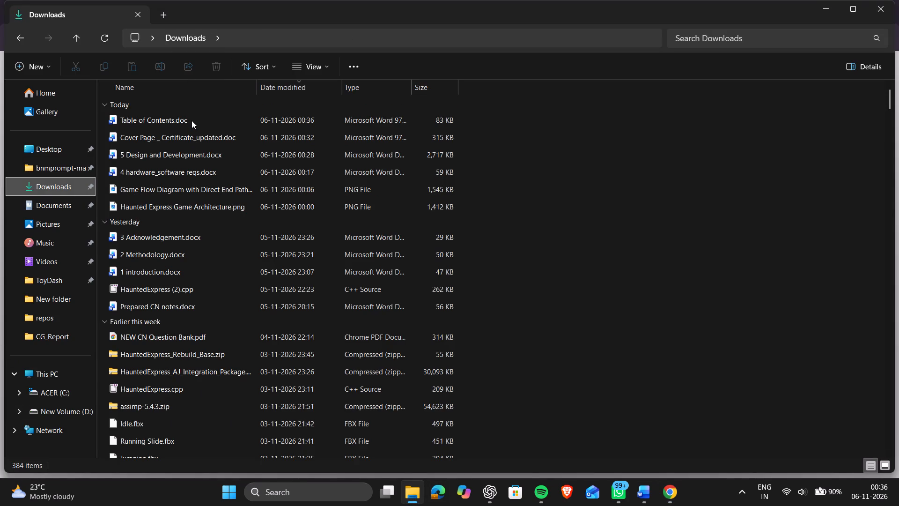
{"action": "double_click", "coordinate": [192, 120]}
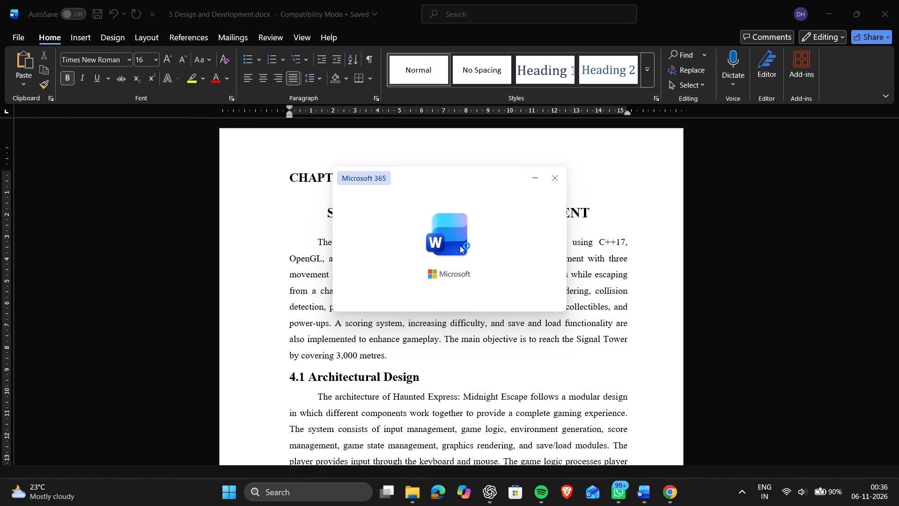
{"action": "left_click", "coordinate": [442, 350]}
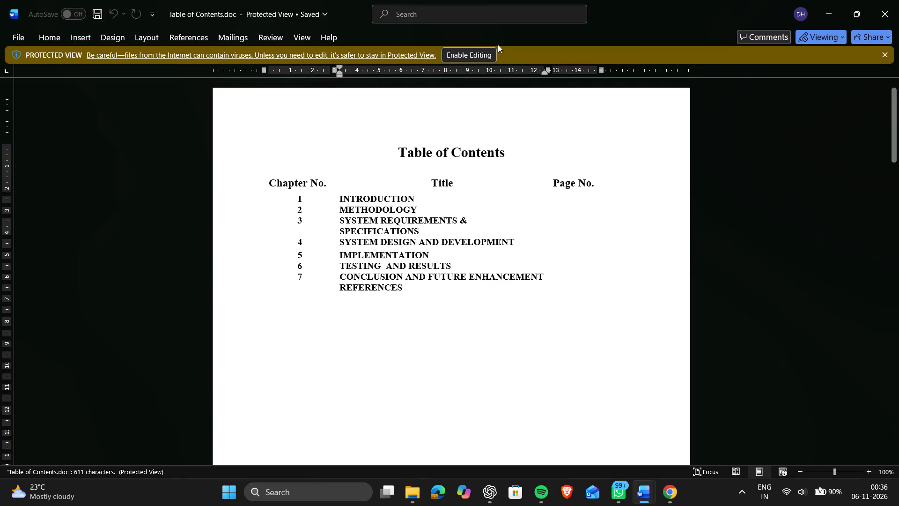
{"action": "left_click", "coordinate": [477, 50]}
Print the table of contents document to PDF as TOC in the CG_Report folder, and close the document.
{"action": "key", "text": "ctrl+p"}
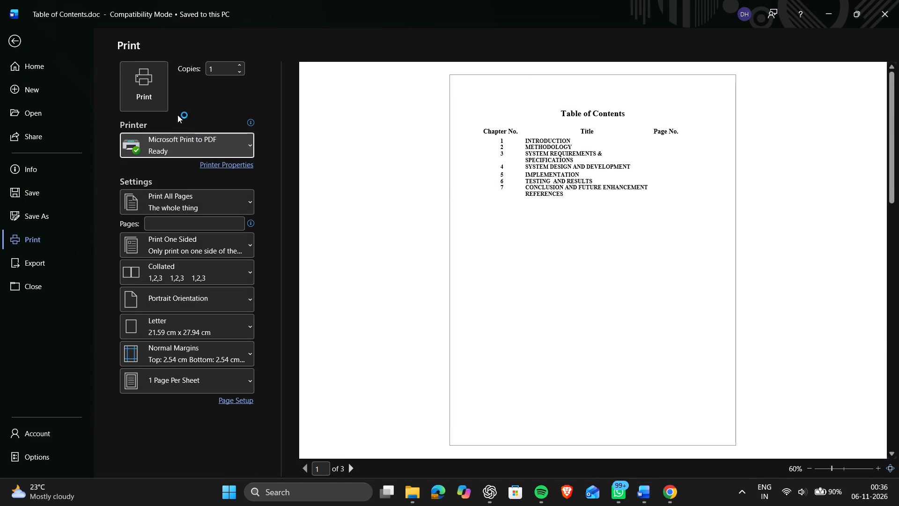
{"action": "left_click", "coordinate": [140, 91]}
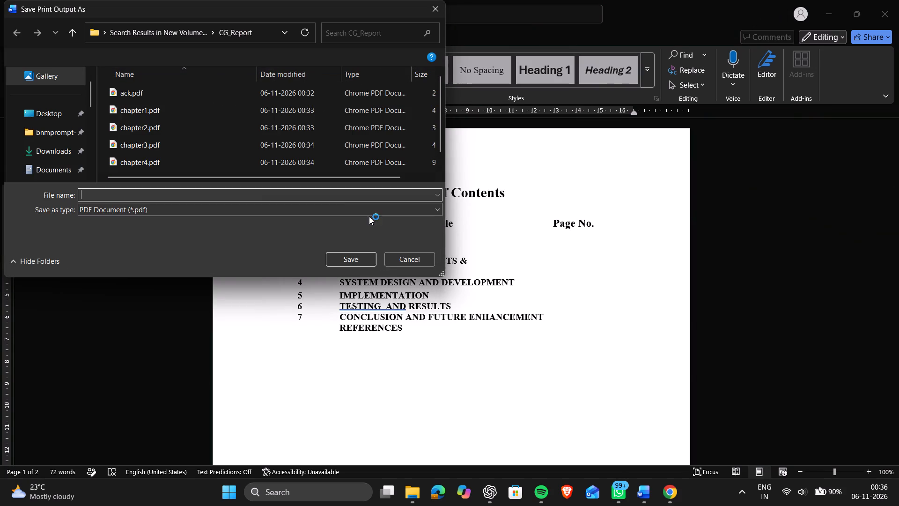
{"action": "type", "text": "TOB"}
{"action": "key", "text": "backslash"}
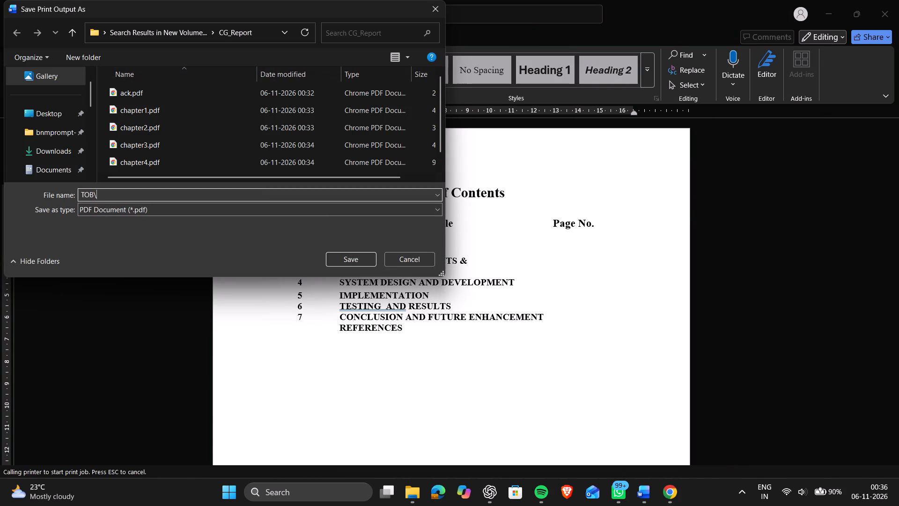
{"action": "key", "text": "BackSpace"}
{"action": "key", "text": "BackSpace"}
{"action": "key", "text": "shift+c"}
{"action": "key", "text": "Return"}
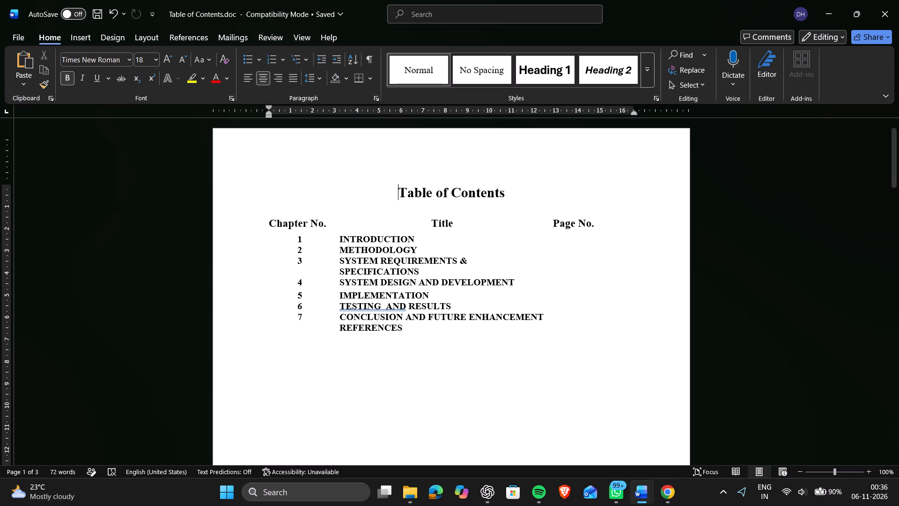
{"action": "left_click", "coordinate": [887, 8]}
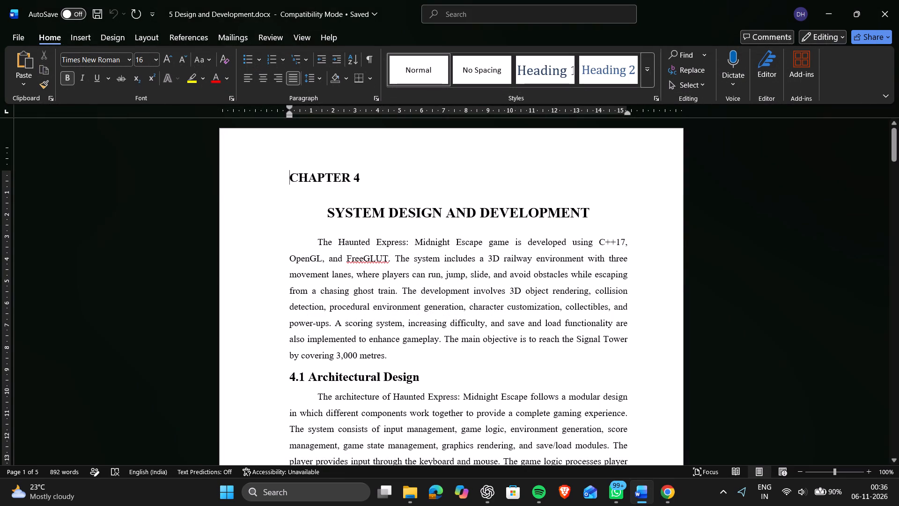
Switch to File Explorer, search New Volume (D:) for cg and check the PDFs in the CG_Report folder.
{"action": "left_click", "coordinate": [403, 499]}
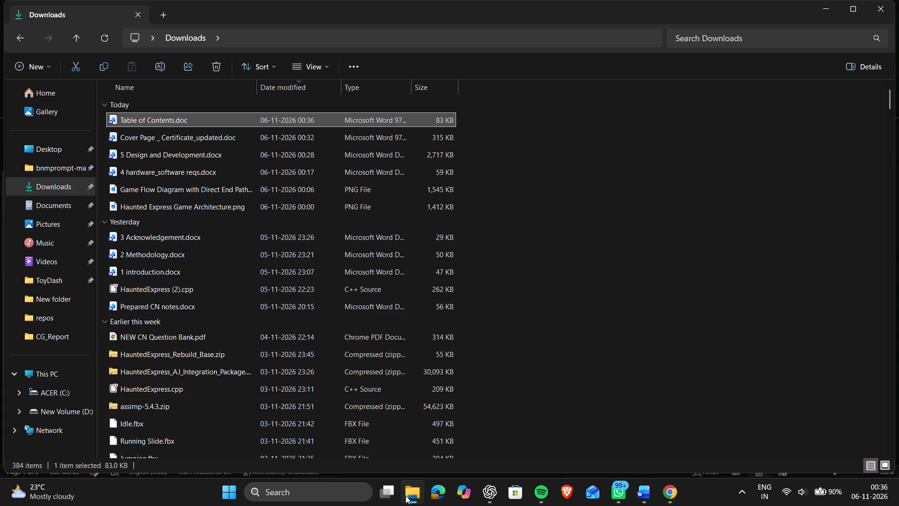
{"action": "left_click", "coordinate": [73, 419]}
{"action": "left_click", "coordinate": [810, 29]}
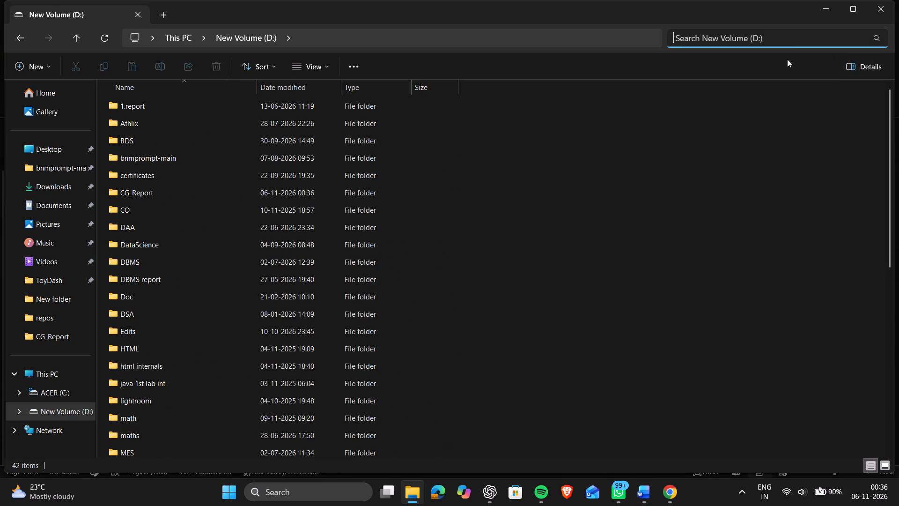
{"action": "type", "text": "cg"}
{"action": "left_click", "coordinate": [172, 104]}
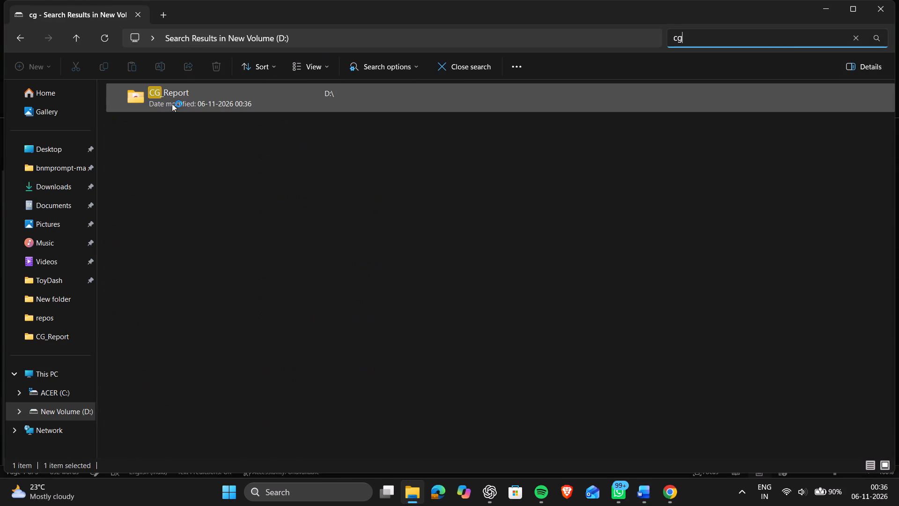
{"action": "double_click", "coordinate": [178, 97]}
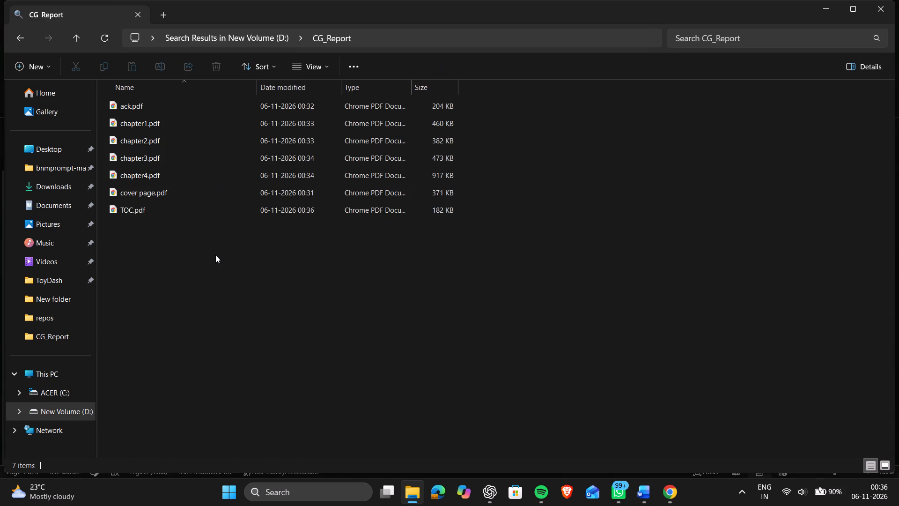
{"action": "left_click", "coordinate": [215, 255]}
Switch to Chrome and add ack, chapter1 to chapter4, cover page and TOC PDFs from D:'s CG_Report folder to iLovePDF's Merge PDF.
{"action": "left_click", "coordinate": [668, 489]}
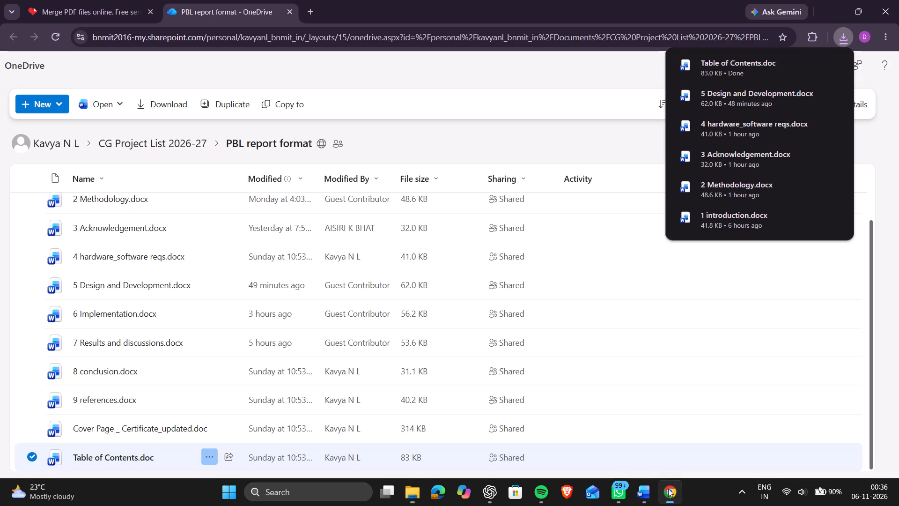
{"action": "left_click", "coordinate": [73, 4]}
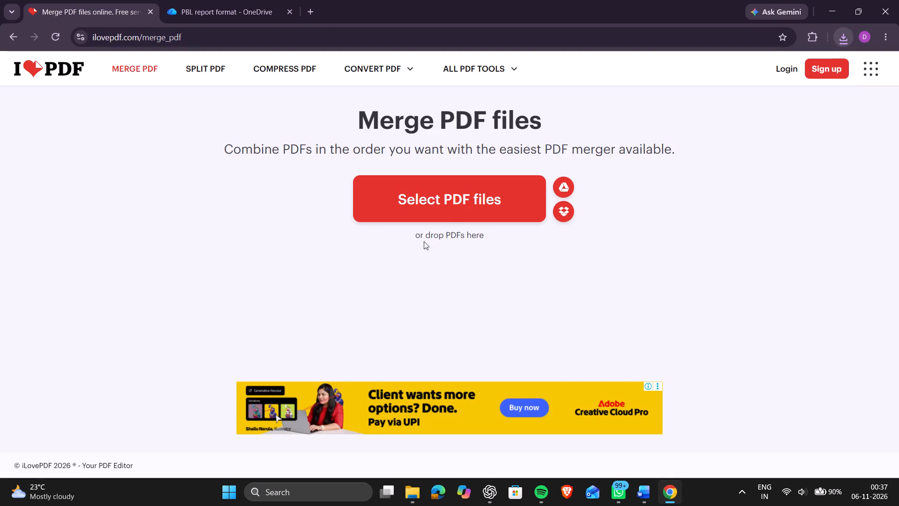
{"action": "left_click", "coordinate": [458, 211]}
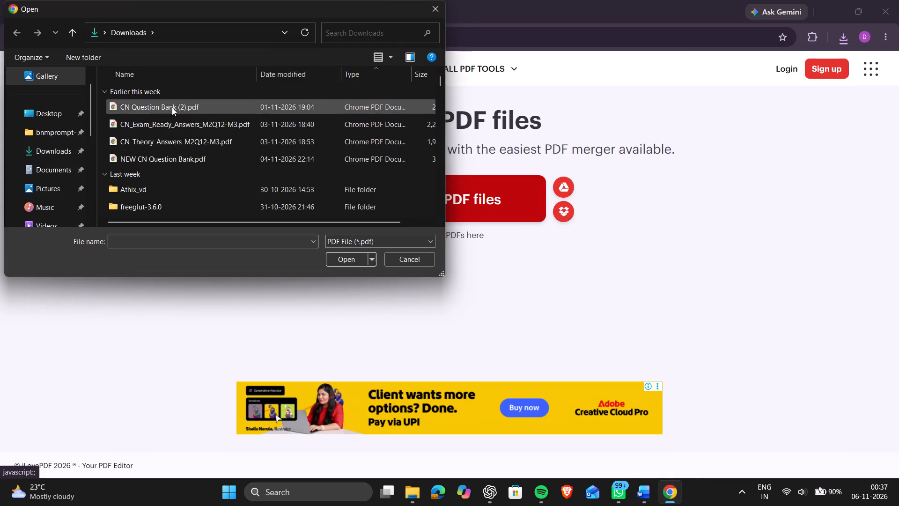
{"action": "scroll", "coordinate": [43, 189], "scroll_direction": "down", "scroll_amount": 4}
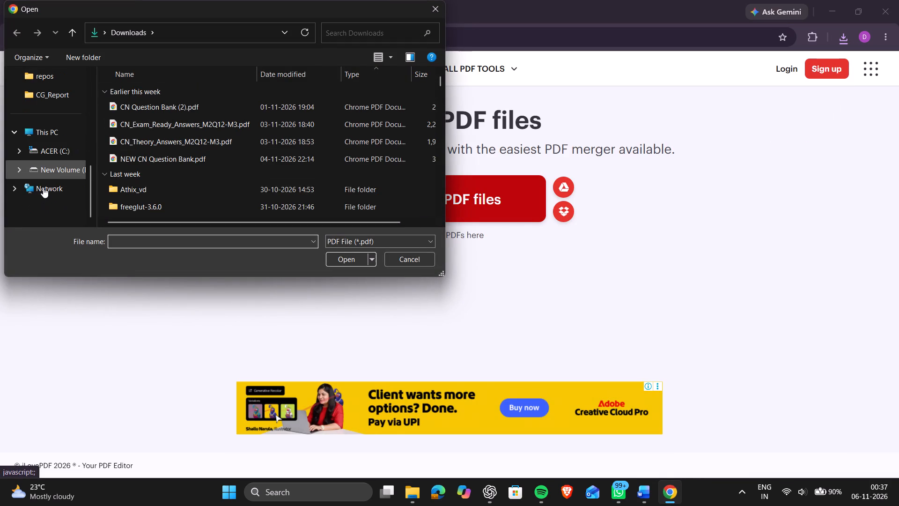
{"action": "left_click", "coordinate": [53, 171]}
{"action": "left_click", "coordinate": [376, 35]}
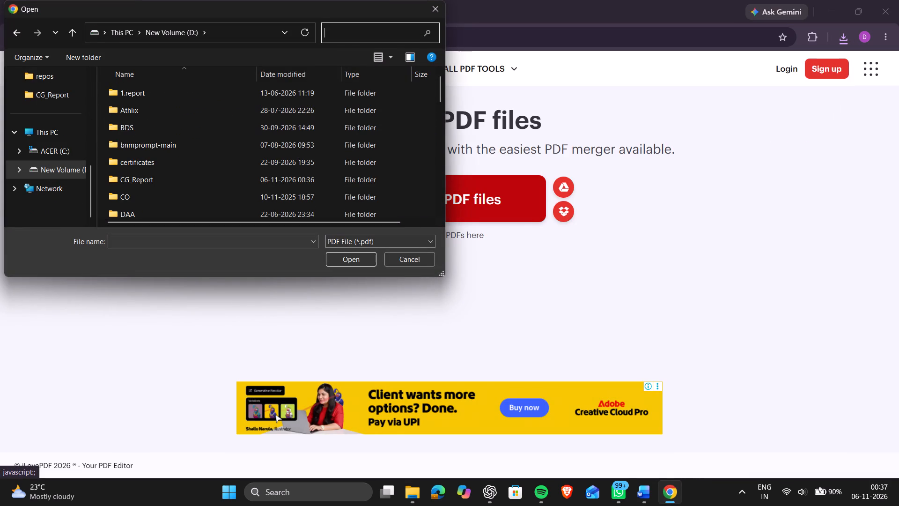
{"action": "type", "text": "cg"}
{"action": "double_click", "coordinate": [180, 84]}
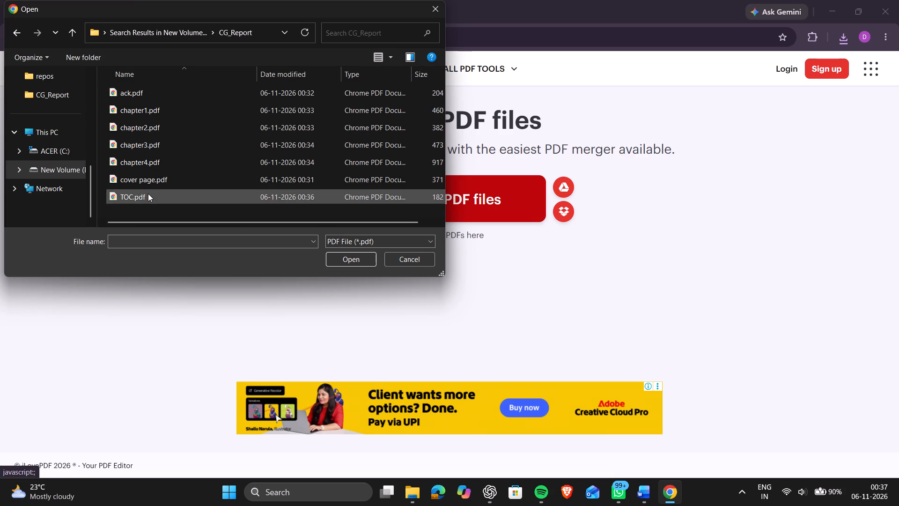
{"action": "left_click", "coordinate": [148, 175]}
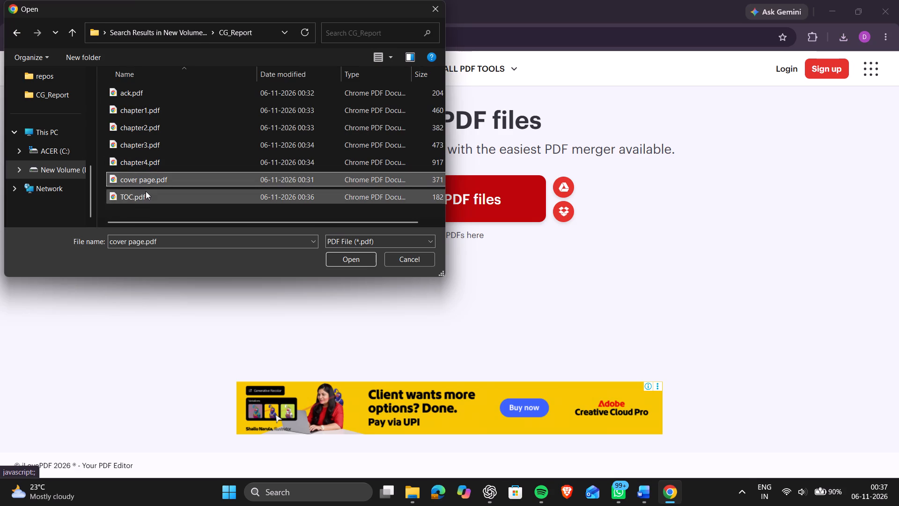
{"action": "left_click", "coordinate": [146, 99], "text": "ctrl"}
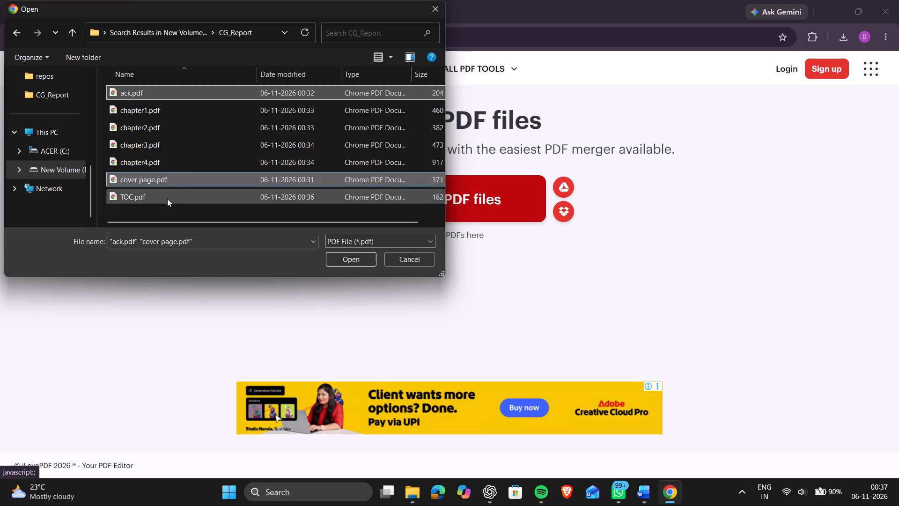
{"action": "left_click", "coordinate": [167, 199], "text": "ctrl"}
{"action": "left_click", "coordinate": [202, 112], "text": "ctrl"}
{"action": "left_click", "coordinate": [189, 125], "text": "ctrl"}
{"action": "left_click", "coordinate": [186, 139], "text": "ctrl"}
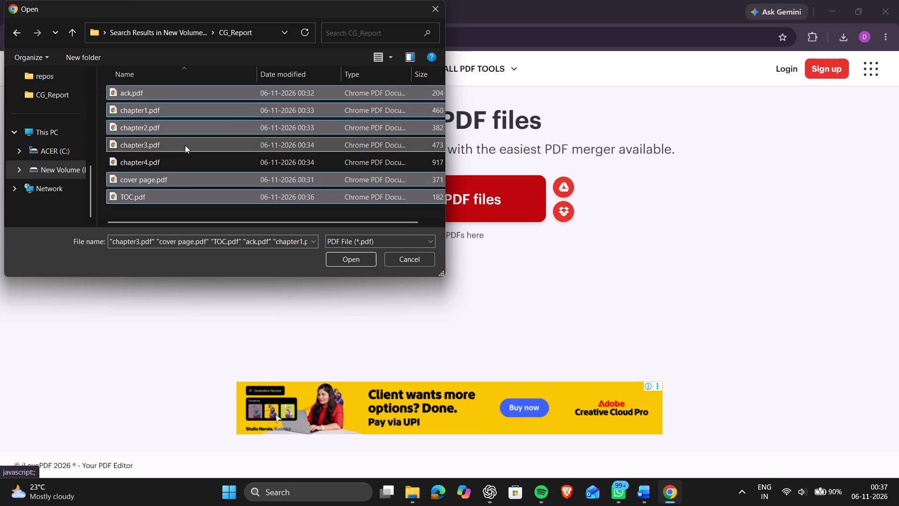
{"action": "left_click", "coordinate": [184, 154], "text": "ctrl"}
{"action": "left_click", "coordinate": [184, 159], "text": "ctrl"}
{"action": "left_click", "coordinate": [339, 256]}
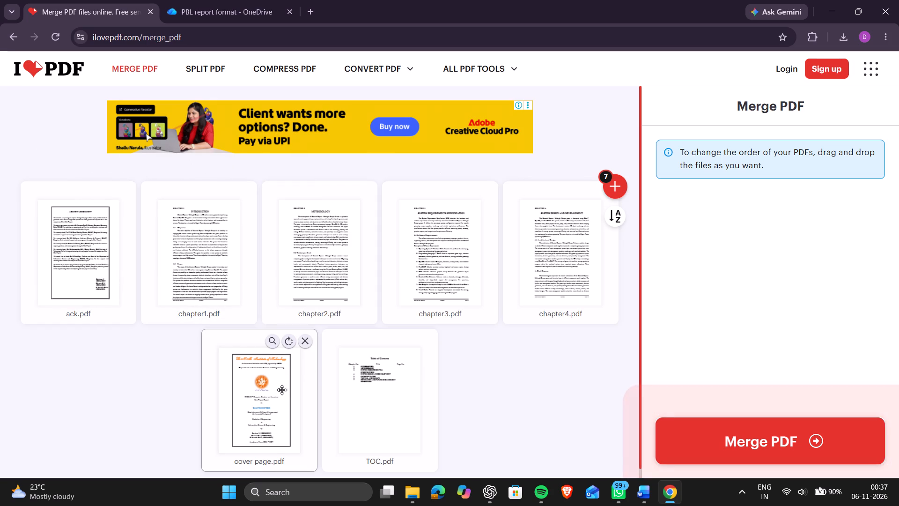
Reorder the PDFs so cover page.pdf comes first and TOC.pdf sits between ack.pdf and chapter1.pdf.
{"action": "left_click_drag", "start_coordinate": [278, 398], "coordinate": [398, 332]}
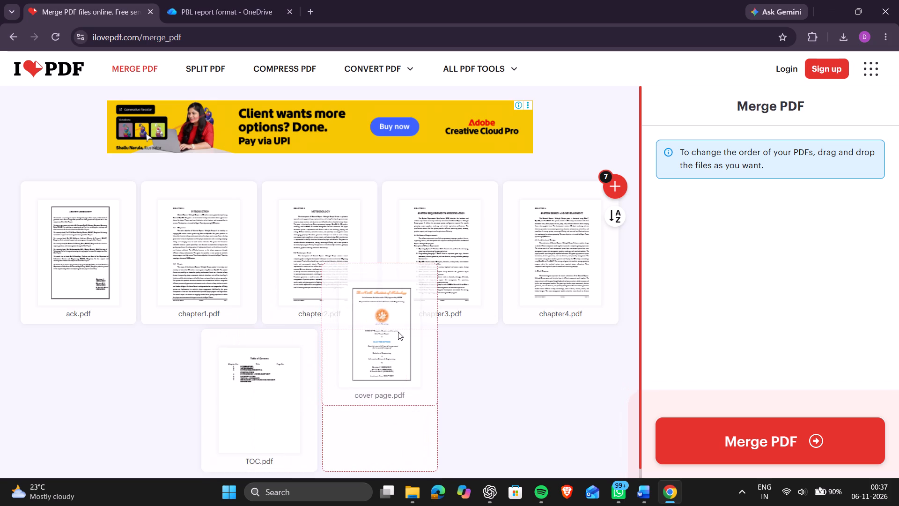
{"action": "left_click_drag", "start_coordinate": [398, 332], "coordinate": [747, 202]}
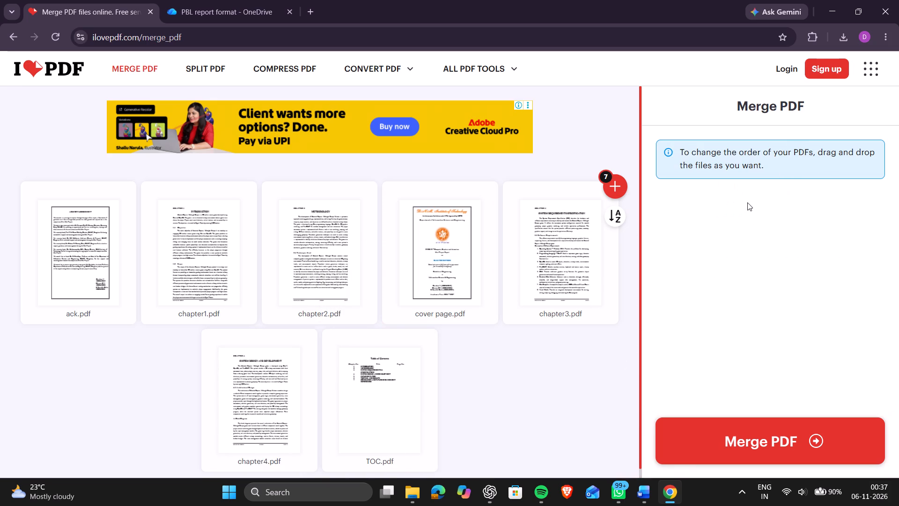
{"action": "left_click_drag", "start_coordinate": [446, 275], "coordinate": [100, 223]}
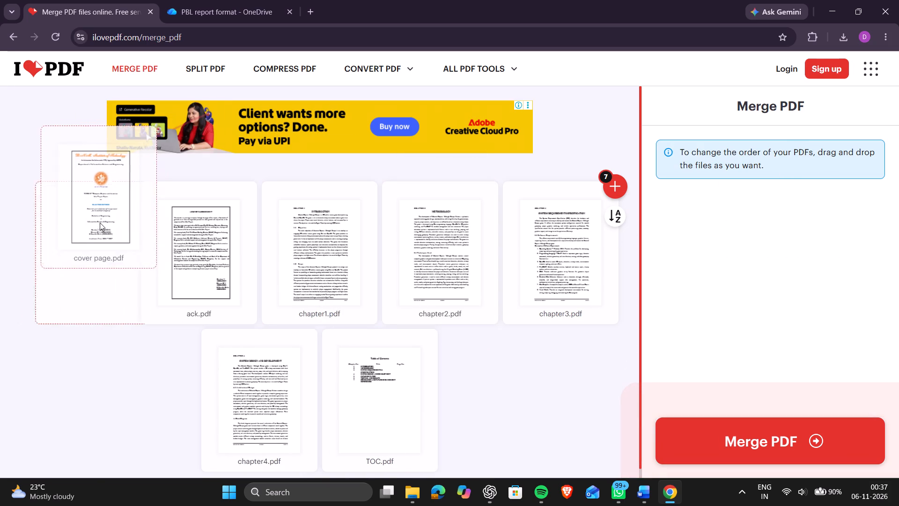
{"action": "left_click_drag", "start_coordinate": [100, 223], "coordinate": [91, 241]}
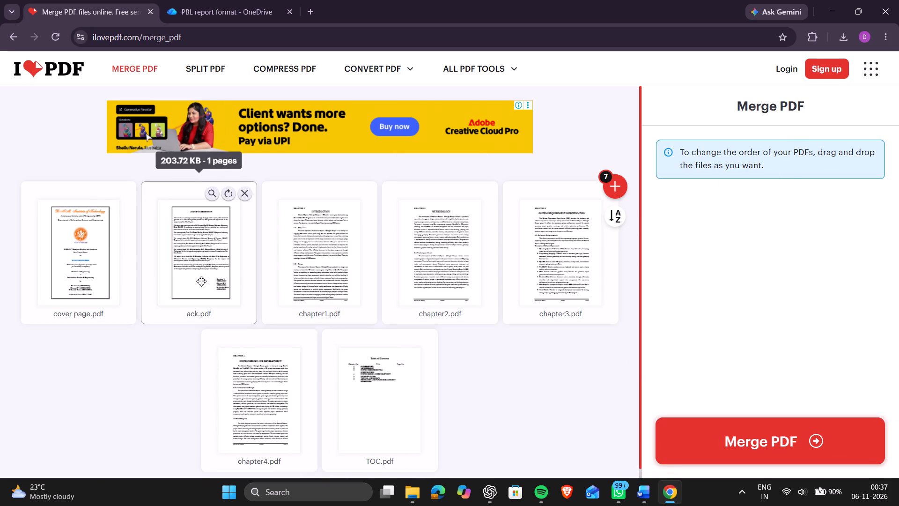
{"action": "left_click_drag", "start_coordinate": [389, 406], "coordinate": [305, 248]}
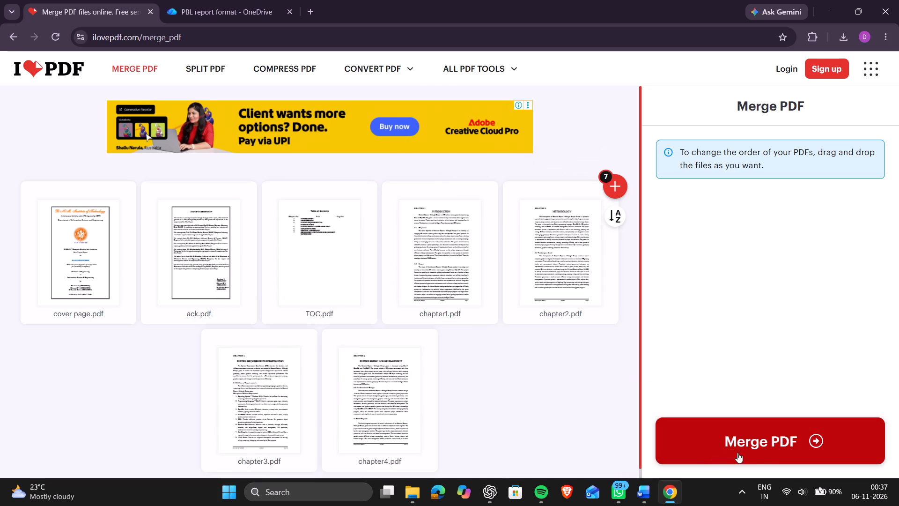
Merge the arranged PDFs and download the merged PDF.
{"action": "left_click", "coordinate": [762, 446]}
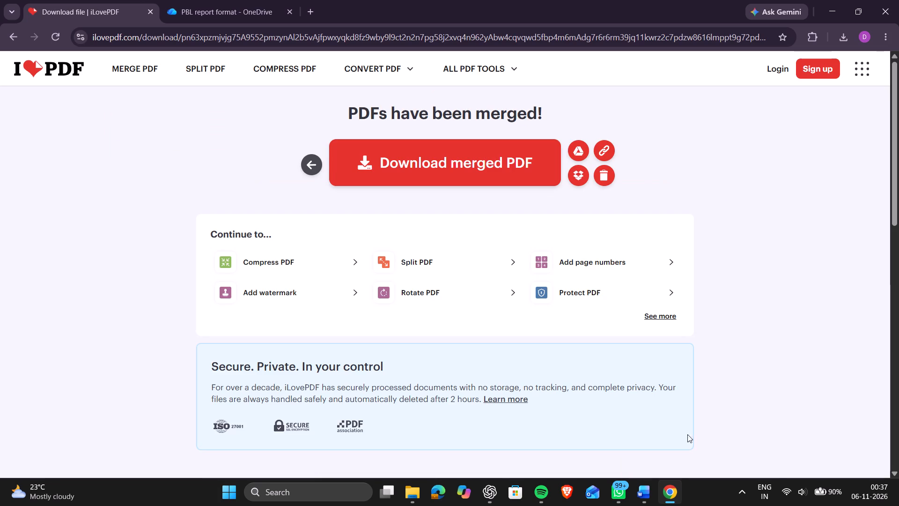
{"action": "left_click", "coordinate": [506, 167]}
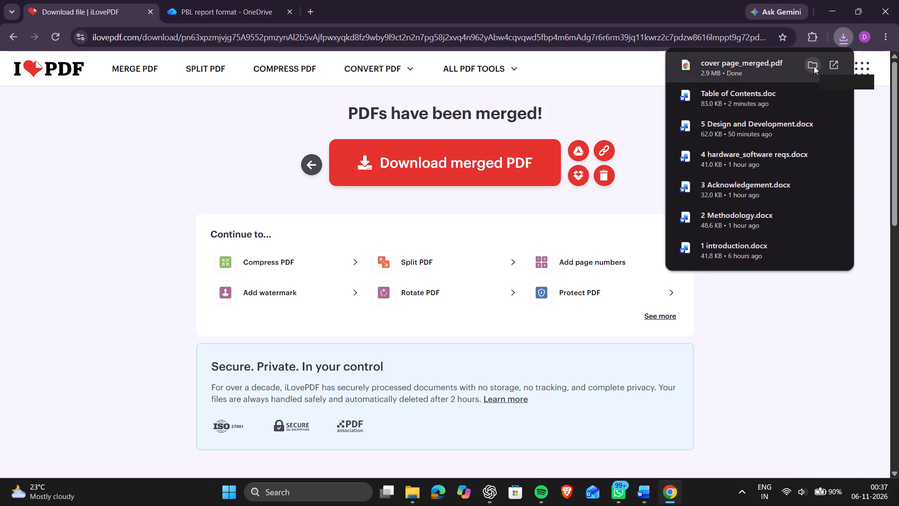
Open cover page_merged.pdf from the Downloads folder and check the page order from the cover page through the Introduction chapter.
{"action": "left_click", "coordinate": [811, 65]}
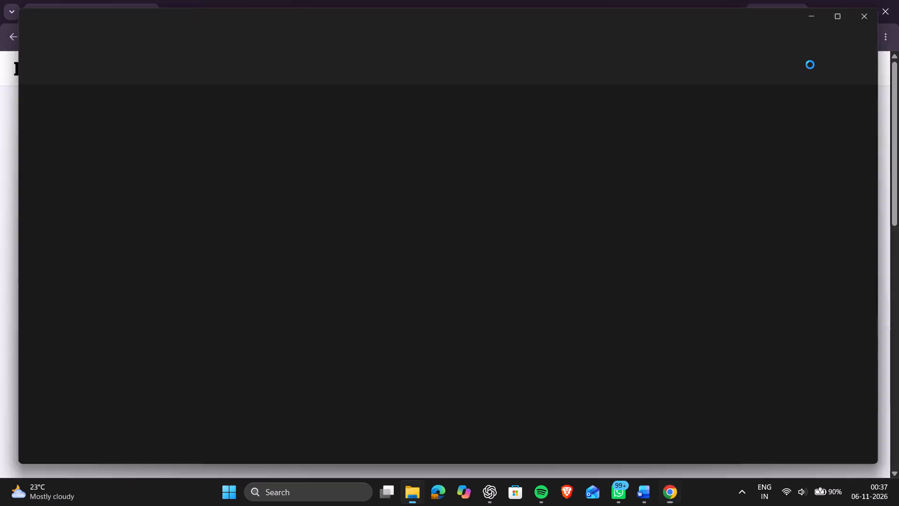
{"action": "double_click", "coordinate": [237, 121]}
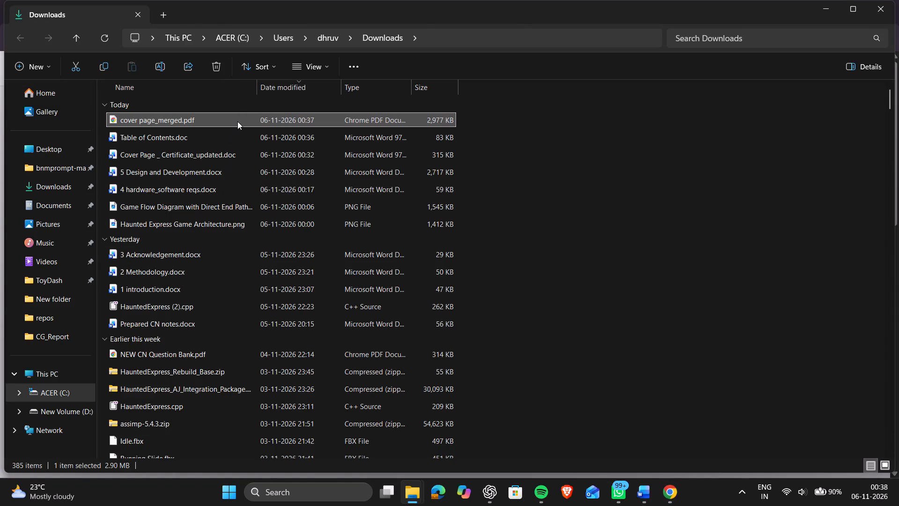
{"action": "scroll", "coordinate": [469, 211], "scroll_direction": "down", "scroll_amount": 4}
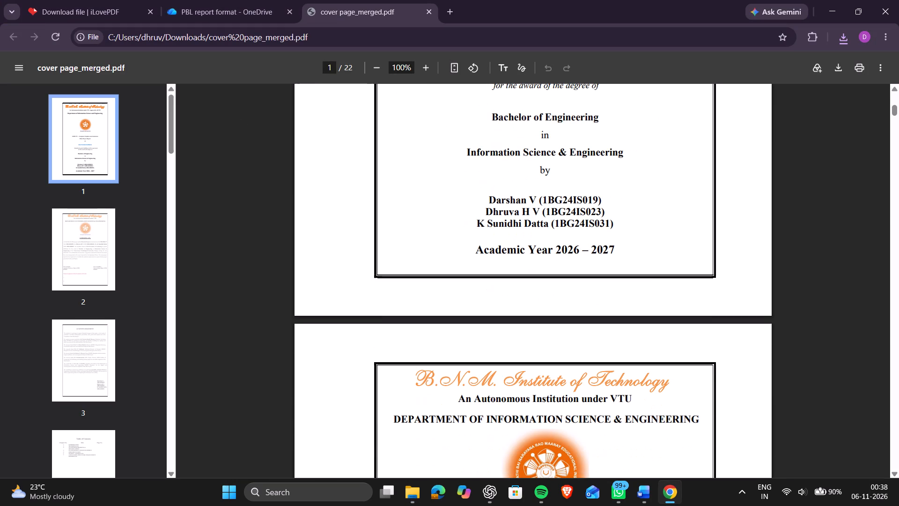
{"action": "scroll", "coordinate": [470, 212], "scroll_direction": "down", "scroll_amount": 5}
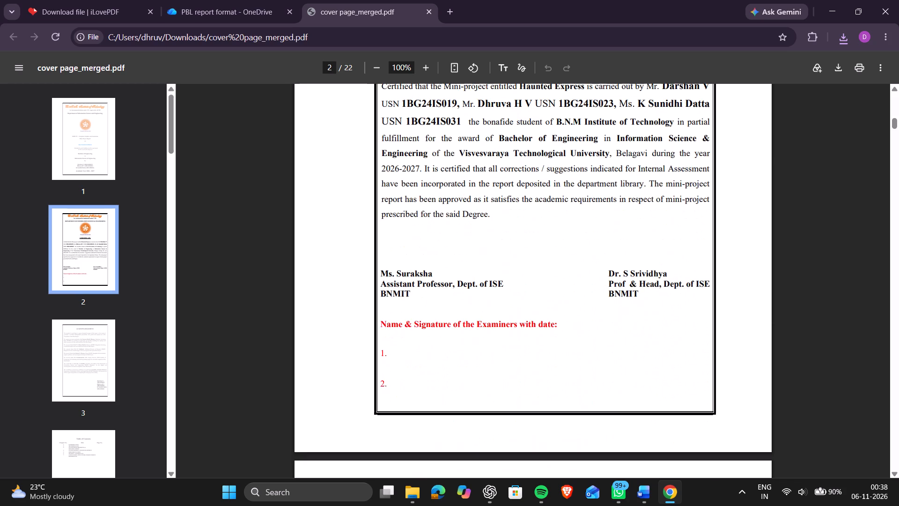
{"action": "scroll", "coordinate": [473, 211], "scroll_direction": "down", "scroll_amount": 11}
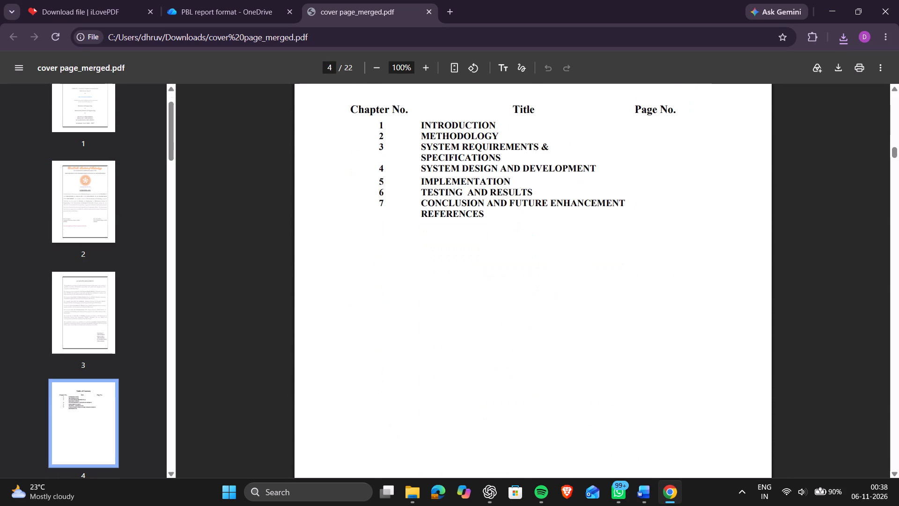
{"action": "scroll", "coordinate": [473, 210], "scroll_direction": "down", "scroll_amount": 12}
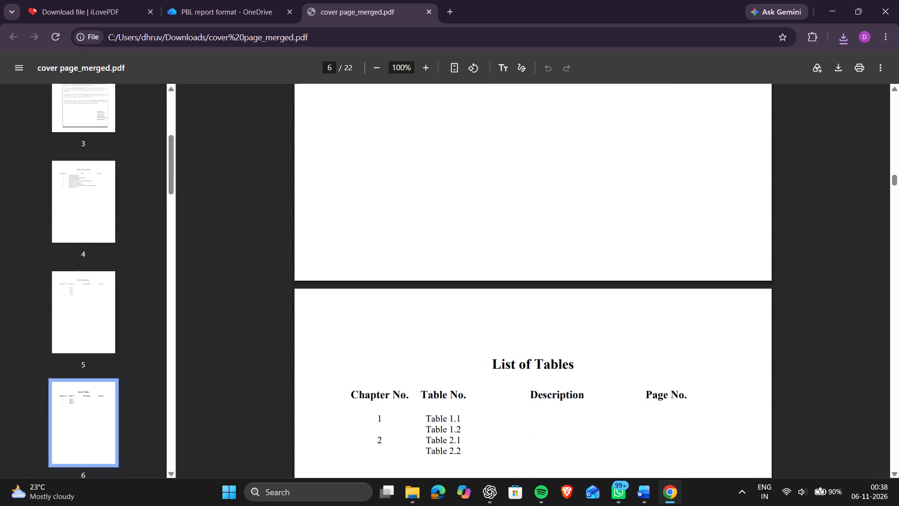
{"action": "scroll", "coordinate": [474, 209], "scroll_direction": "down", "scroll_amount": 10}
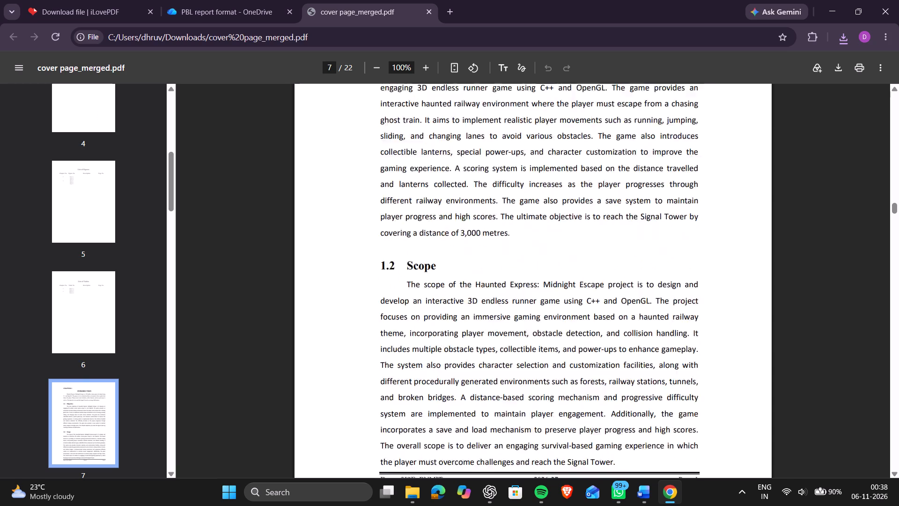
{"action": "scroll", "coordinate": [474, 209], "scroll_direction": "down", "scroll_amount": 2}
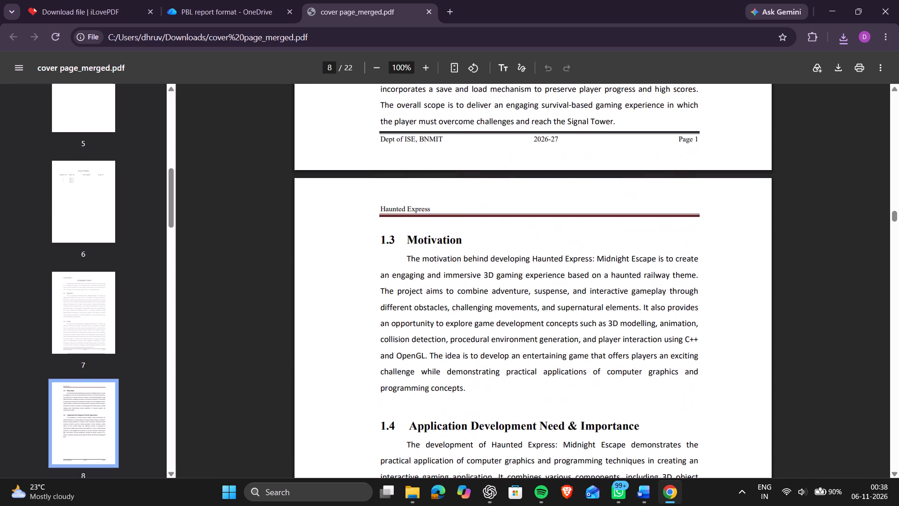
{"action": "scroll", "coordinate": [474, 209], "scroll_direction": "down", "scroll_amount": 8}
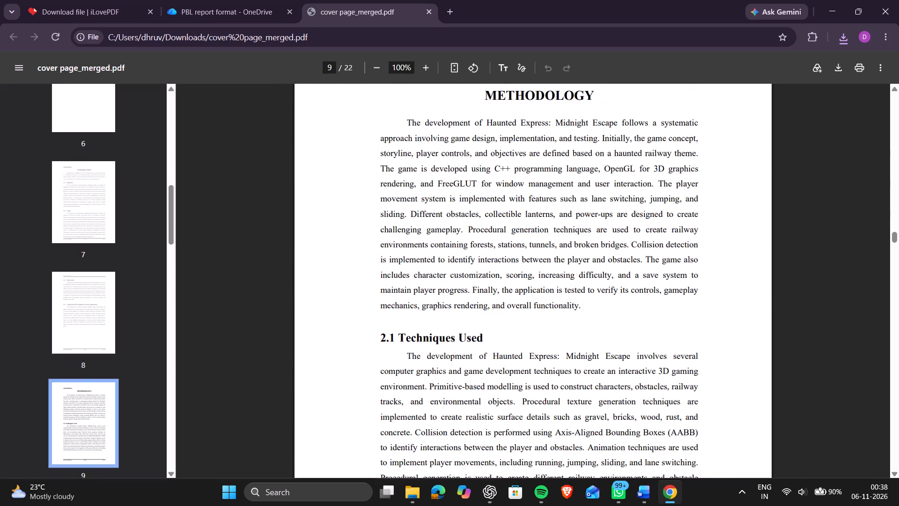
{"action": "scroll", "coordinate": [474, 209], "scroll_direction": "down", "scroll_amount": 6}
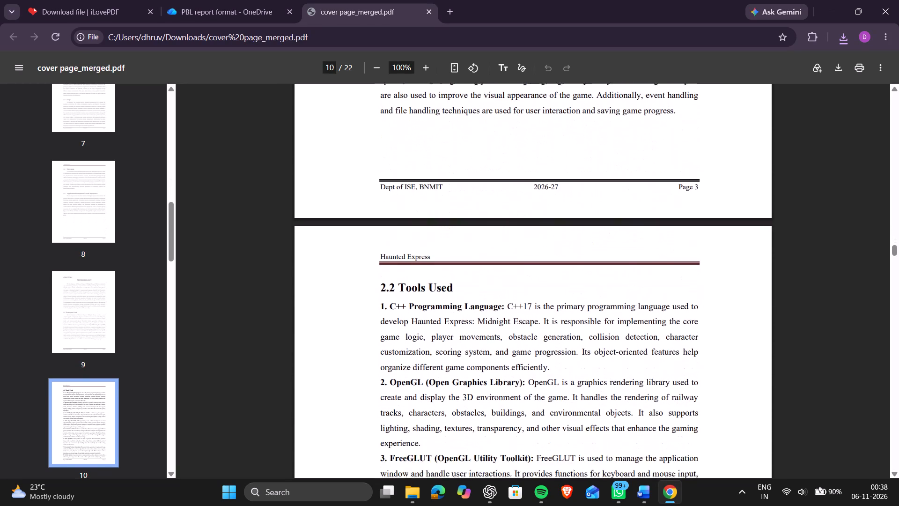
{"action": "scroll", "coordinate": [474, 209], "scroll_direction": "down", "scroll_amount": 6}
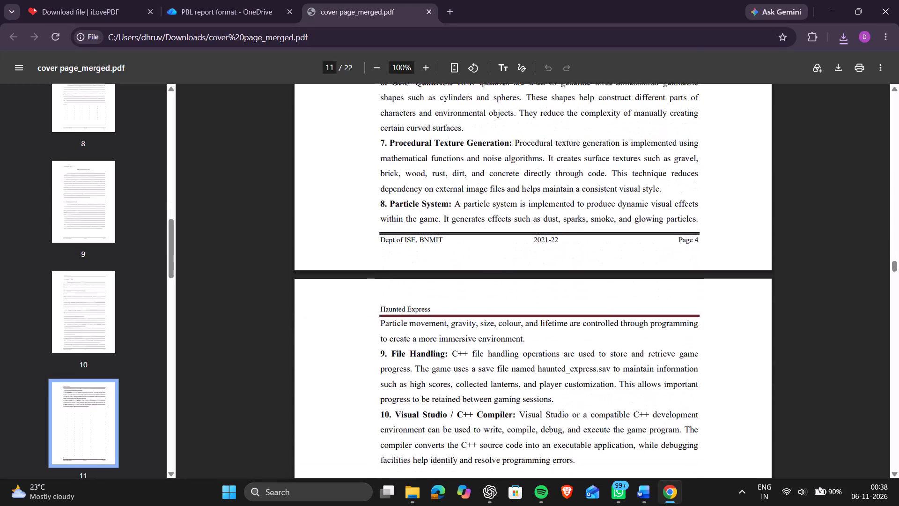
{"action": "scroll", "coordinate": [474, 209], "scroll_direction": "down", "scroll_amount": 8}
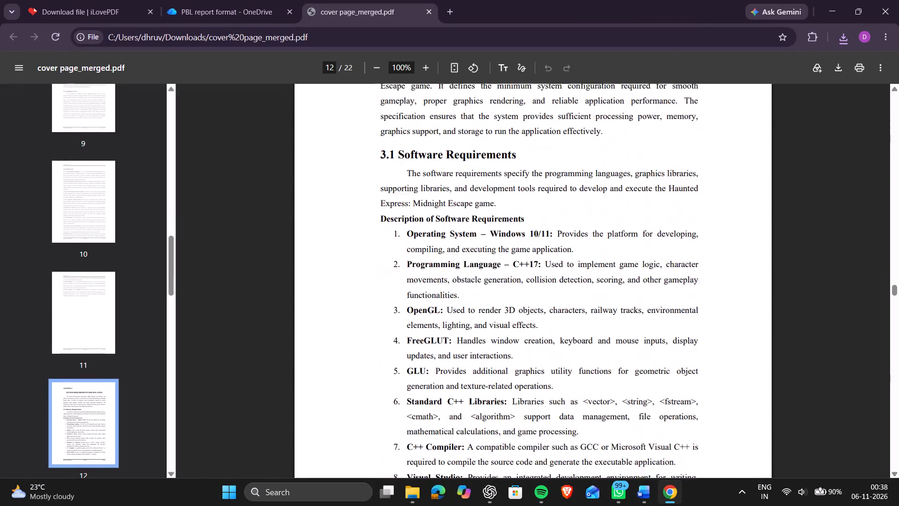
{"action": "scroll", "coordinate": [474, 209], "scroll_direction": "down", "scroll_amount": 7}
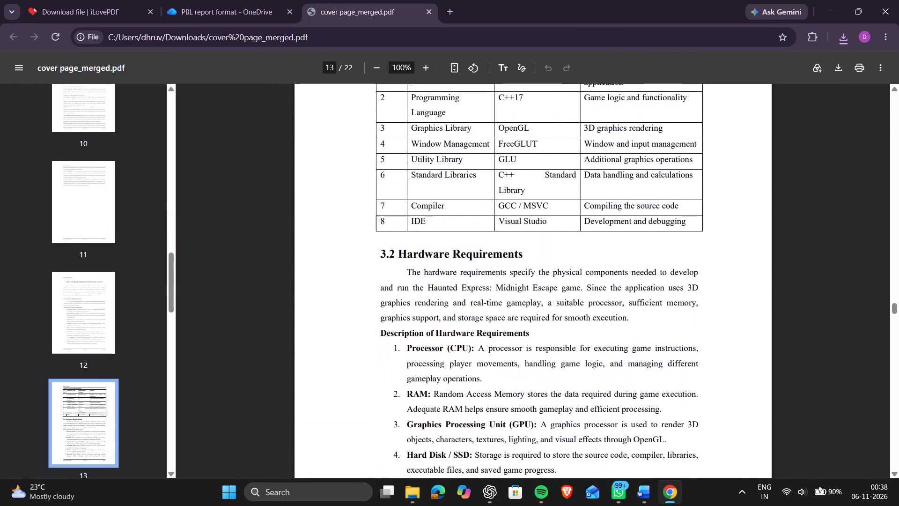
{"action": "scroll", "coordinate": [474, 209], "scroll_direction": "down", "scroll_amount": 7}
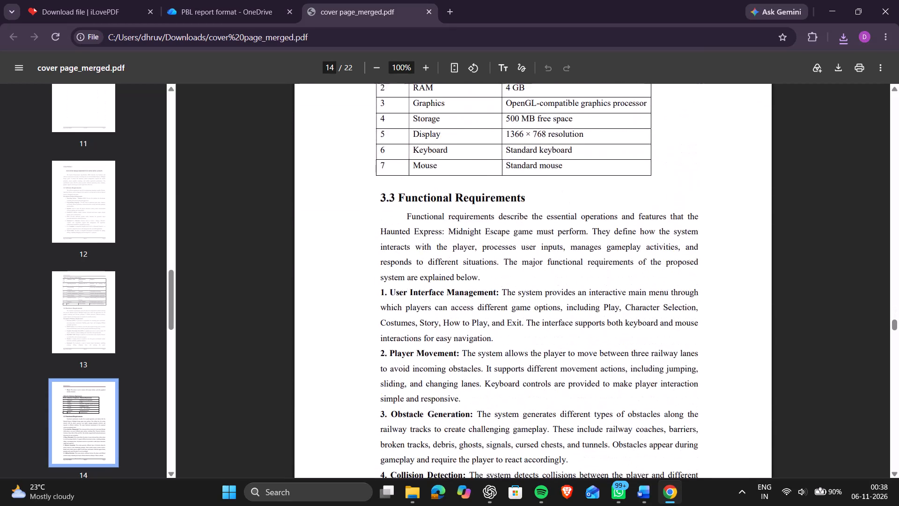
{"action": "scroll", "coordinate": [474, 209], "scroll_direction": "down", "scroll_amount": 7}
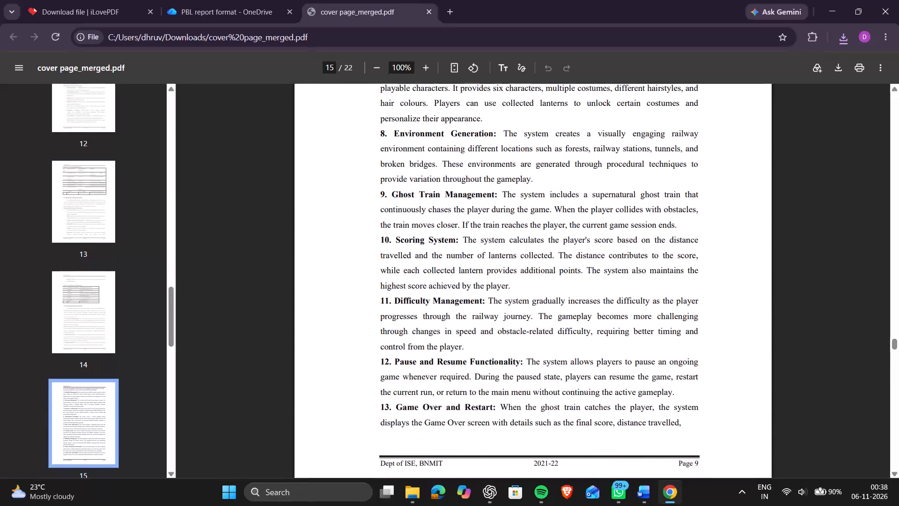
{"action": "scroll", "coordinate": [474, 209], "scroll_direction": "down", "scroll_amount": 6}
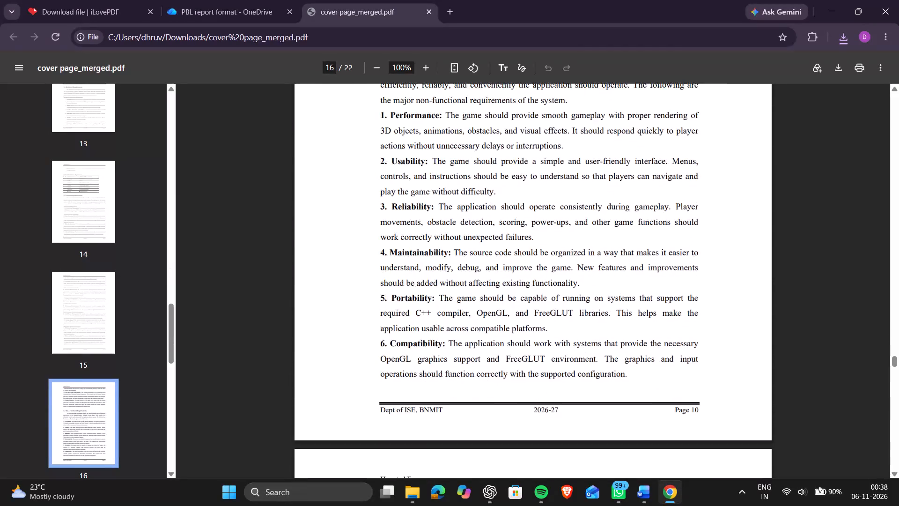
{"action": "scroll", "coordinate": [474, 209], "scroll_direction": "down", "scroll_amount": 8}
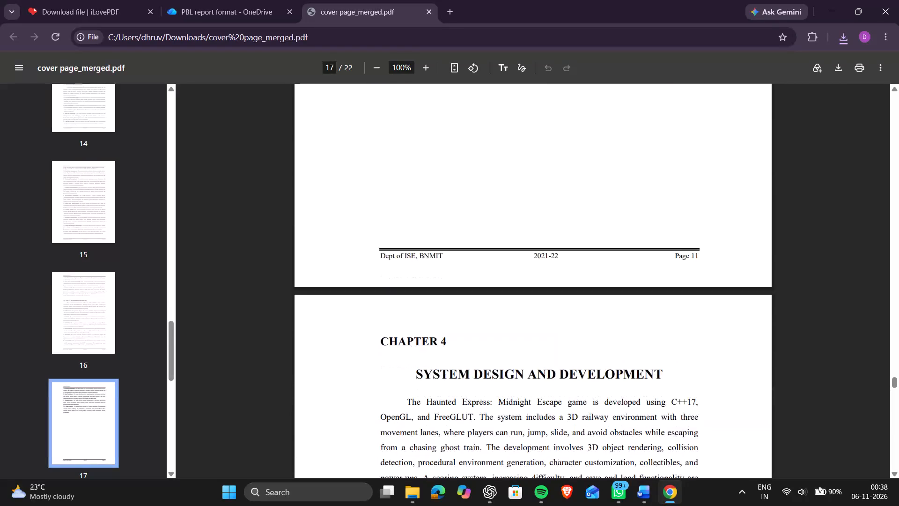